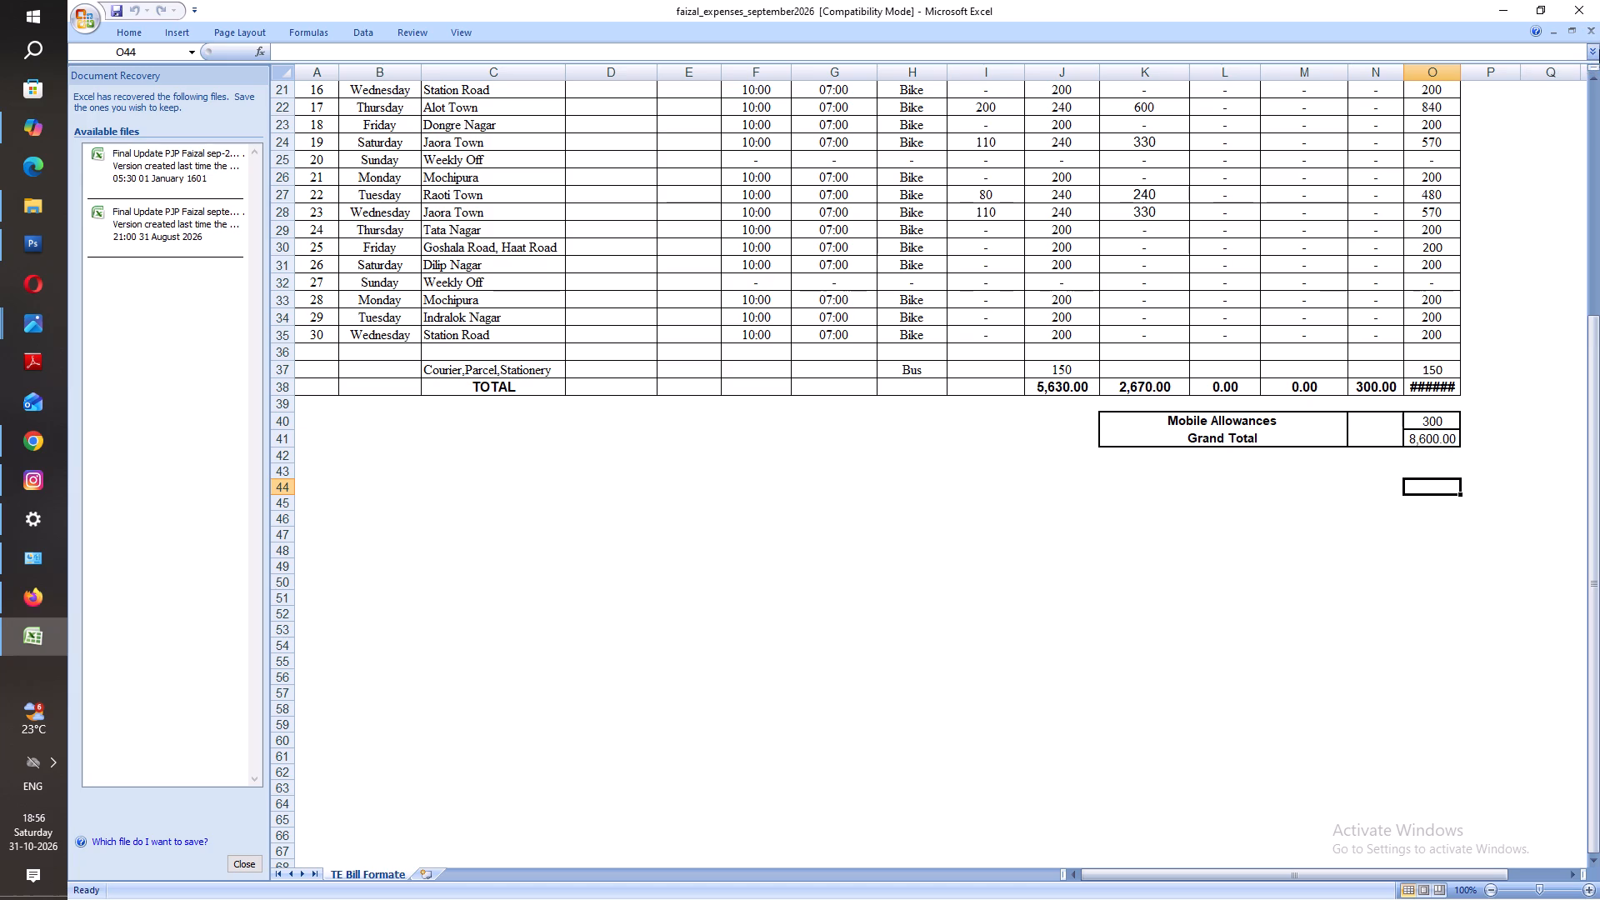
Change the date in the bill's heading row to 31/10/2026.
scroll(1520, 185, up, 1)
scroll(1508, 184, down, 1)
scroll(1501, 183, up, 3)
scroll(1528, 309, up, 9)
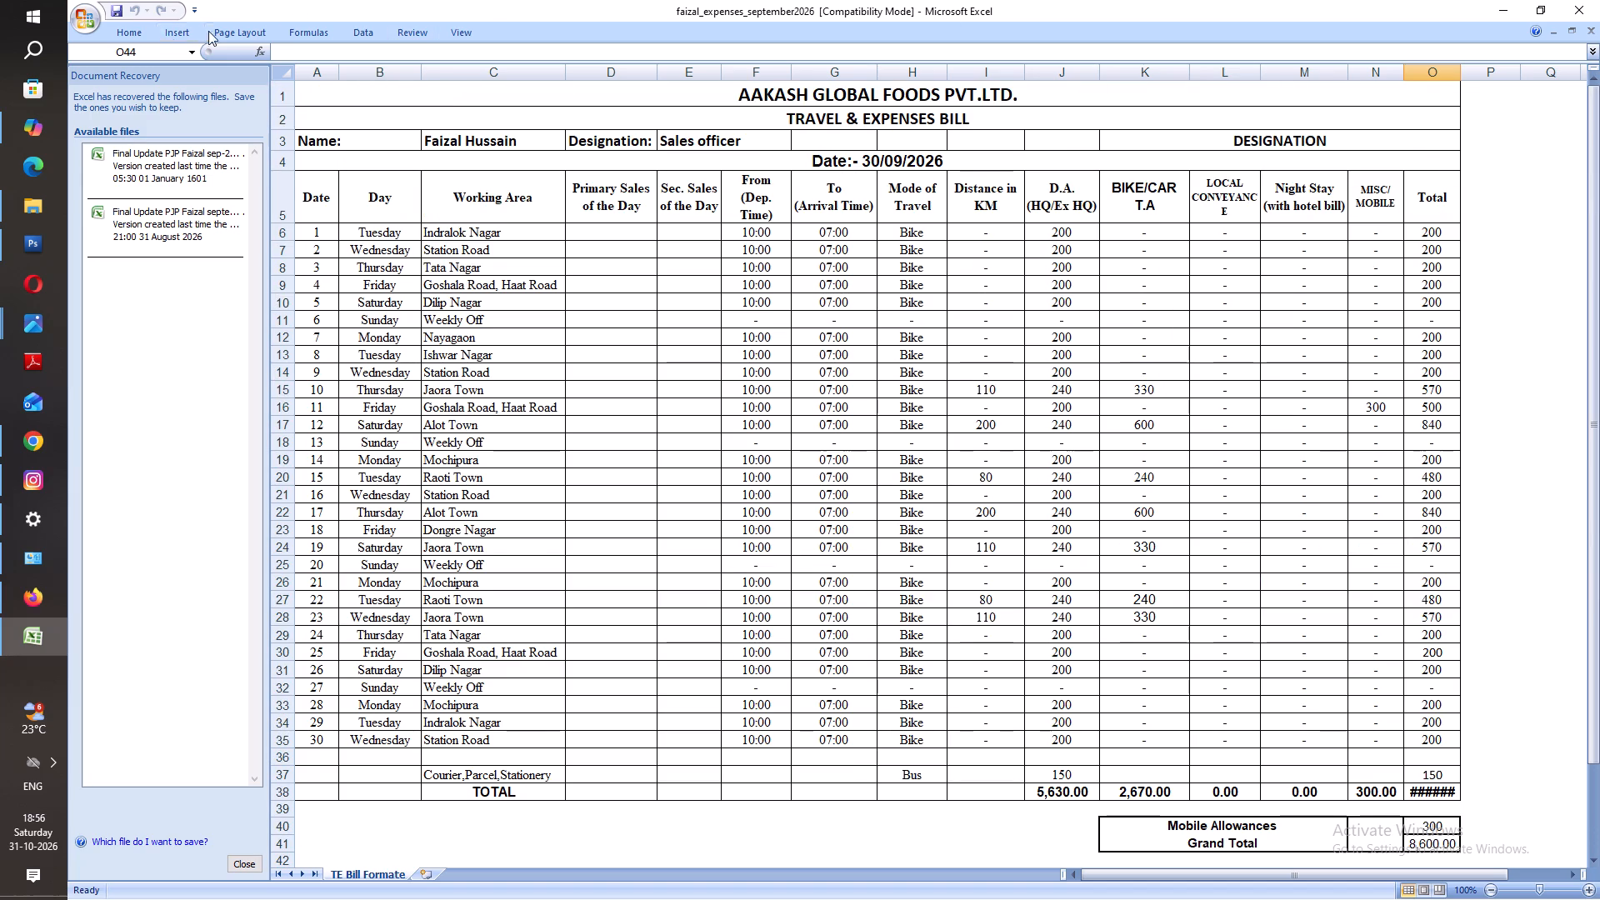
click(598, 289)
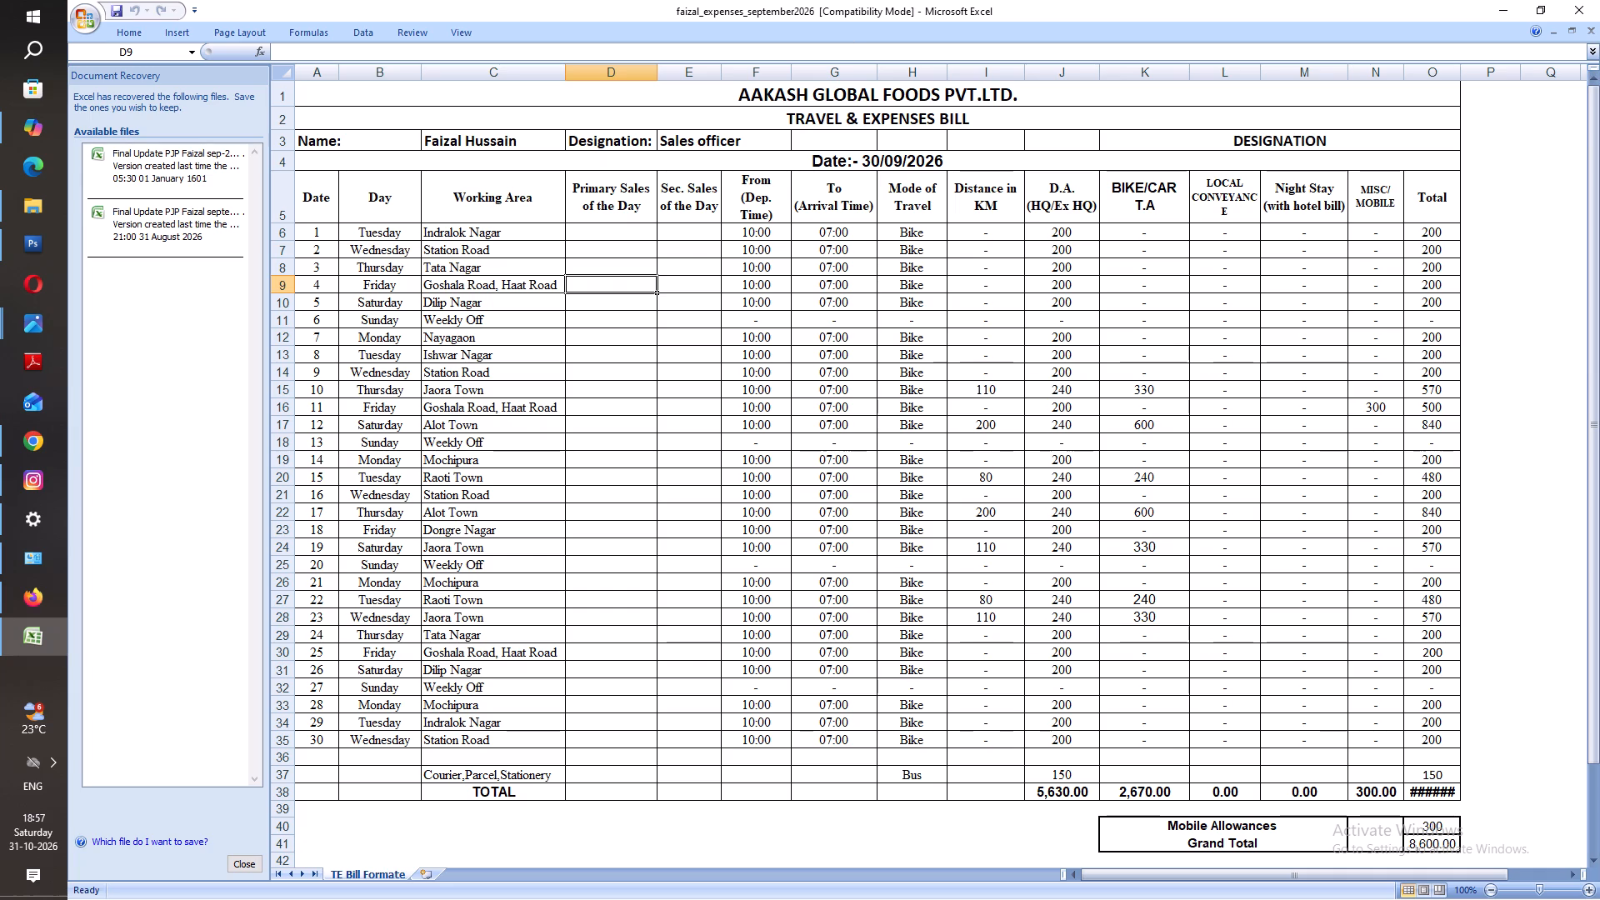
double_click(873, 158)
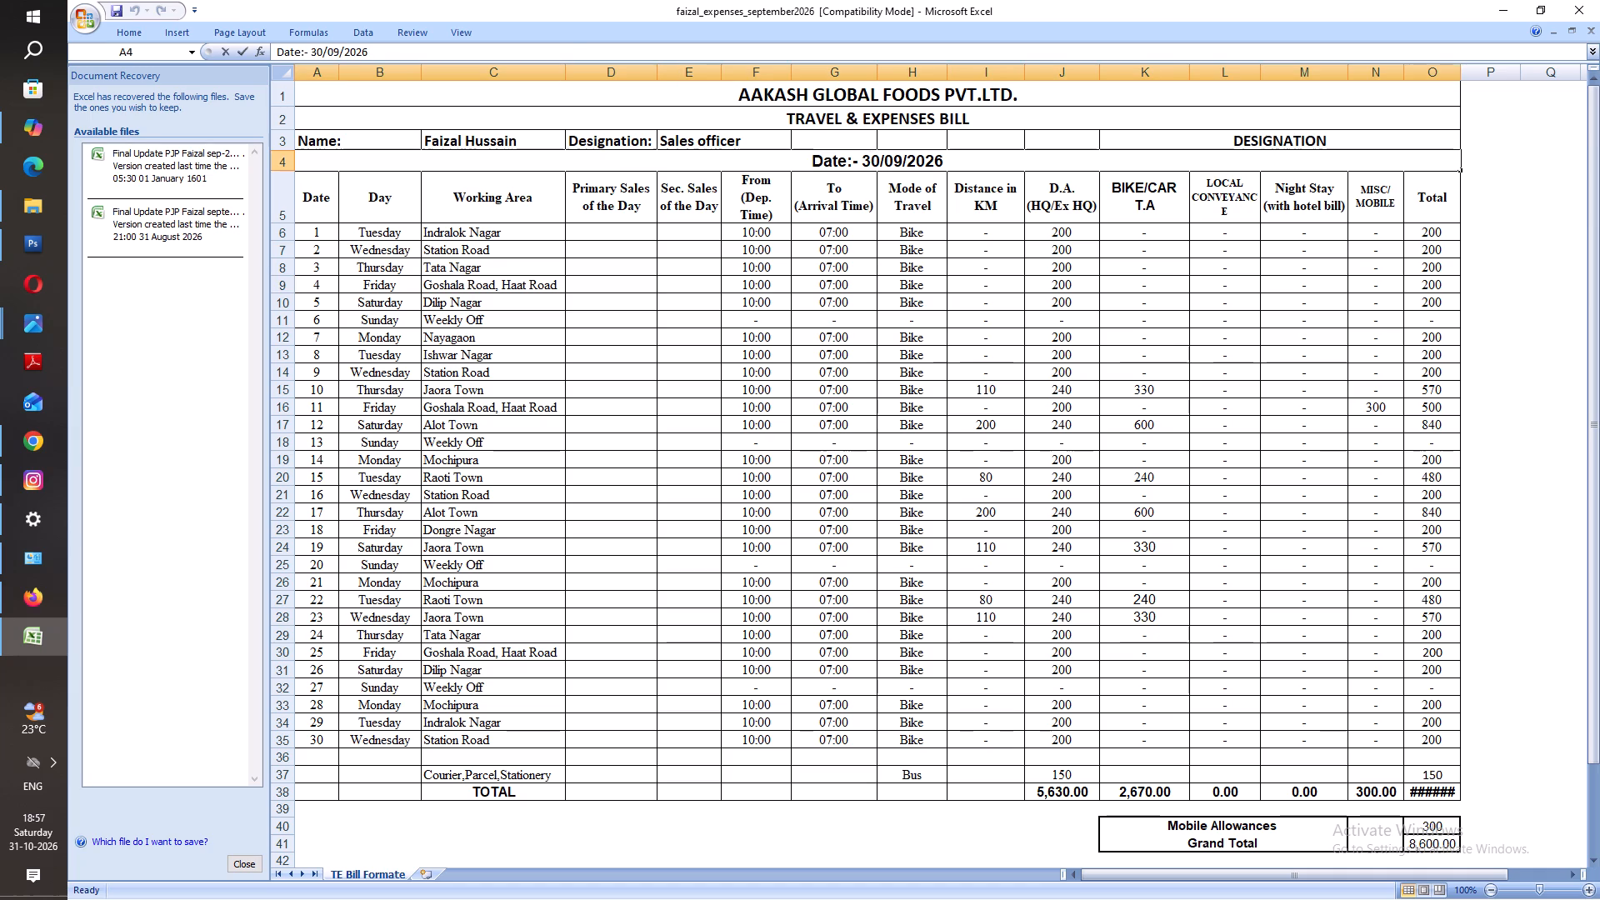
key(Right)
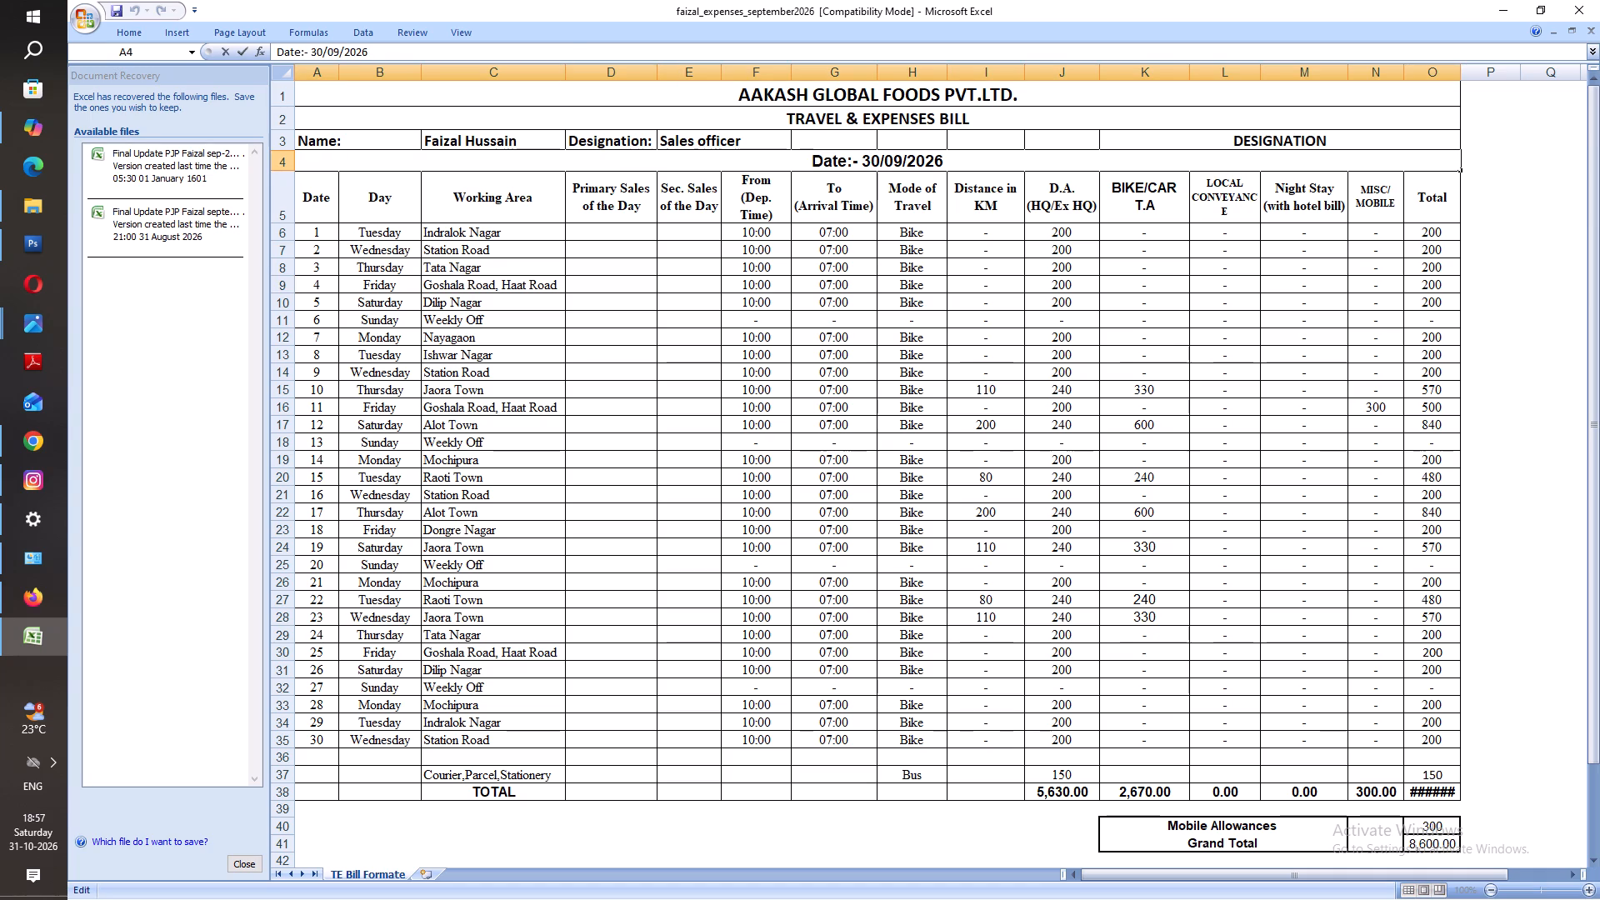
key(BackSpace)
key(1)
key(Right)
key(Right)
key(Right)
key(BackSpace)
key(BackSpace)
text(10)
key(Right)
key(Right)
key(Right)
key(Right)
key(Up)
key(Up)
key(Up)
key(Up)
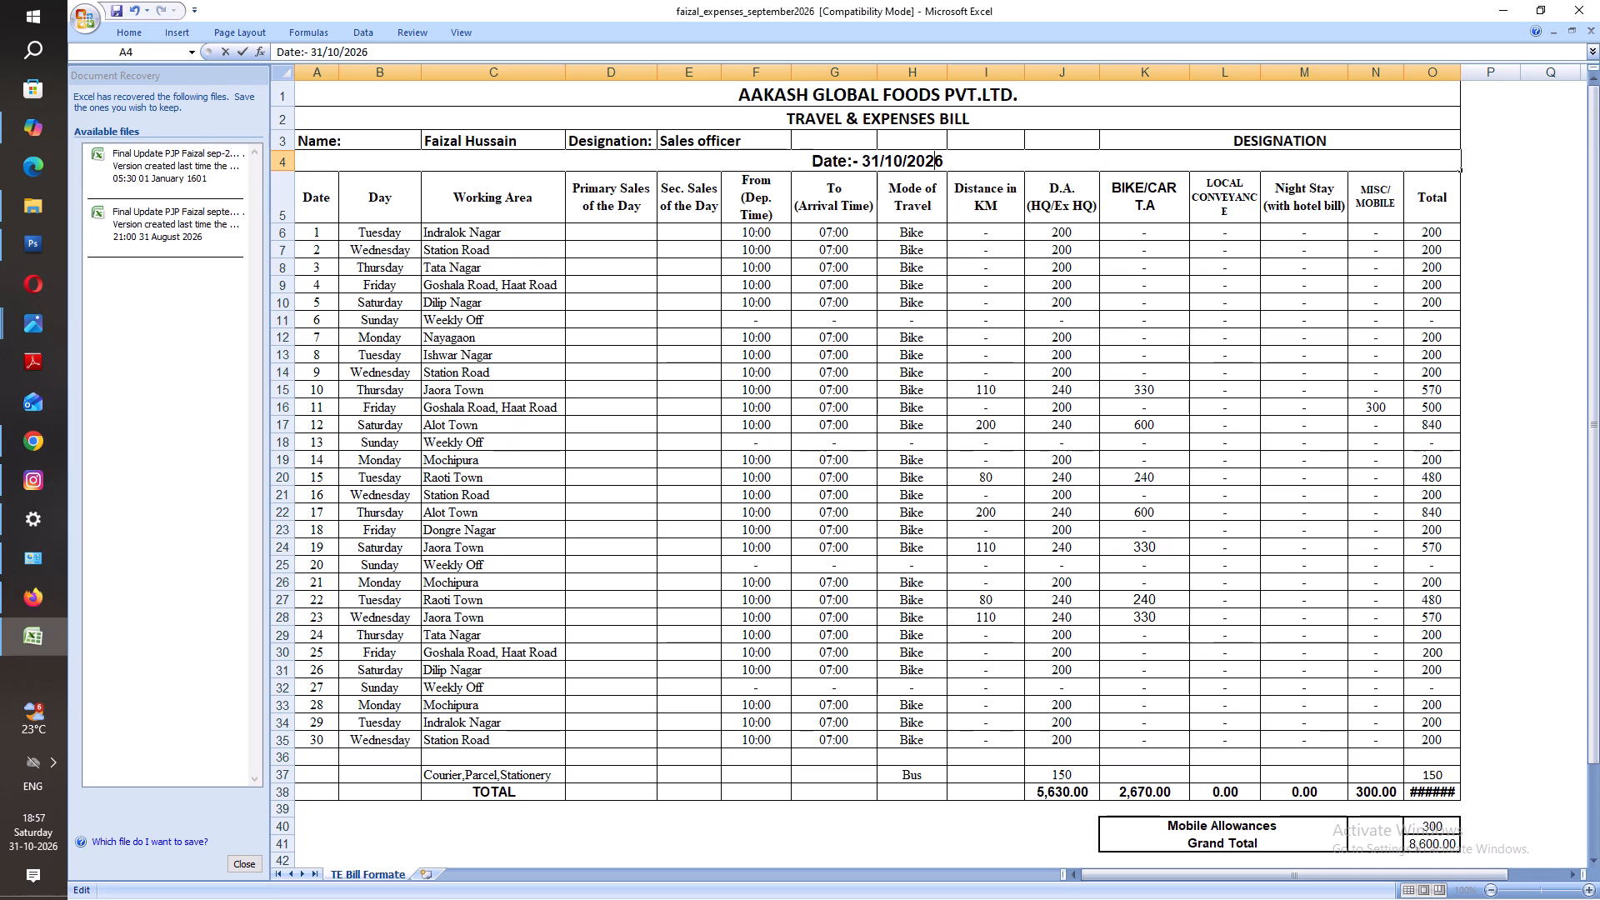
key(Return)
Fill the Date column as a number series from 1 in row 6 through 31 in row 36.
scroll(933, 223, up, 5)
scroll(933, 223, down, 1)
scroll(933, 223, up, 1)
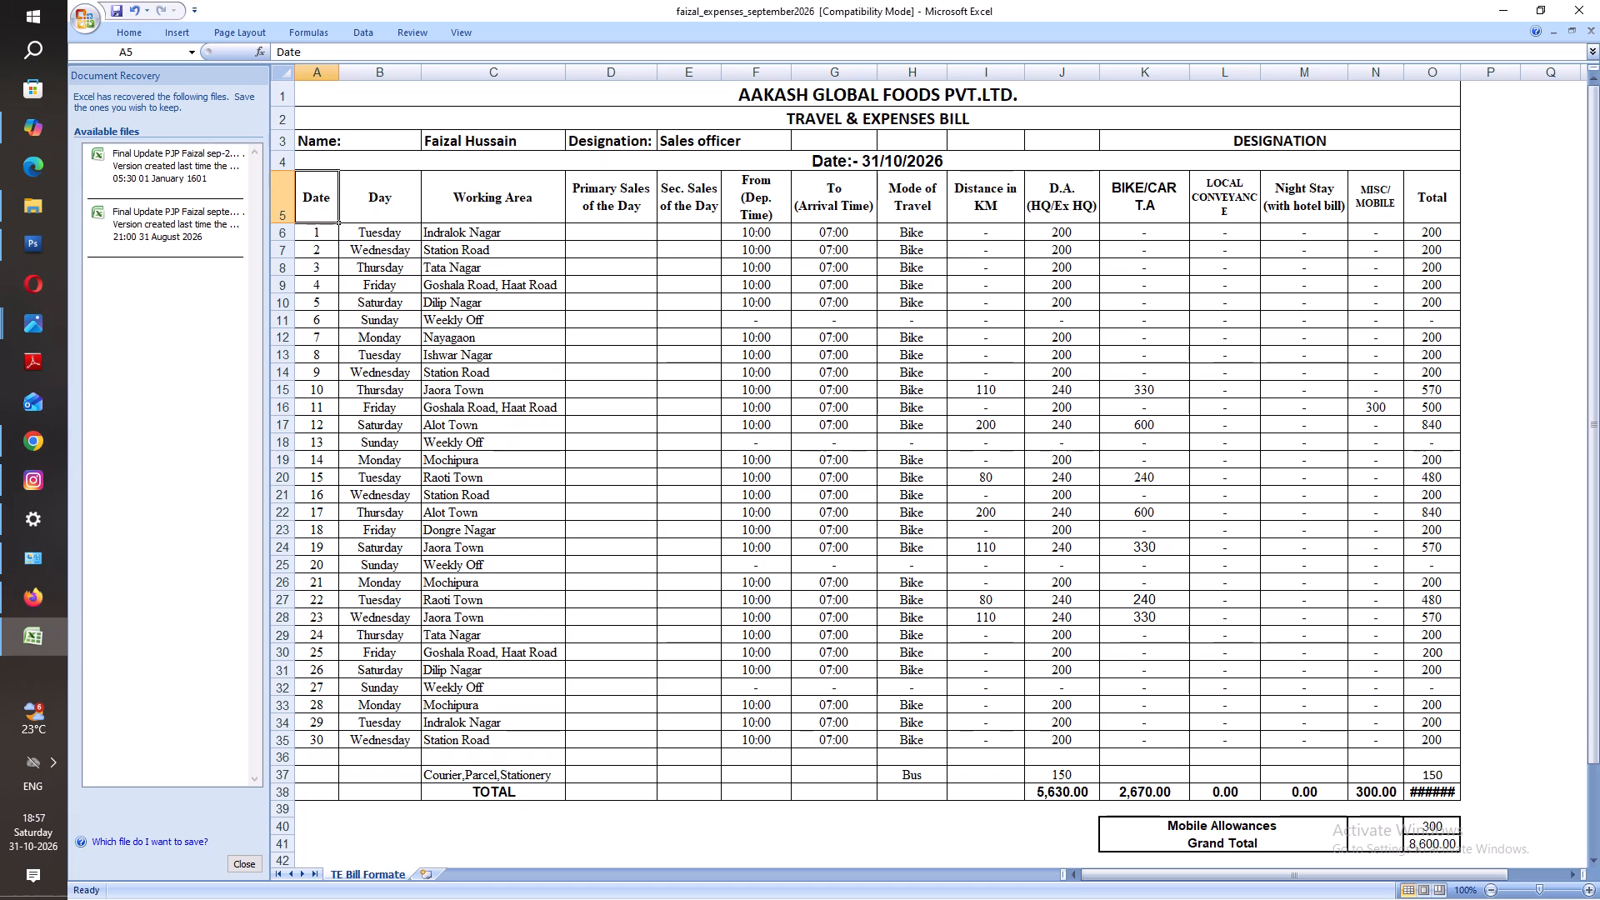
click(315, 232)
drag(337, 240, 312, 627)
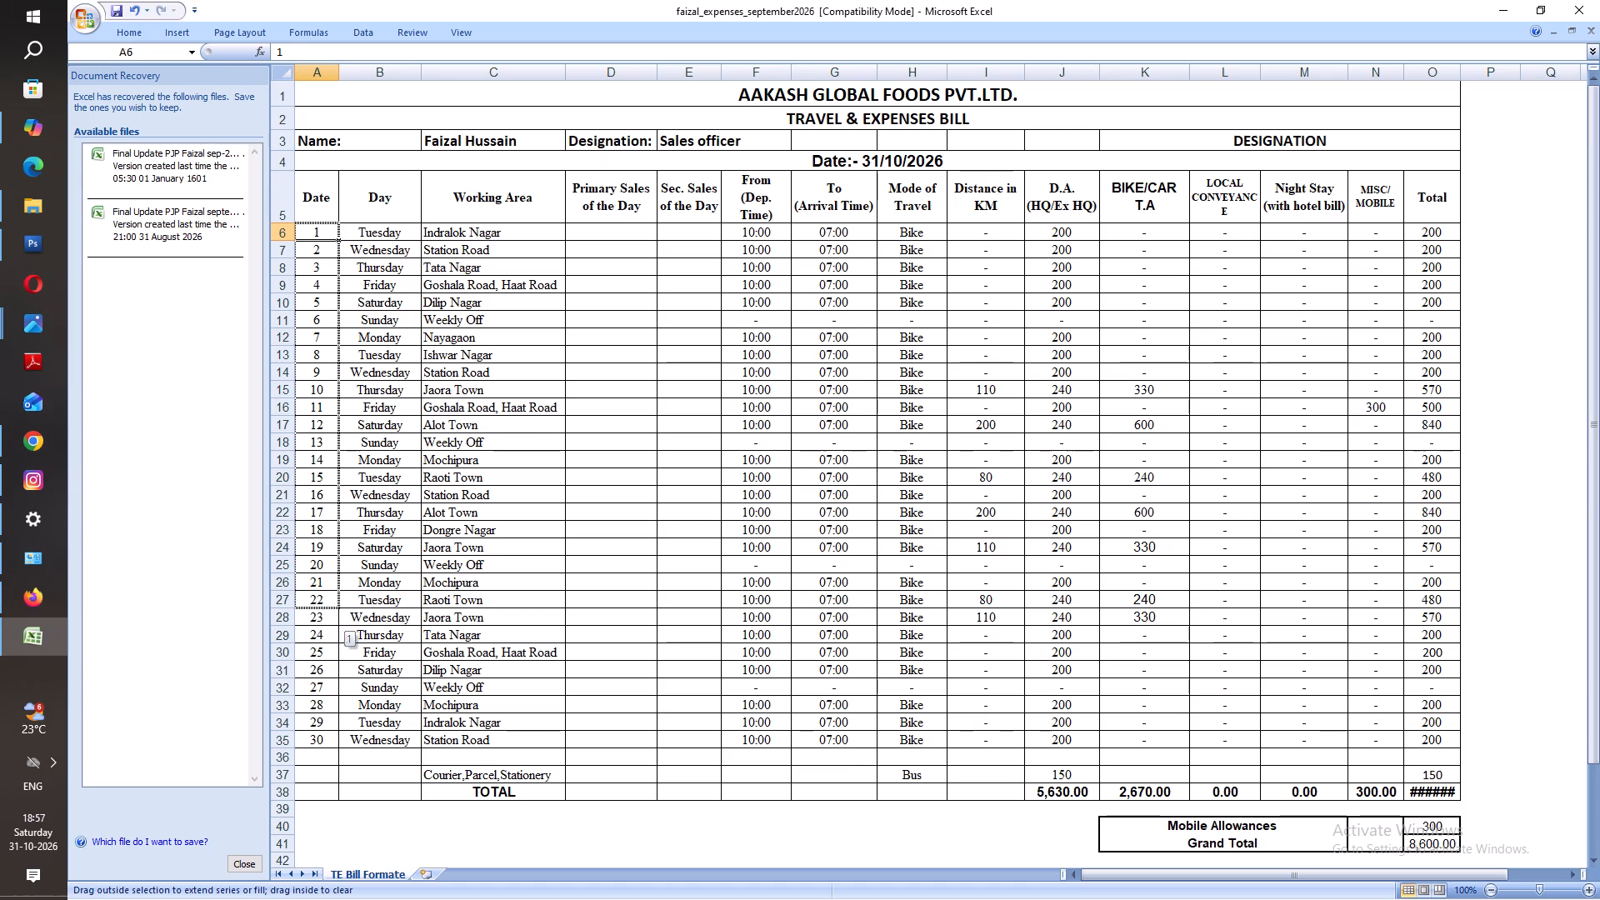
drag(312, 627, 317, 760)
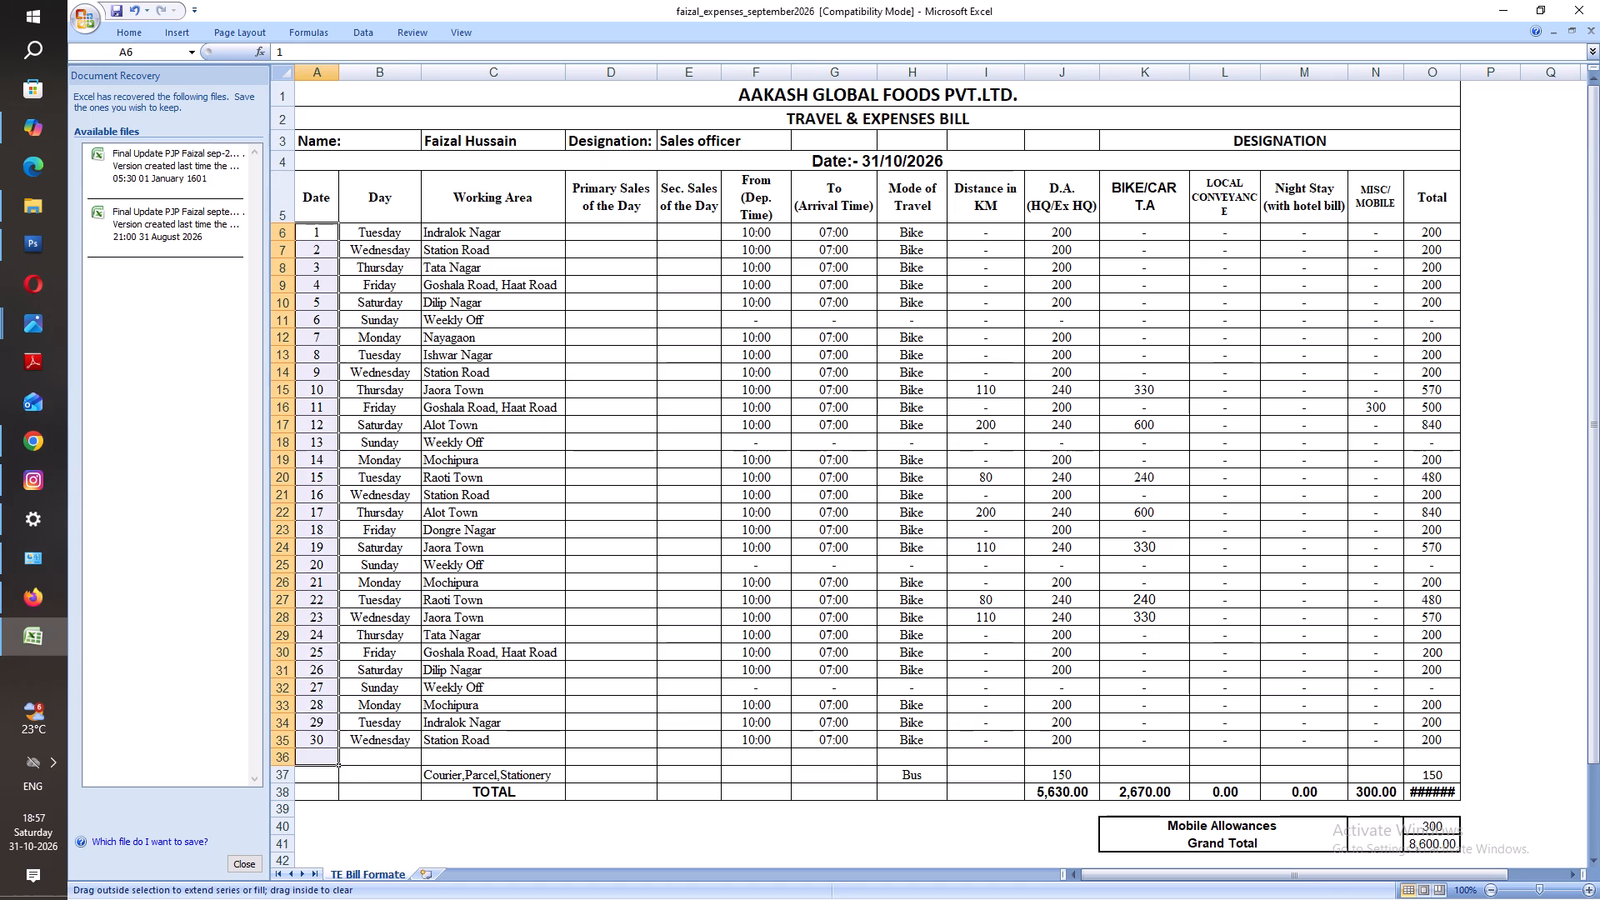
click(346, 774)
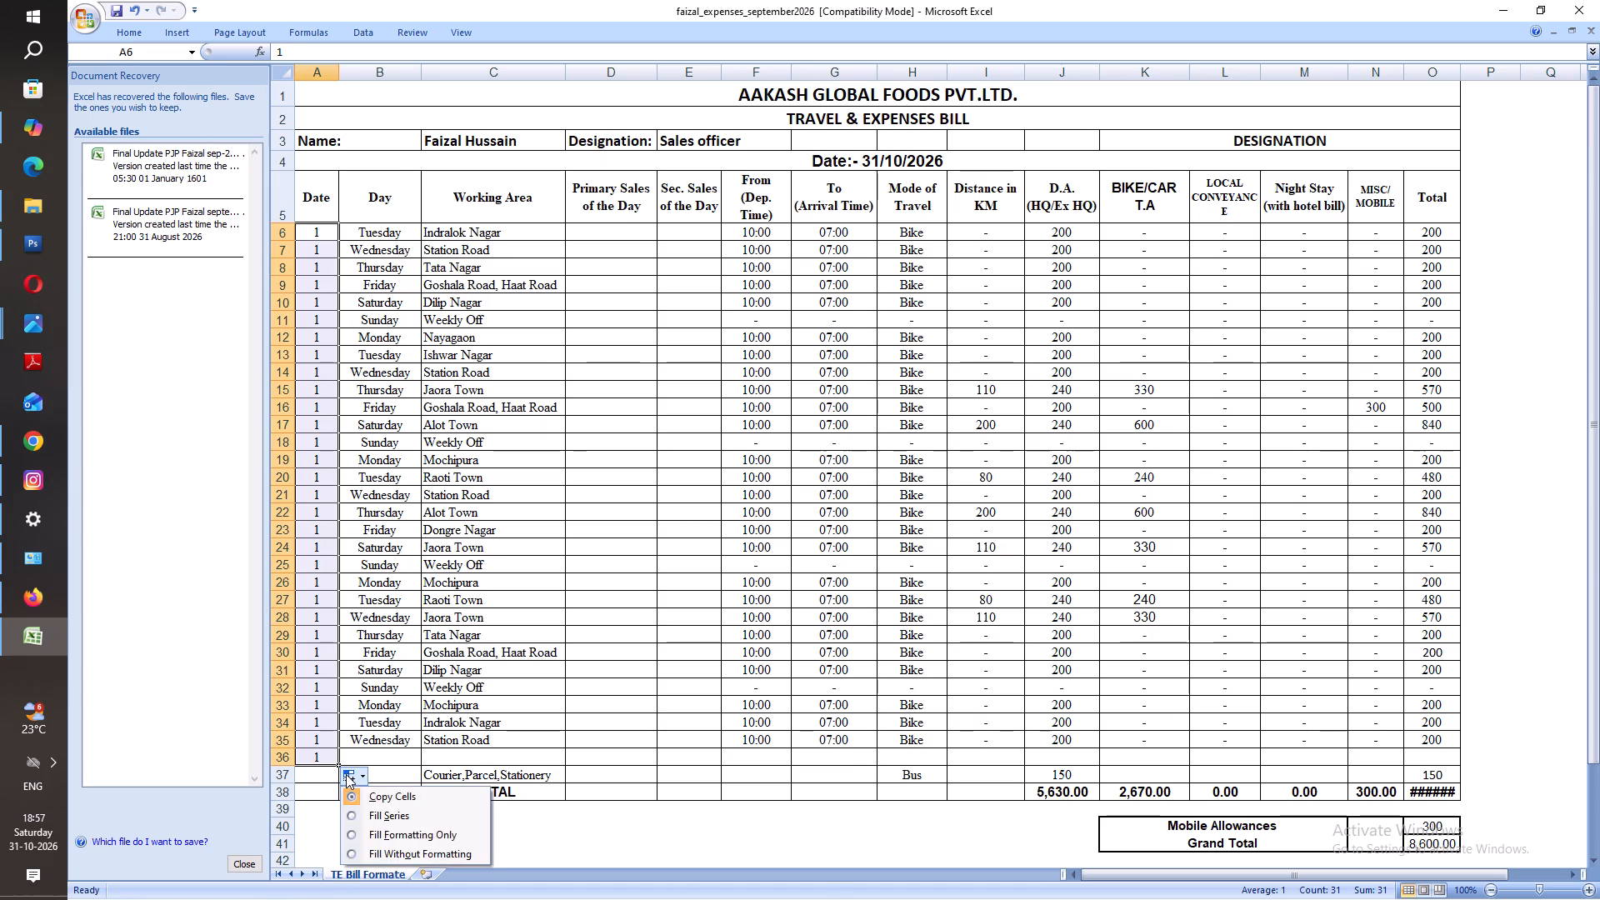
click(351, 817)
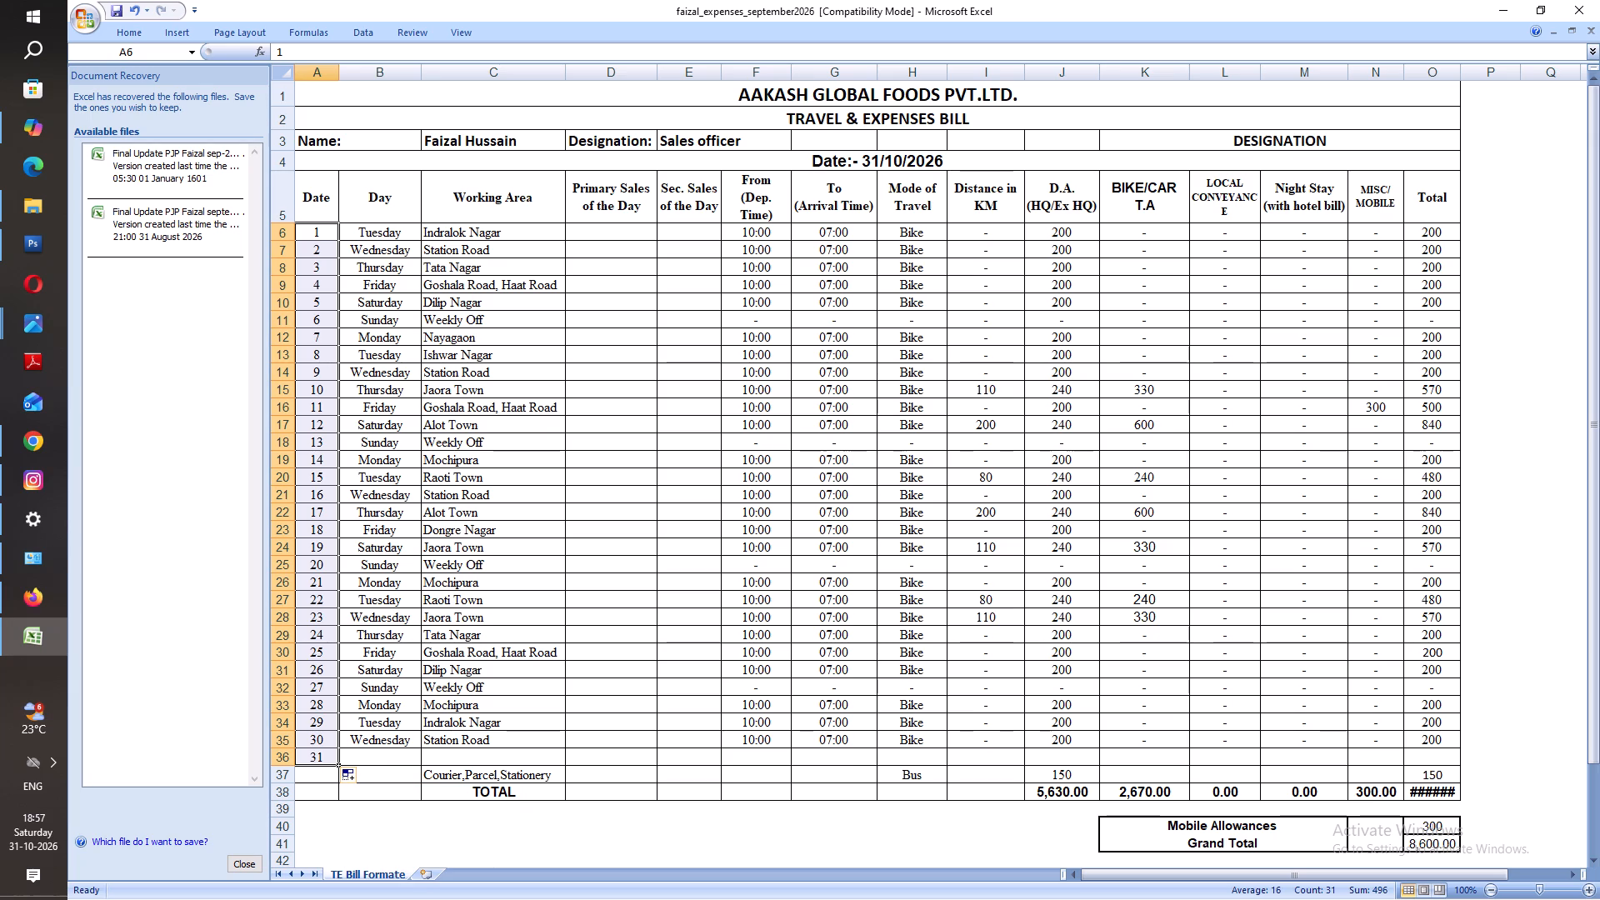
Set the day for date 1 to Thursday and fill the weekday sequence down the Day column through date 31.
click(400, 232)
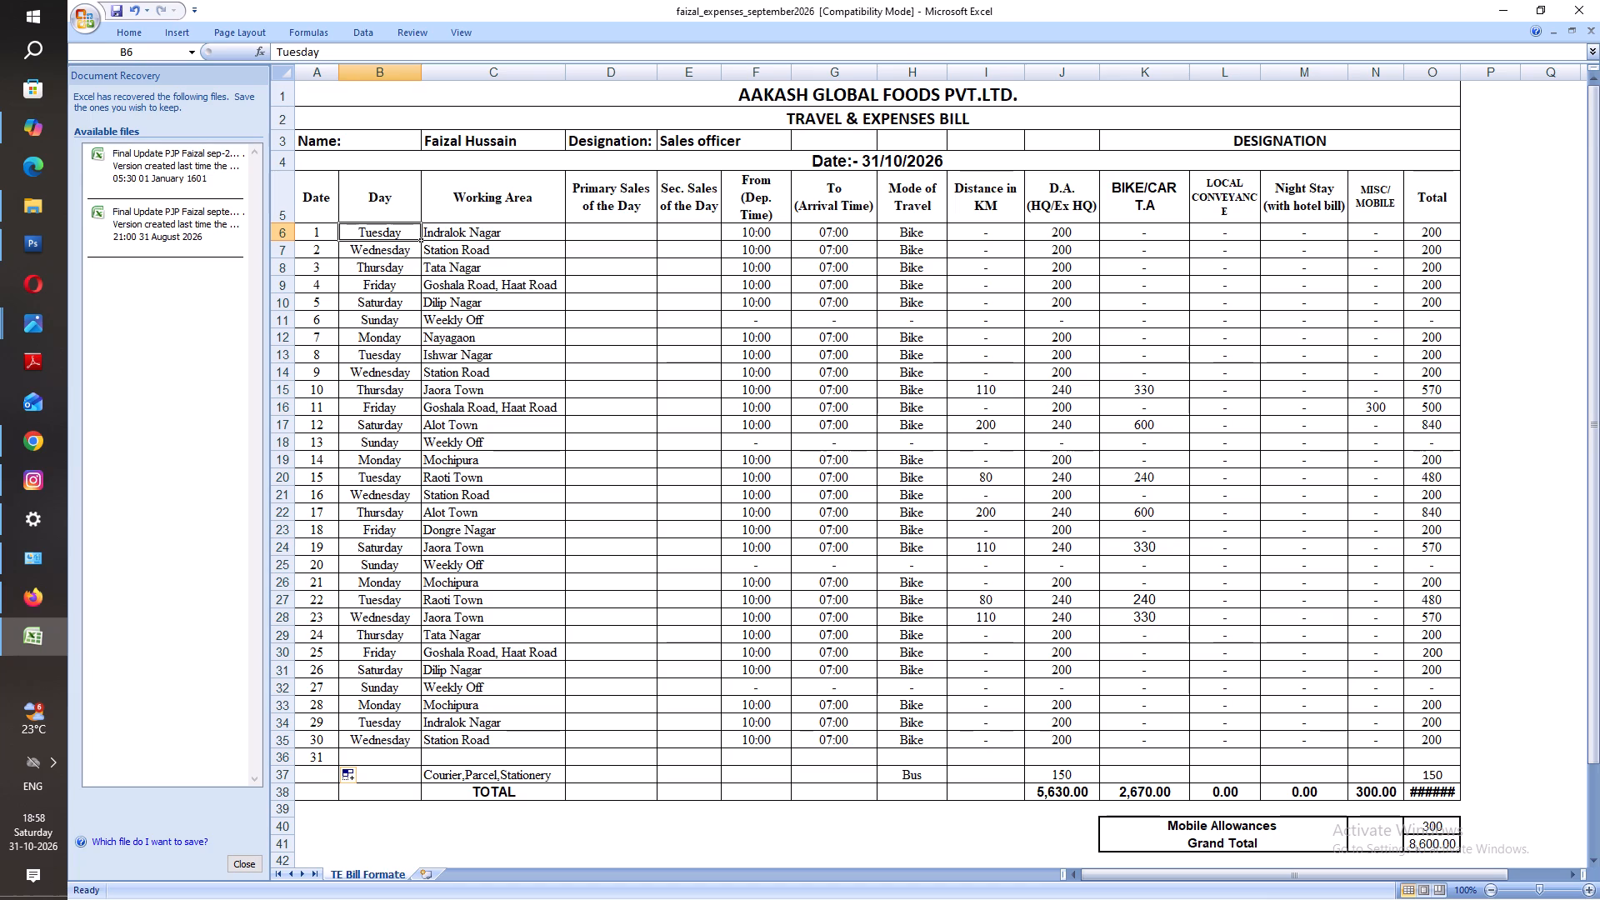
key(shift+t)
key(h)
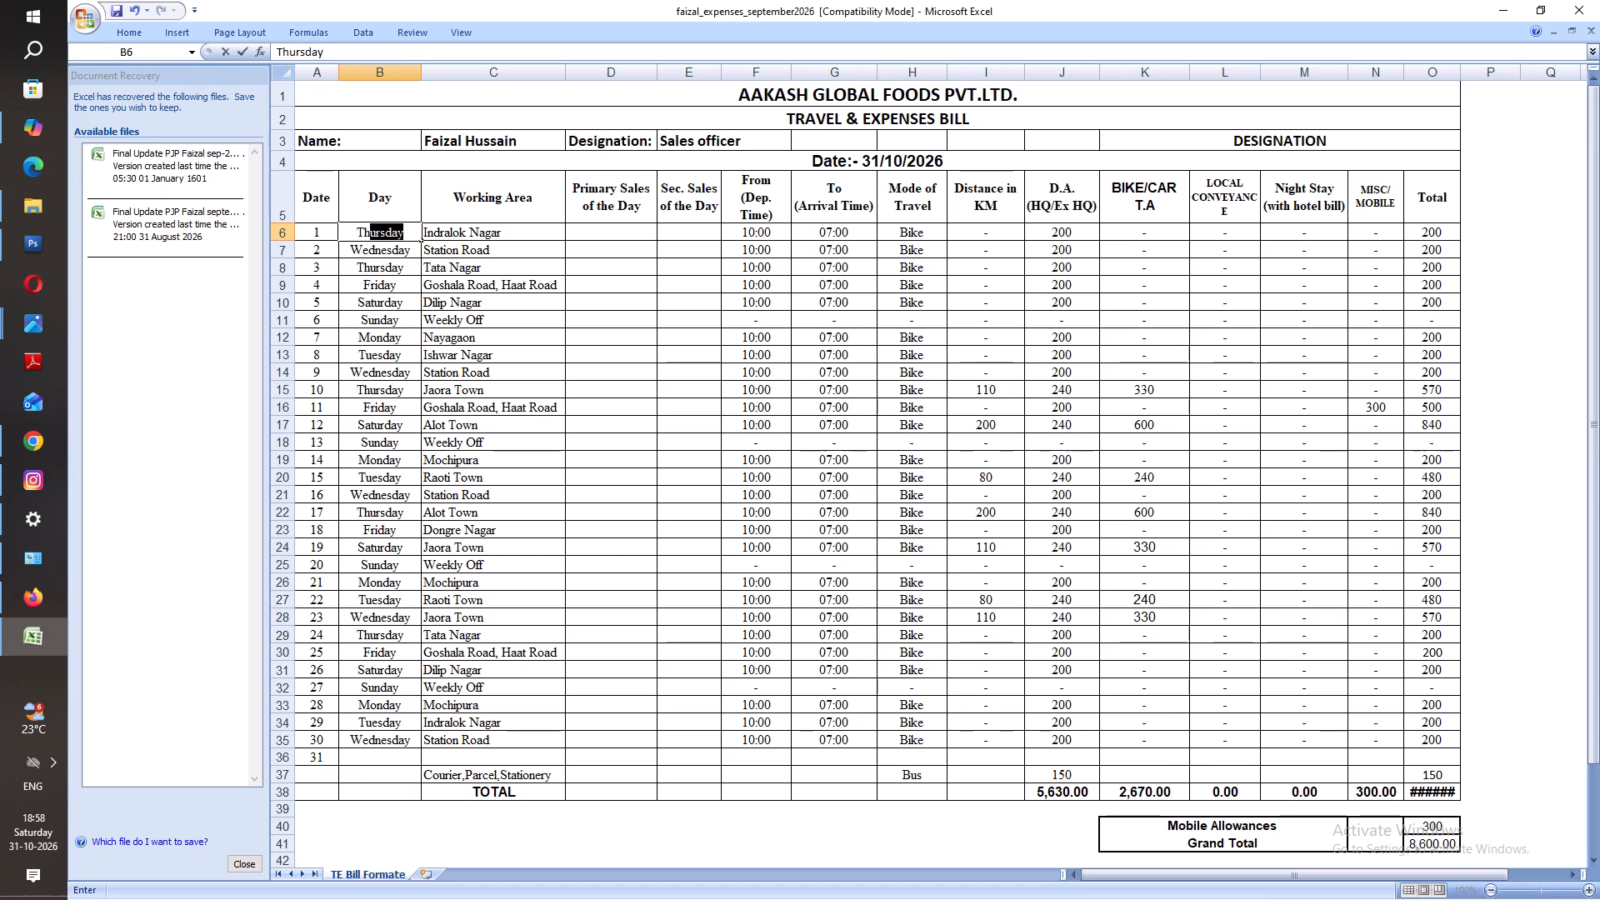
key(Return)
click(400, 232)
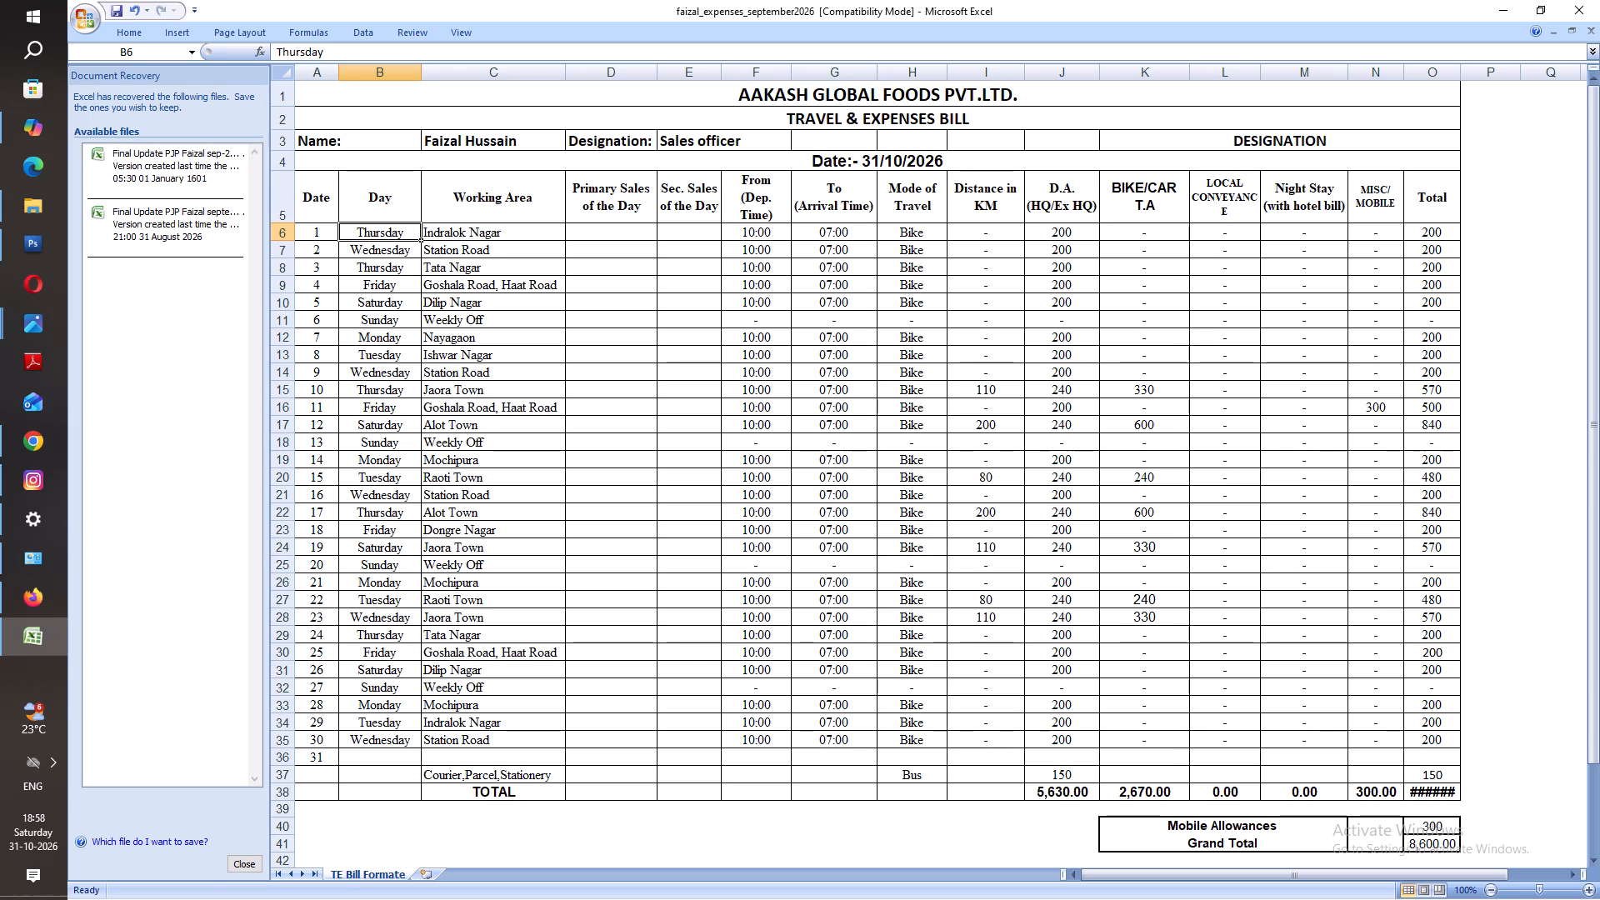
drag(419, 240, 400, 602)
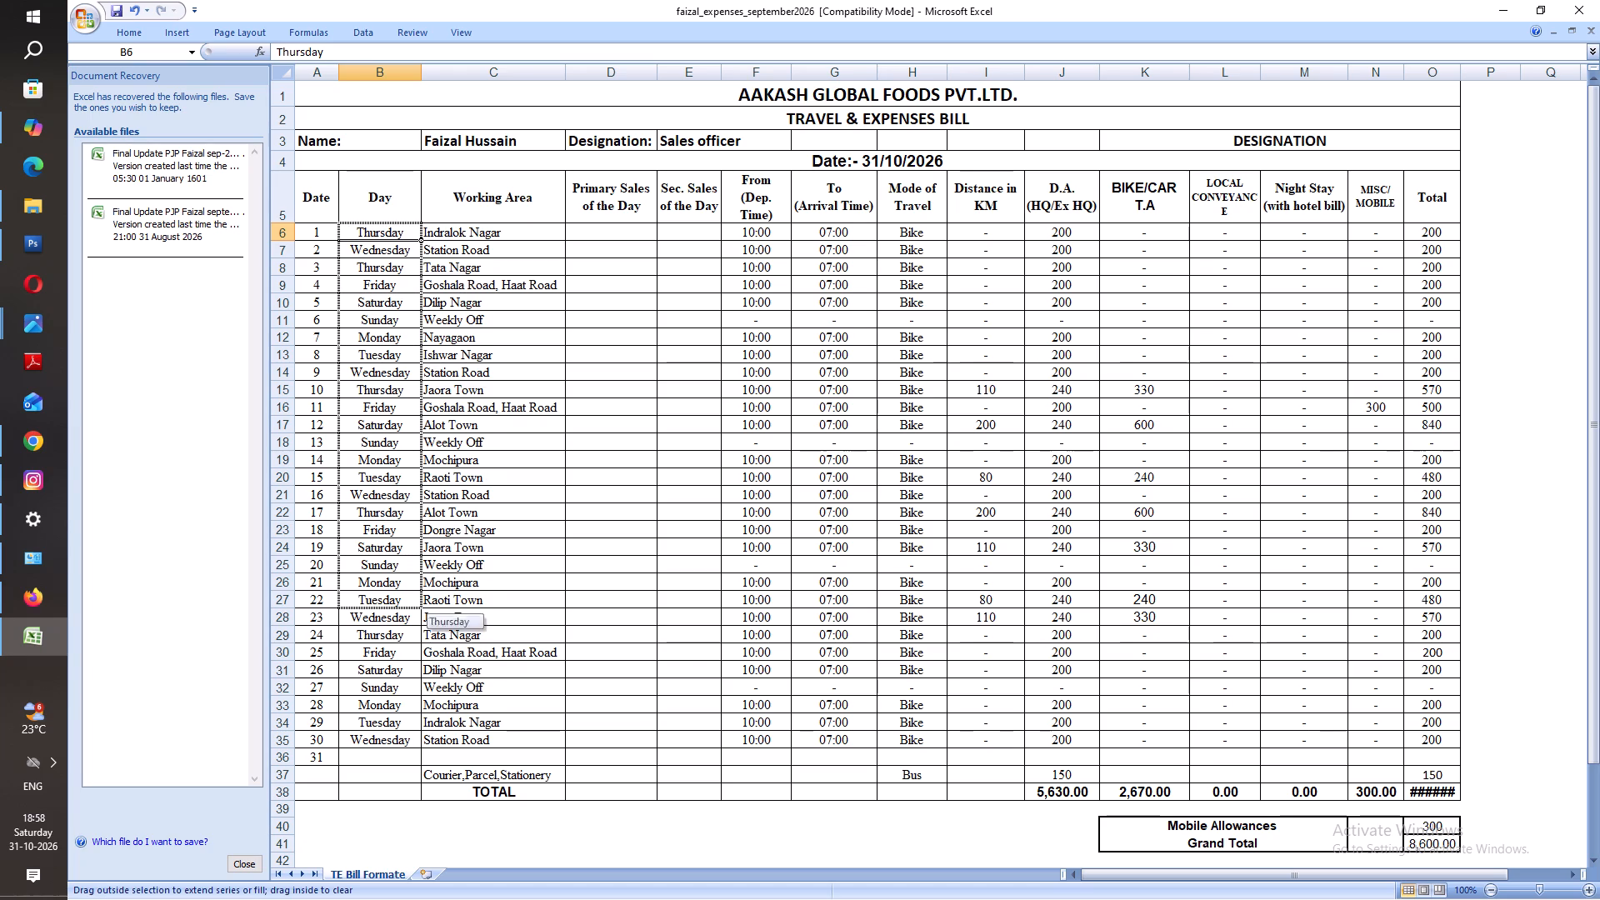
drag(400, 602, 402, 758)
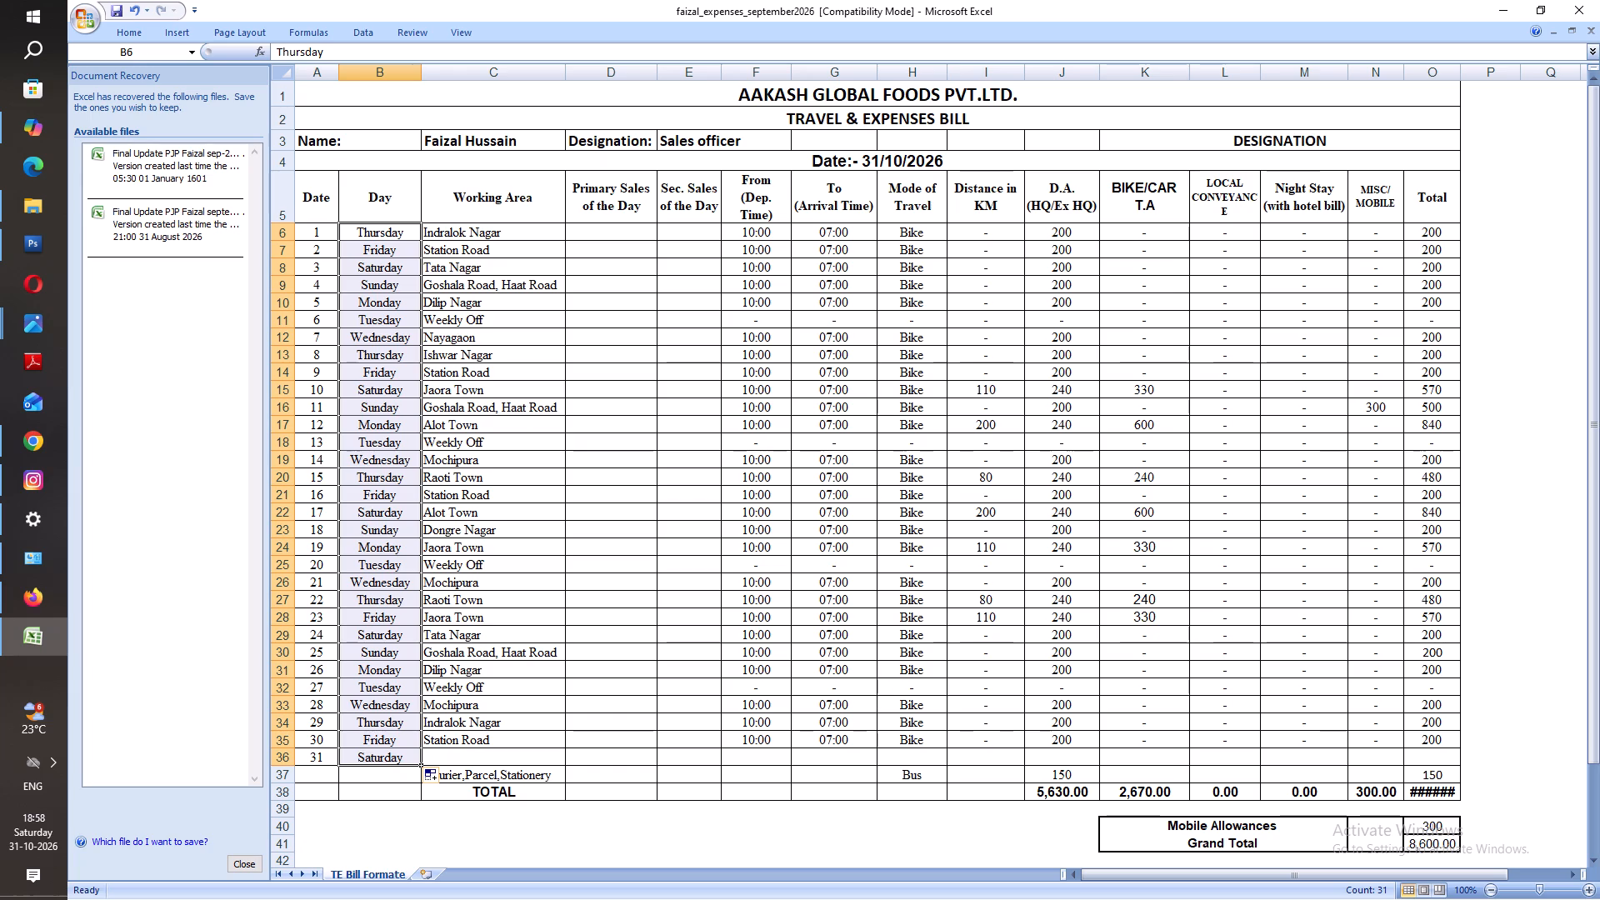
click(647, 396)
Set the working area for date 1 to Tata Nagar.
click(446, 232)
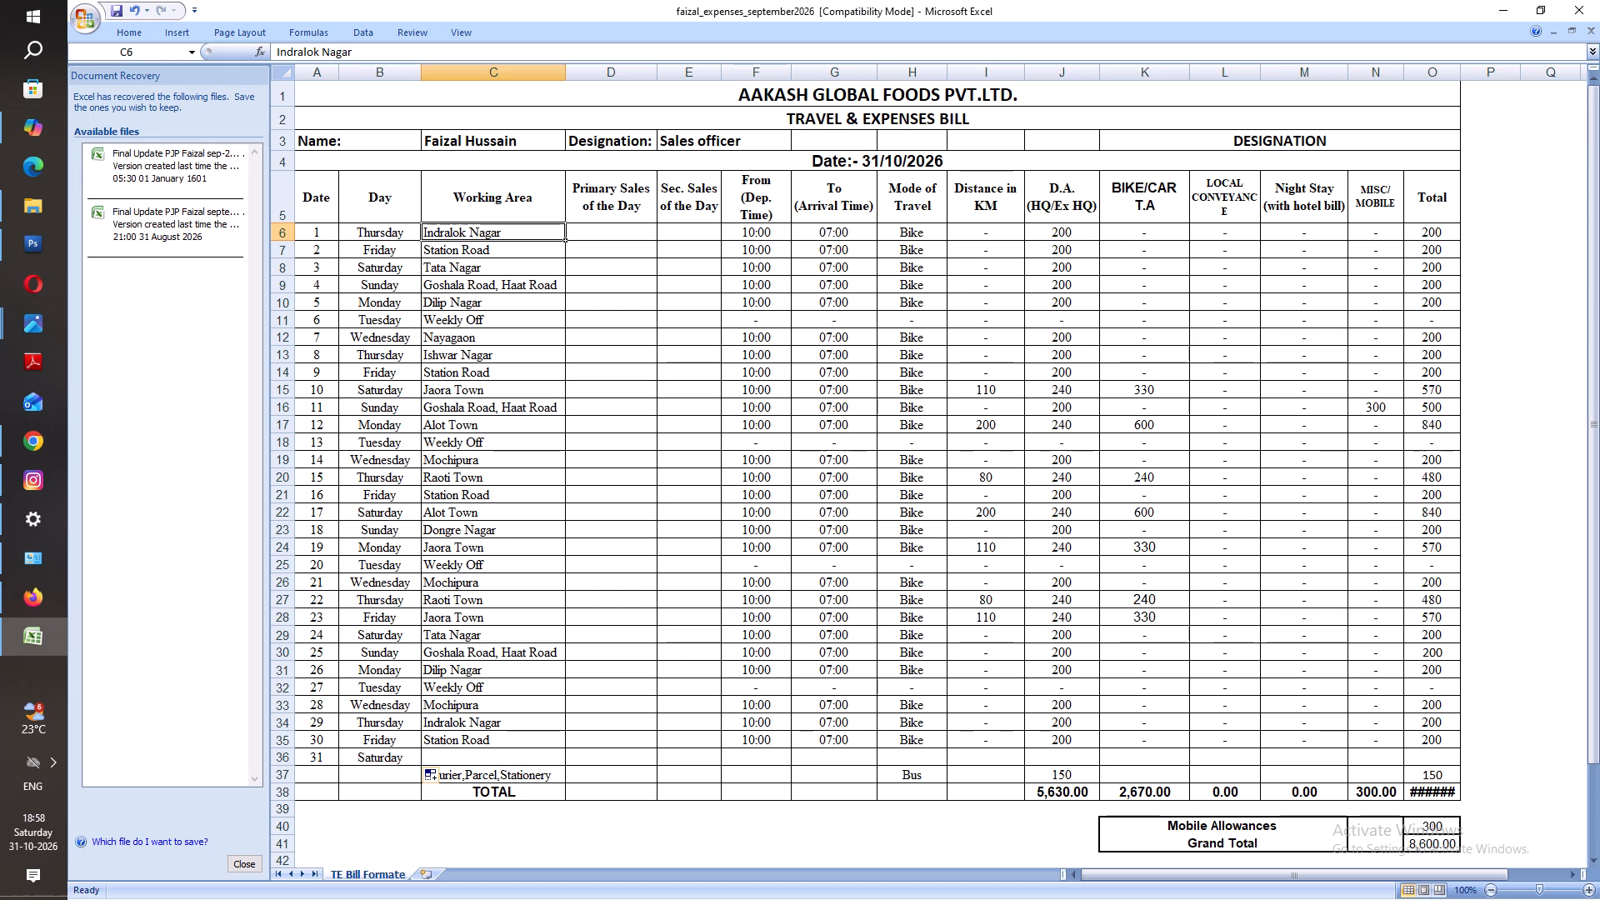
key(shift+t)
text(at)
key(Return)
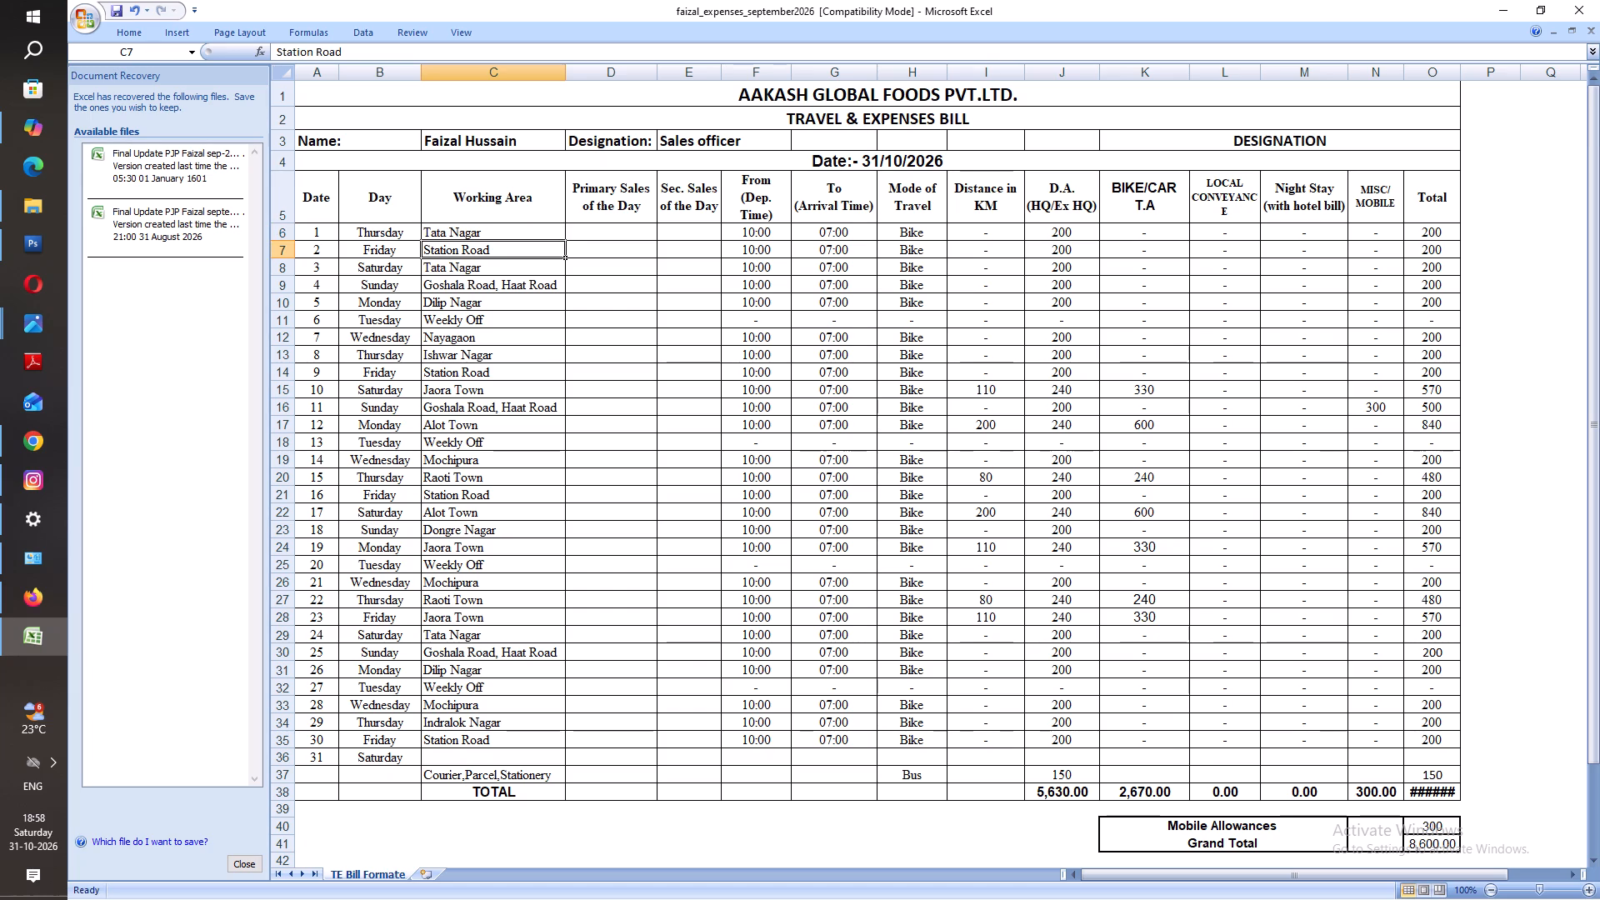
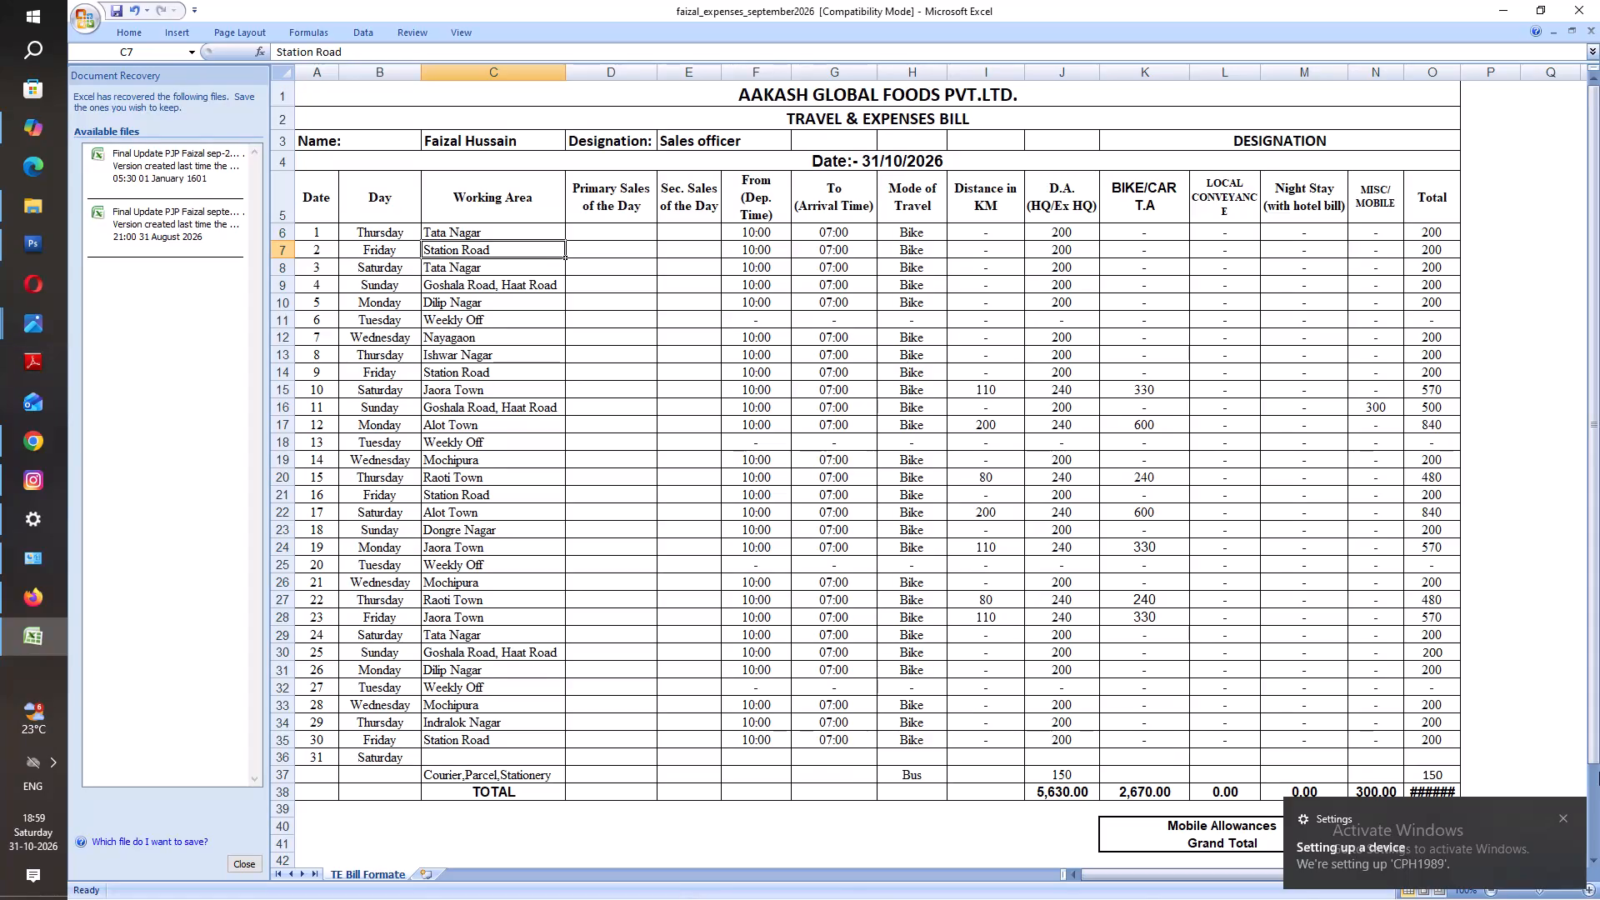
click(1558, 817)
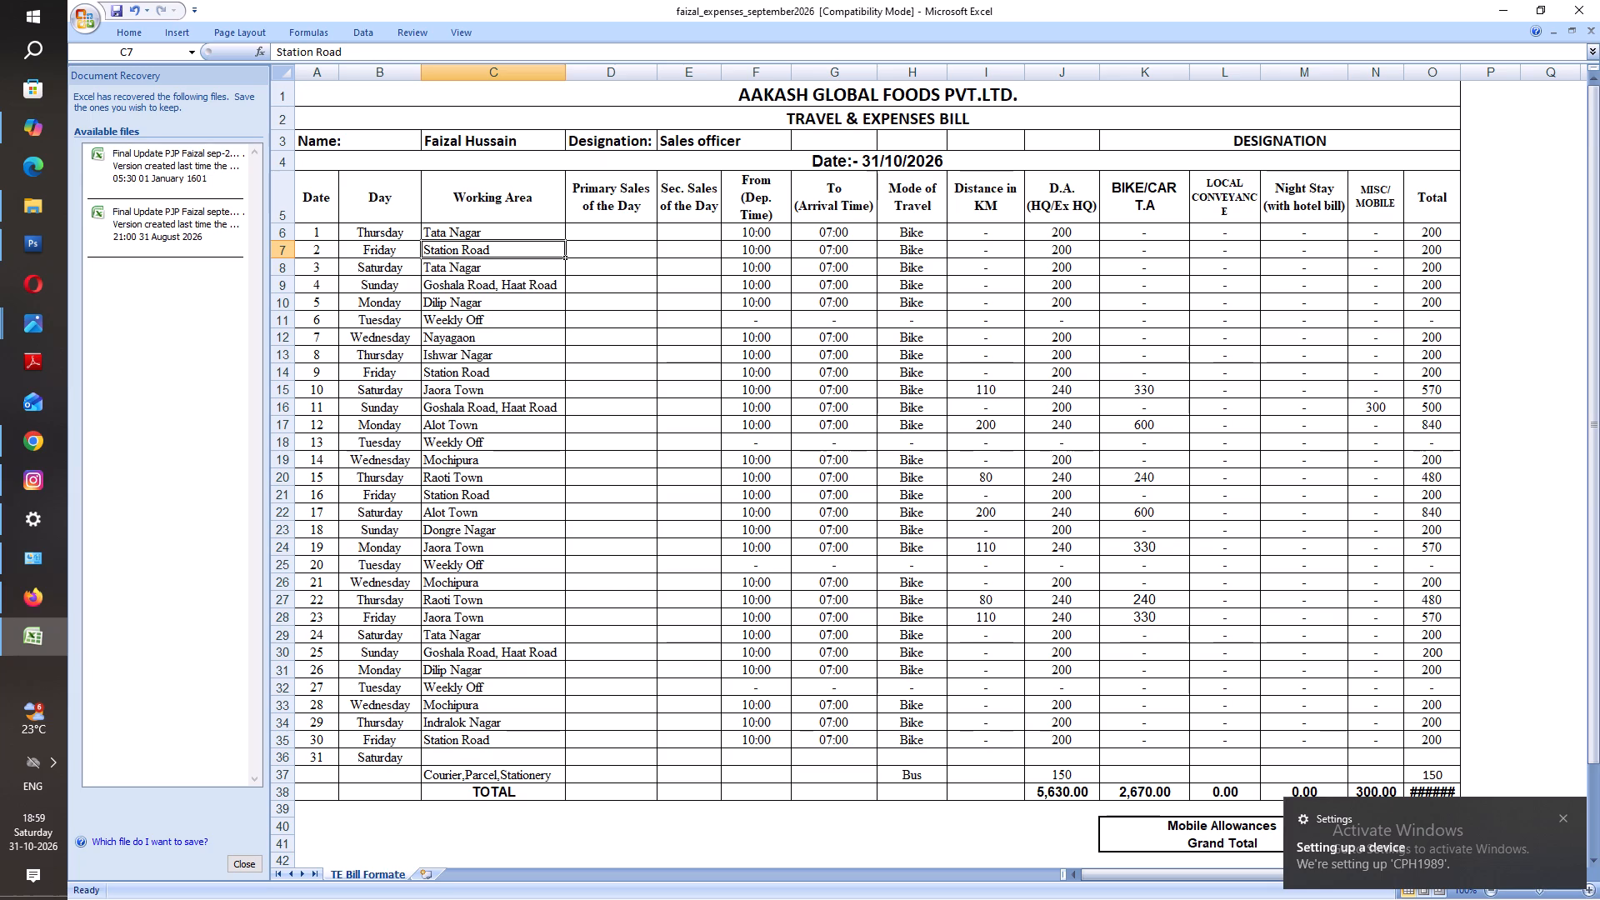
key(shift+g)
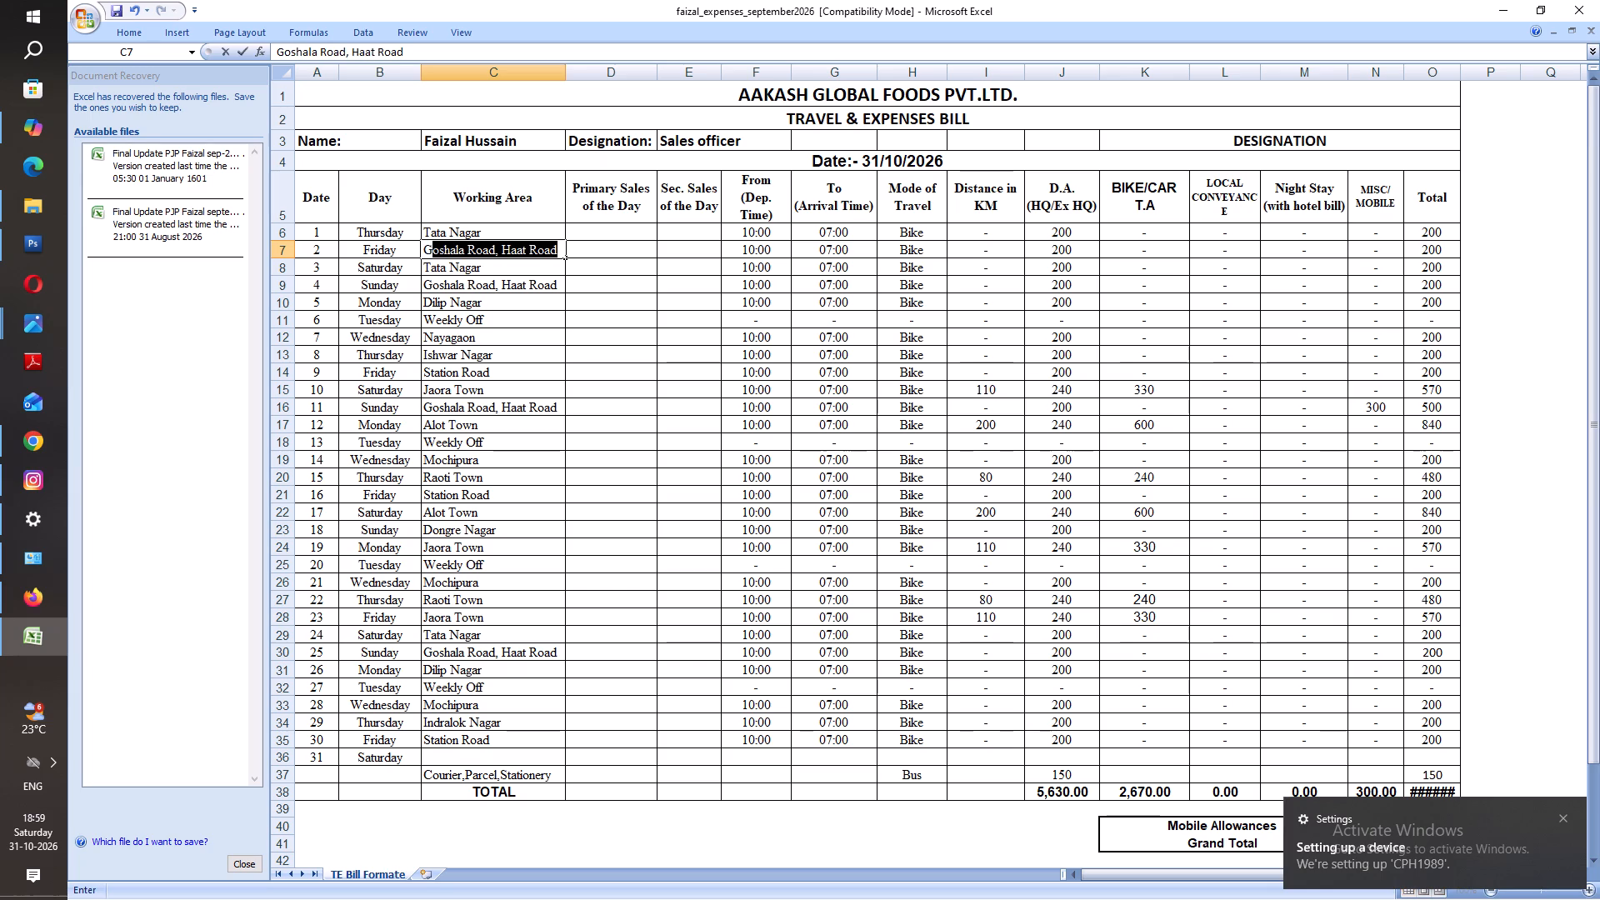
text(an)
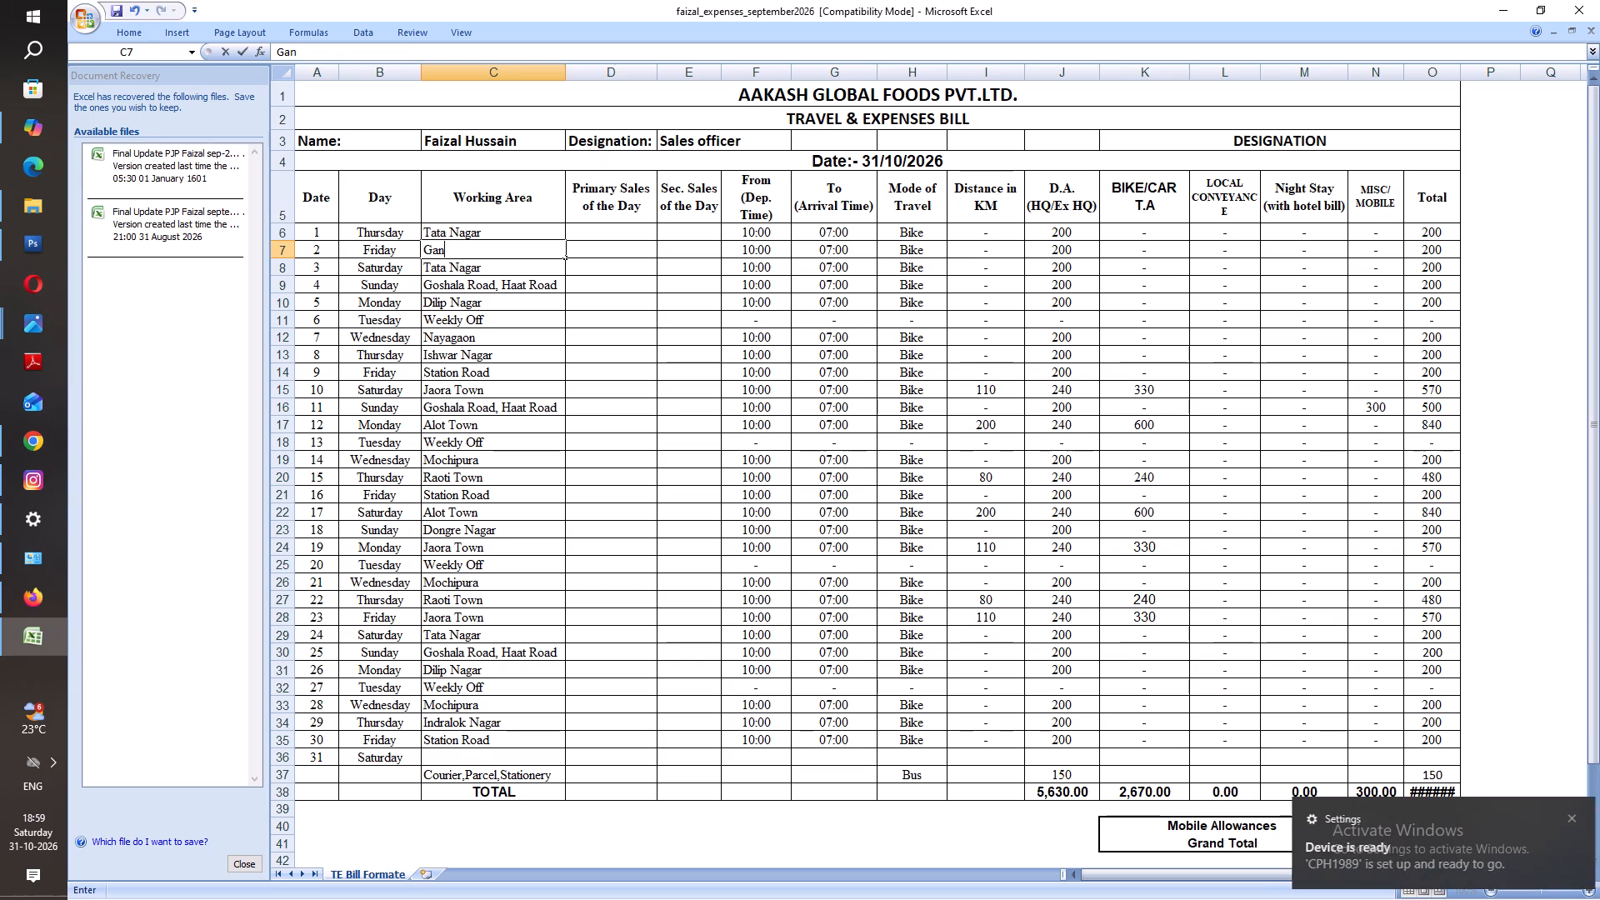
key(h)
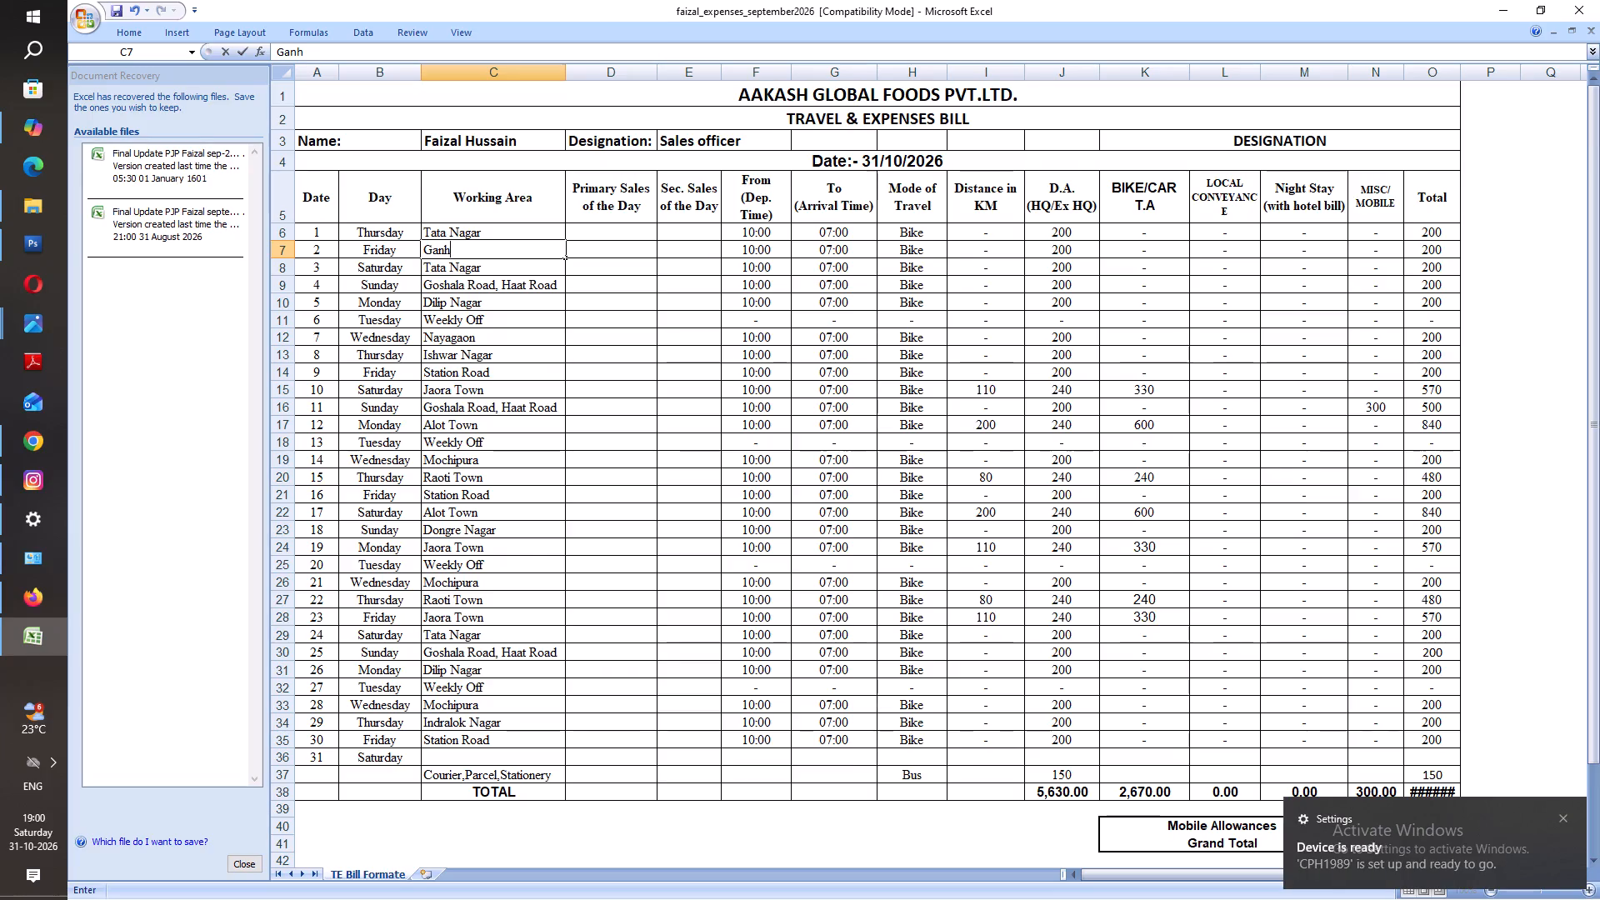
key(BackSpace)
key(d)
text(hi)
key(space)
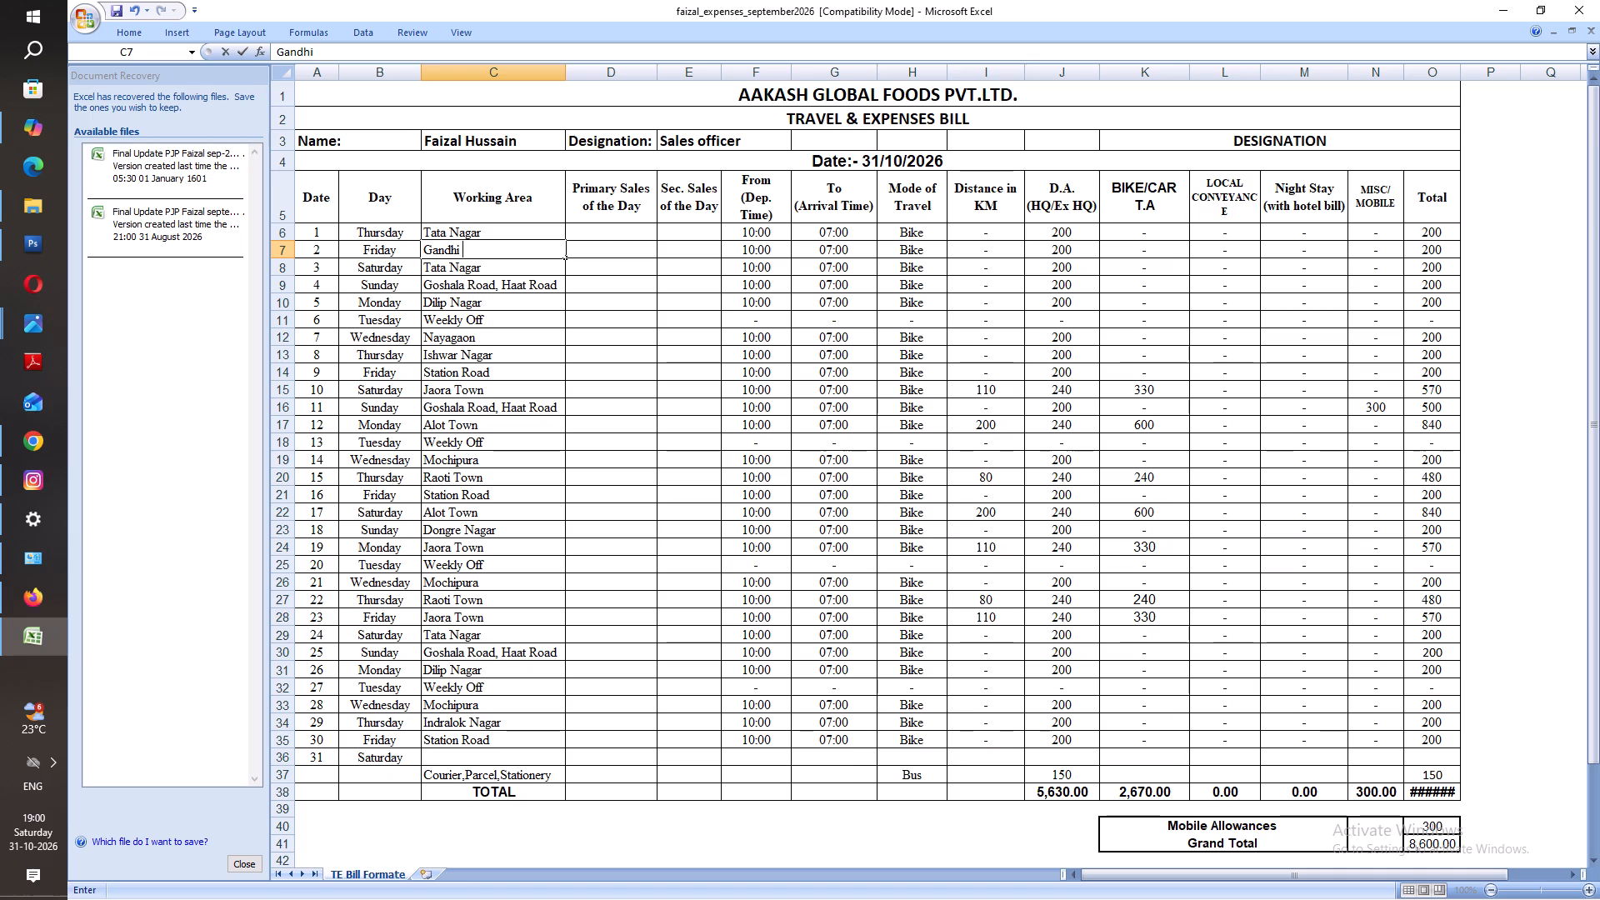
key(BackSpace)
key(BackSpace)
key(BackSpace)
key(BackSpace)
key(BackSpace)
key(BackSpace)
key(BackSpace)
Set the working area for date 2 to Holiday Gandhi Jayanti.
key(shift+h)
text(oli)
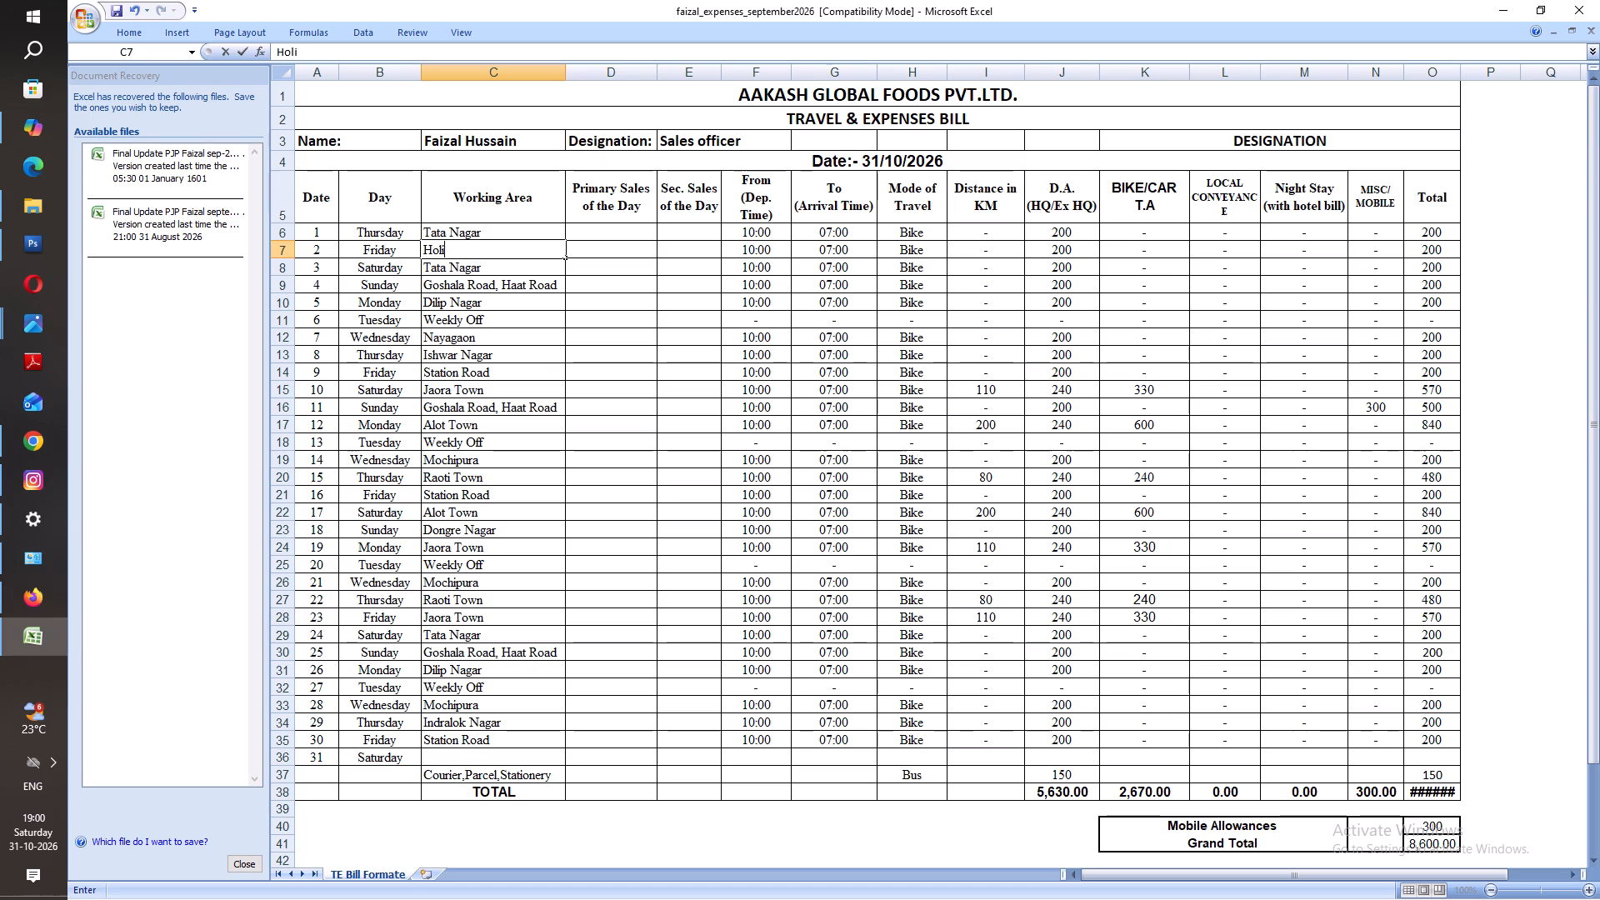
text(day)
key(space)
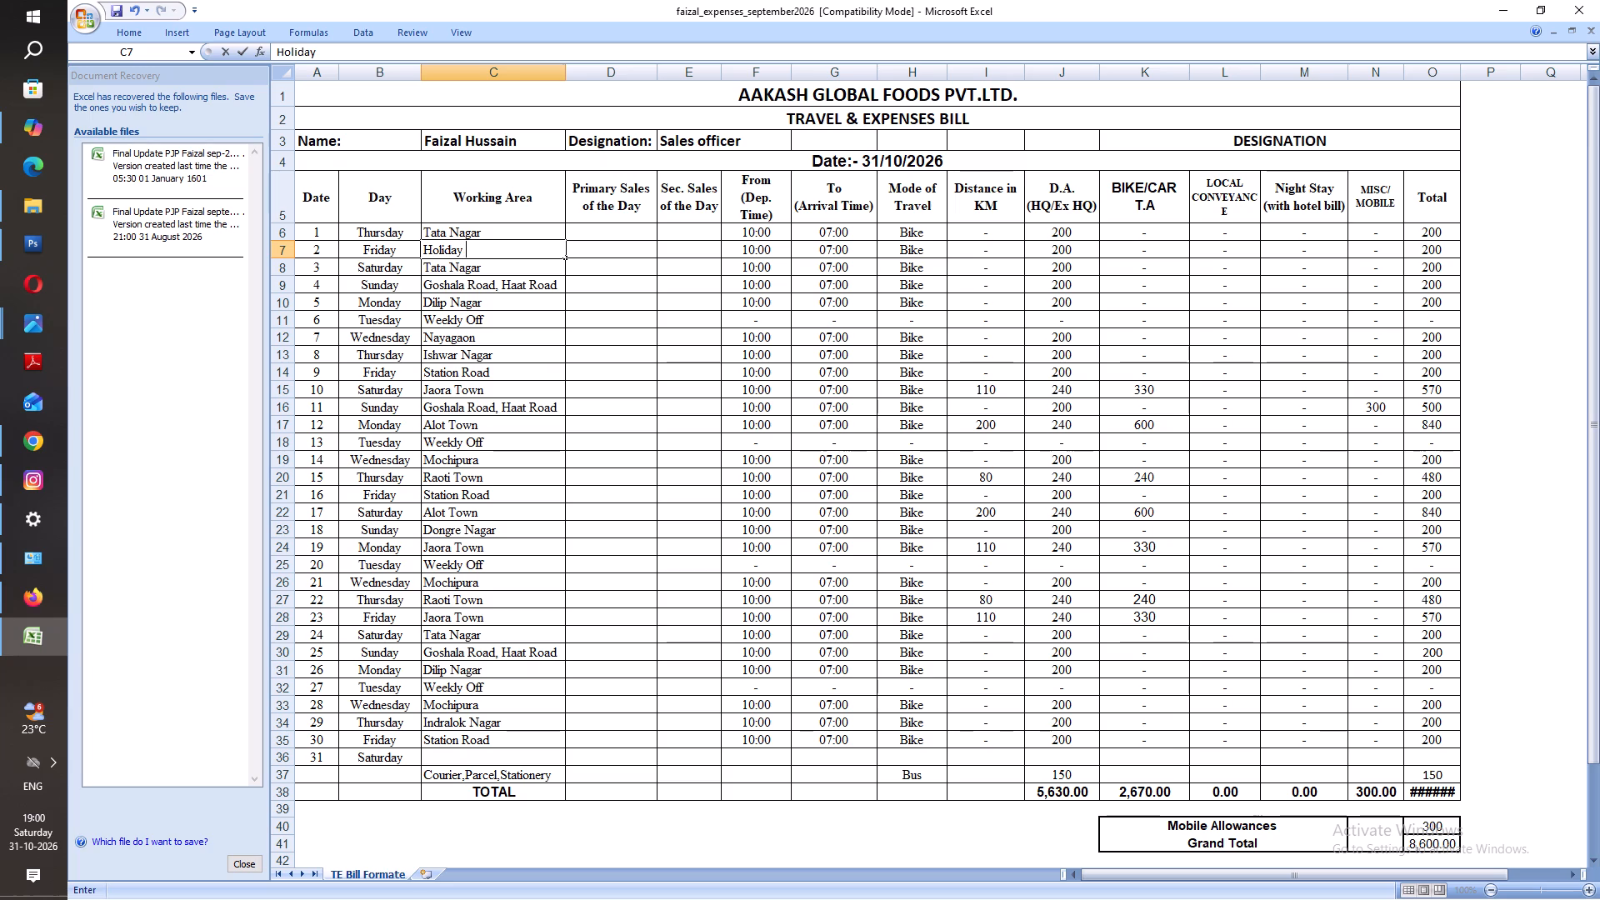
key(shift+g)
text(andhi)
key(space)
key(shift+j)
text(ay)
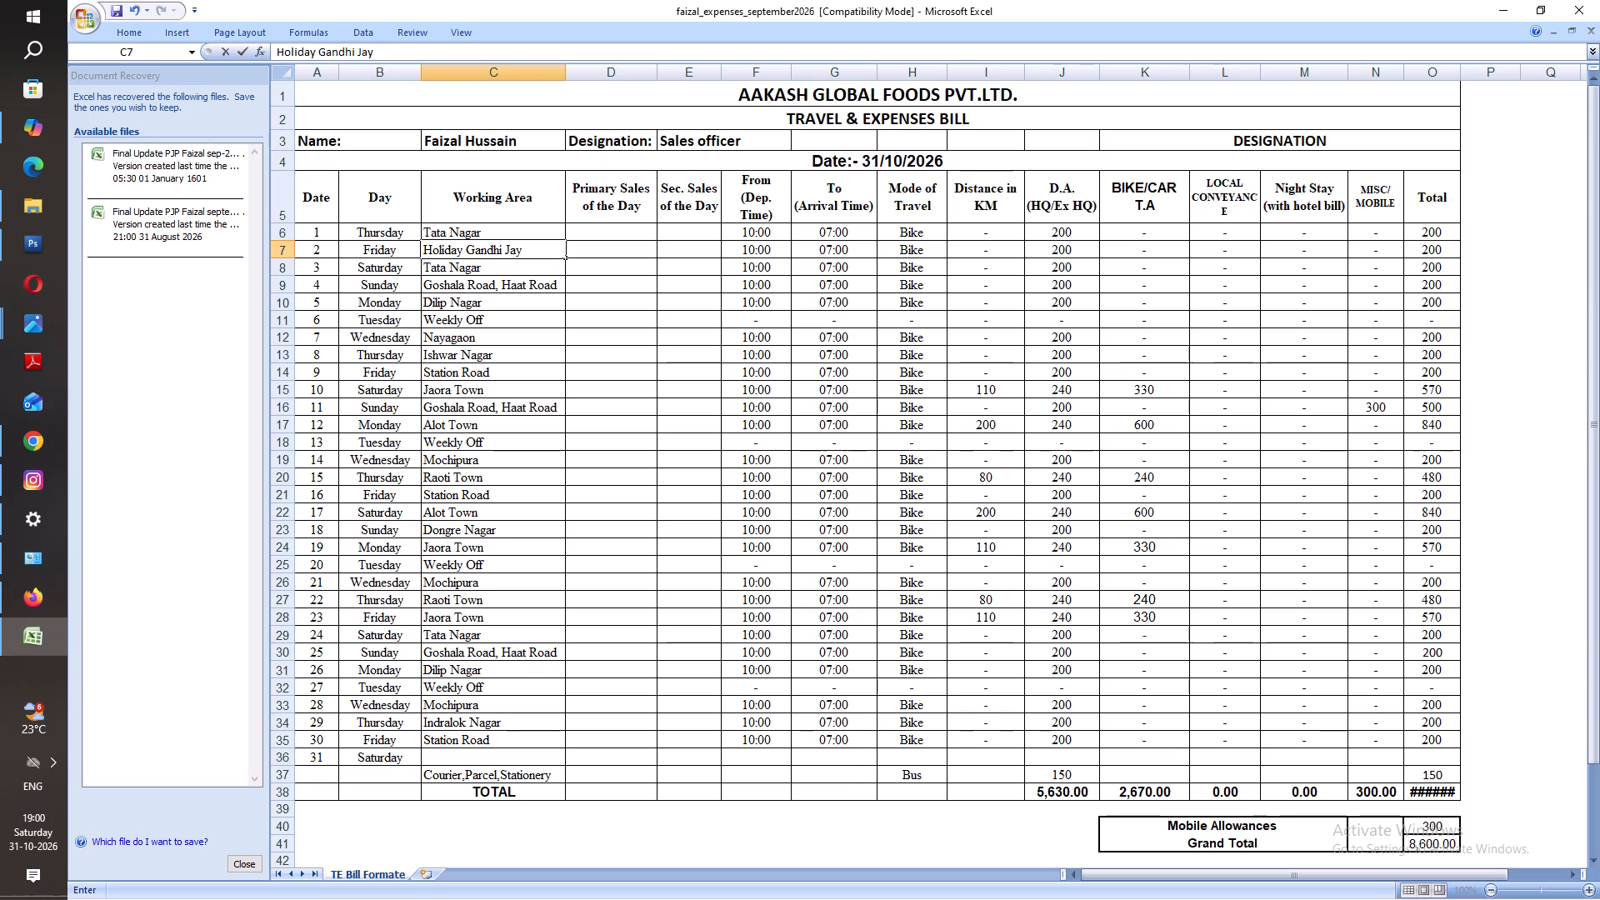
key(BackSpace)
key(BackSpace)
key(BackSpace)
key(shift+j)
text(aya)
text(nti)
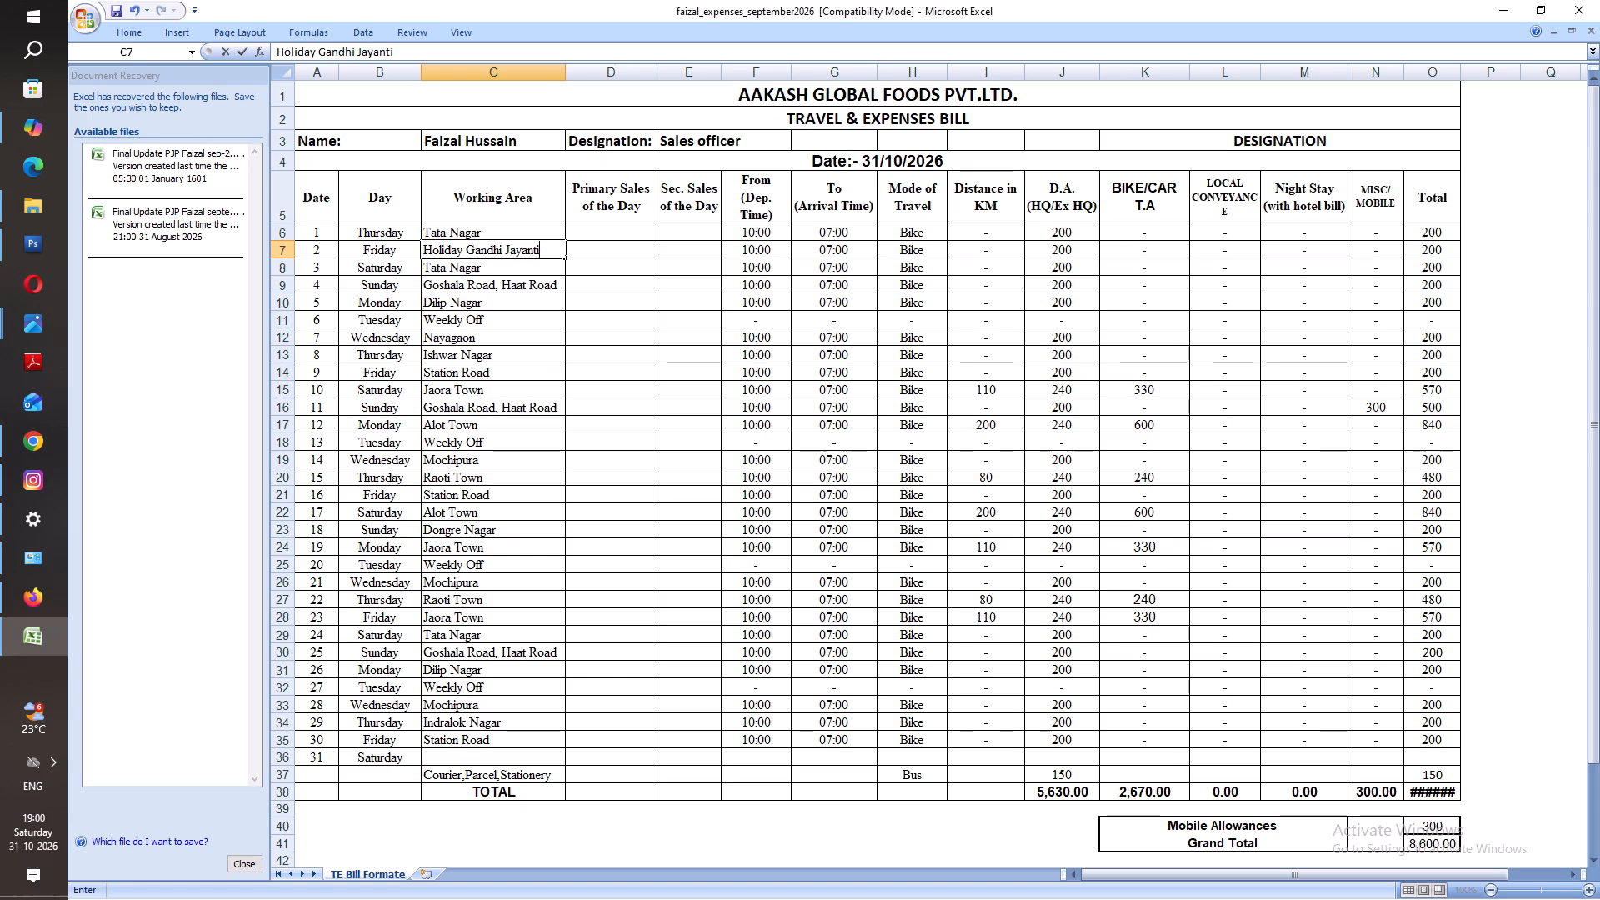
key(Return)
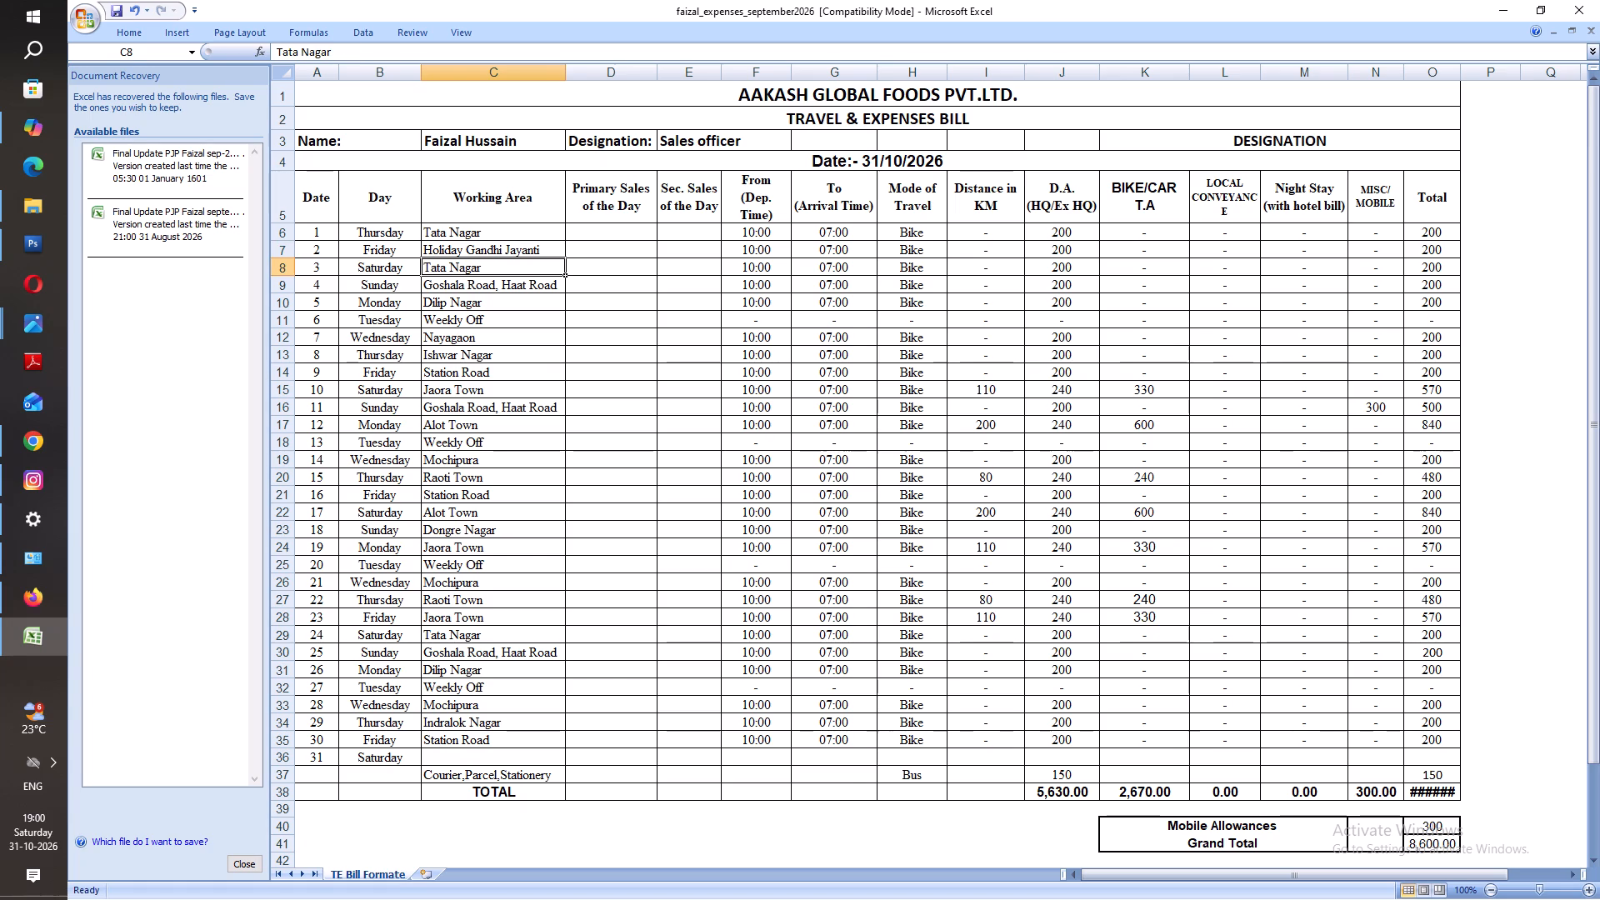
Set the working area to Dilip Nagar for date 3 and Weekly Off for date 4.
key(shift+d)
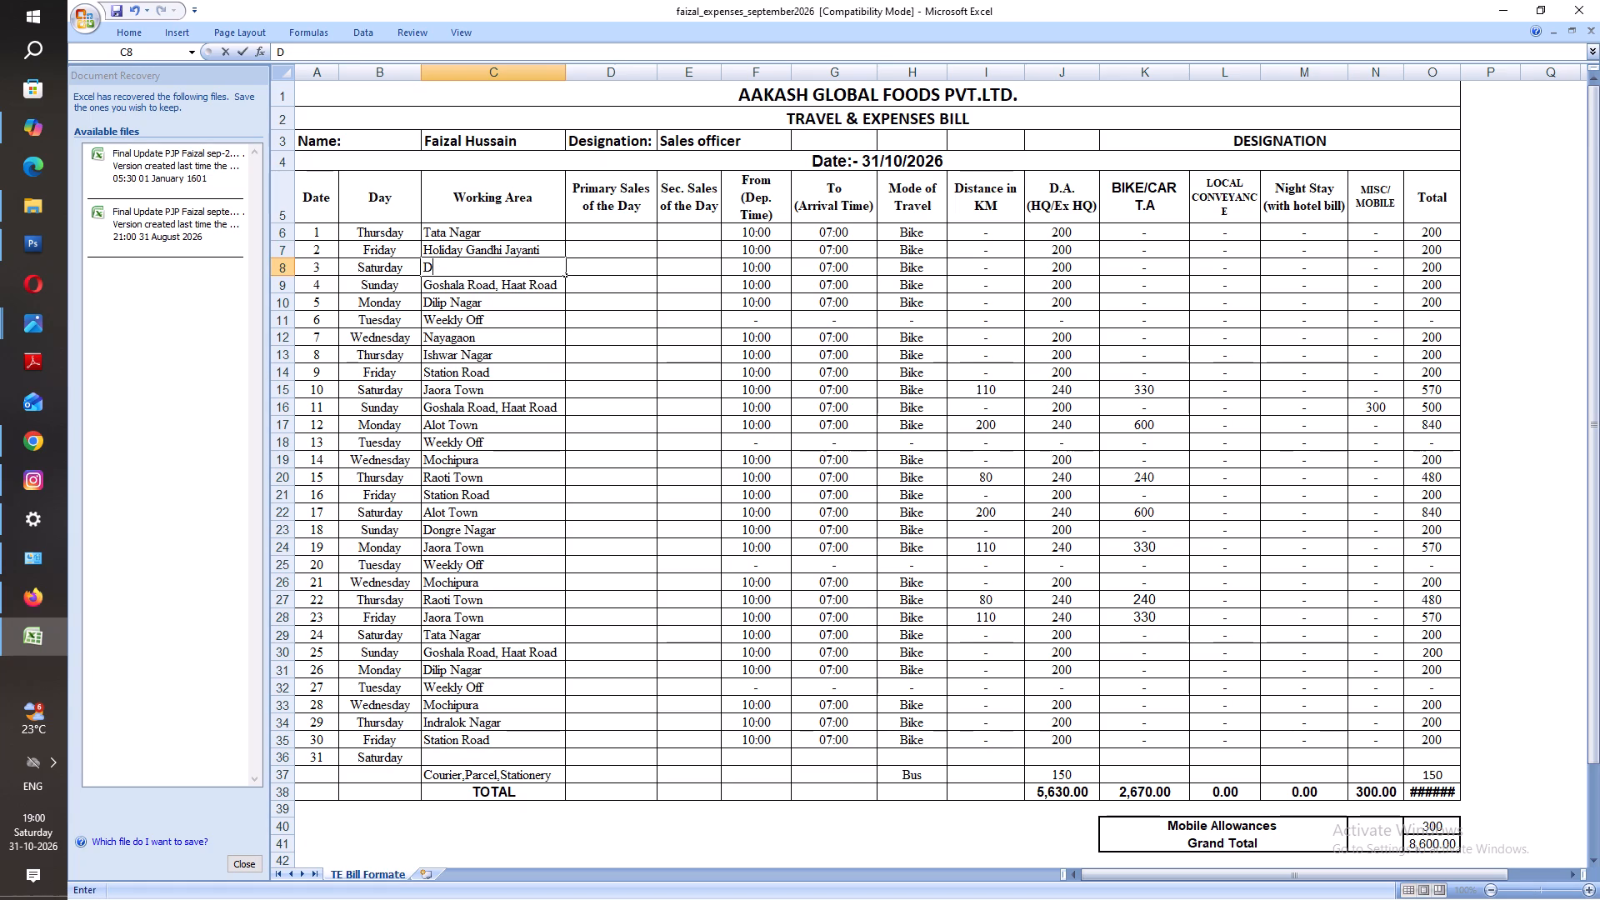
text(il)
key(Return)
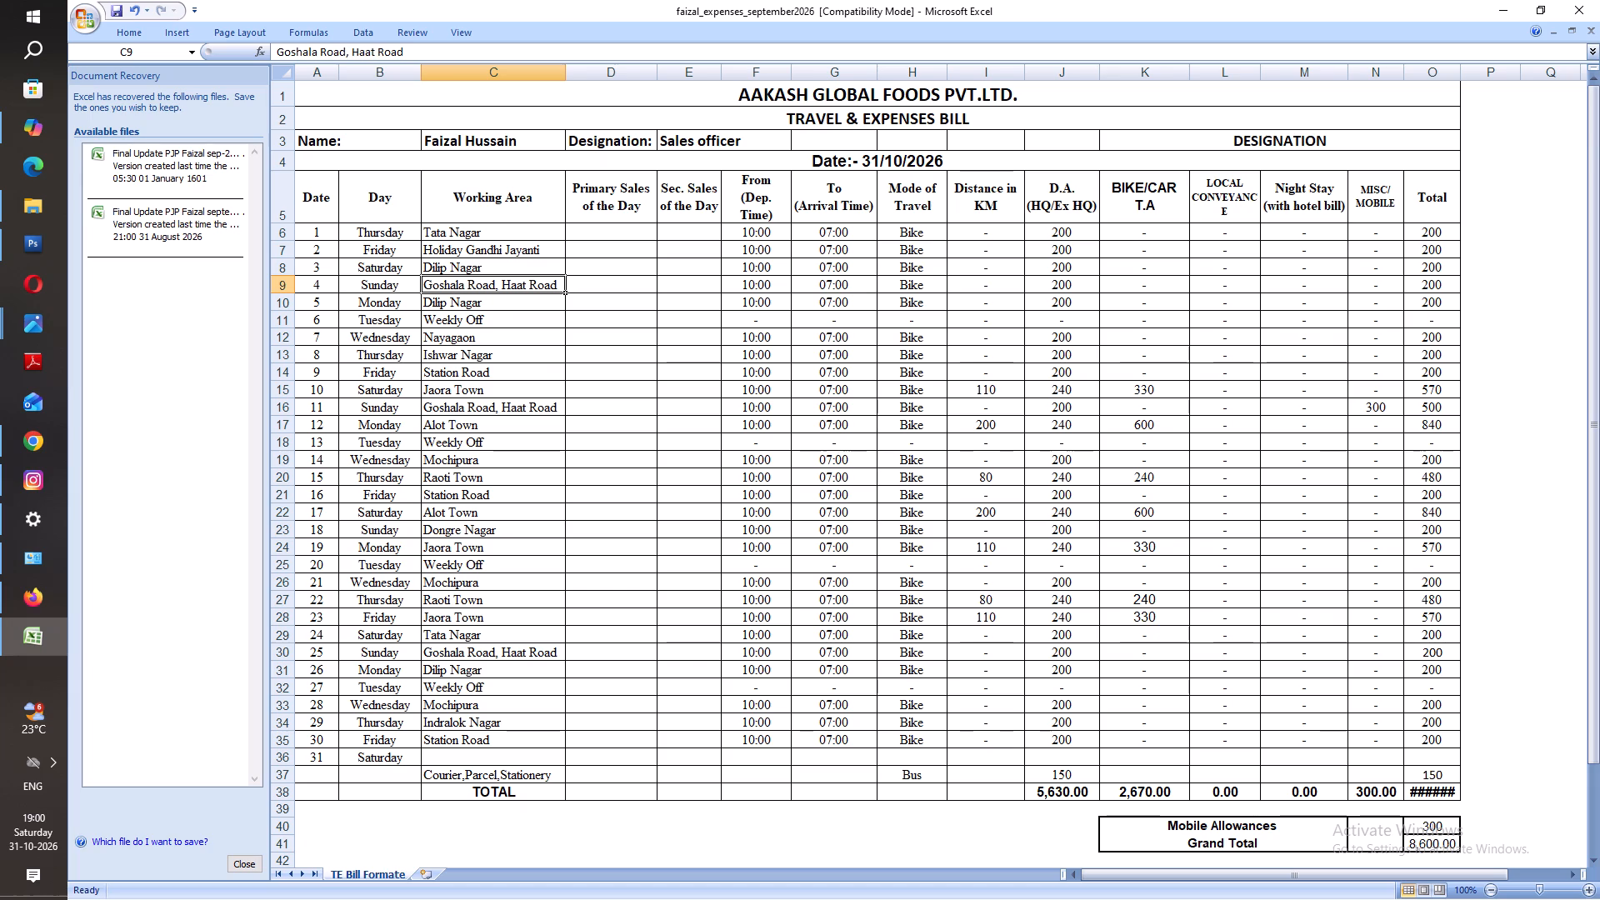
text(Wee)
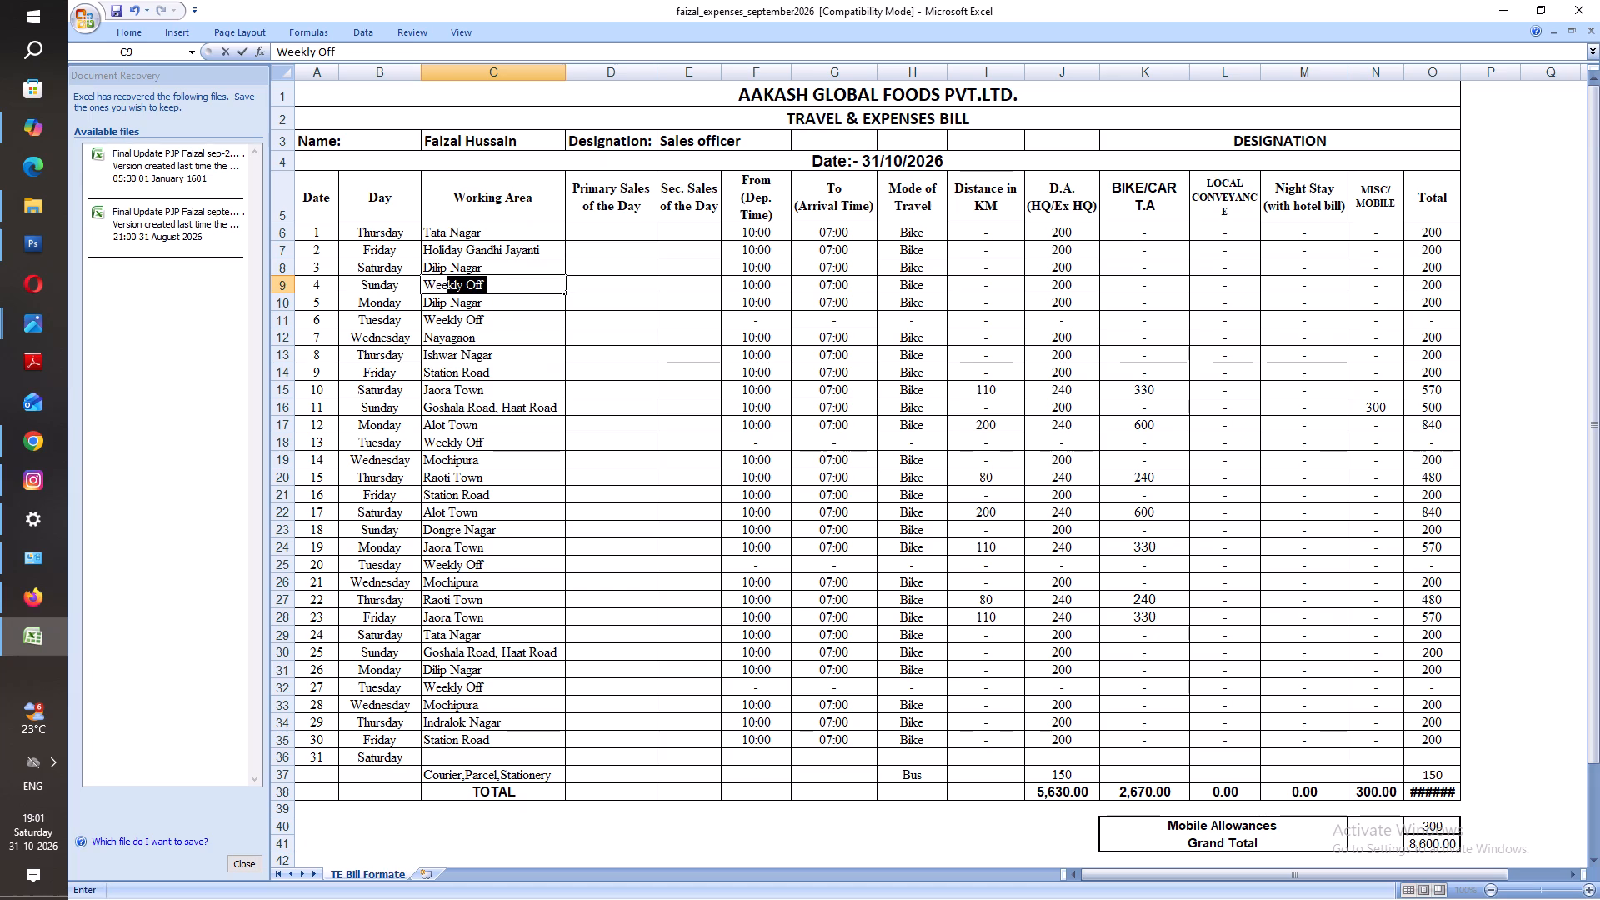
key(Return)
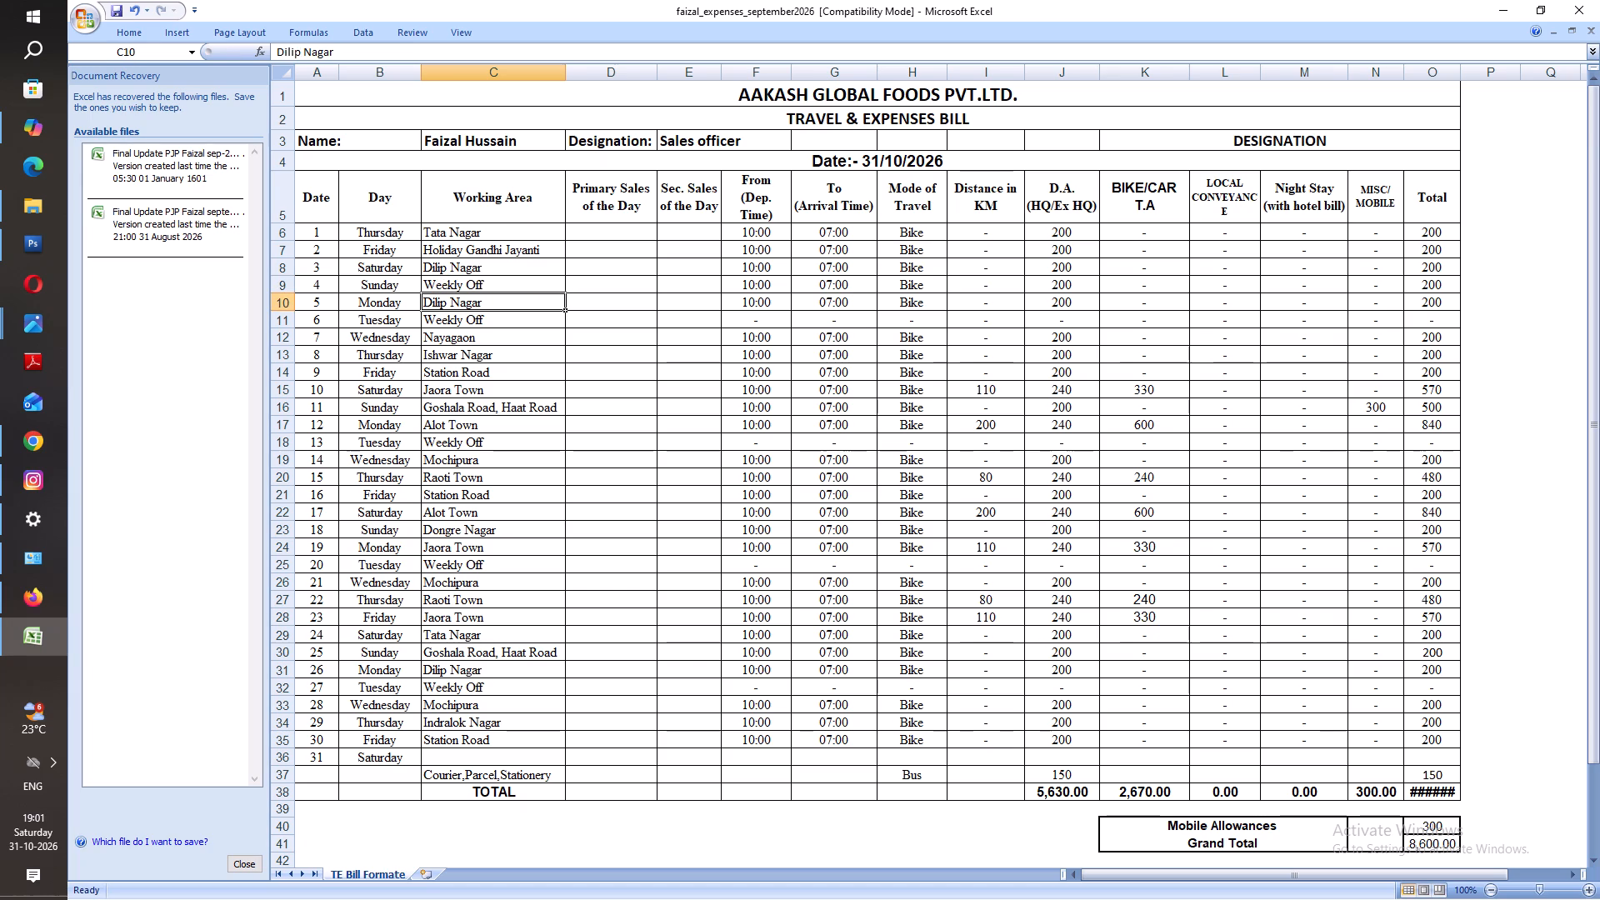
Set the working area to Mochipura for date 5 and Indralok Nagar for date 6.
key(shift+m)
key(Return)
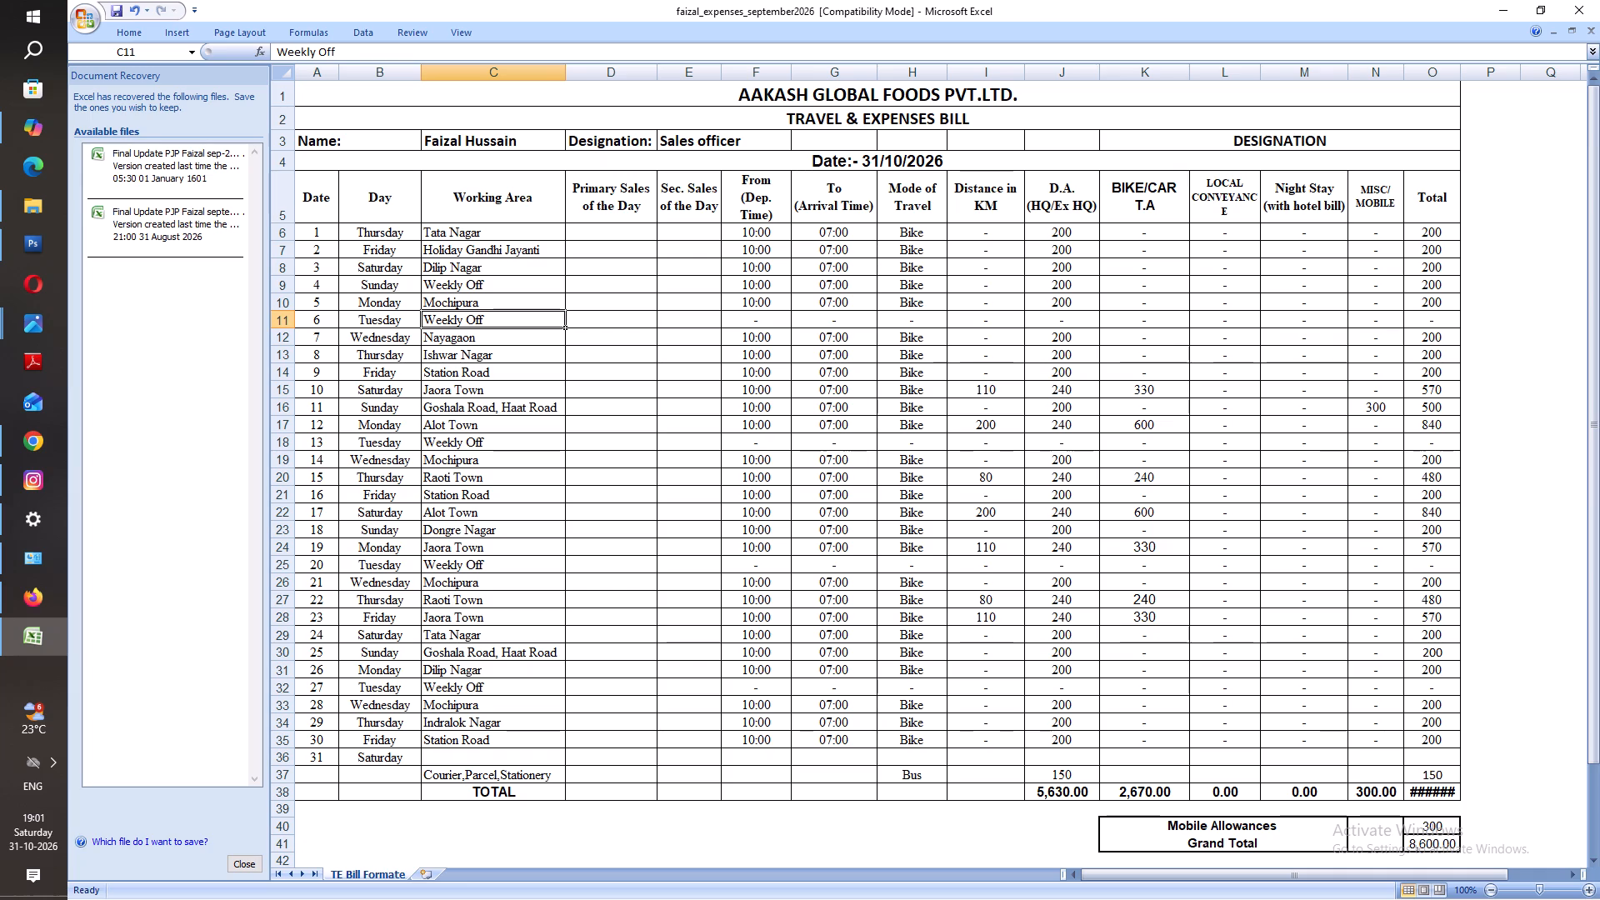
key(shift+i)
key(n)
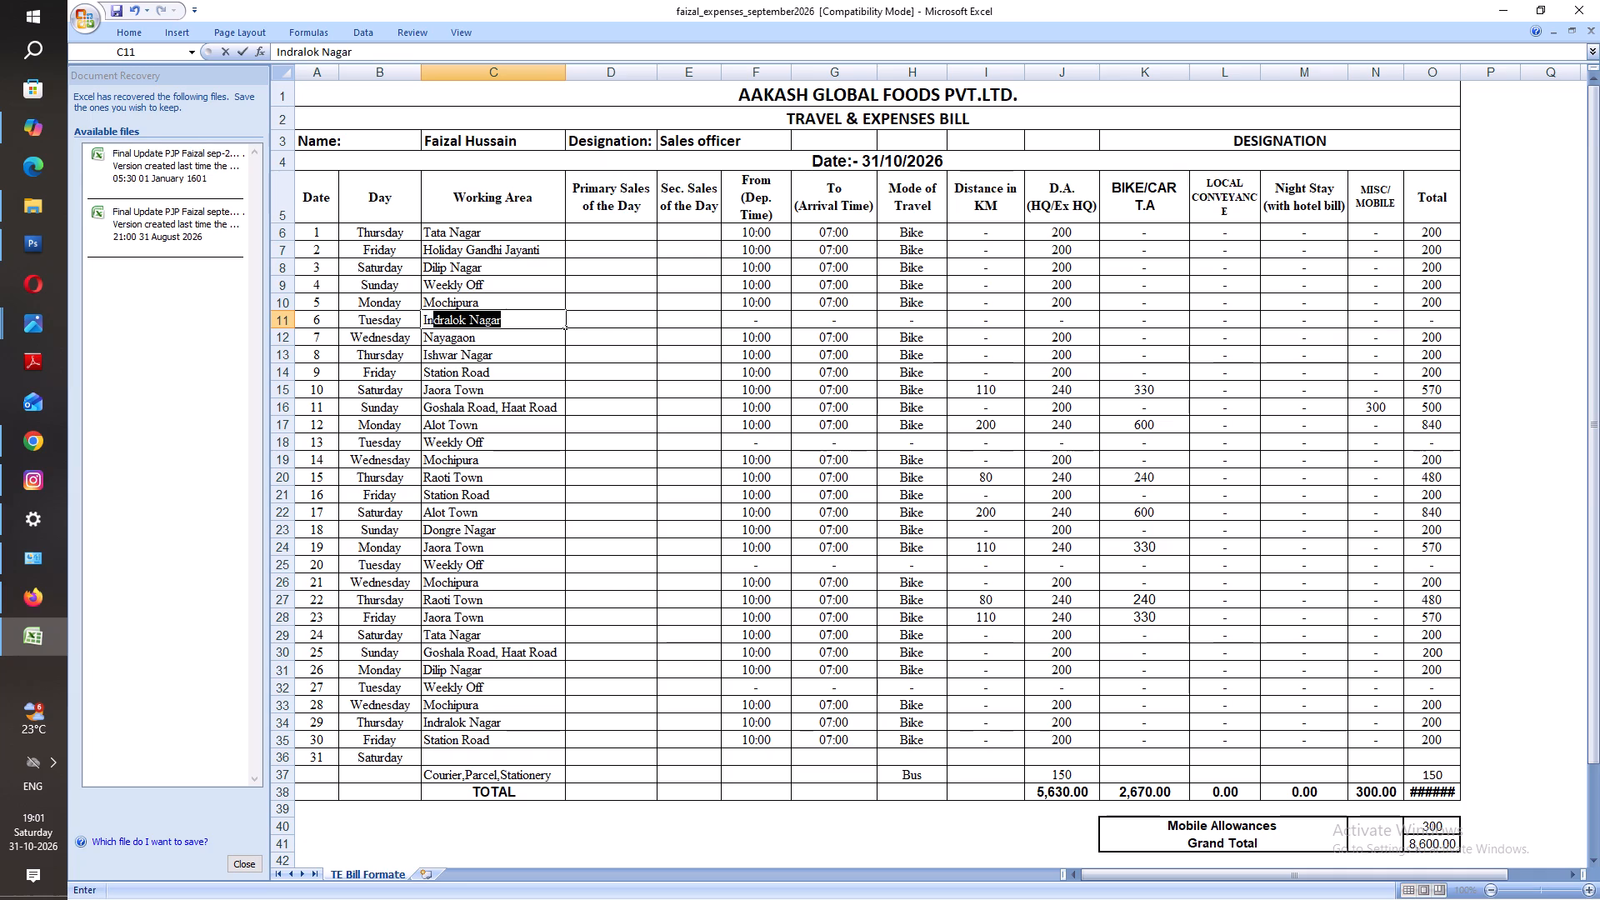
key(Return)
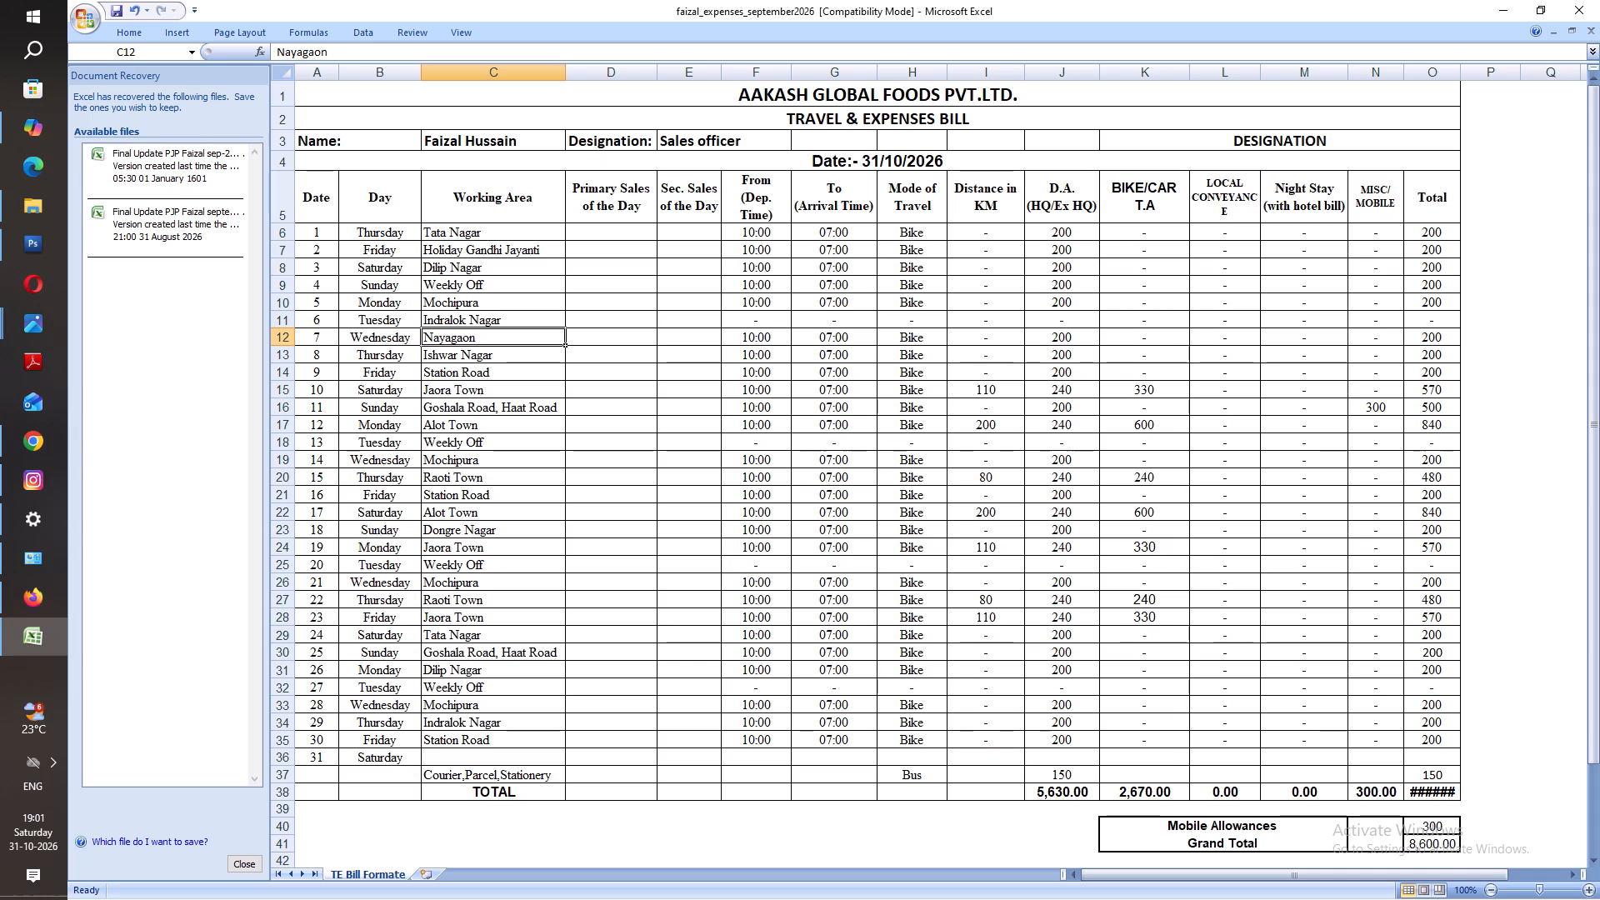
Set the working area to Station Road for date 7 and Tata Nagar for date 8.
key(shift+s)
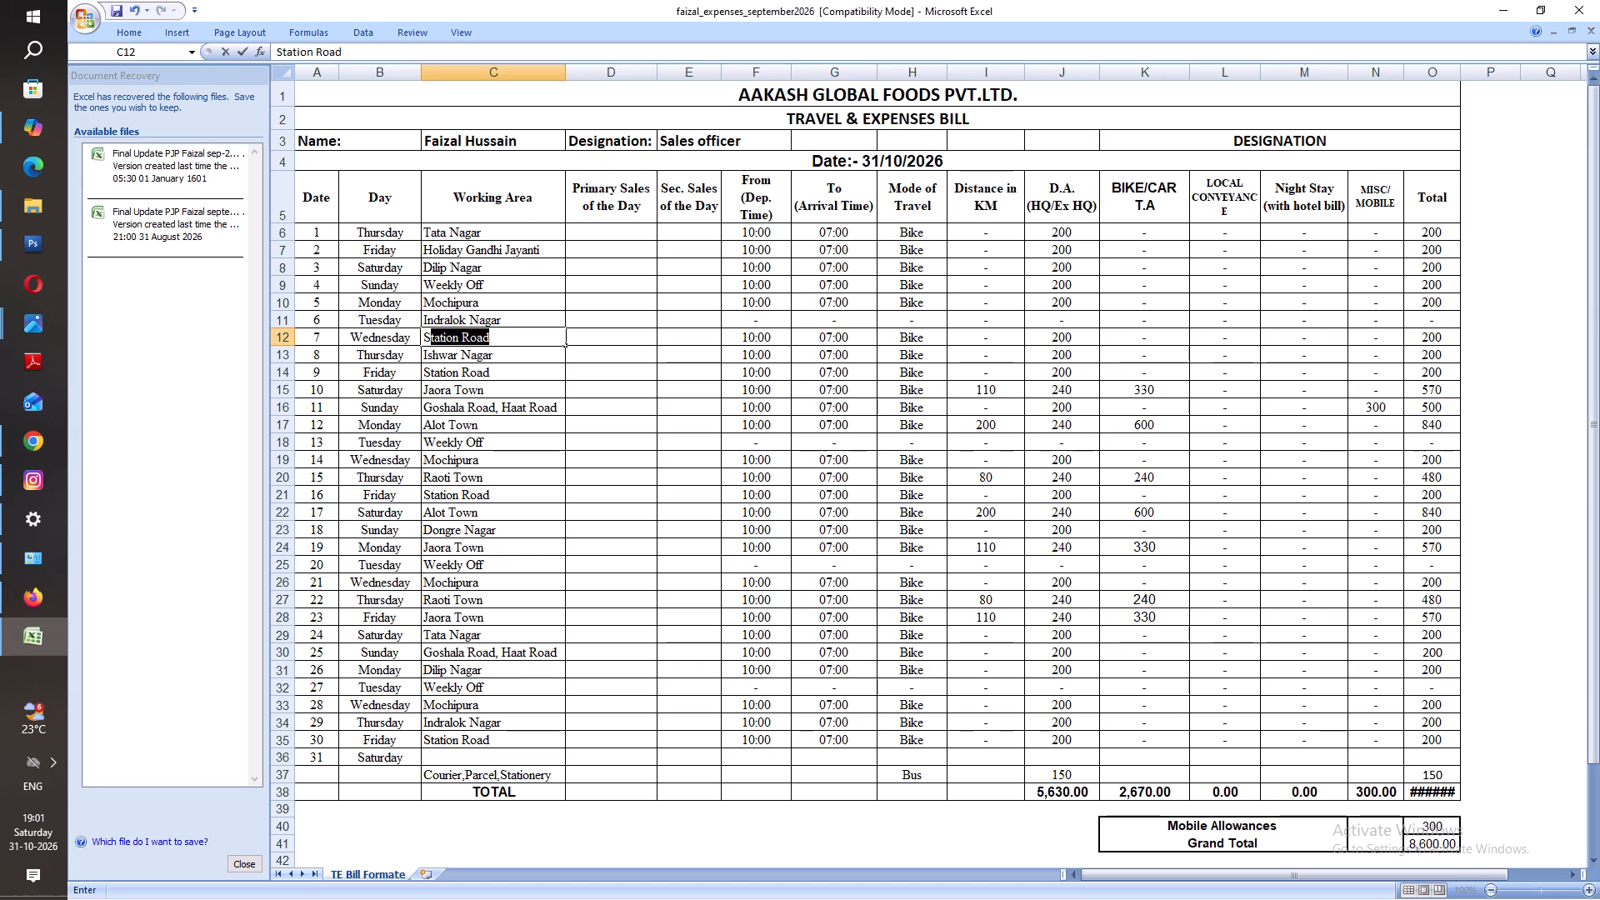
key(Return)
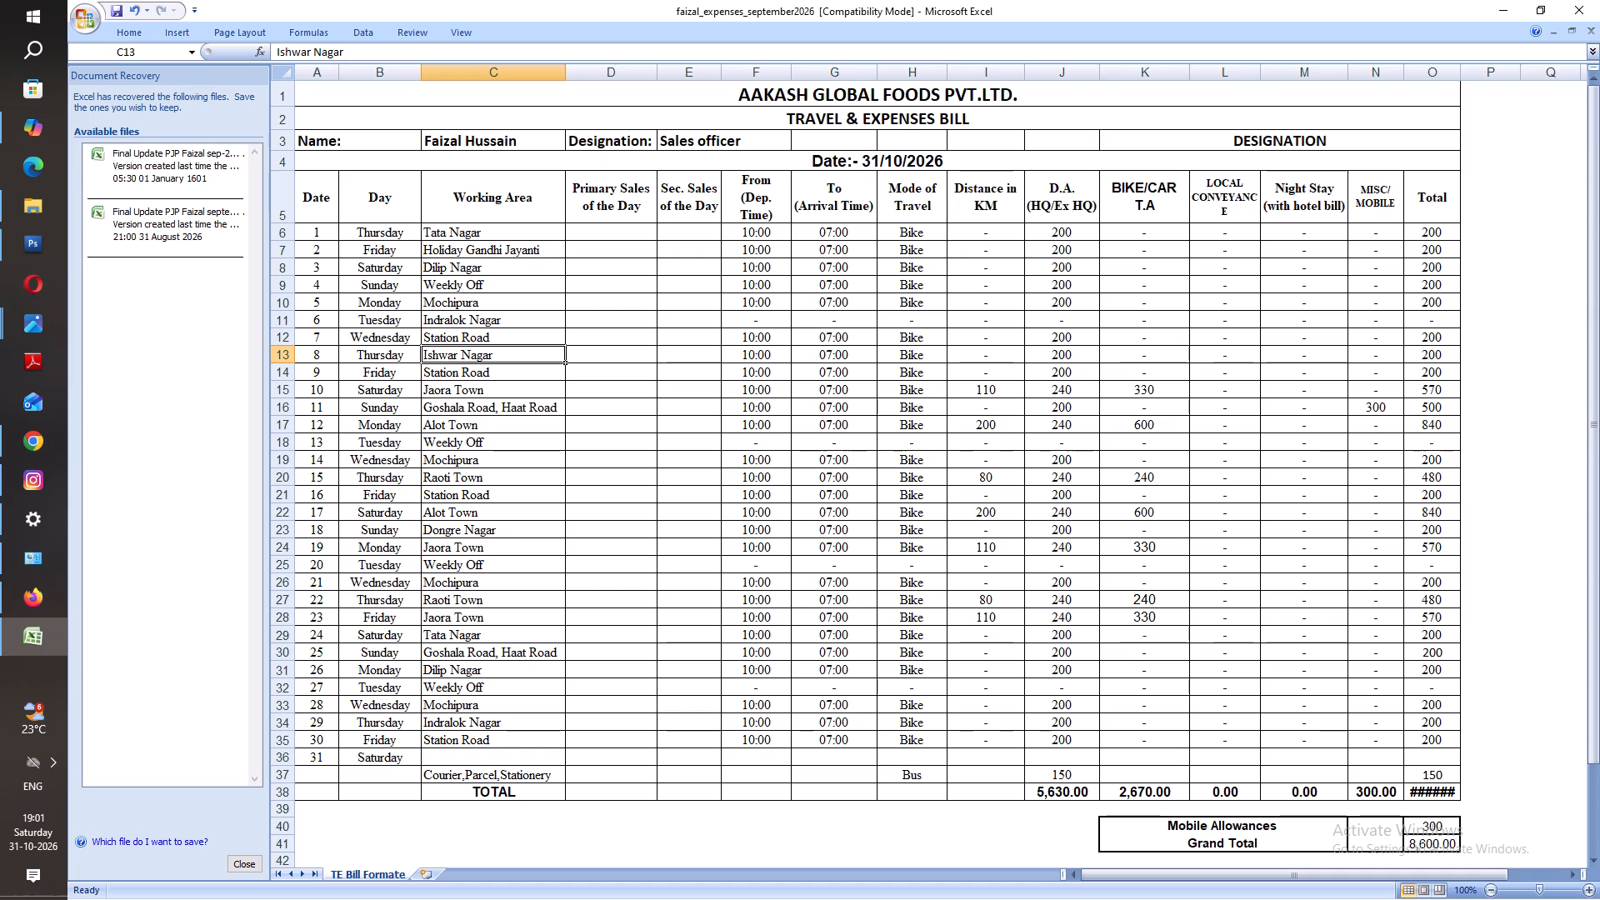
key(shift+t)
text(ata)
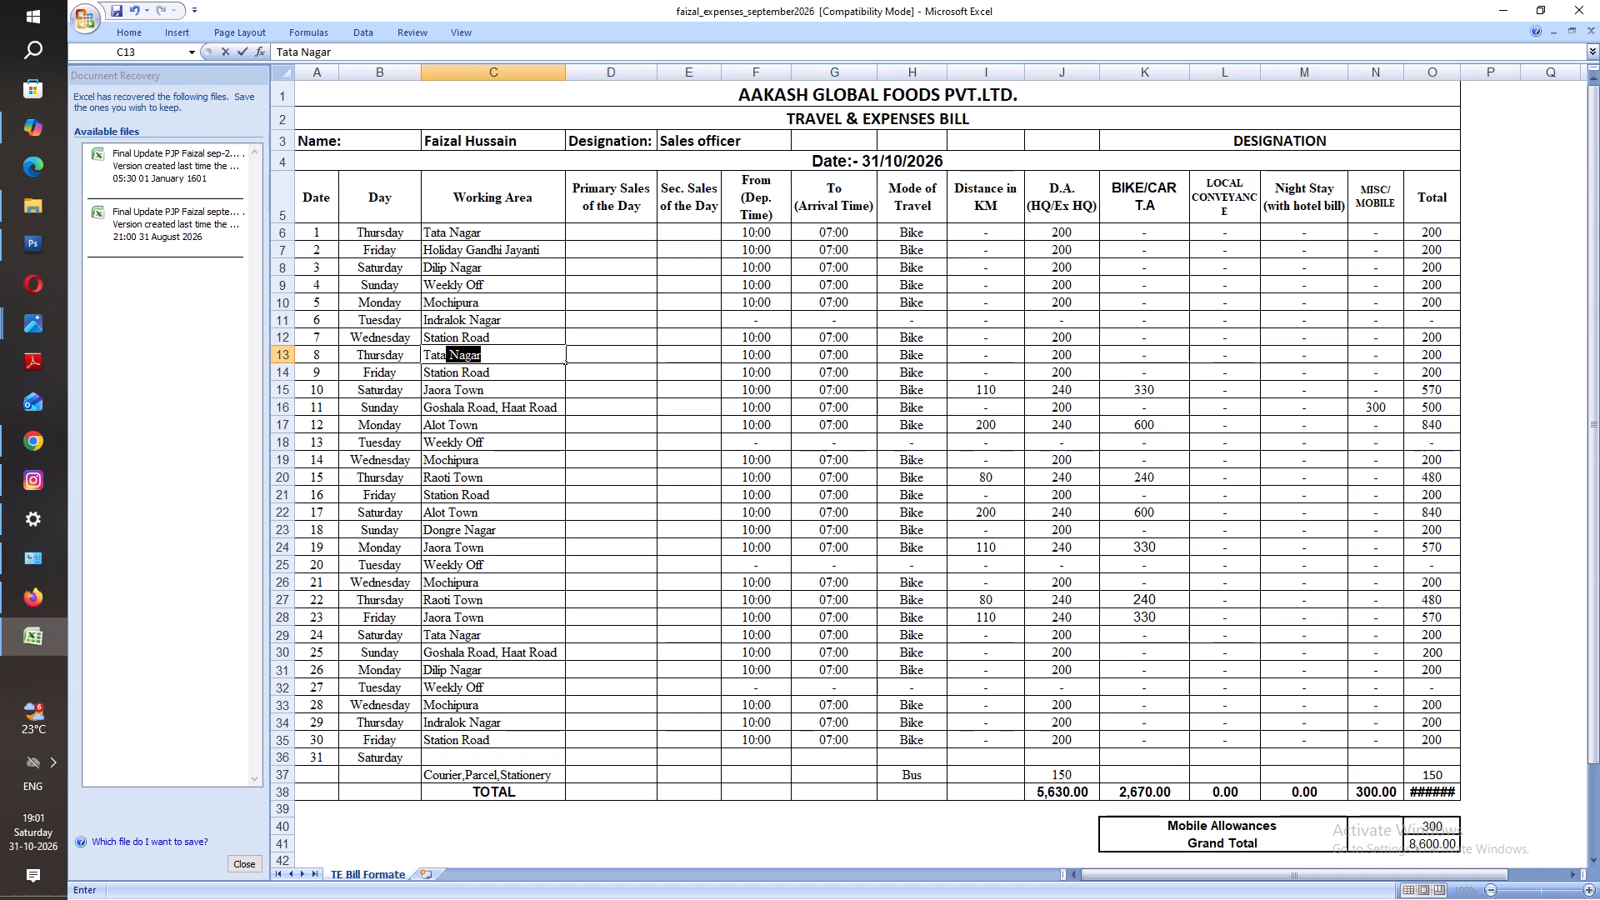
key(Return)
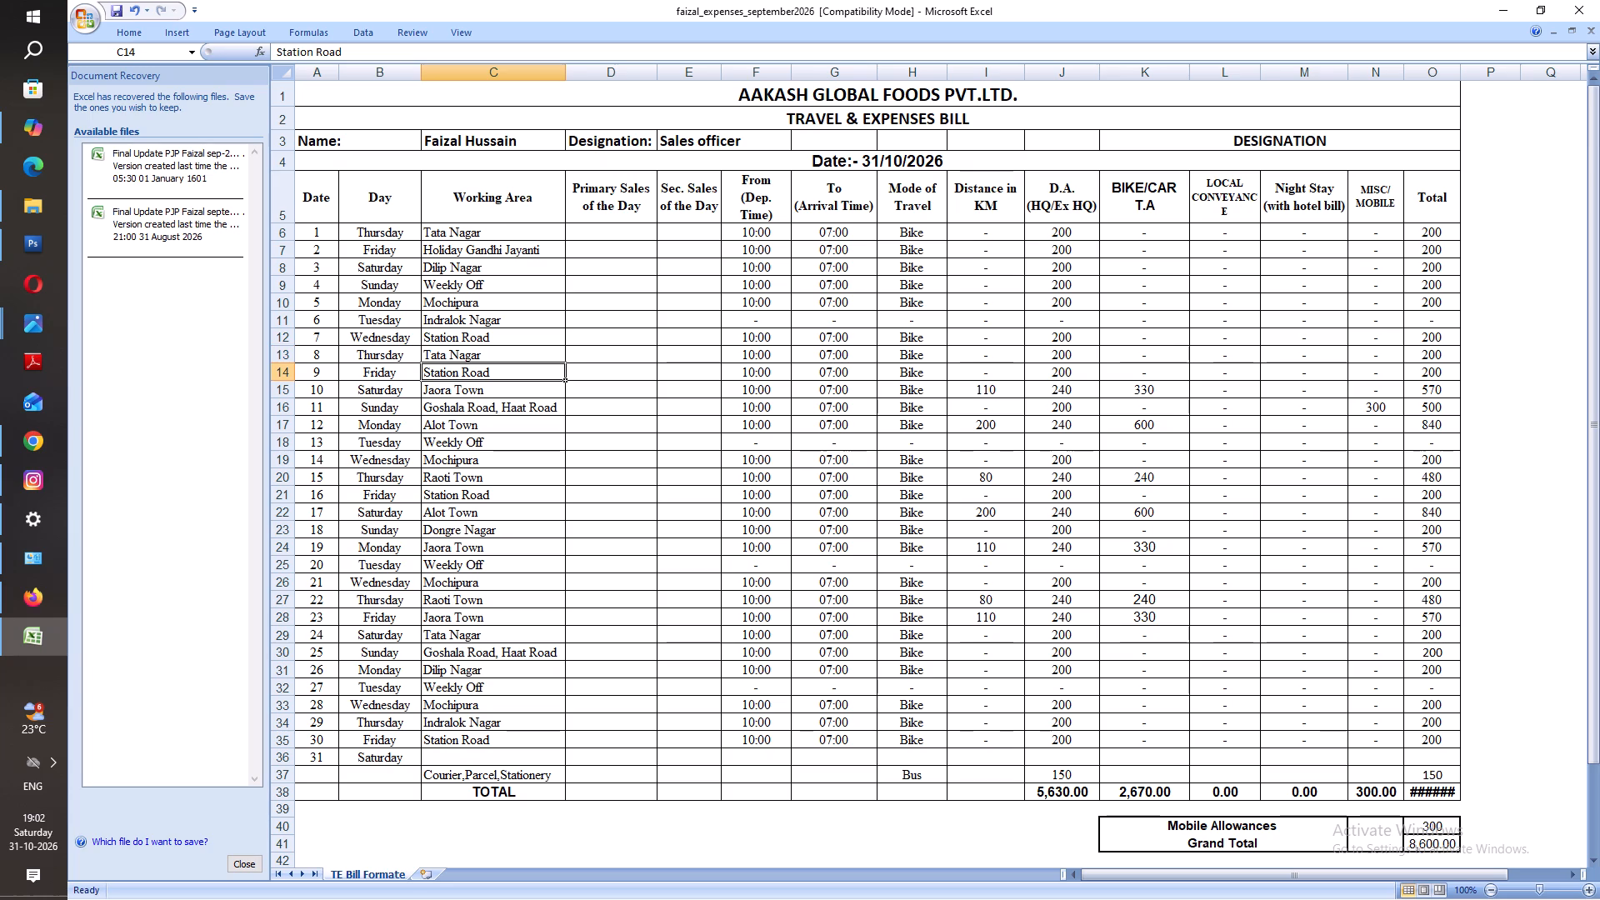
Fill the working areas for dates 9 to 11 with Dongre Nagar, Dilip Nagar and Weekly Off, in that order.
key(shift+d)
key(o)
key(Return)
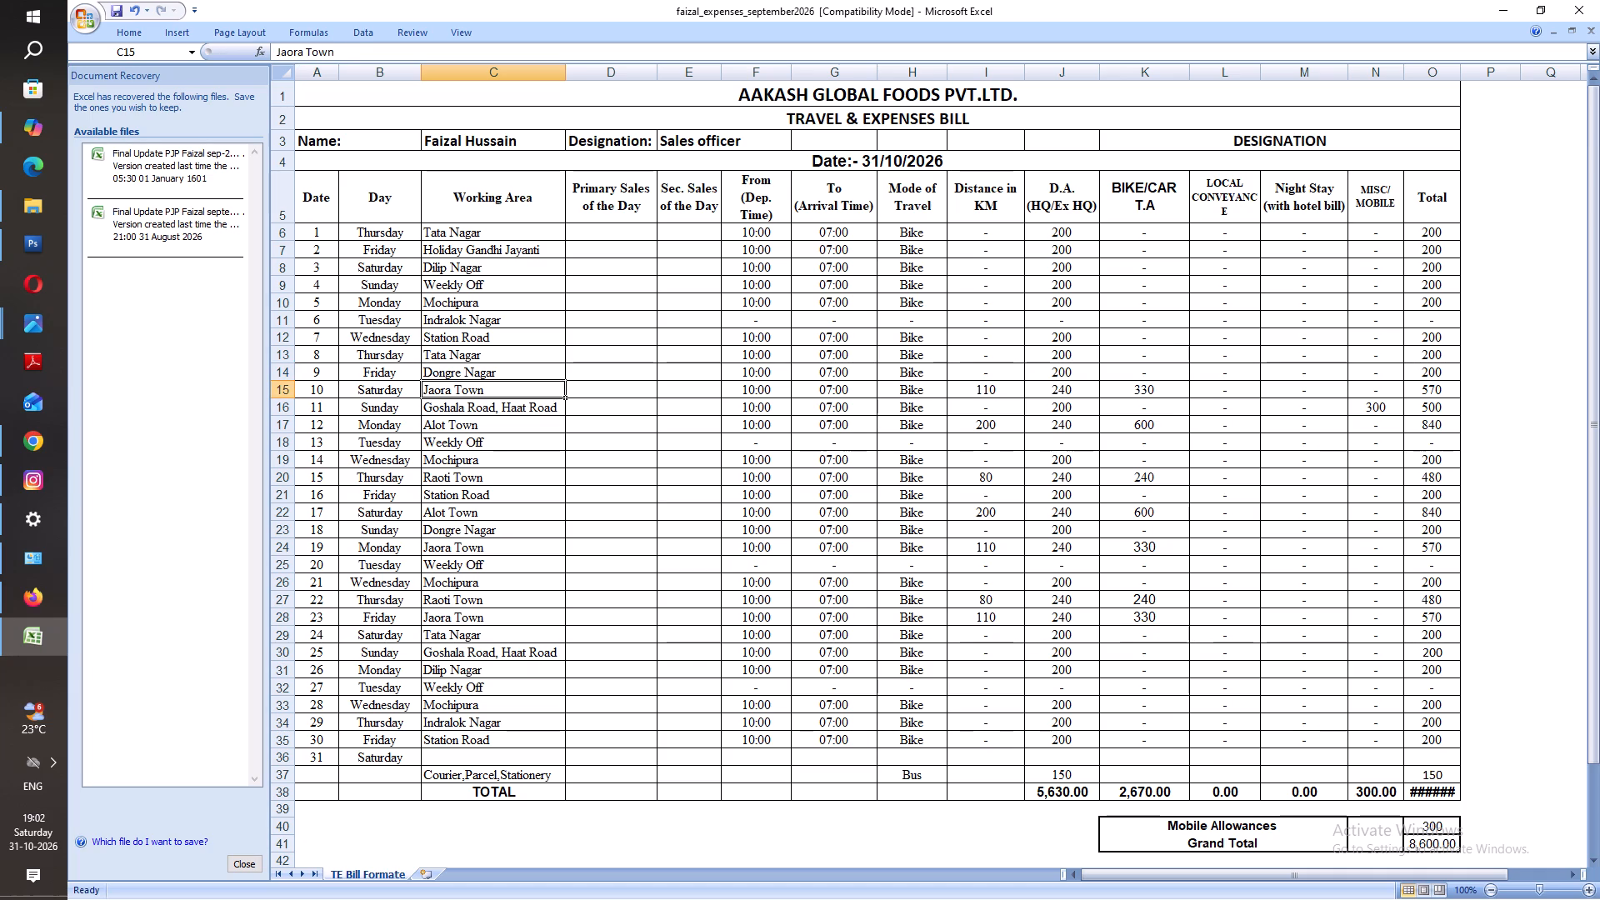
key(shift+d)
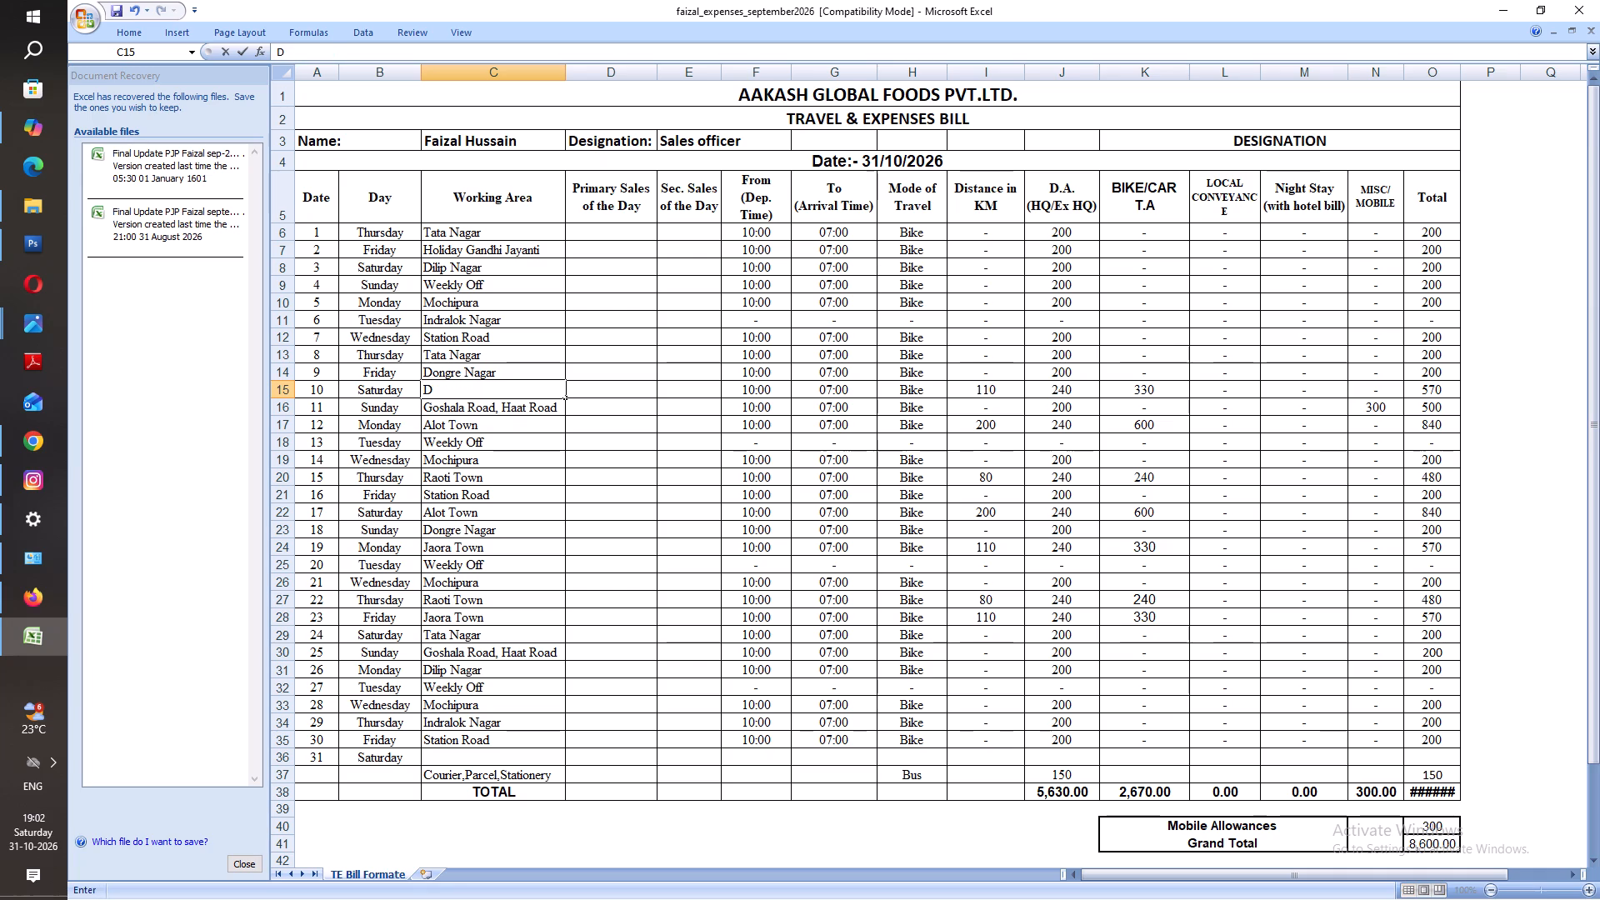
key(i)
key(Return)
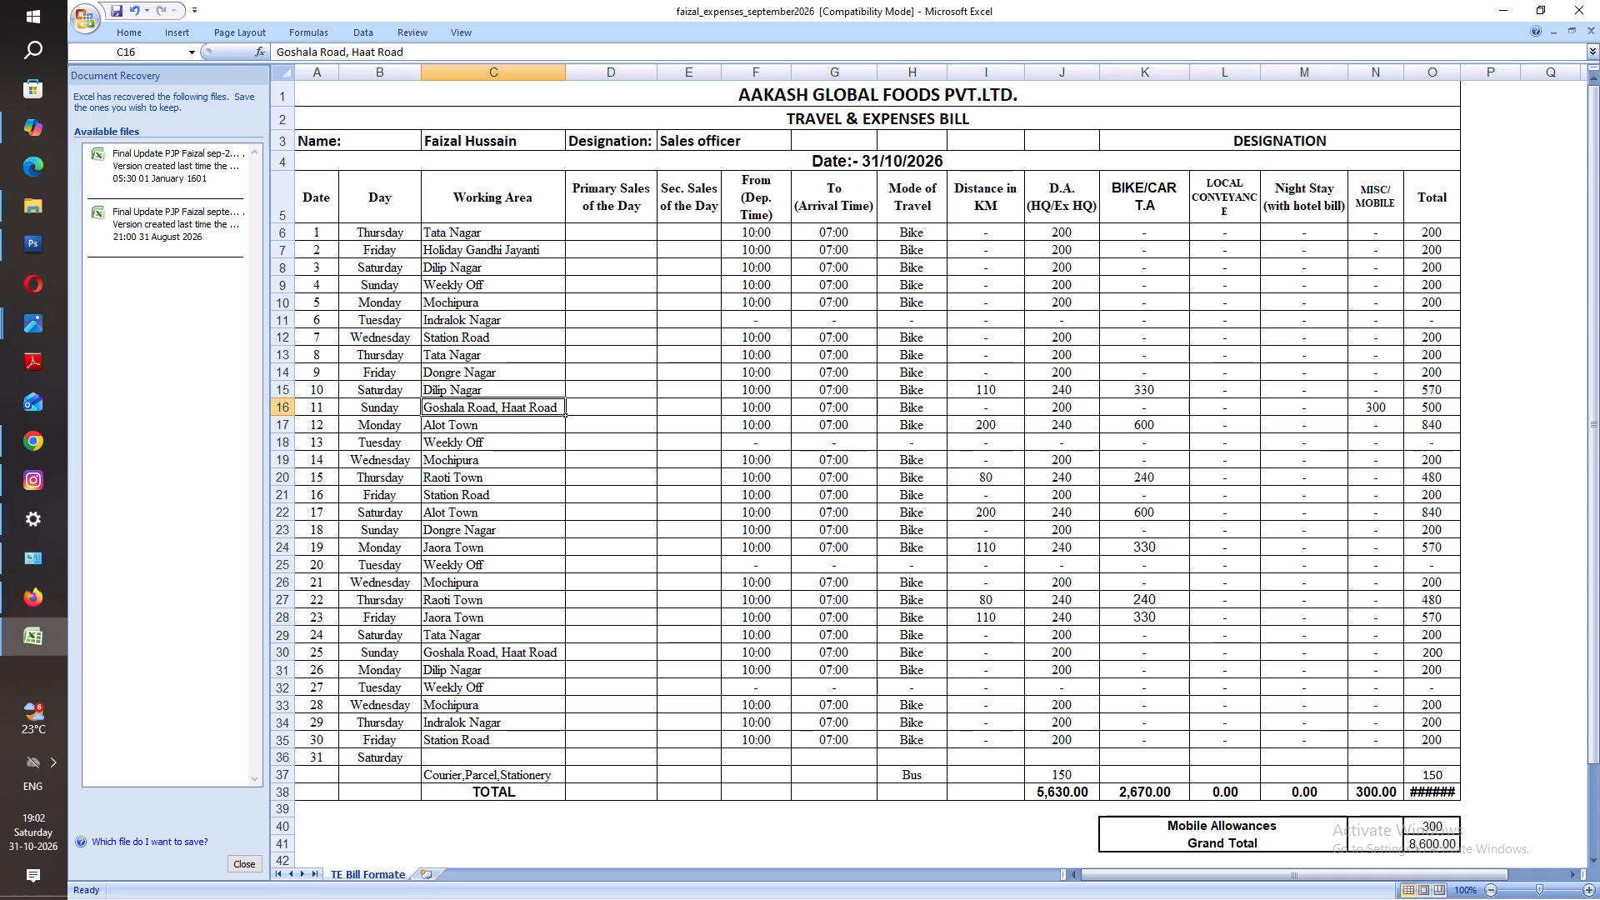
text(We)
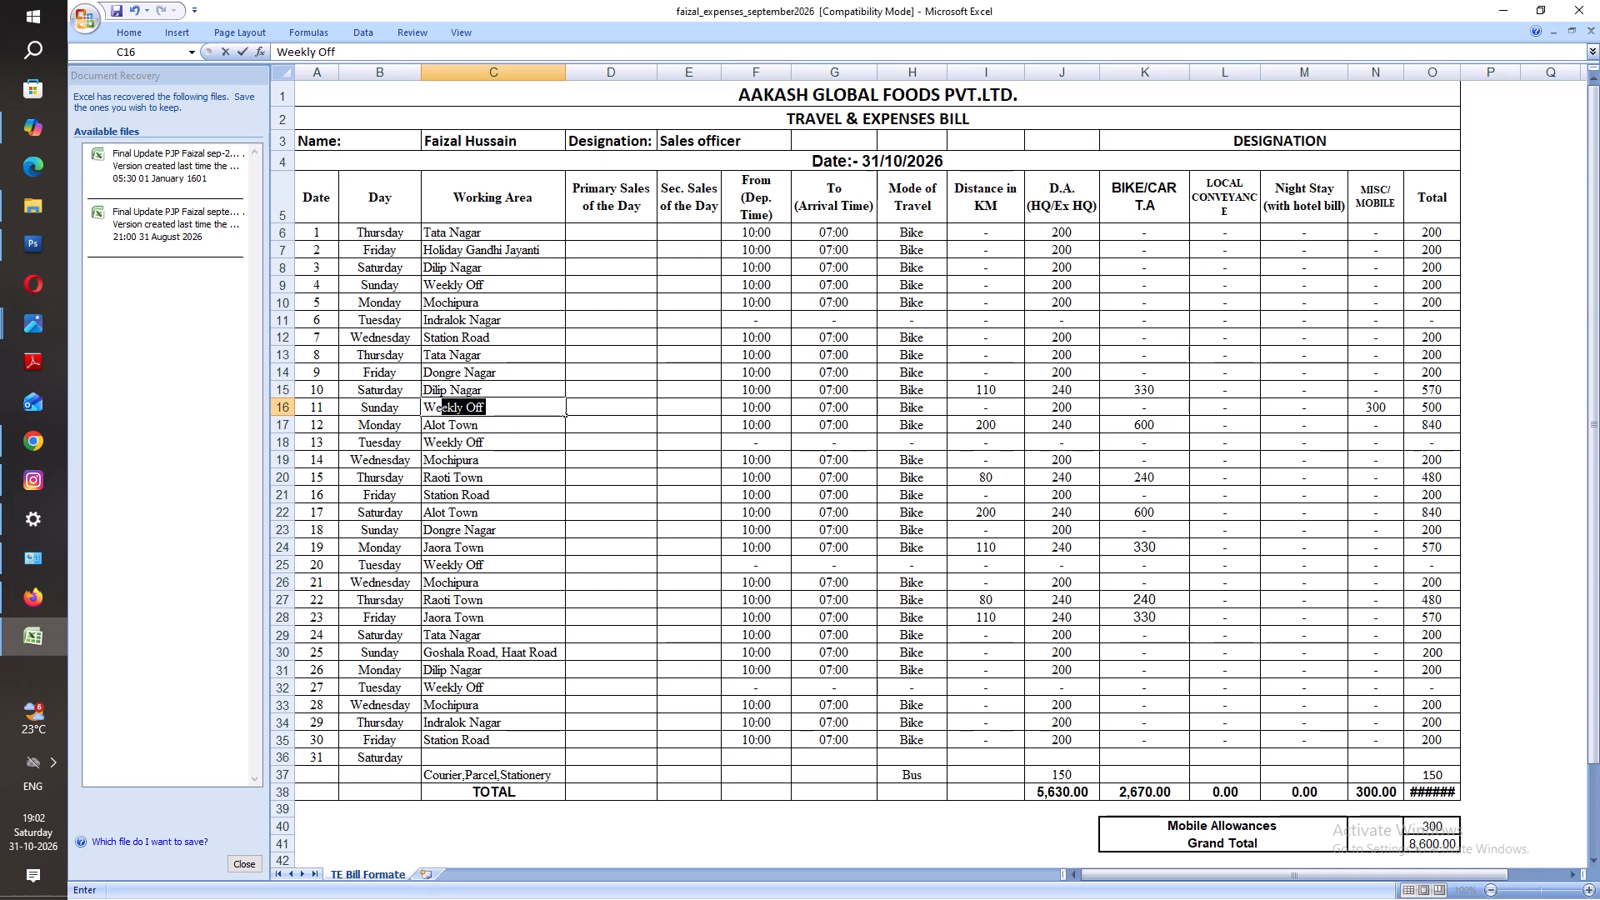
key(Return)
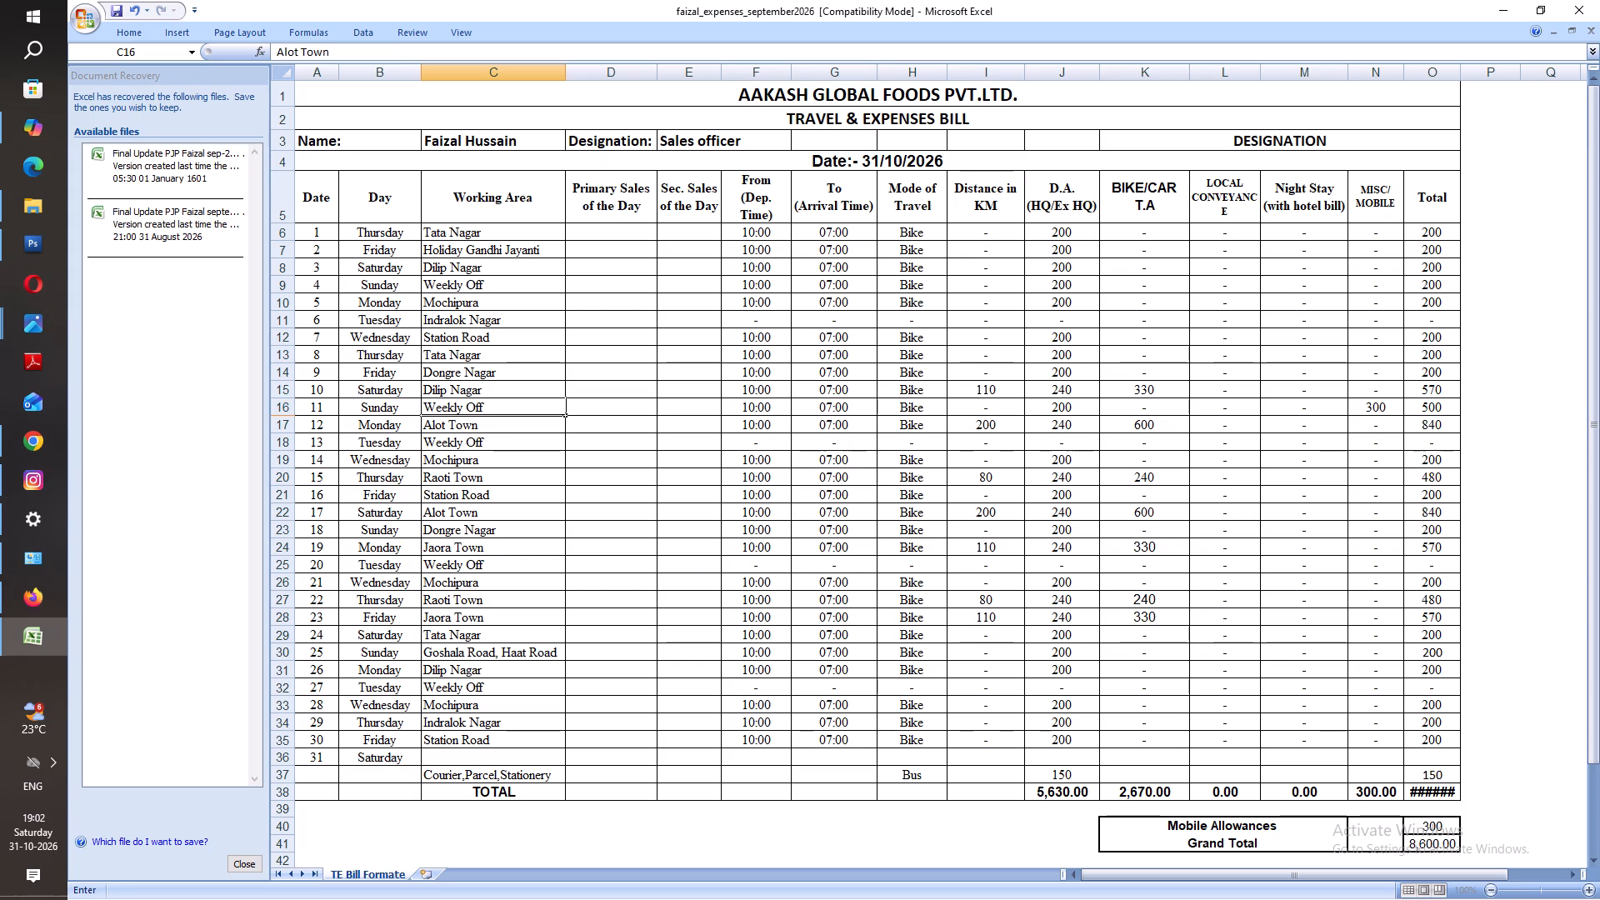
Set the working area for date 13 (Tuesday) to Jaora,Dhodhar Town.
key(Return)
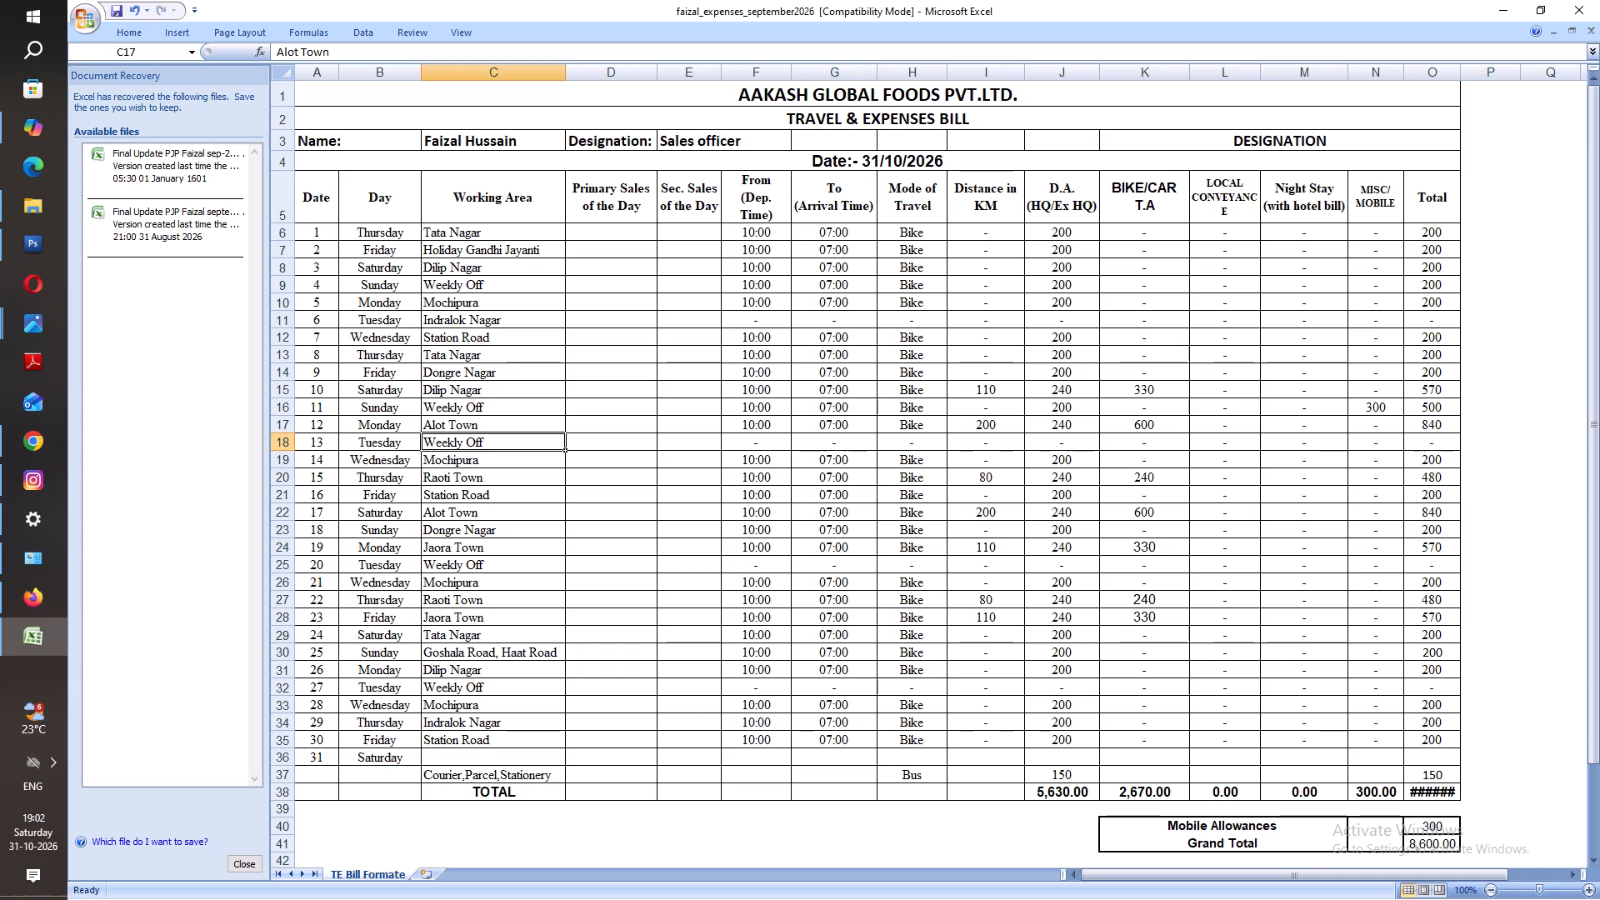
key(shift+j)
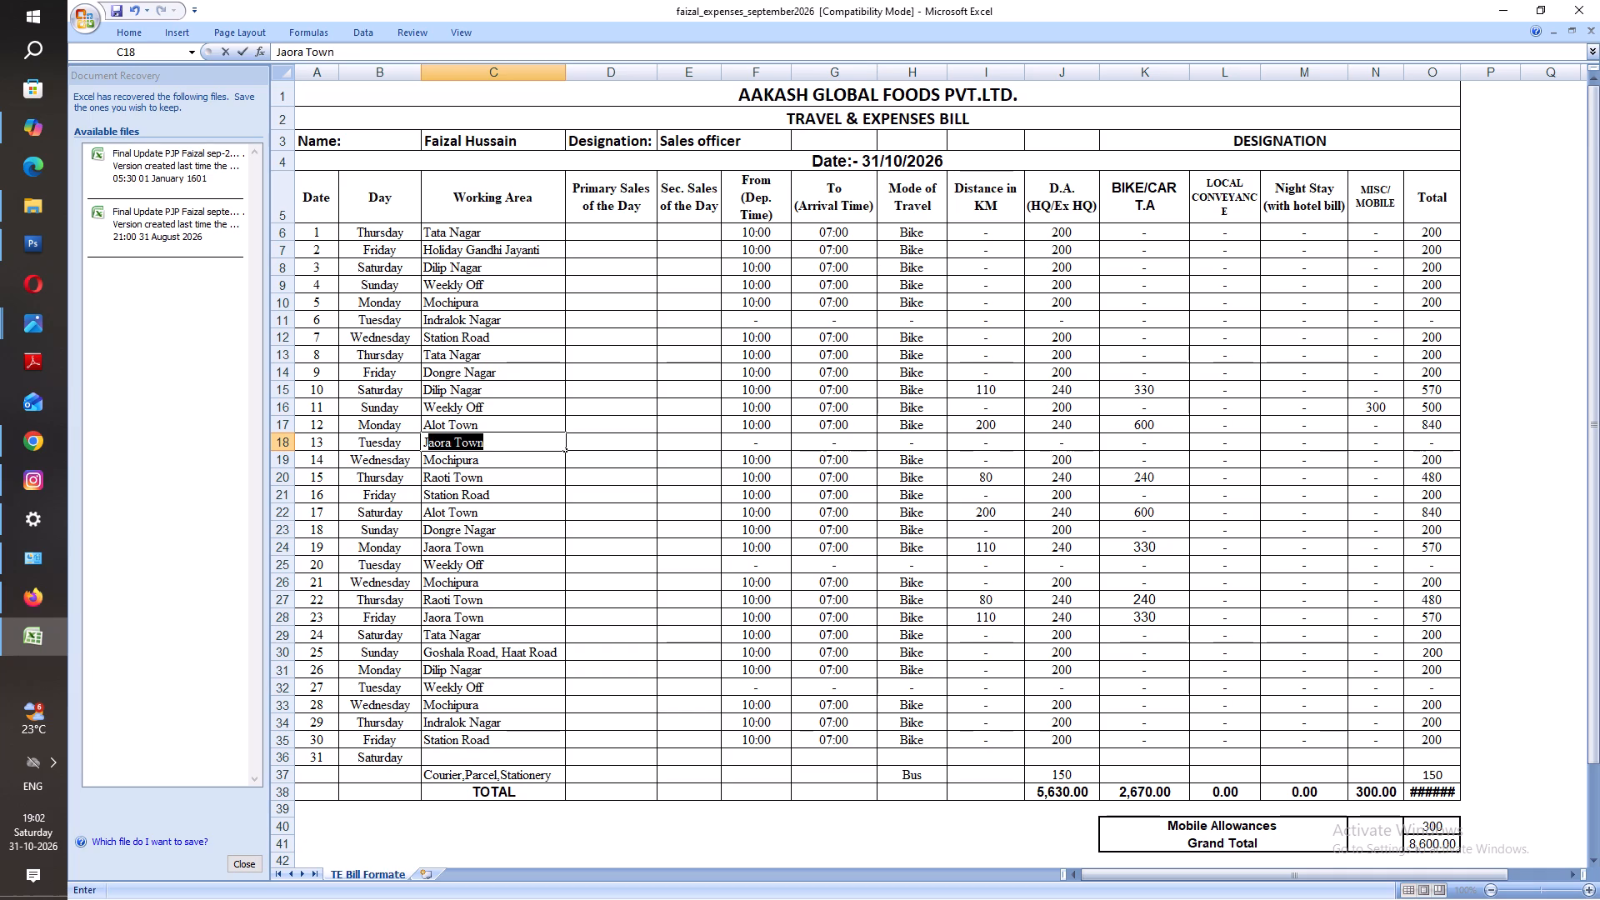
text(aor)
key(a)
key(comma)
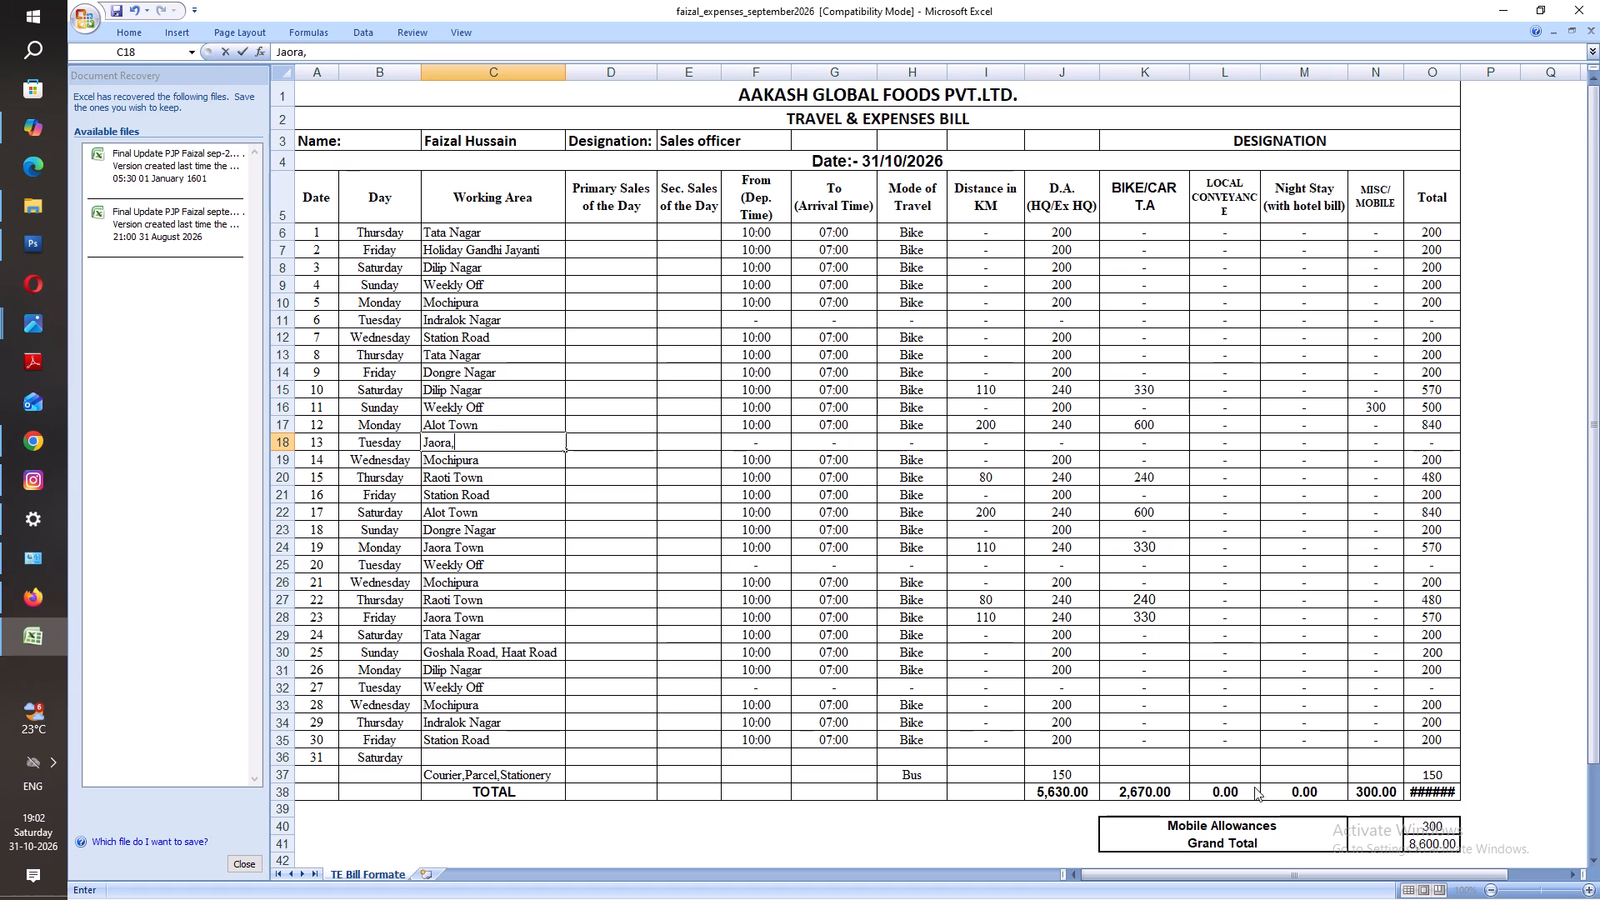
key(shift+d)
key(h)
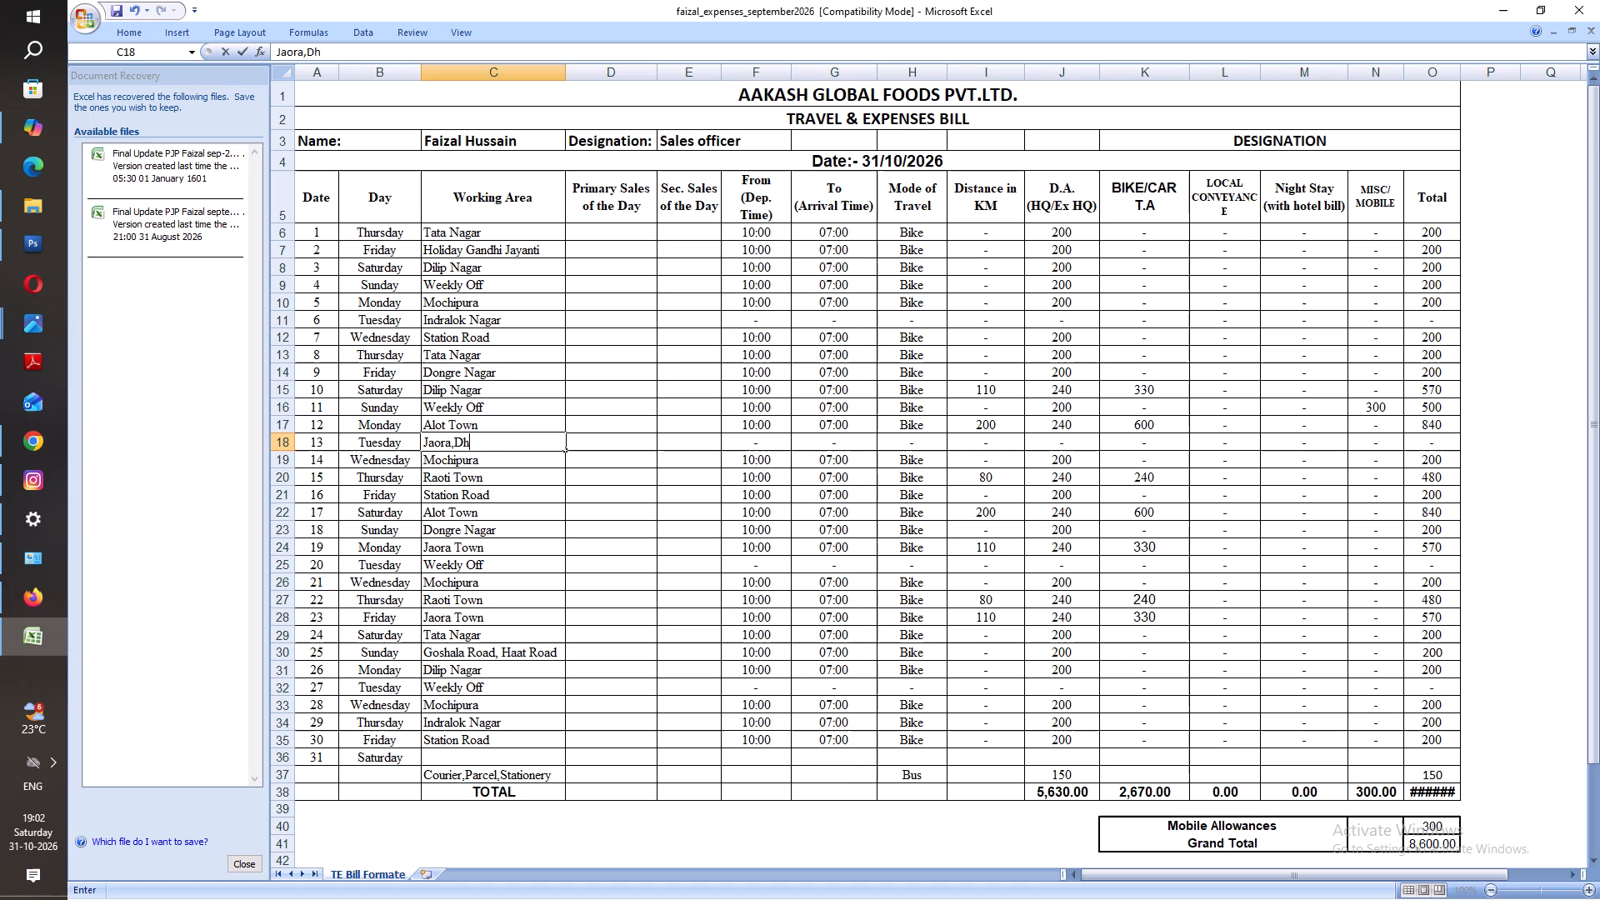
text(odhare)
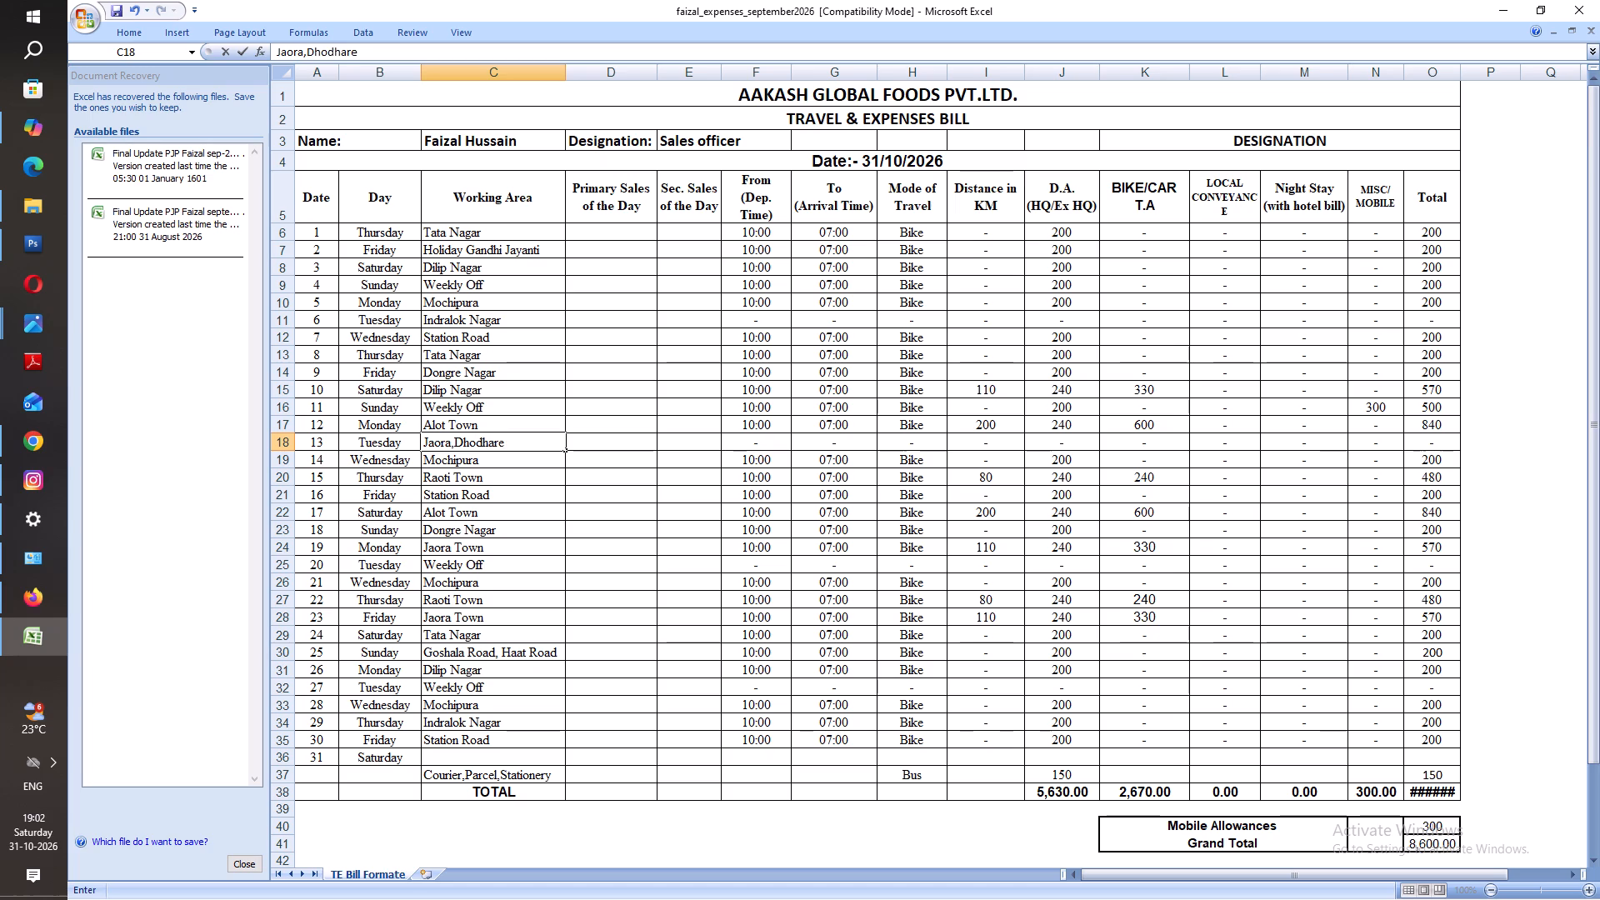
key(BackSpace)
key(space)
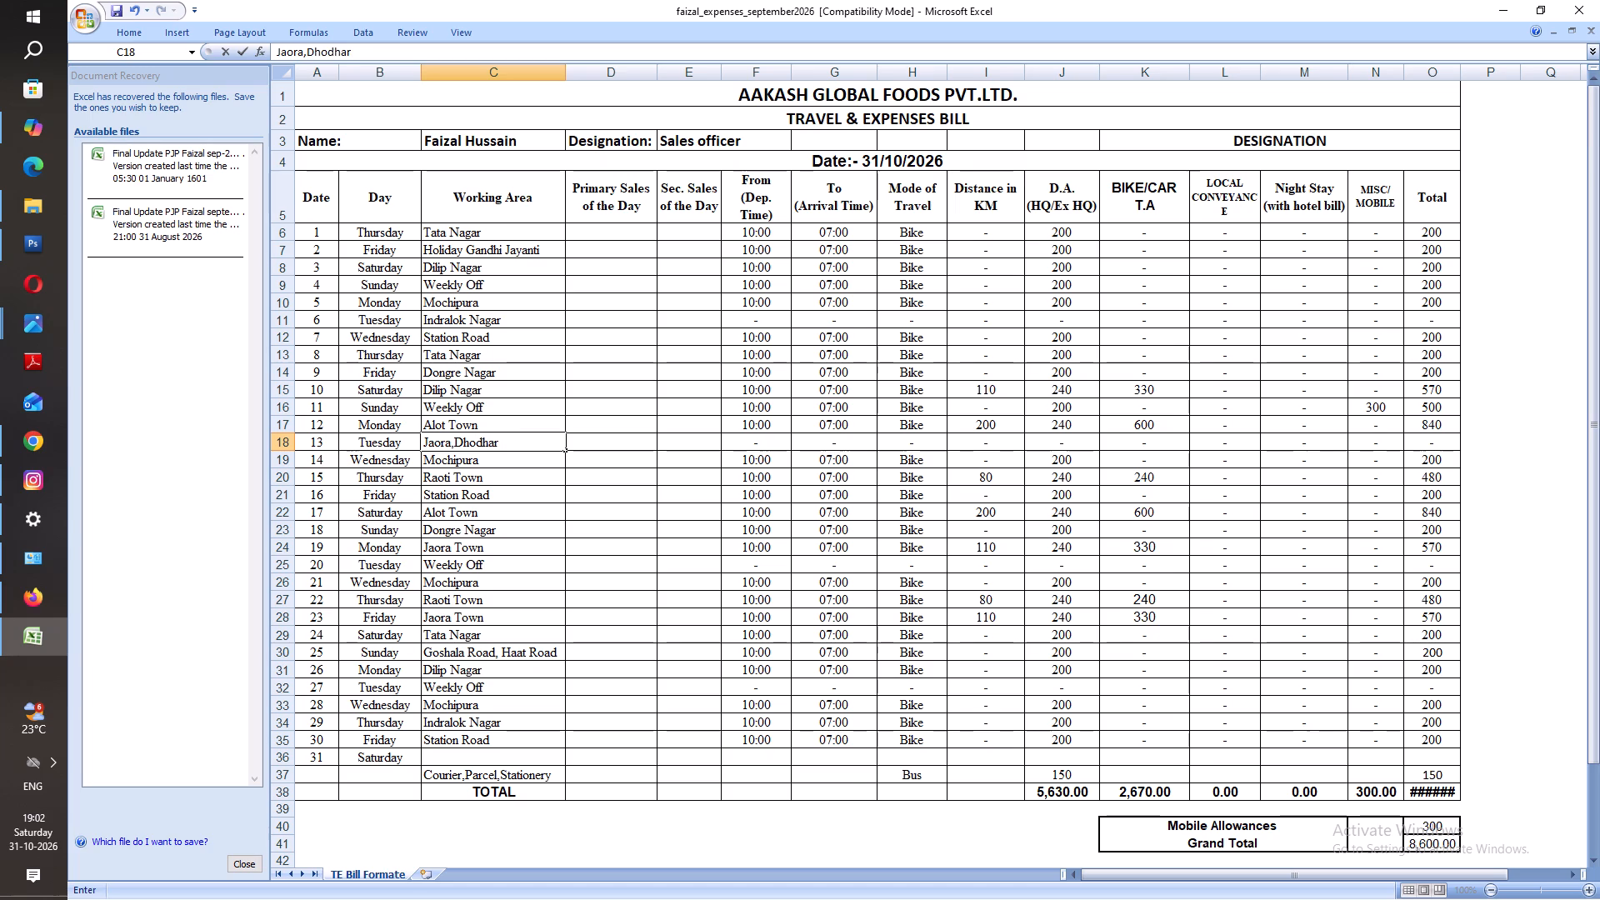
key(shift+t)
text(own)
key(Return)
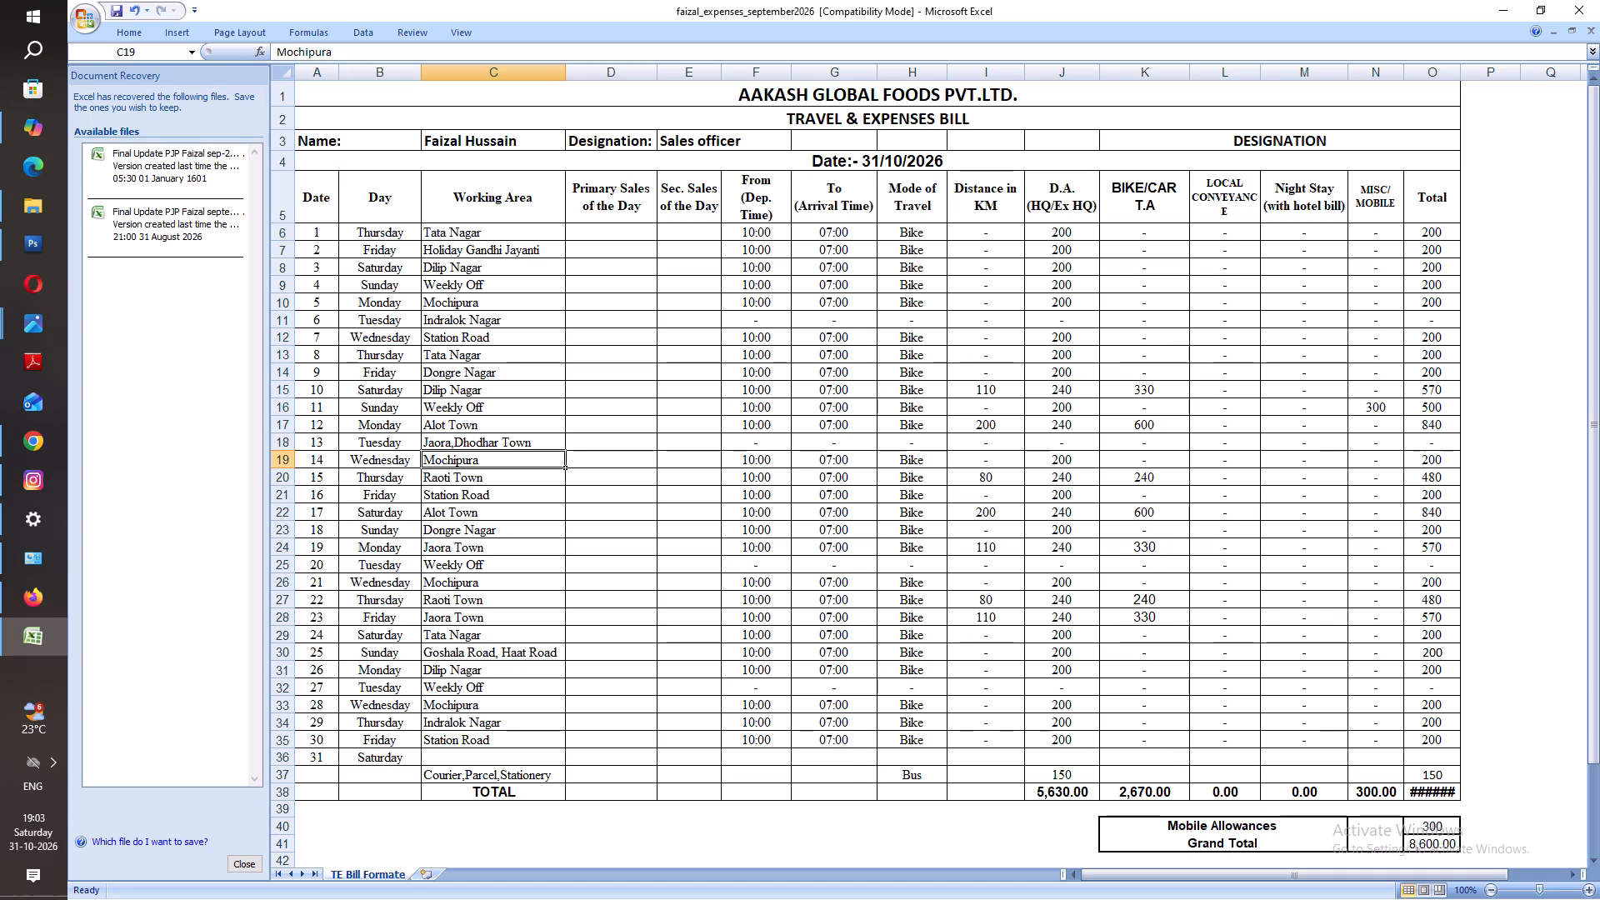
Set the working area to Station Road for date 14 and Ratlam Town for date 15.
text(St)
key(Return)
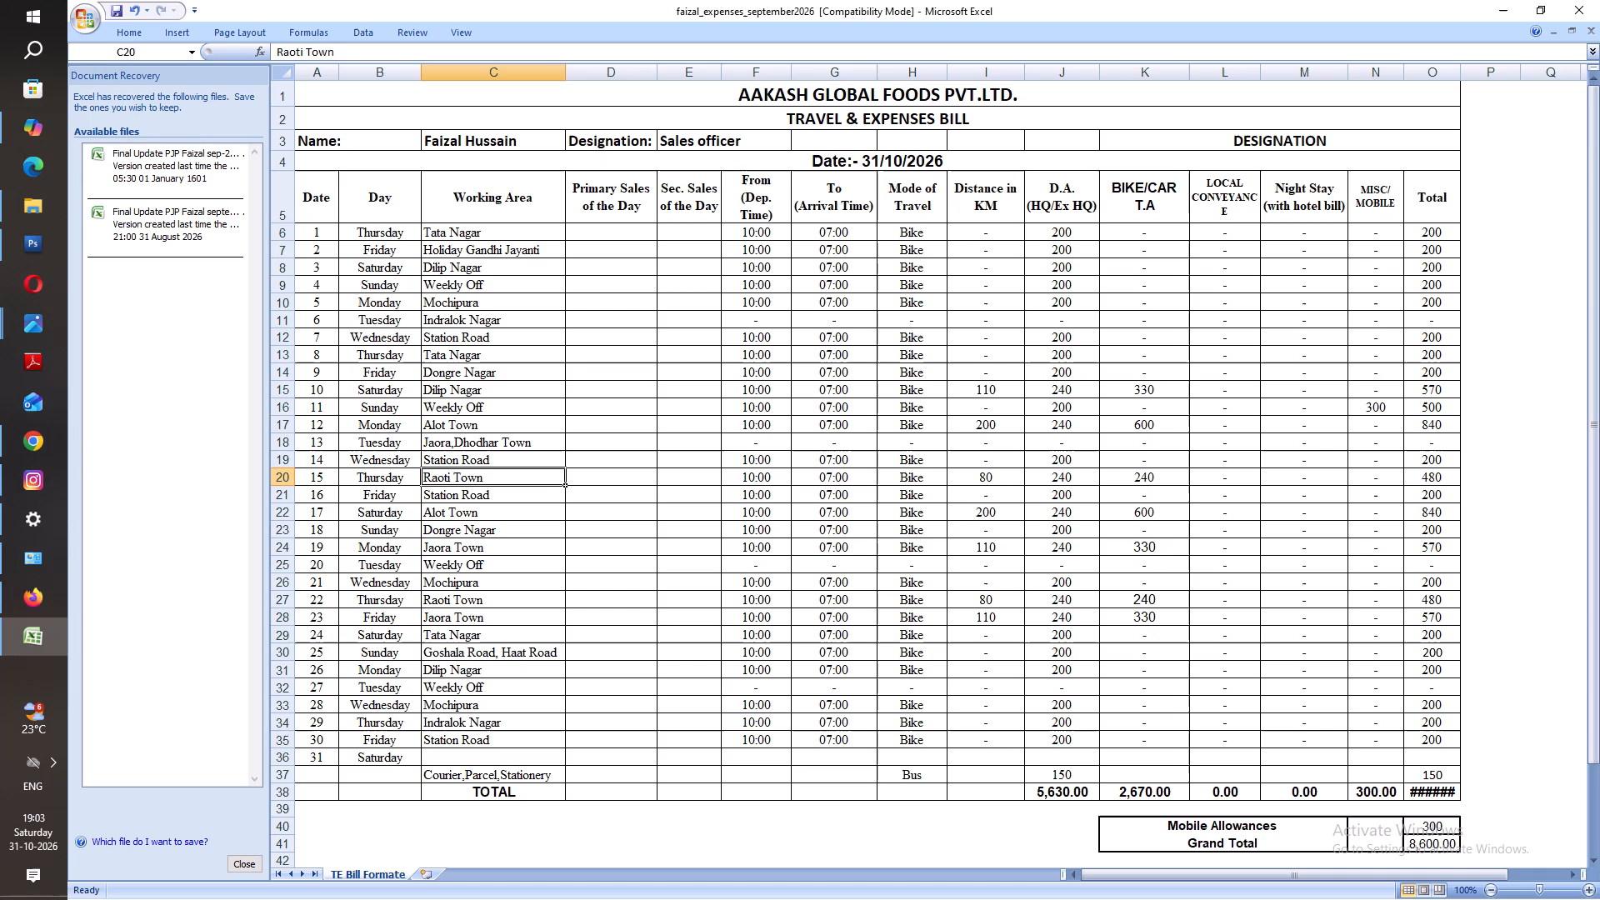
key(shift+r)
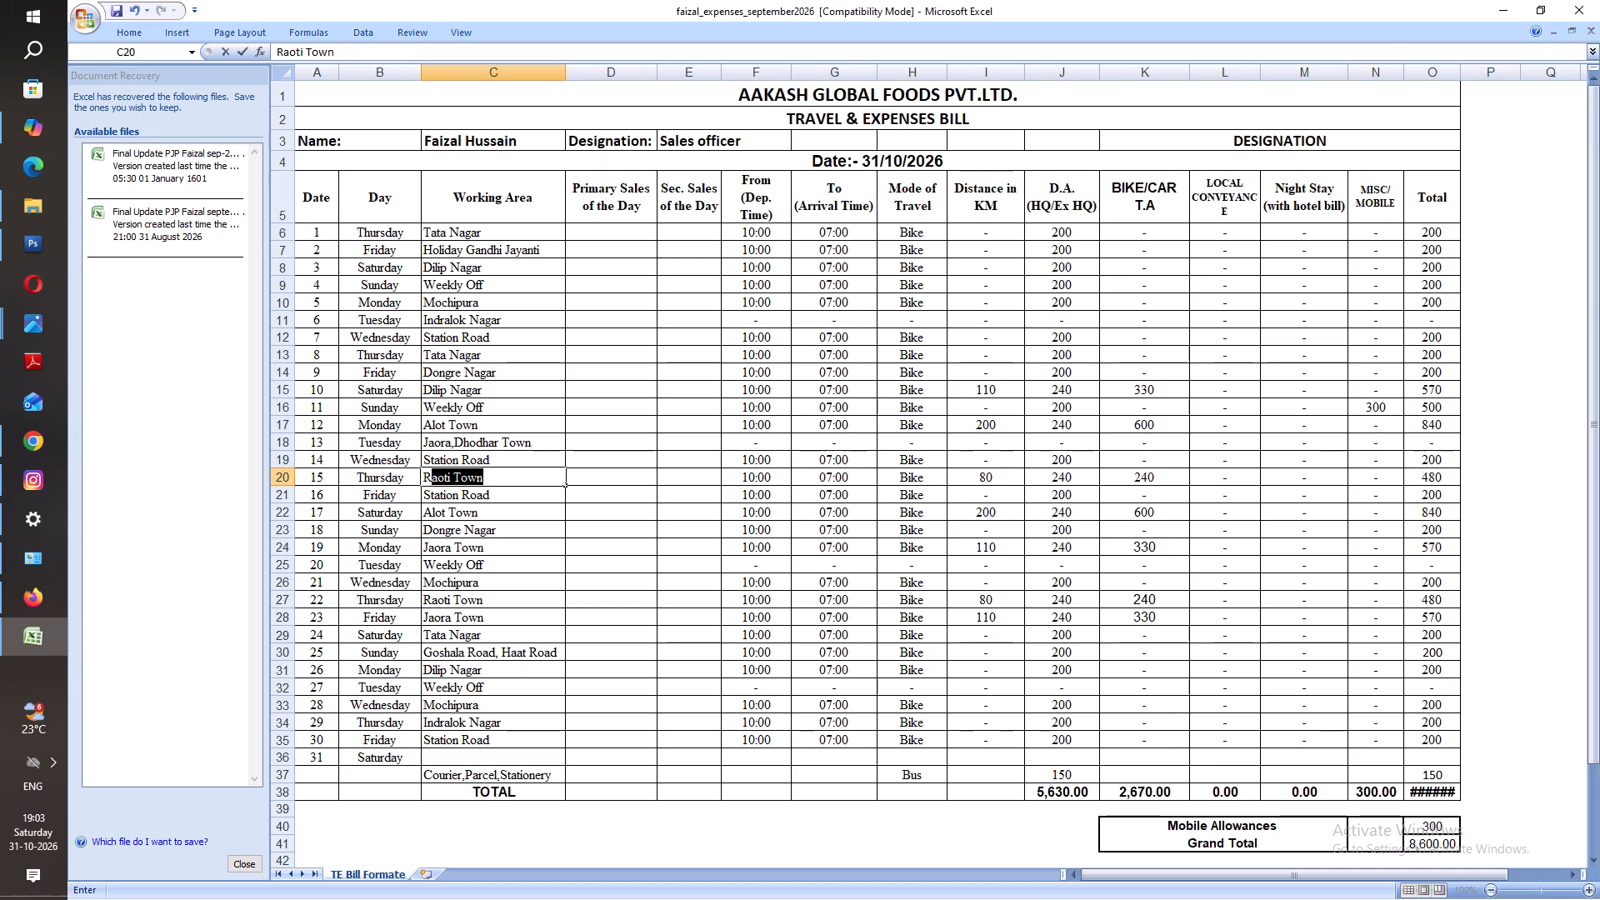
text(at)
text(la)
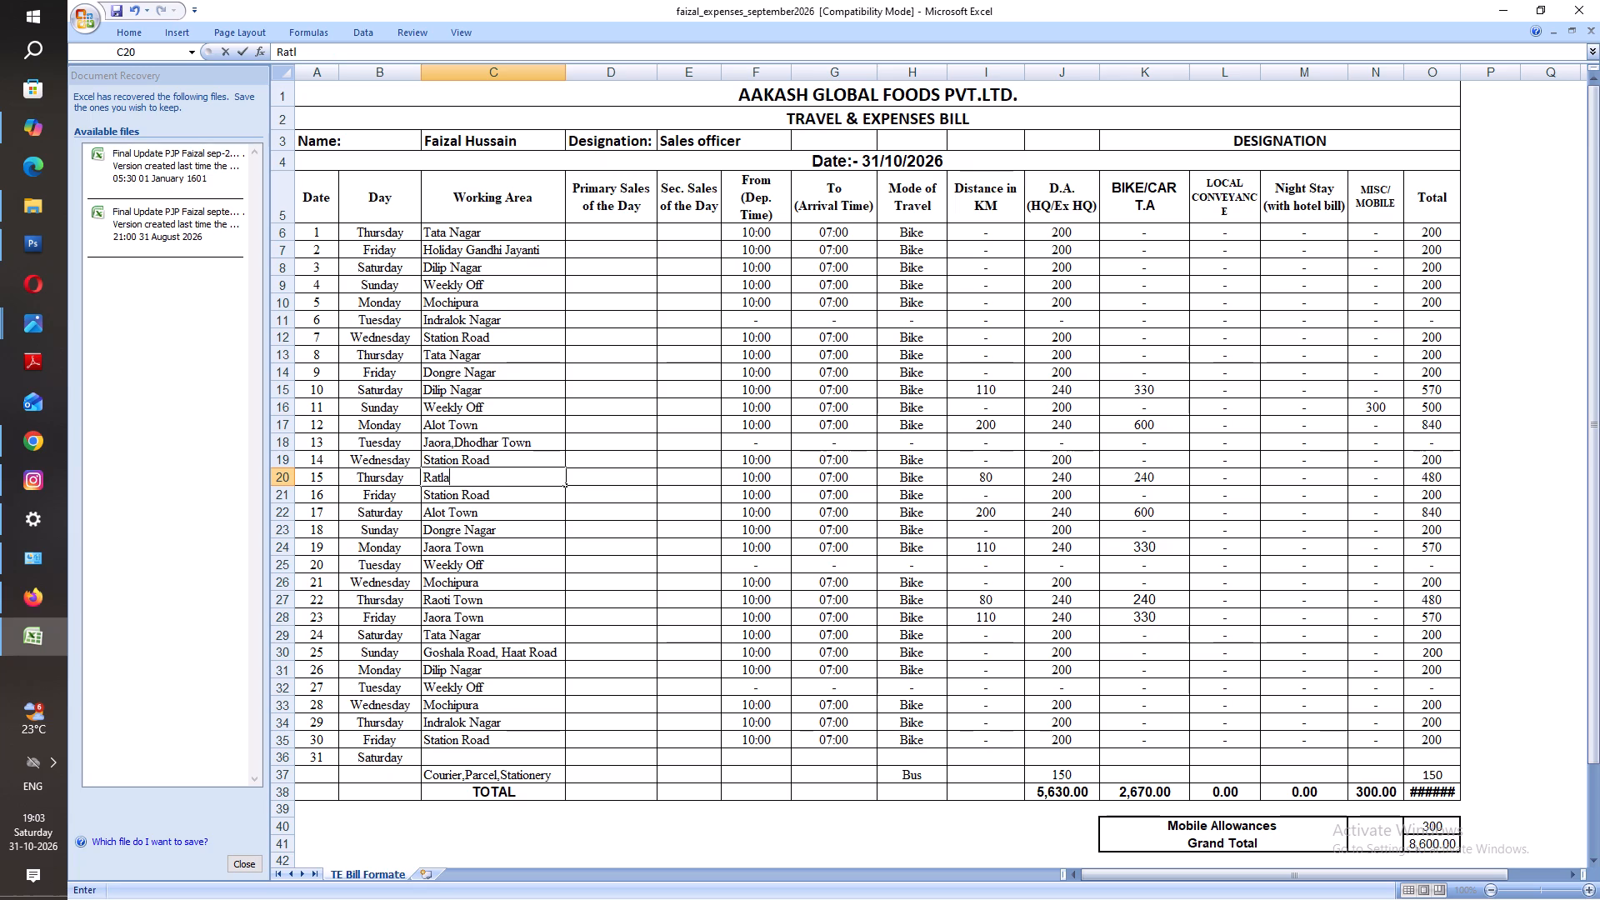
text(m)
key(space)
key(shift+t)
text(ow)
key(n)
key(Return)
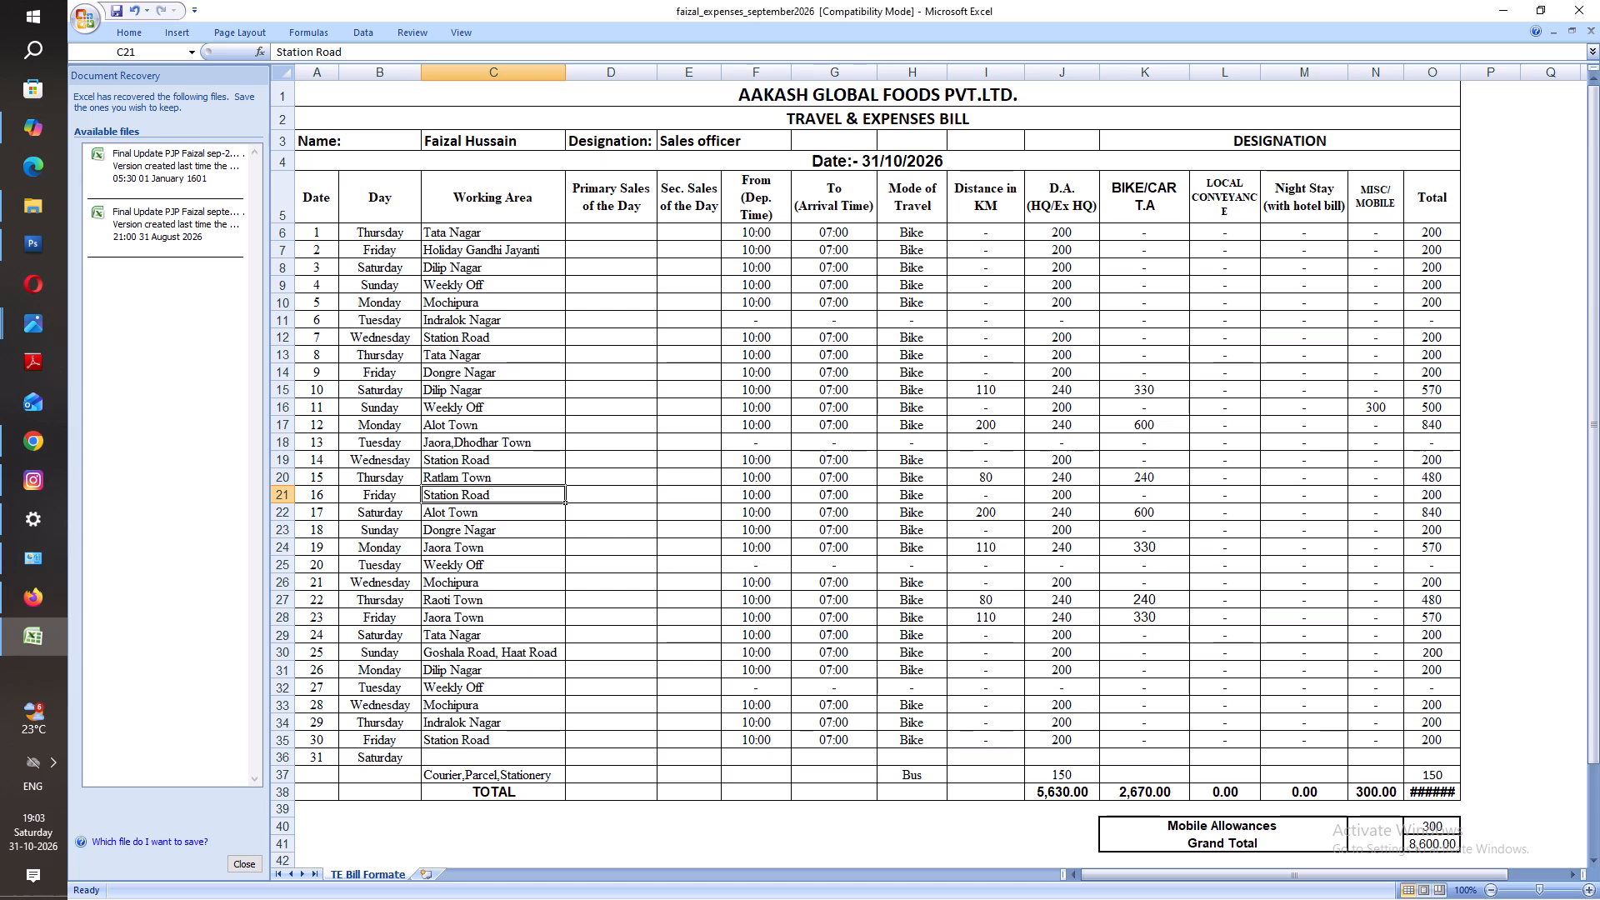
Fill the working areas for dates 16 to 18 with Dongre Nagar, Leave and Weekly Off, in that order.
key(shift+d)
text(on)
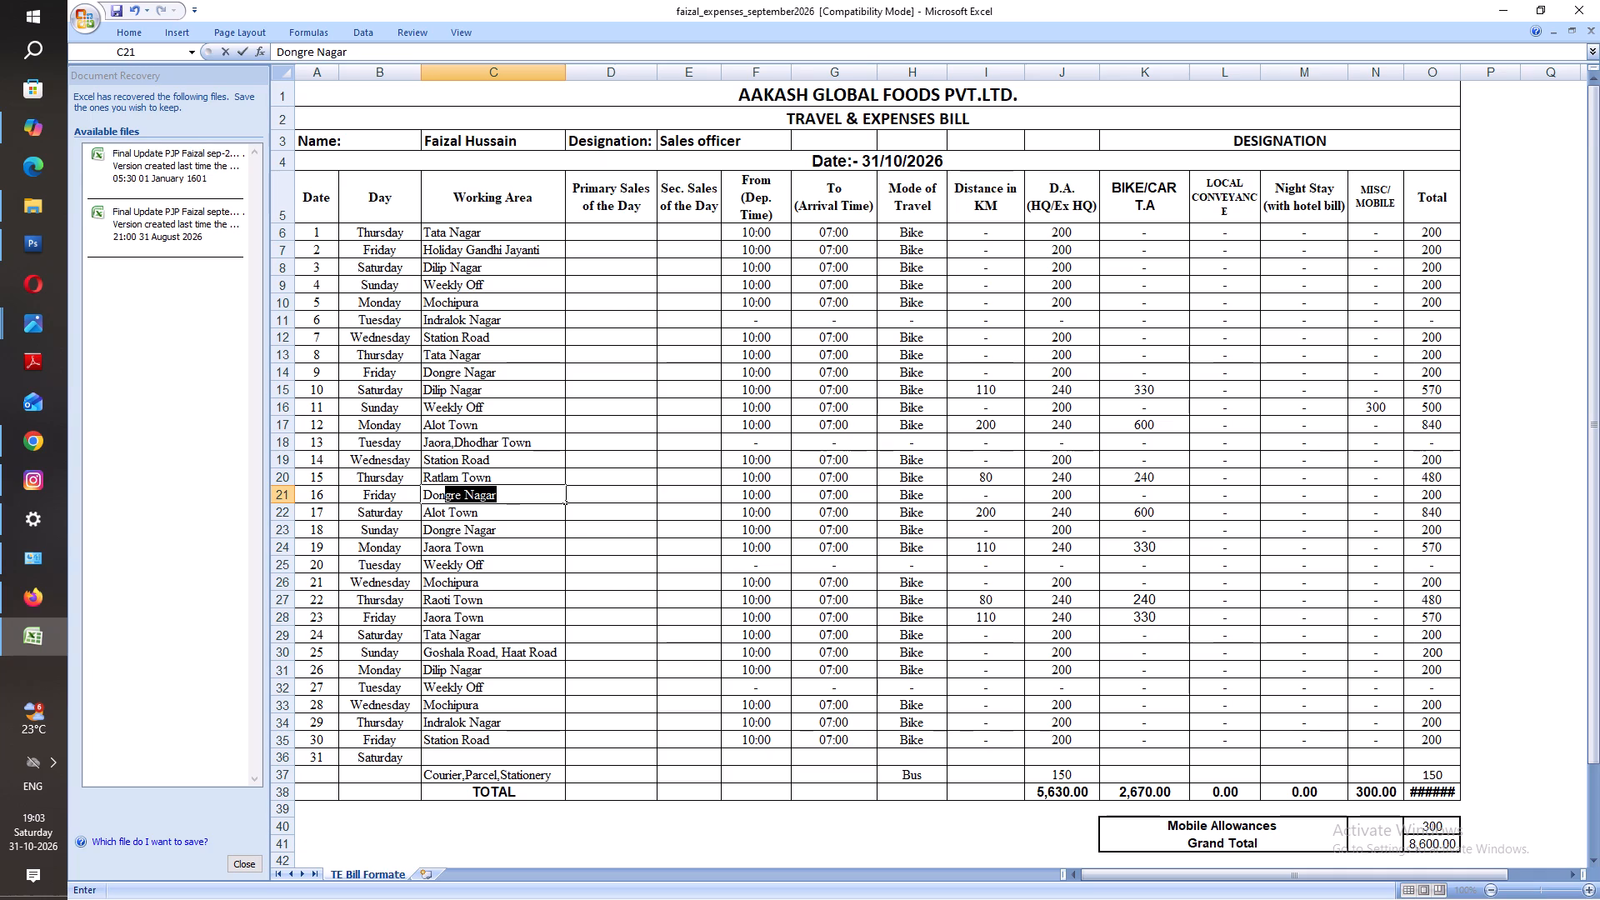
key(Return)
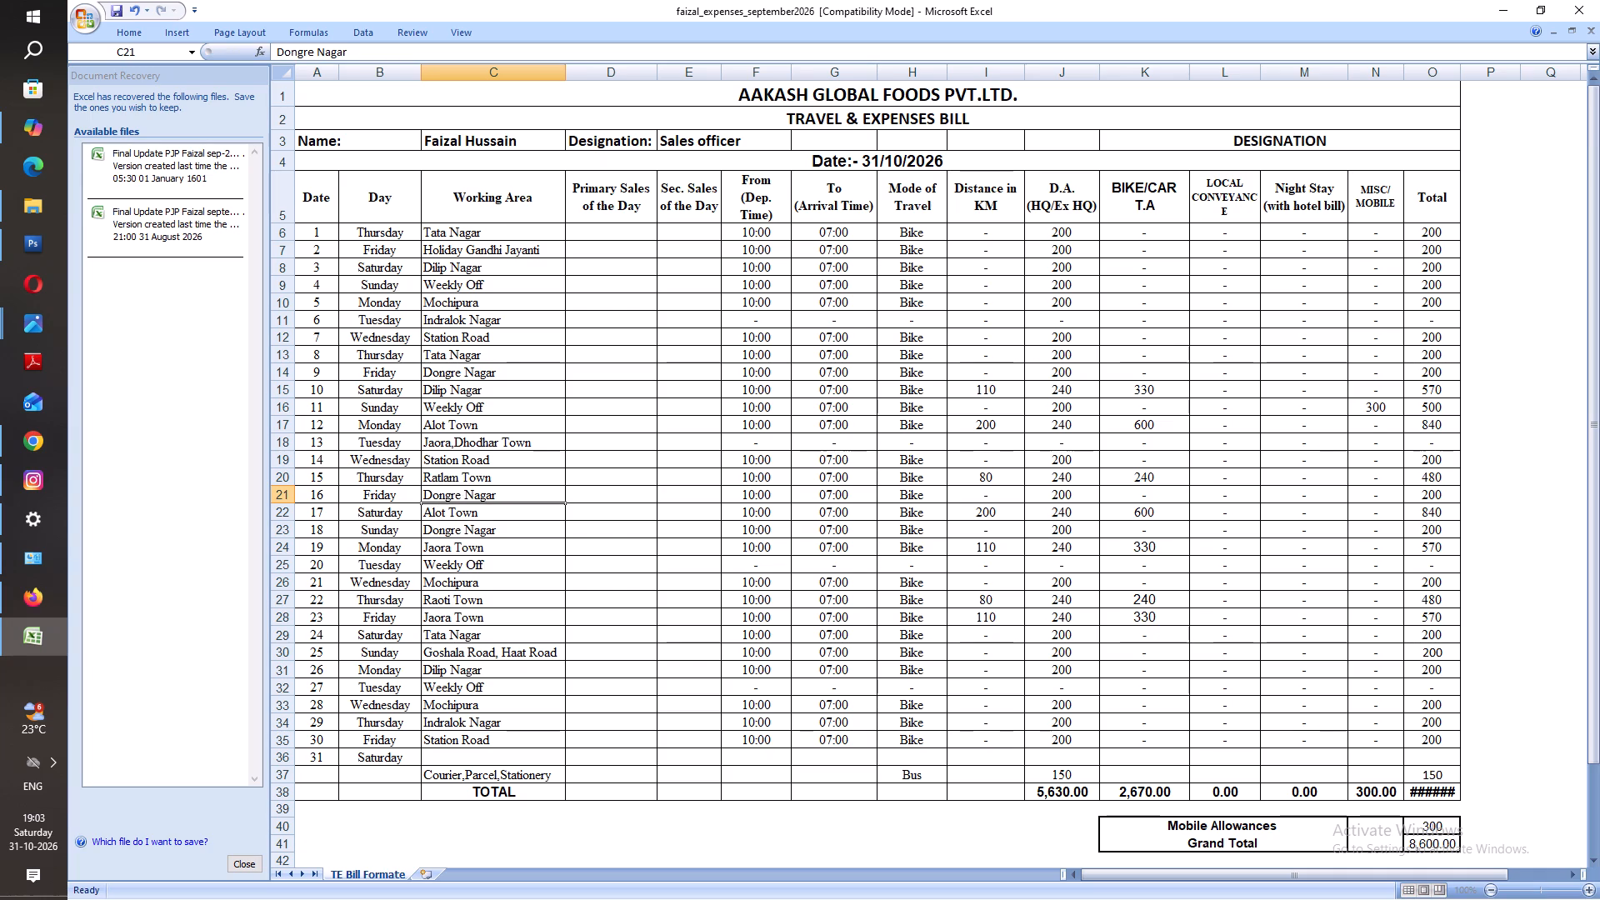
key(shift+l)
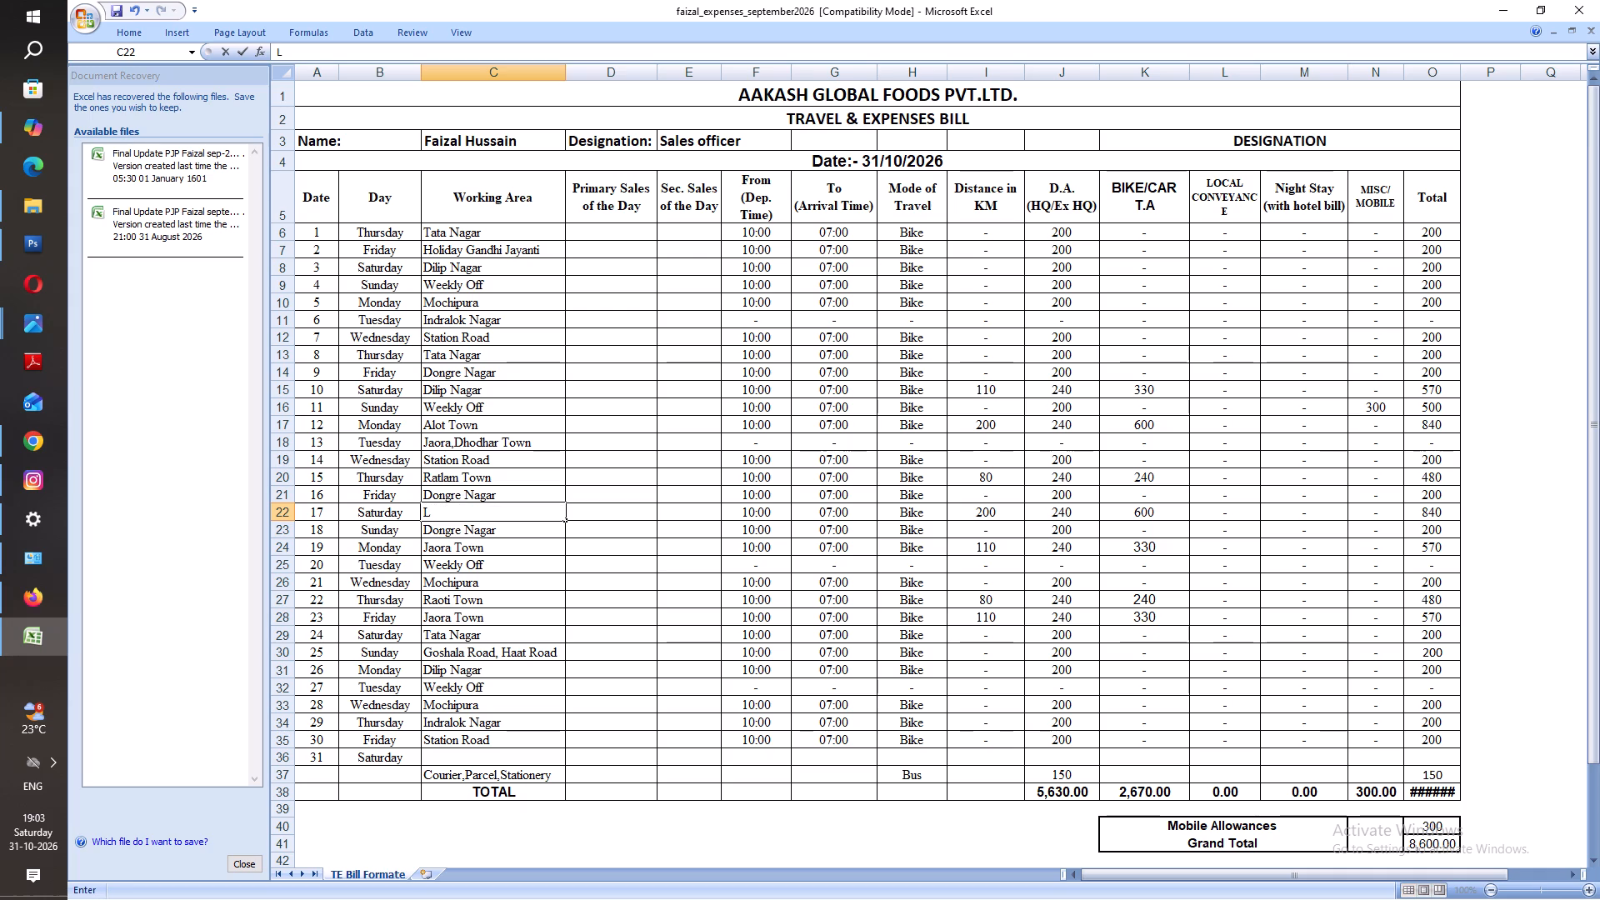
text(ea)
text(ve)
key(Return)
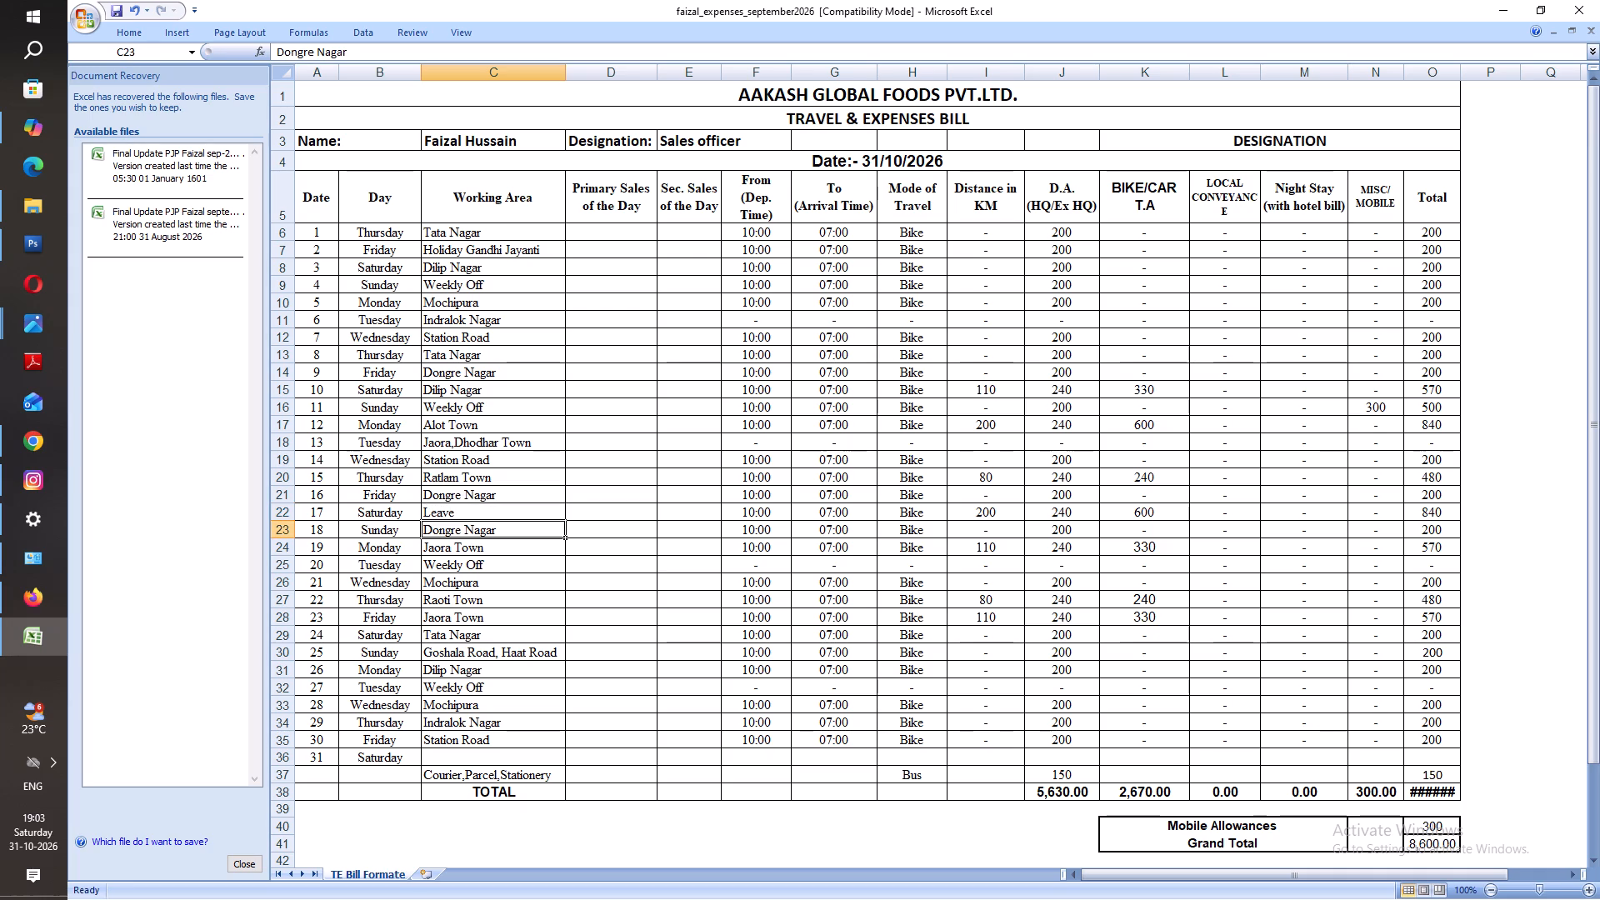
text(We)
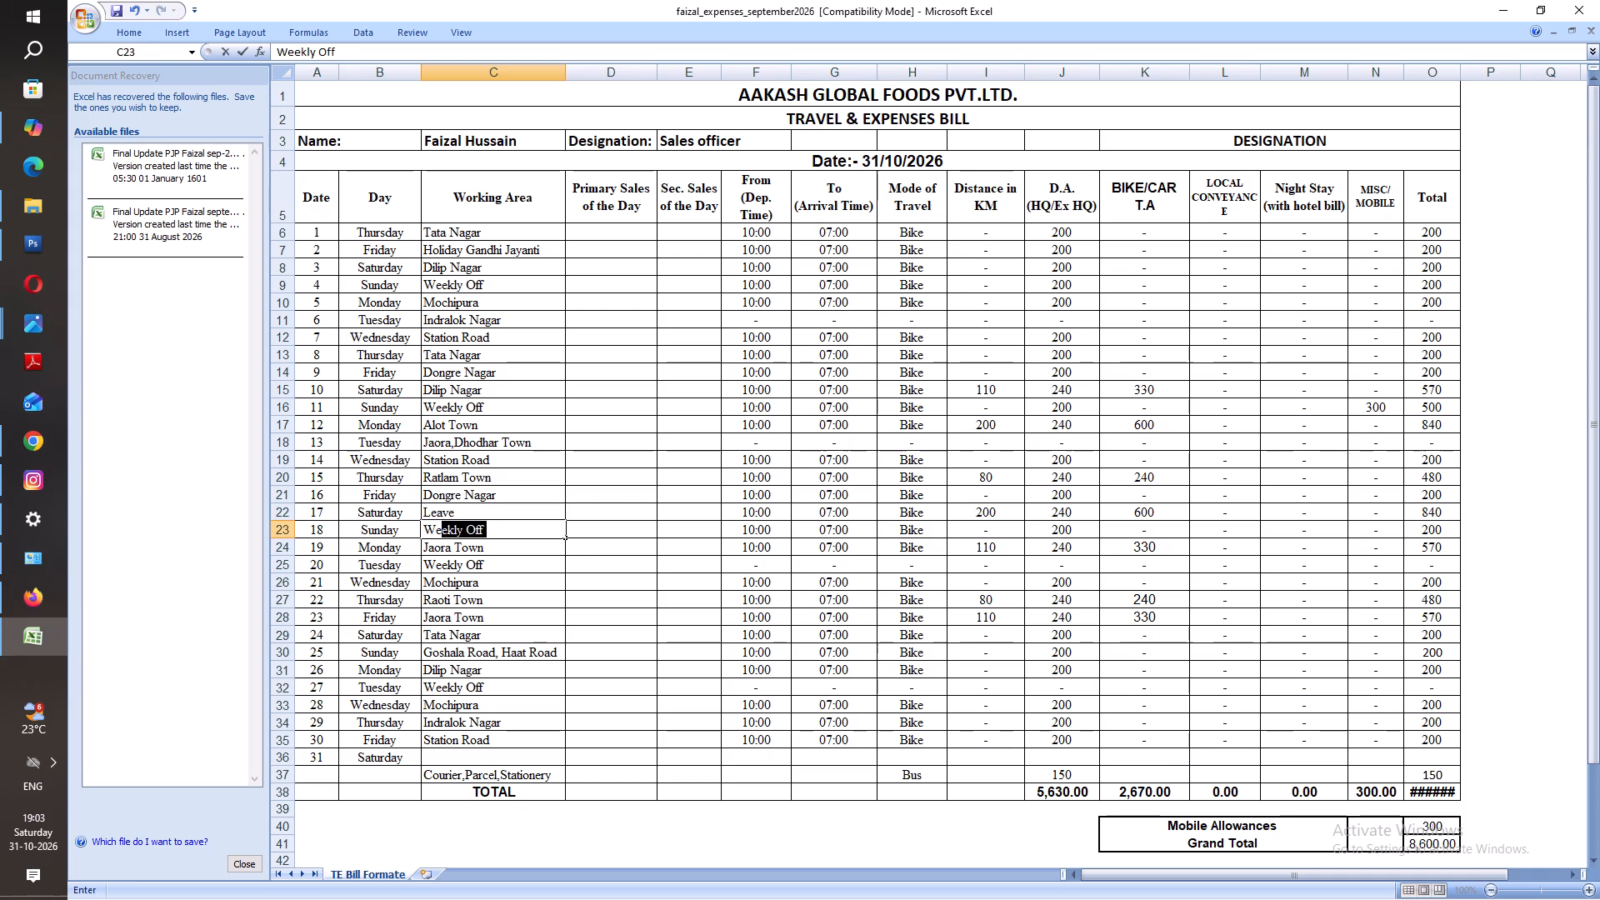
key(Return)
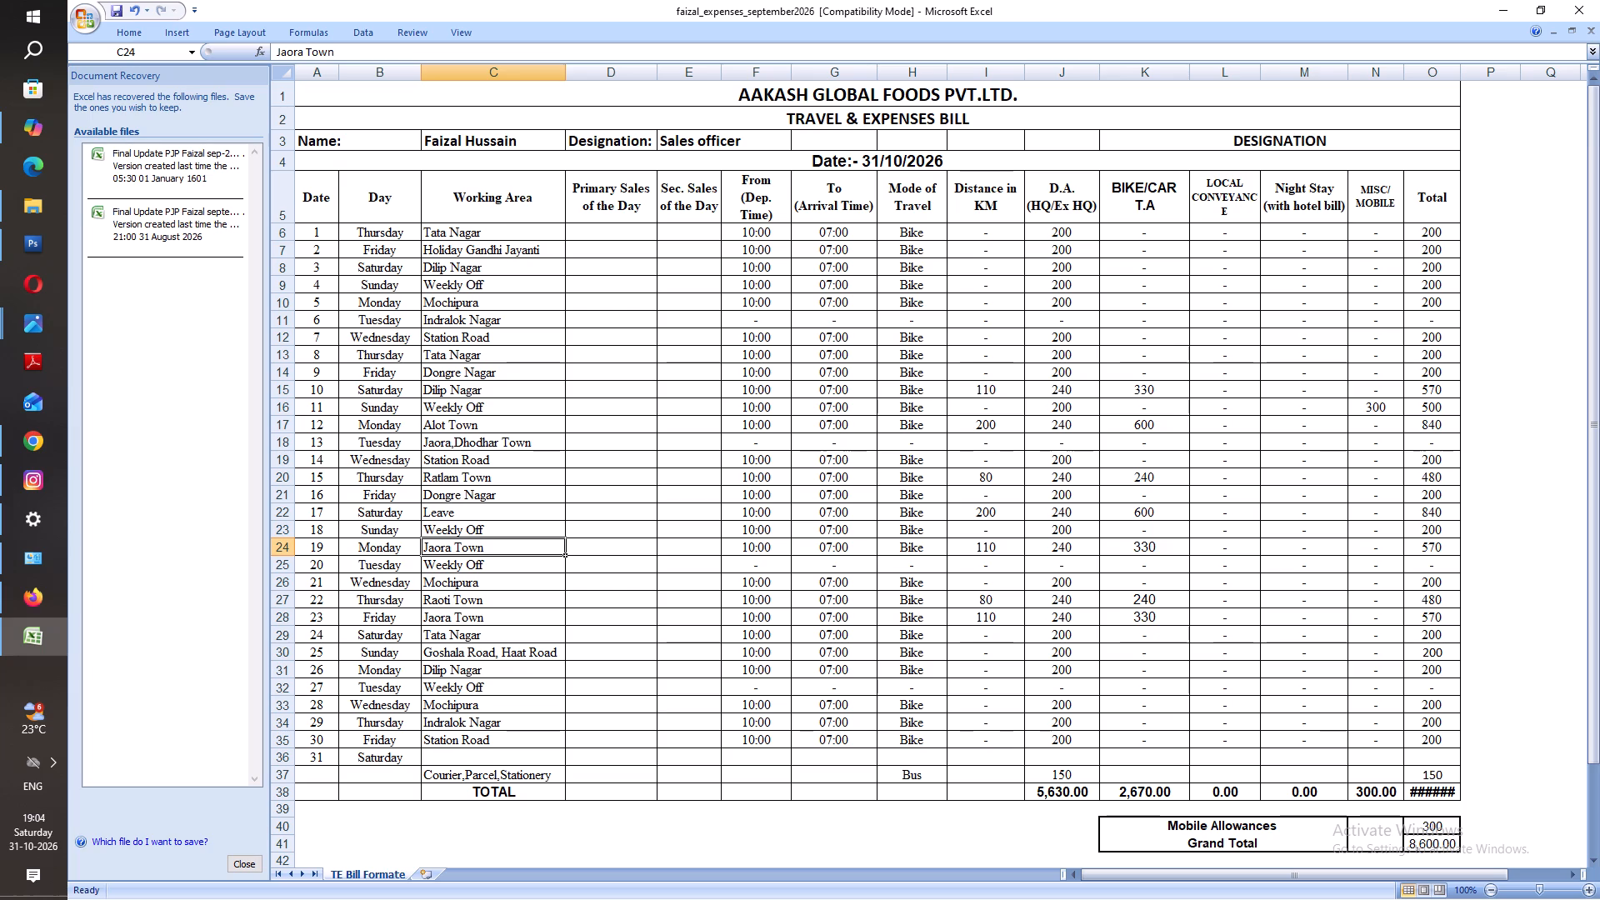
Set the working area to Nayagaon for date 19 and Indralok Nagar for date 20.
key(shift+n)
text(aya)
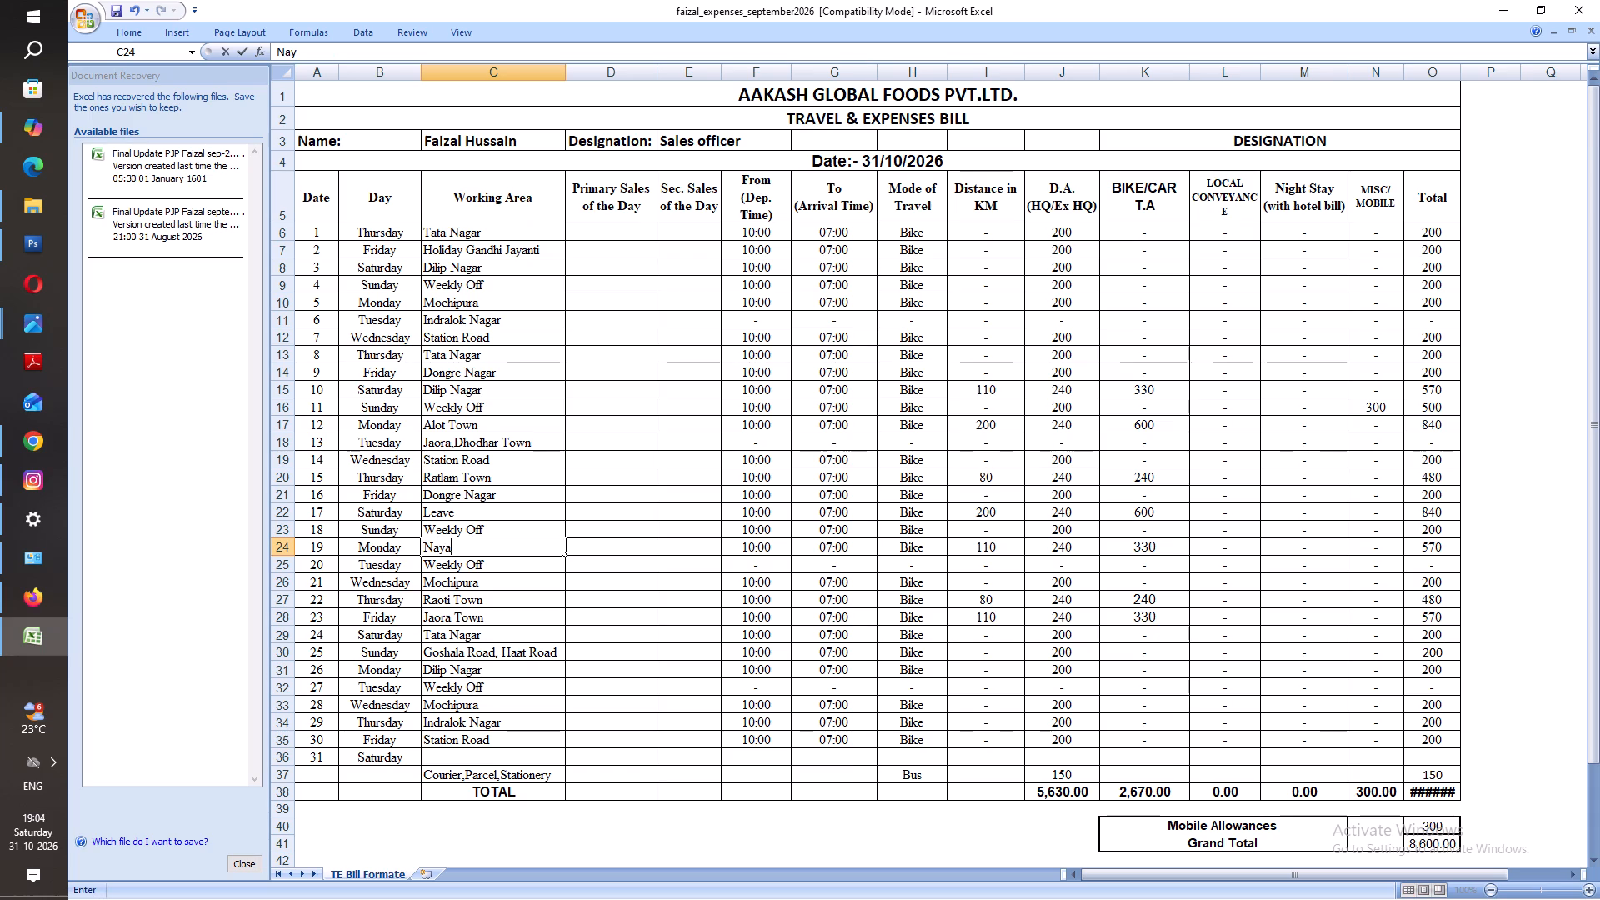
text(ga)
text(on)
key(Return)
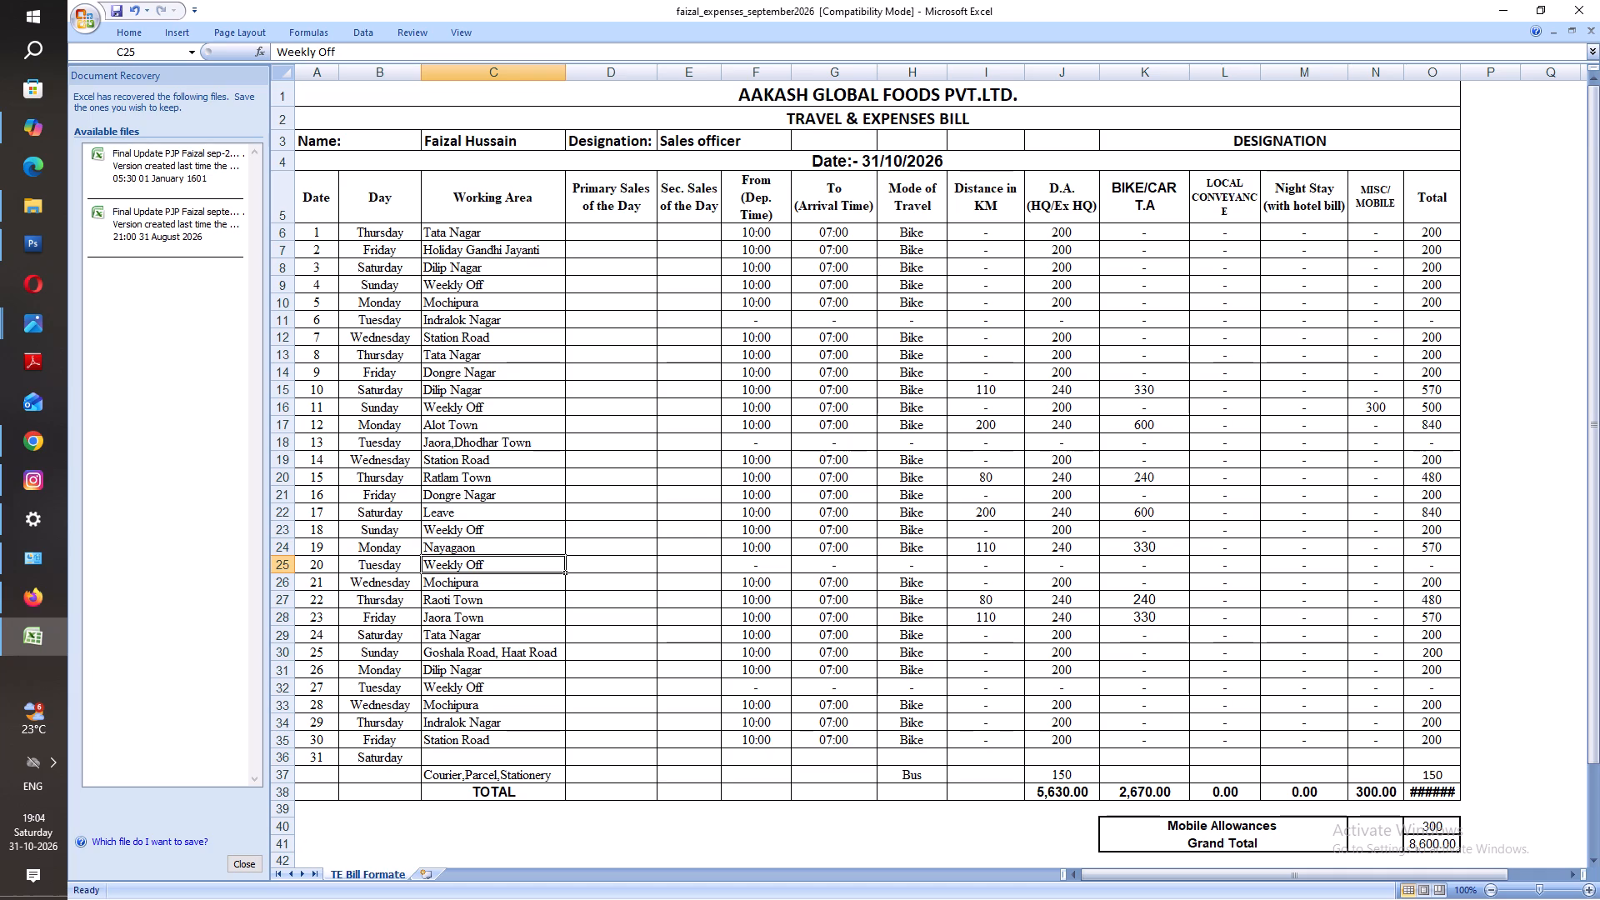
key(shift+i)
key(Return)
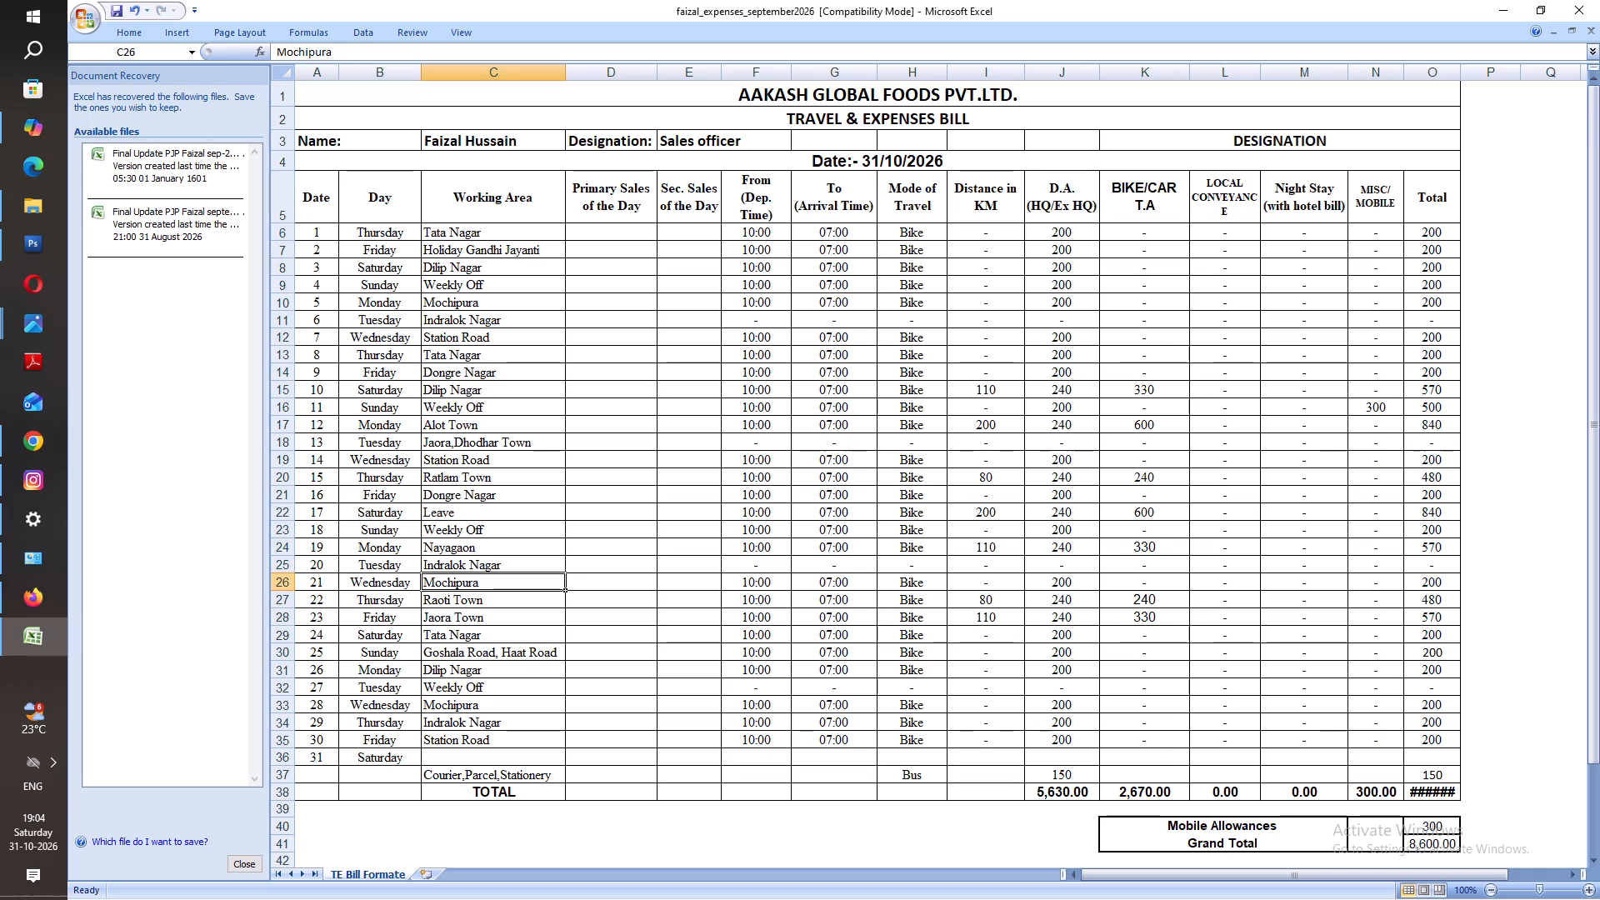
Set the working area for date 21 (Wednesday) to P&T Colony,Bangrod.
key(shift+p)
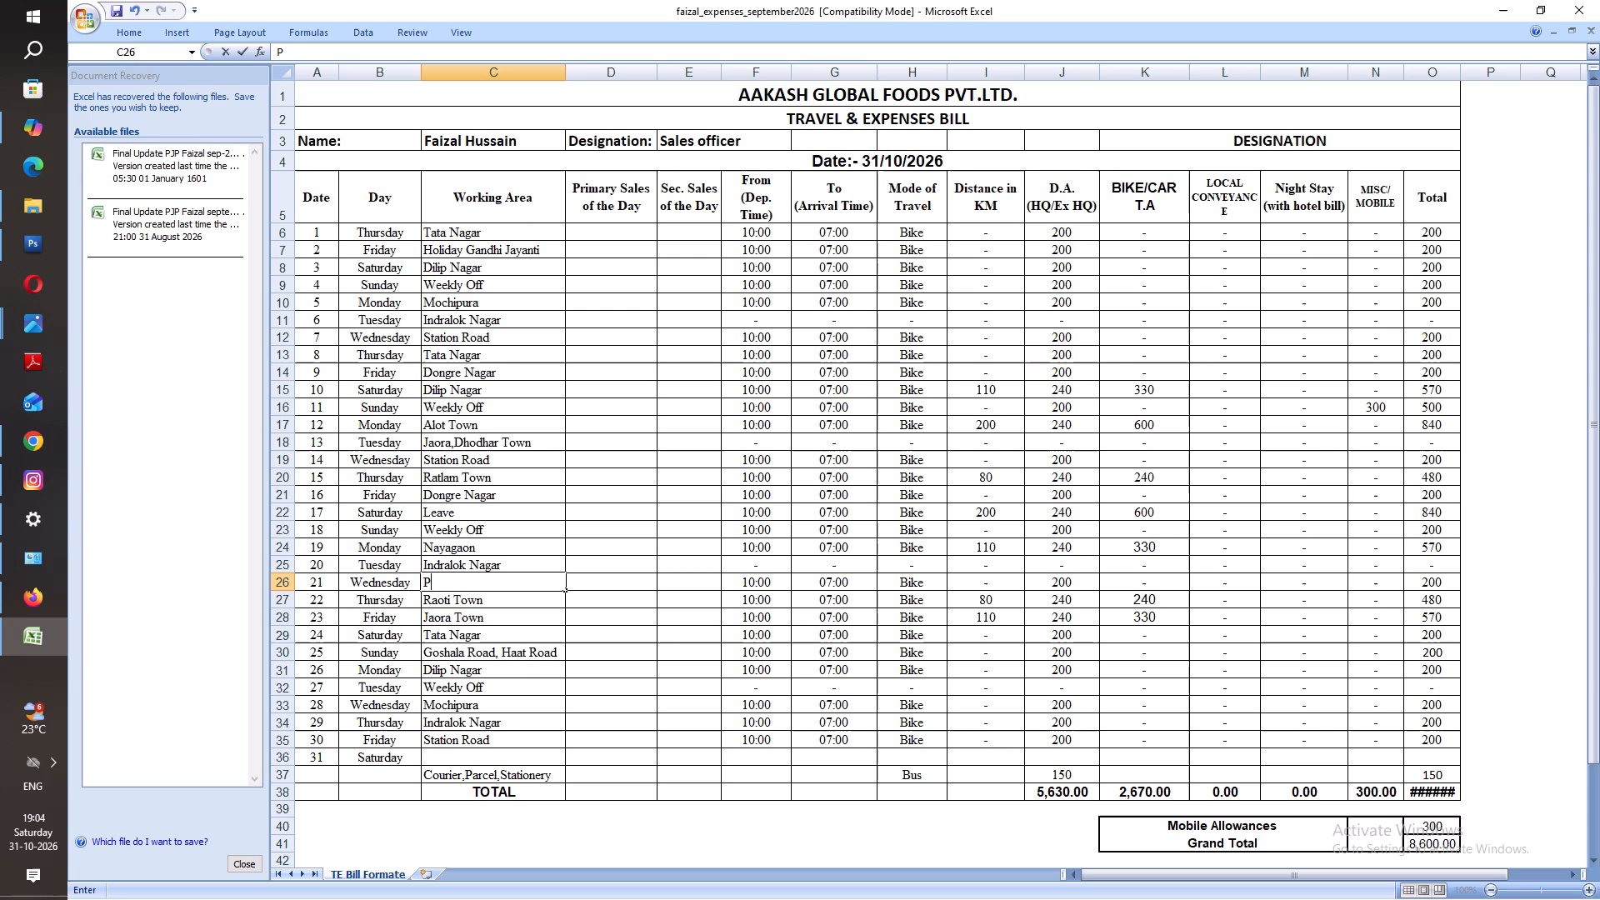
key(shift+ampersand)
text(T)
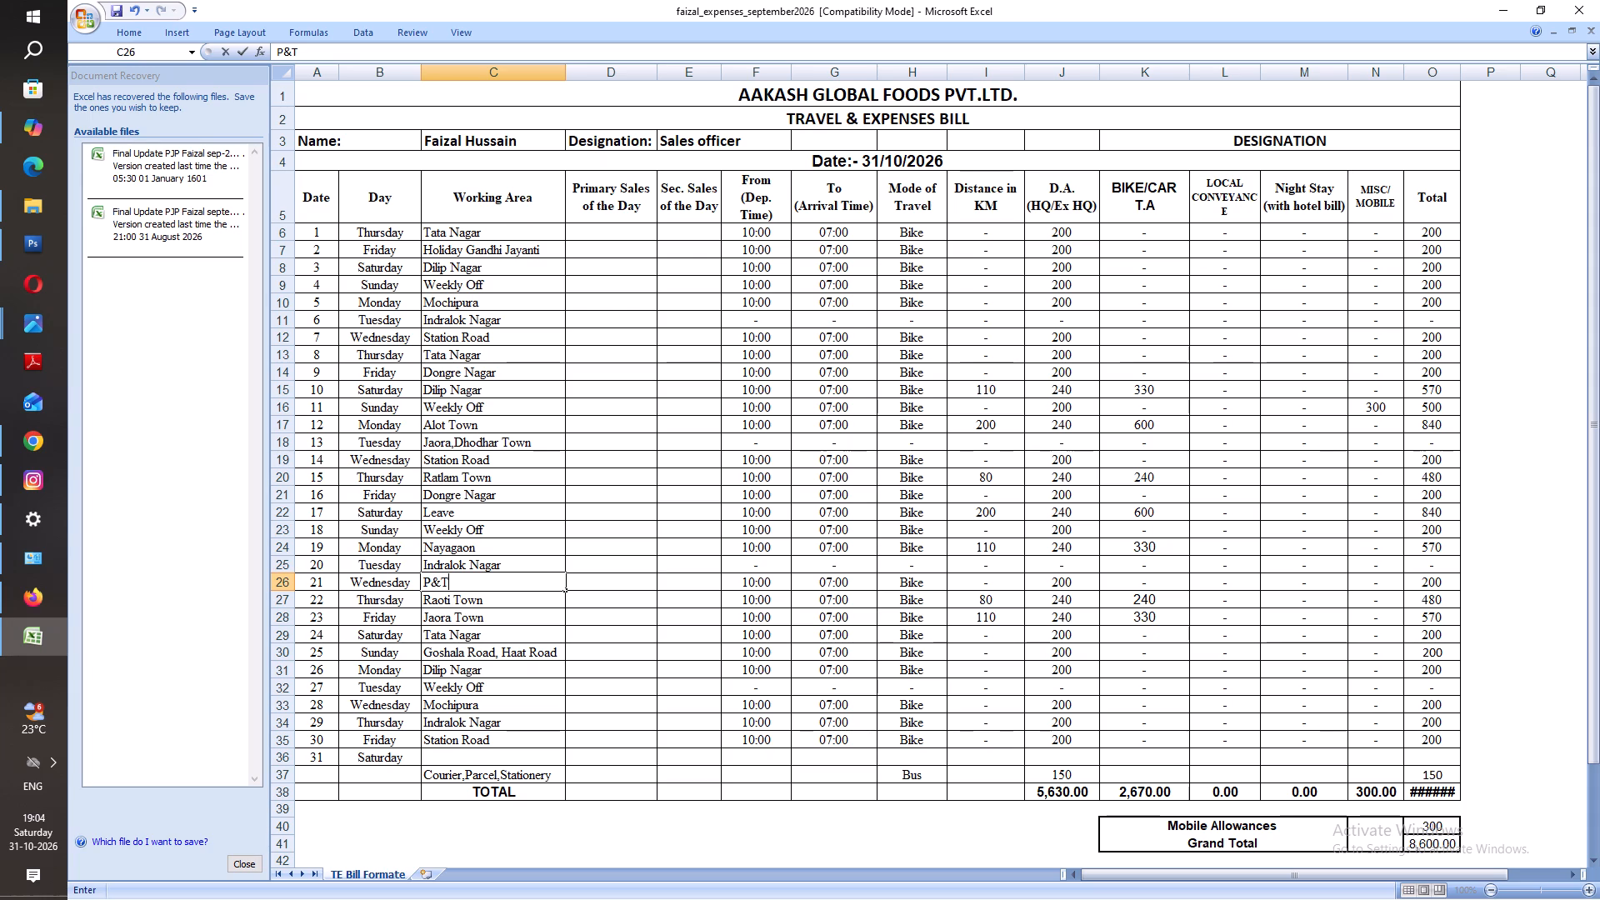
key(space)
key(shift+c)
text(olony)
text(,Ban)
text(grod)
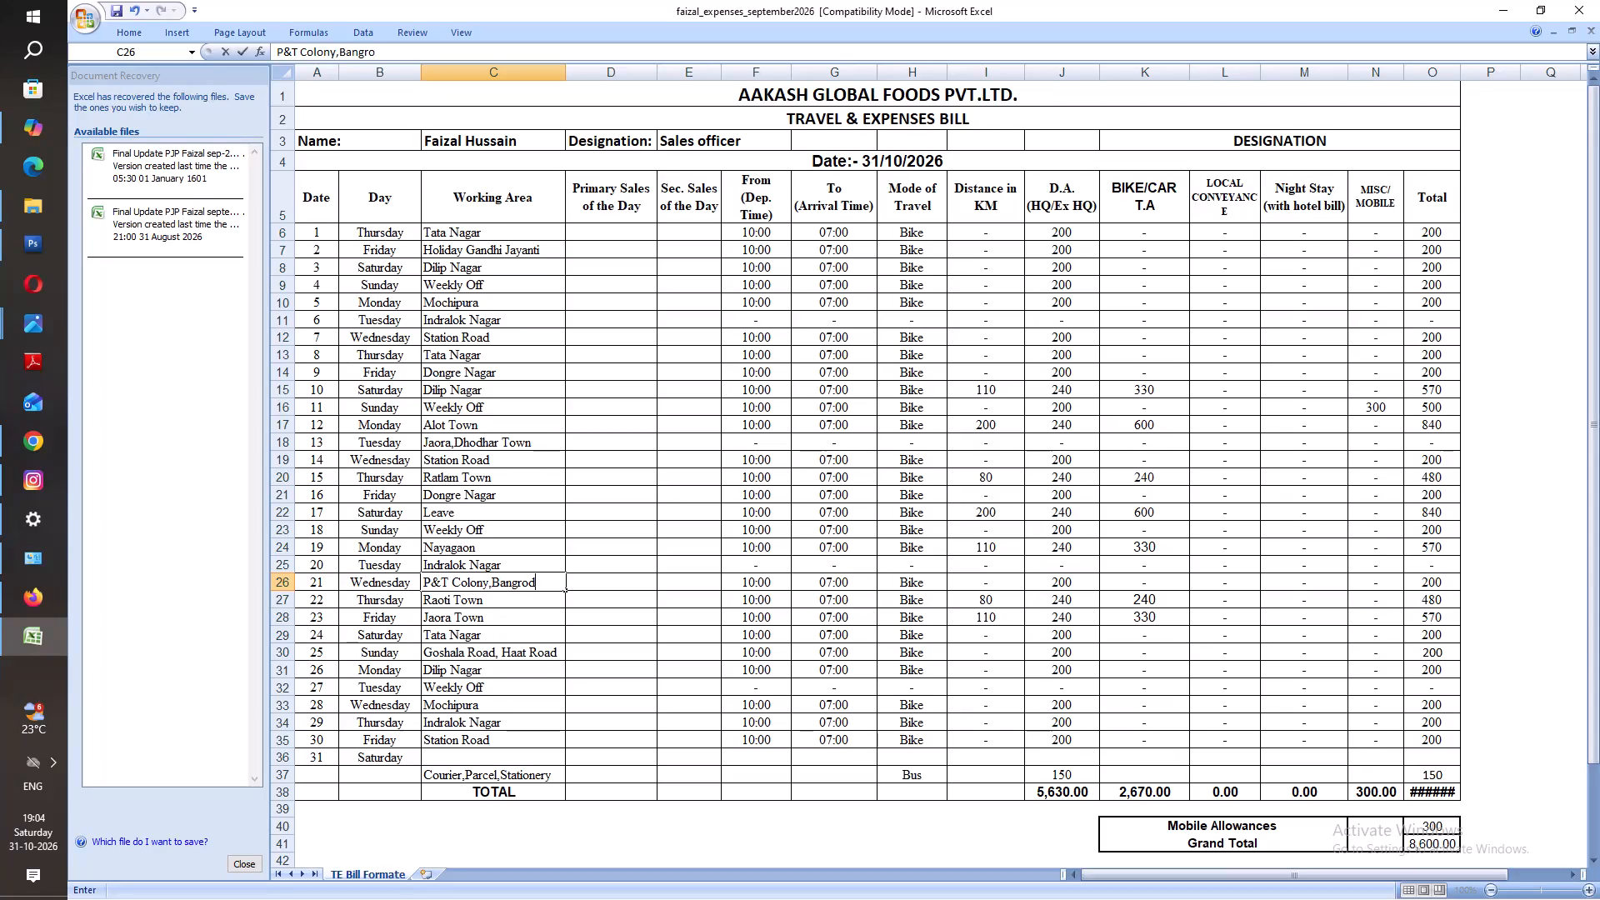
key(Return)
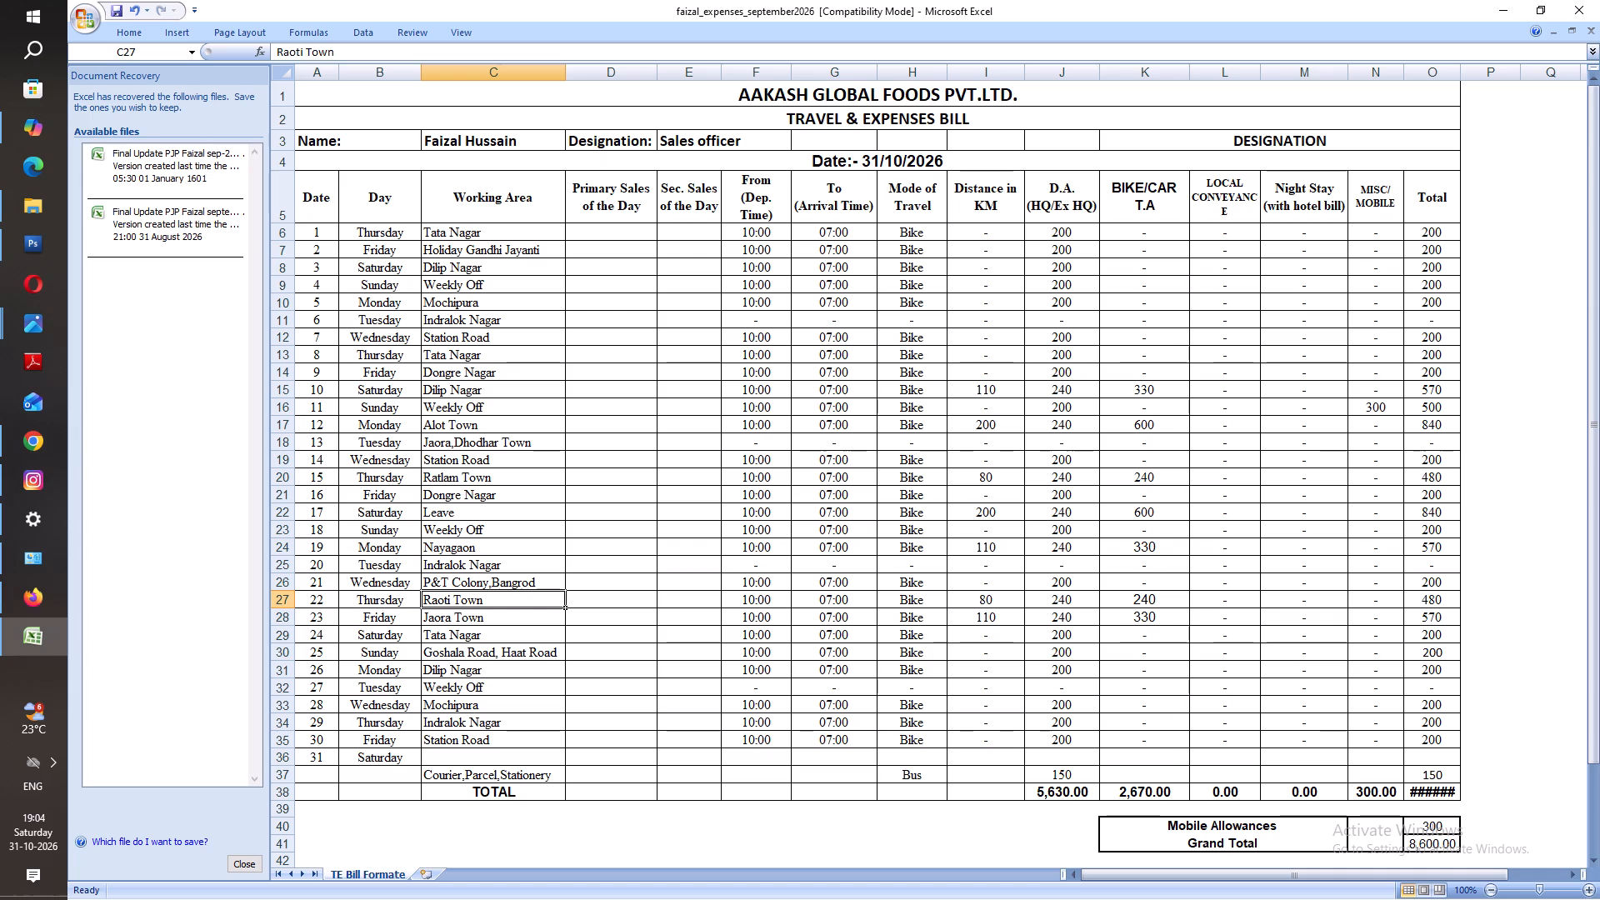
Set the working area for date 22 (Thursday) to Corporate Visit In Ratlam.
key(shift+c)
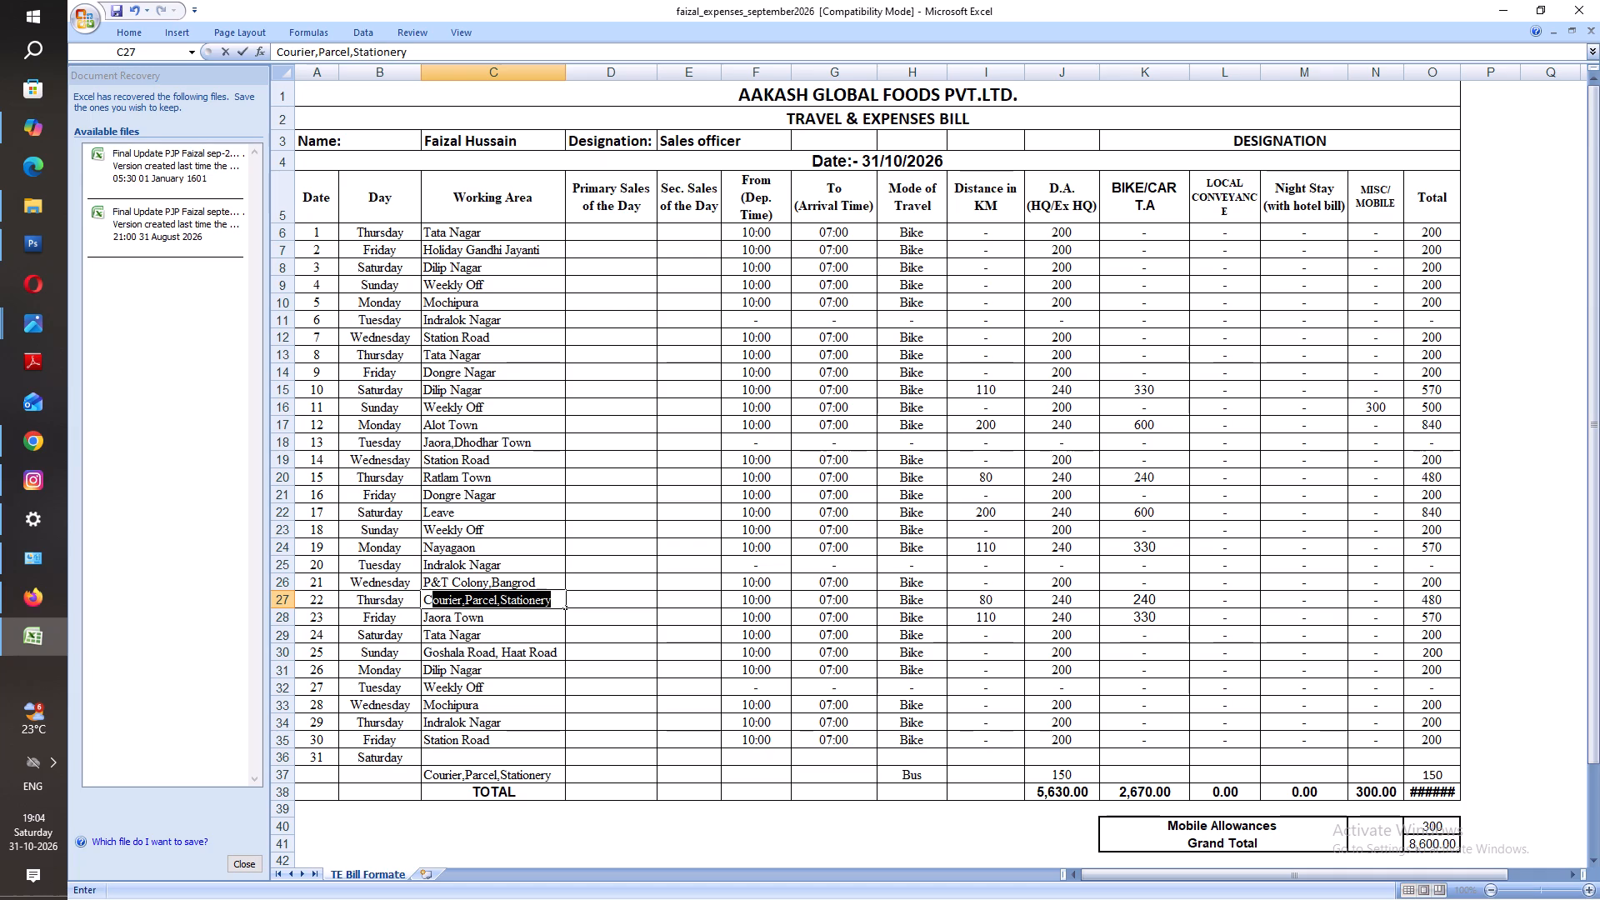
text(or)
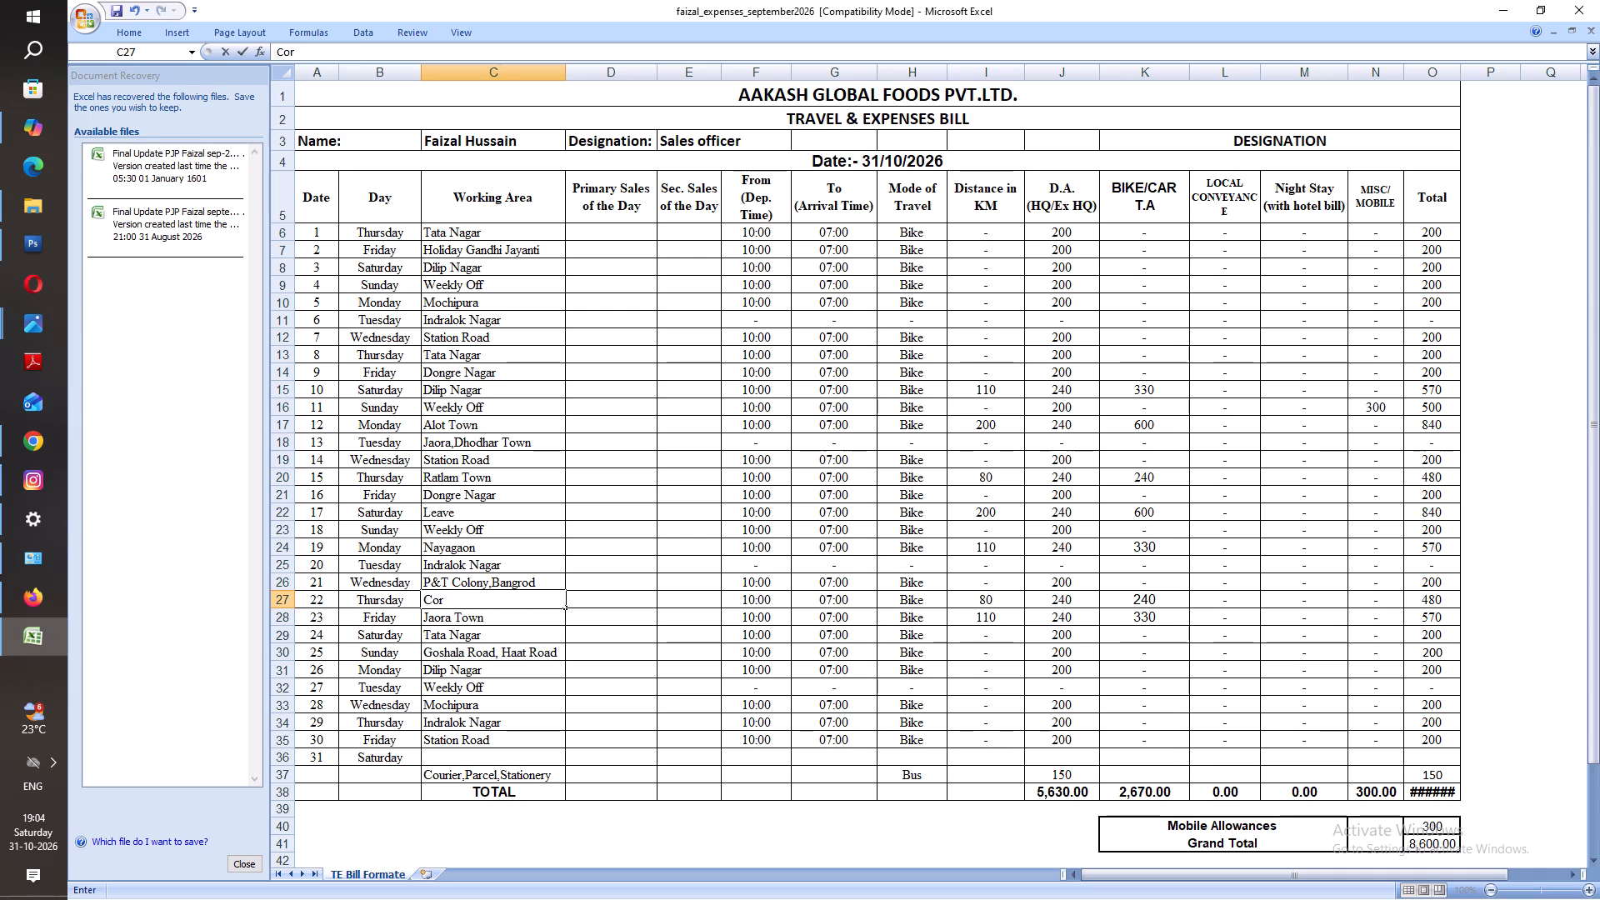
text(porate)
key(space)
key(shift+v)
text(isit)
key(space)
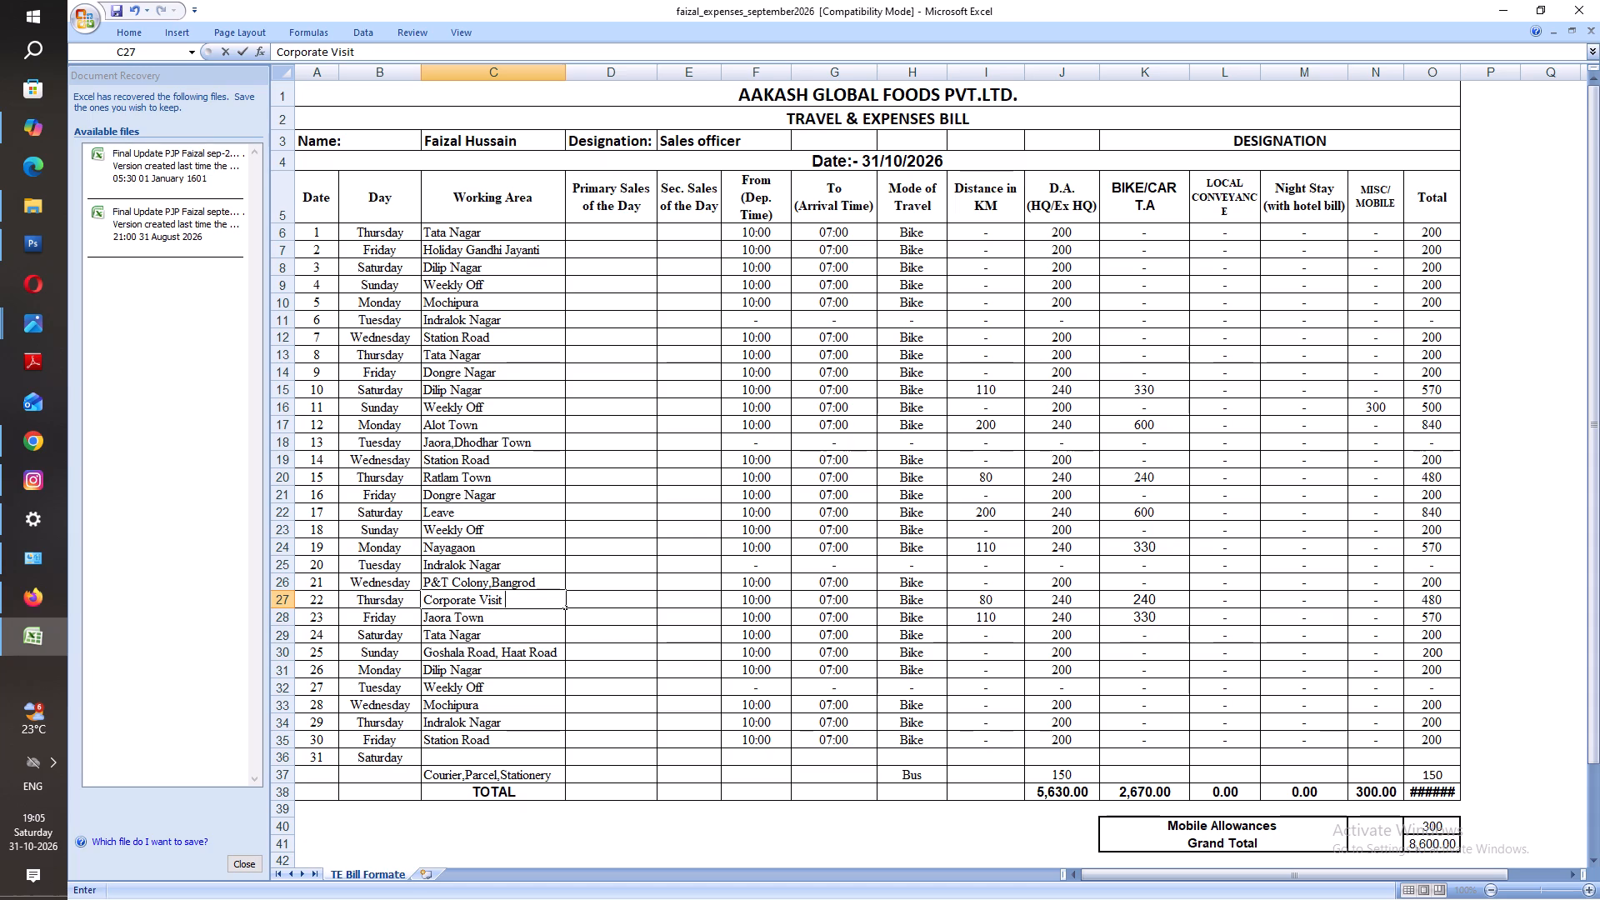
text(In)
key(space)
key(shift+r)
text(at)
text(lam)
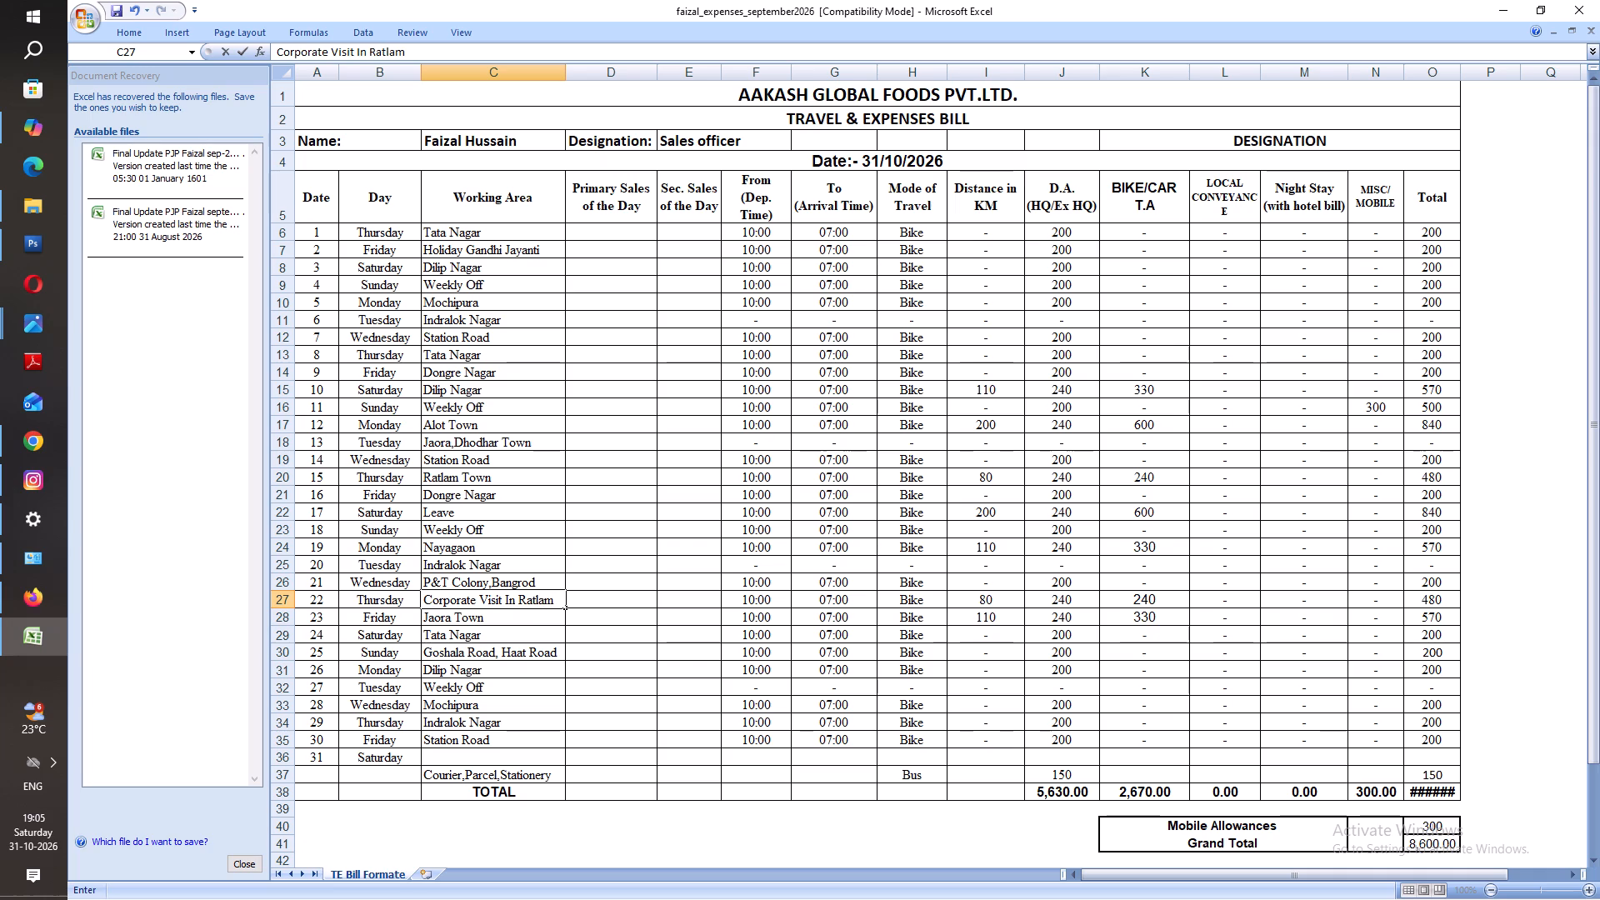
key(Return)
Leave date 23 as it is and set the working area for date 24 (Saturday) to Badayla Chourasiya.
key(Return)
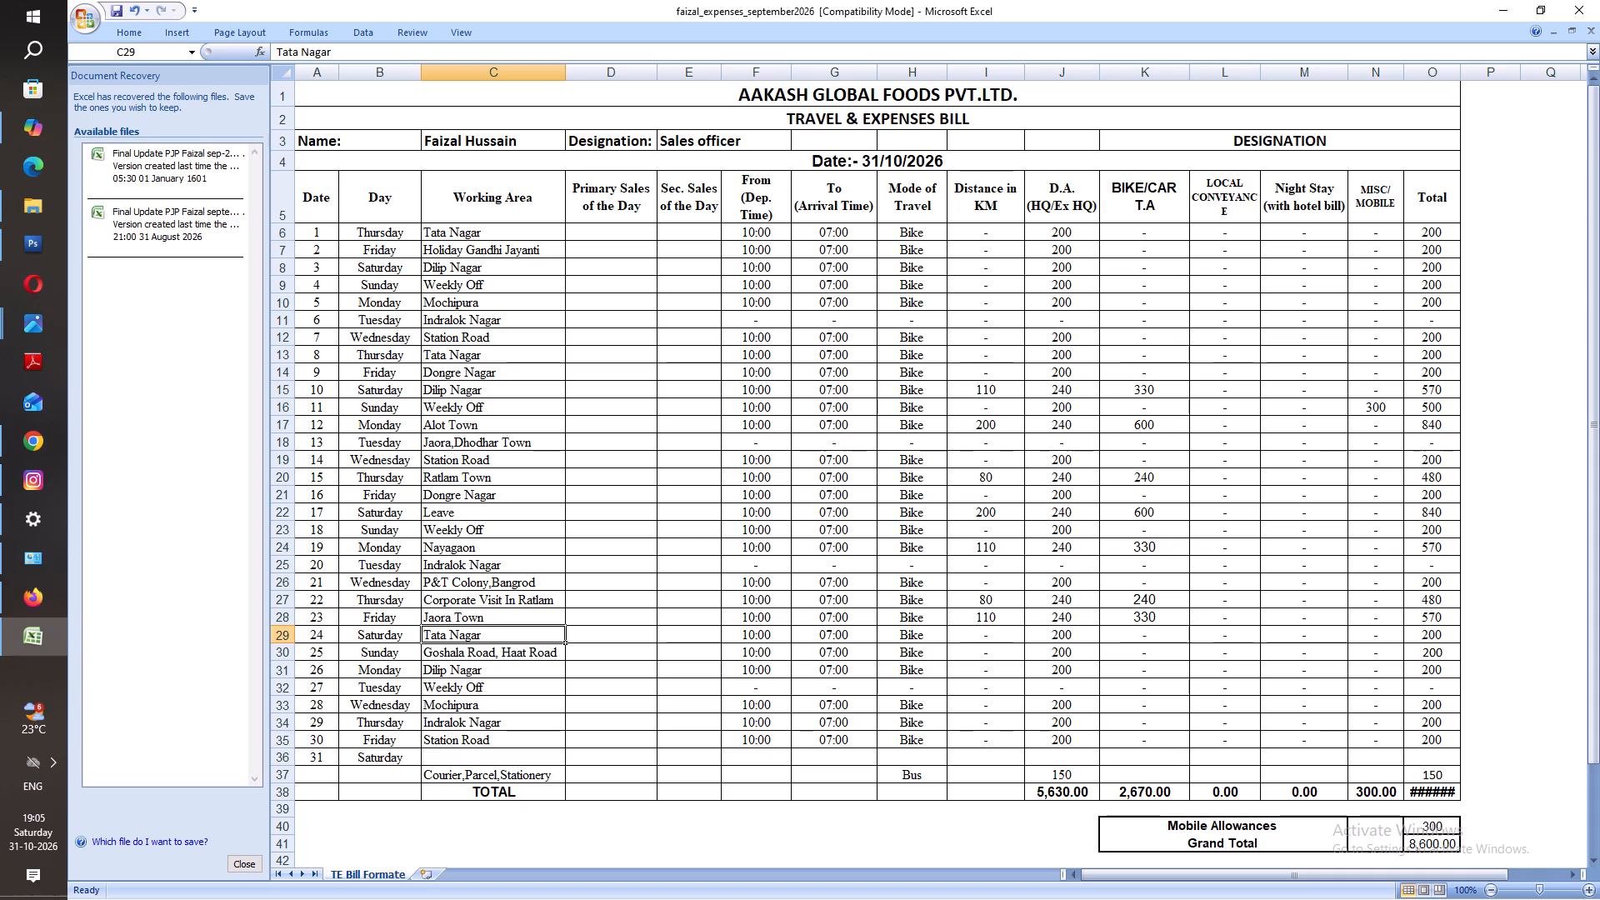
key(shift+b)
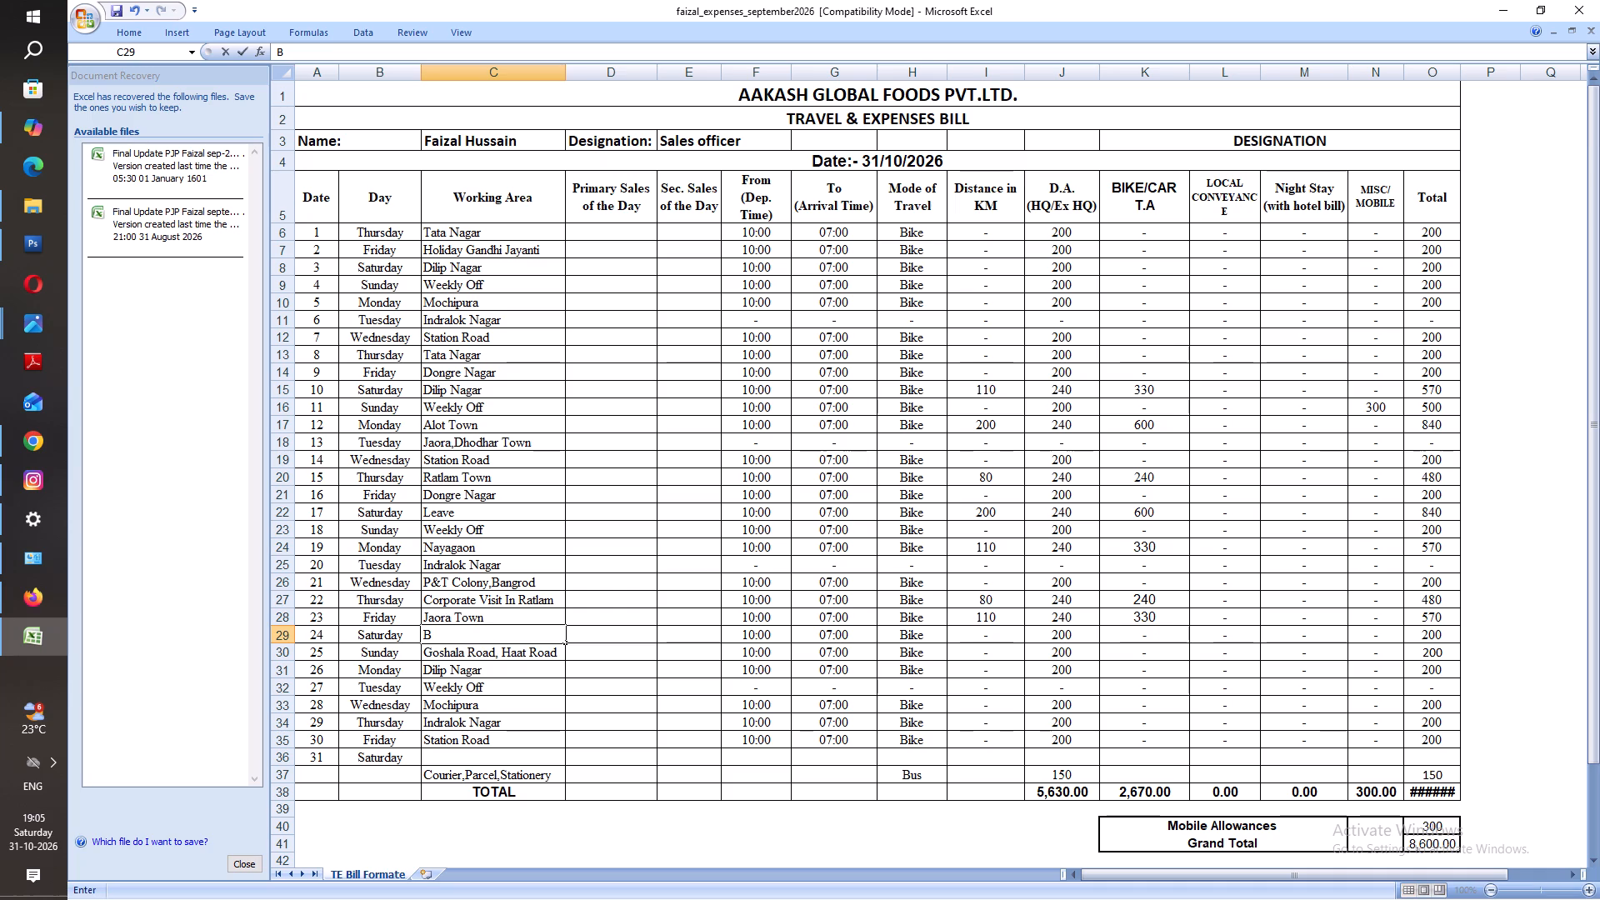
text(ada)
key(y)
text(la)
key(space)
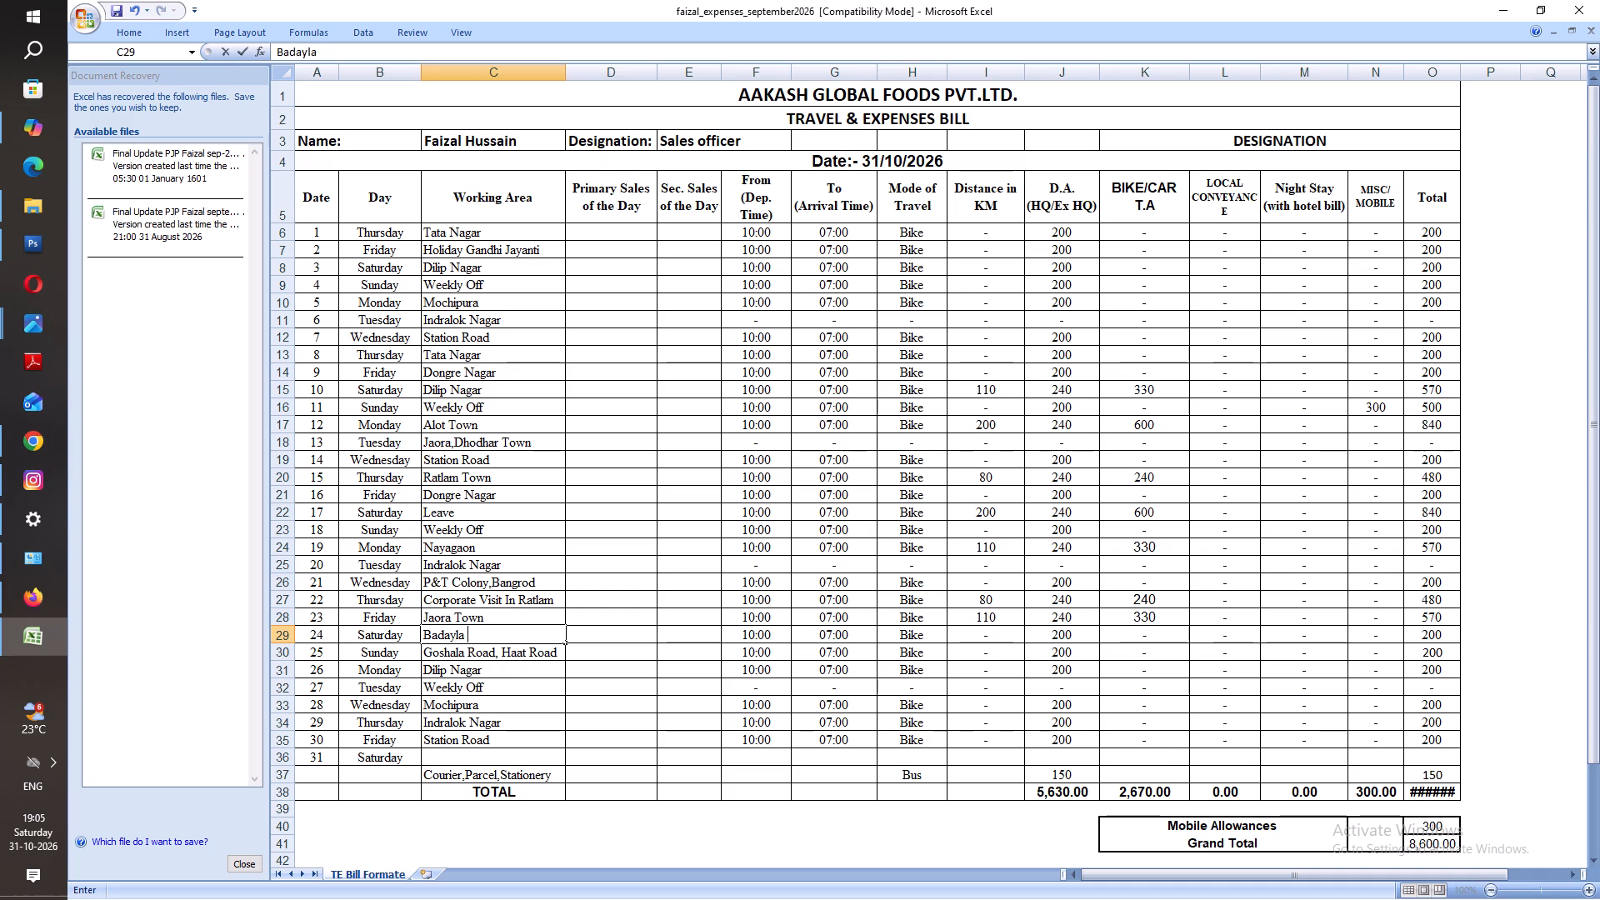
key(shift+c)
text(ho)
text(uras)
text(iya)
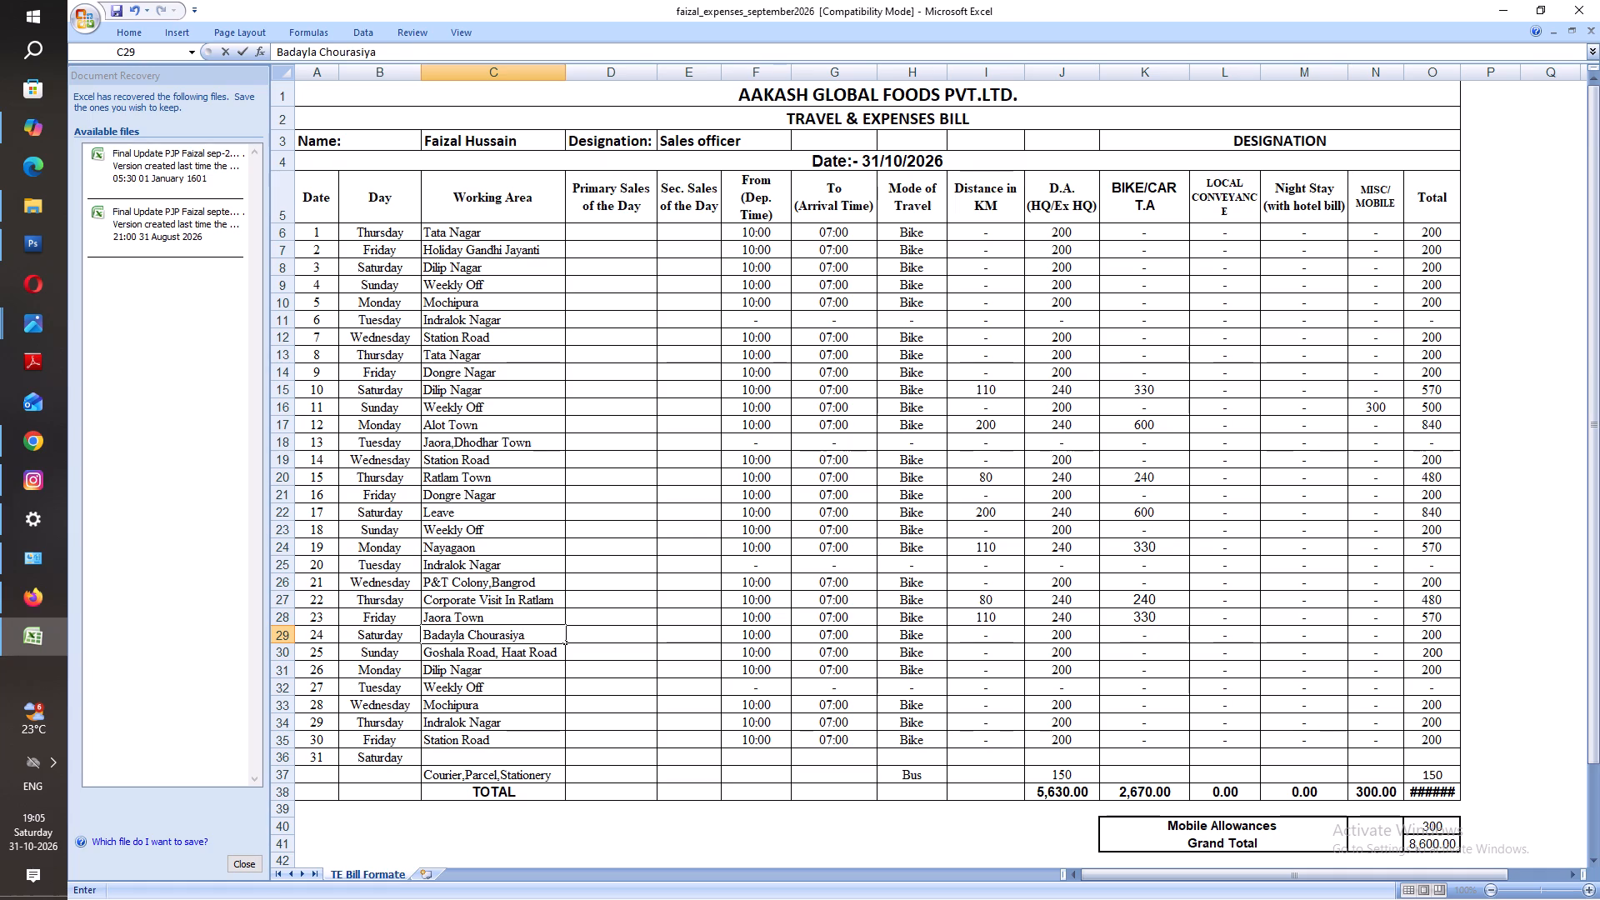
key(Return)
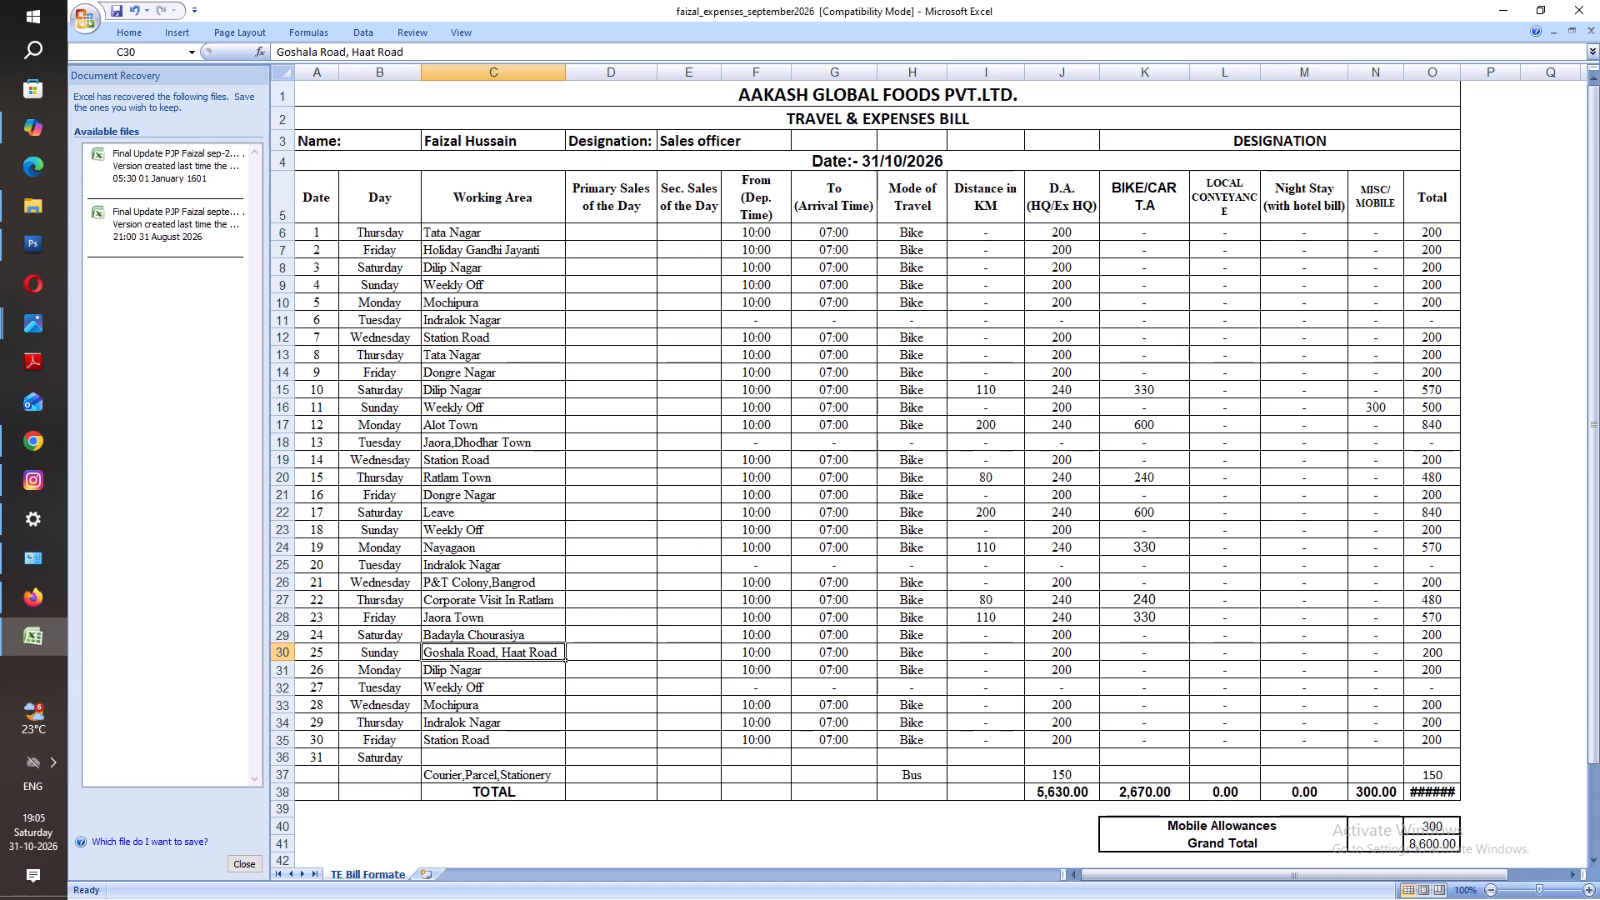
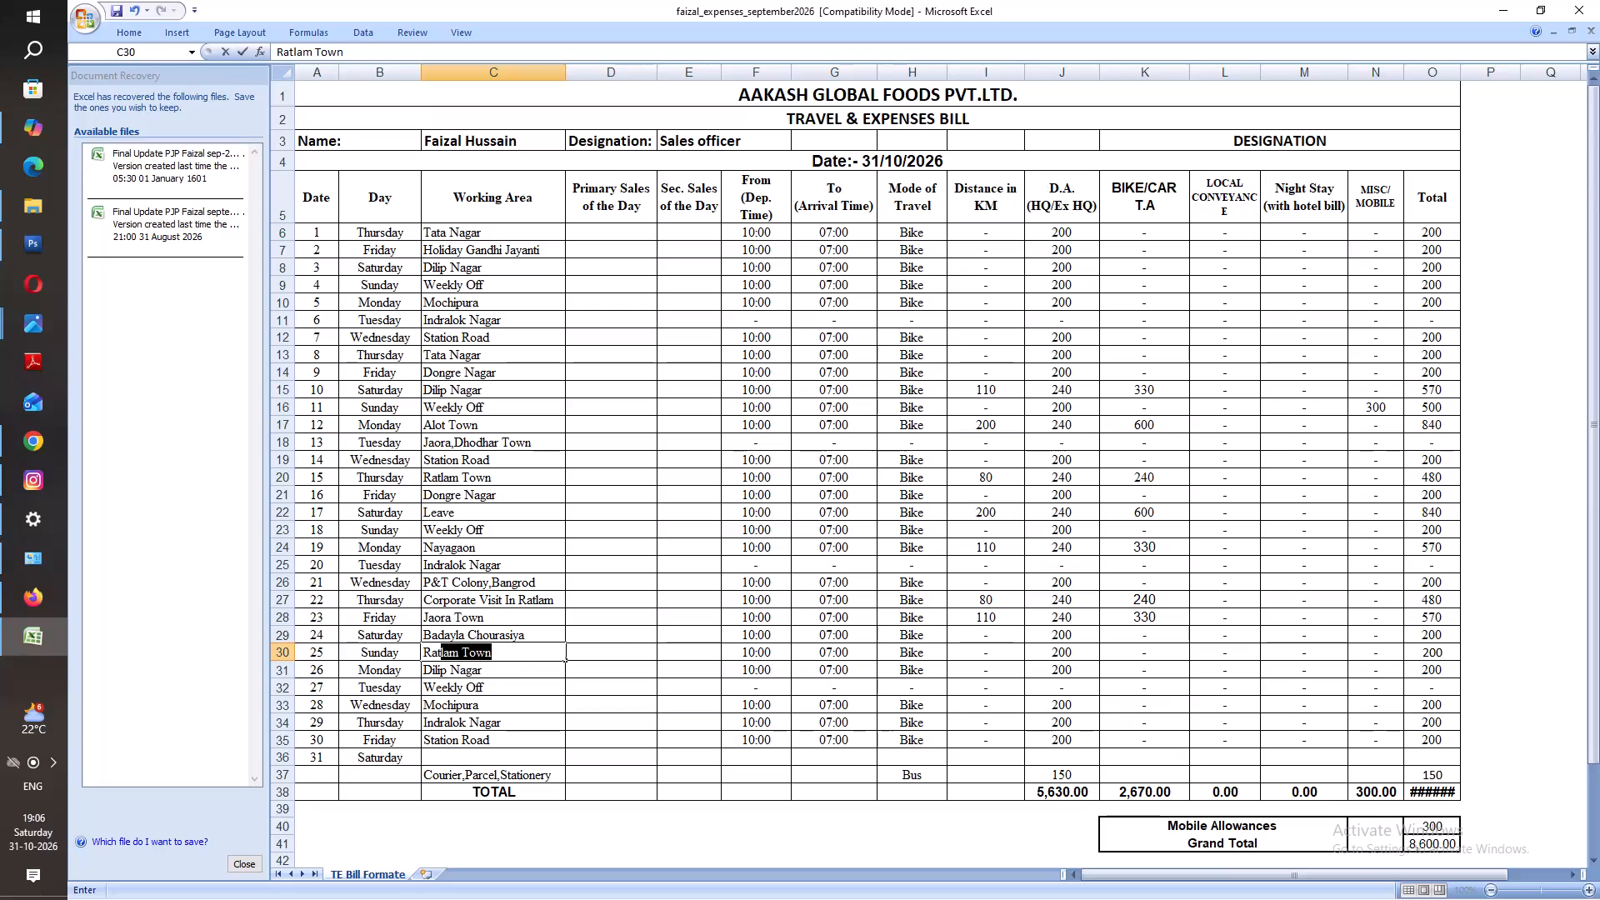
Set the working area to Ratlam Town for date 25 (Sunday) and Mochipura for date 26 (Monday).
key(Return)
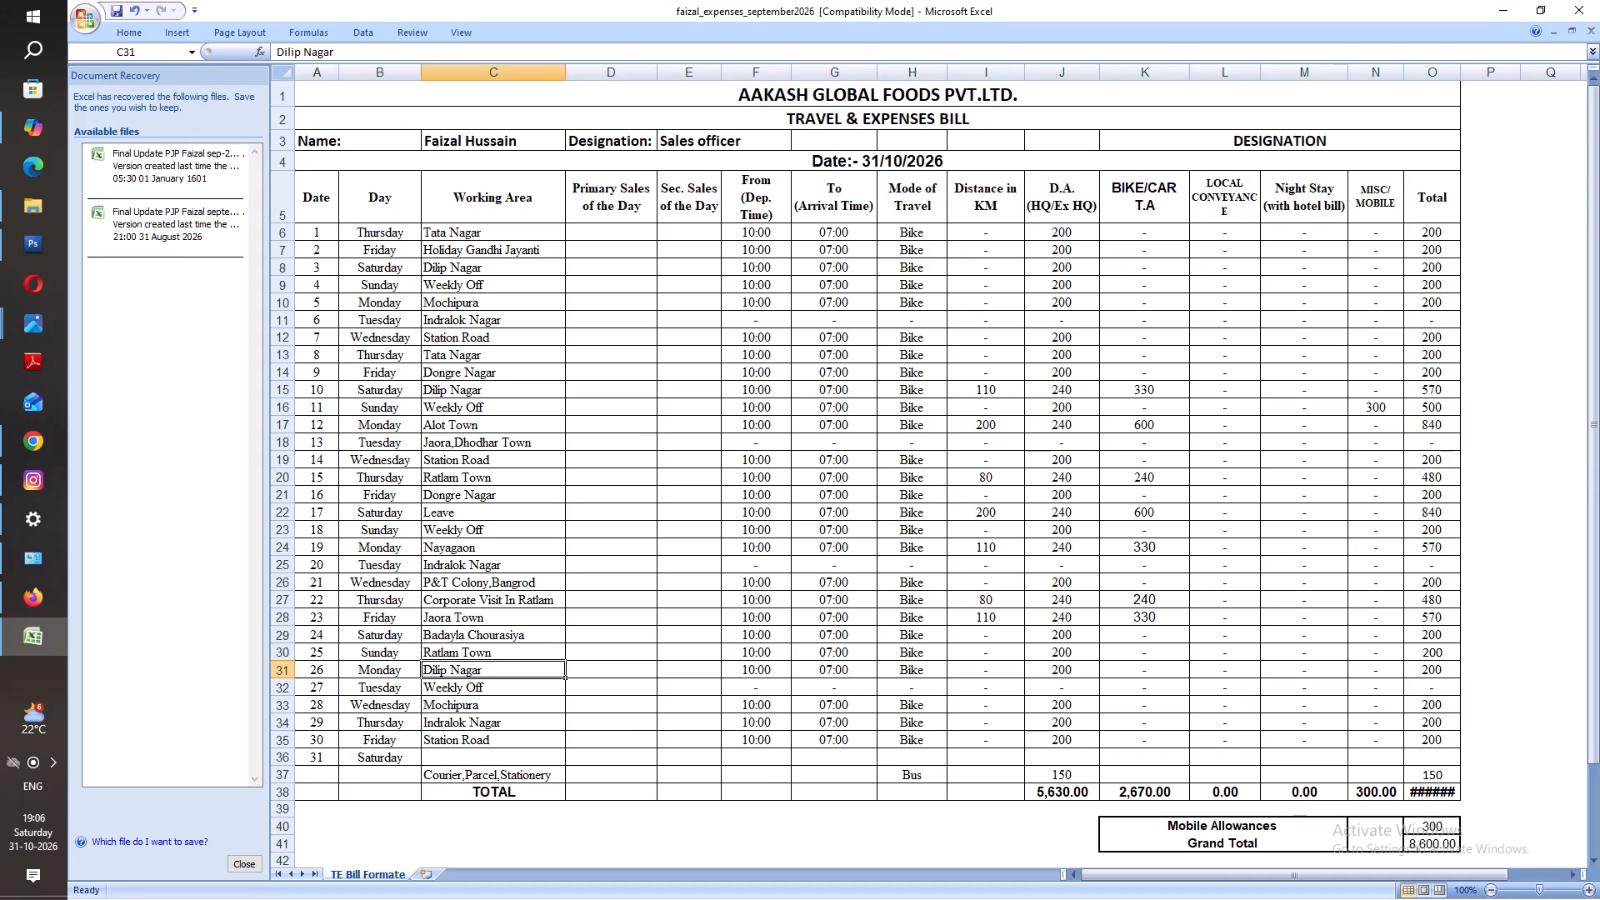
key(shift+m)
key(Return)
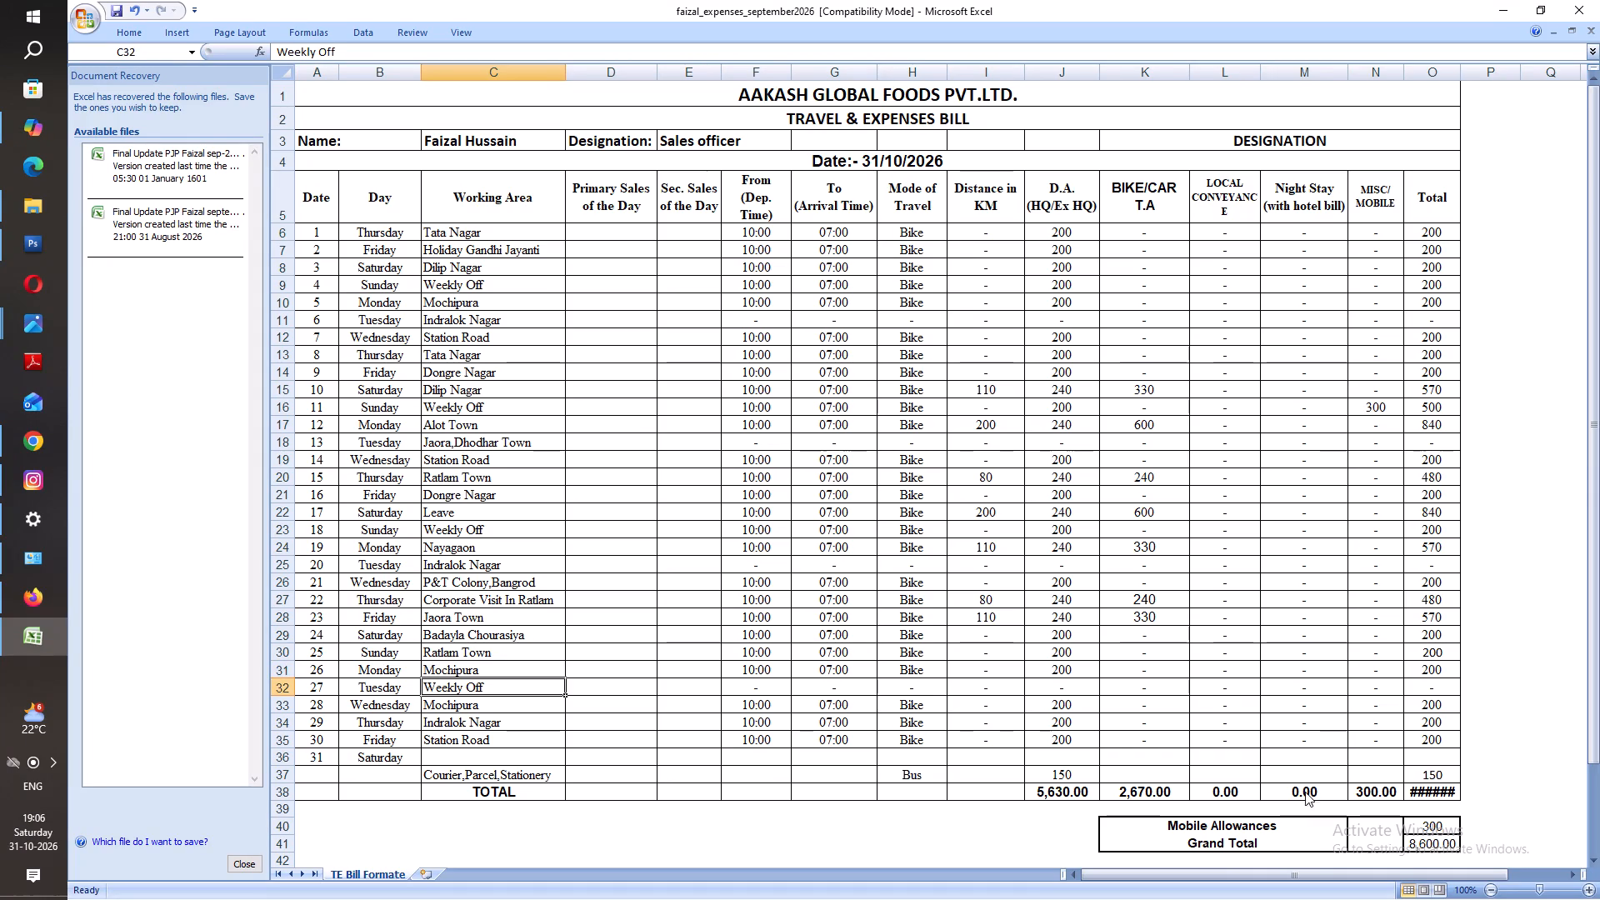
Set the working area to Indralok Nagar for date 27 (Tuesday) and Jaora Town for date 28 (Wednesday).
text(In)
key(Return)
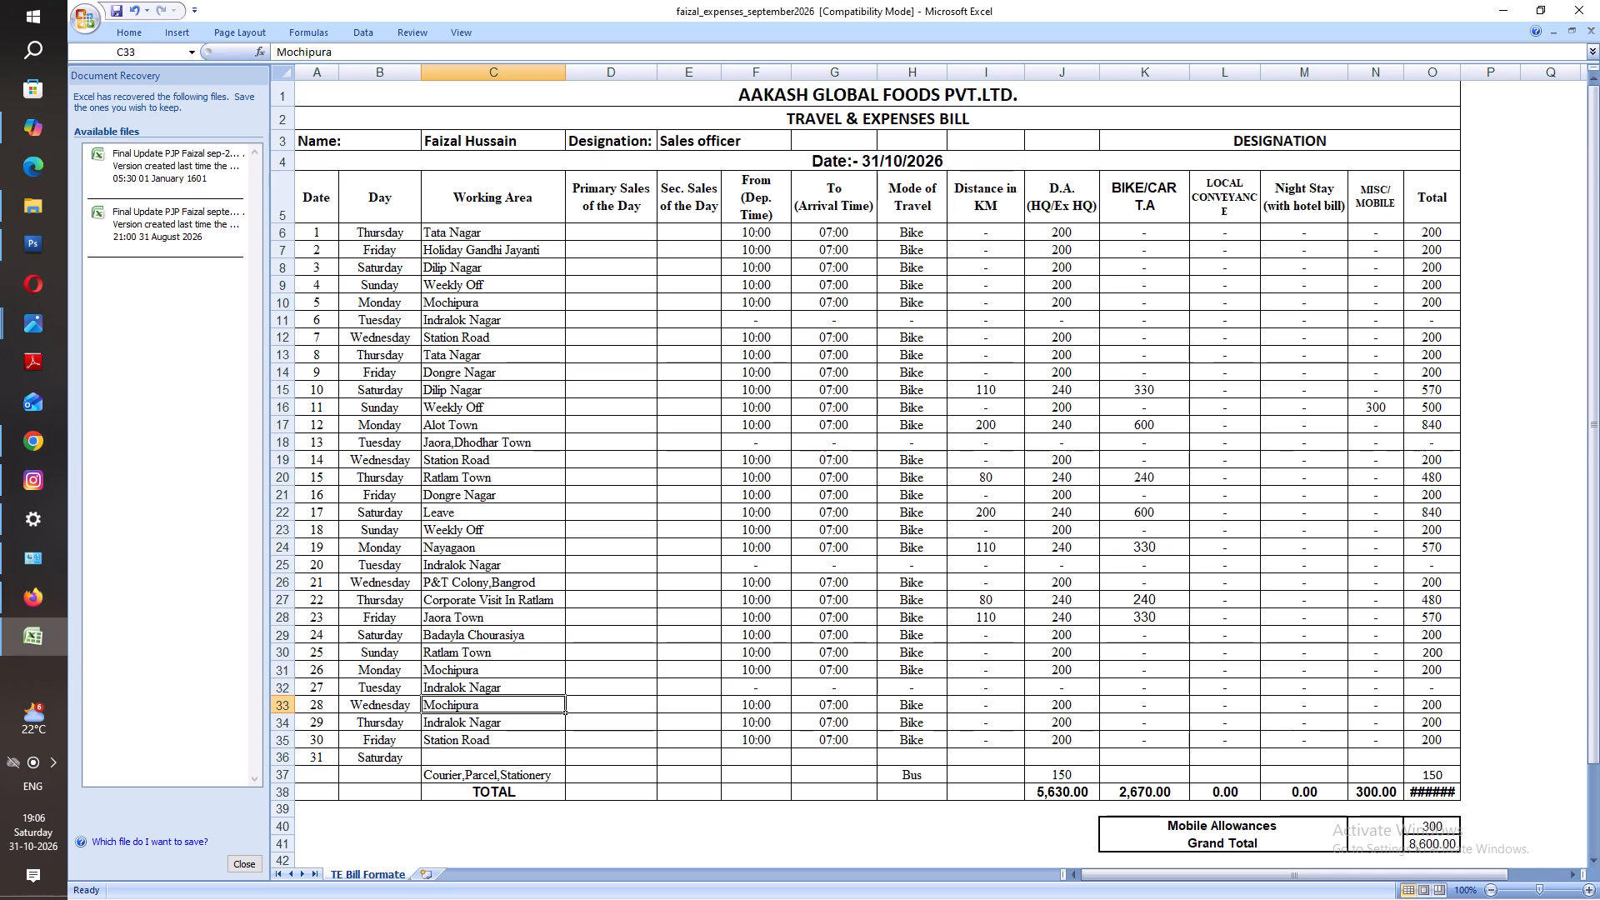
key(shift+j)
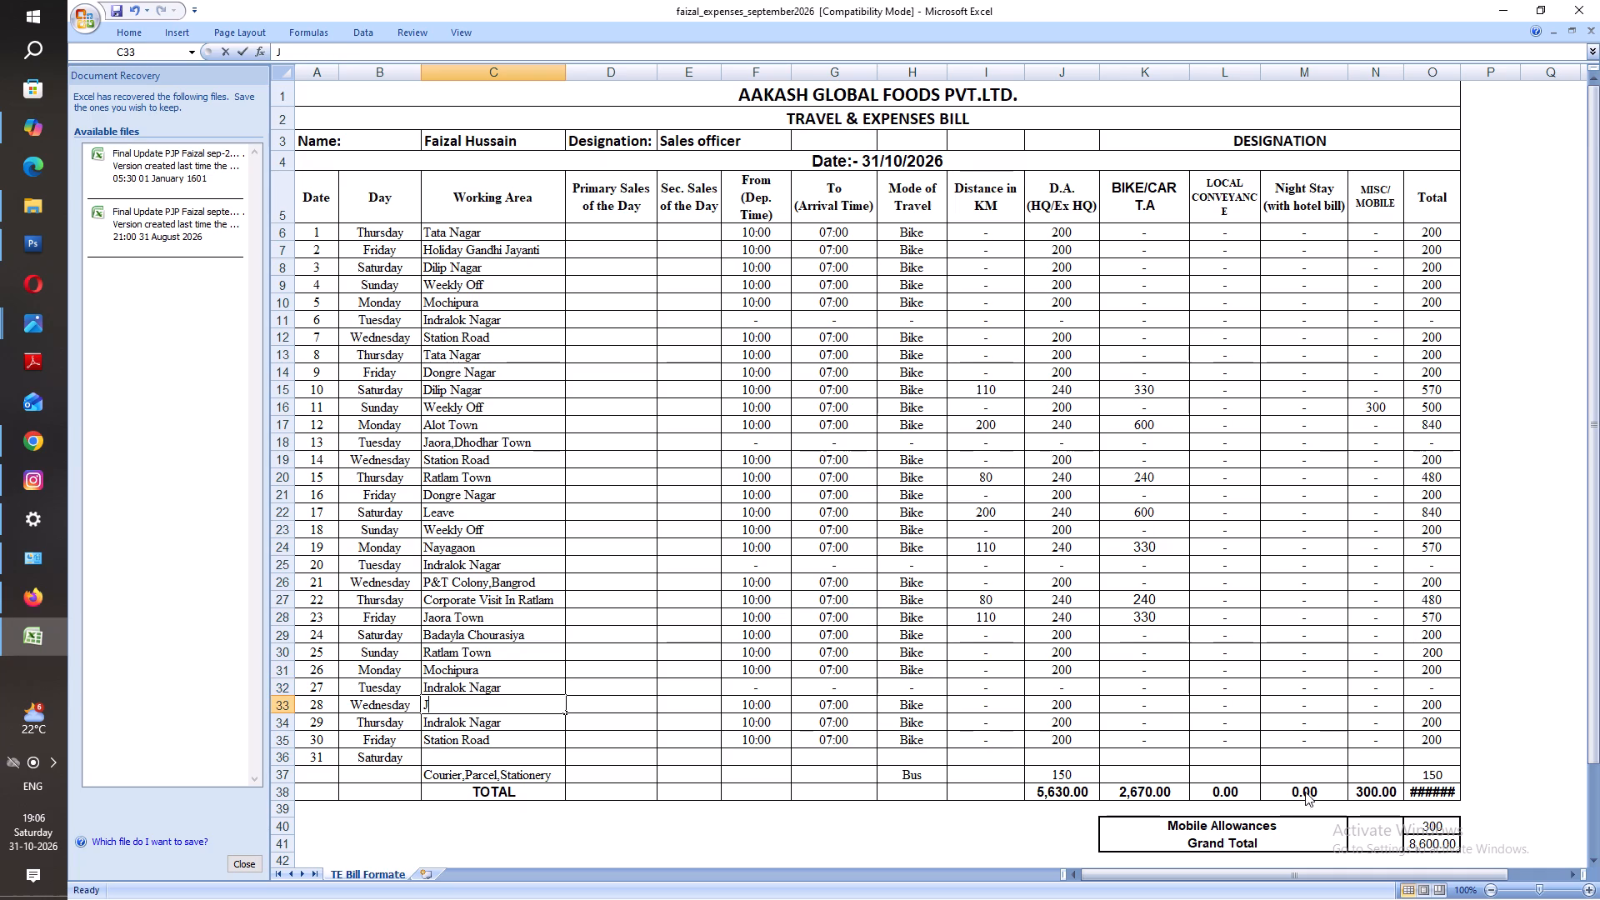
text(aora)
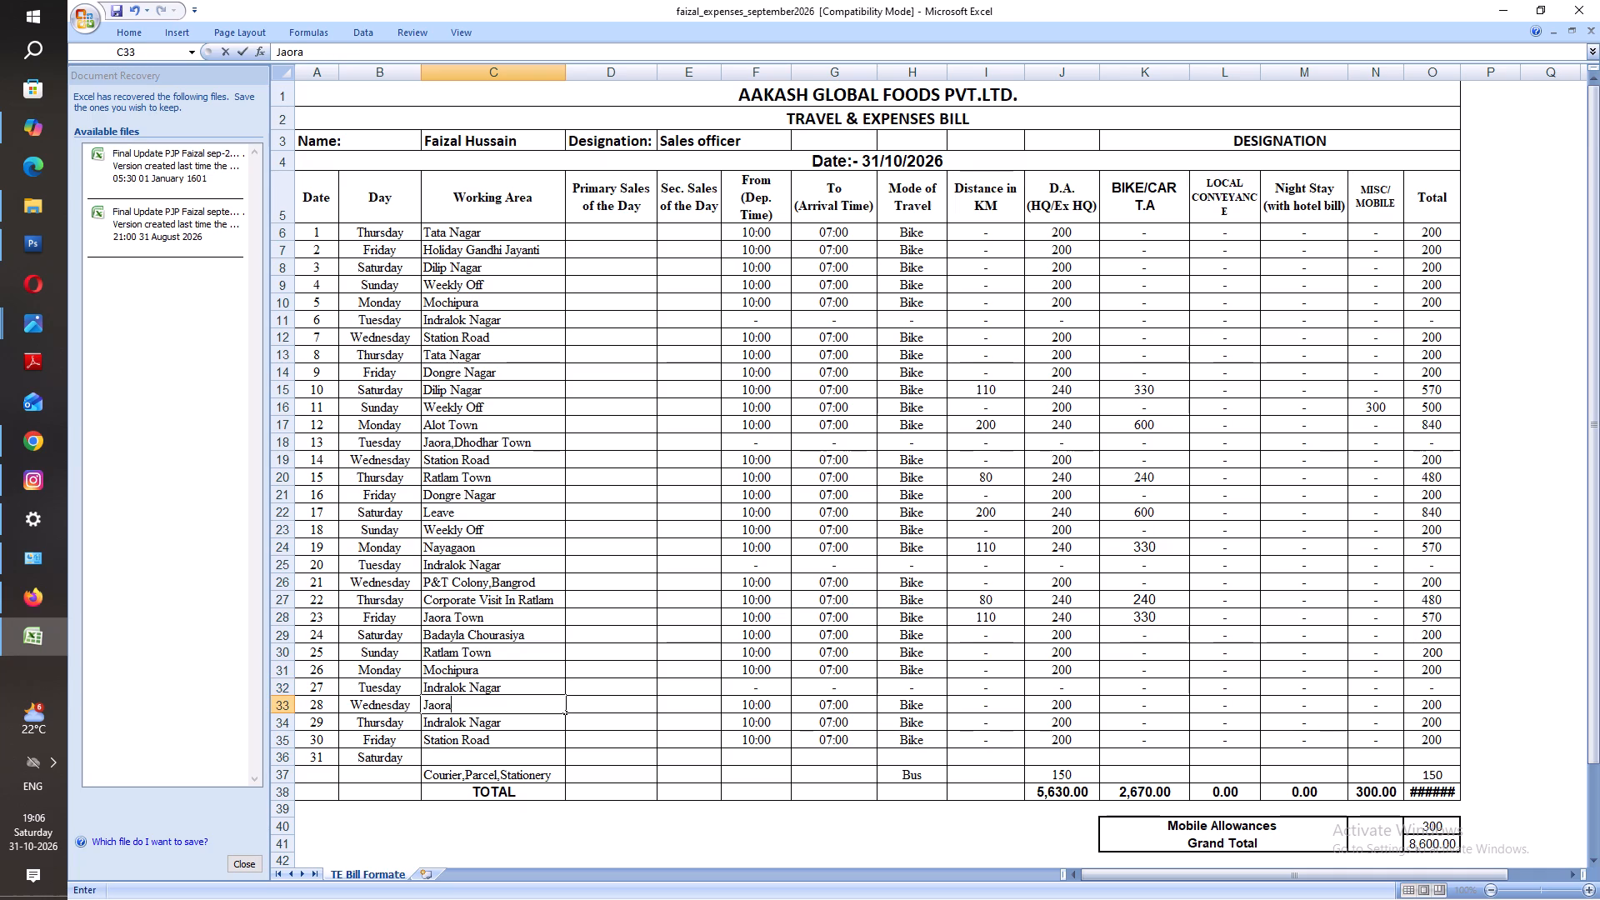
key(space)
key(Return)
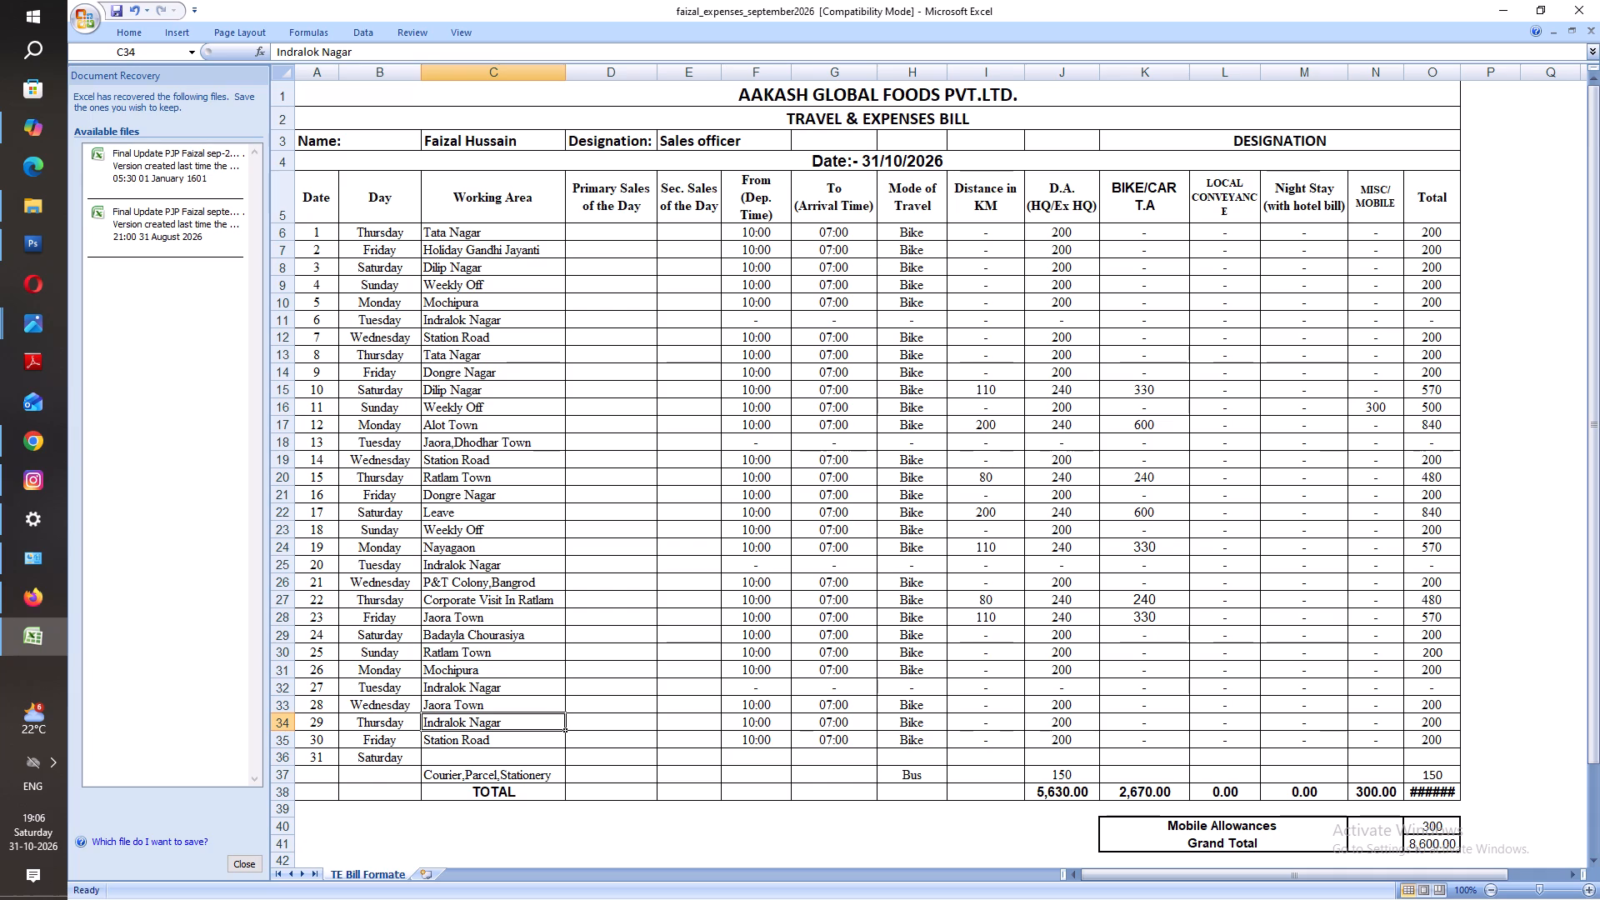
Set the working area to Corporate Visit In Ratlam for date 29 (Thursday) and Jaora Town for date 30 (Friday).
key(shift+c)
text(or)
key(Return)
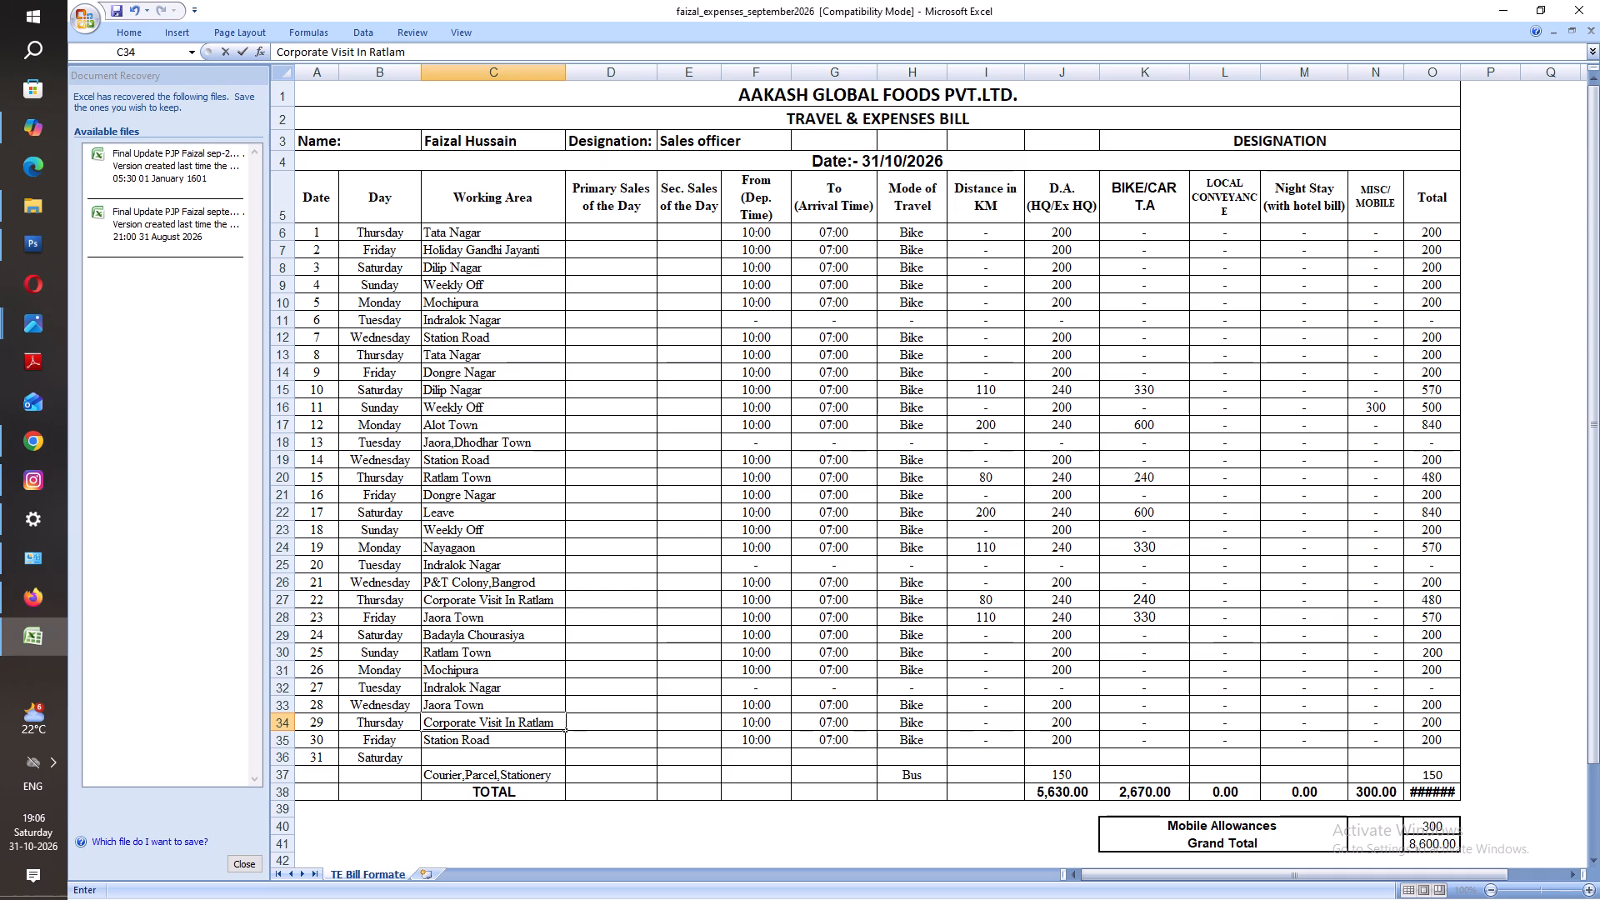
key(shift+j)
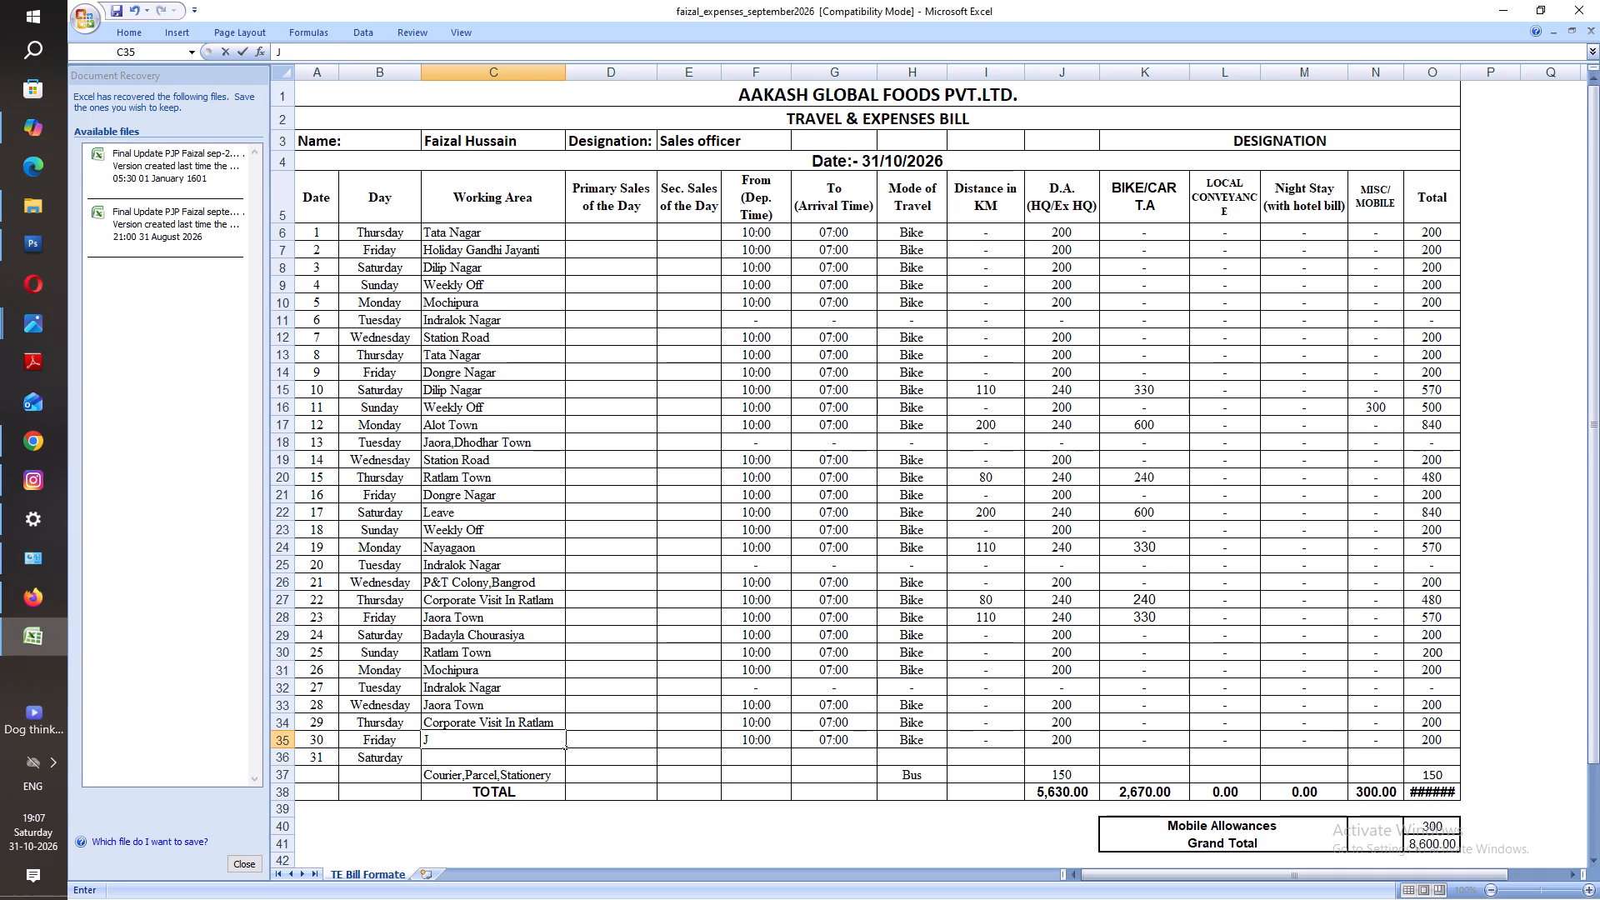
text(ao)
text(ra)
key(space)
key(Return)
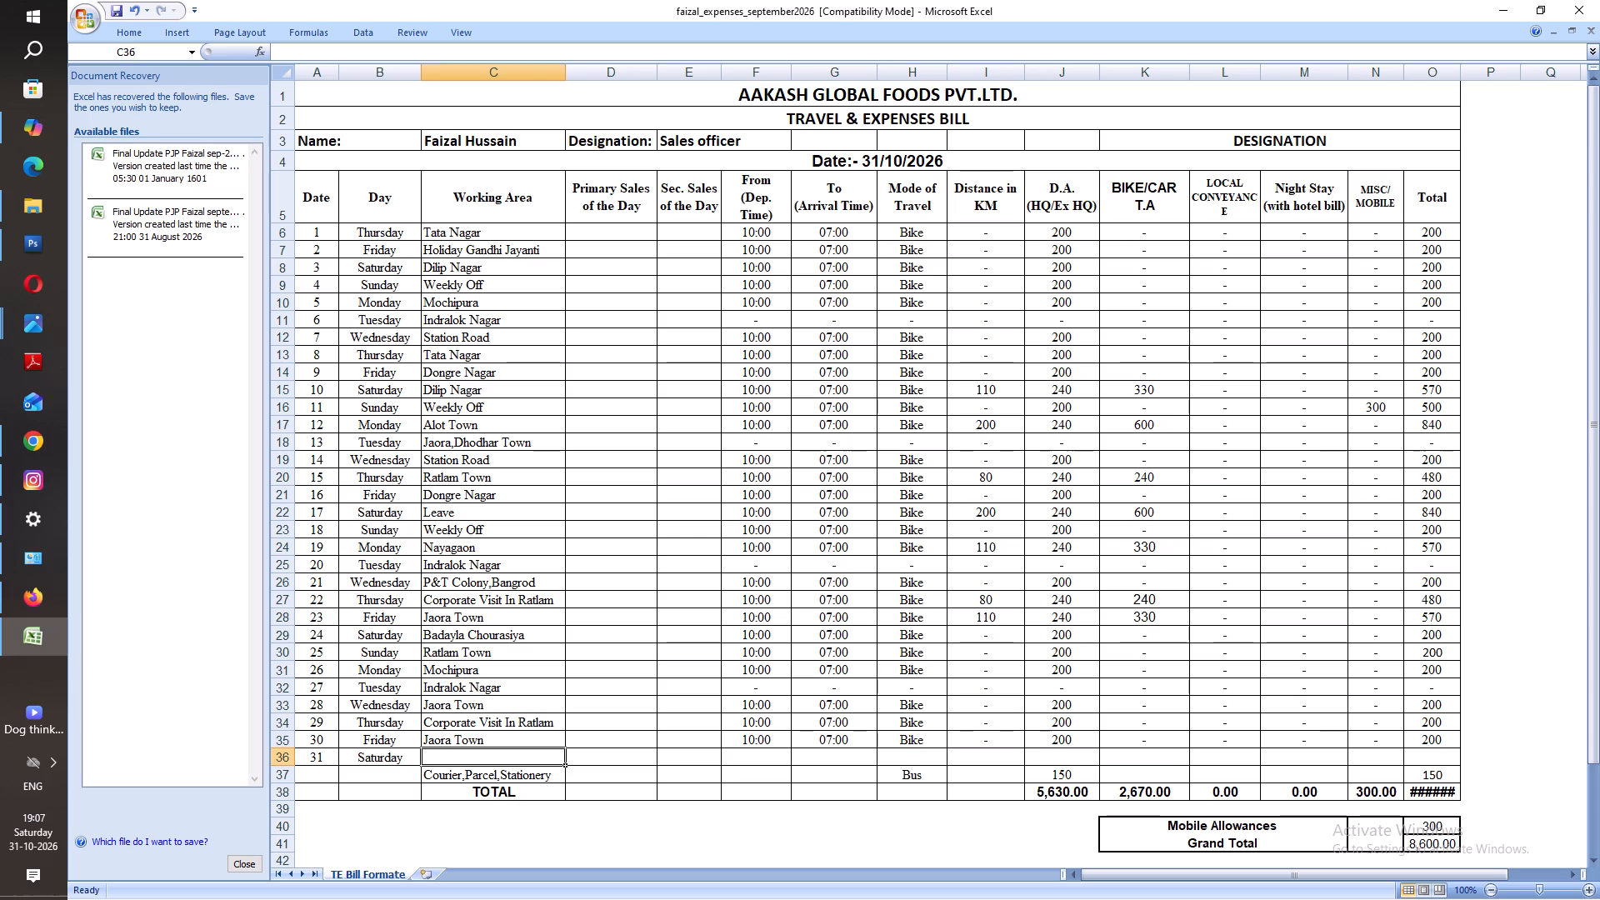
Set the working area to Dilip Nagar for date 31 (Saturday).
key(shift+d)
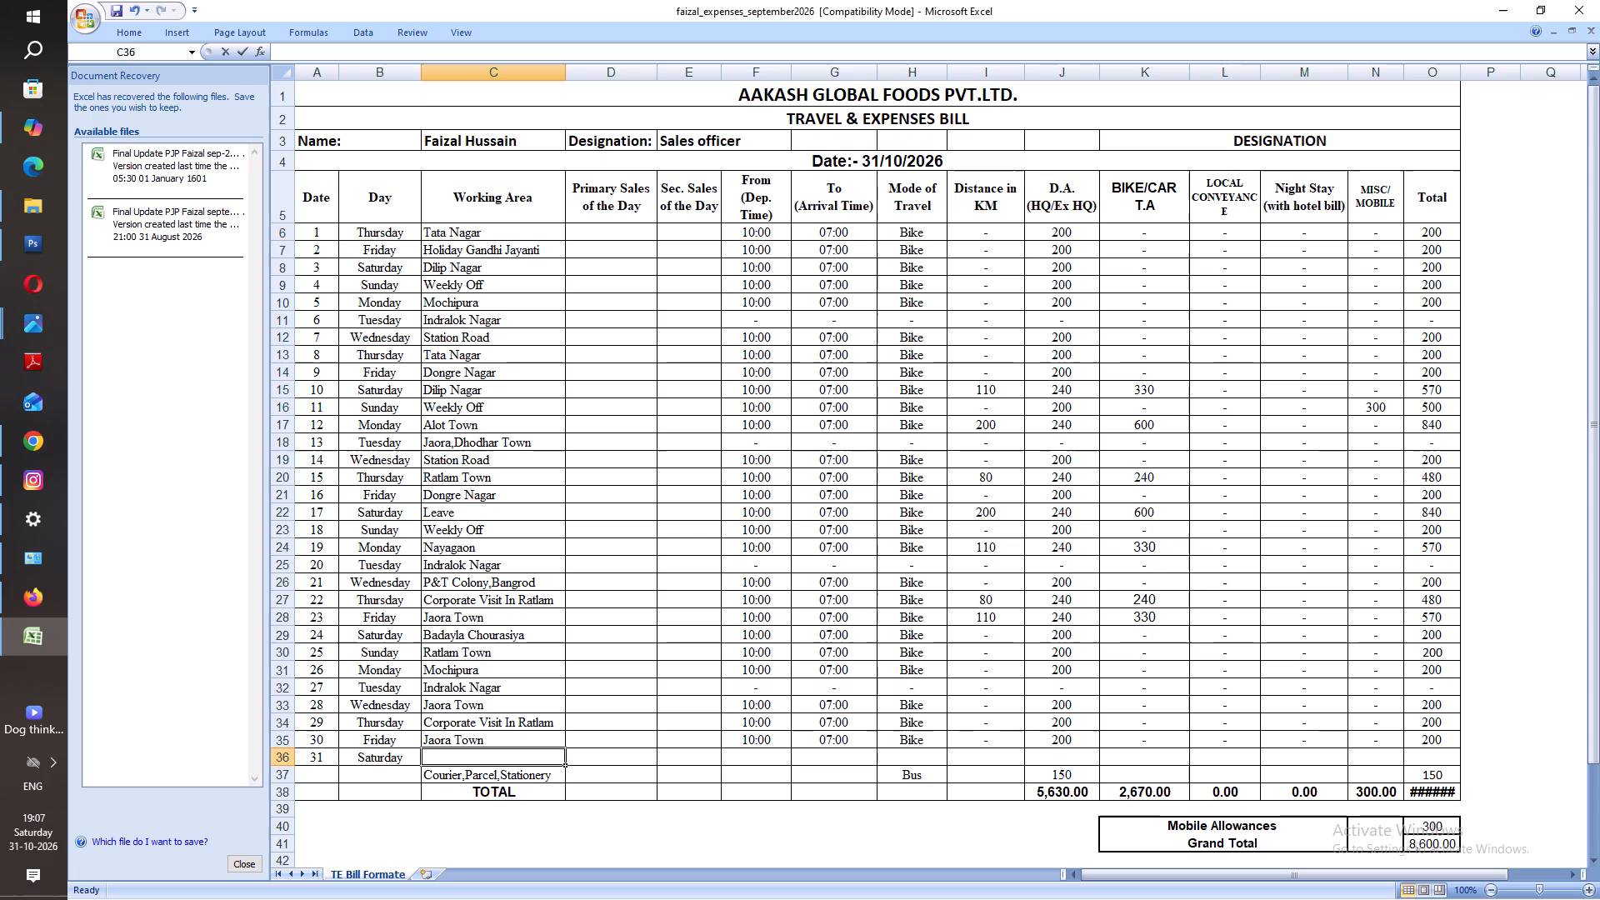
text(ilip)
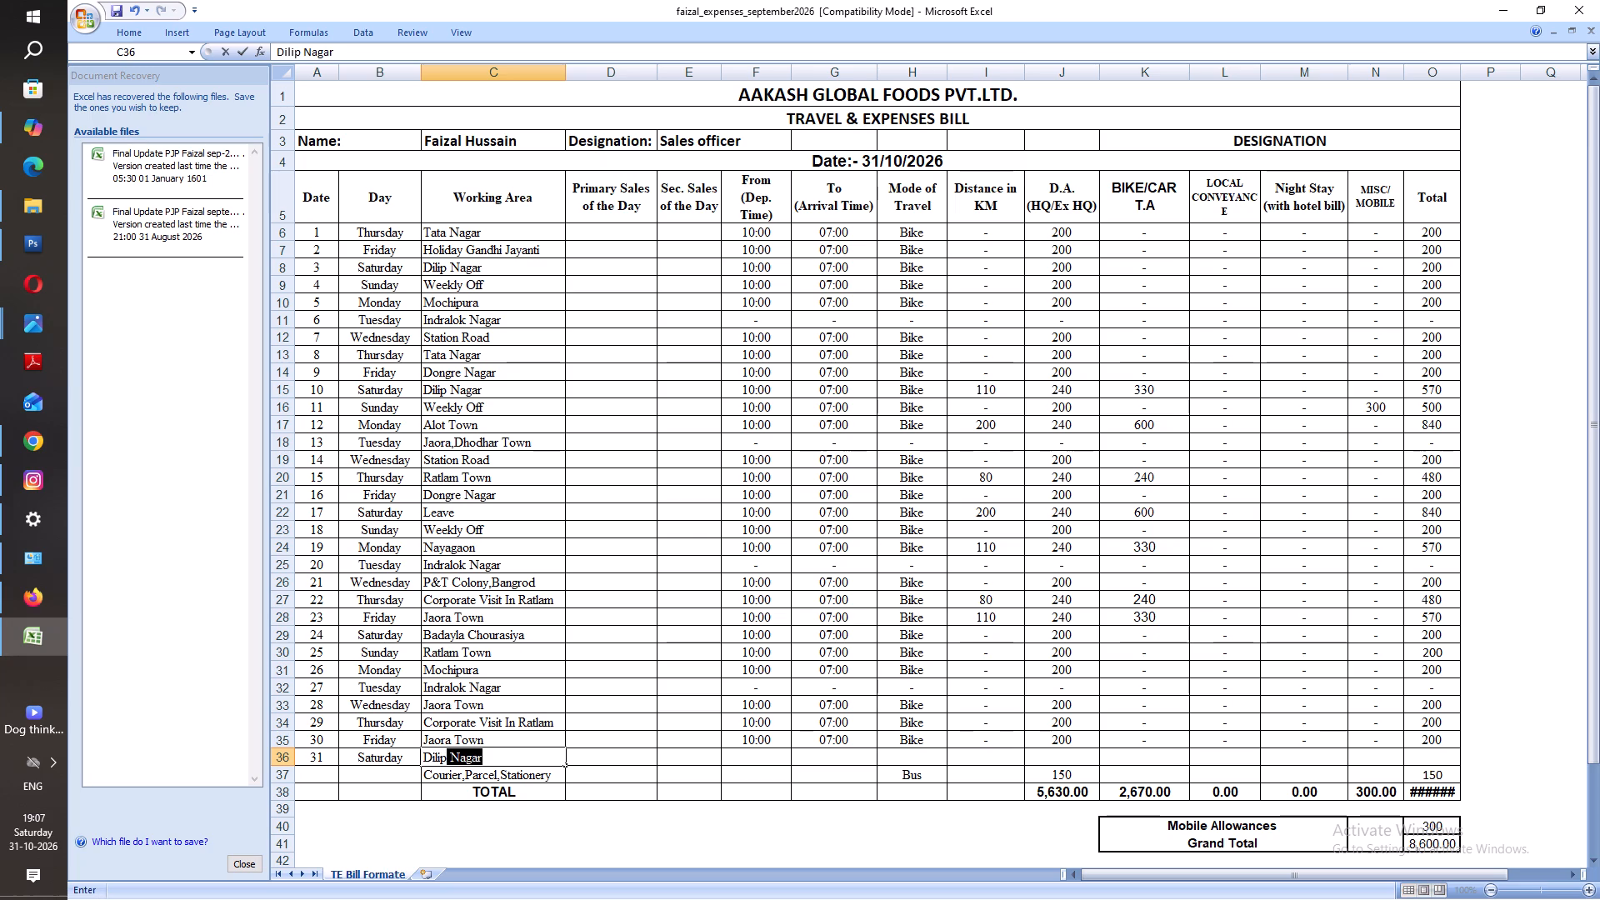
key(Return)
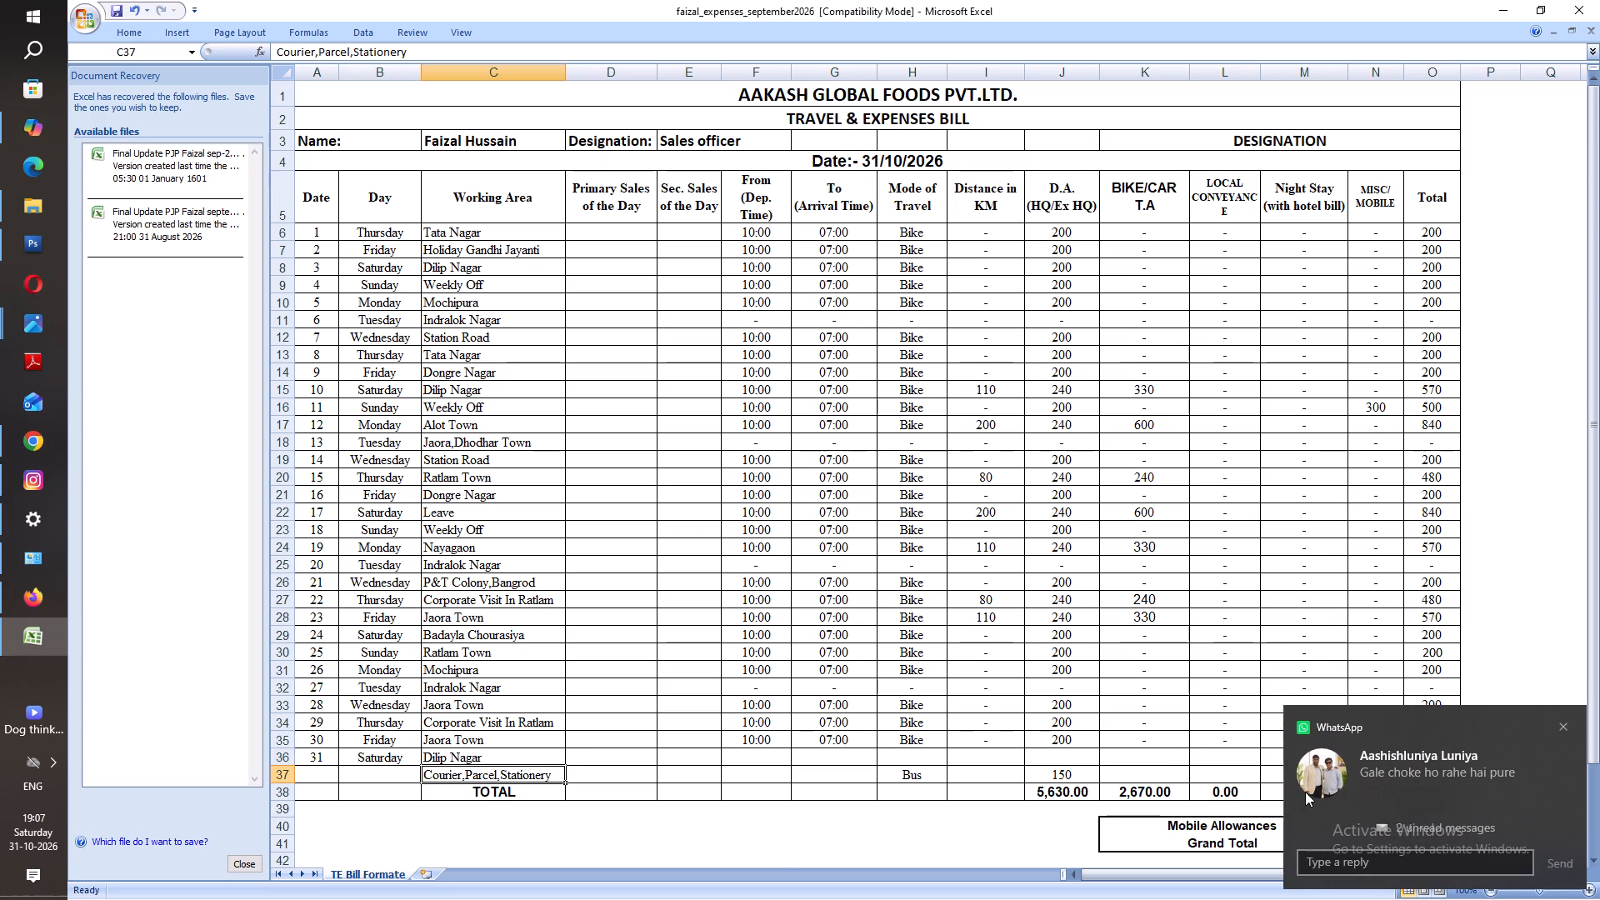
Shorten the working-area entry in the row above TOTAL to just Stationery, removing Courier and Parcel.
click(512, 777)
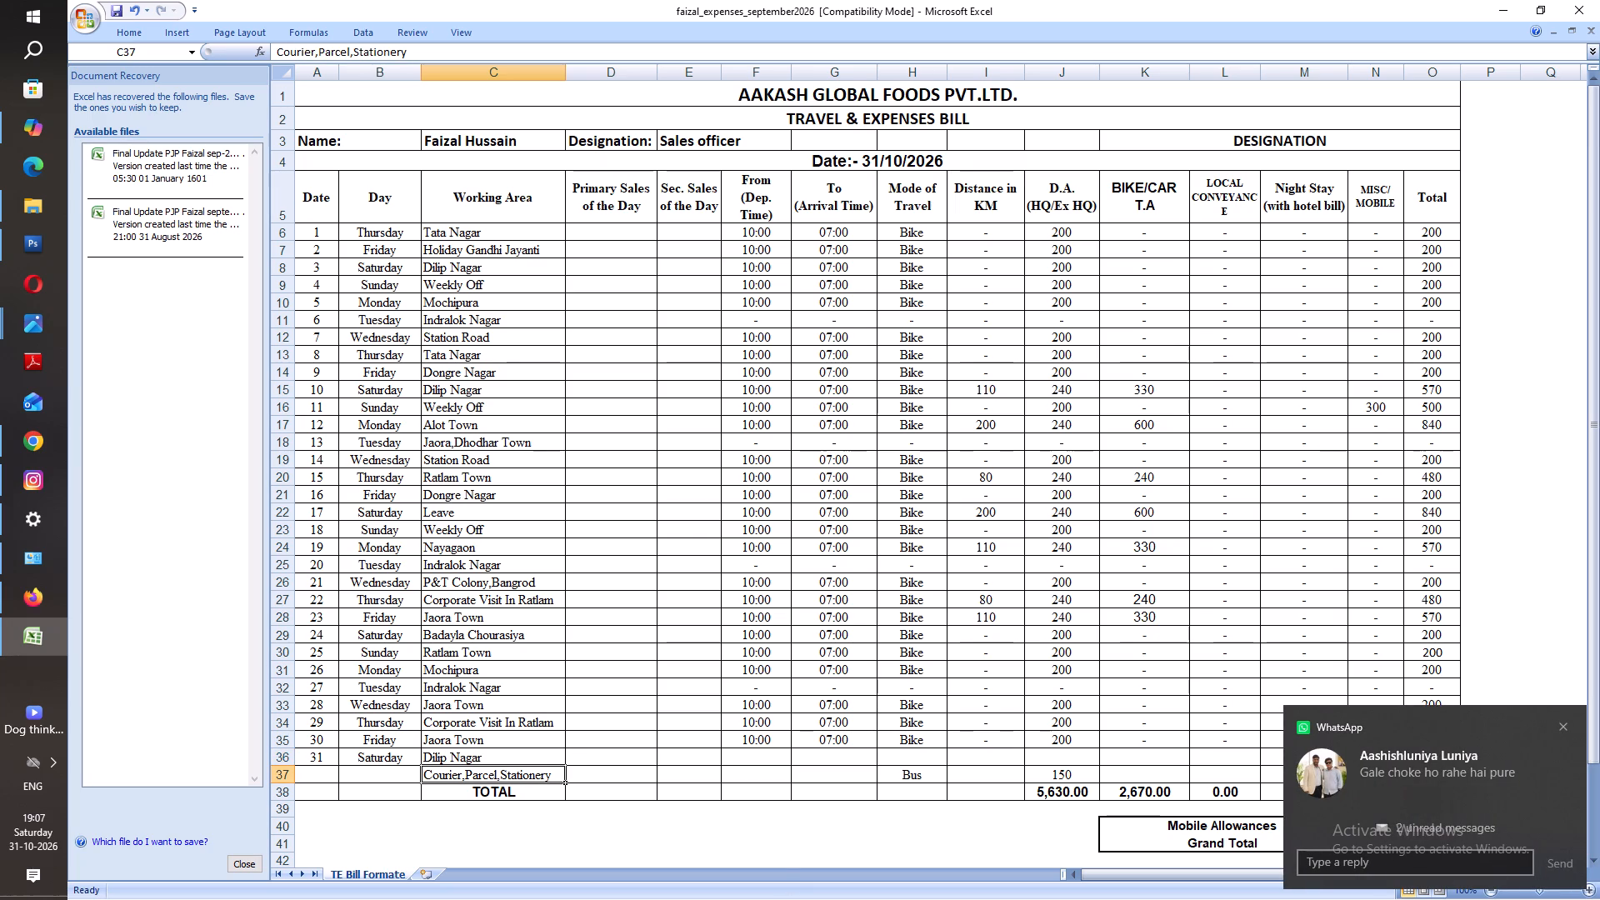
double_click(499, 776)
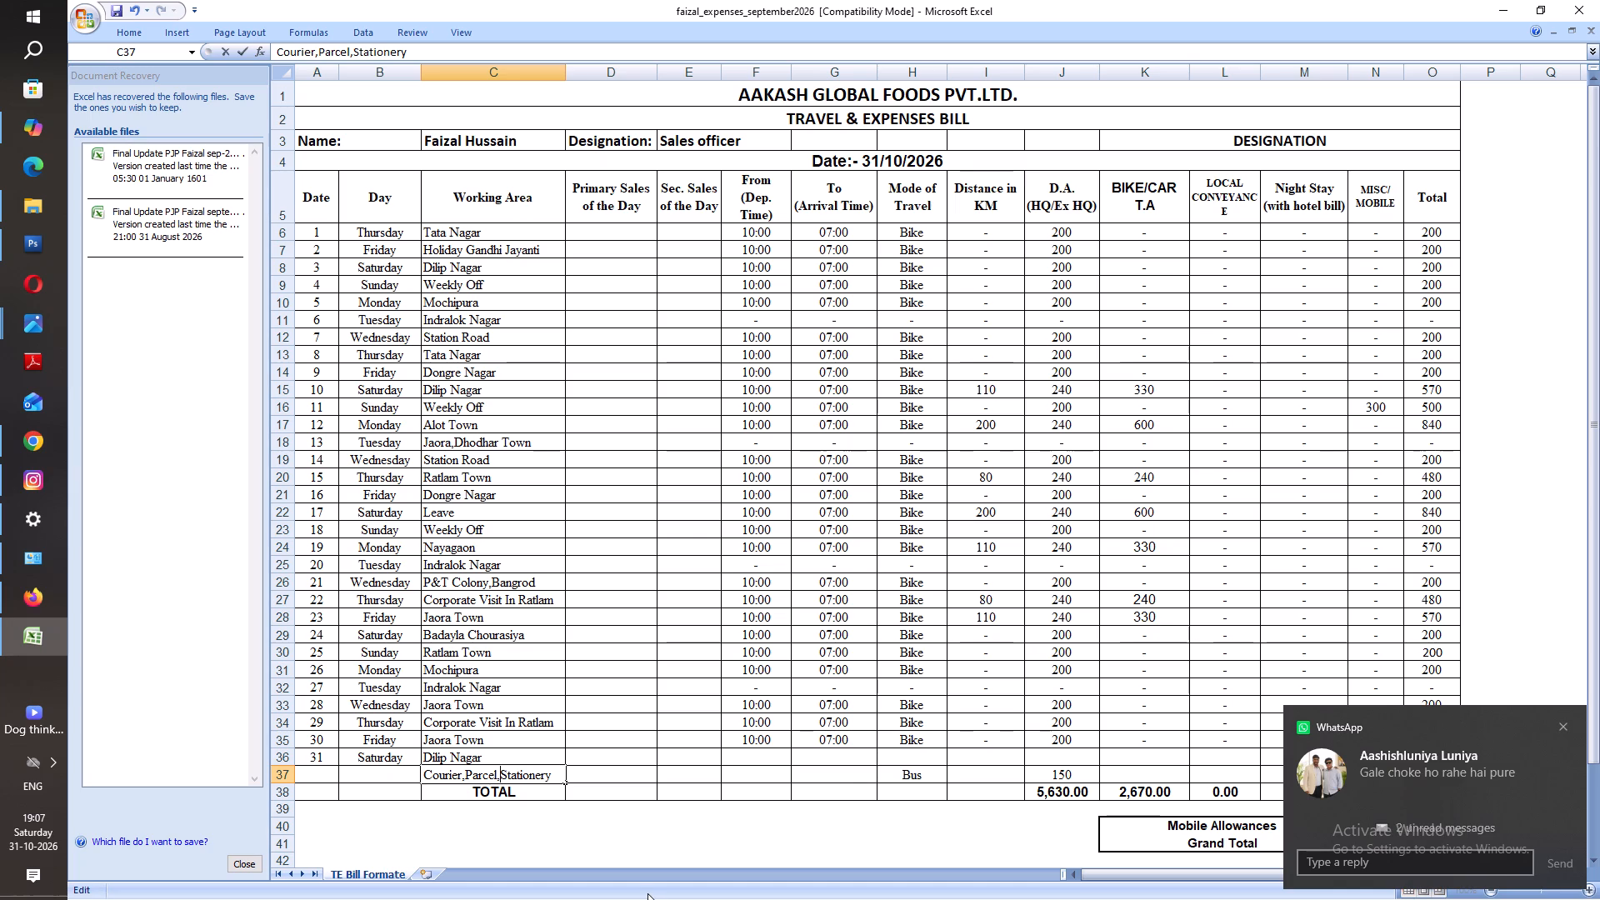
key(BackSpace)
key(BackSpace)
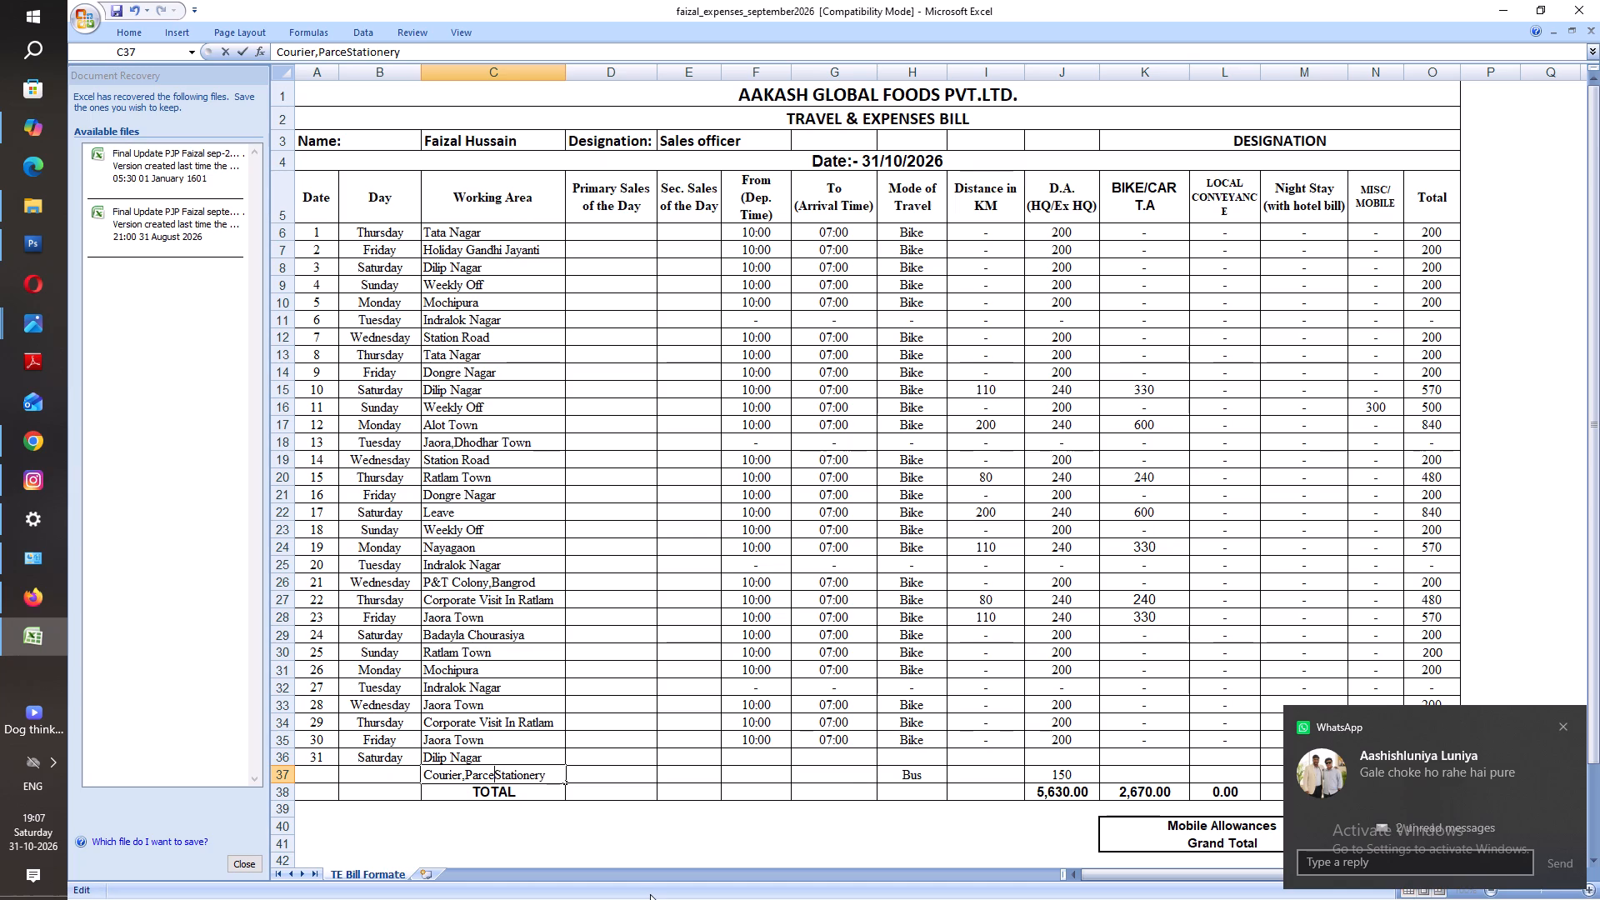
key(BackSpace)
key(BackSpace)
key(BackSpace)
key(BackSpace)
key(BackSpace)
key(BackSpace)
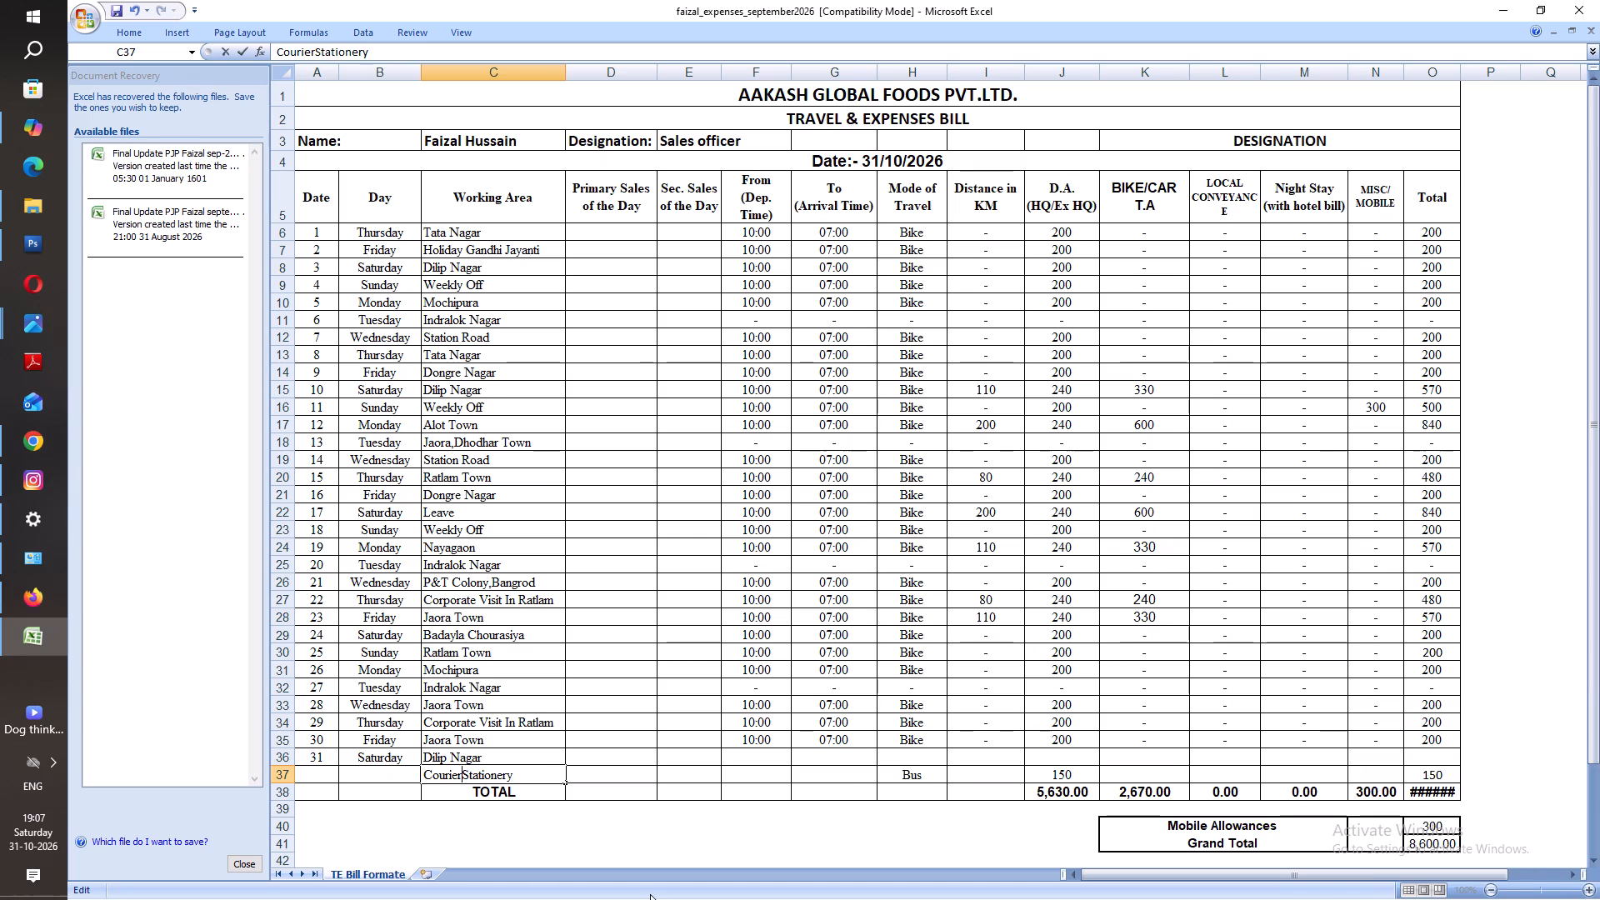
key(BackSpace)
key(BackSpace)
key(BackSpace)
key(BackSpace)
key(BackSpace)
key(BackSpace)
key(BackSpace)
key(BackSpace)
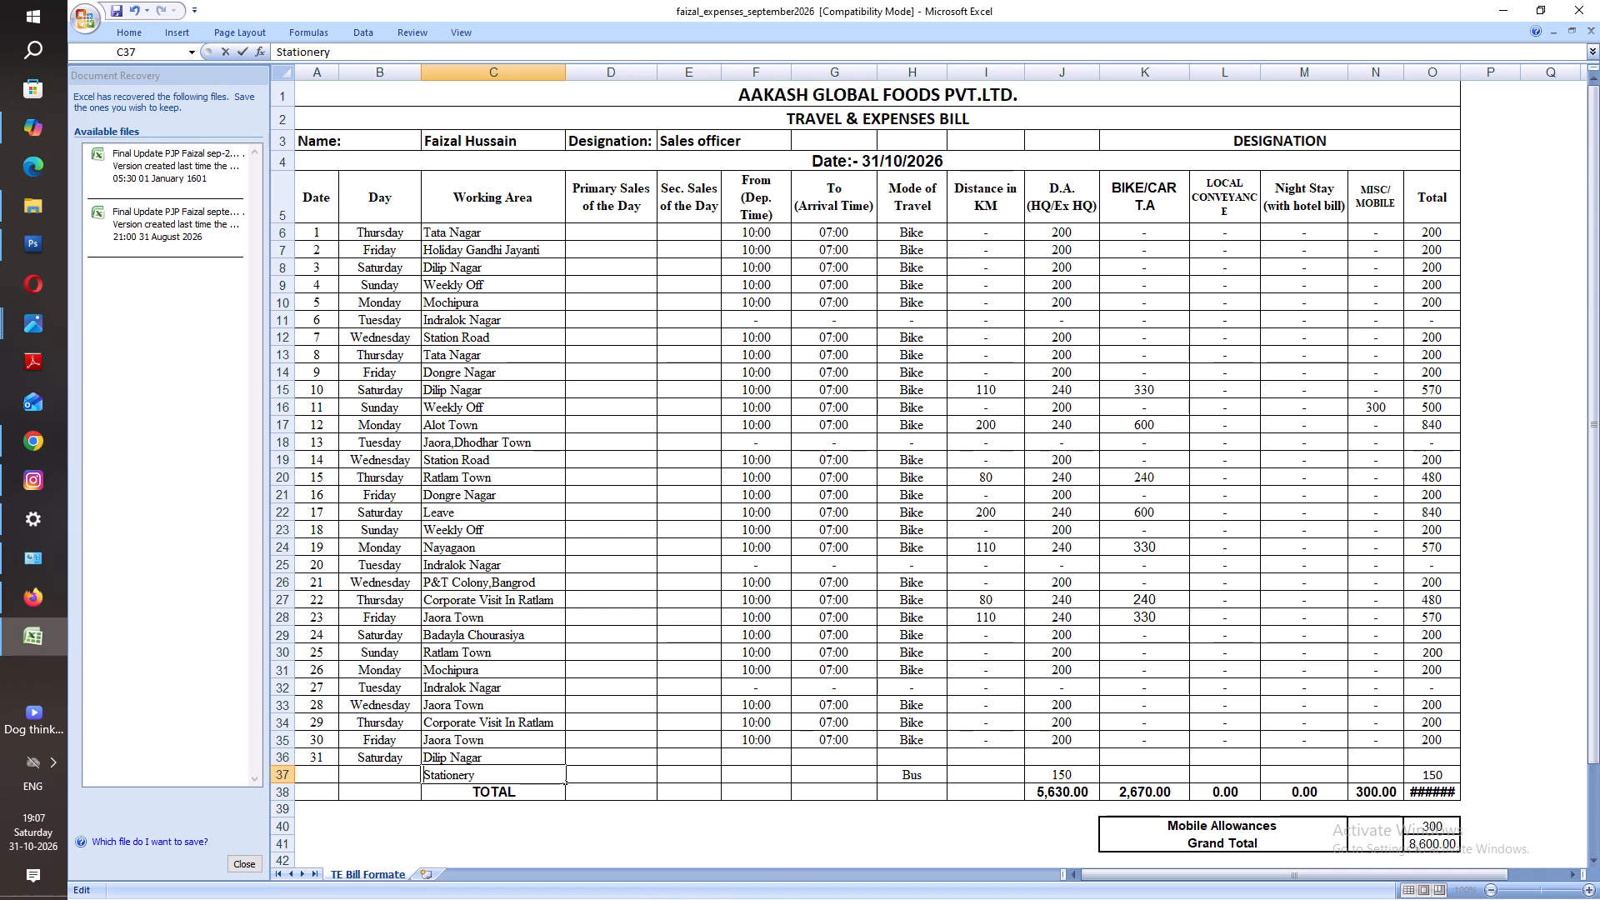
click(775, 315)
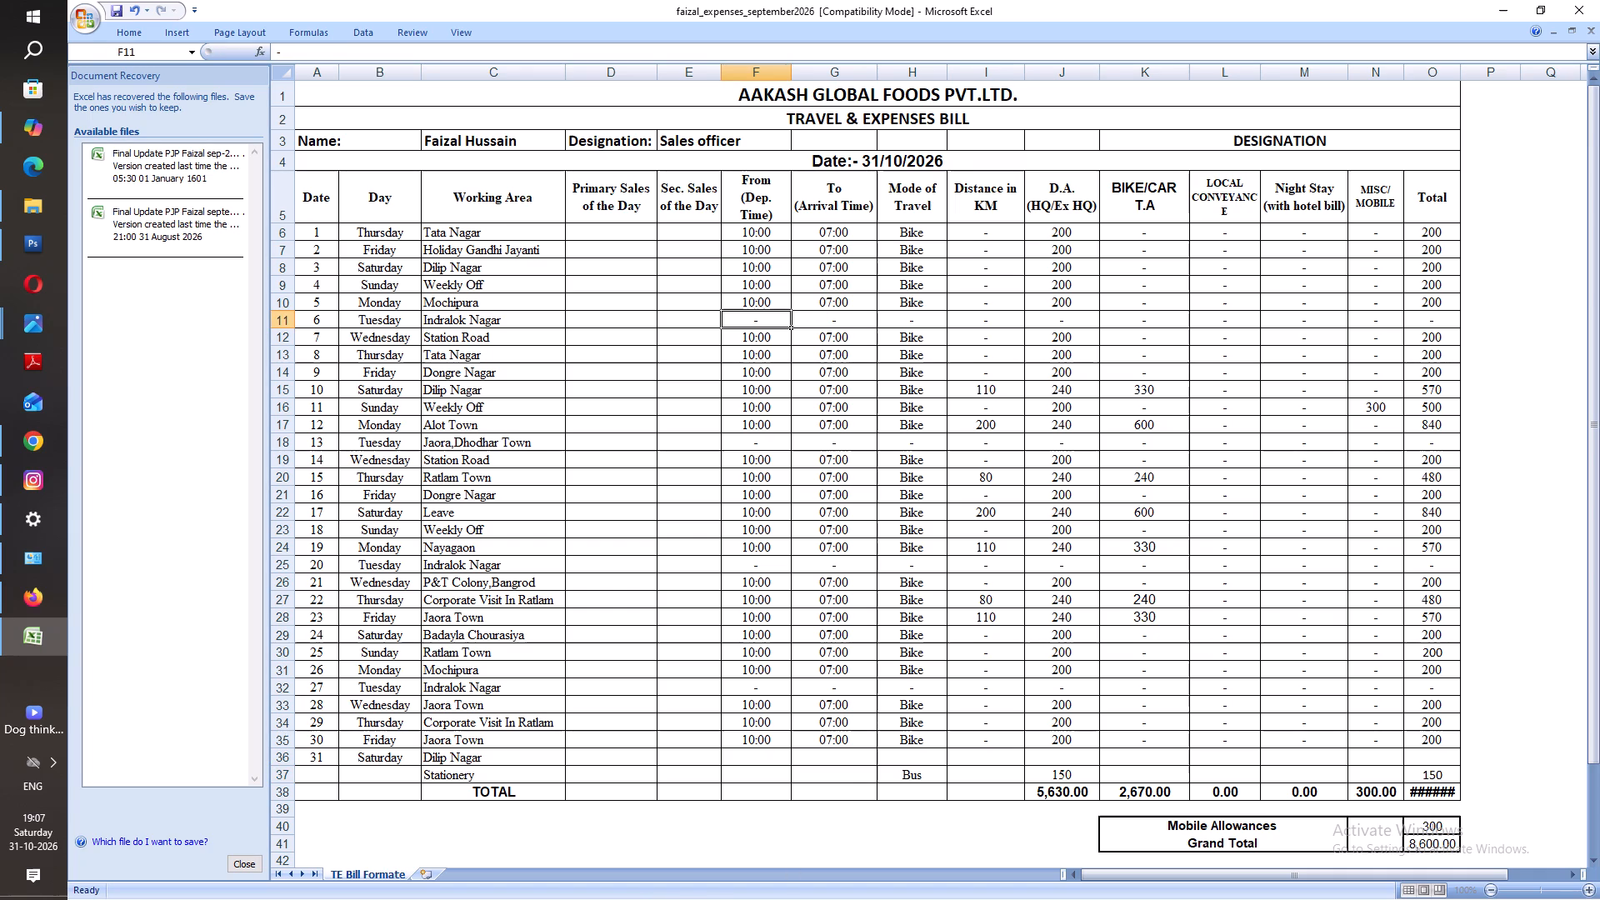
Copy the dash from date 6's From cell into the From, To and Mode of Travel cells of date 2 (Holiday Gandhi Jayanti).
key(ctrl+c)
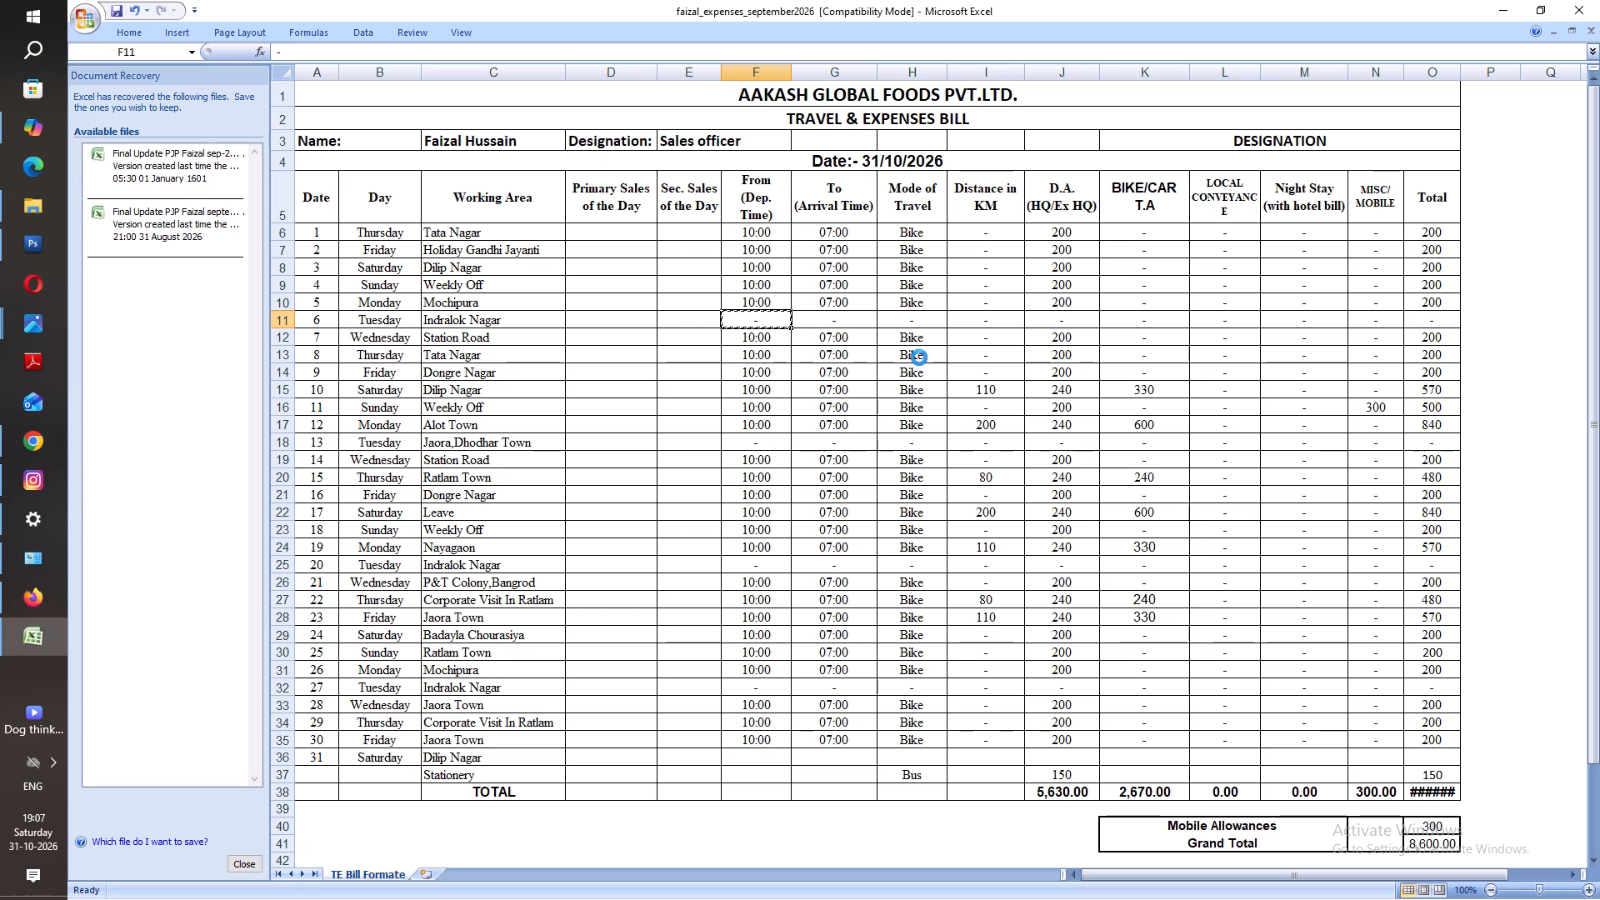
key(Up)
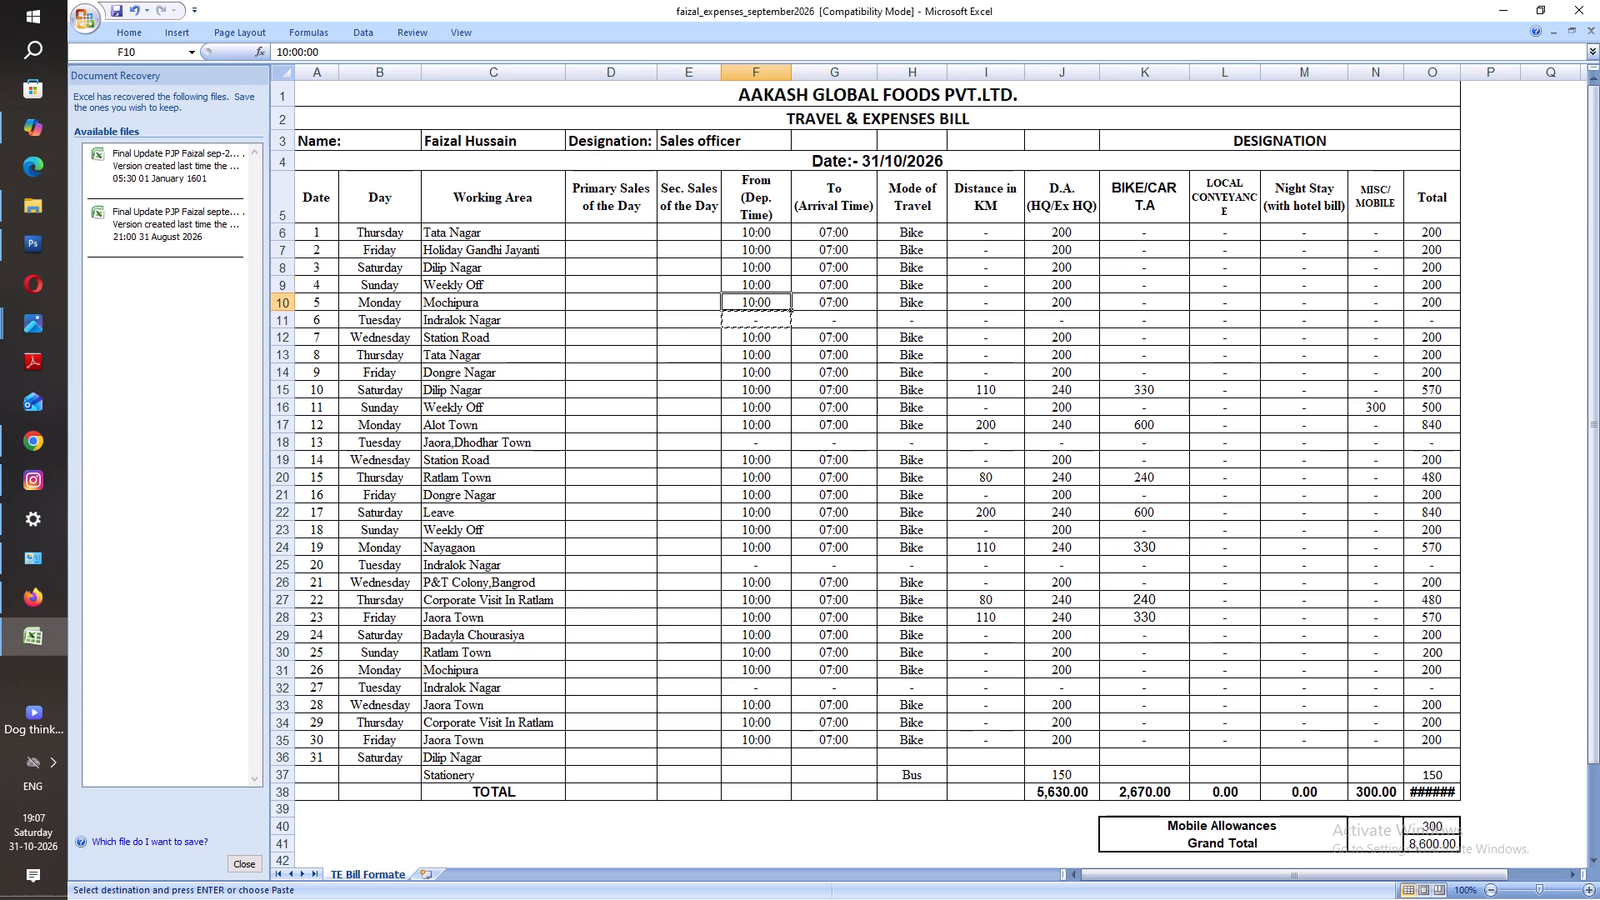
key(Up)
key(Up)
key(Up)
key(Up)
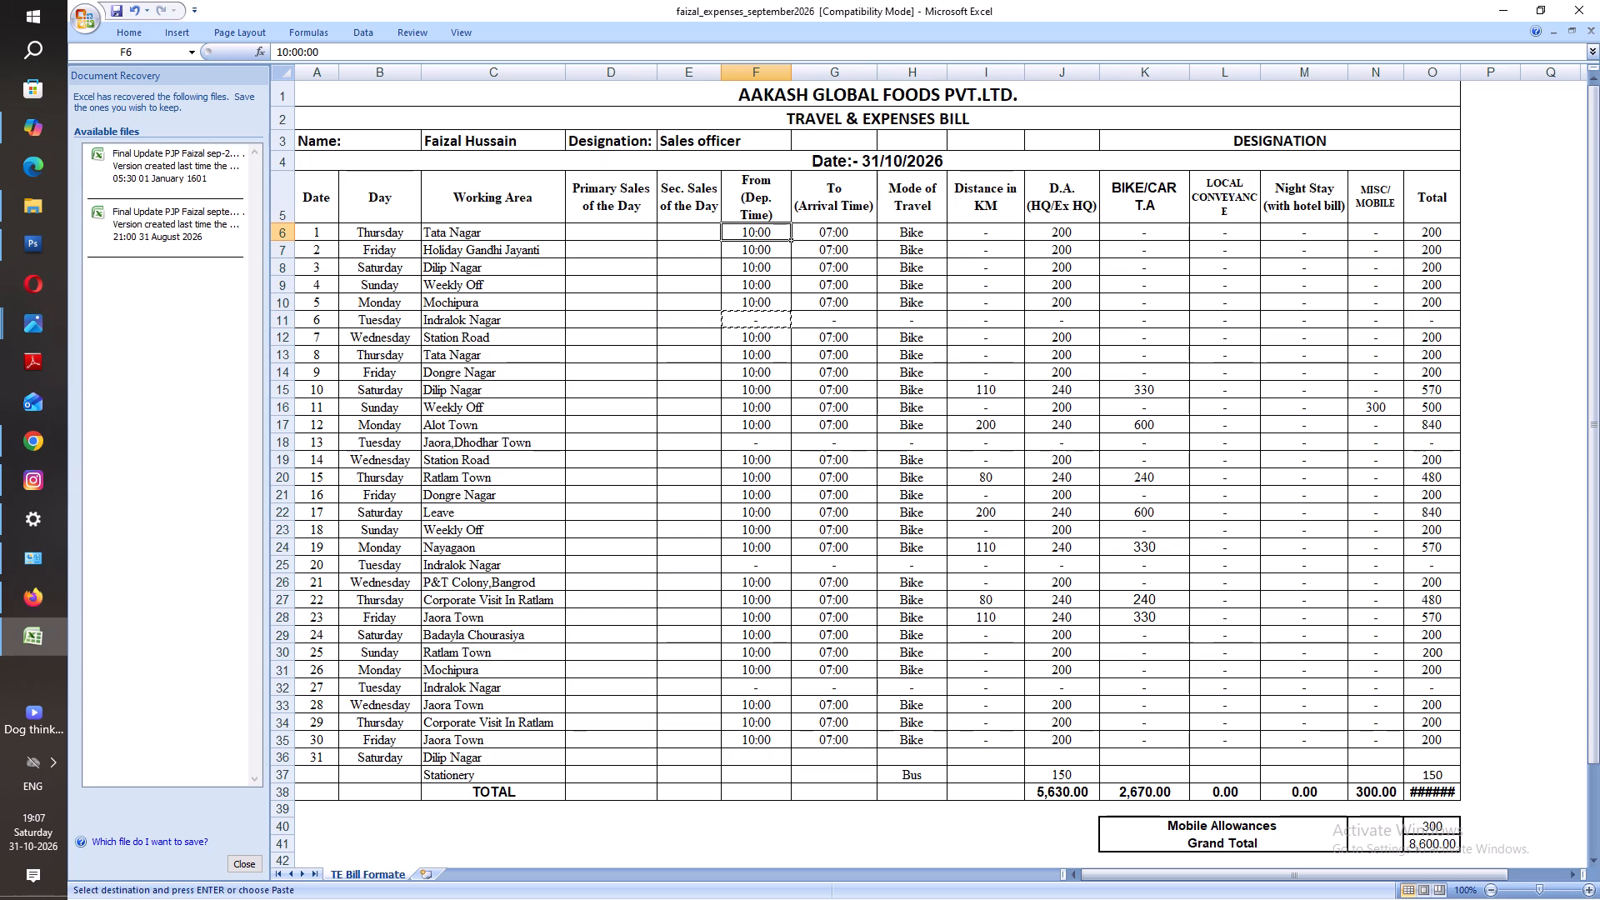
key(Down)
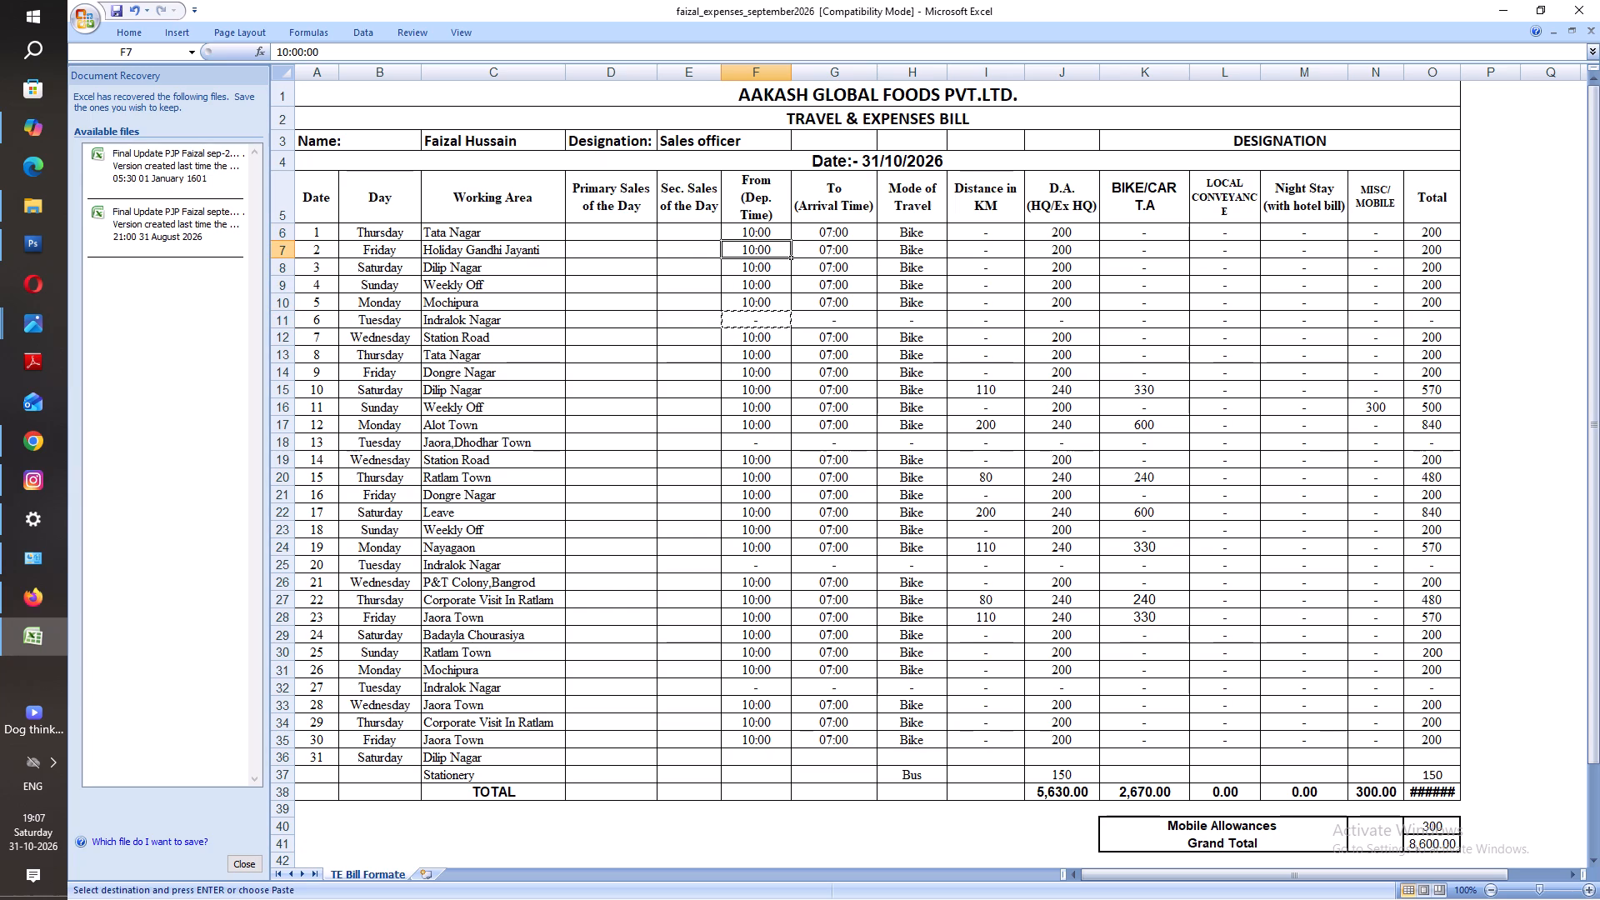
key(ctrl+v)
key(Right)
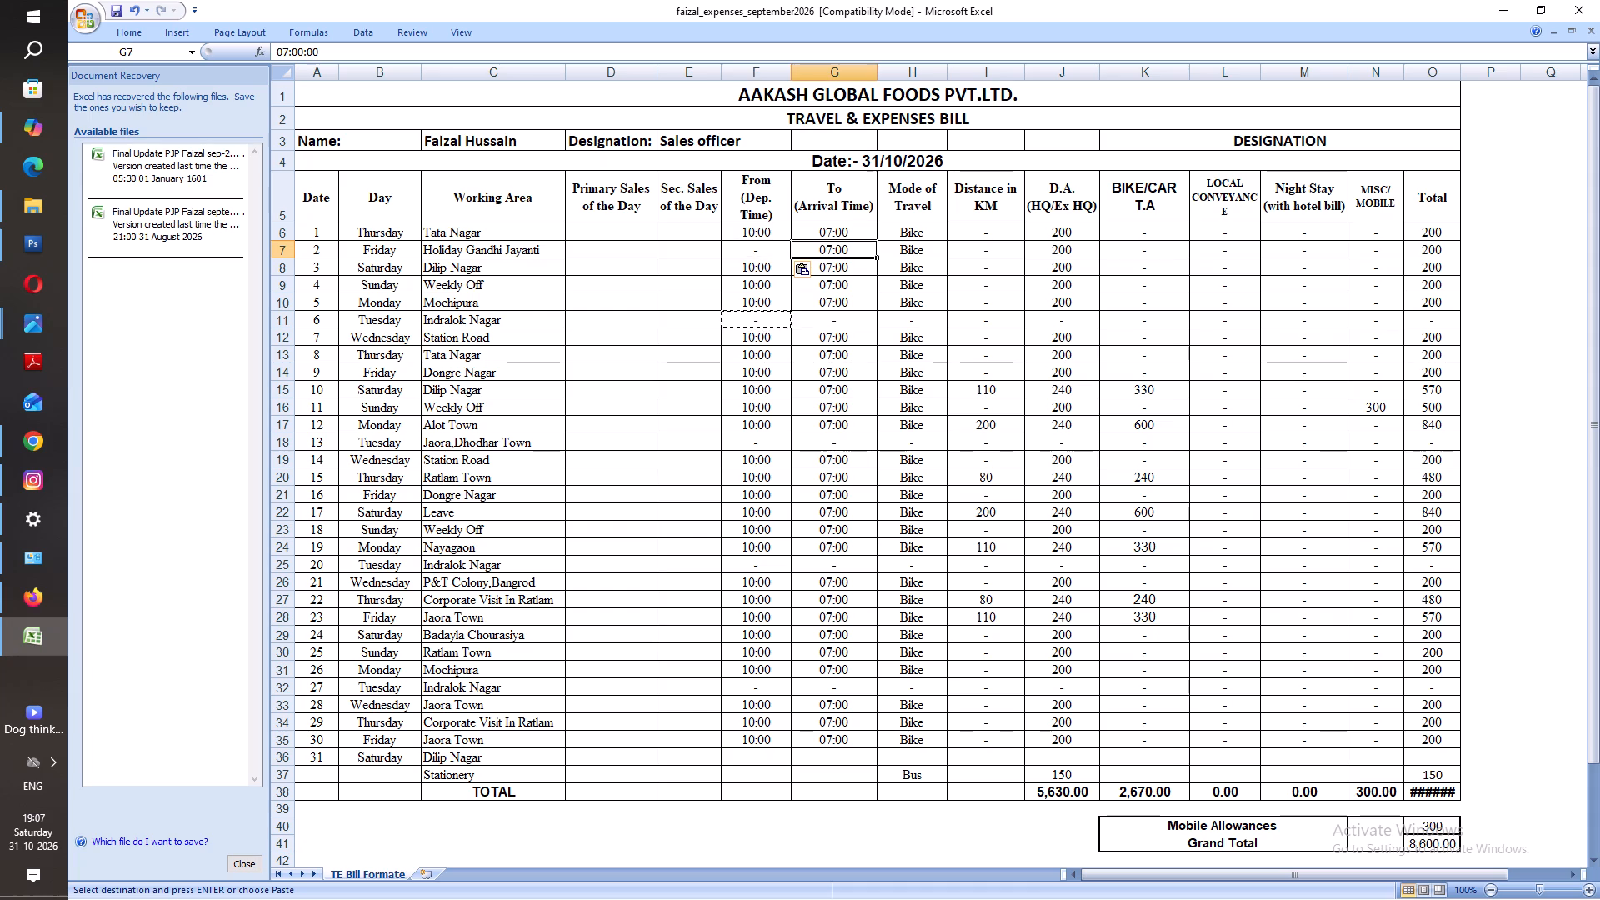
key(ctrl+v)
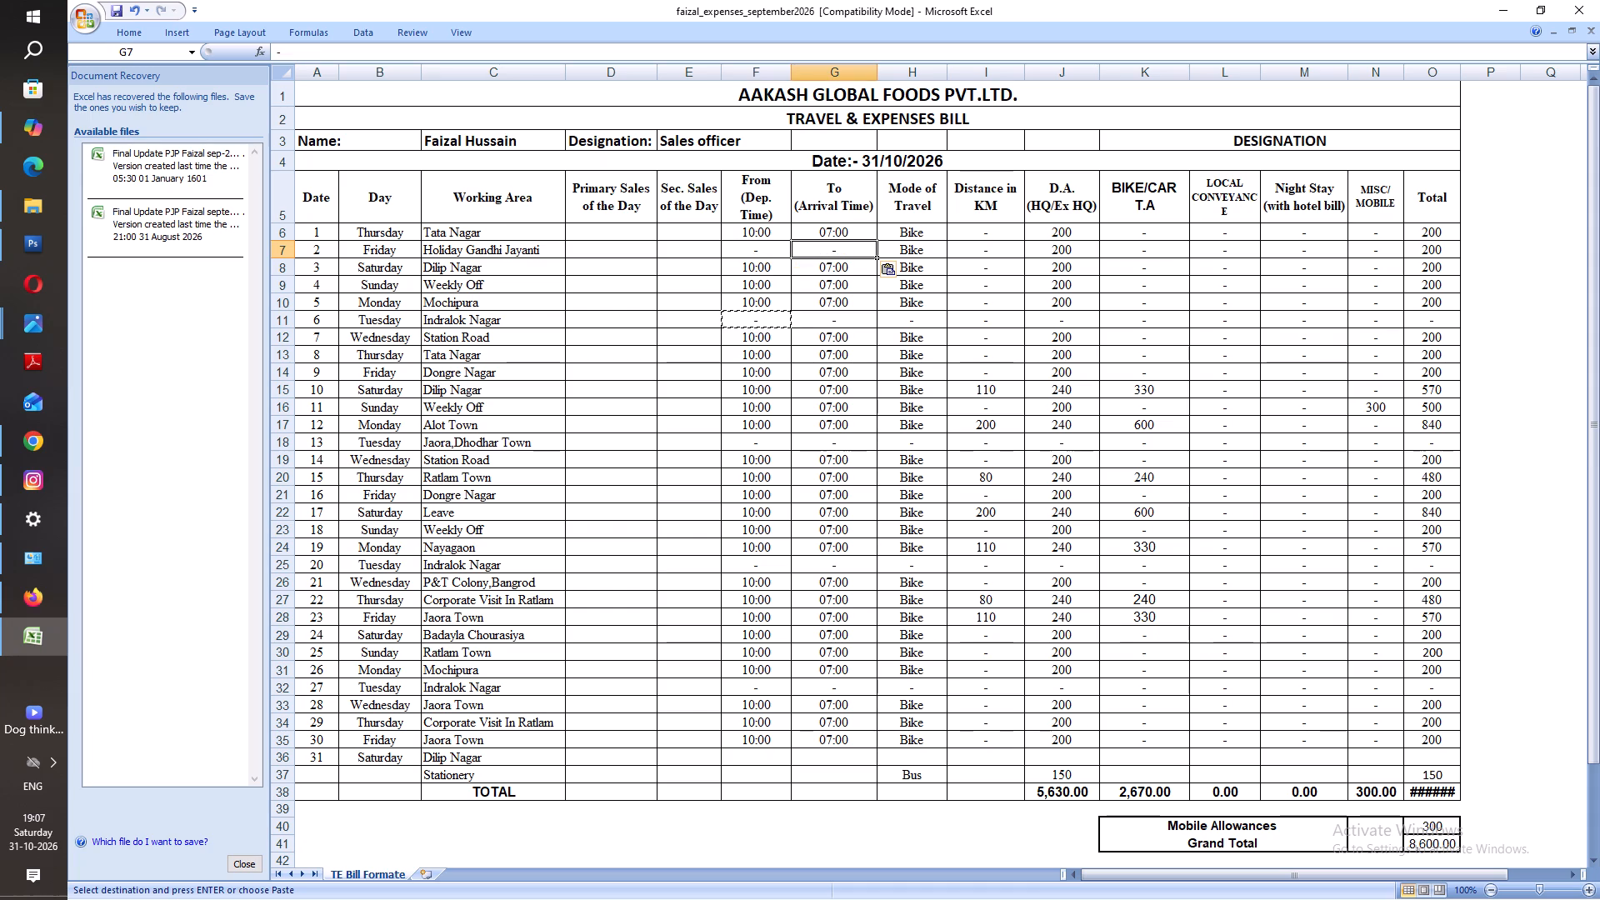
key(Right)
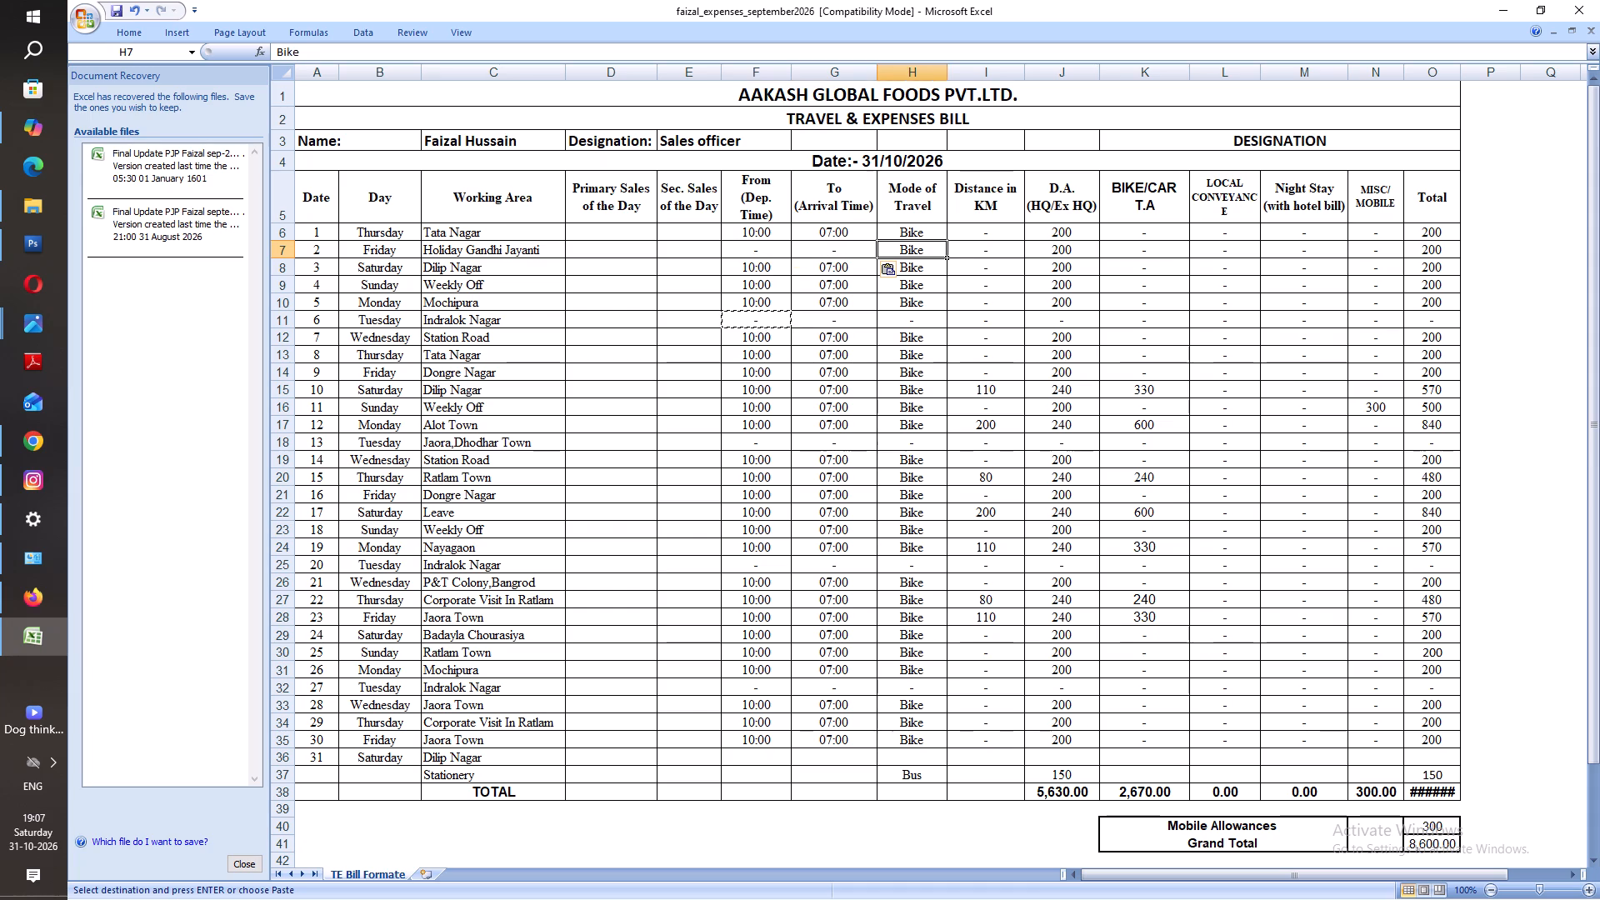
key(ctrl+v)
Replace the D.A. and Total amounts of date 2 (Holiday Gandhi Jayanti) with the copied dash.
key(Right)
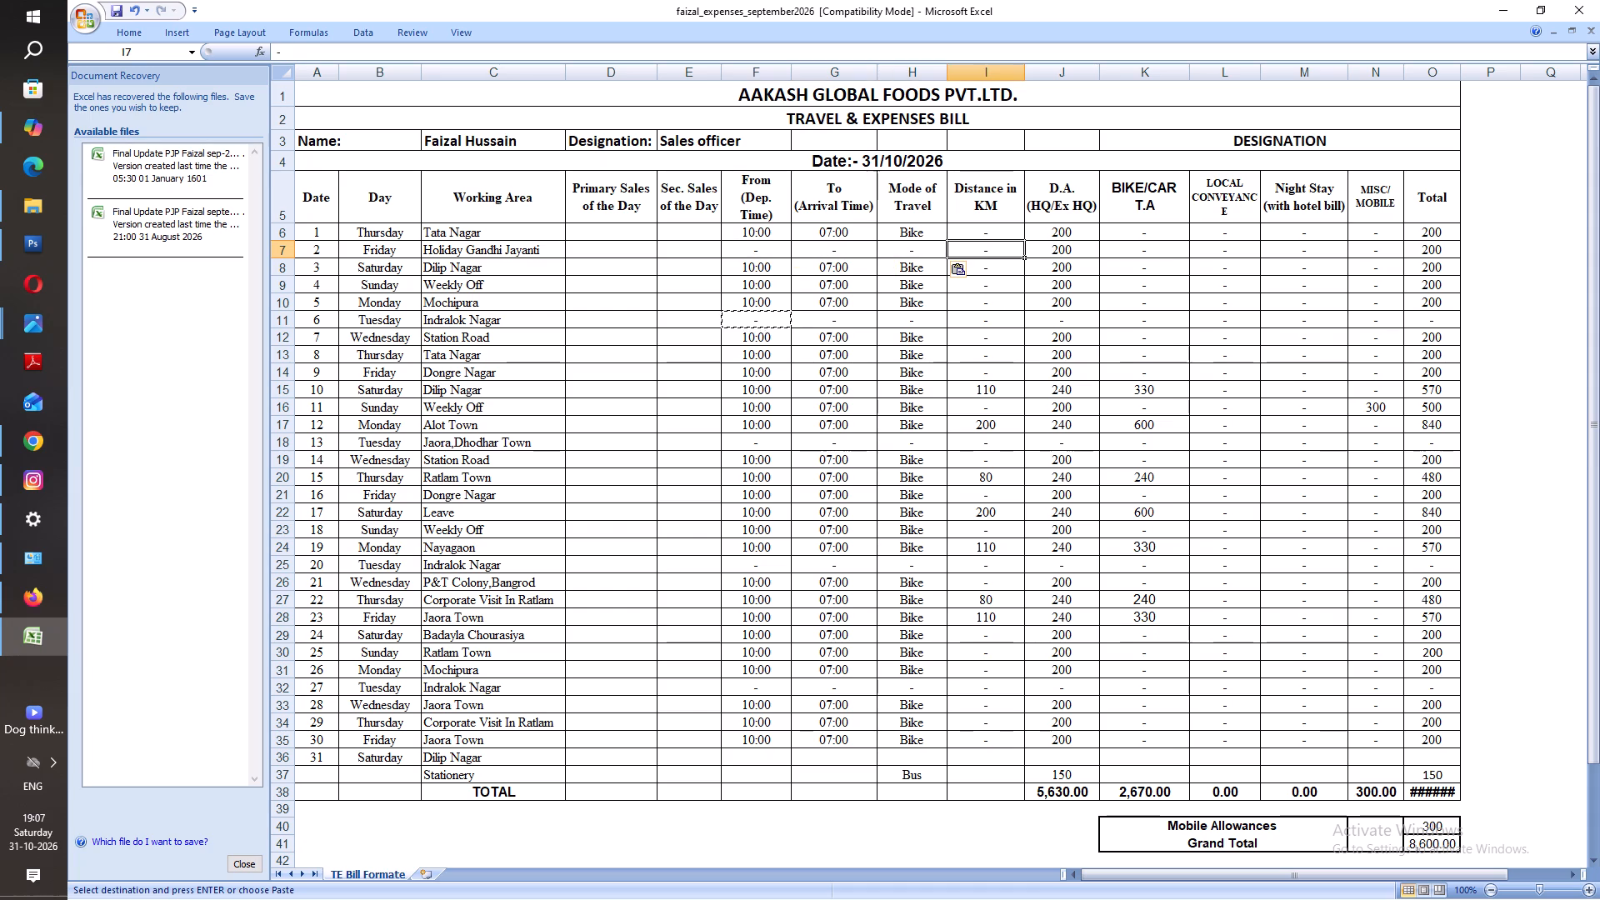
key(Right)
key(ctrl+v)
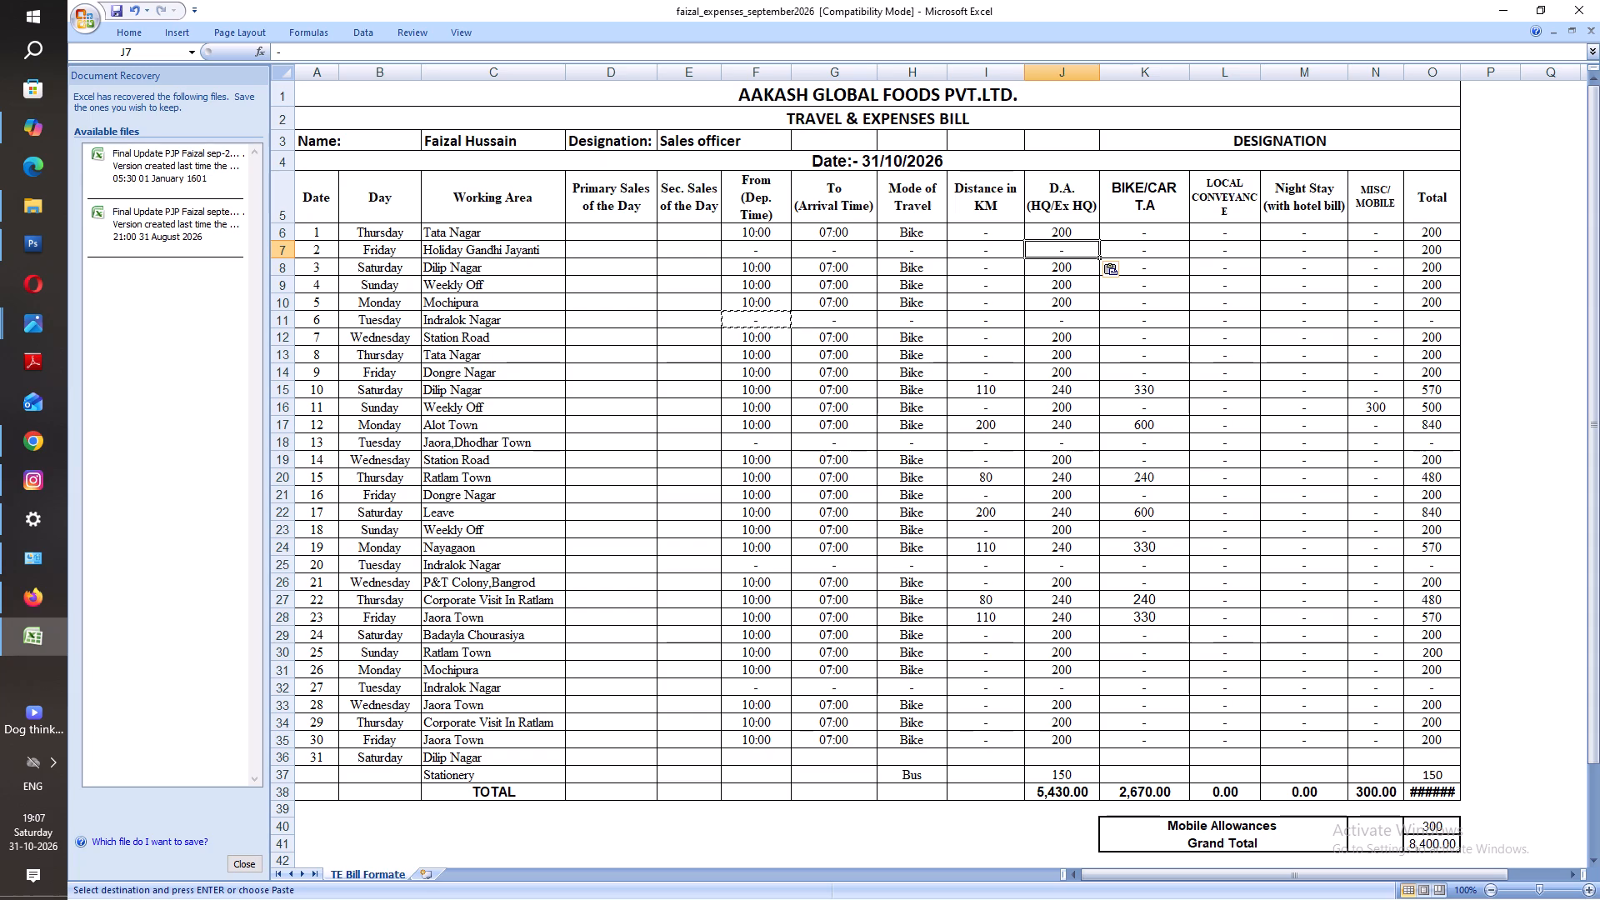
key(Right)
key(Right)
key(Right)
key(Right)
key(Right)
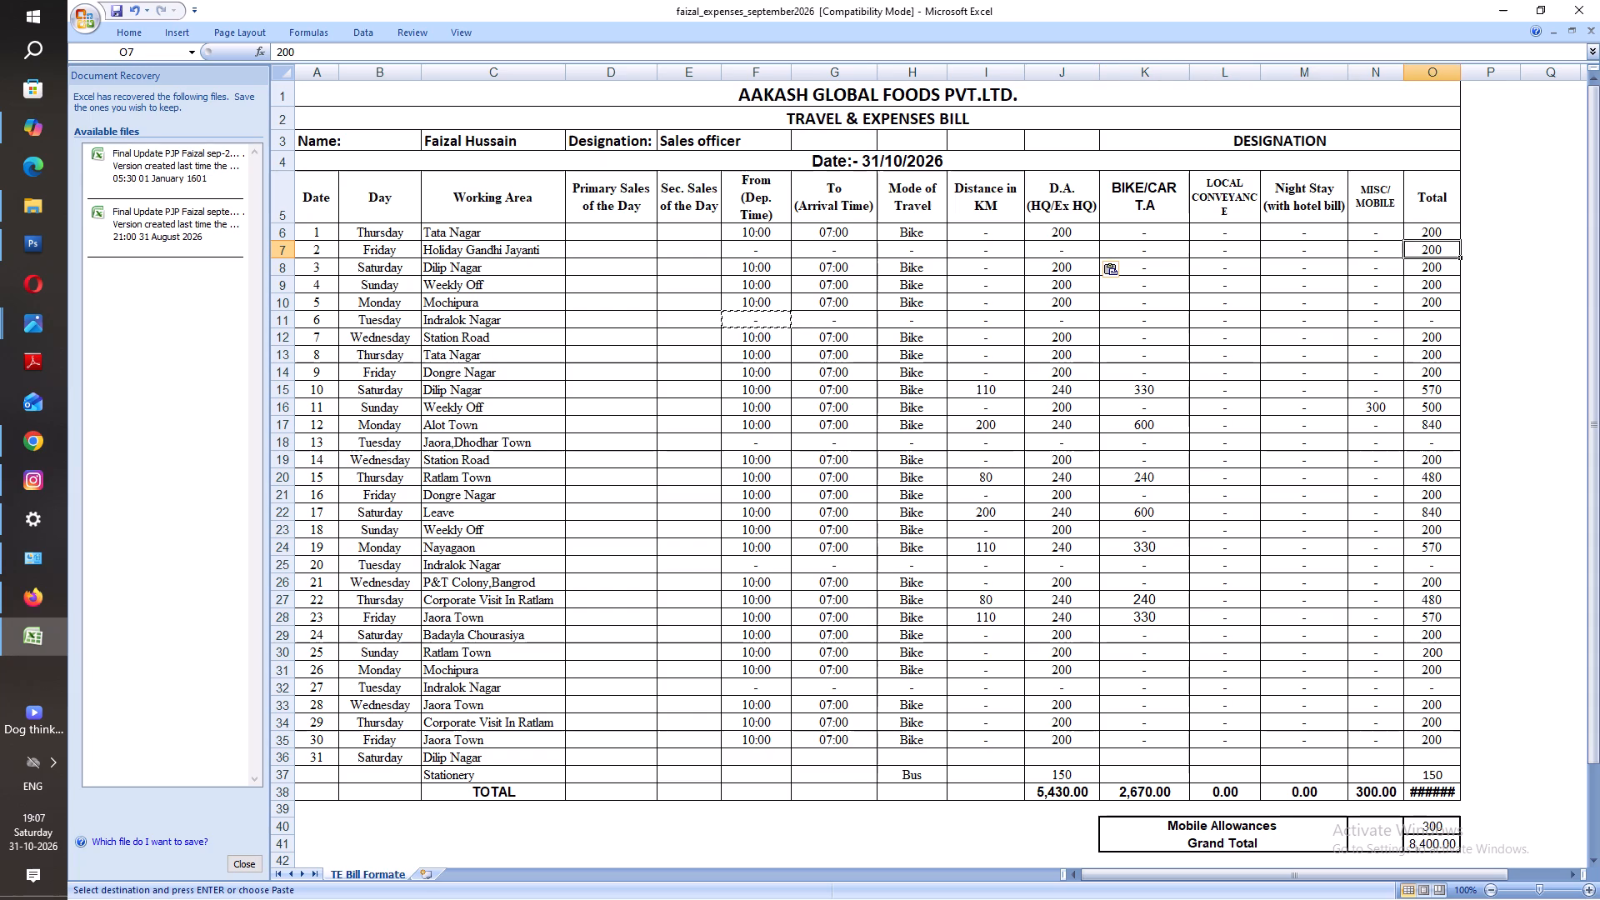
key(ctrl+v)
Replace the From, To and Mode of Travel entries of date 4 (Sunday, Weekly Off) with the copied dash.
key(Left)
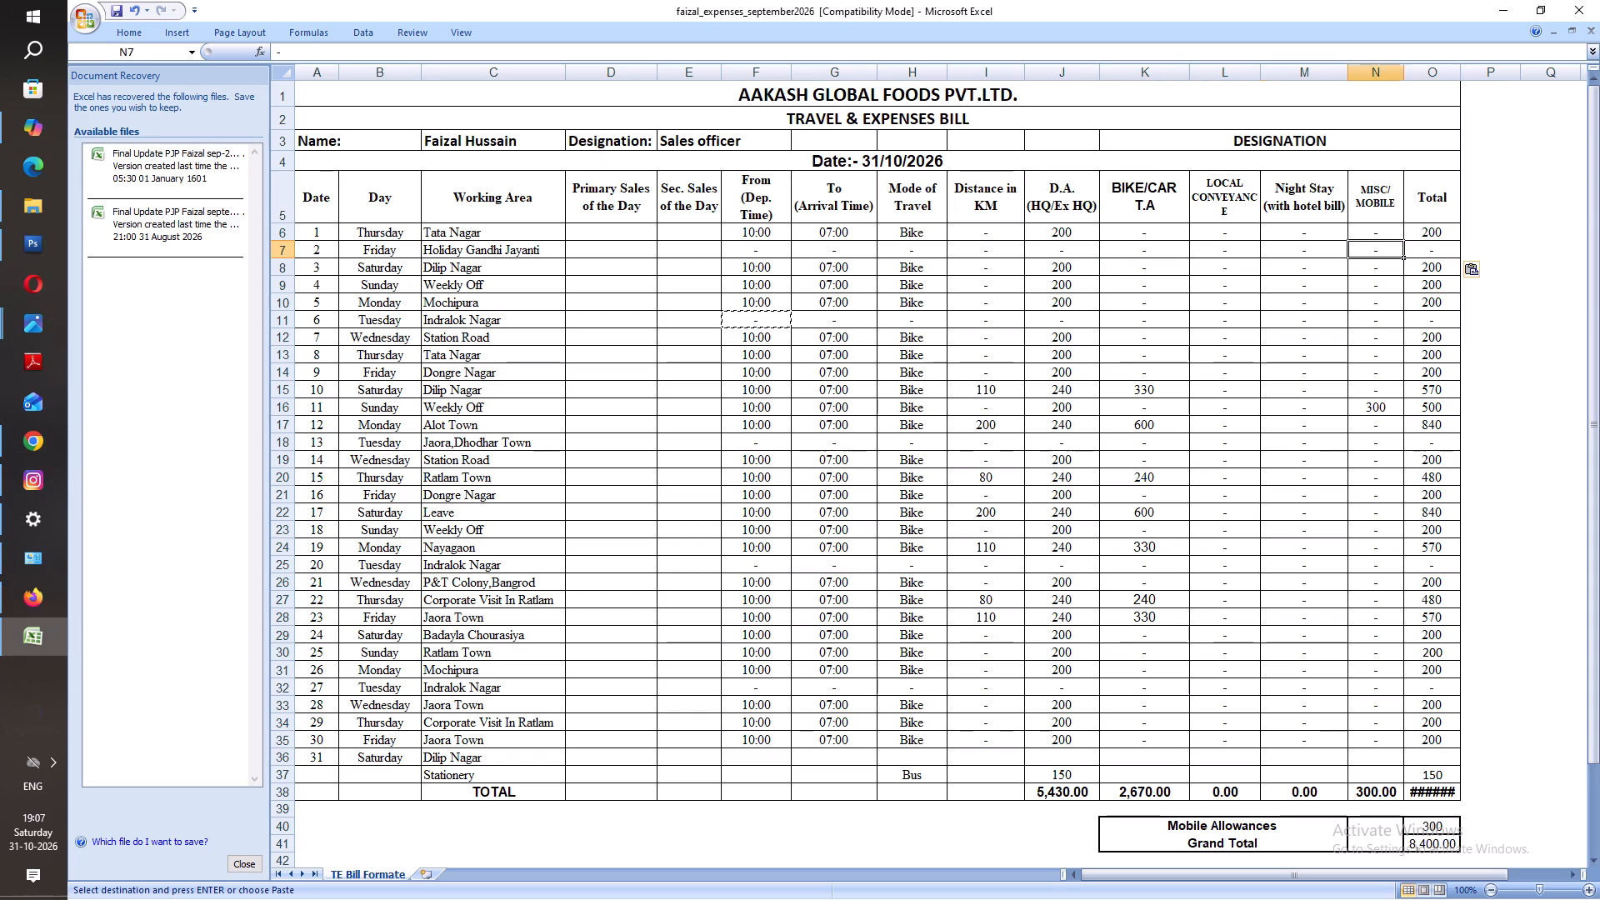
key(Left)
key(Left)
key(Left)
key(Left)
key(Left)
key(Left)
key(Left)
key(Left)
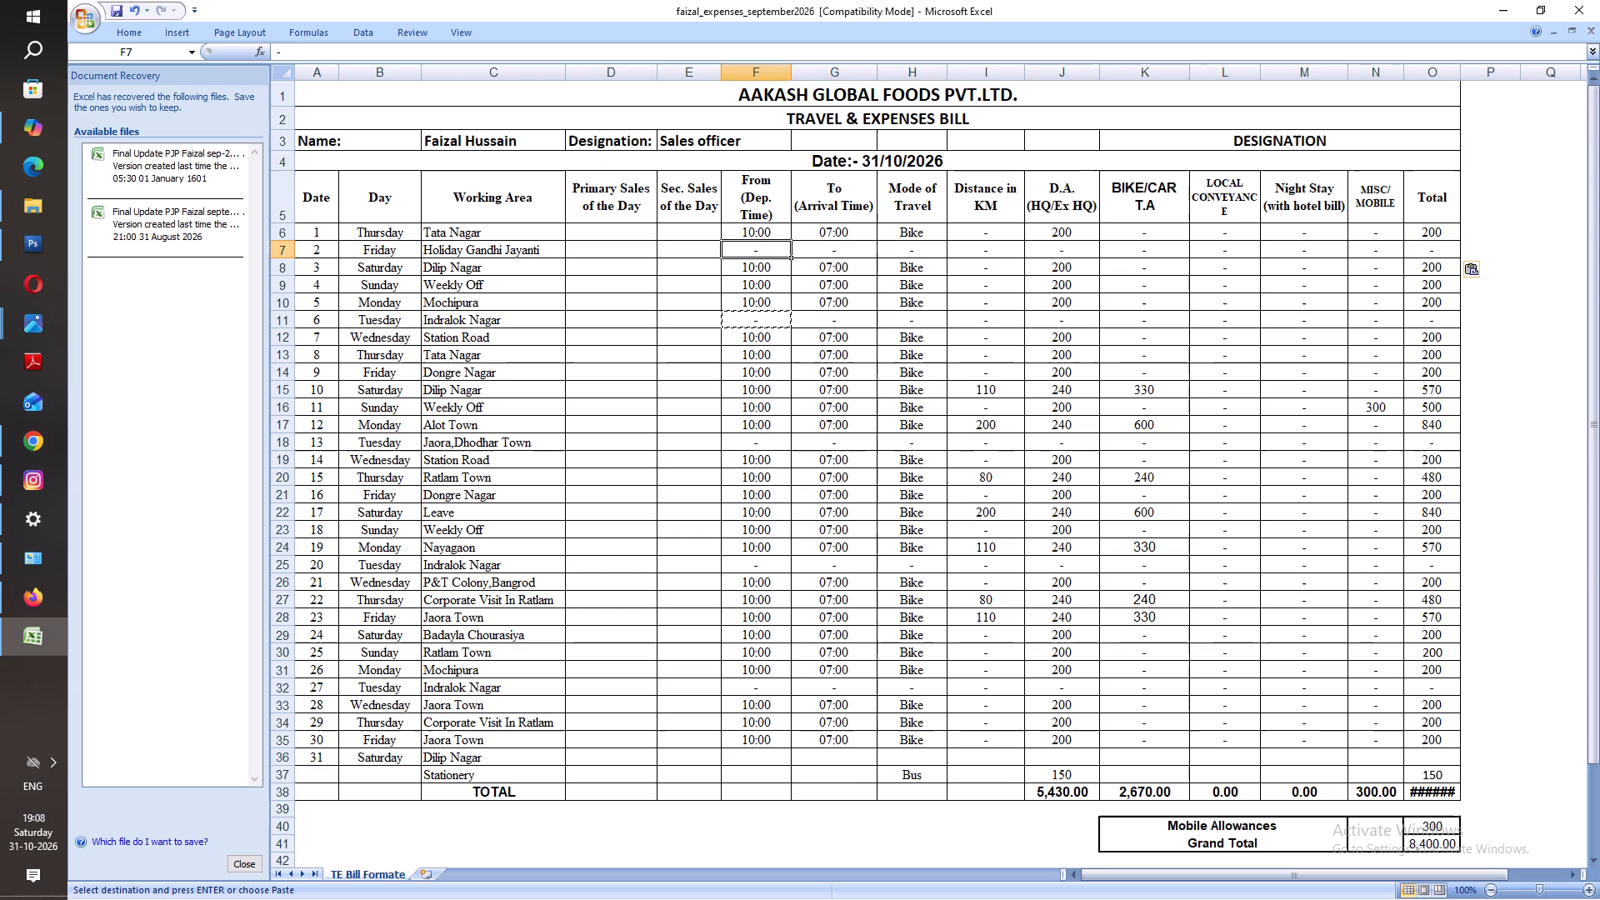
key(Down)
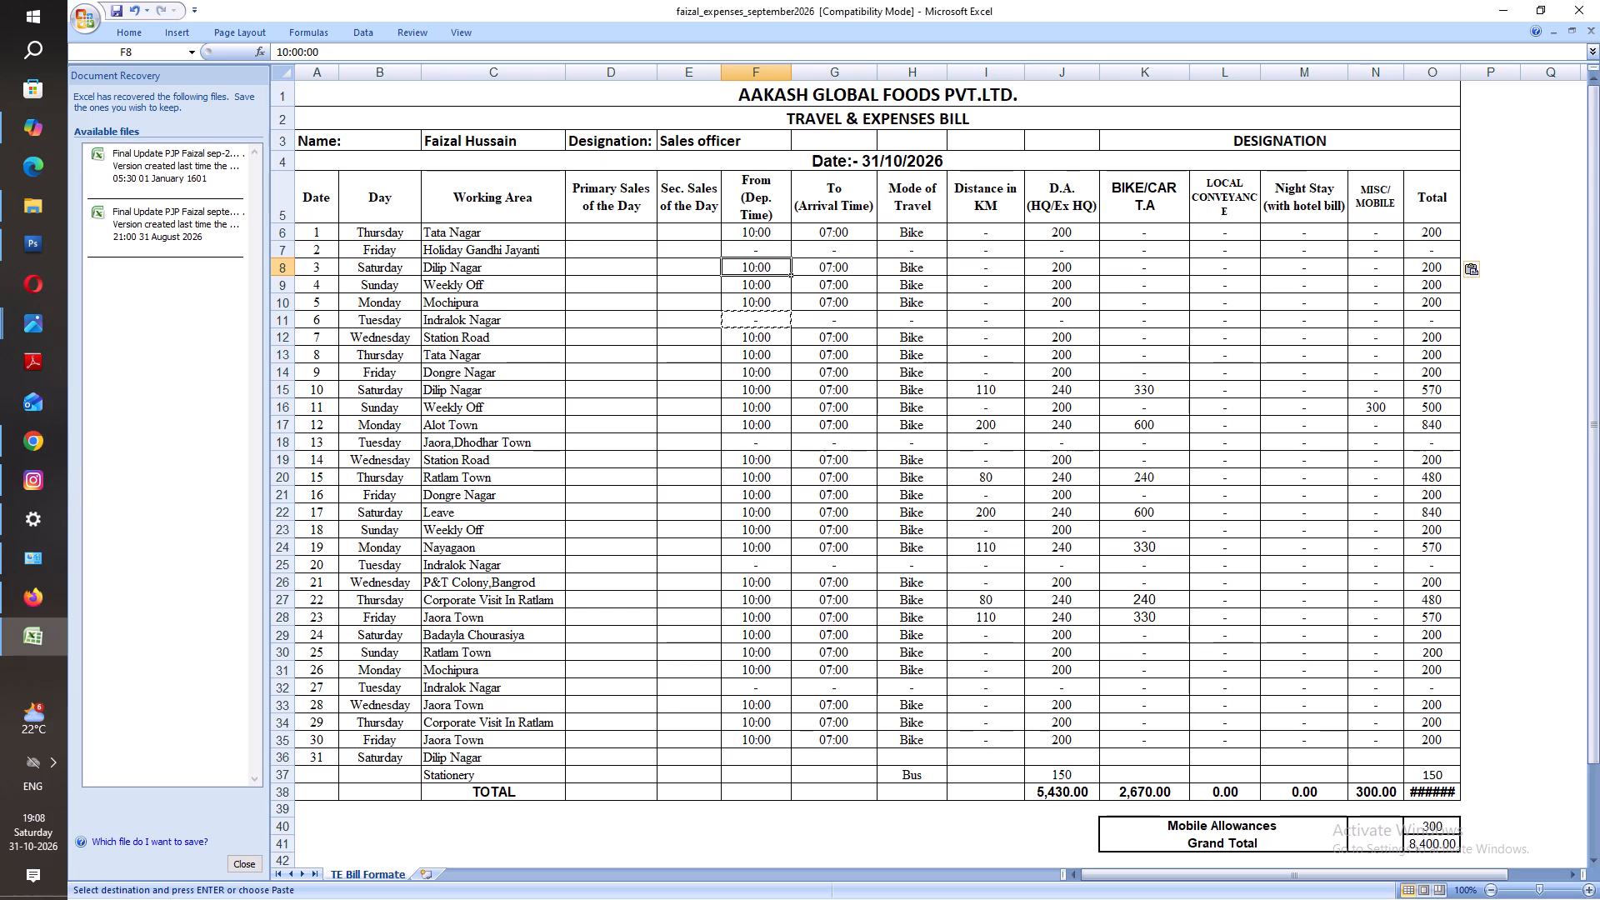
key(Down)
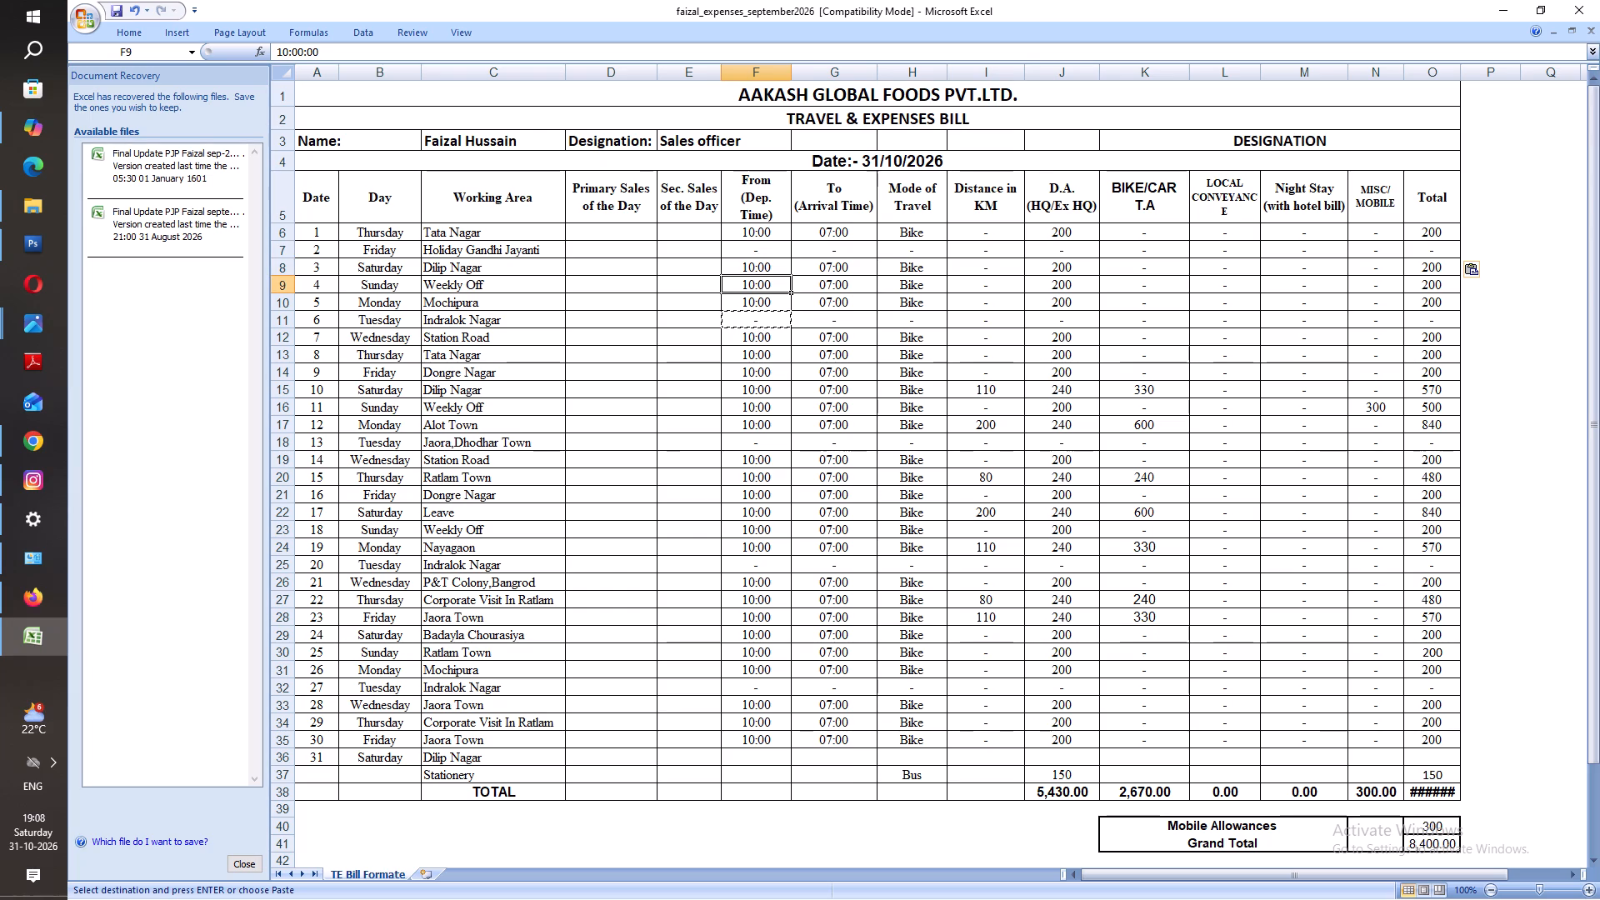
key(ctrl+v)
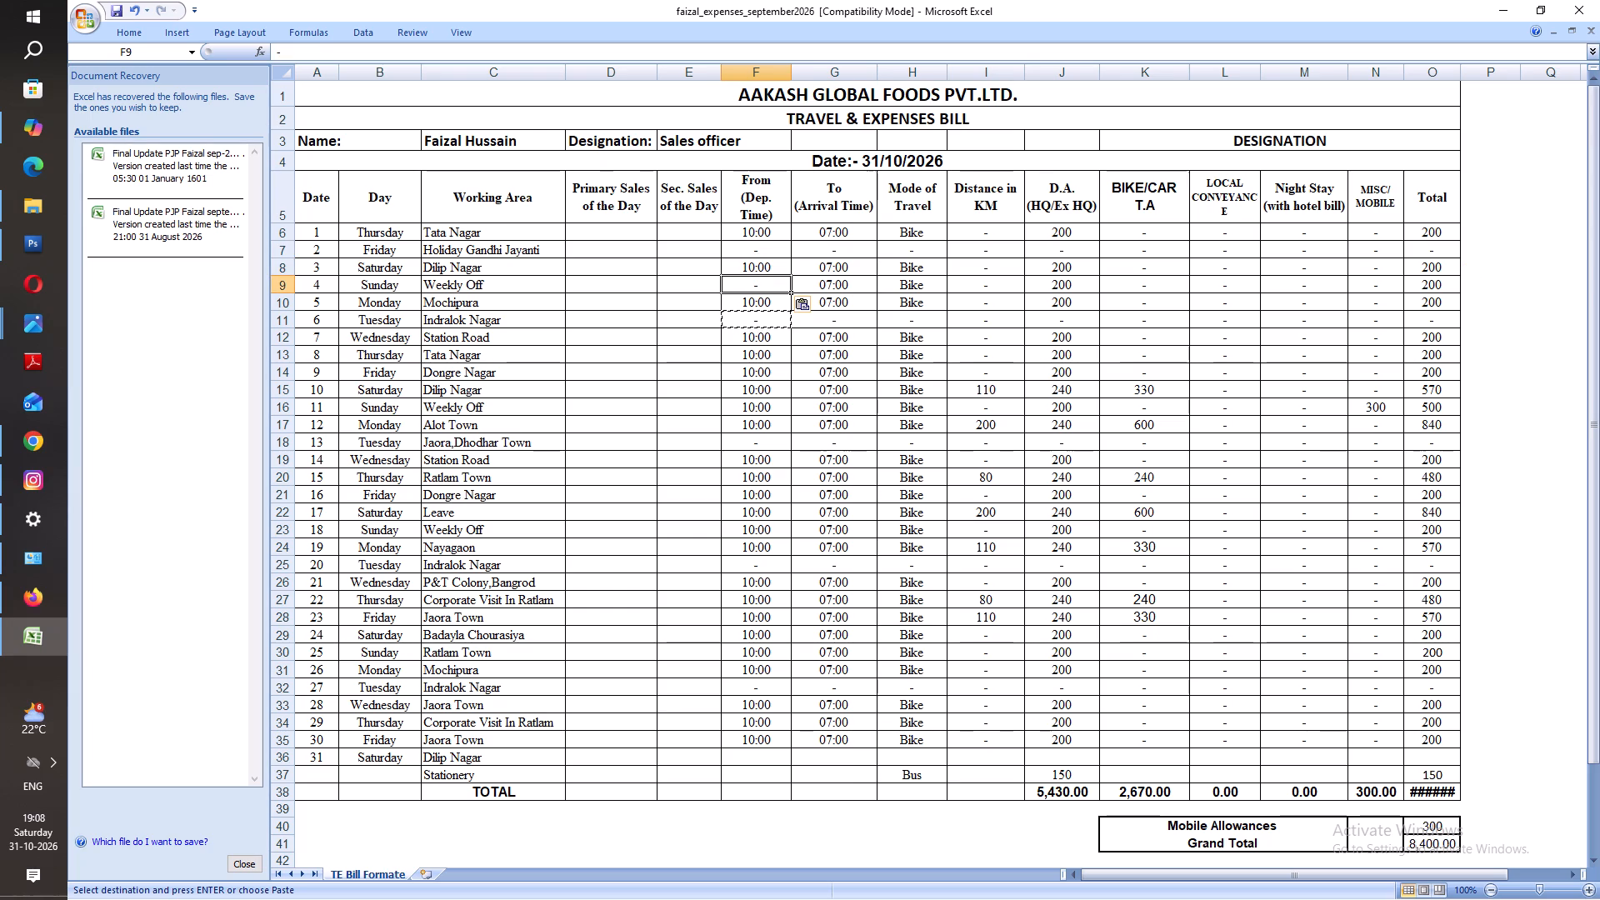
key(Right)
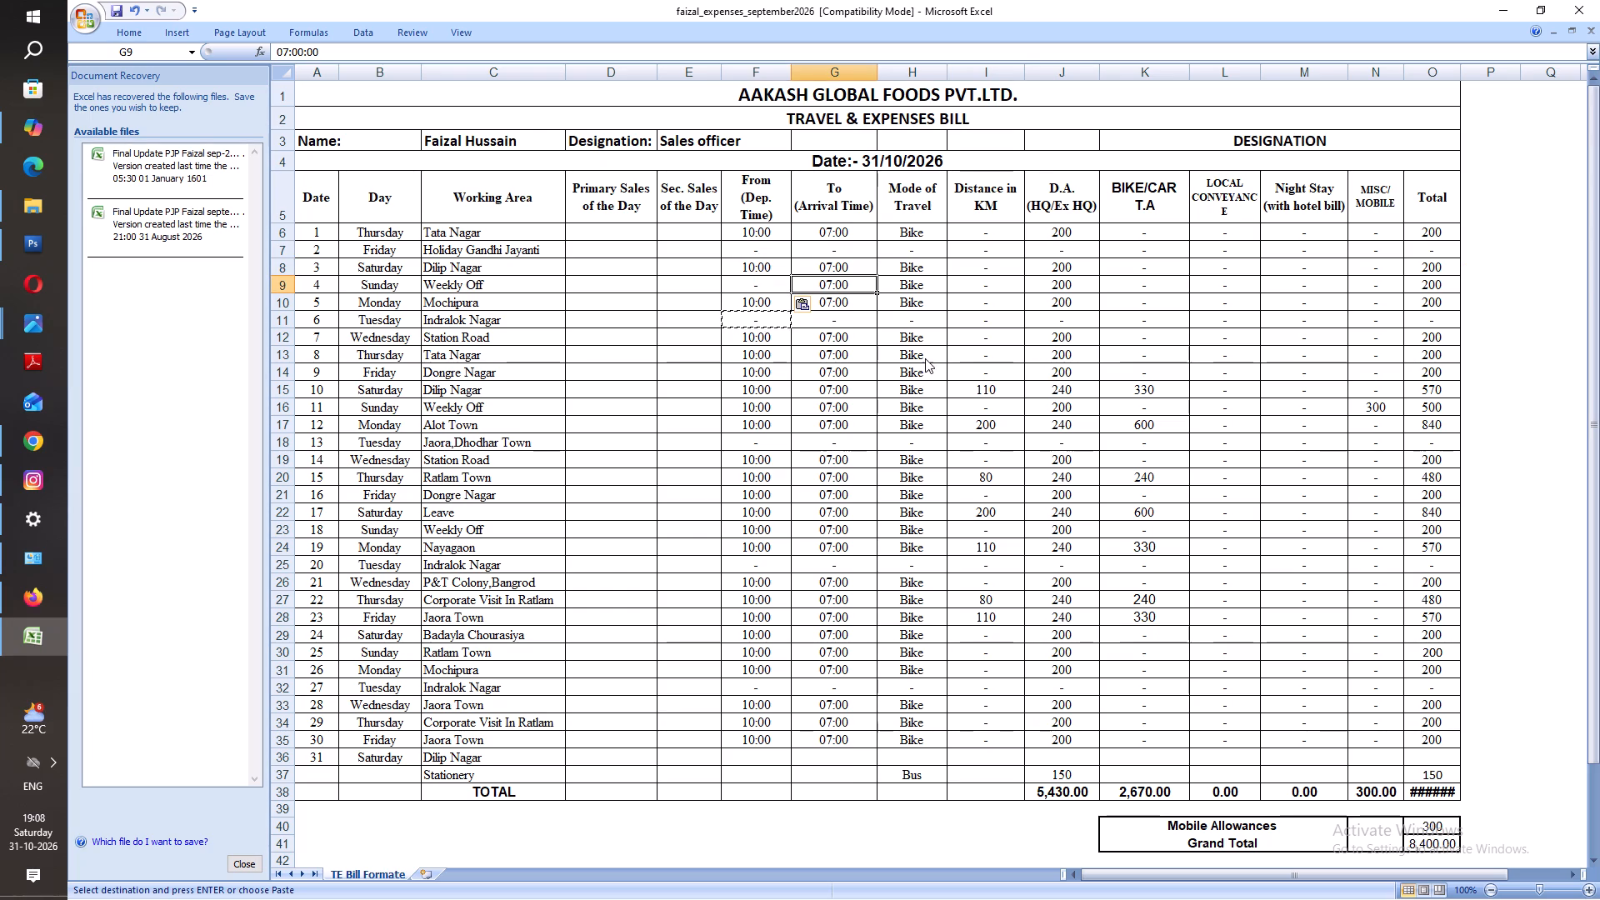
key(ctrl+v)
key(Right)
key(ctrl+v)
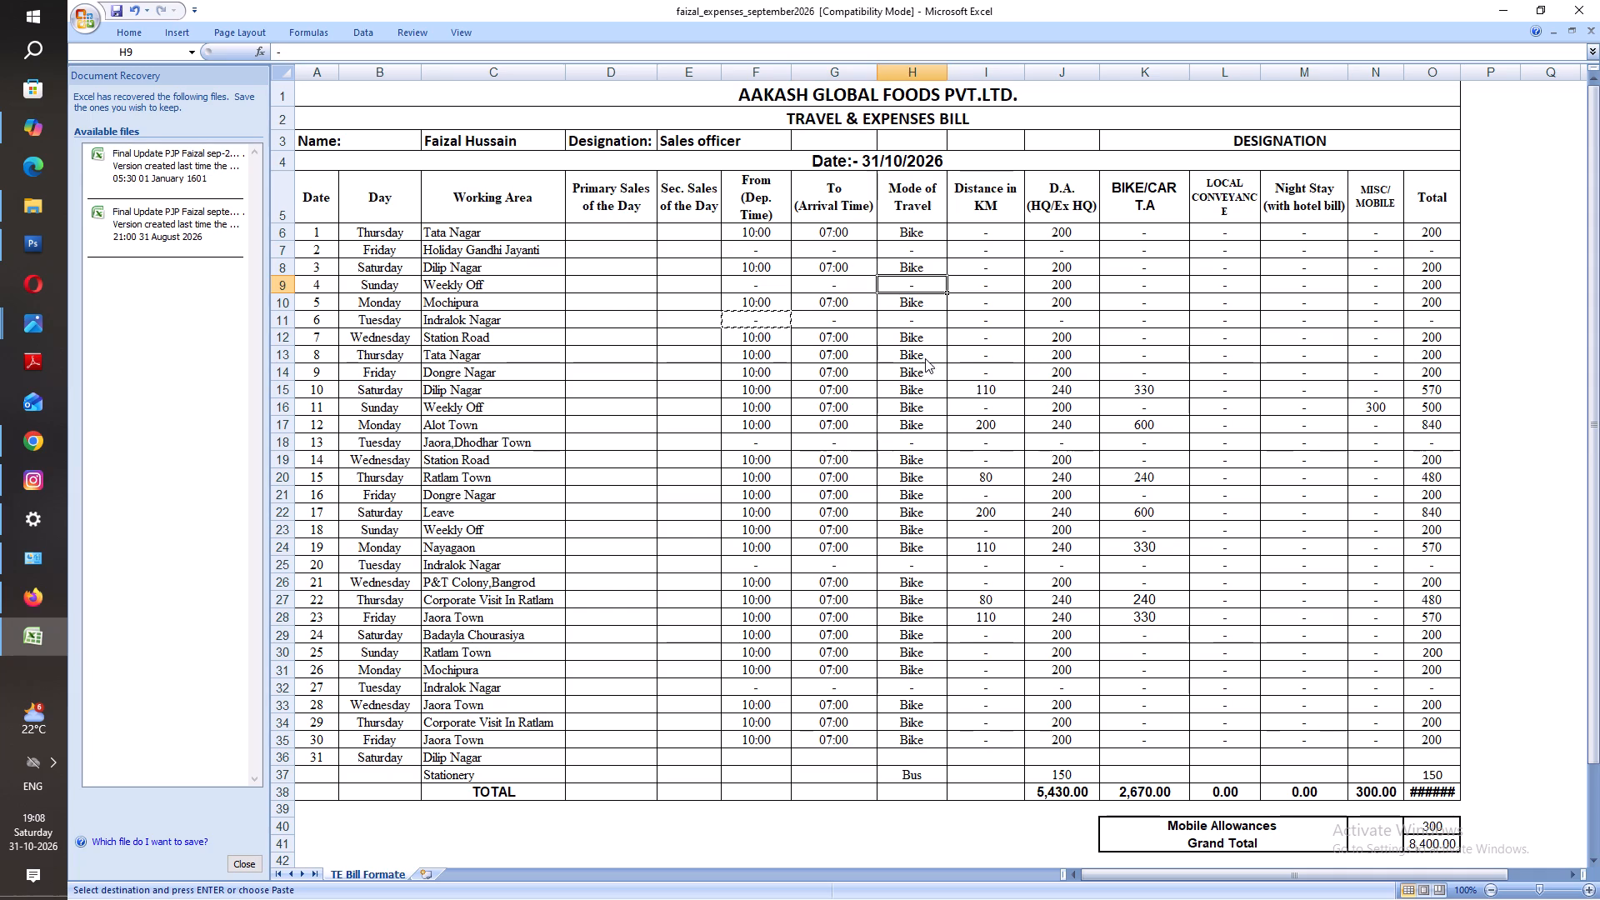
Replace the D.A. and Total amounts of date 4 (Sunday, Weekly Off) with the copied dash.
key(Right)
key(Right)
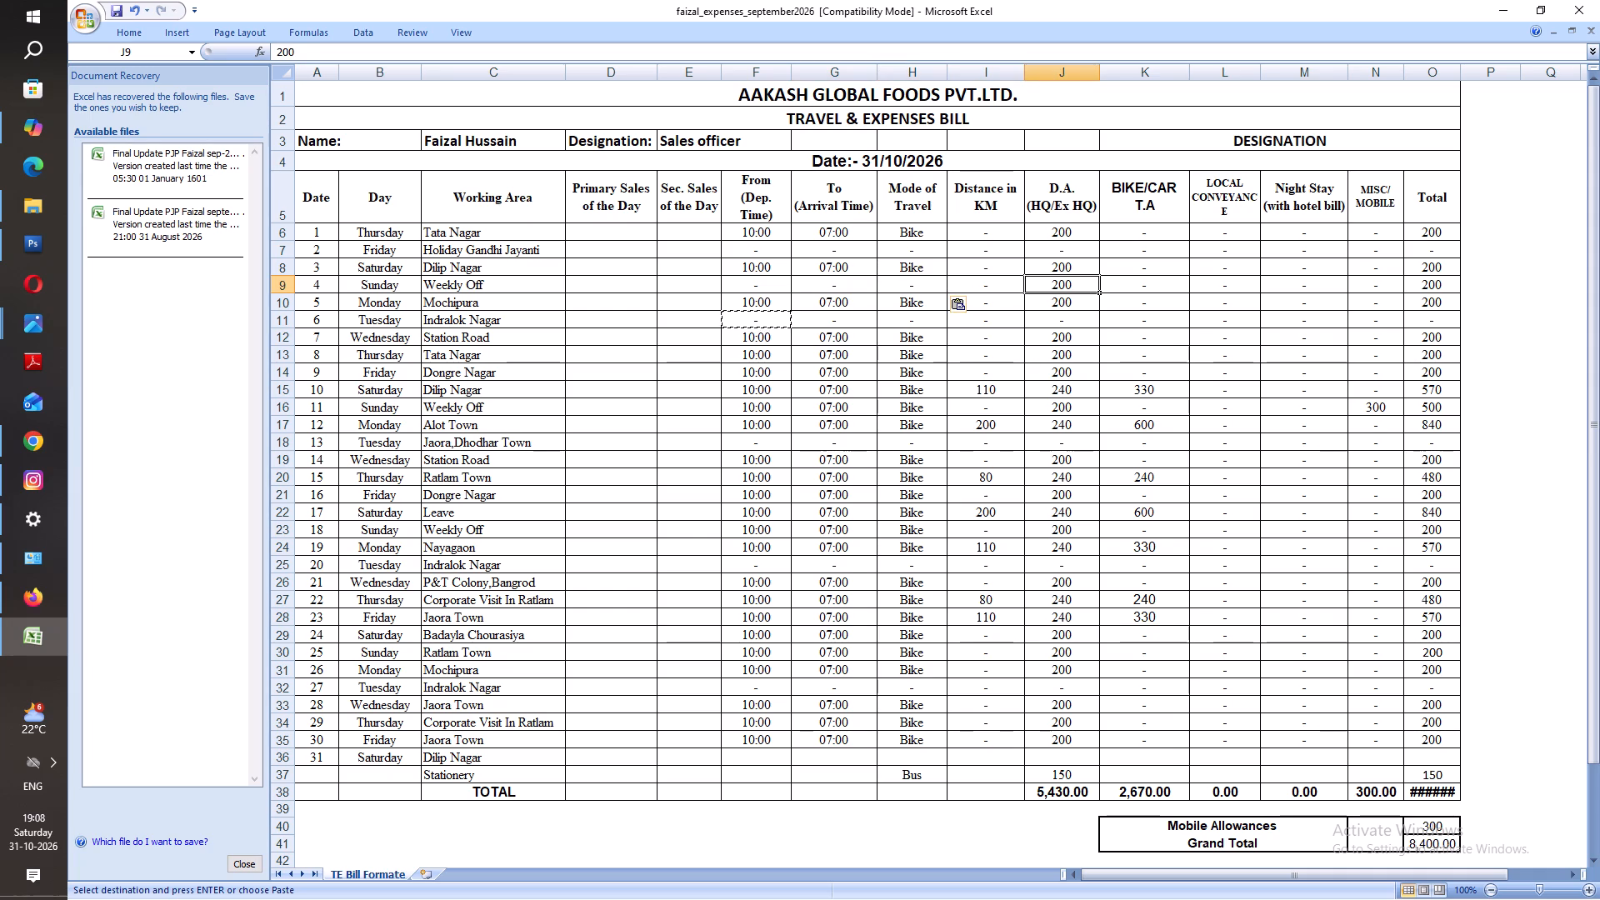
key(ctrl+v)
key(Right)
key(Right)
key(Right)
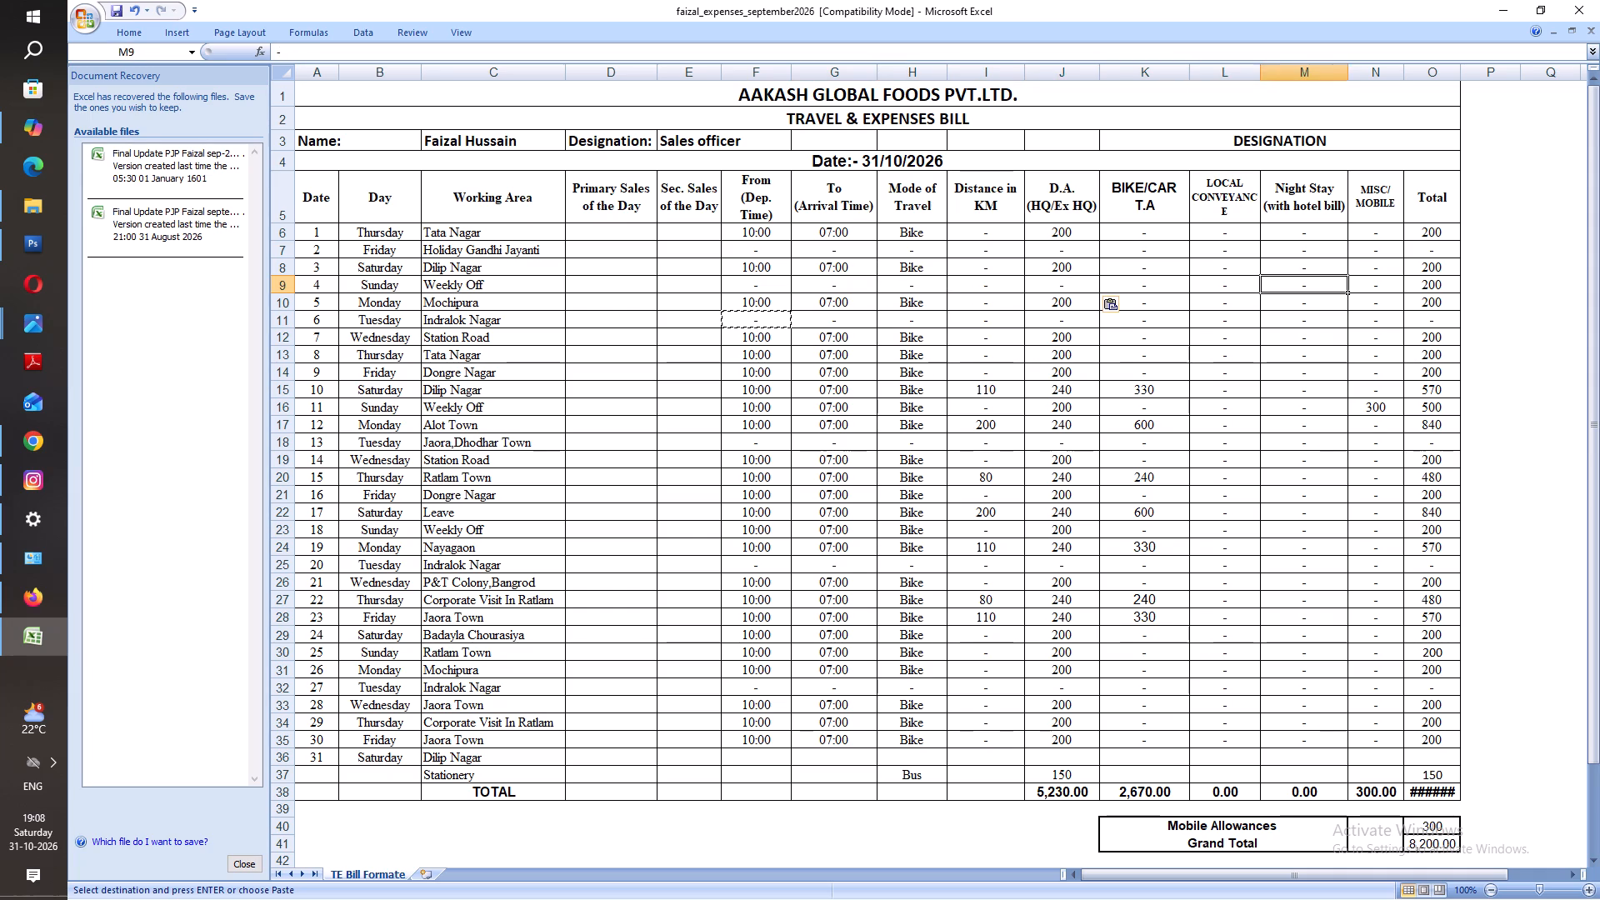
key(Right)
key(Right)
key(ctrl+v)
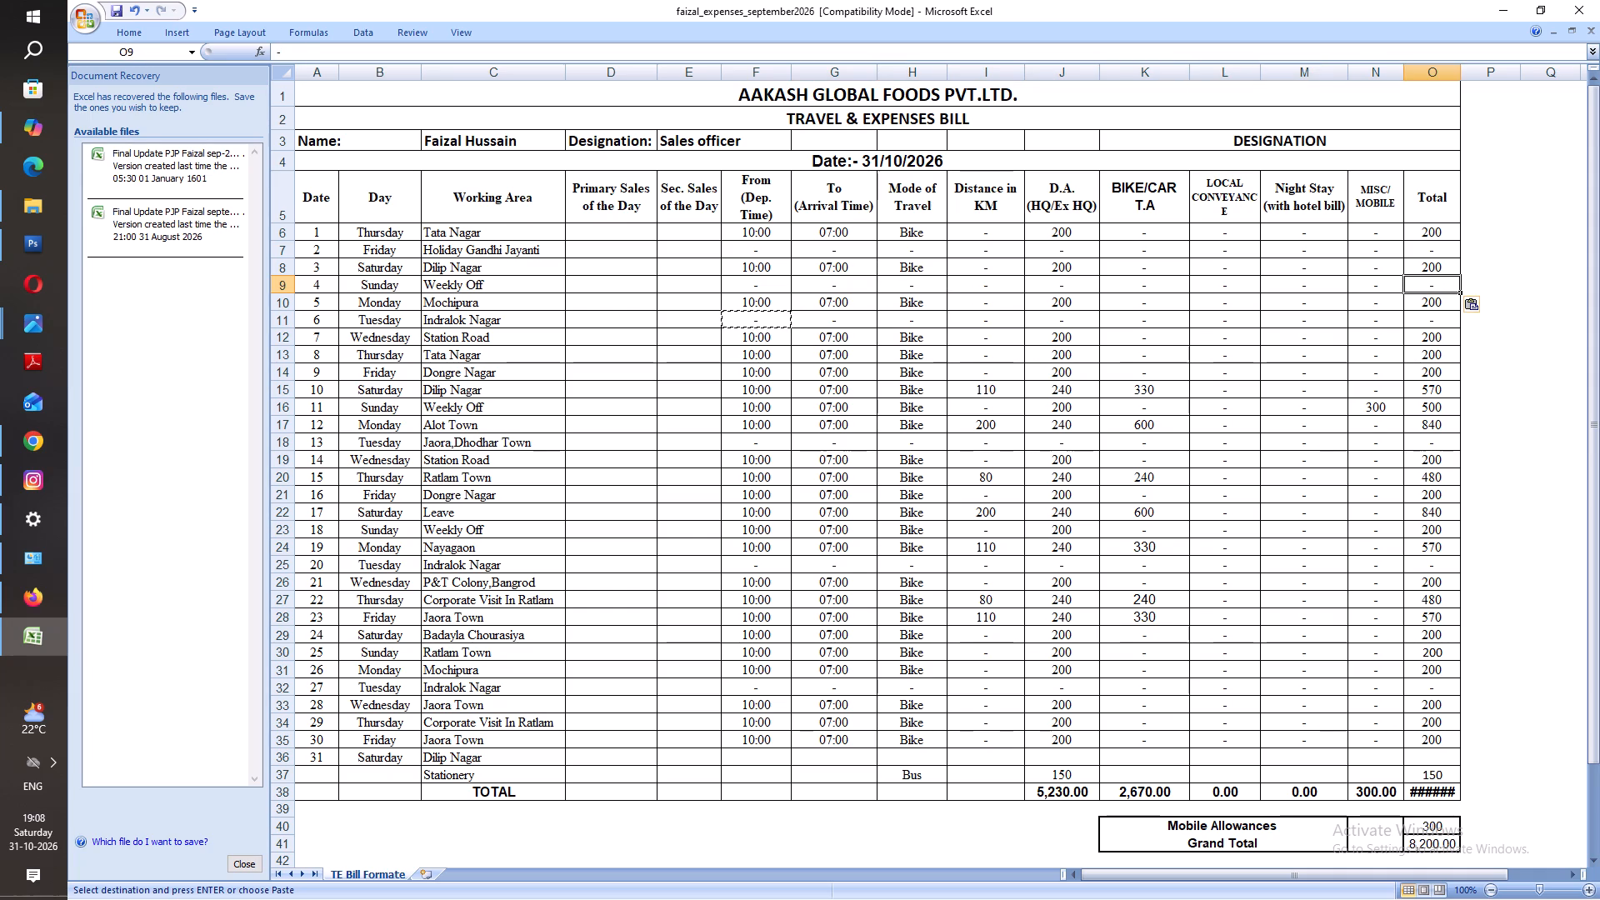
Replace the From, To and Mode of Travel entries of date 11 (Sunday, Weekly Off) with the copied dash.
key(Left)
key(Left)
key(Left)
key(Left)
key(Left)
key(Left)
key(Left)
key(Left)
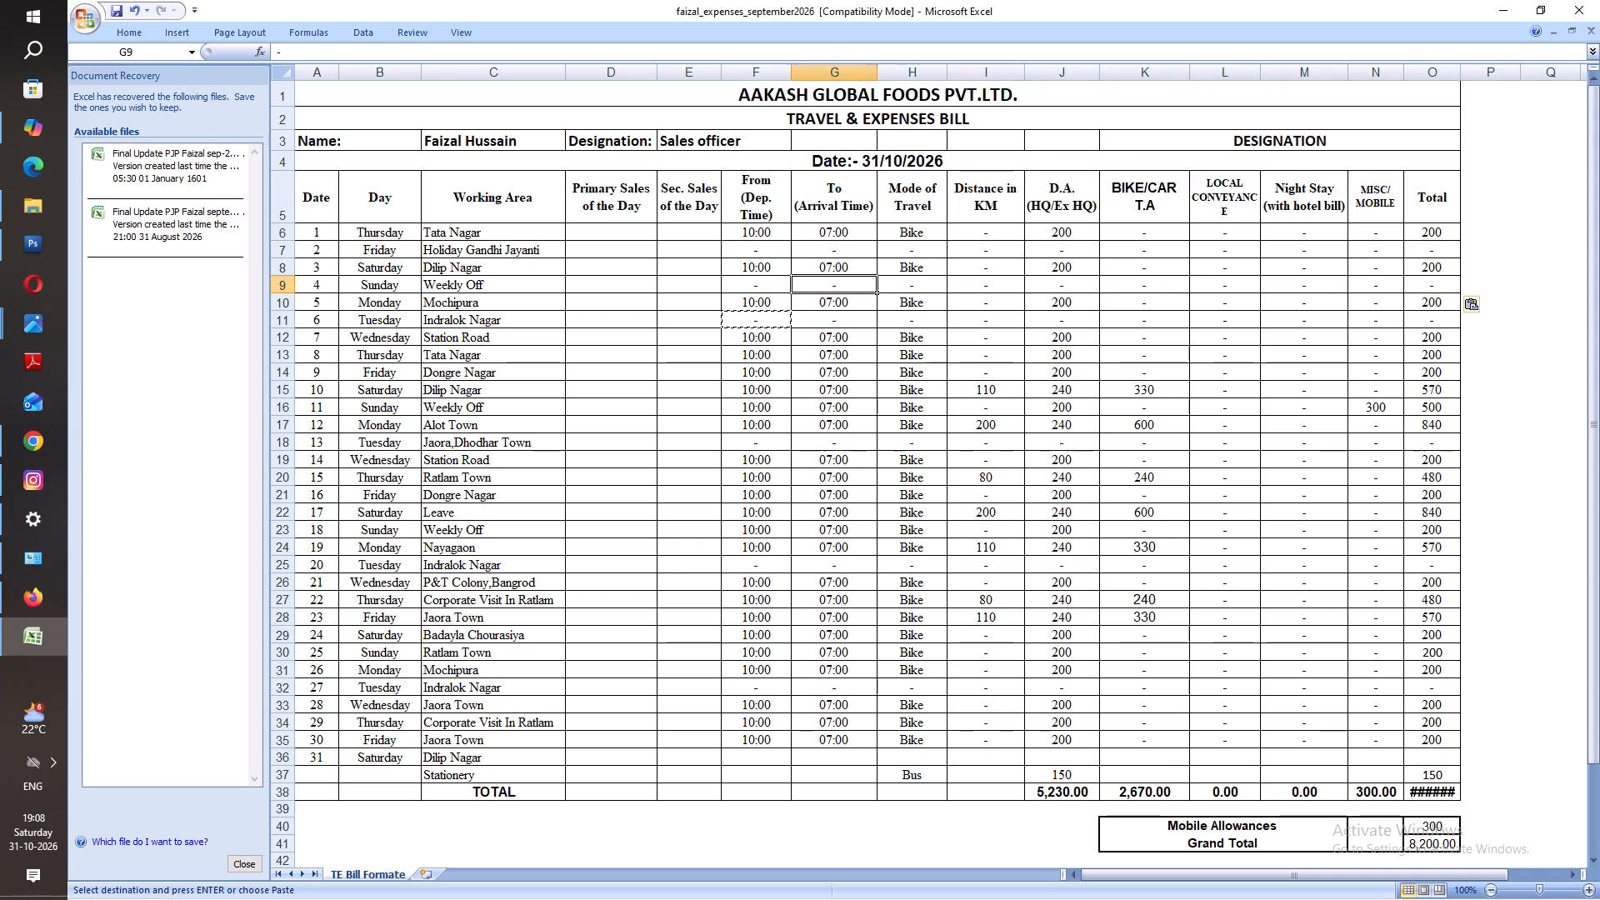
key(Left)
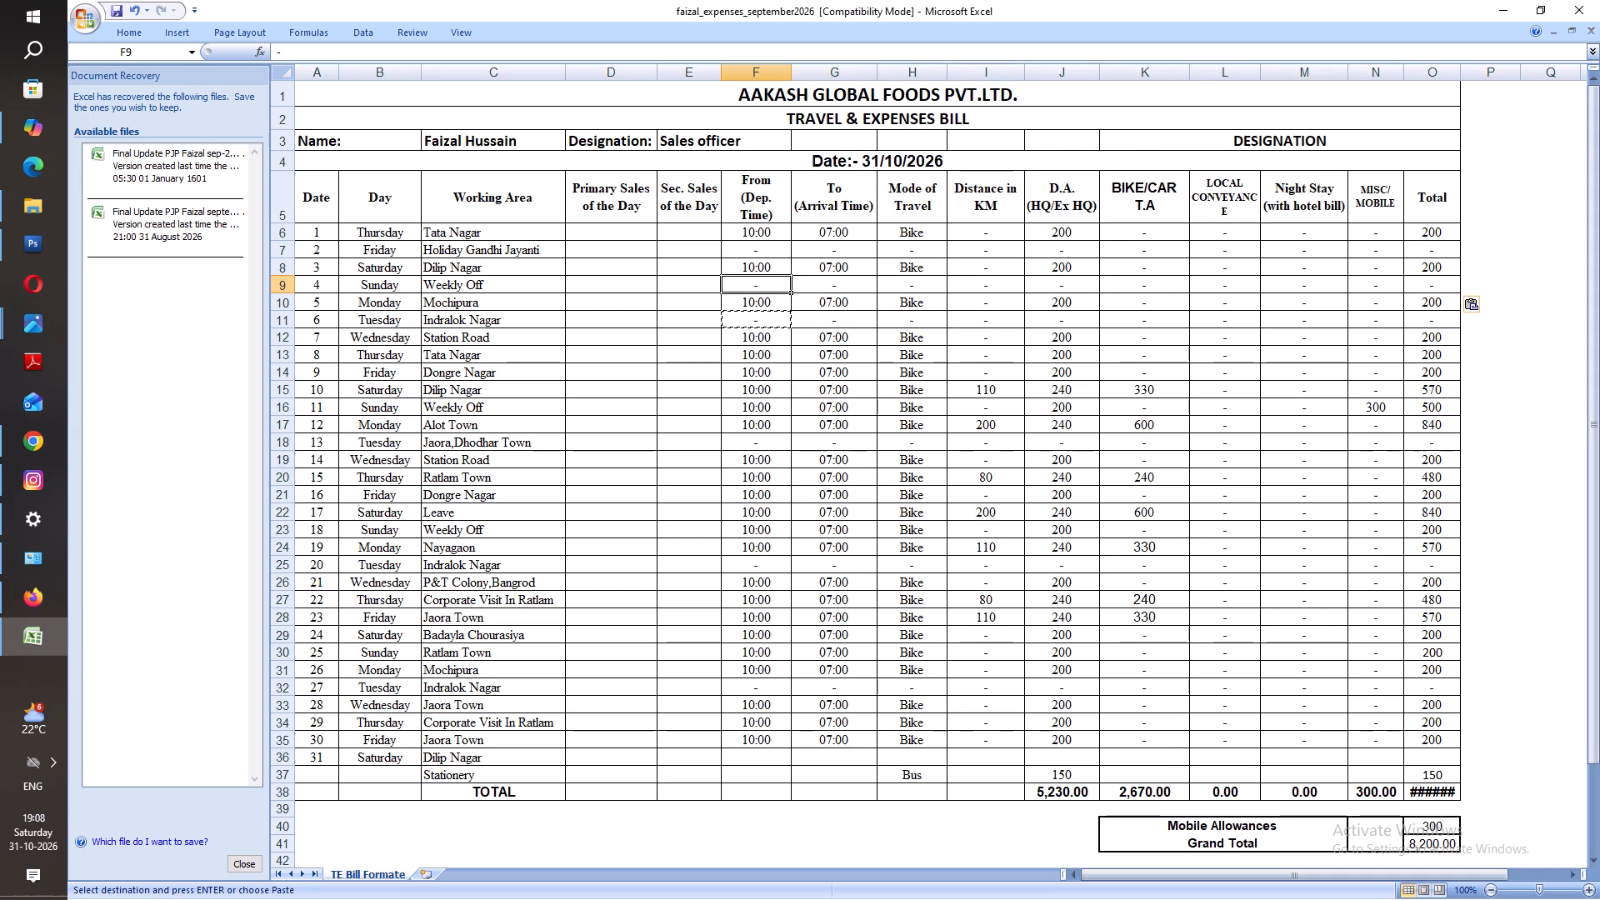
key(Down)
key(Down)
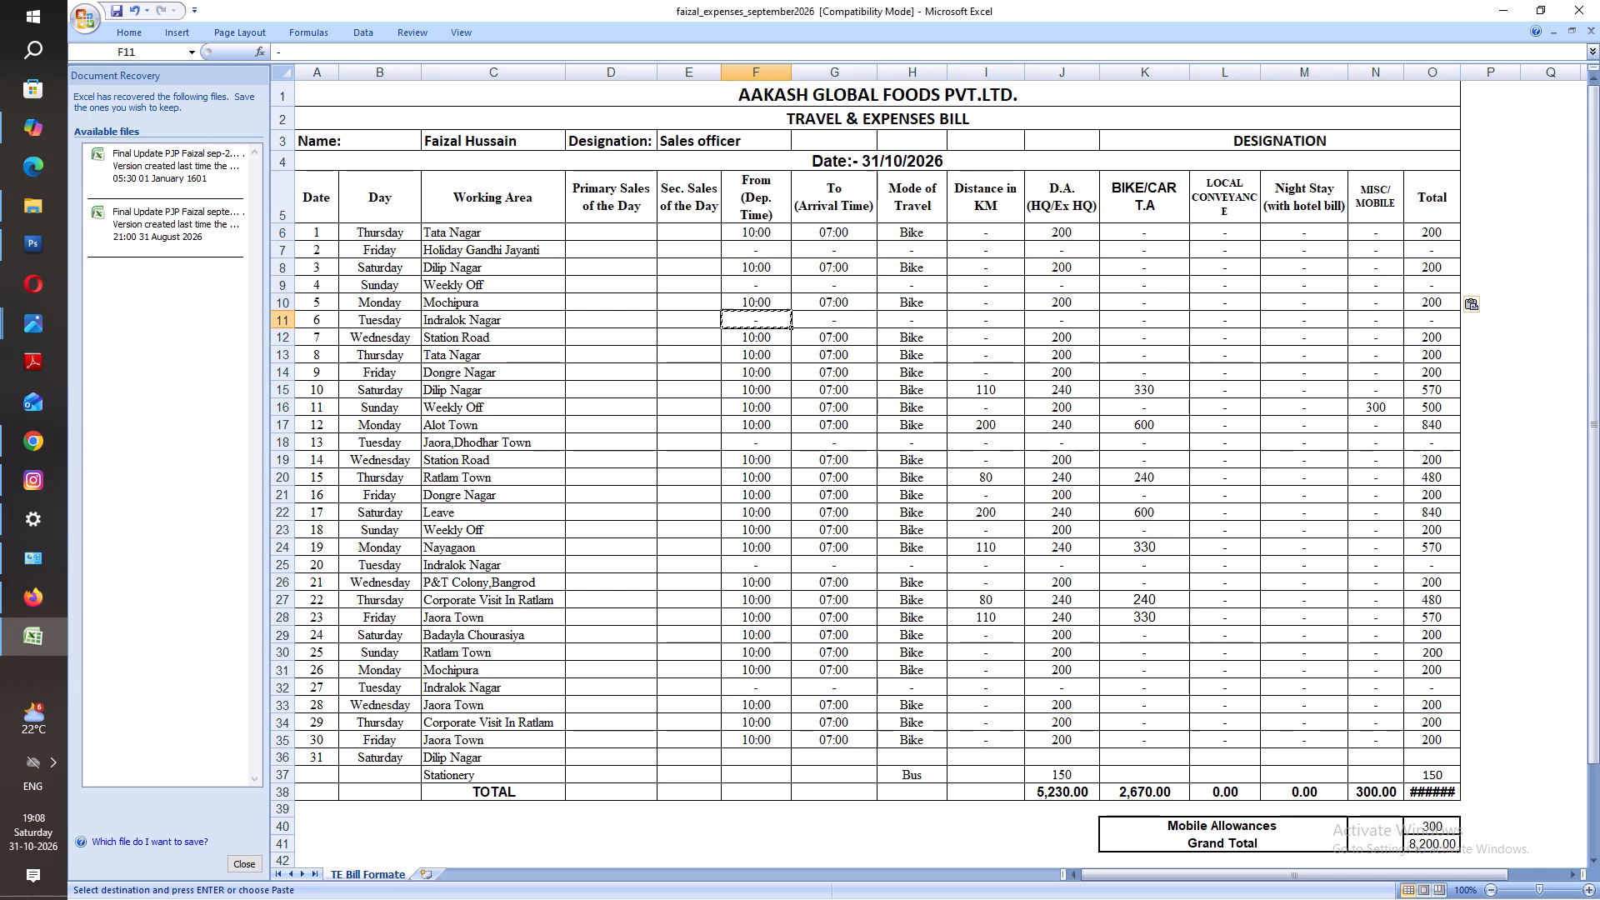
key(Down)
key(Down)
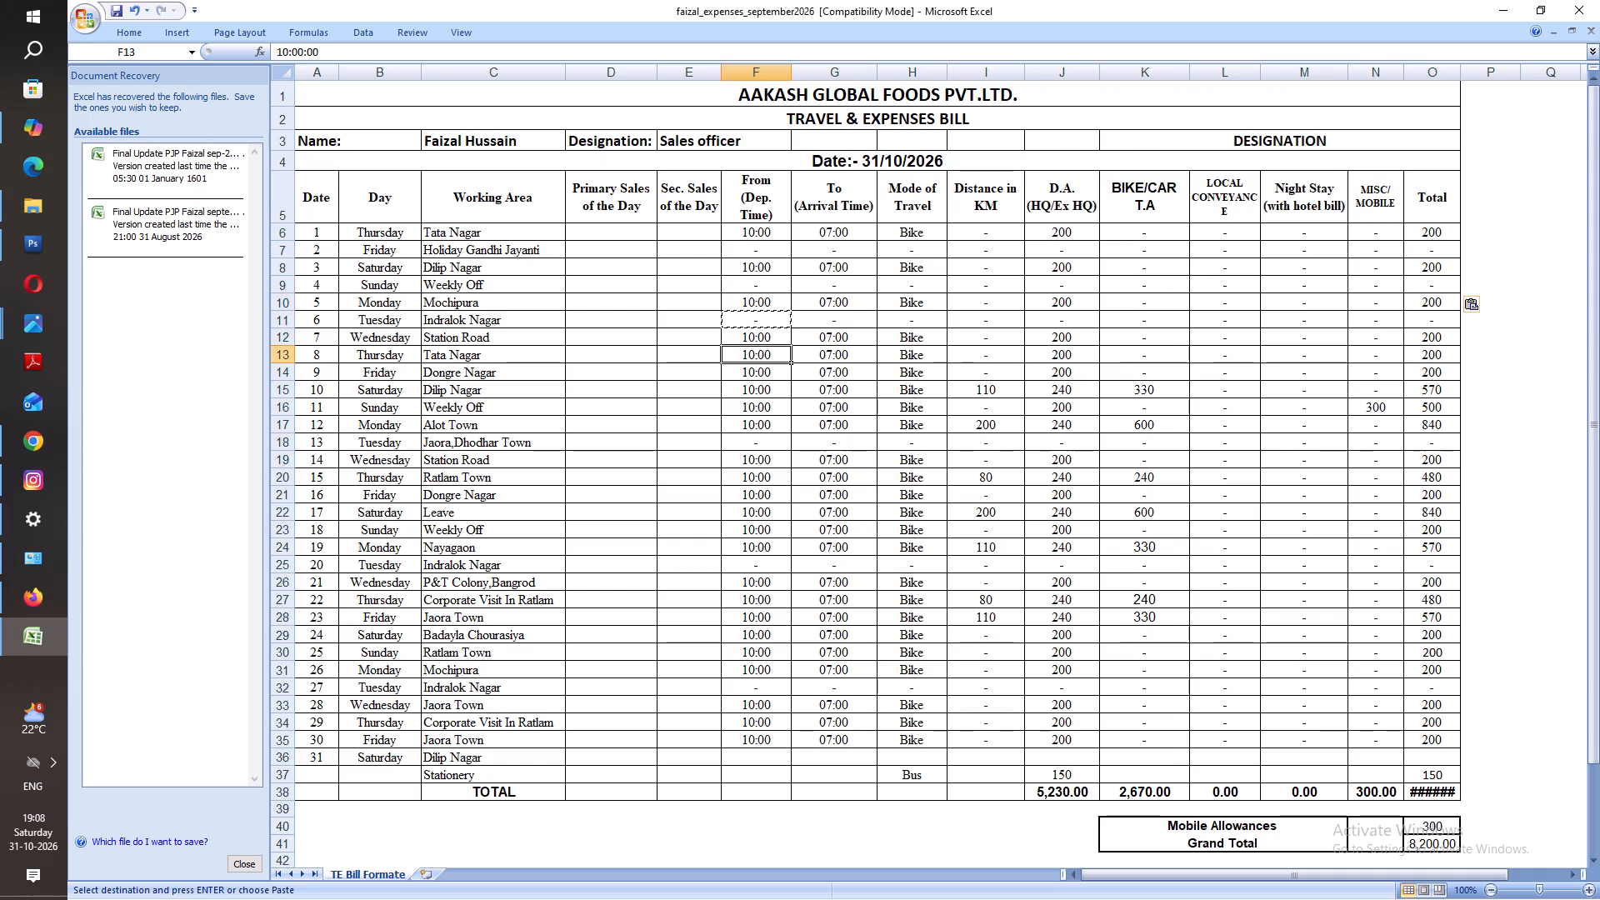
key(Down)
key(Down)
key(Down)
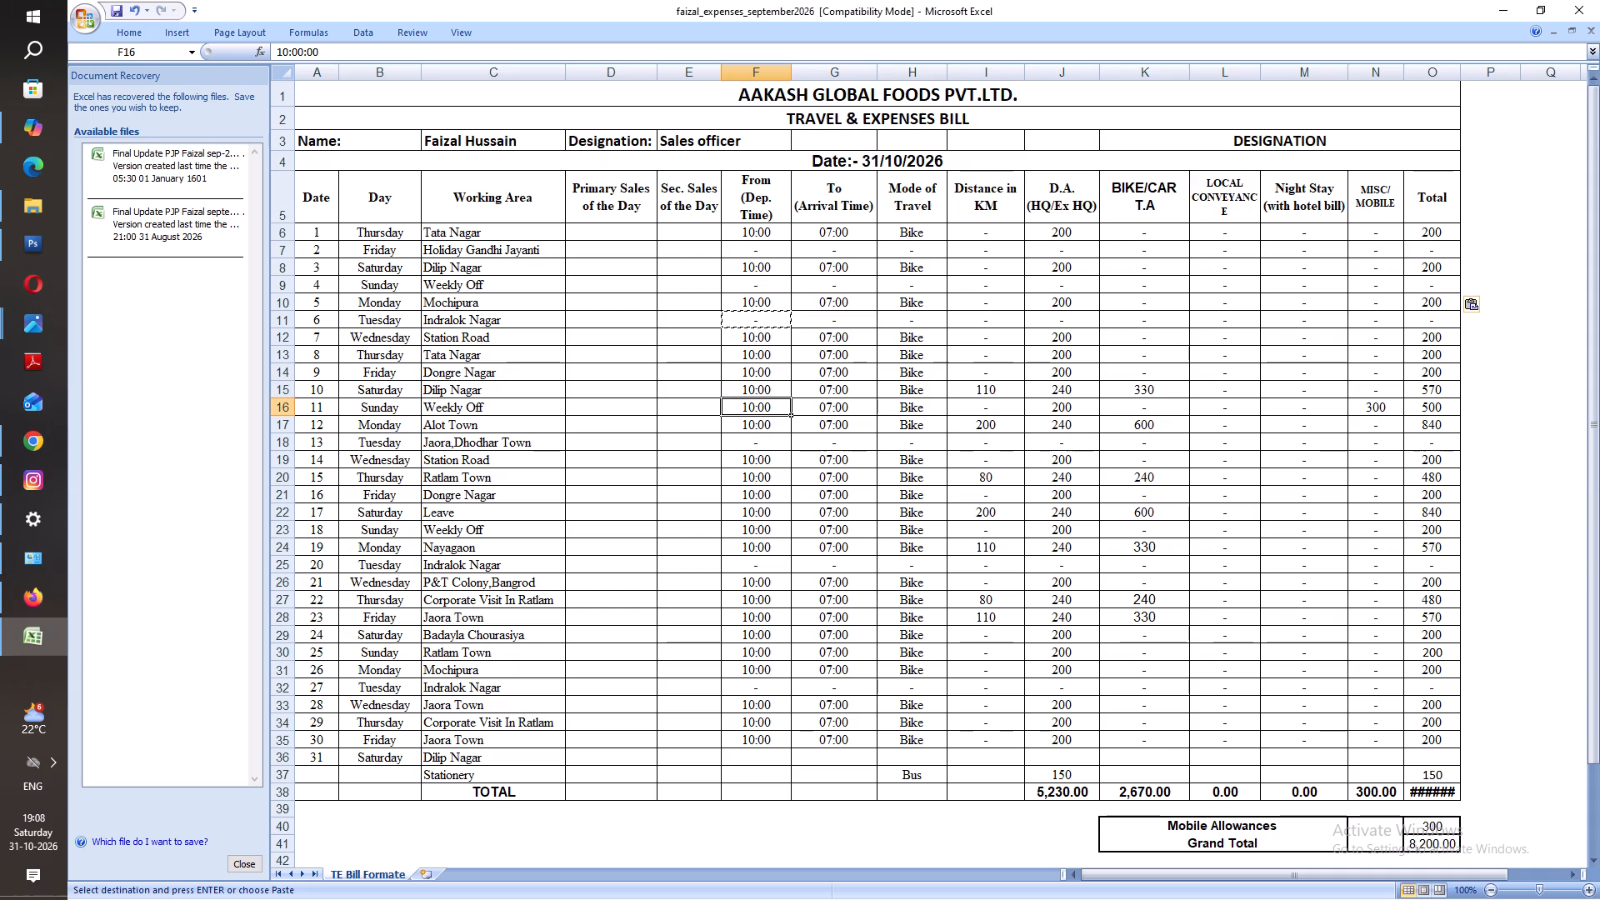
key(ctrl+v)
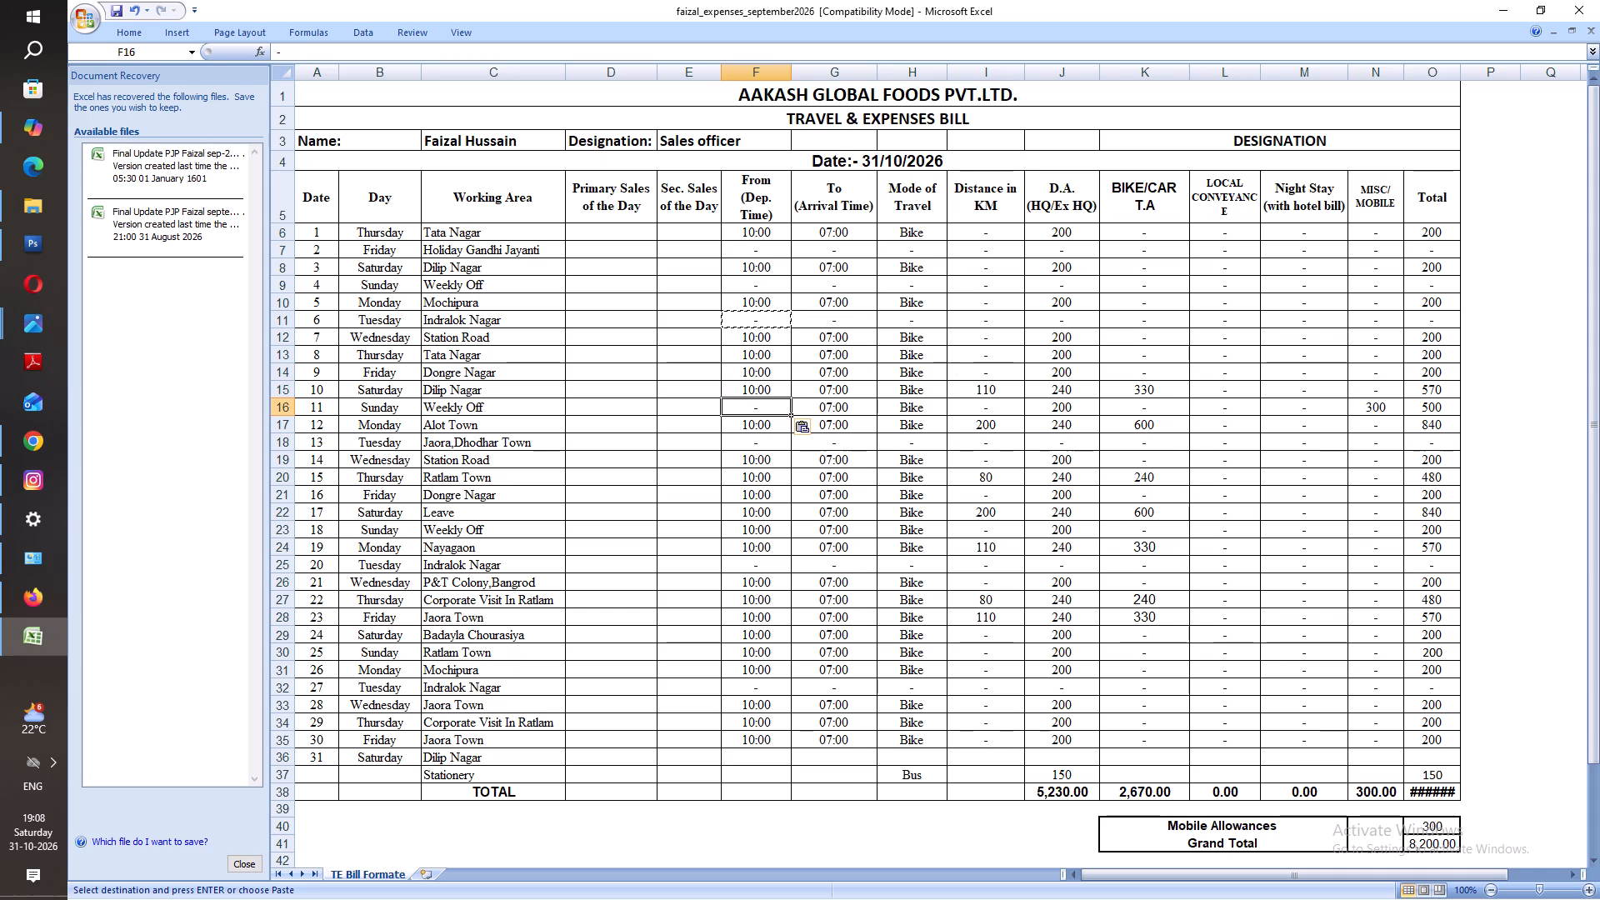
key(Right)
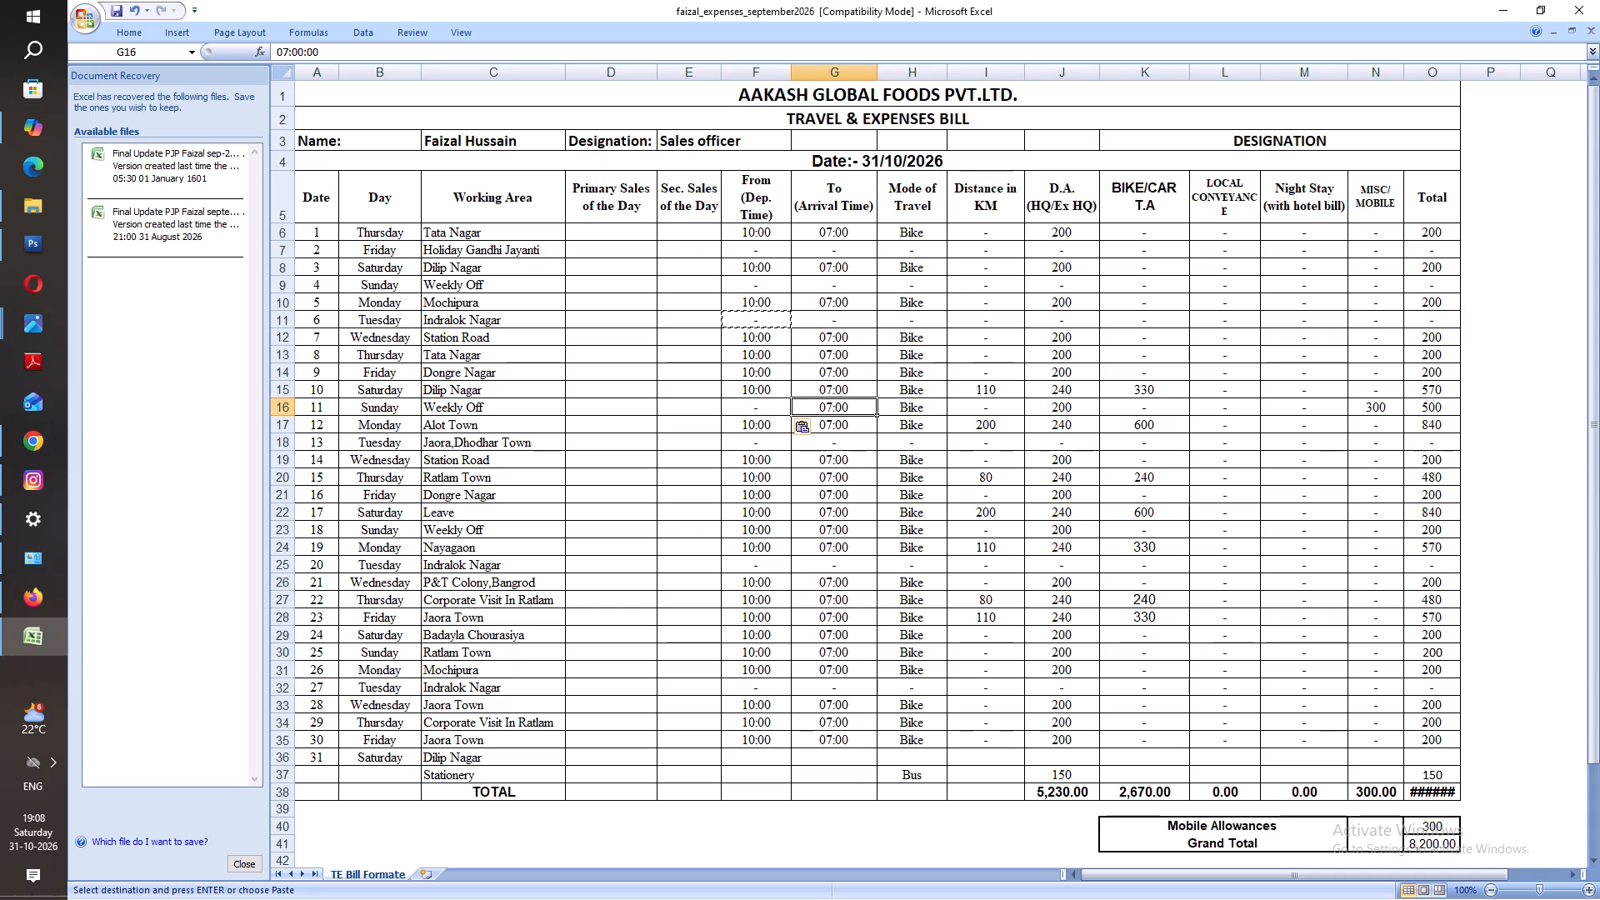
key(ctrl+v)
key(Right)
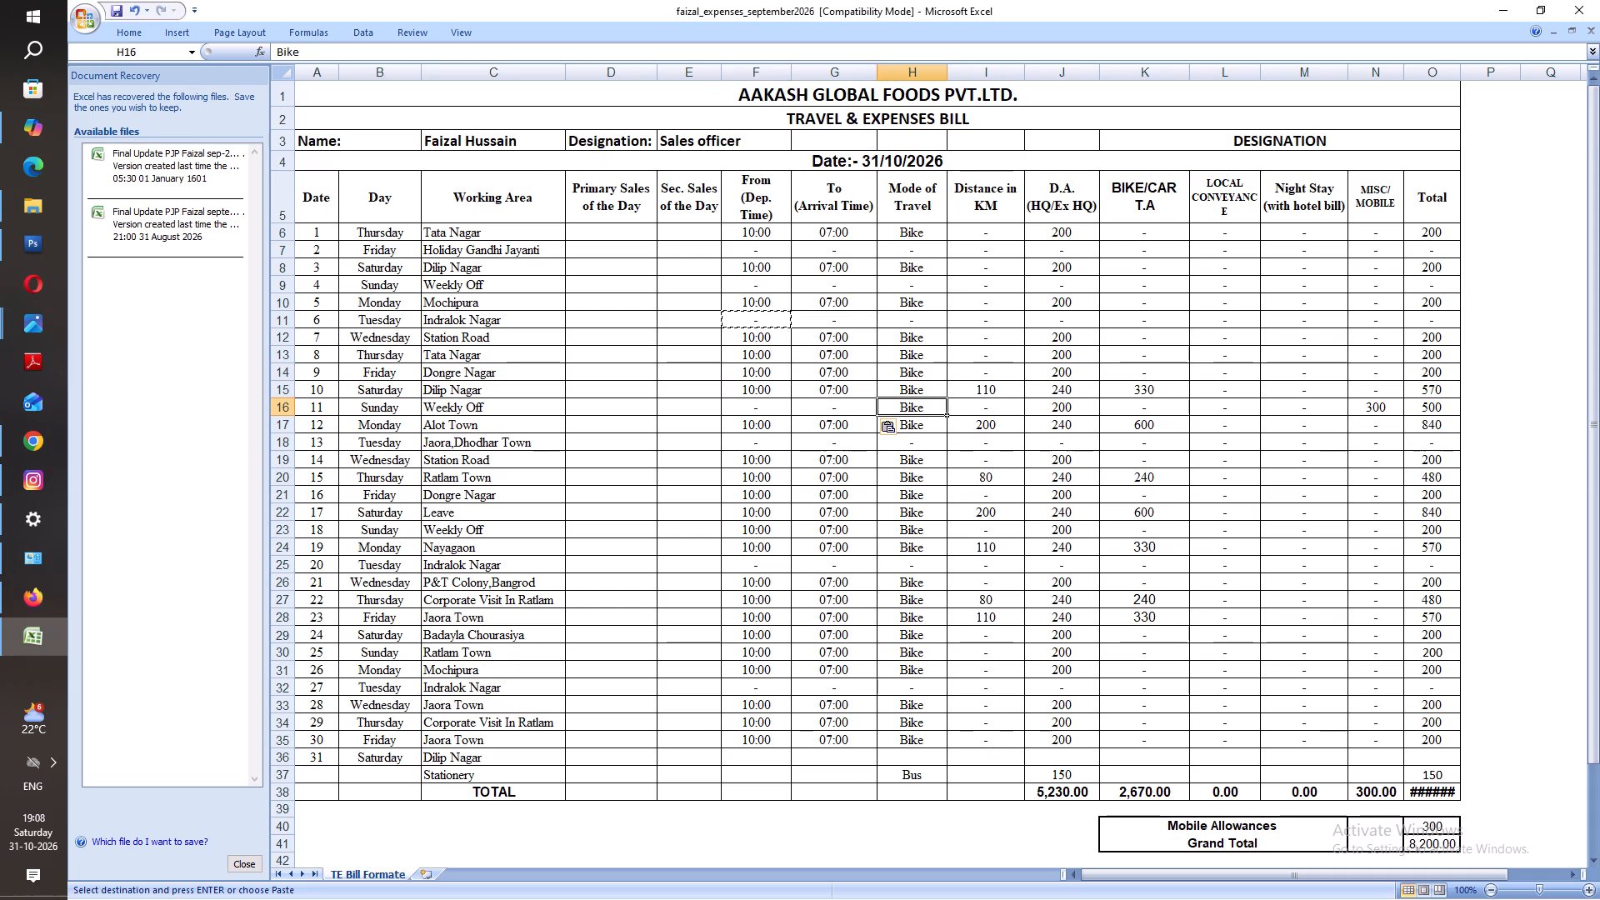
key(ctrl+v)
Replace the D.A., Misc/Mobile and Total amounts of date 11 (Sunday, Weekly Off) with the copied dash.
key(Right)
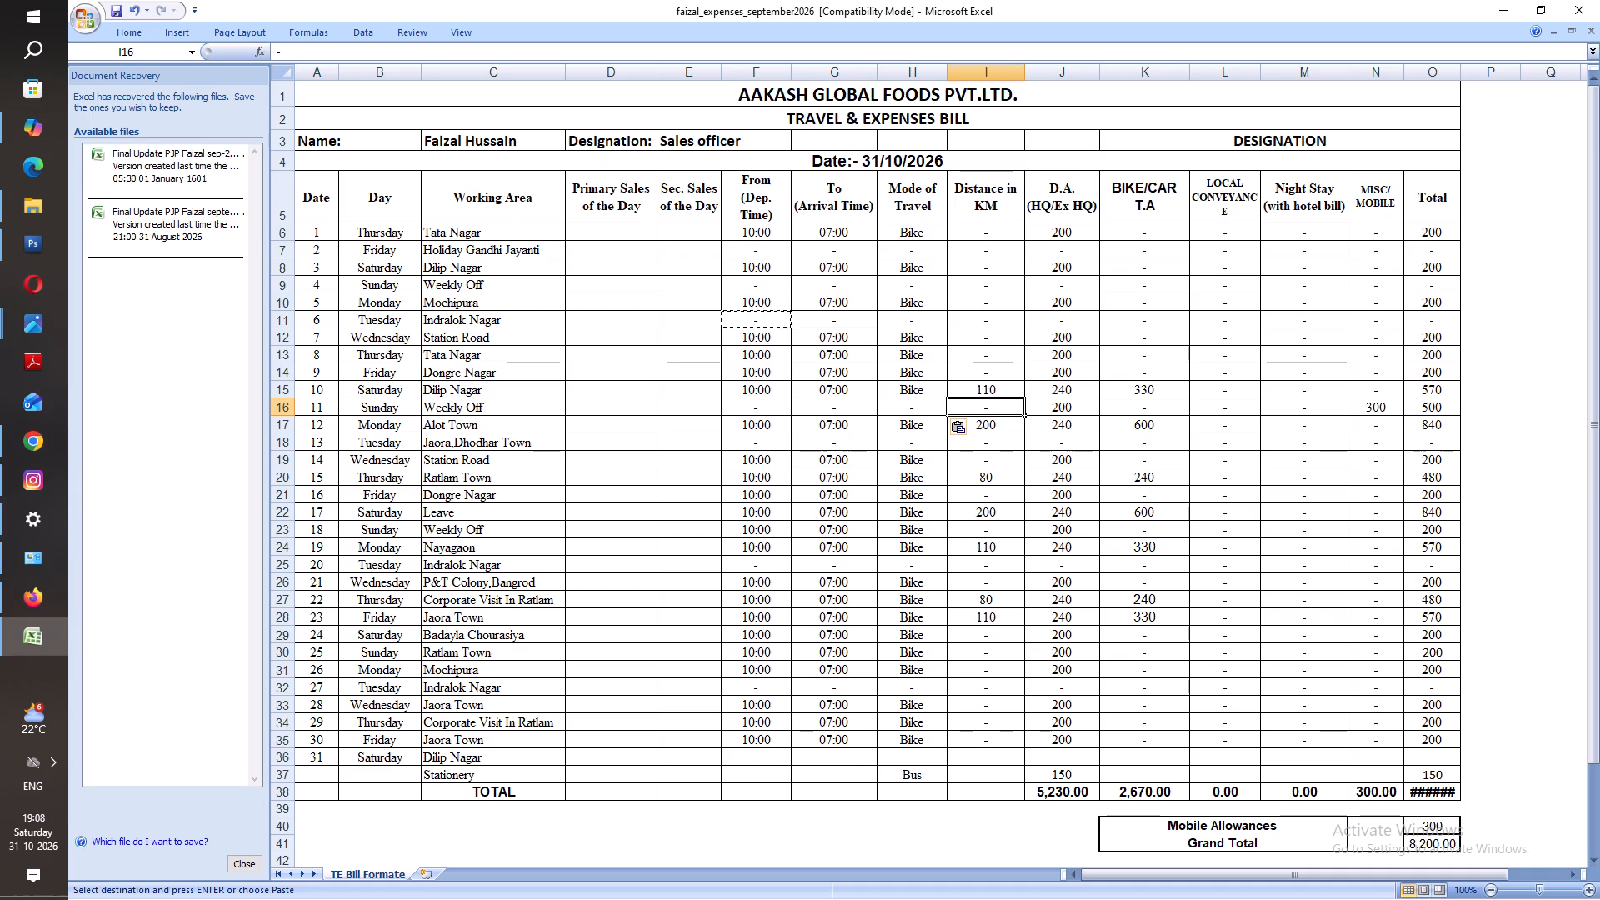
key(Right)
key(ctrl+v)
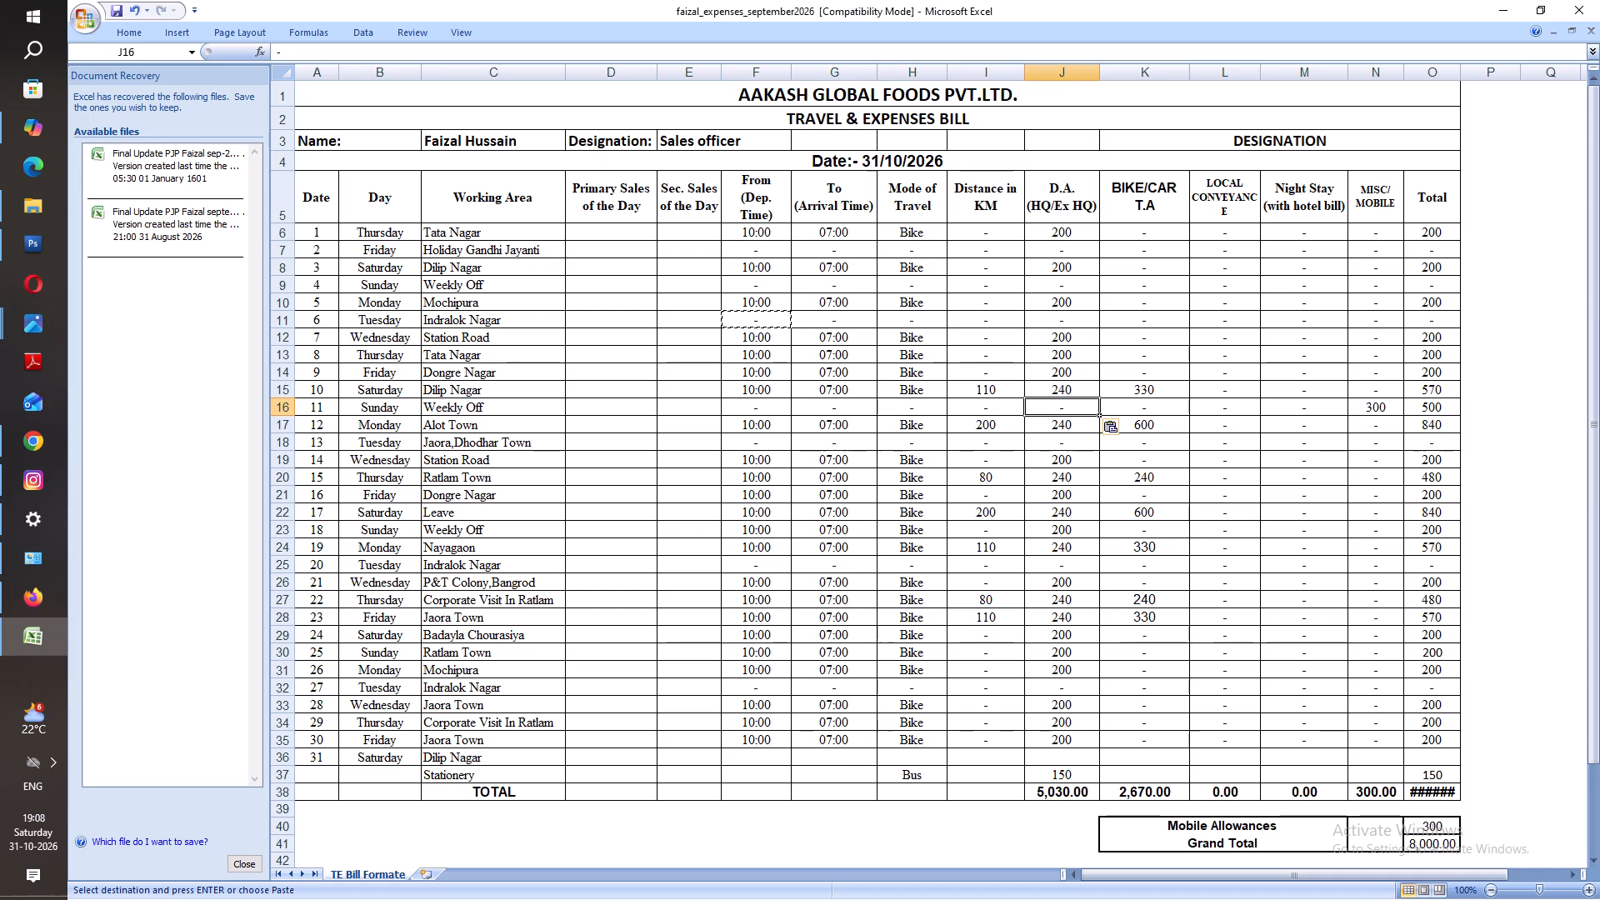
key(Right)
key(Right)
key(Right)
key(Right)
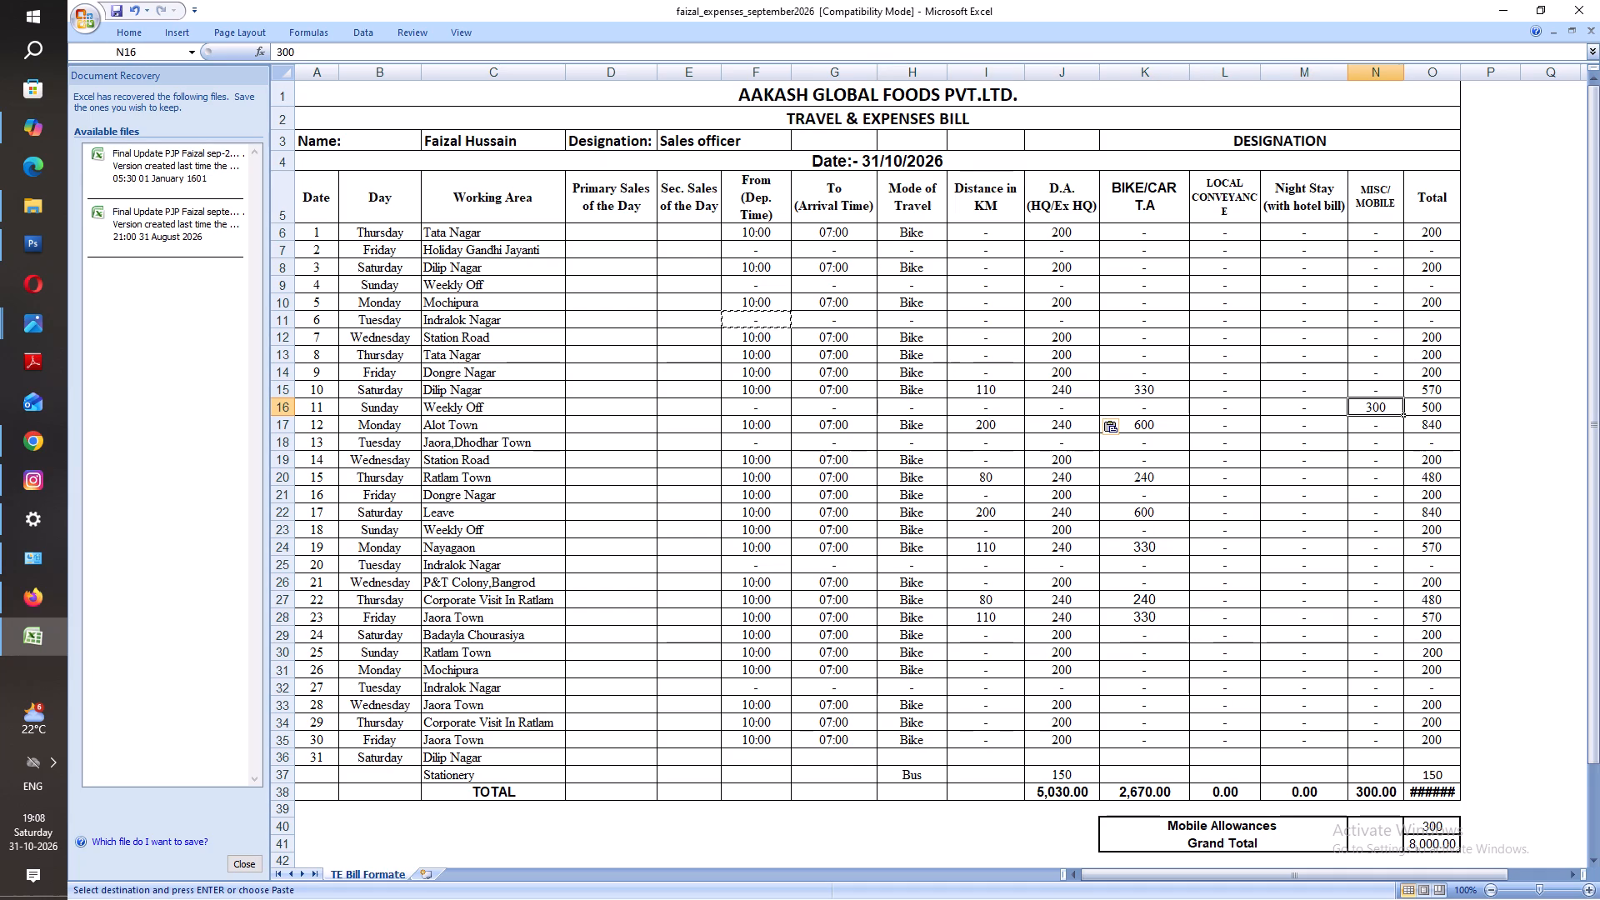
key(ctrl+v)
key(Right)
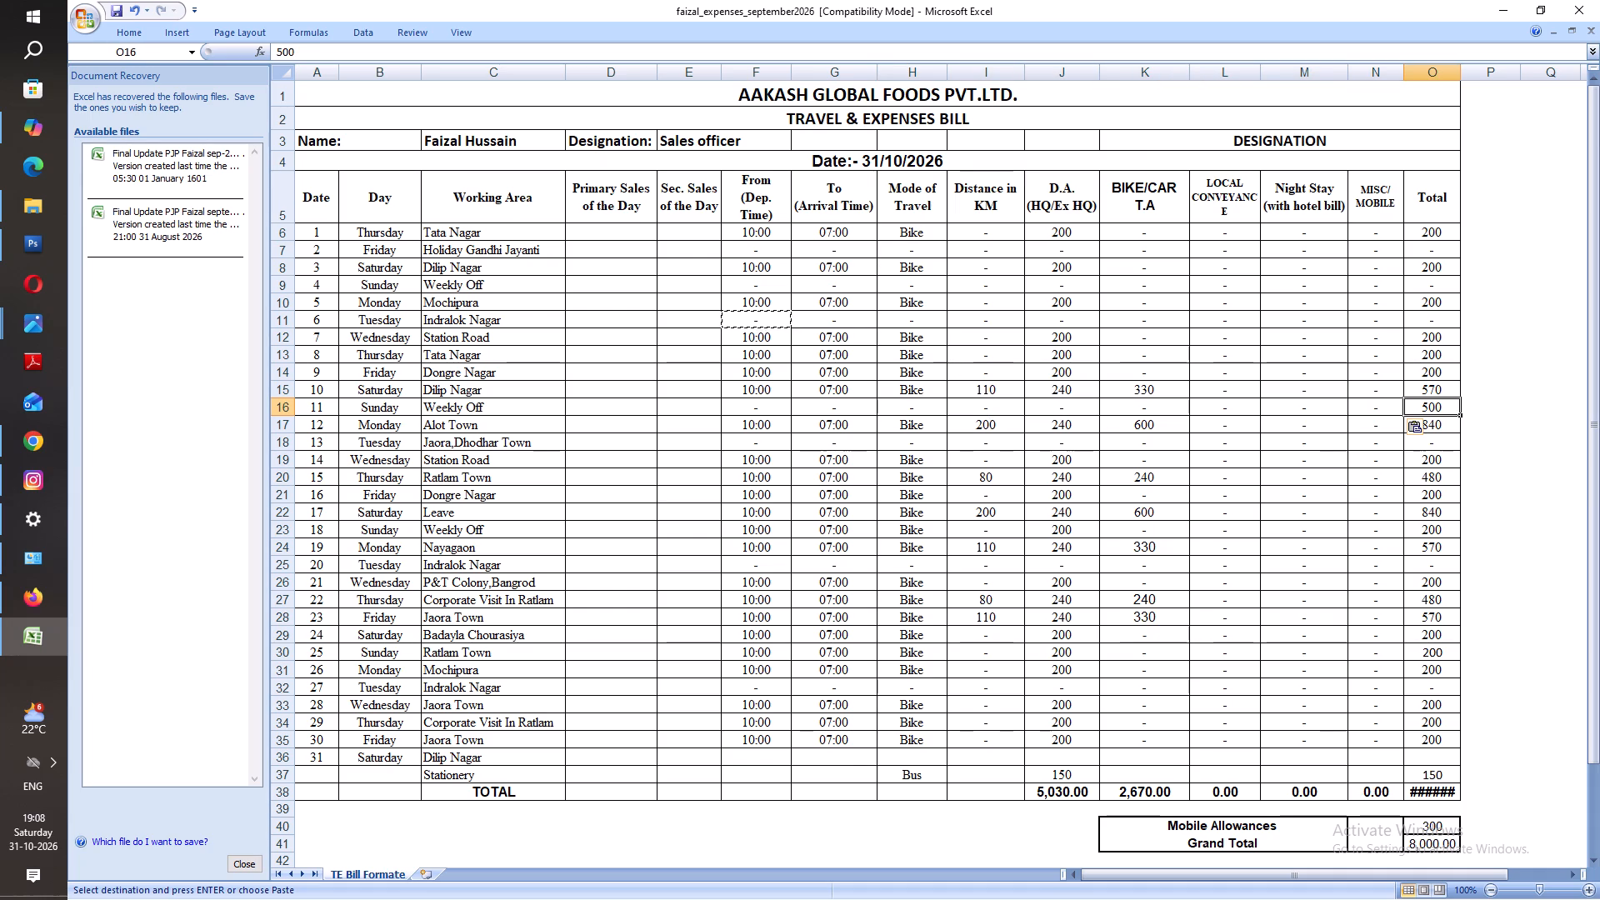
key(ctrl+v)
Replace the From times of date 17 (Leave) and date 18 (Sunday, Weekly Off) with the copied dash.
key(Left)
key(Left)
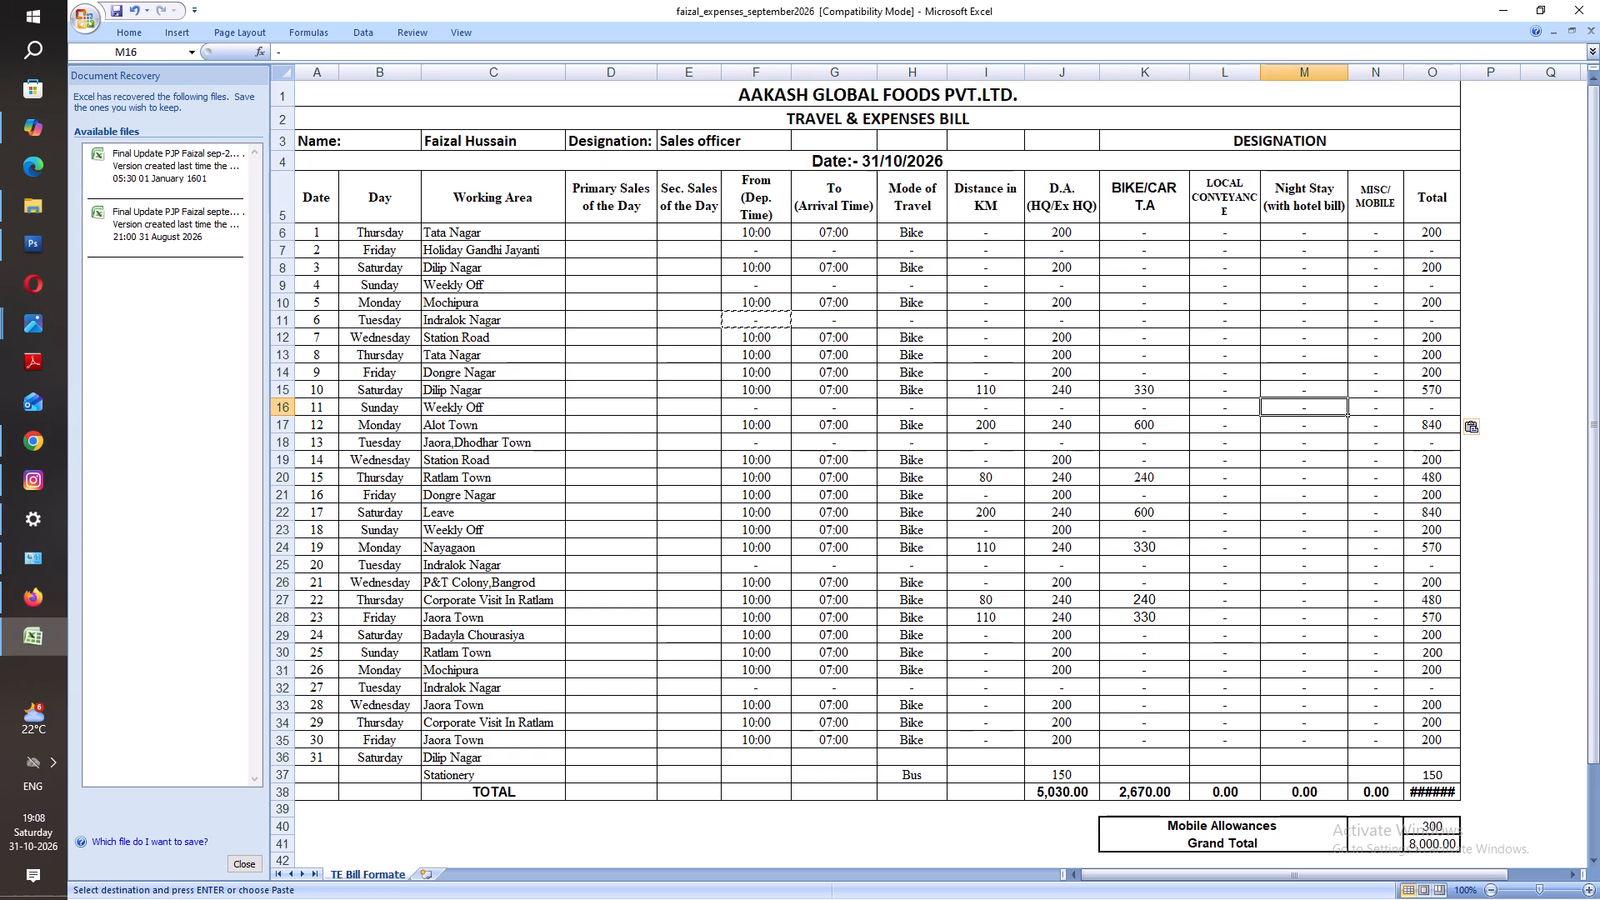
key(Left)
key(Left)
key(Left)
key(Left)
key(Left)
key(Left)
key(Left)
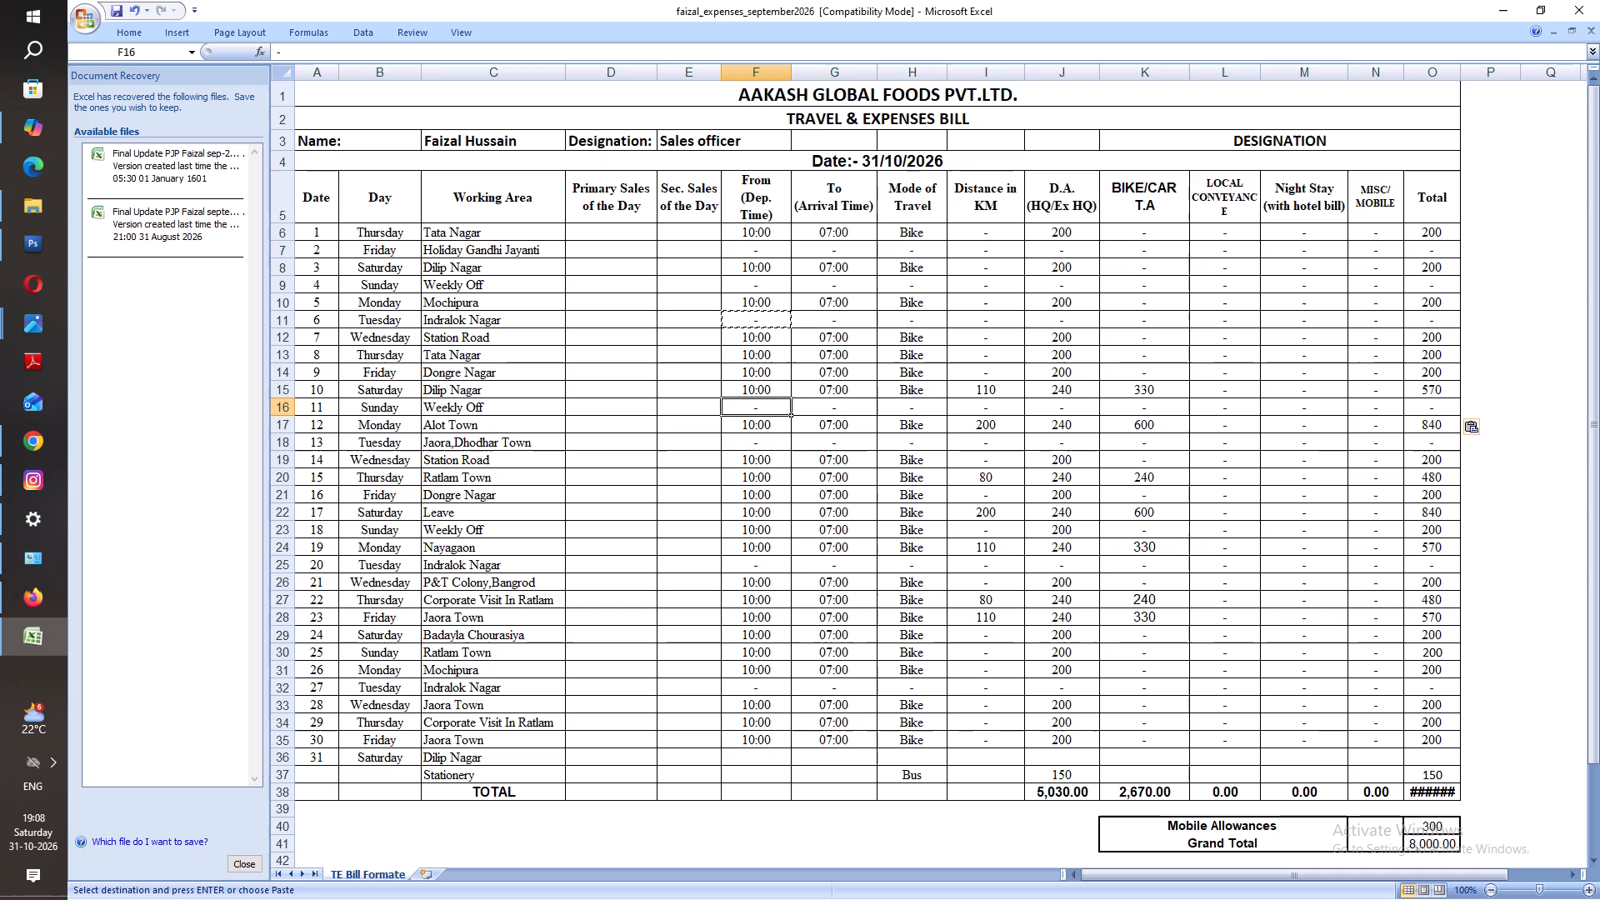
key(Down)
key(Down)
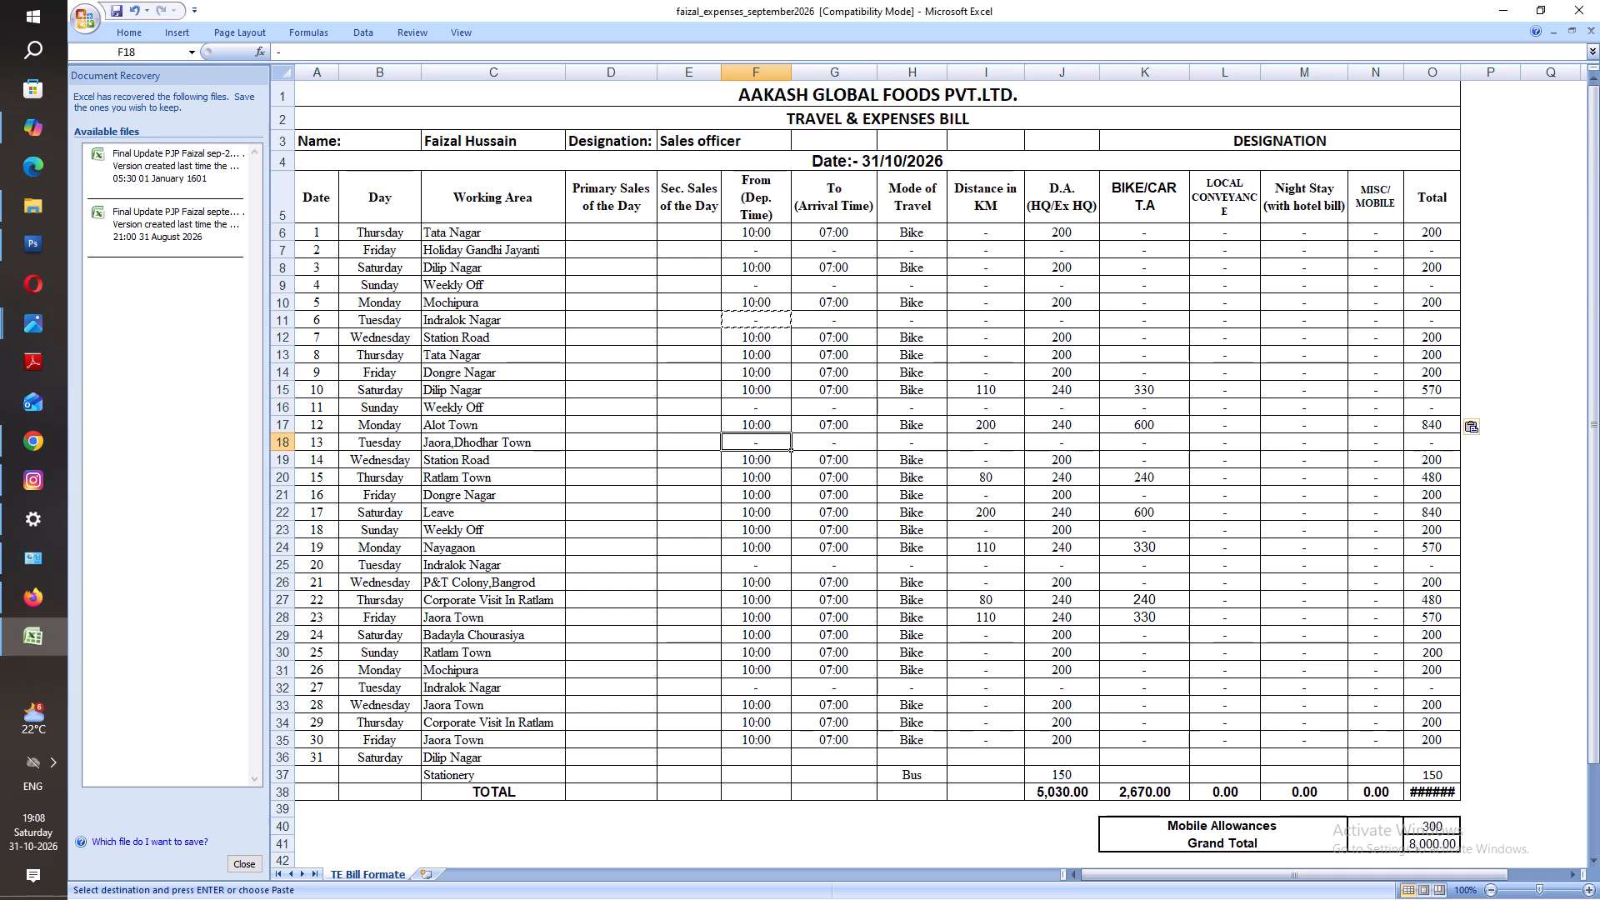
key(Down)
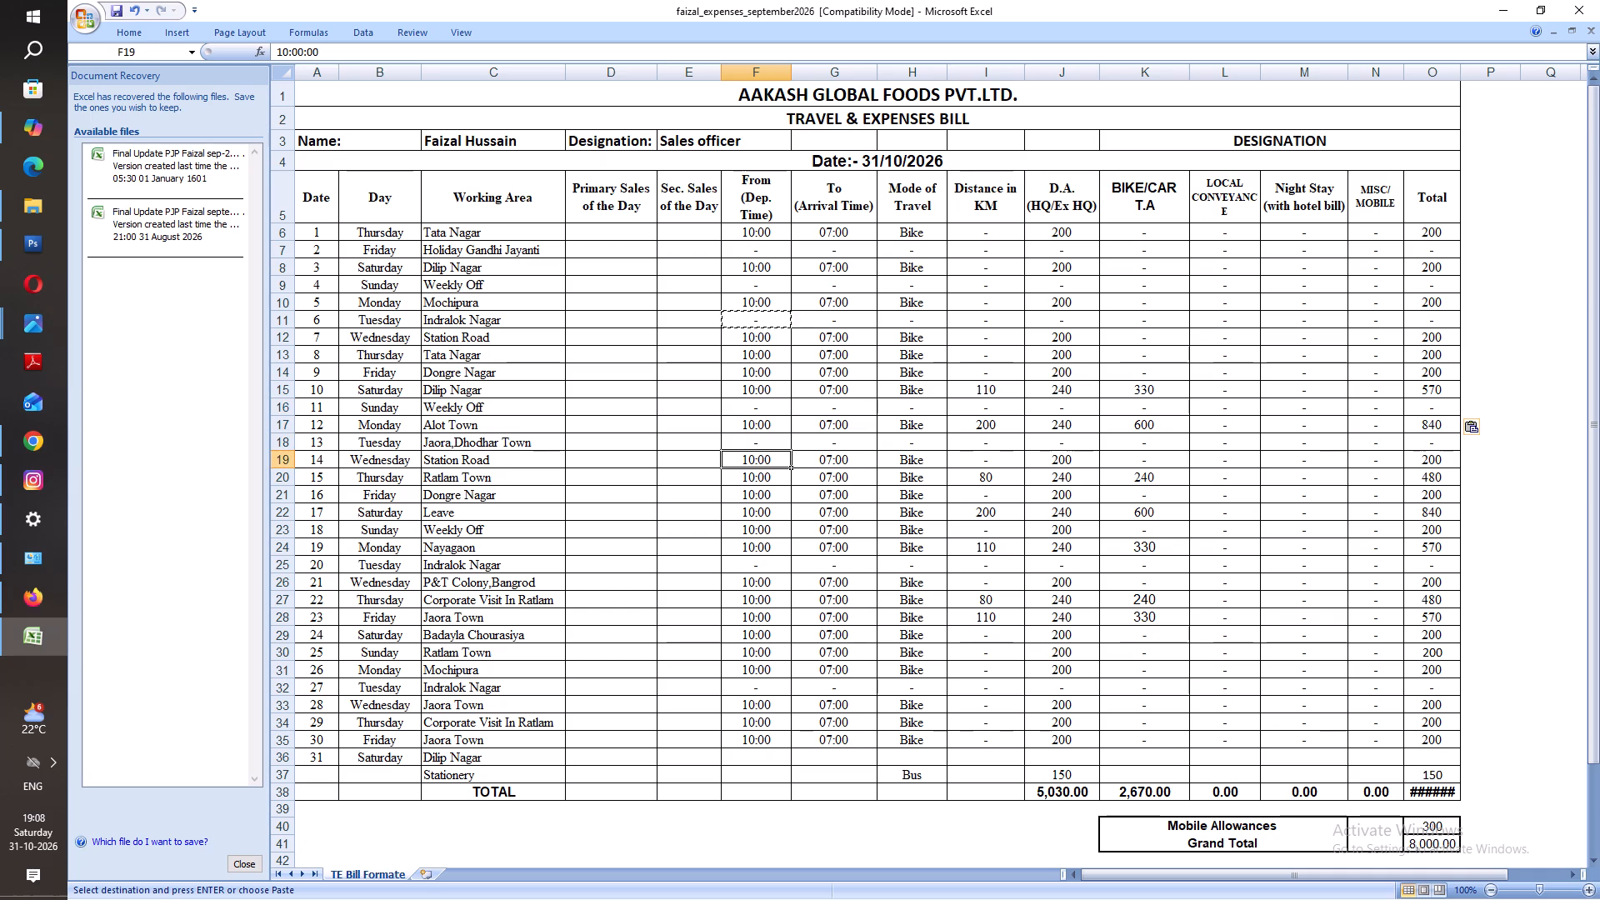
key(Down)
key(Down)
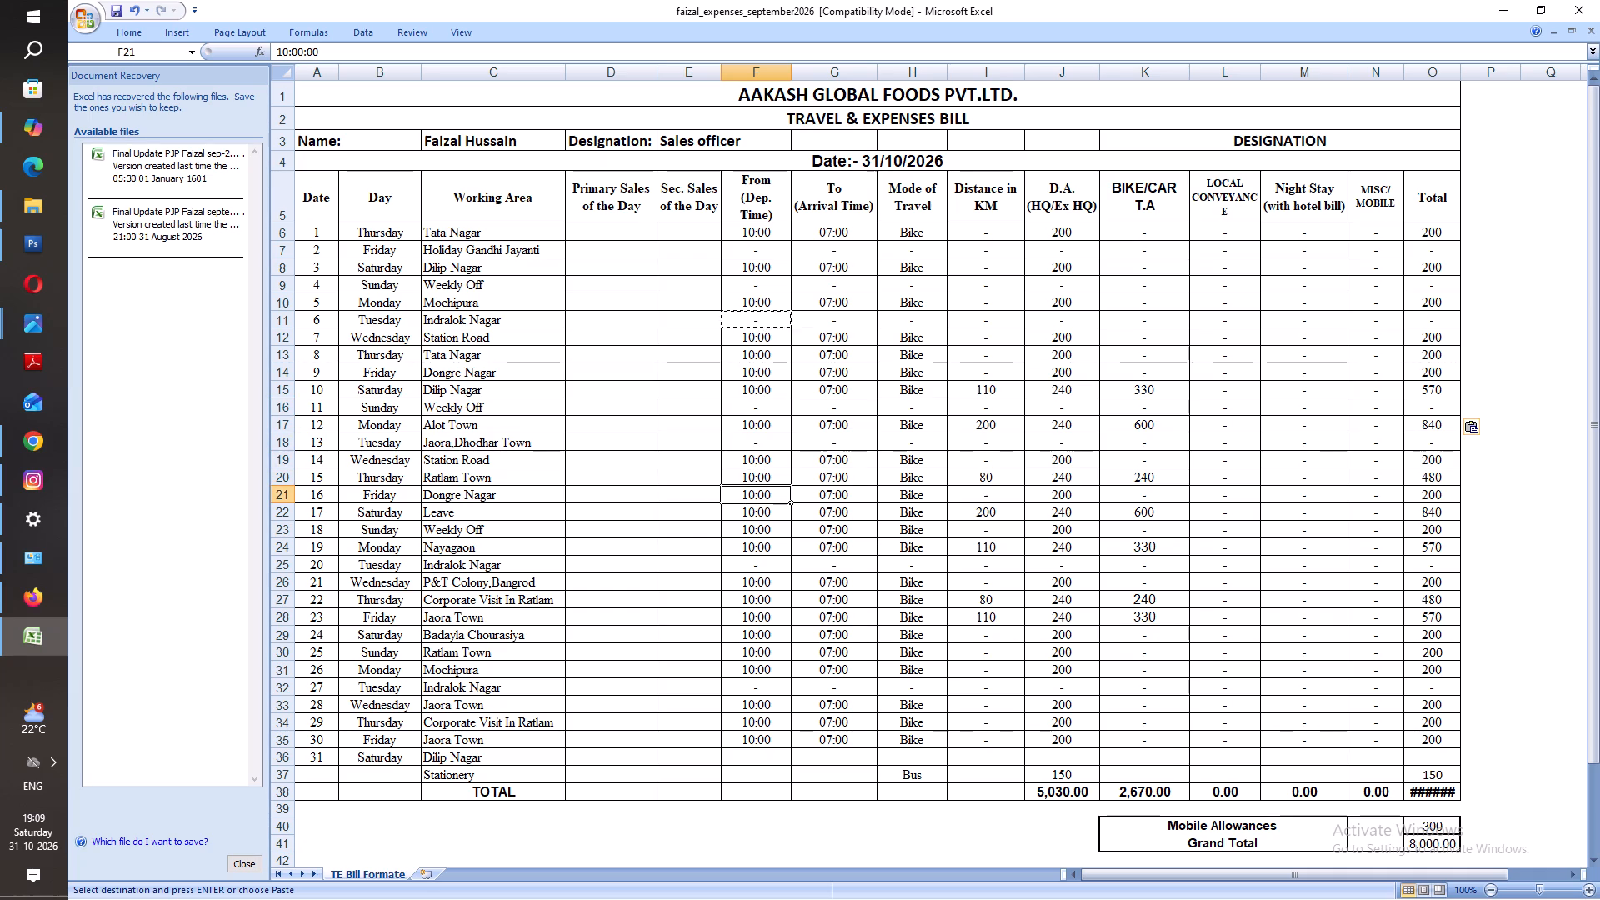
key(Down)
key(ctrl+v)
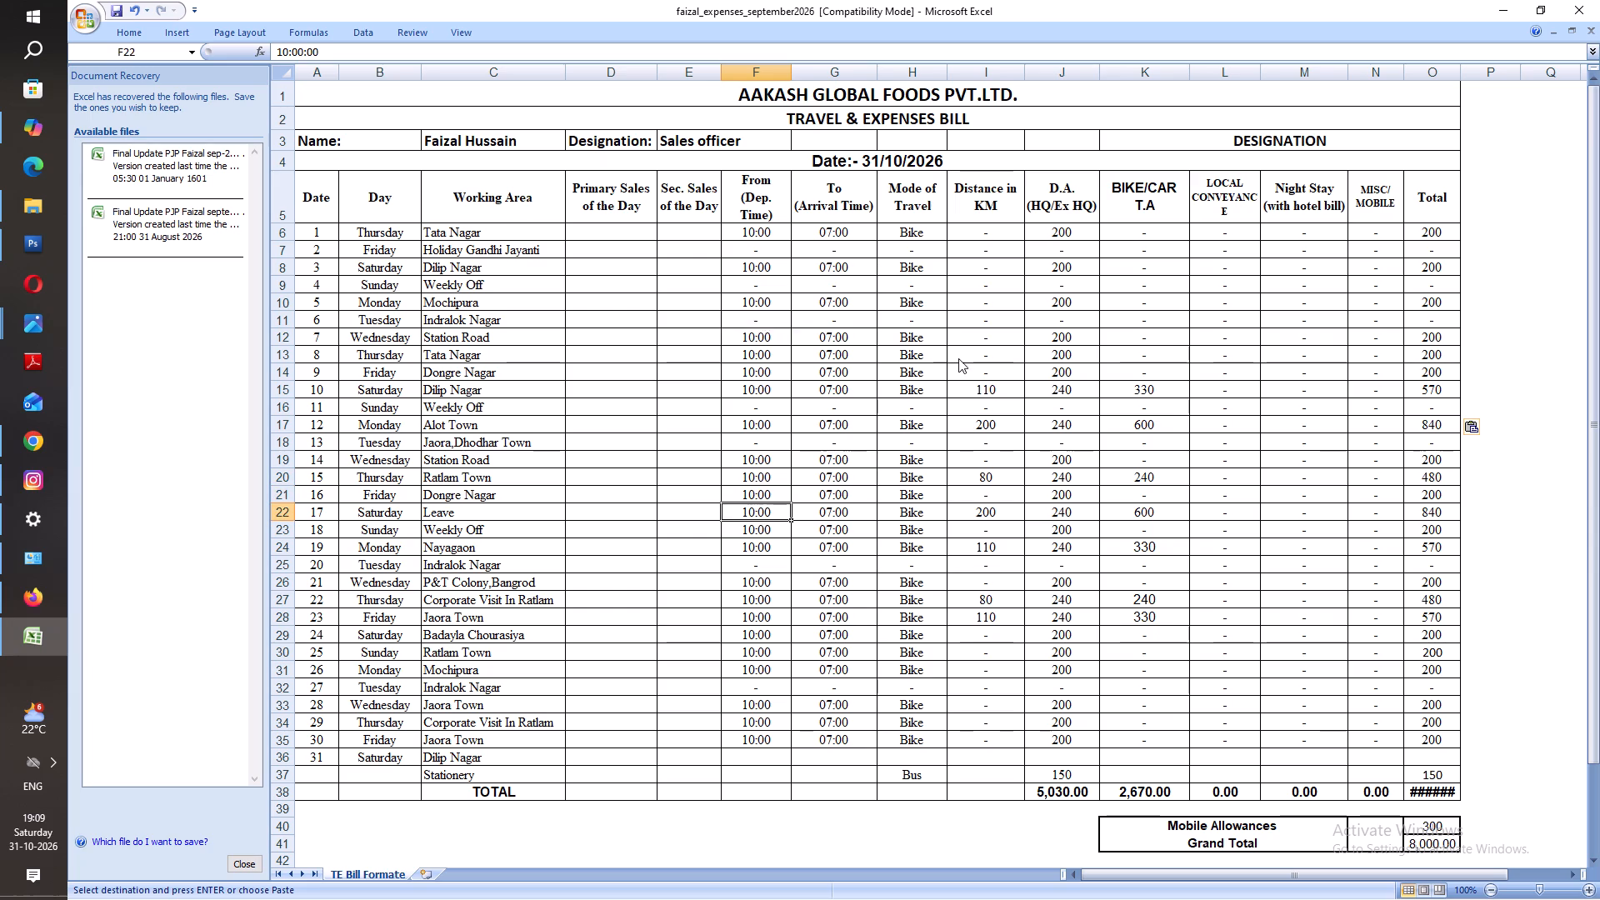
key(Down)
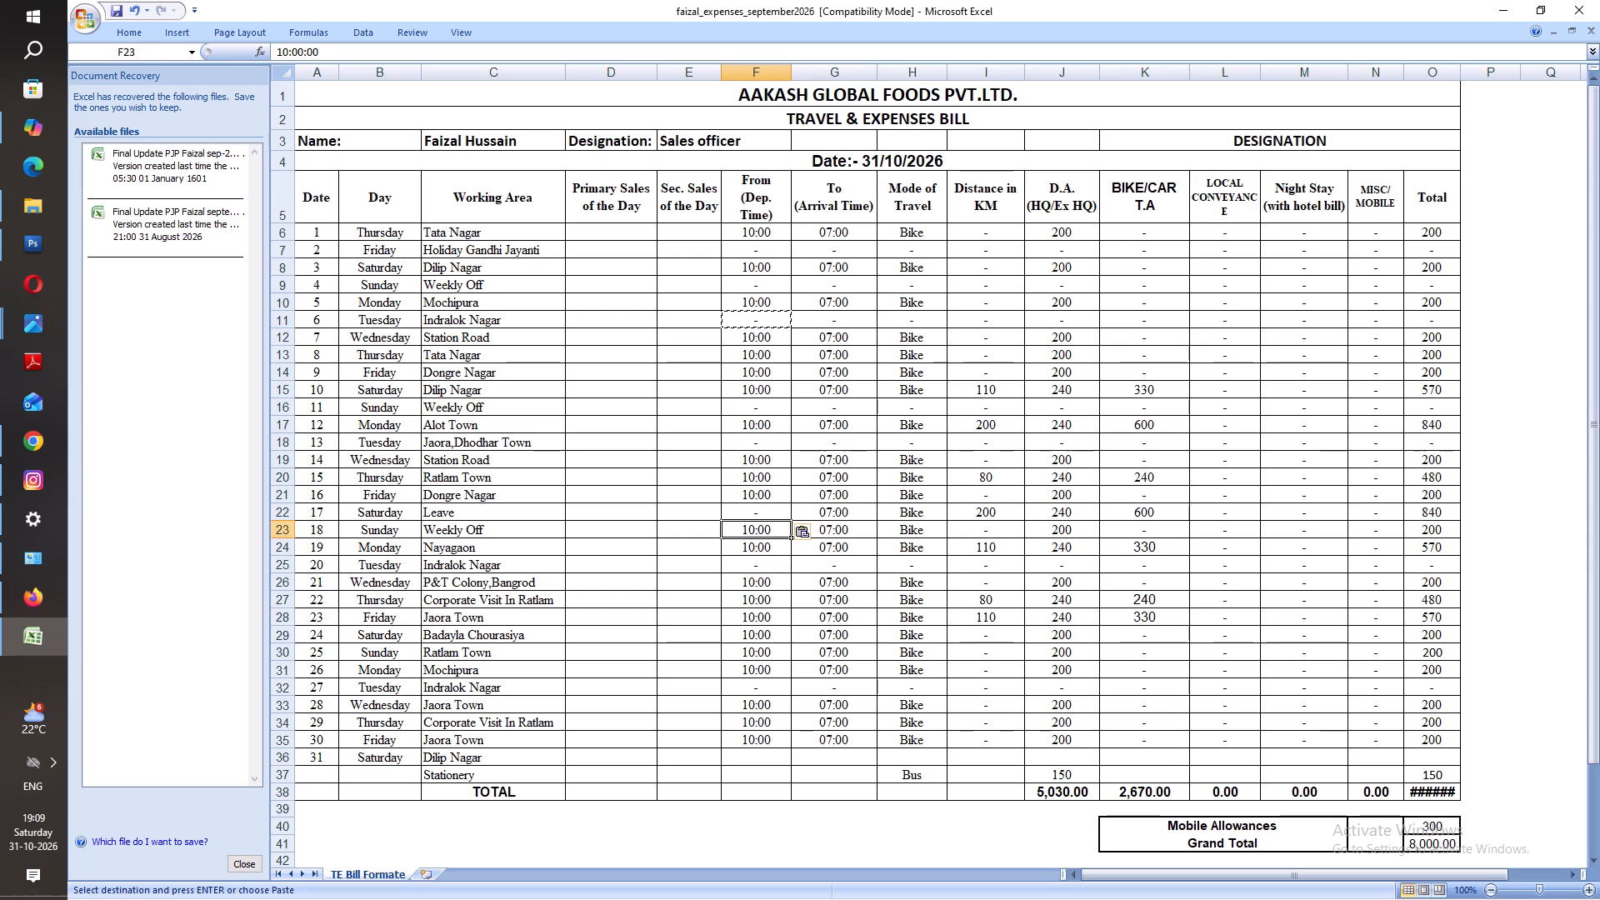
key(ctrl+v)
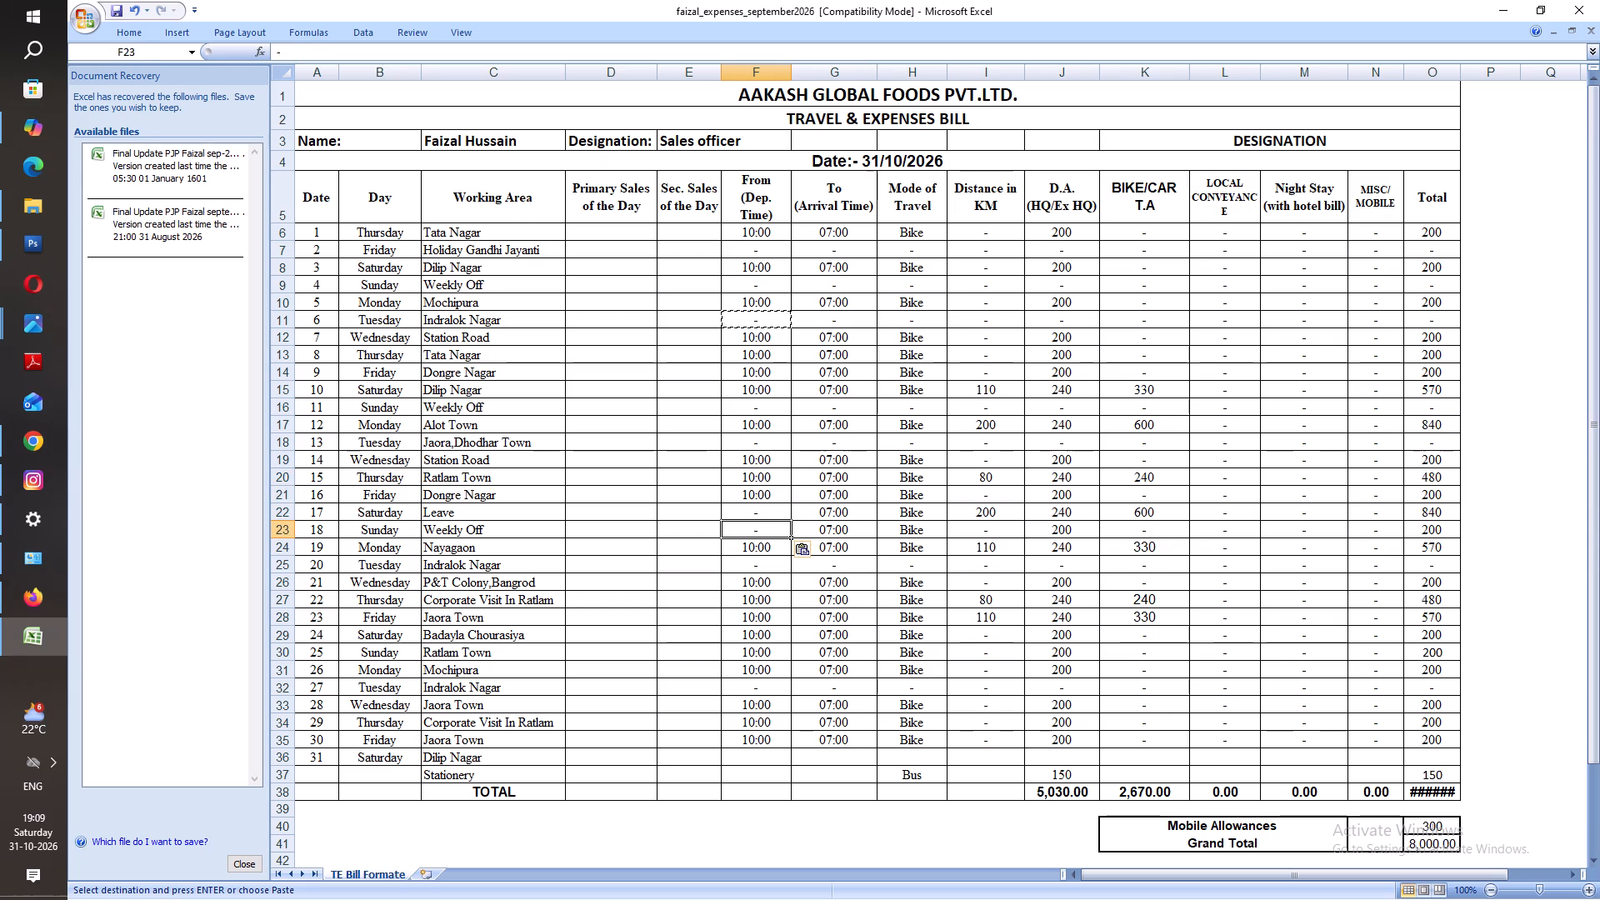
Replace the To and Mode of Travel entries of dates 17 (Leave) and 18 (Weekly Off) with the copied dash.
key(Right)
key(ctrl+v)
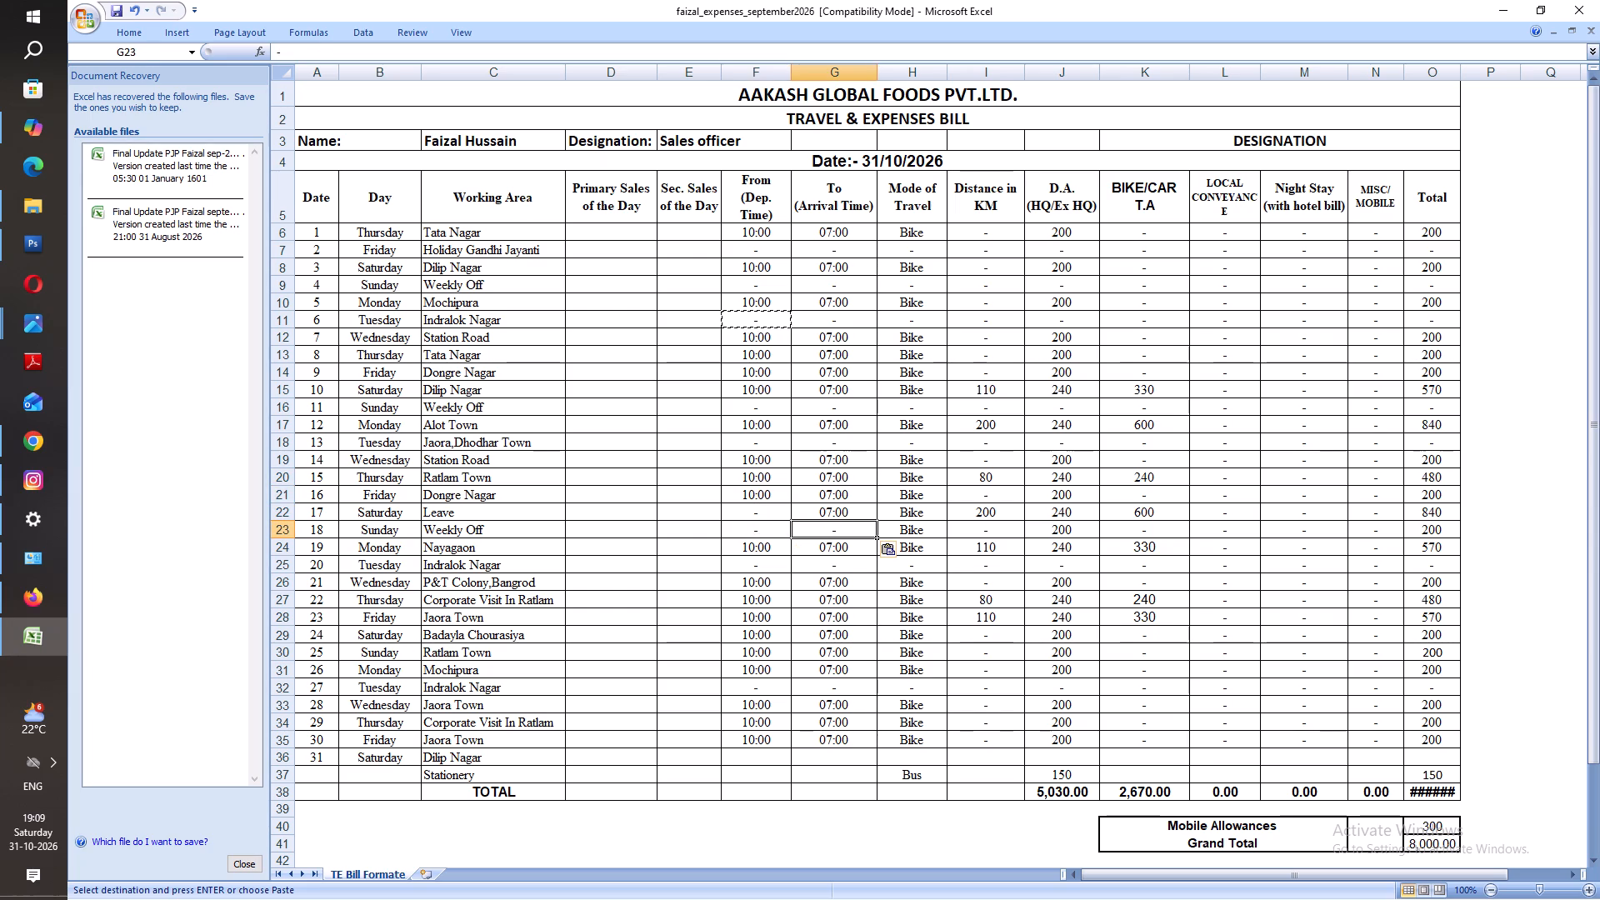
key(Up)
key(ctrl+v)
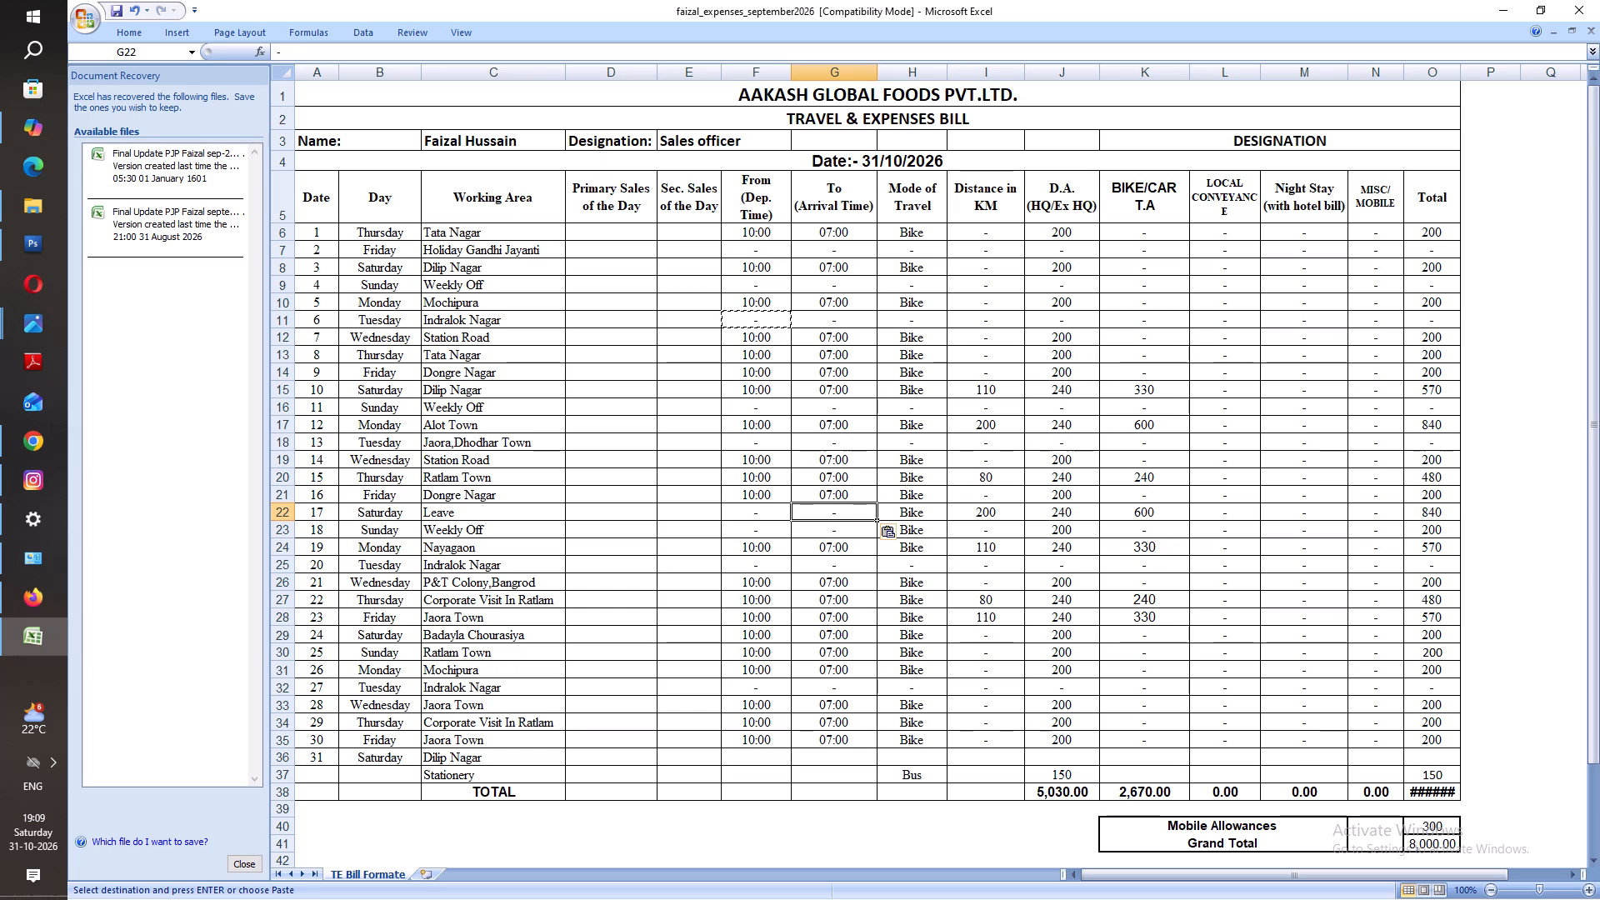
key(Right)
key(ctrl+v)
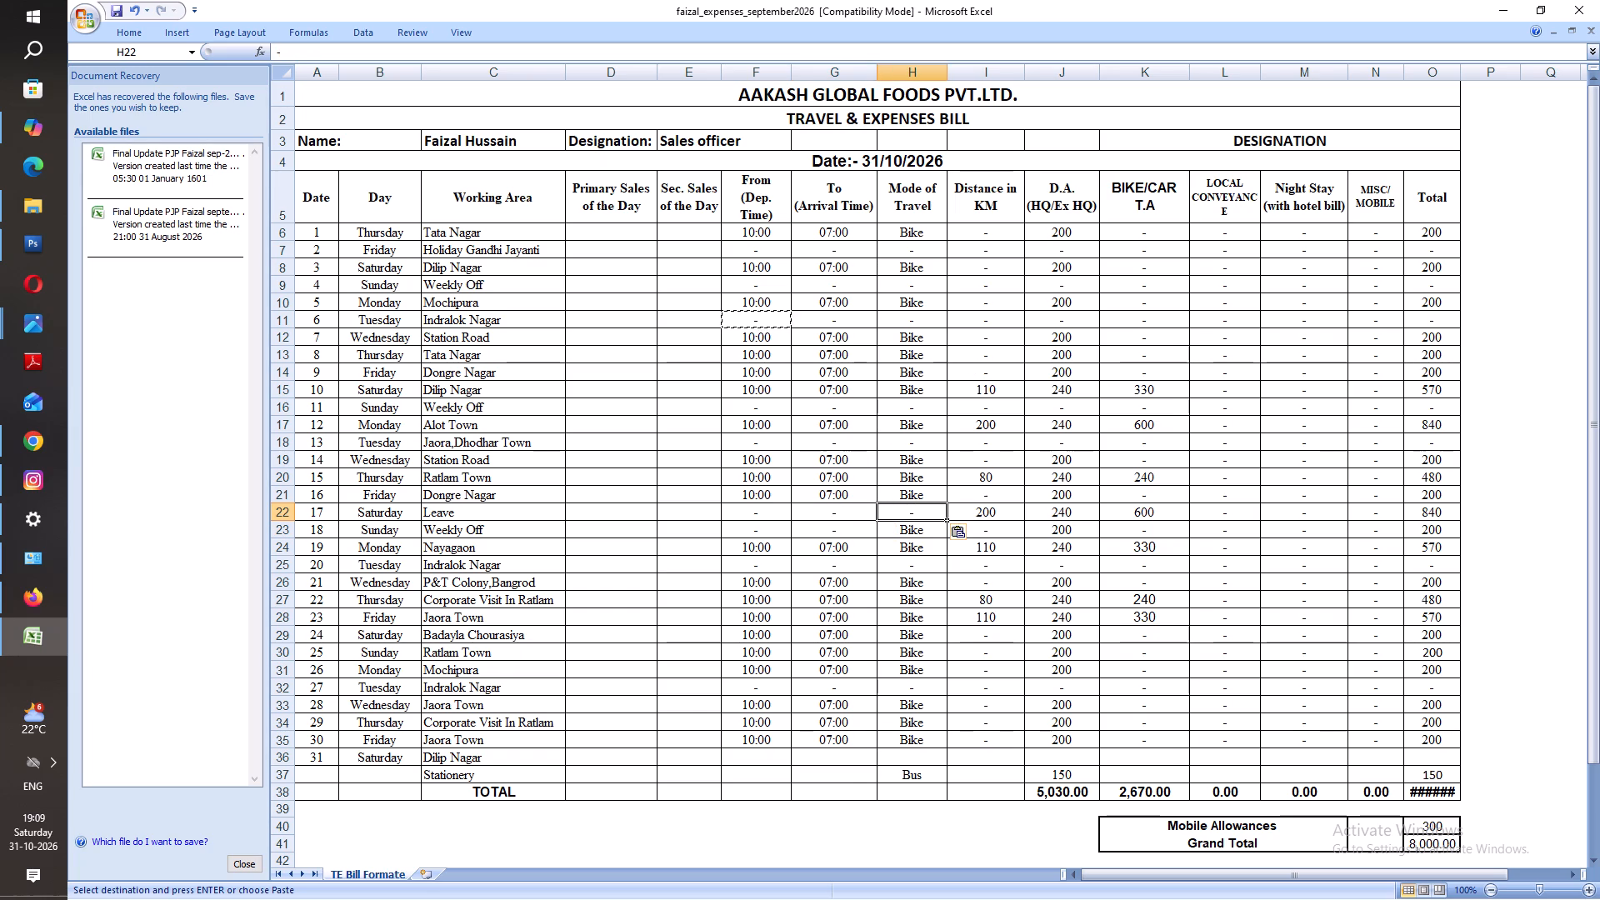
key(Down)
key(ctrl+v)
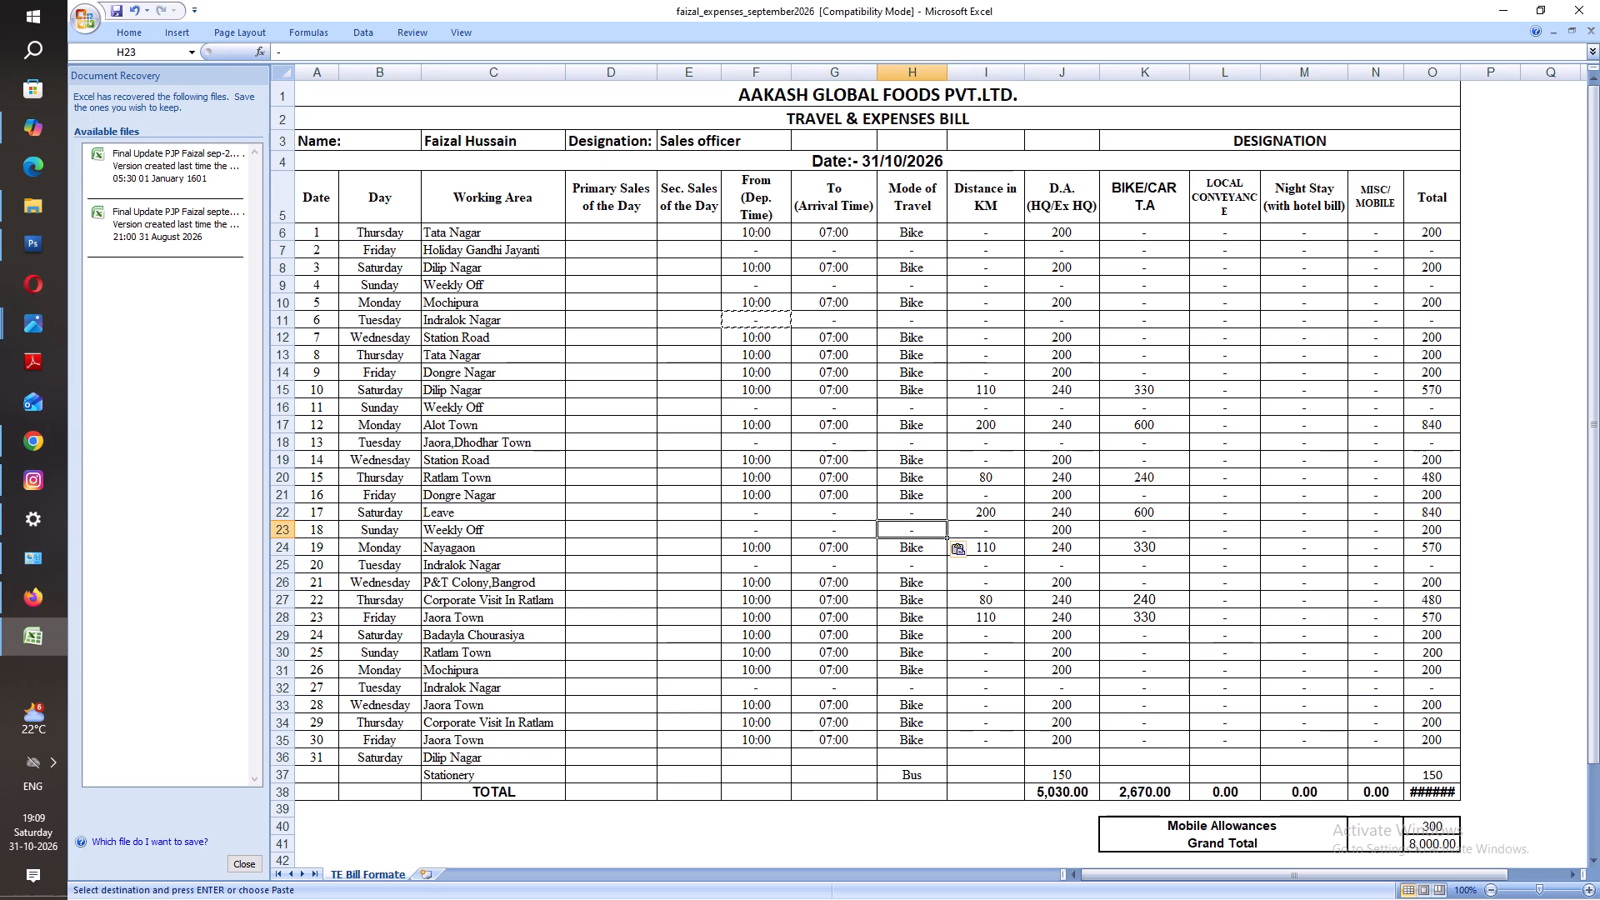
Paste the dash over date 17's Distance in KM, D.A. and Bike/Car T.A. values and date 18's D.A. amount.
key(Right)
key(Up)
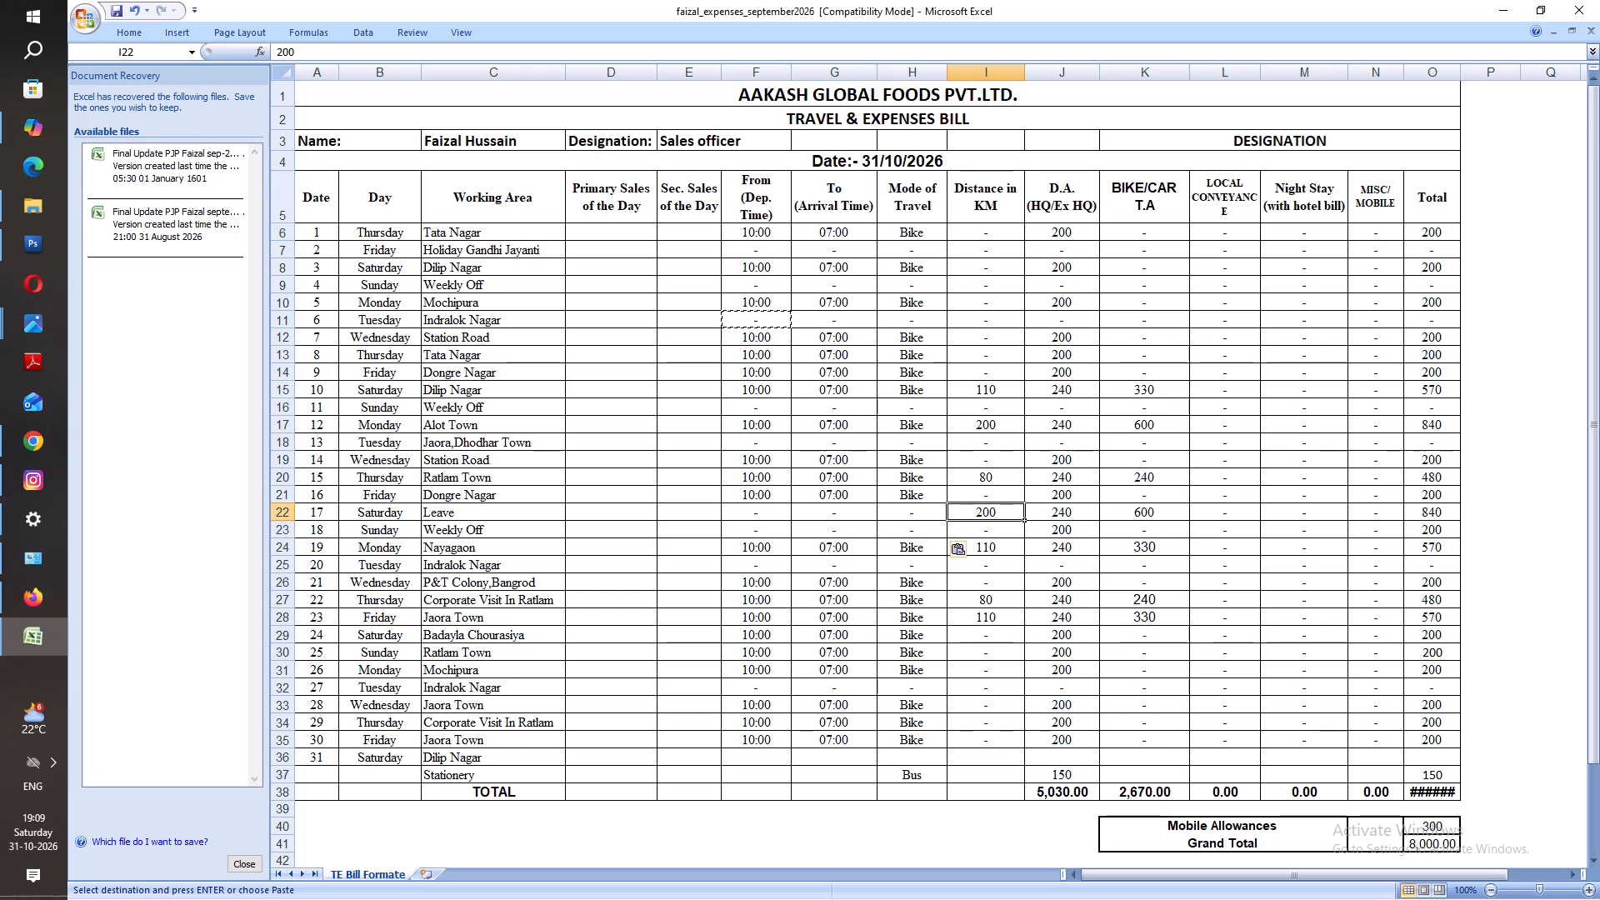
key(ctrl+v)
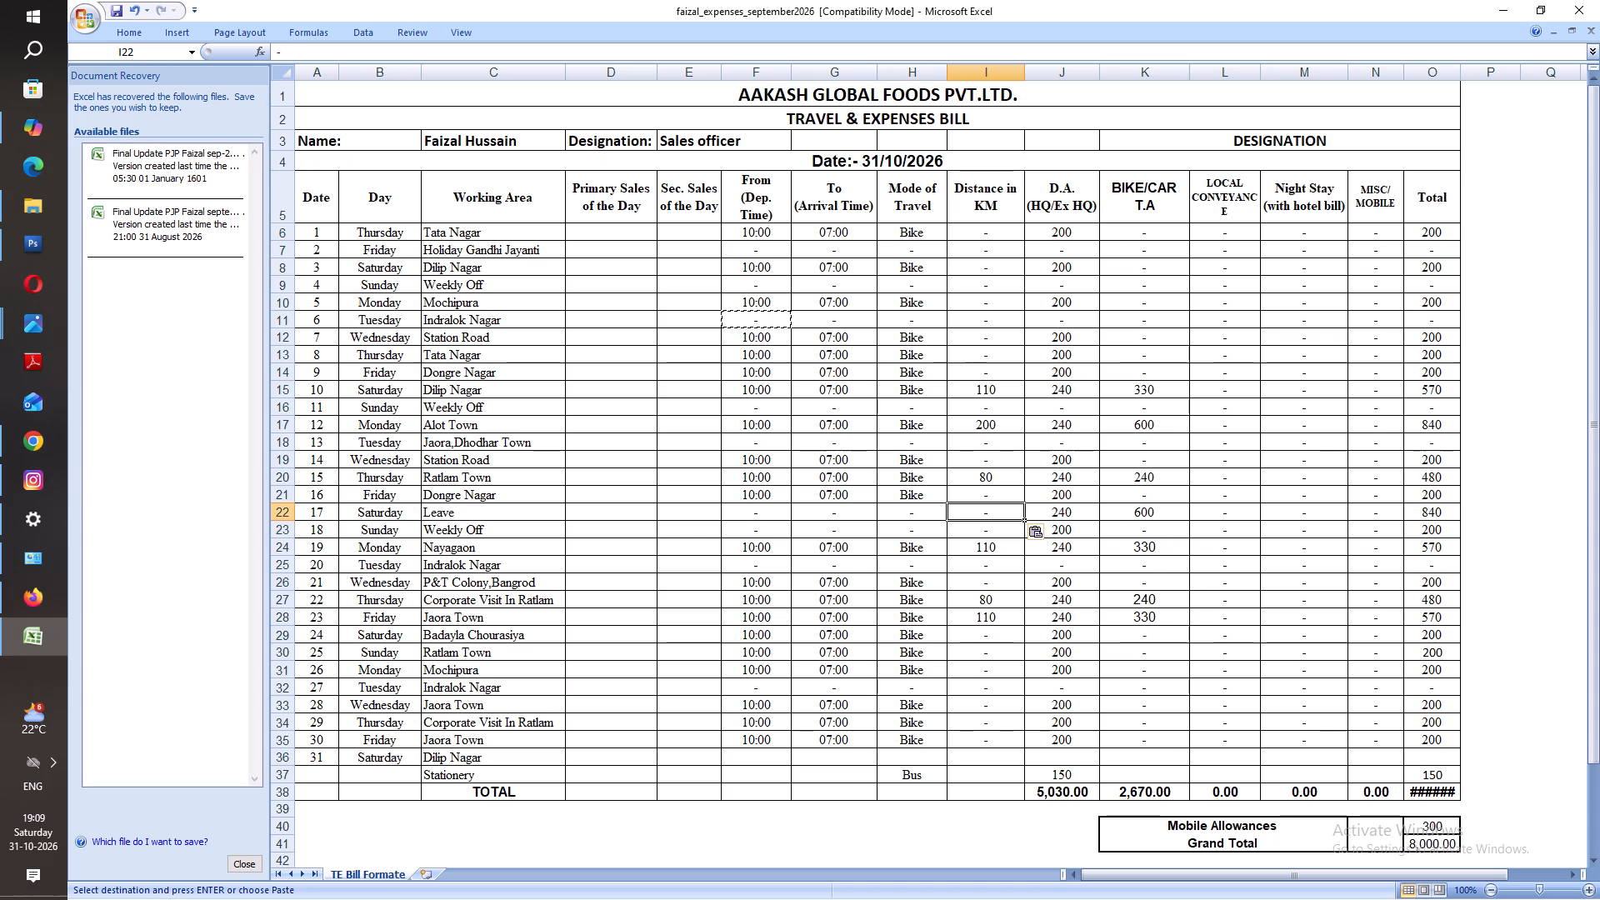
key(Right)
key(ctrl+v)
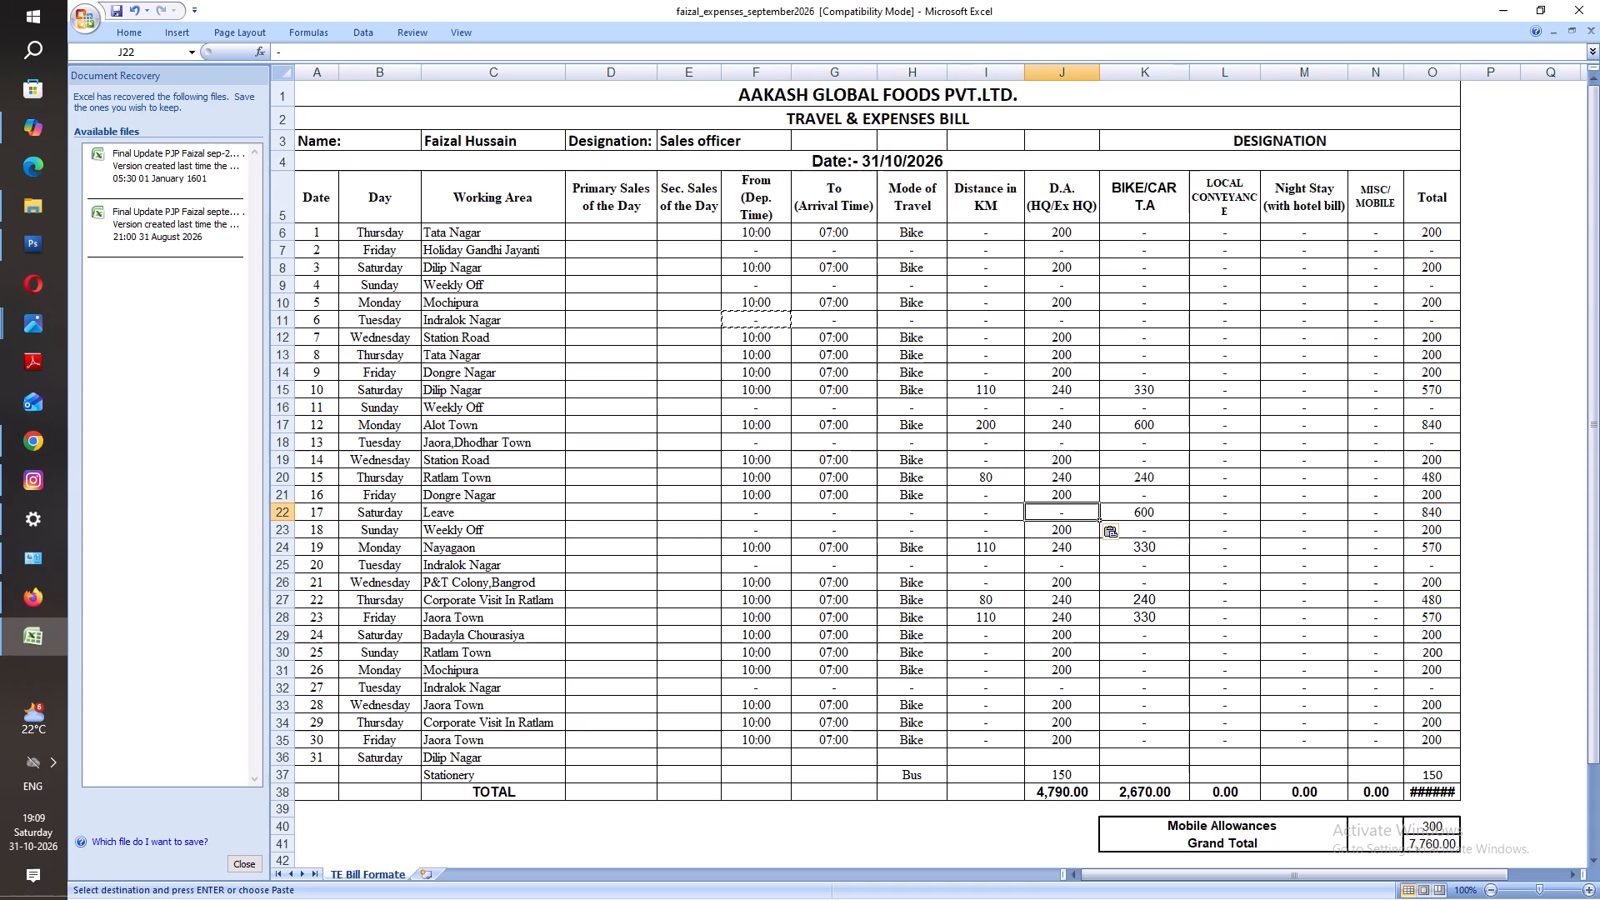
key(Down)
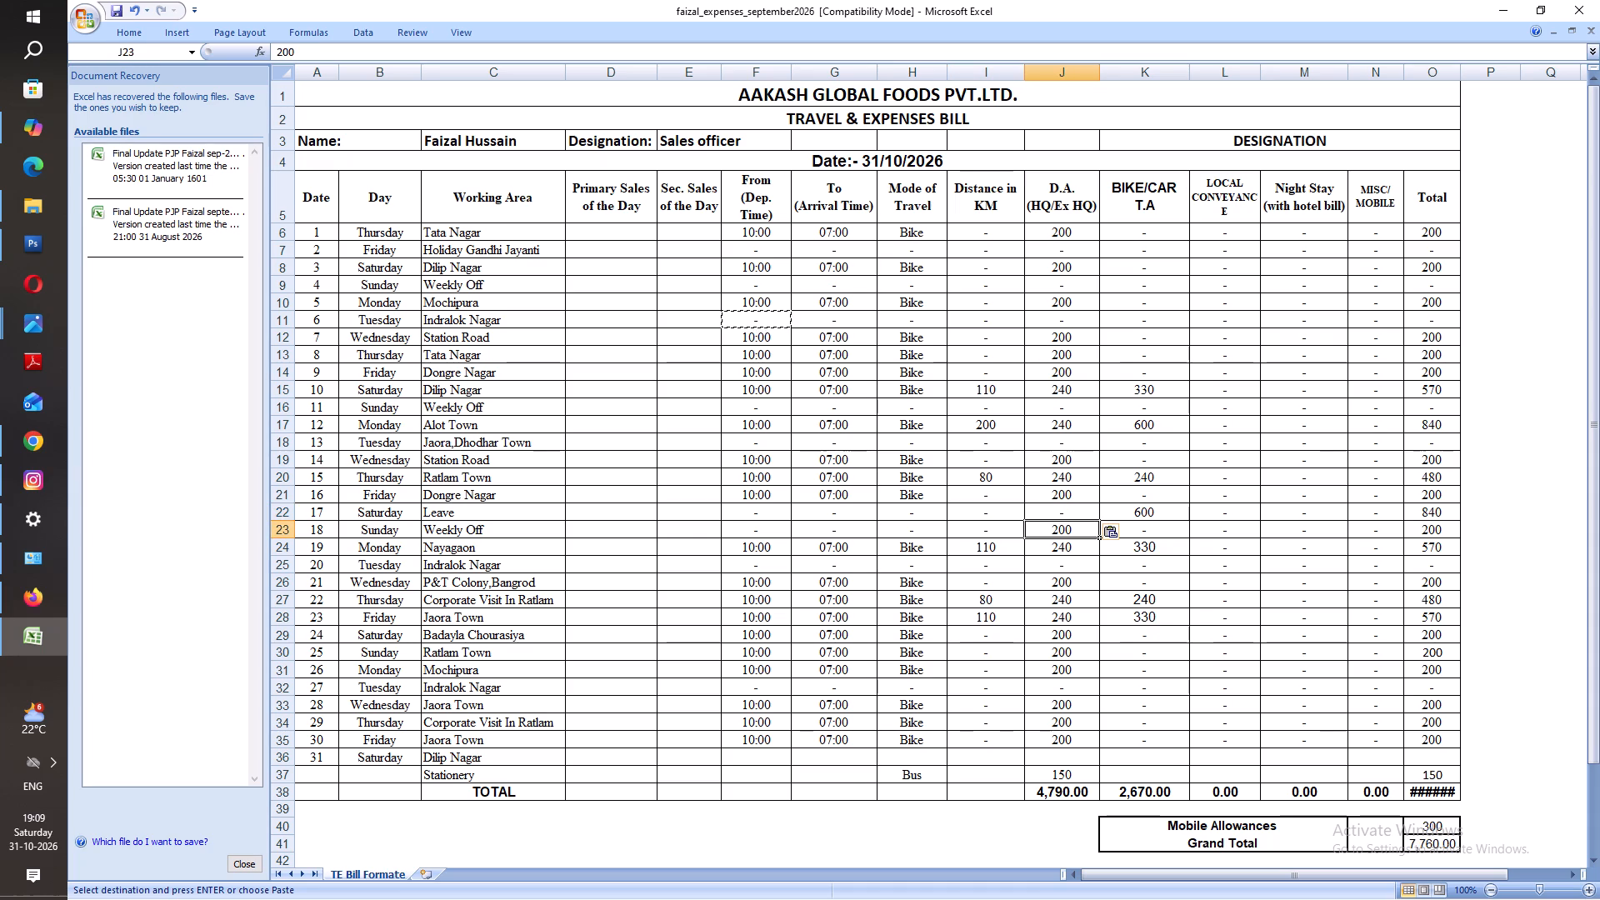
key(ctrl+v)
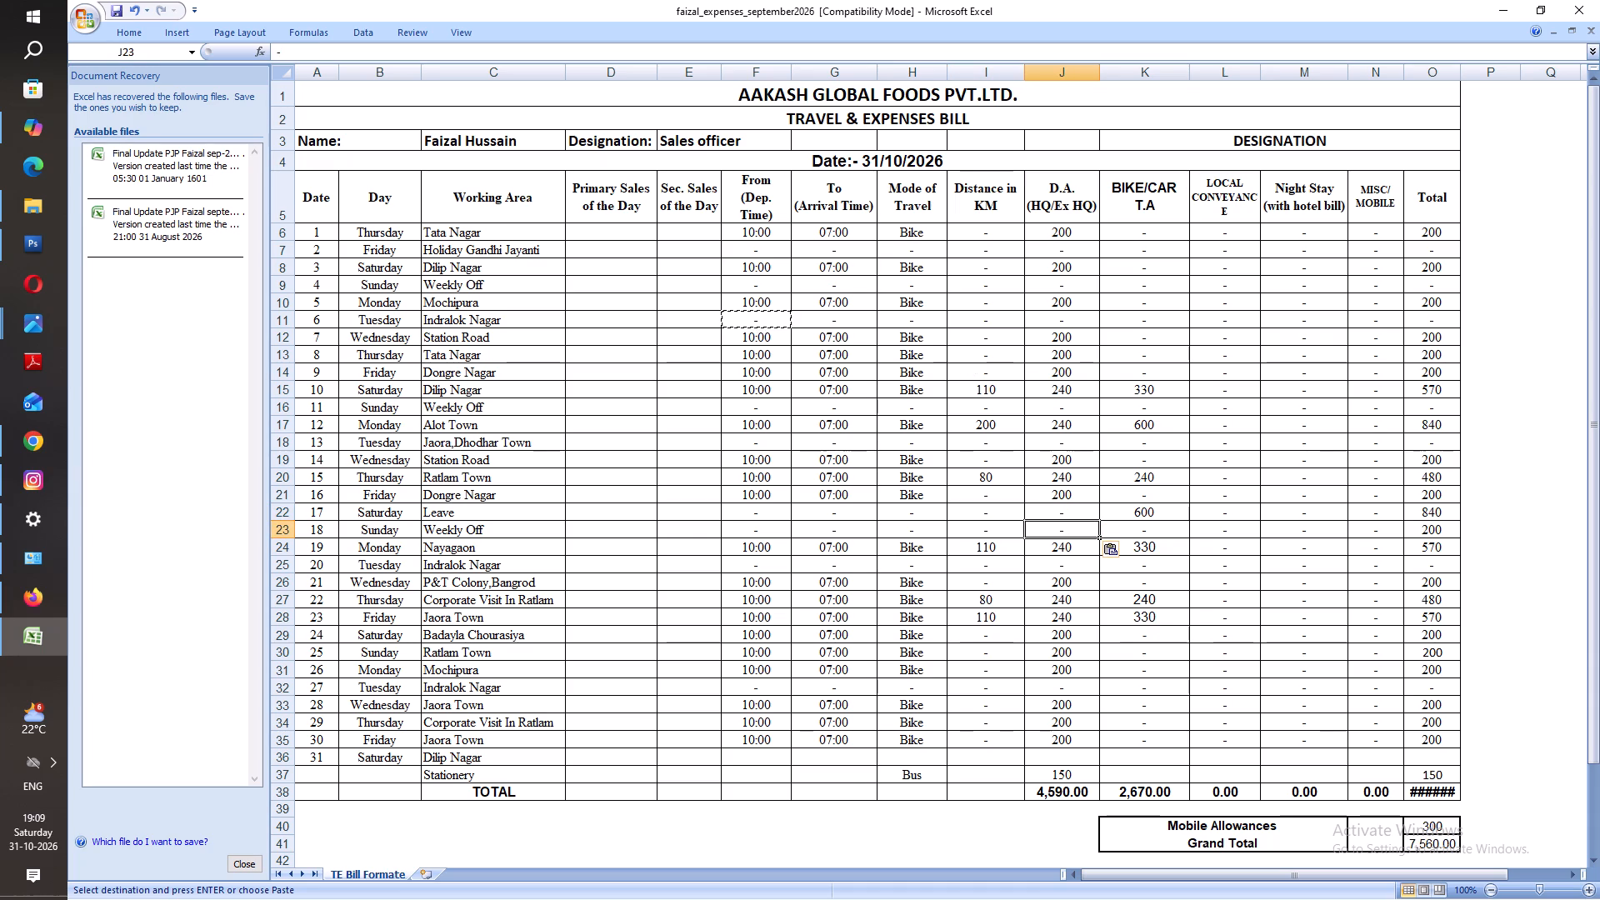
key(Right)
key(Up)
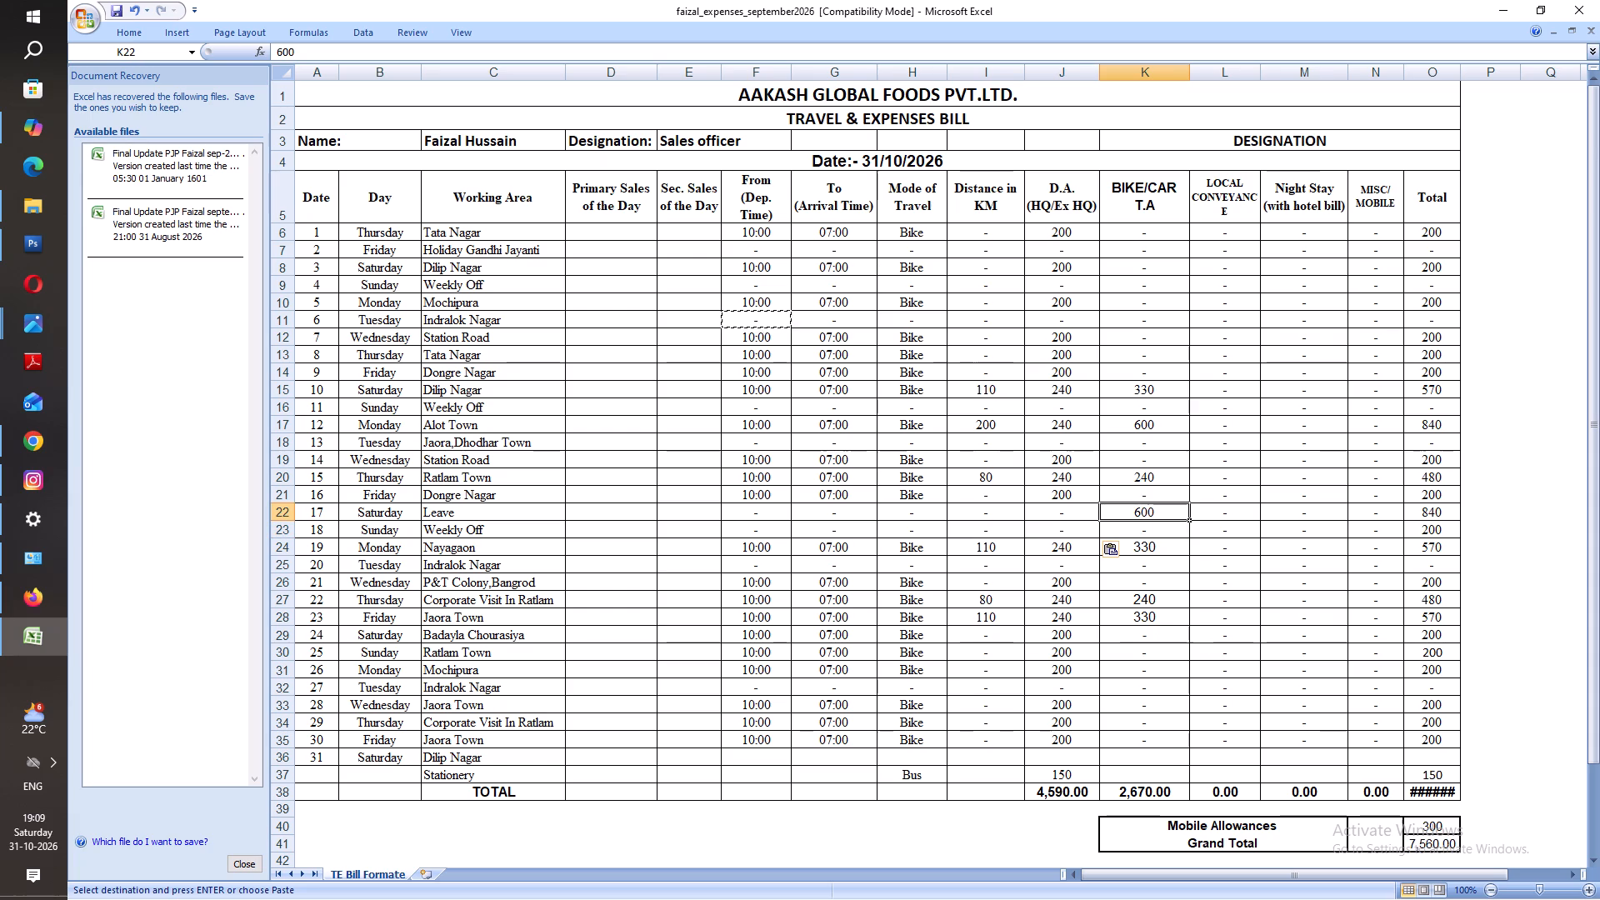
key(ctrl+v)
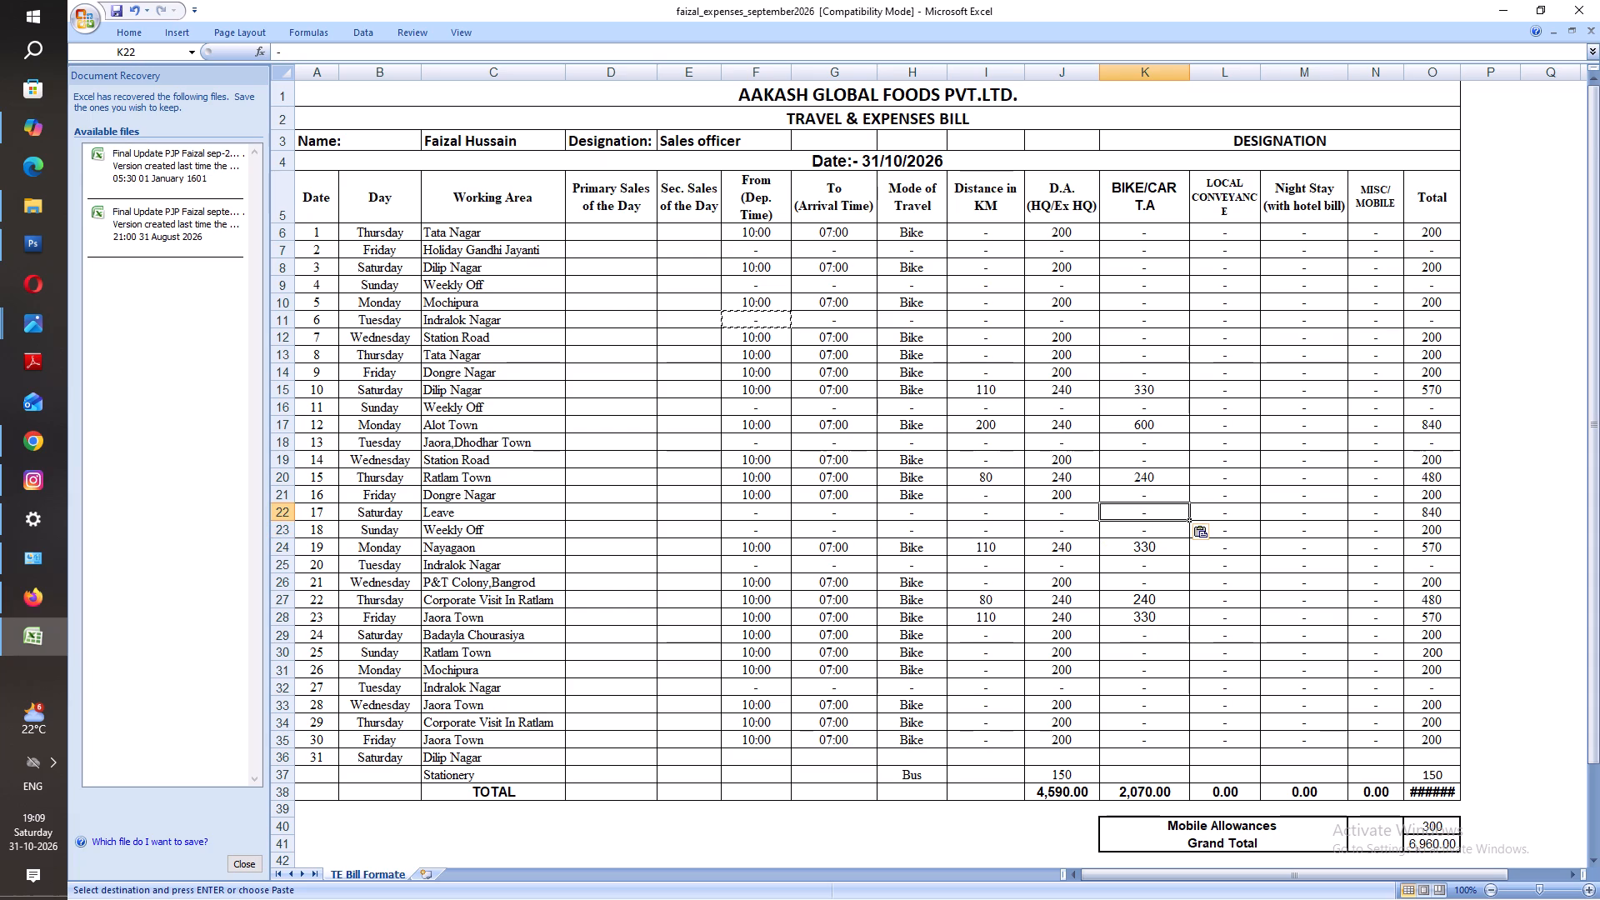
Replace the Total amounts of date 17 (Leave) and date 18 (Weekly Off) with the copied dash.
key(Right)
key(Right)
key(Right)
key(Right)
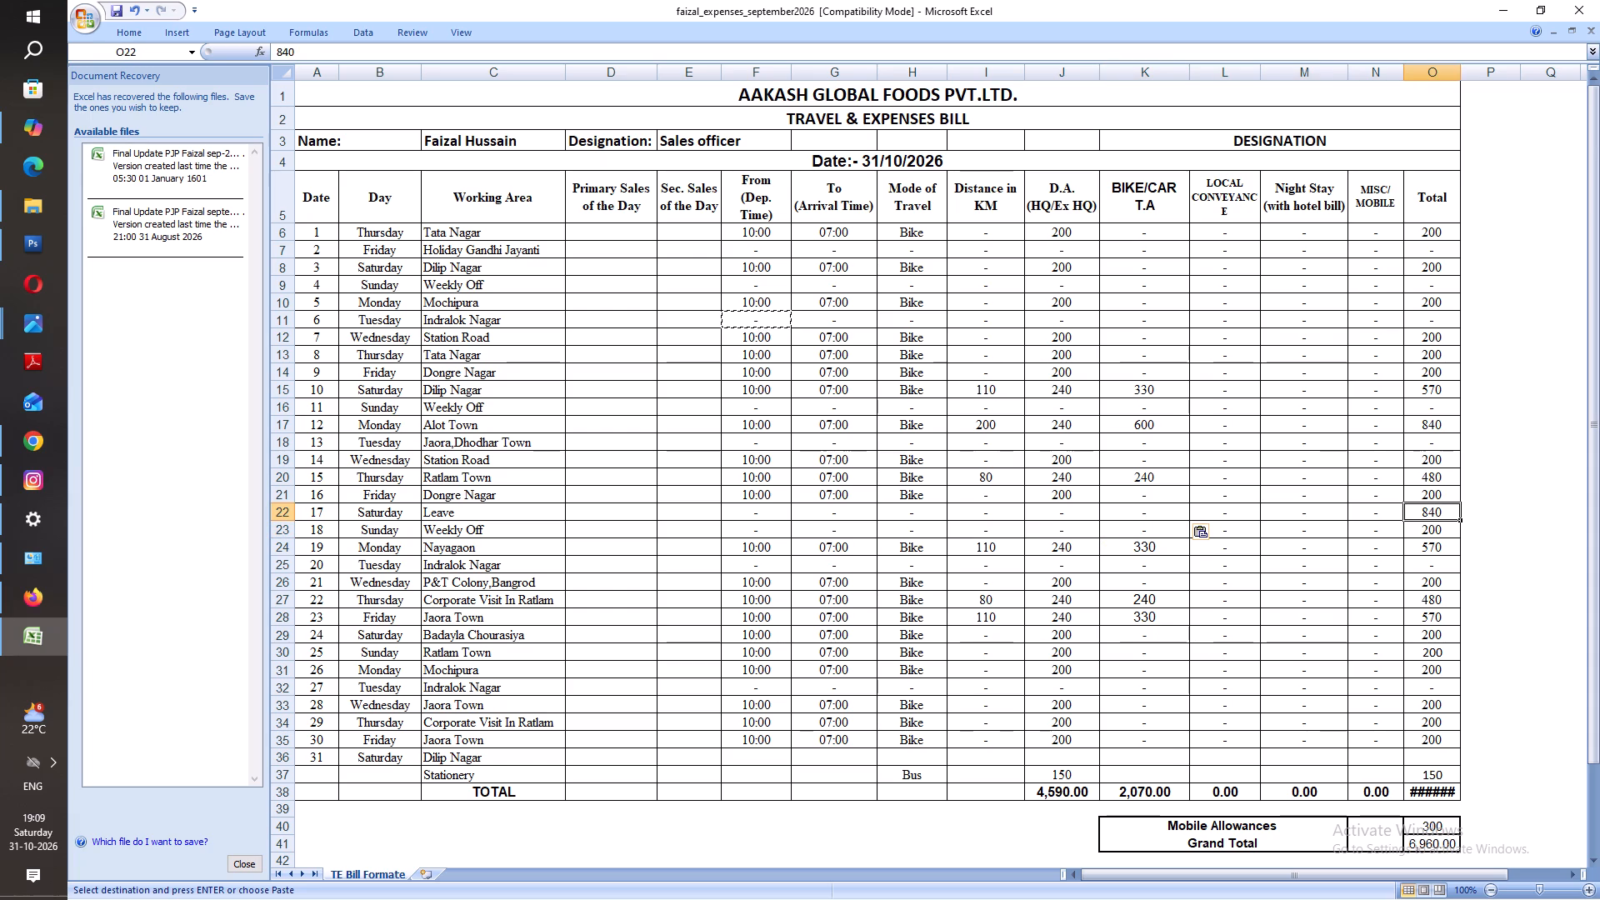
key(ctrl+v)
key(Down)
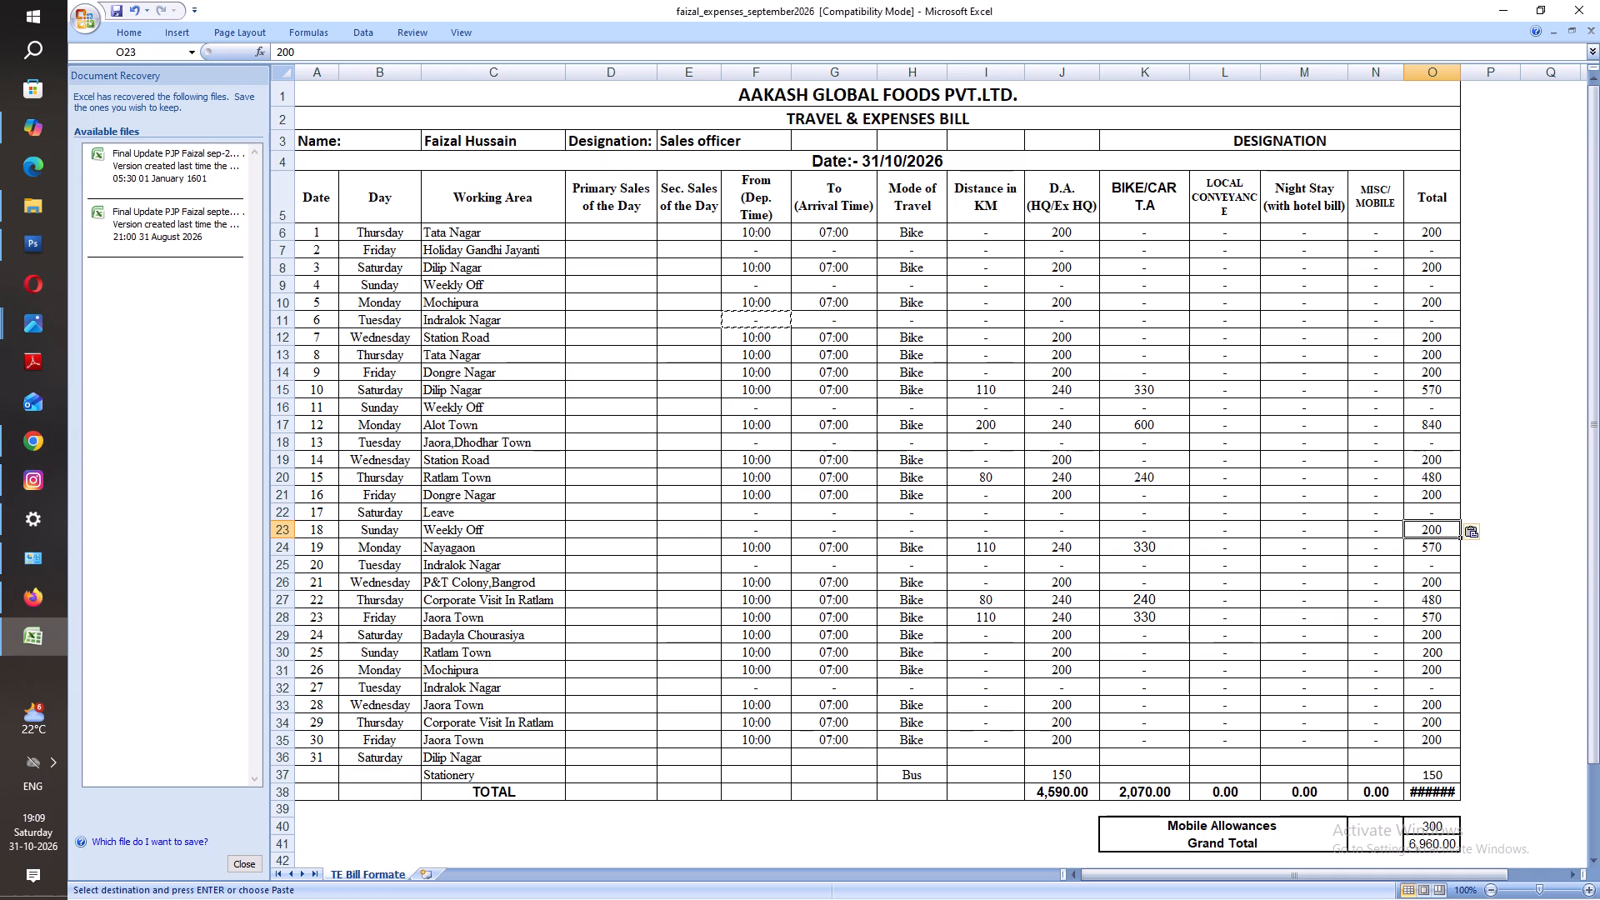
key(ctrl+v)
Copy the 10:00 From time of date 30 (Friday, Jaora Town) into the empty From cell of date 31 (Saturday, Dilip Nagar).
key(Left)
key(Left)
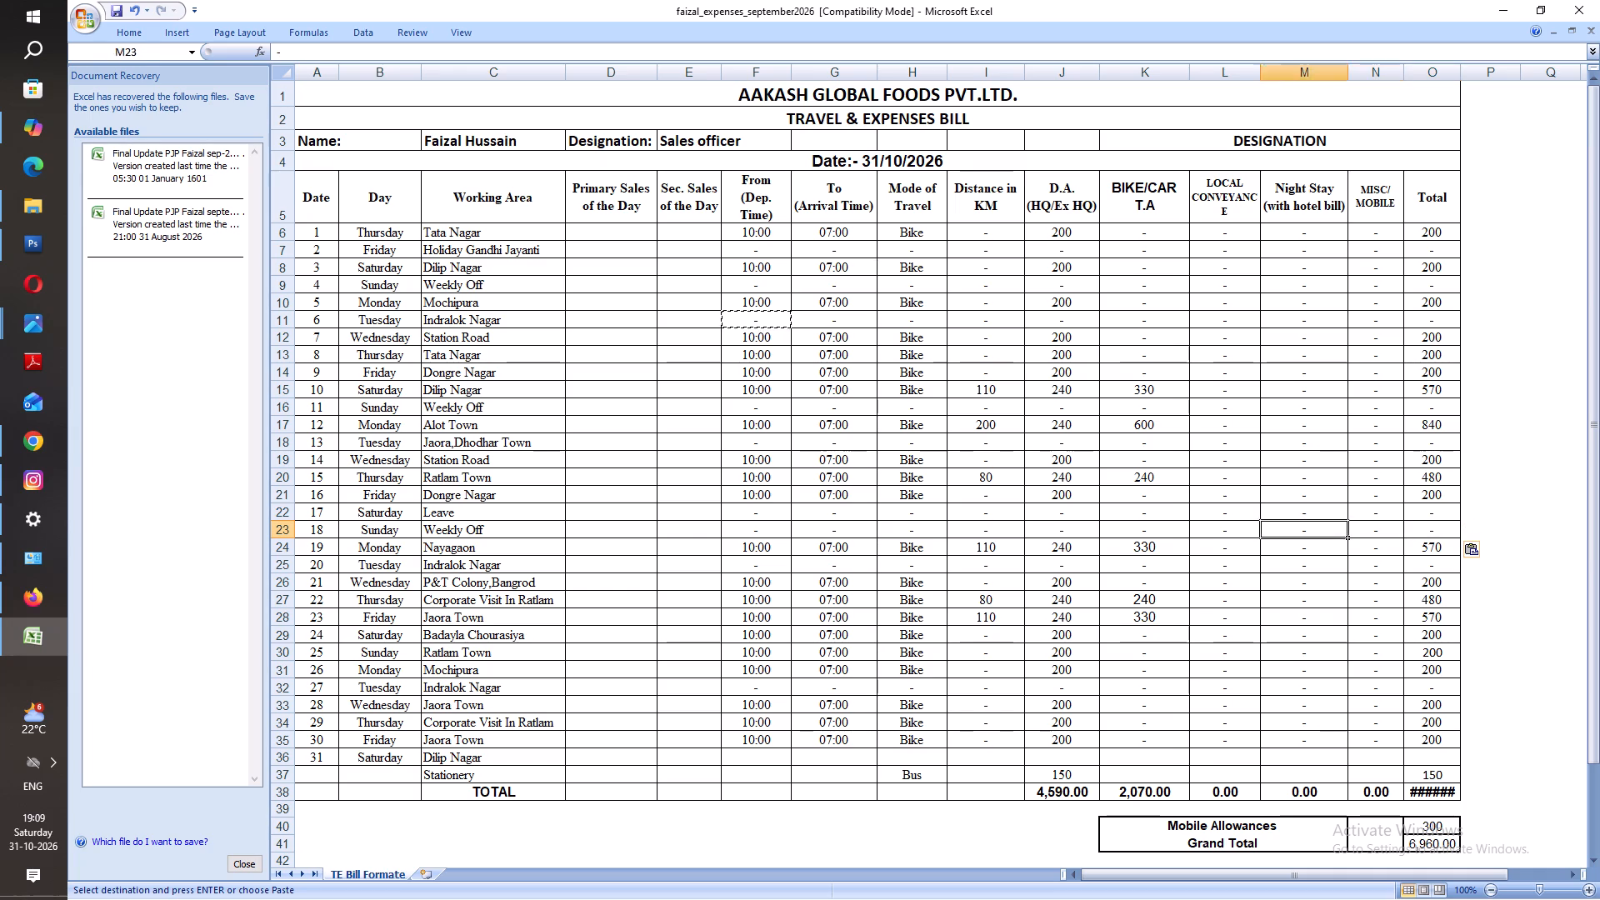
key(Left)
key(Left)
key(Left)
key(Left)
key(Left)
key(Left)
key(Left)
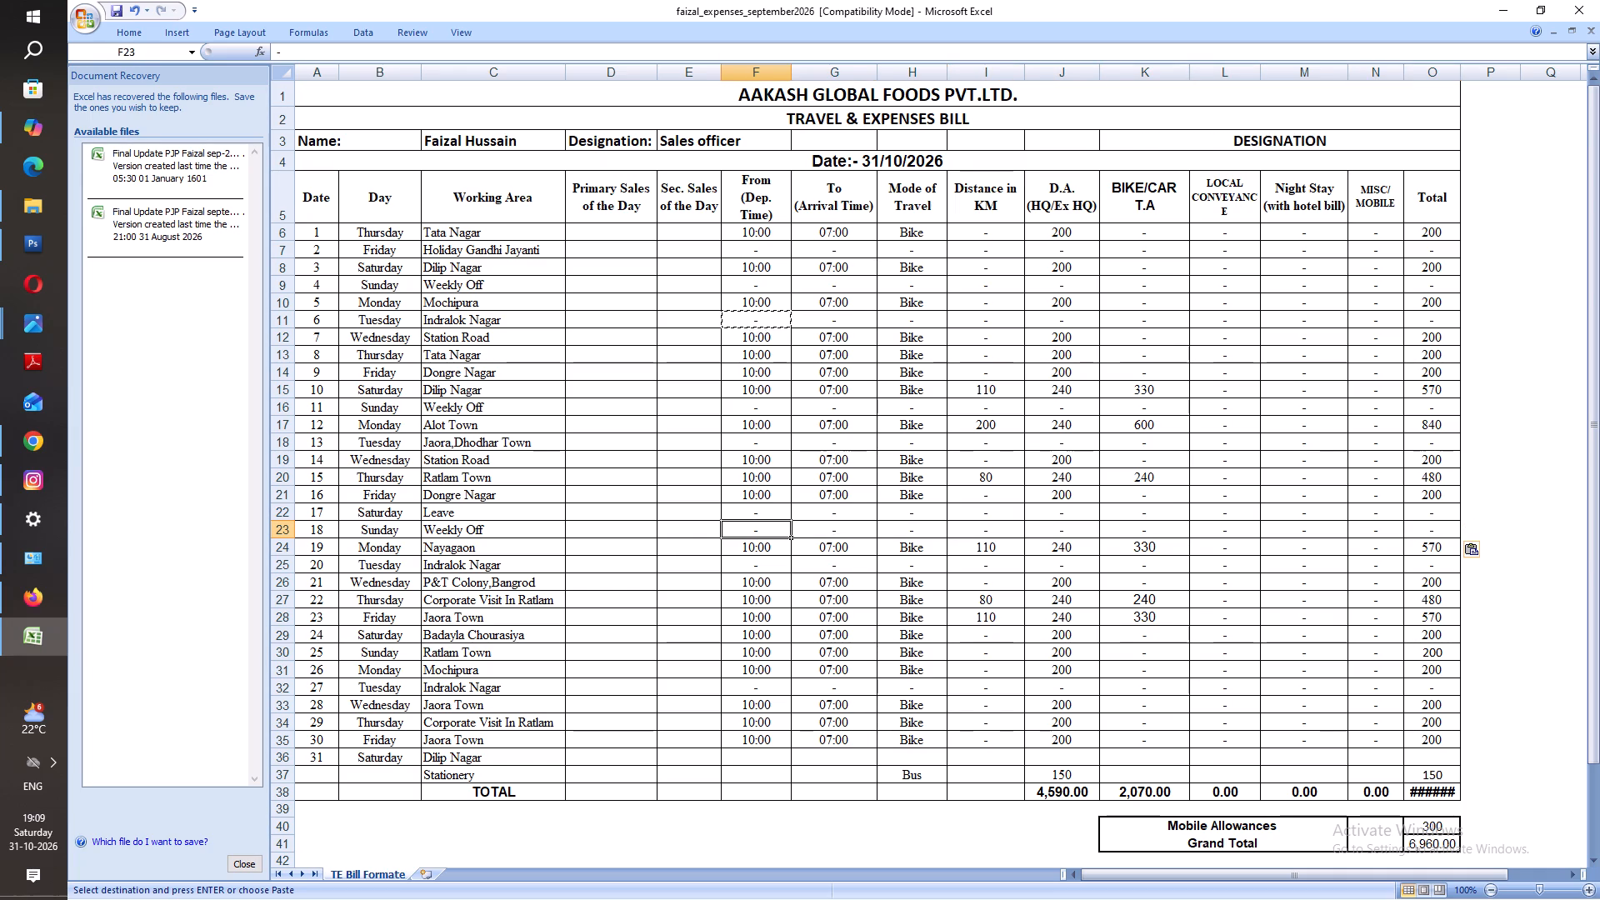
key(Down)
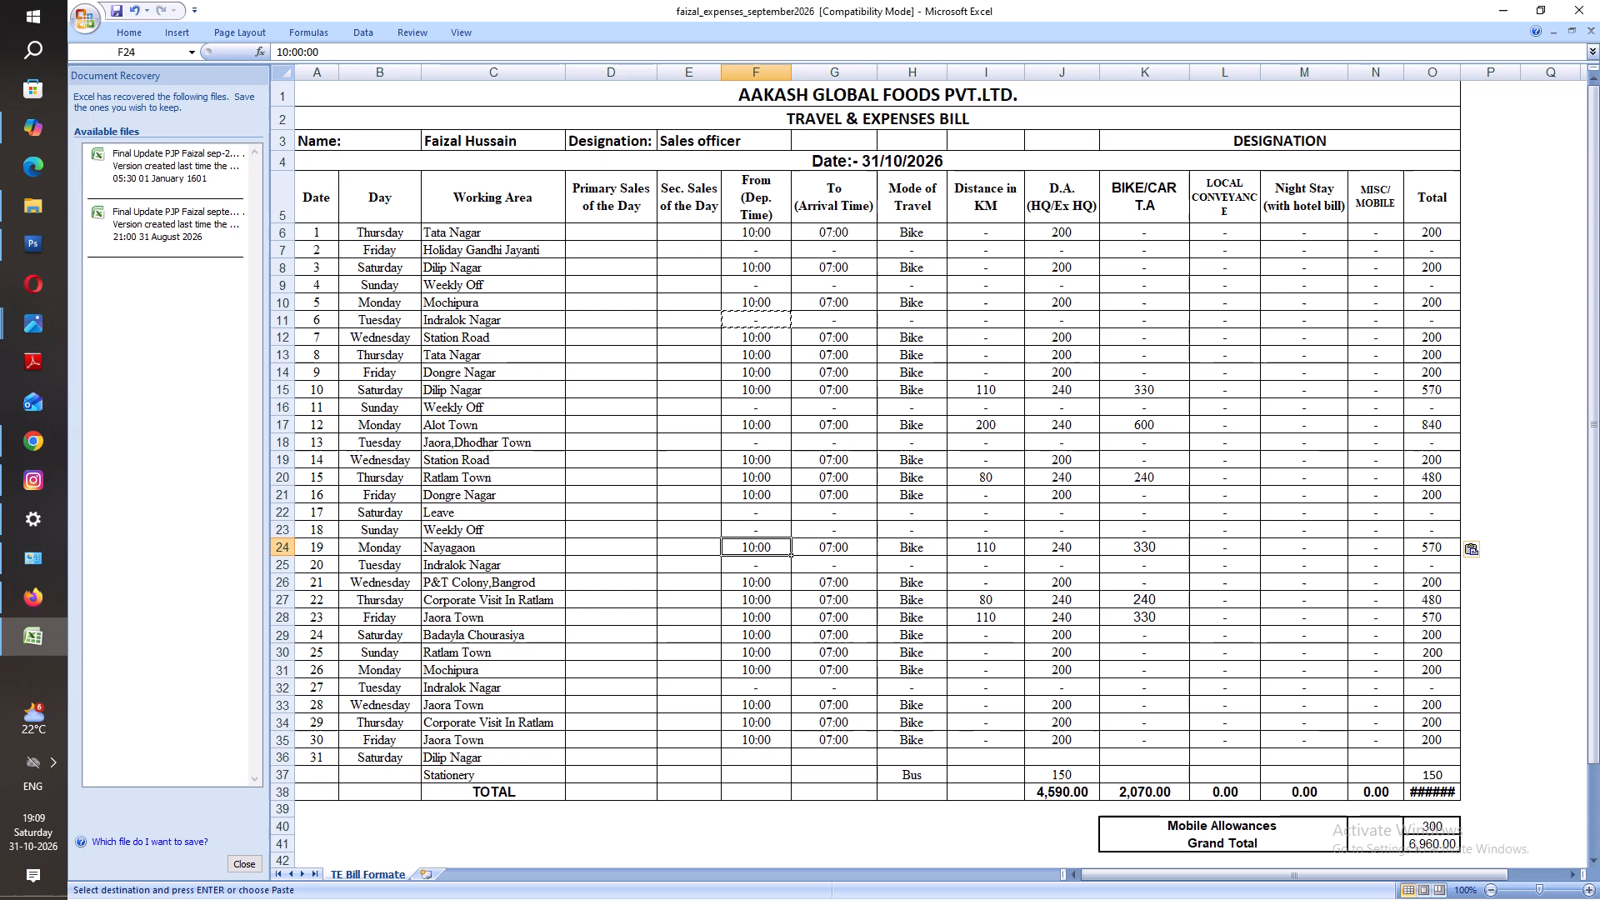
key(Down)
key(Down)
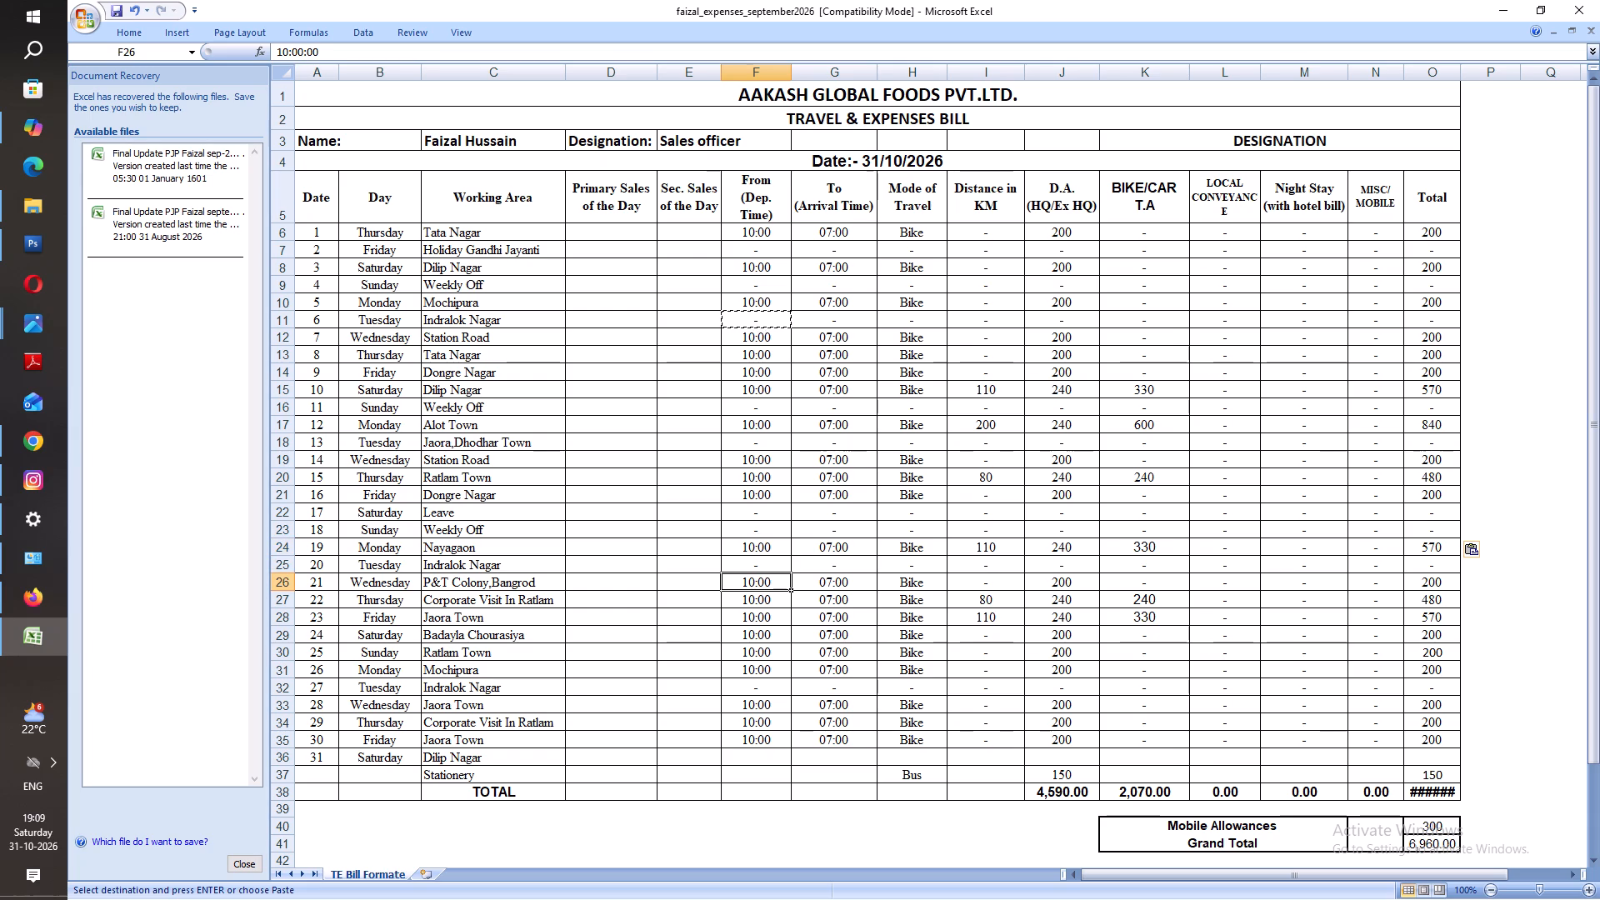
key(Down)
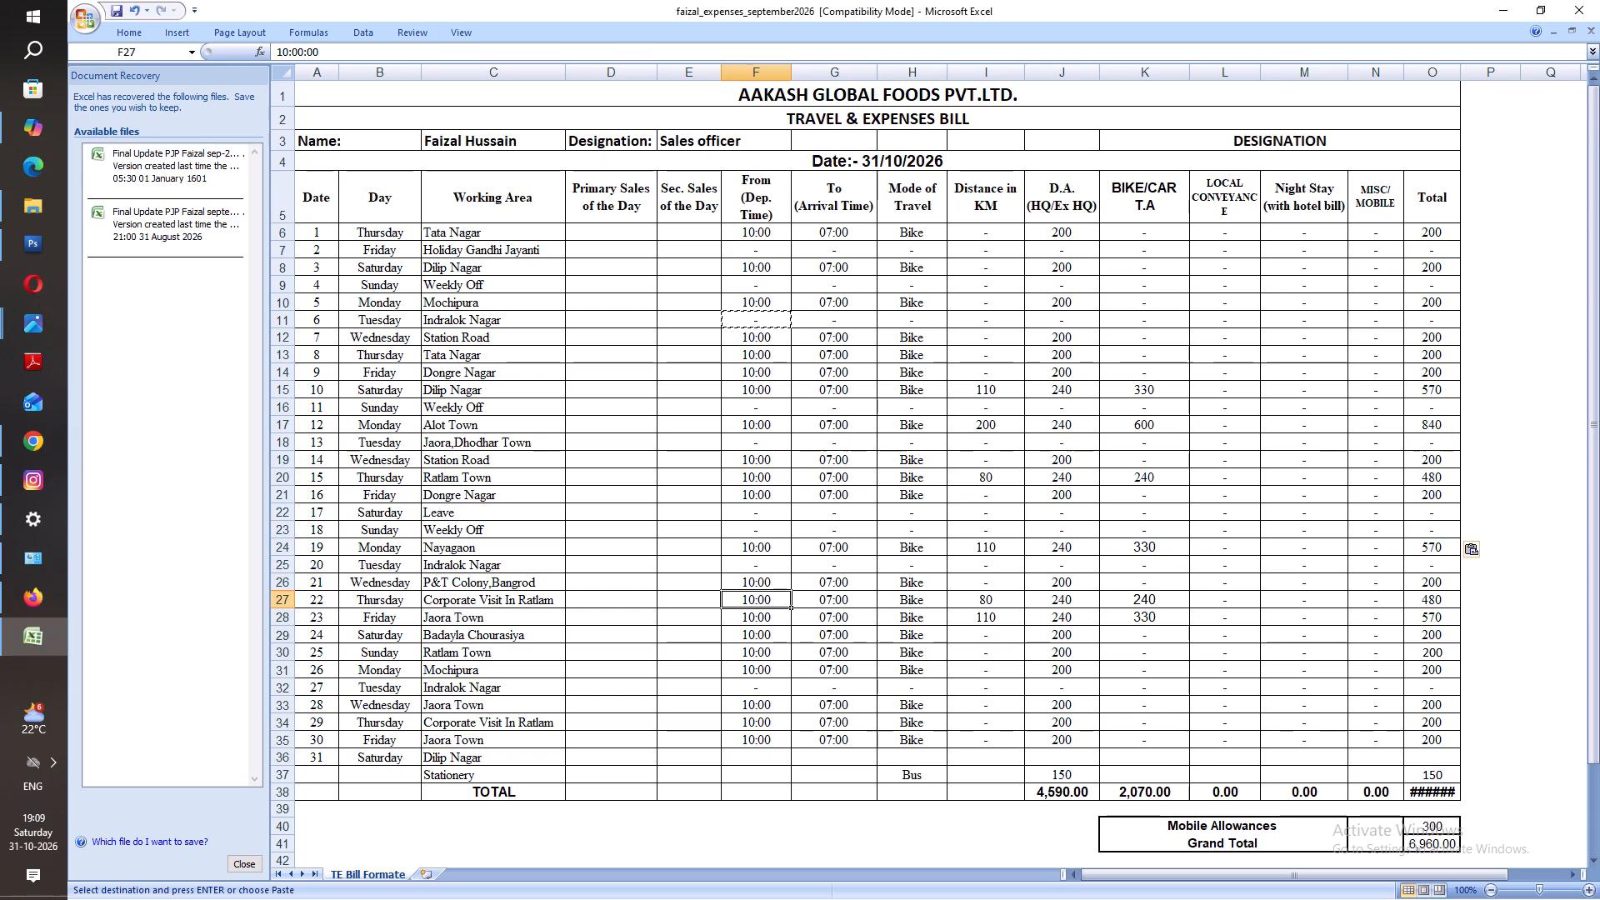
key(Down)
key(Down)
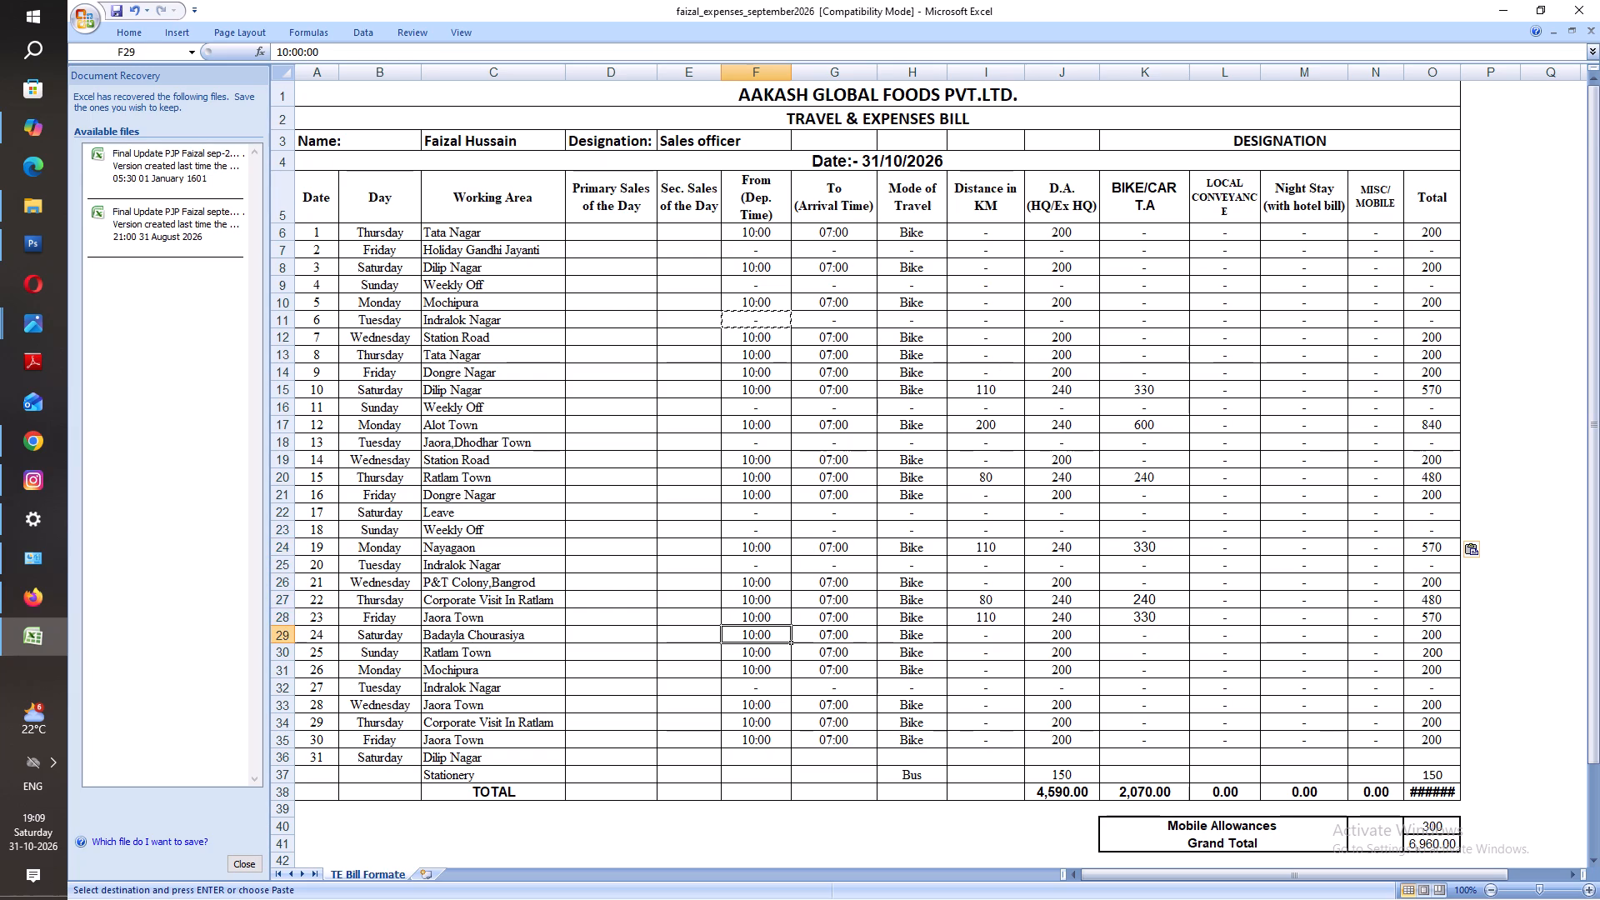
key(Down)
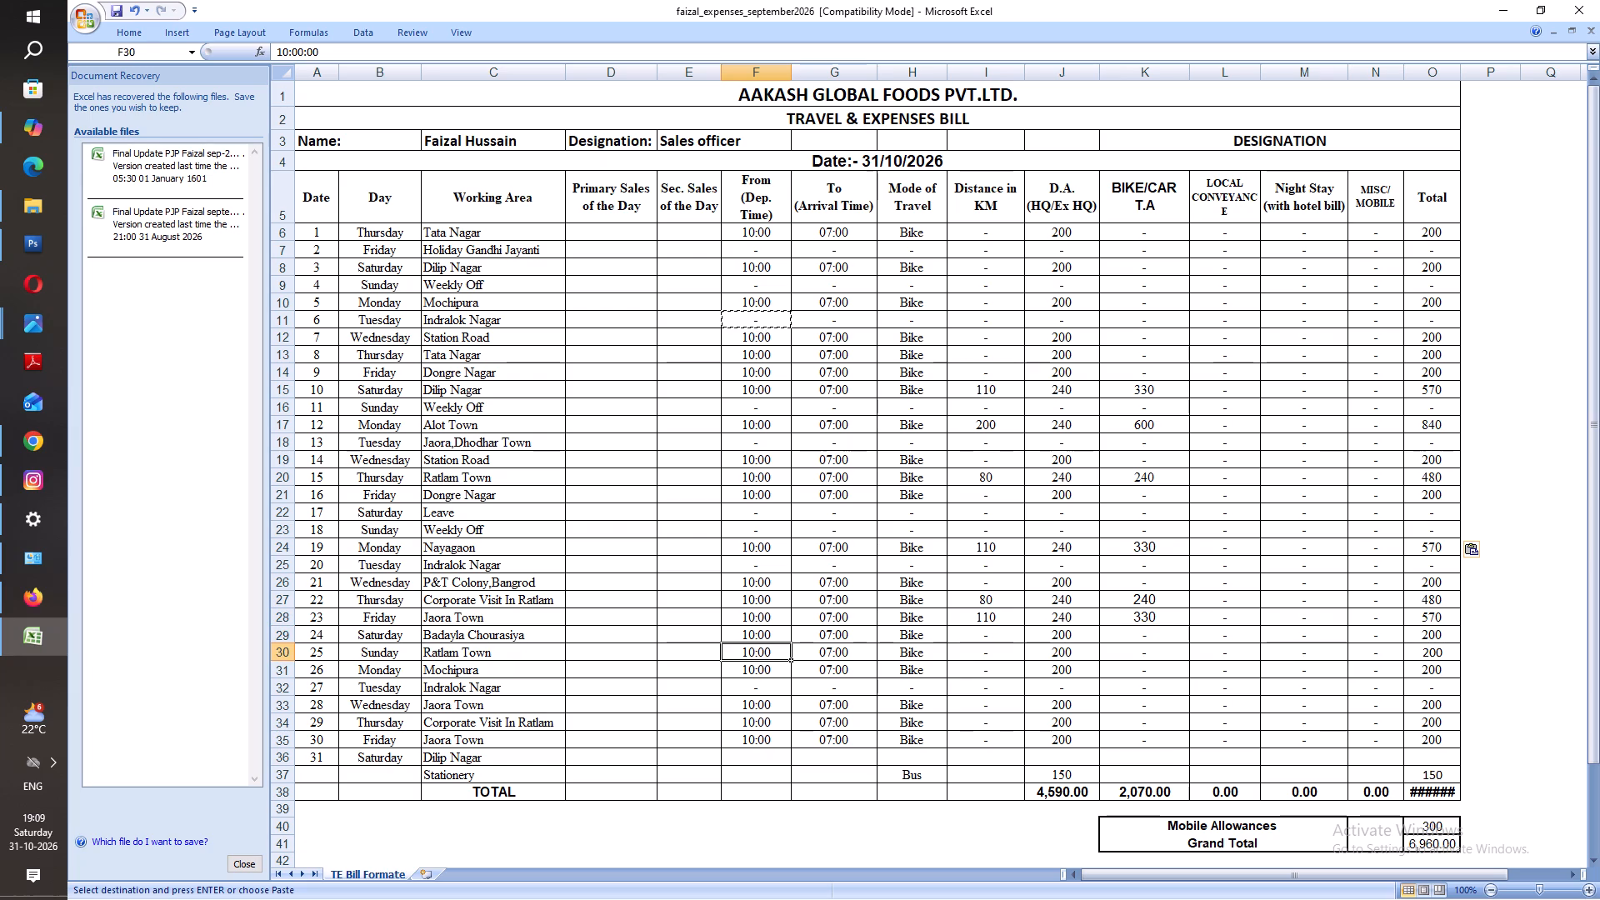
key(Down)
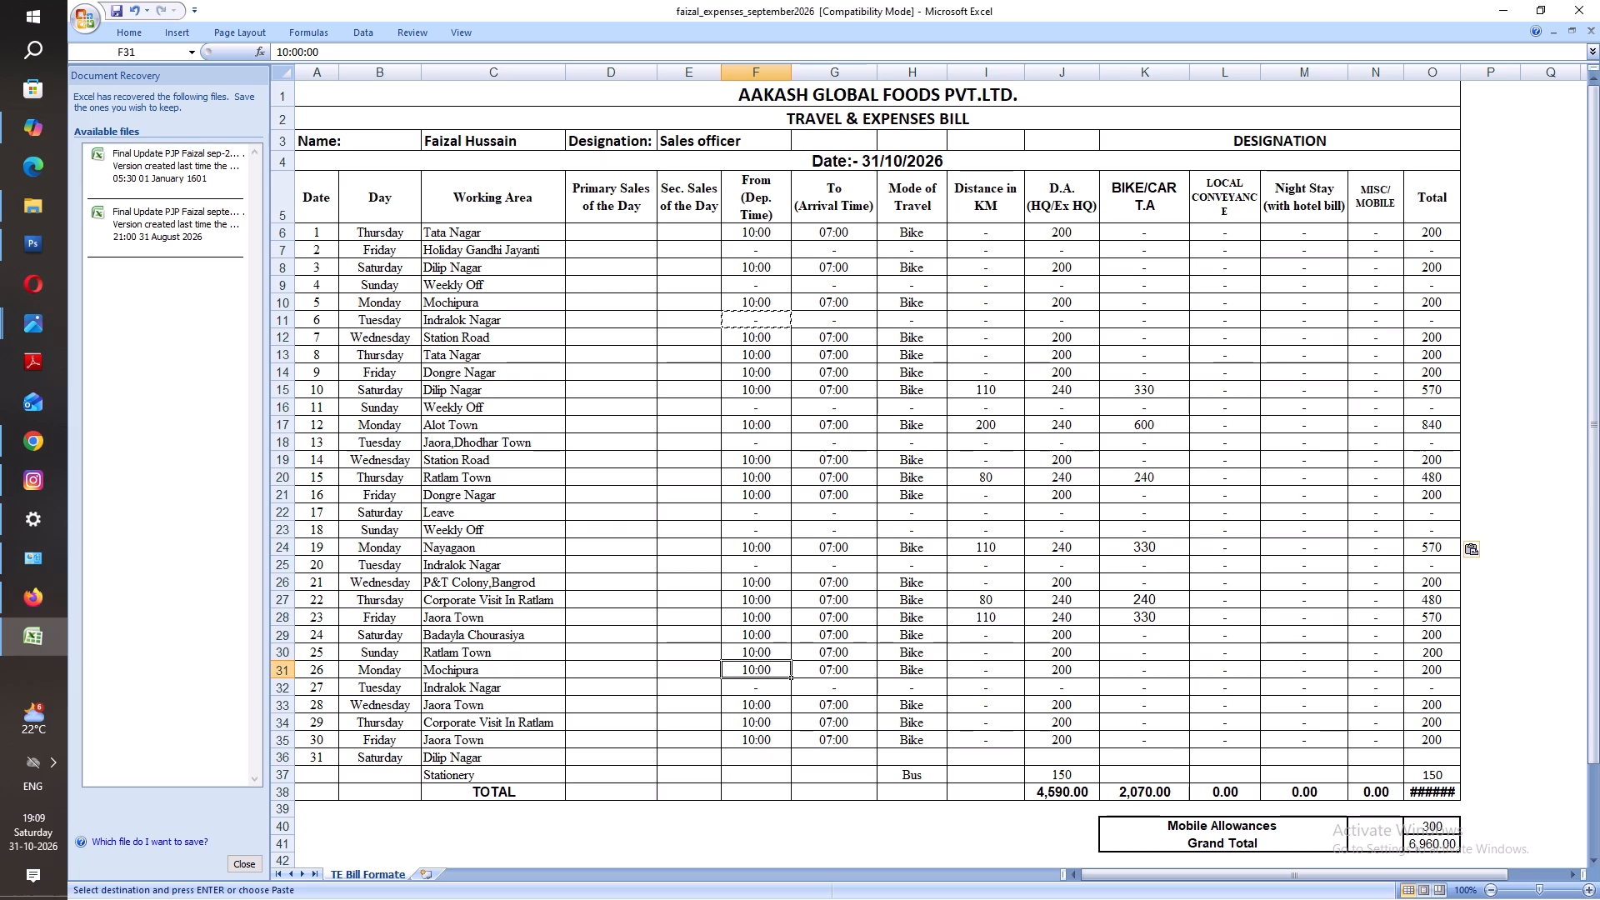
key(Down)
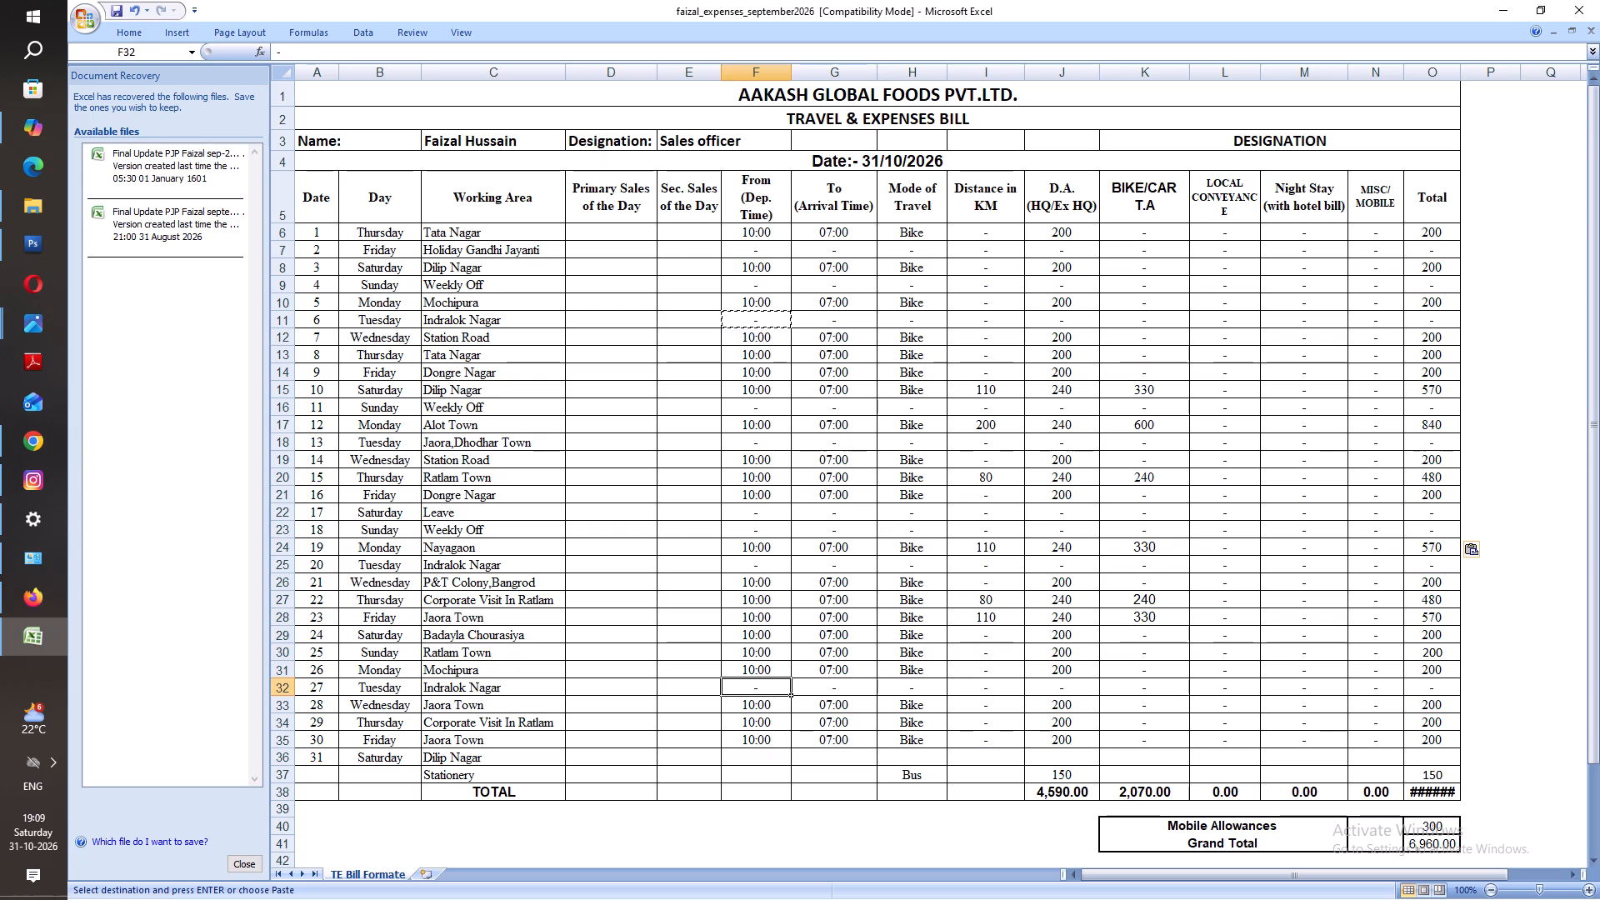
key(Down)
key(Down)
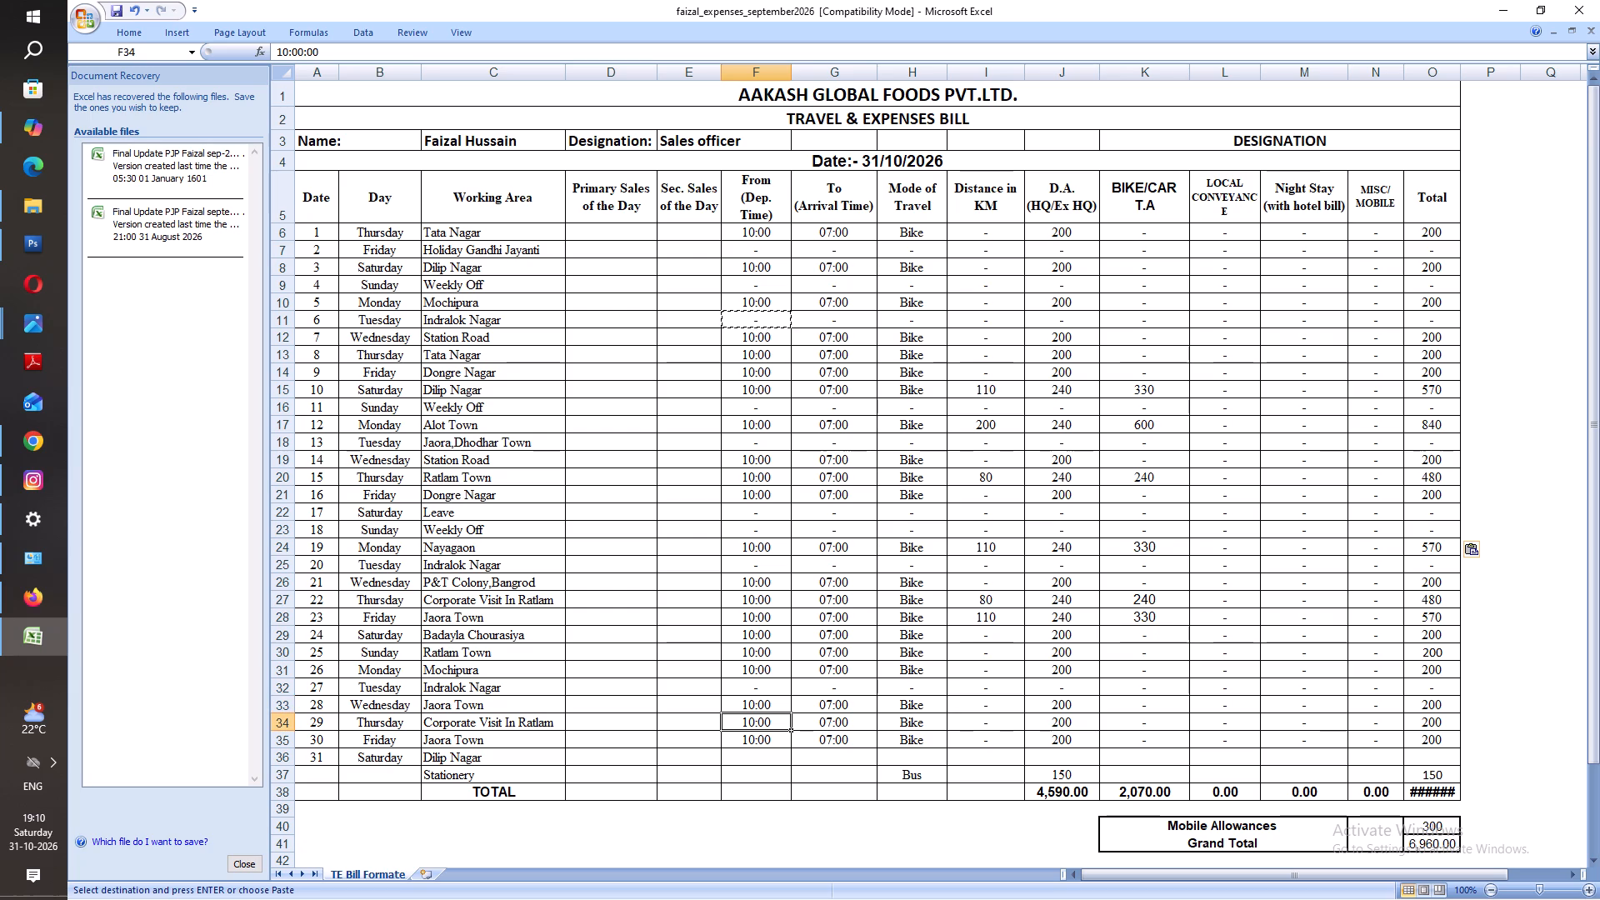
key(Down)
key(Down)
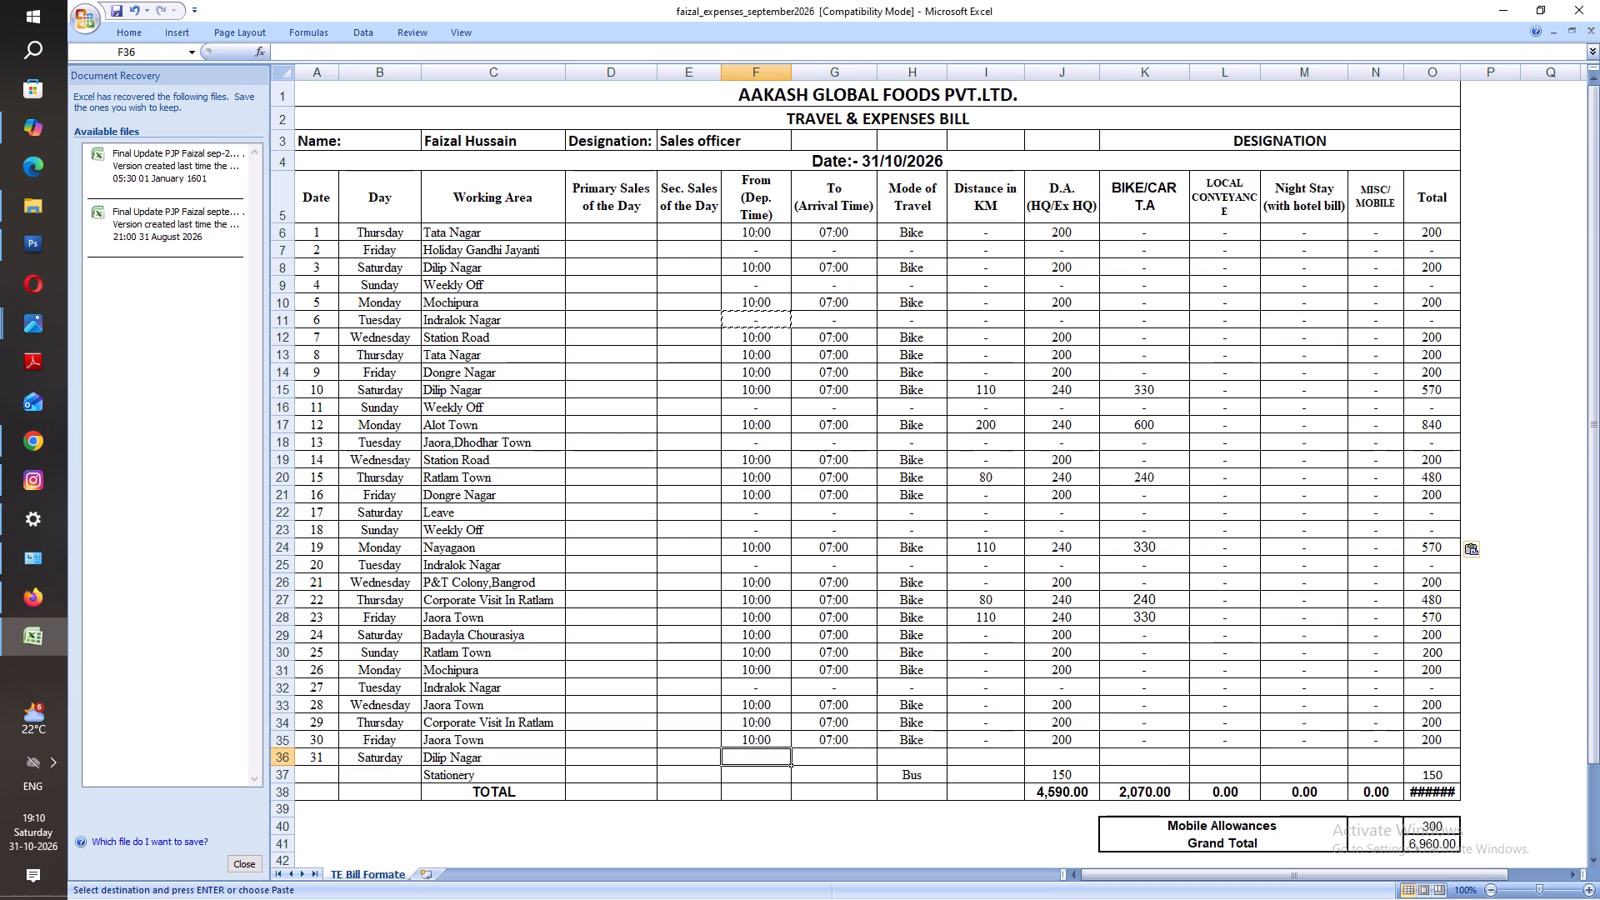
key(Up)
key(ctrl+c)
drag(996, 366, 1155, 502)
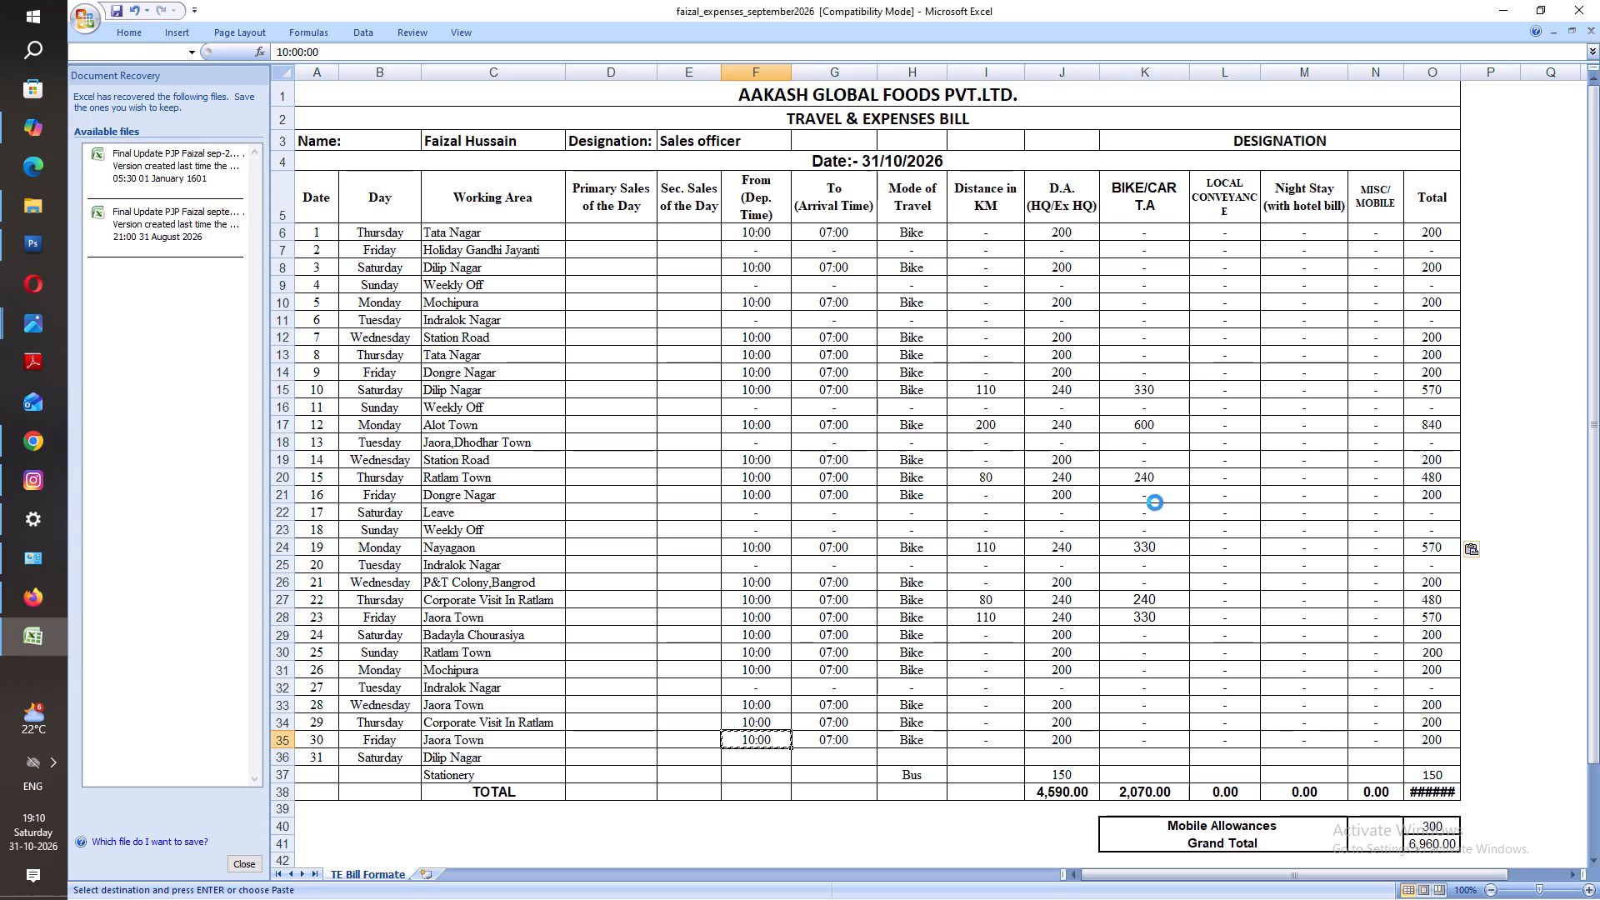
drag(1155, 502, 1155, 503)
key(Down)
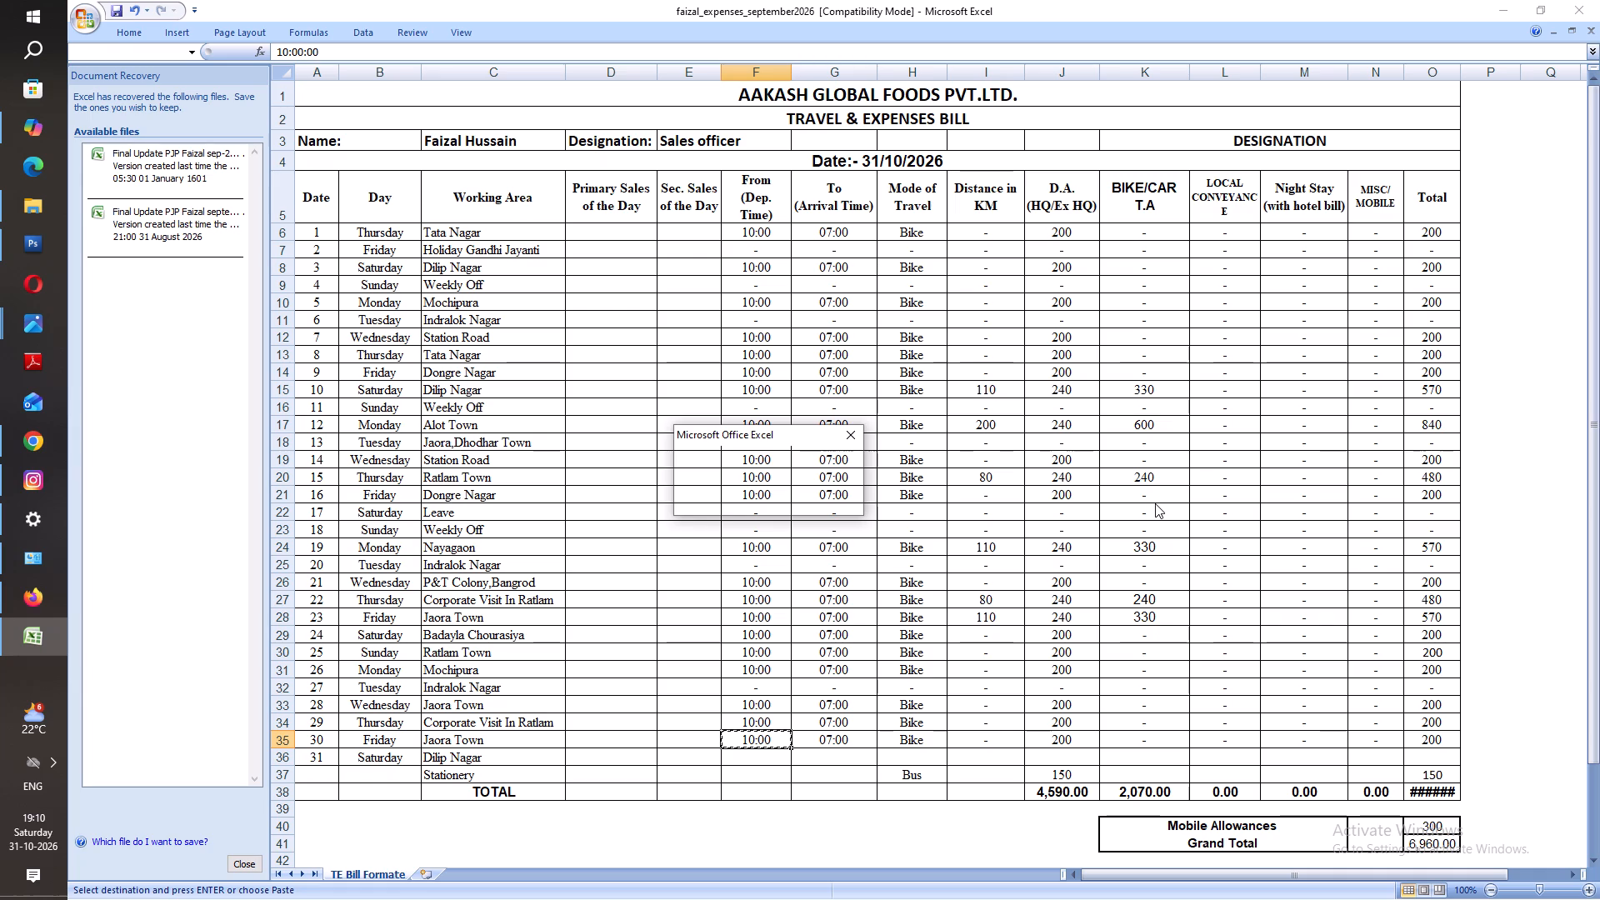
click(853, 431)
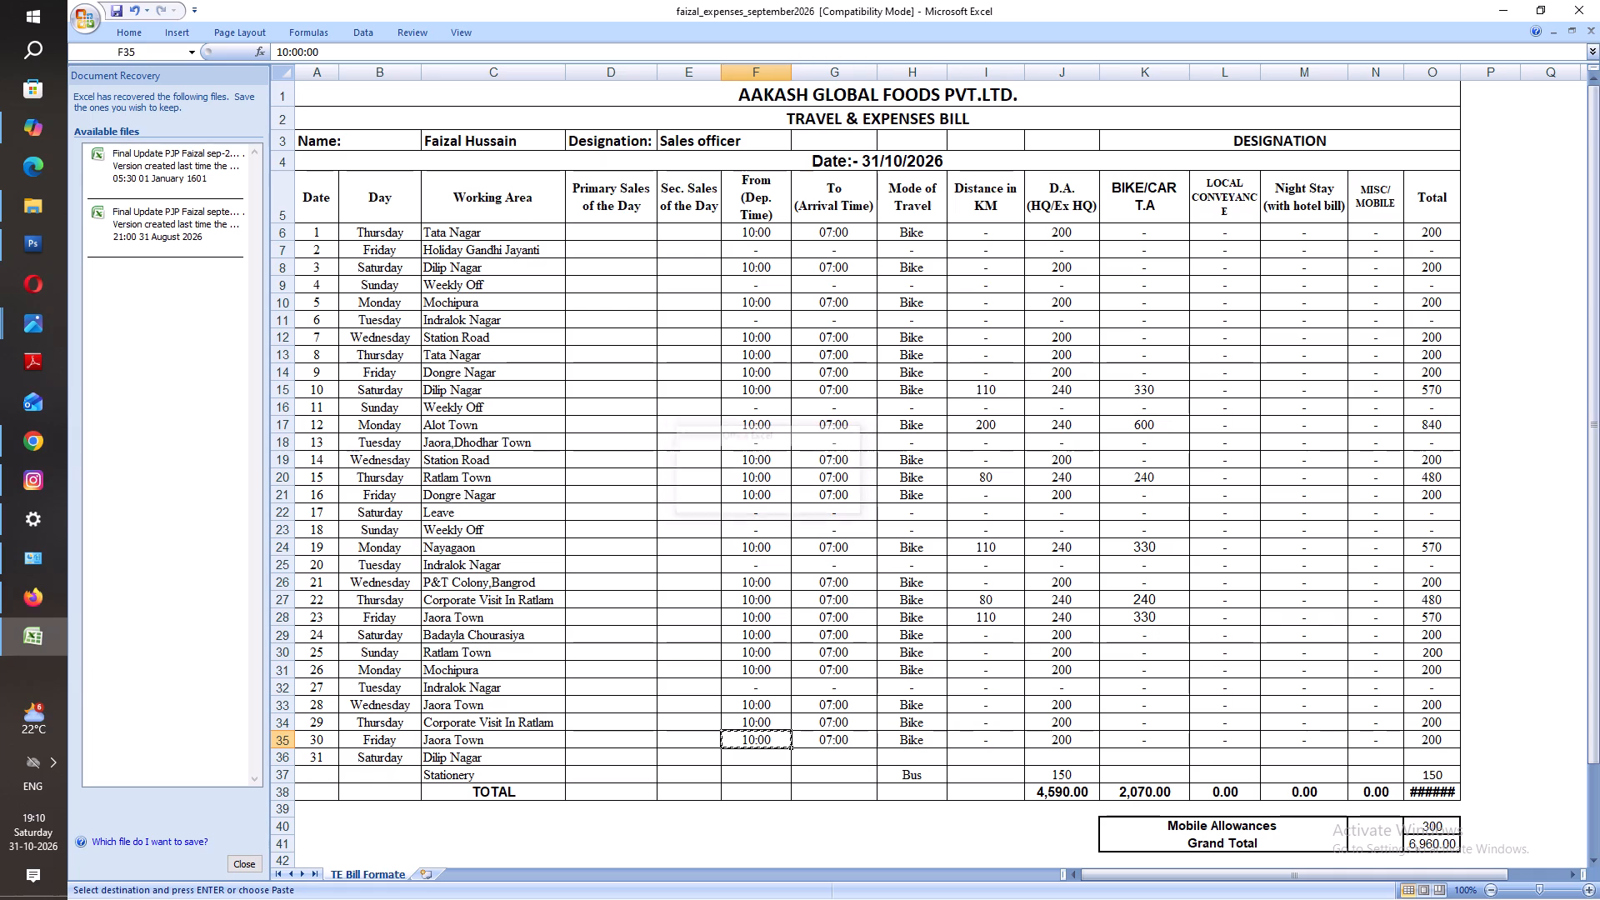
key(Down)
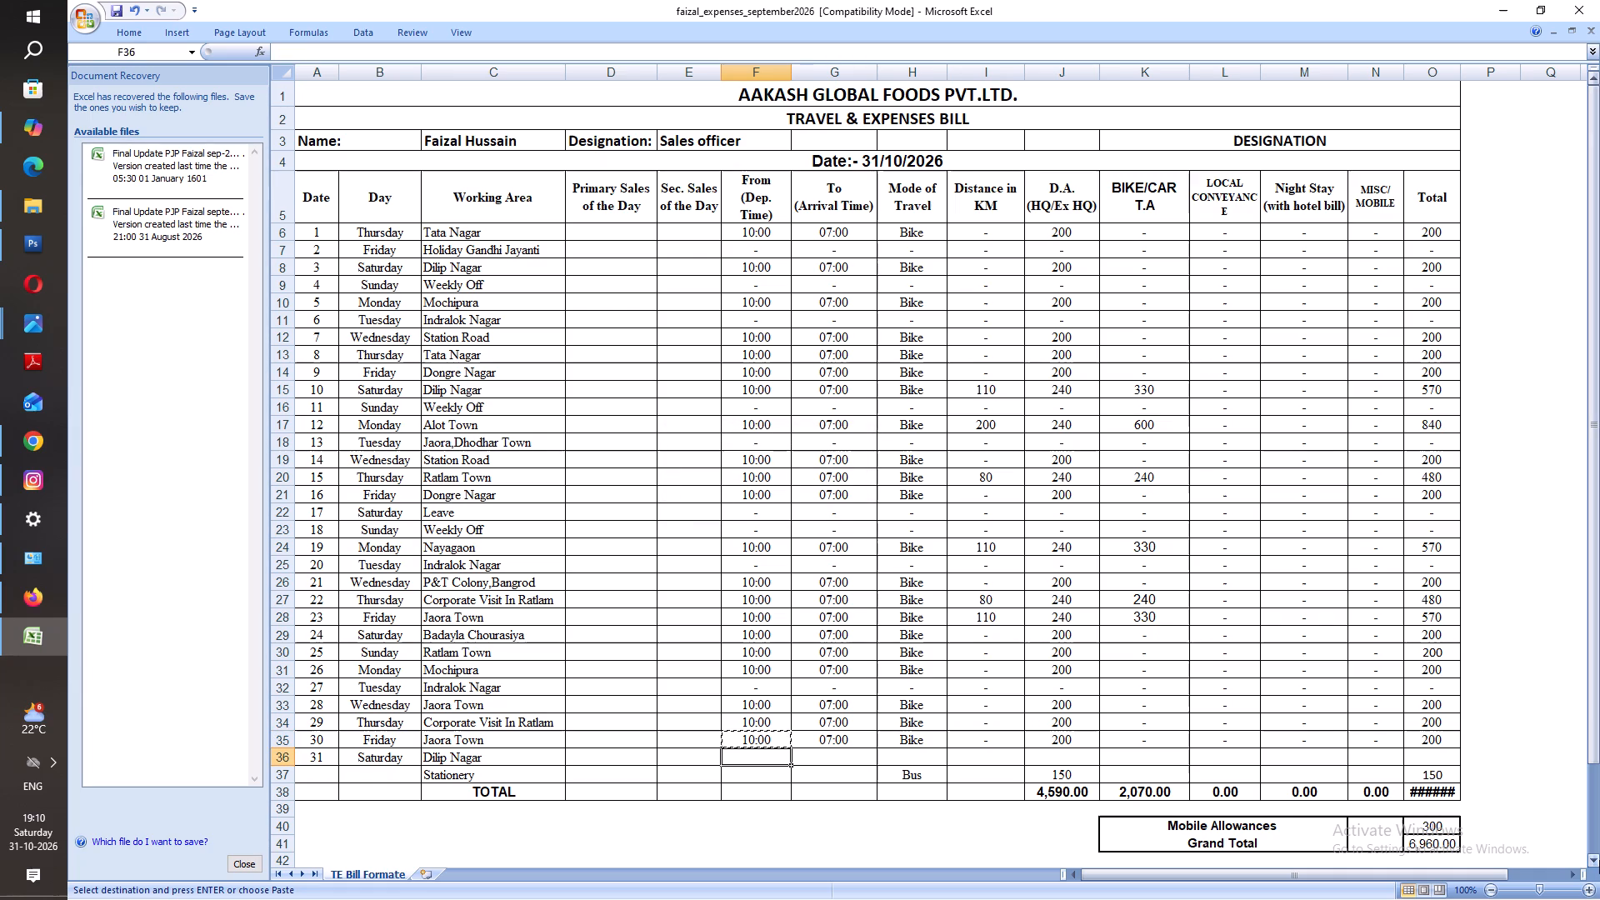
key(ctrl+v)
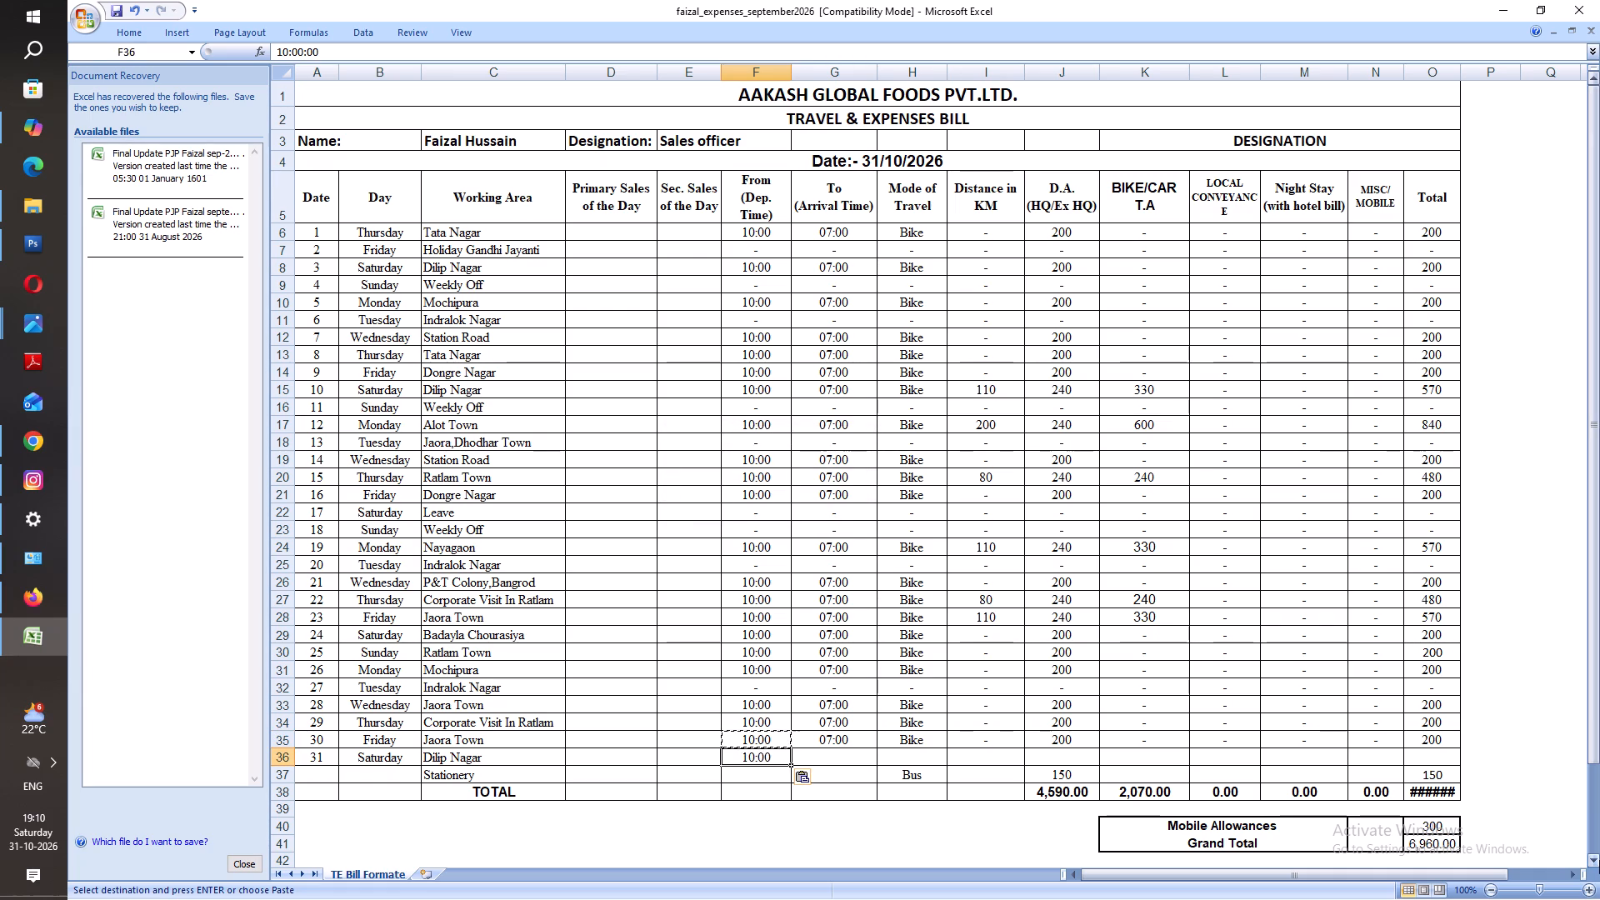
Replace the dash in the From time of date 27 (Tuesday, Indralok Nagar) with the copied 10:00.
key(Up)
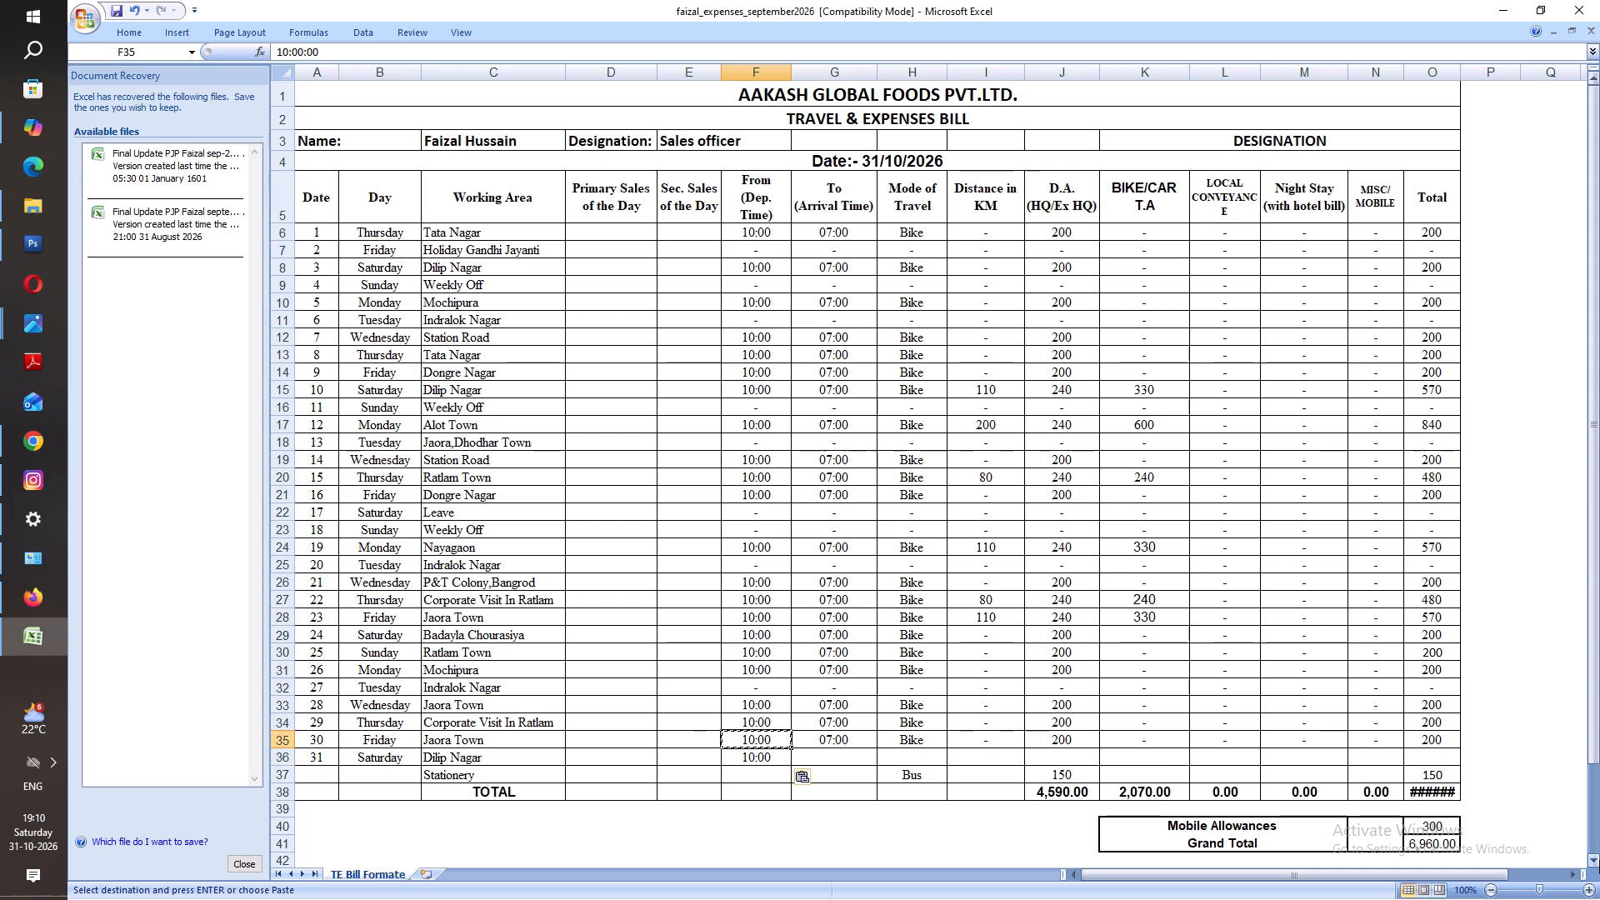
key(Up)
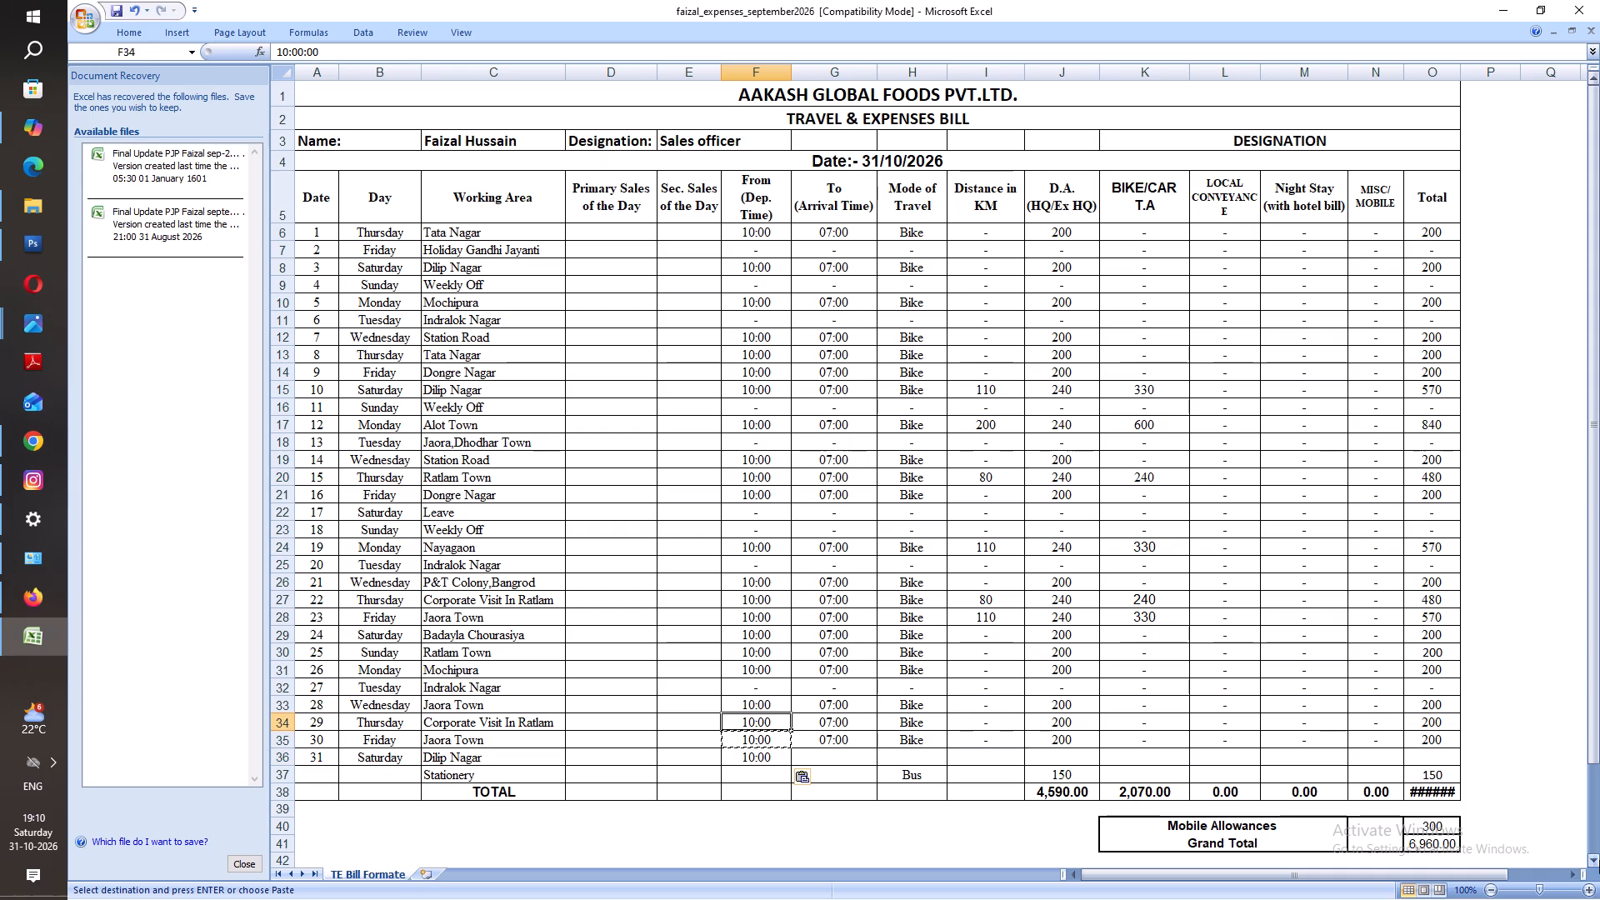
key(Up)
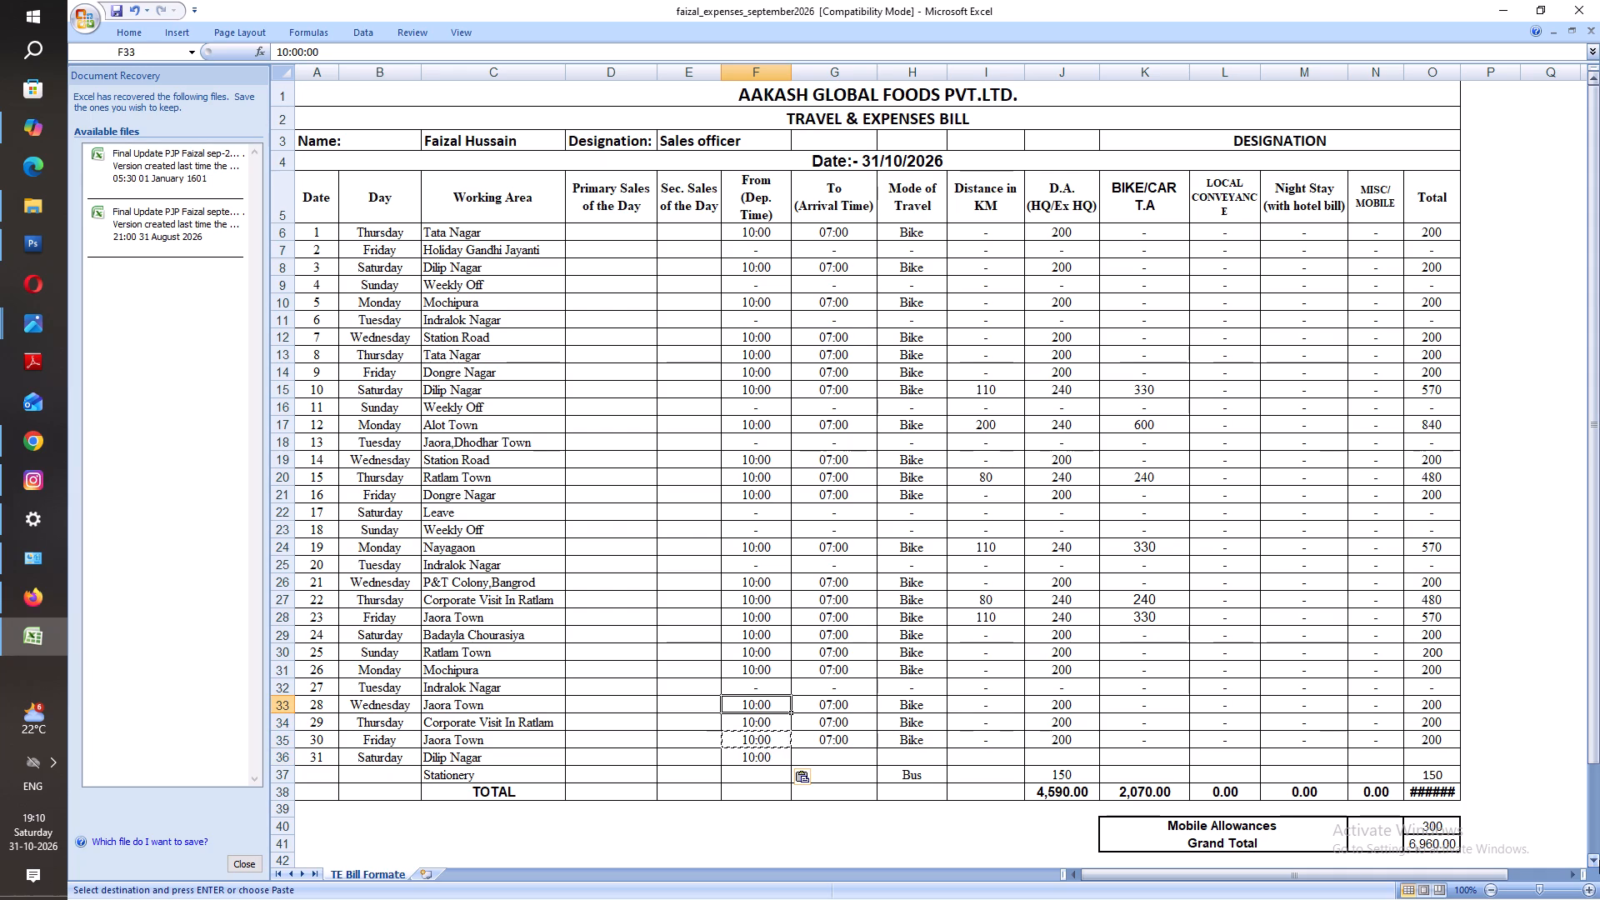
key(Up)
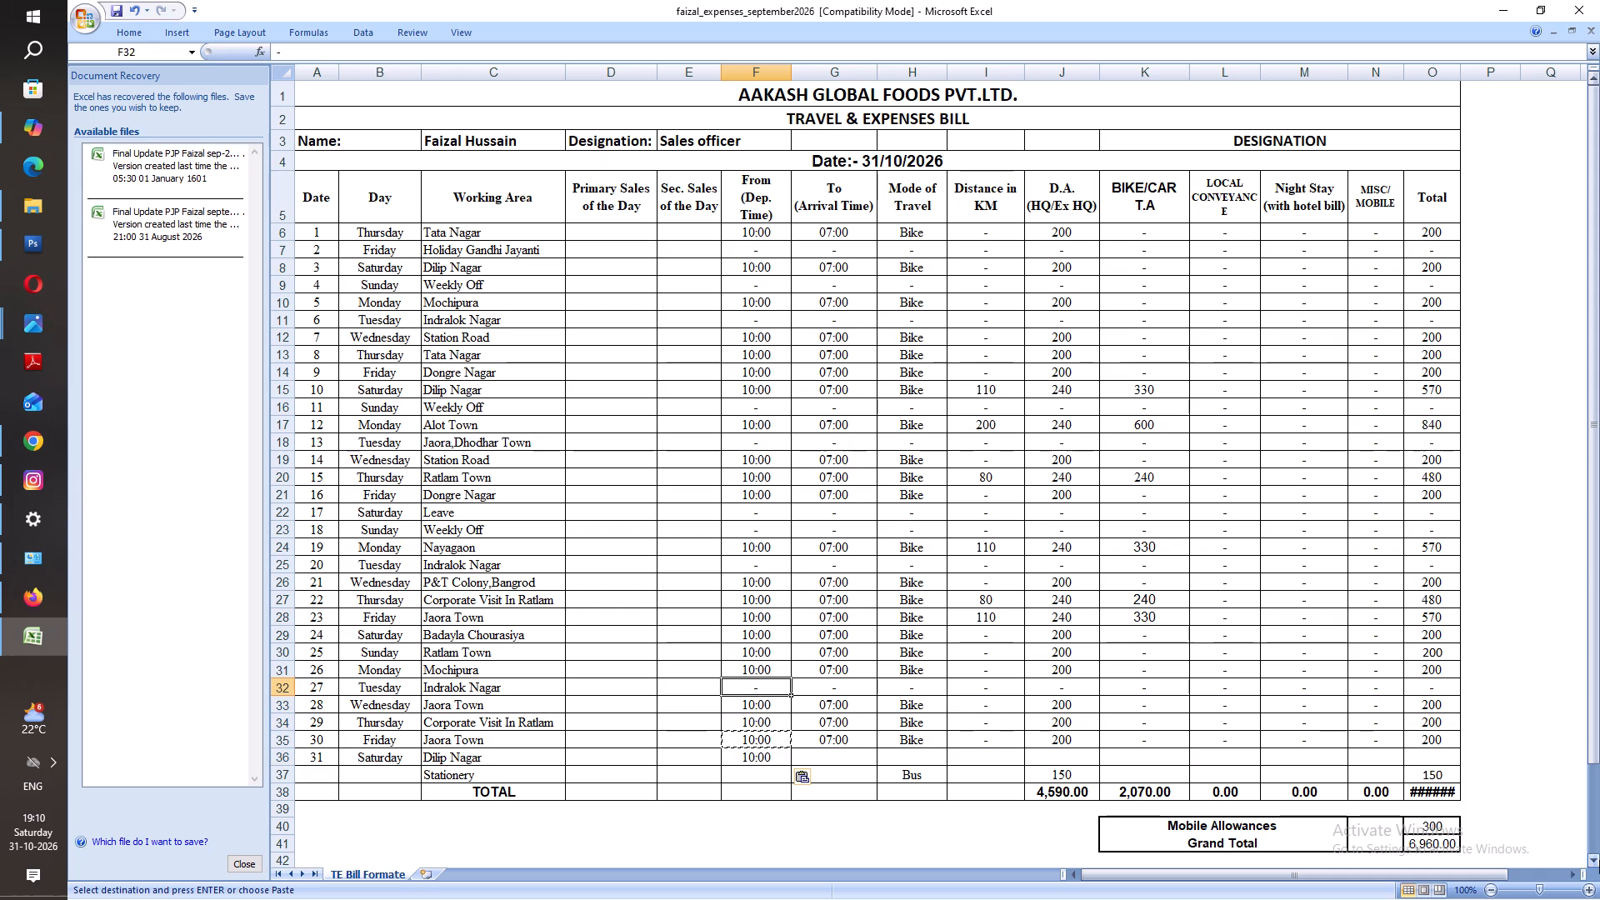
key(ctrl+v)
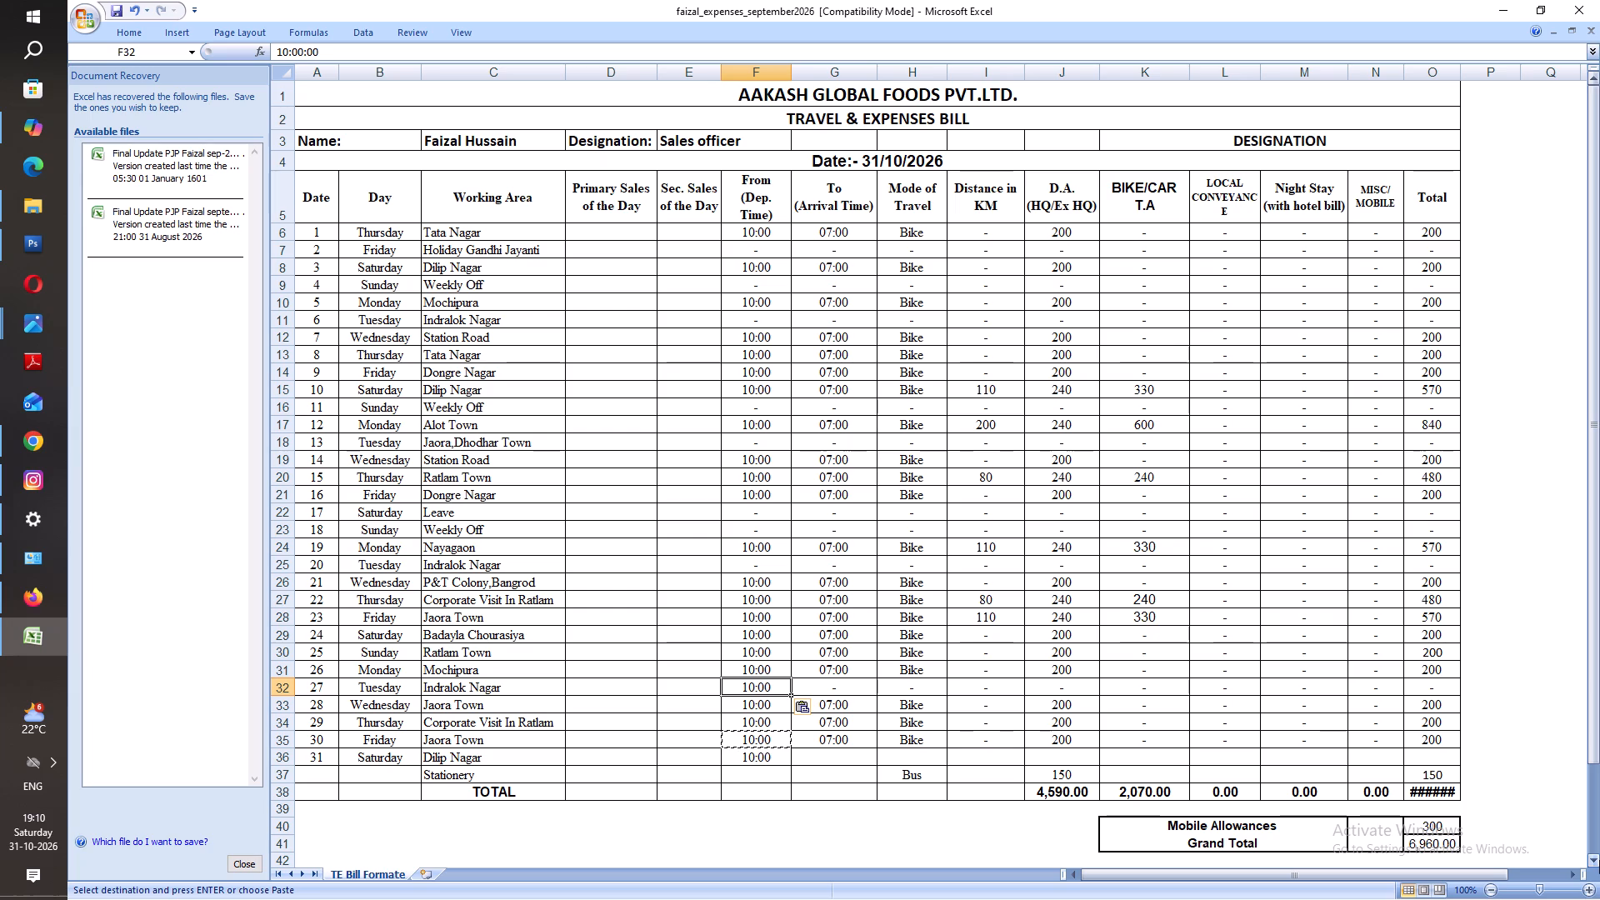
Replace the dash in the From time of date 20 (Tuesday, Indralok Nagar) with the copied 10:00.
key(Up)
key(Up)
key(Up)
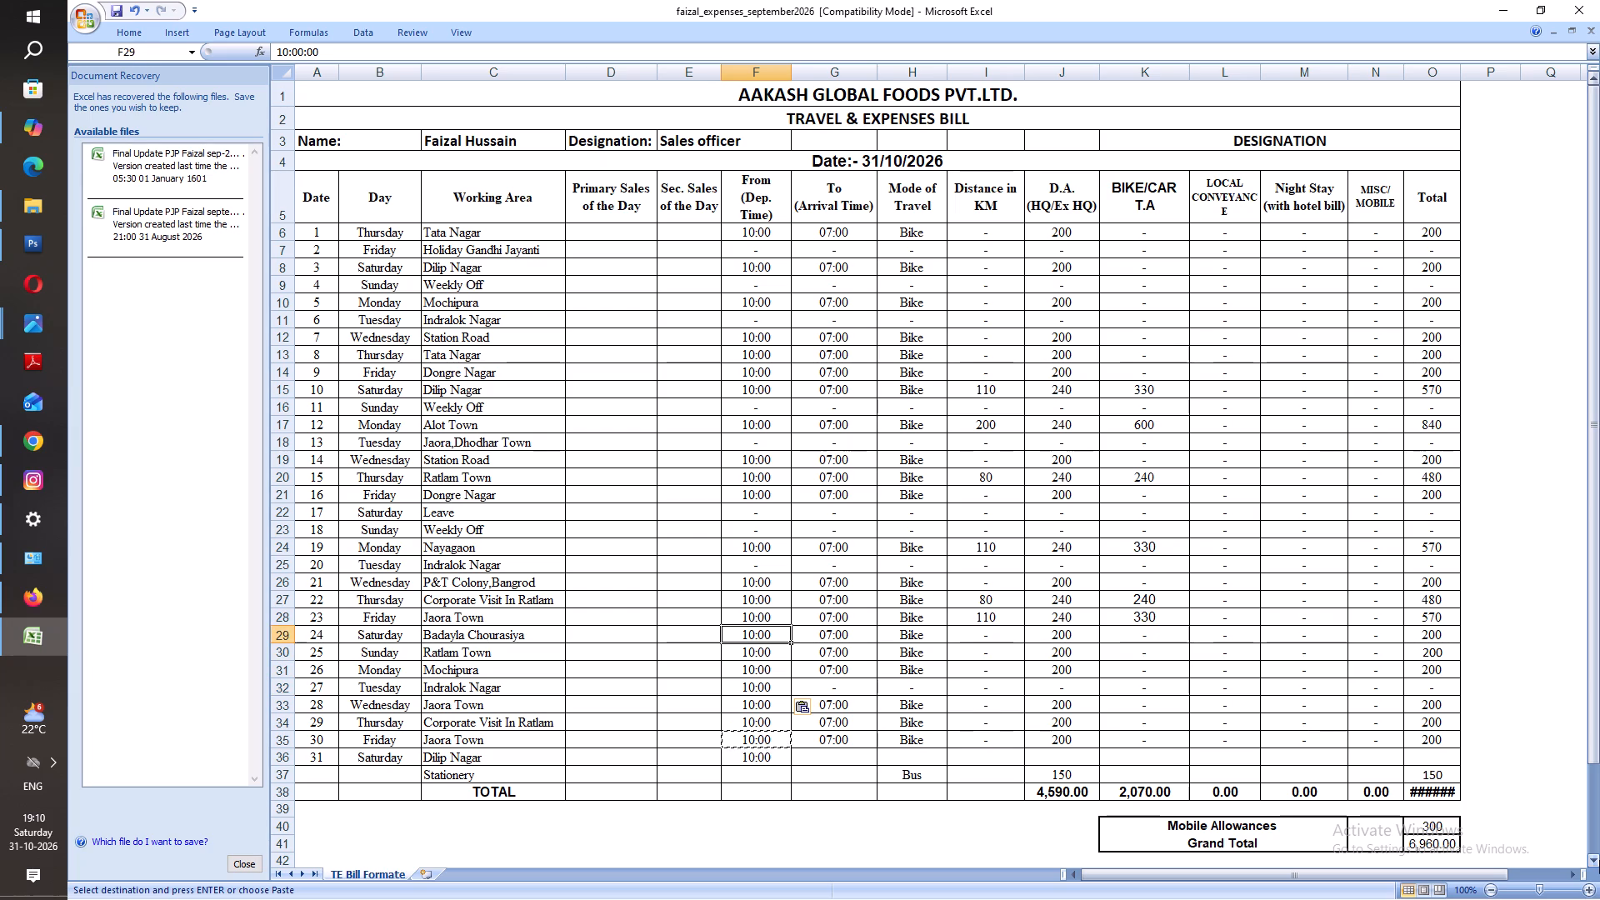
key(Up)
key(Up)
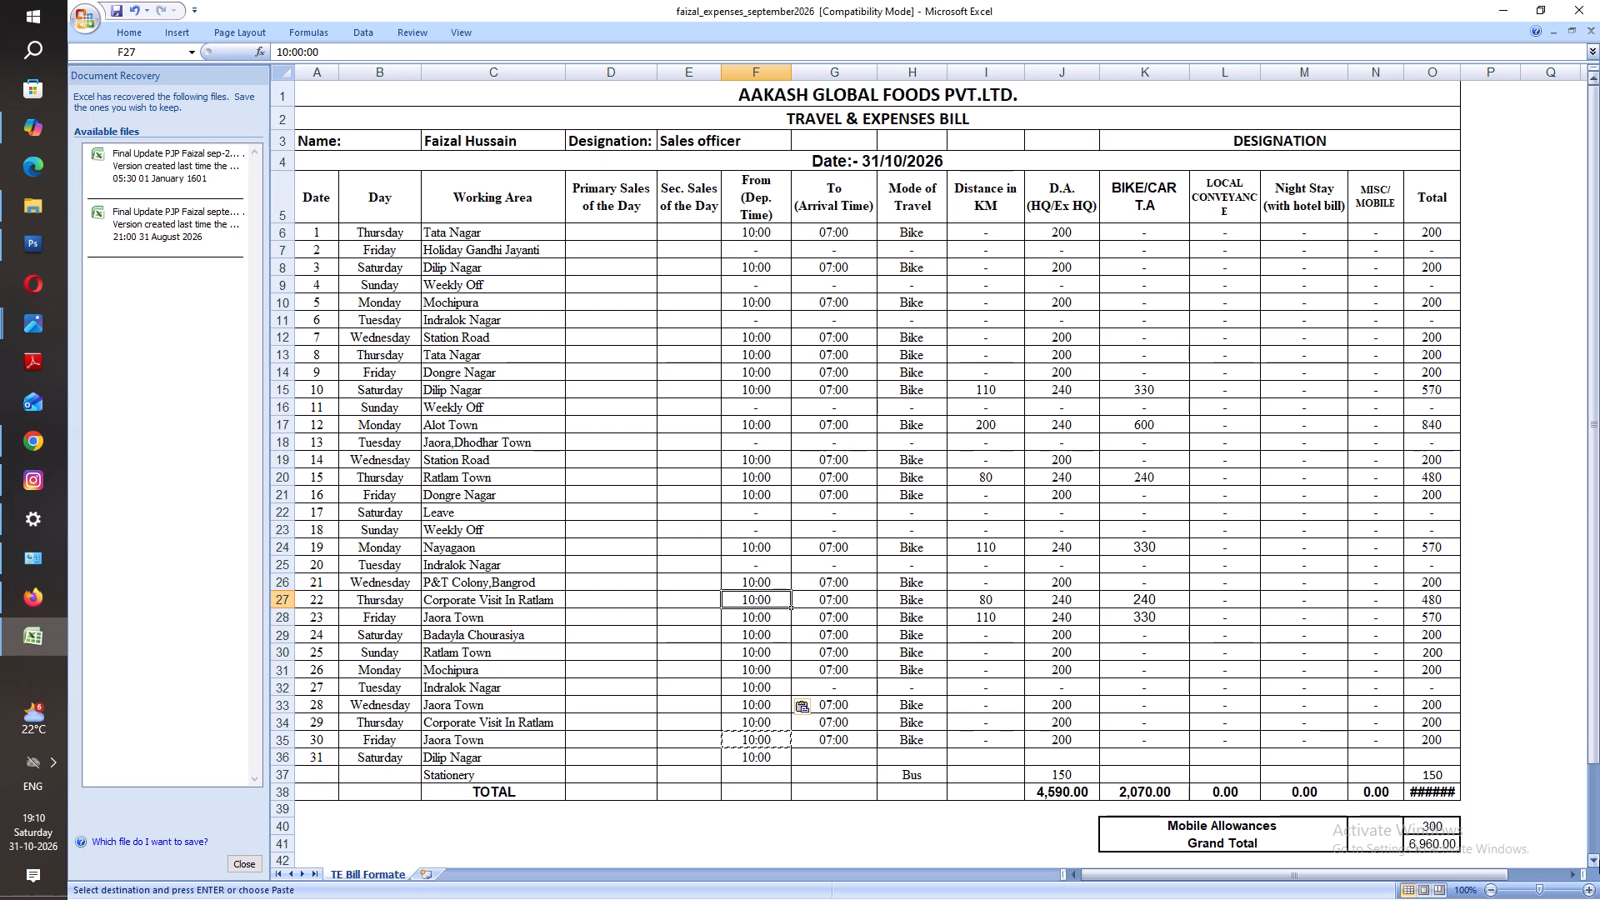
key(Up)
key(Up)
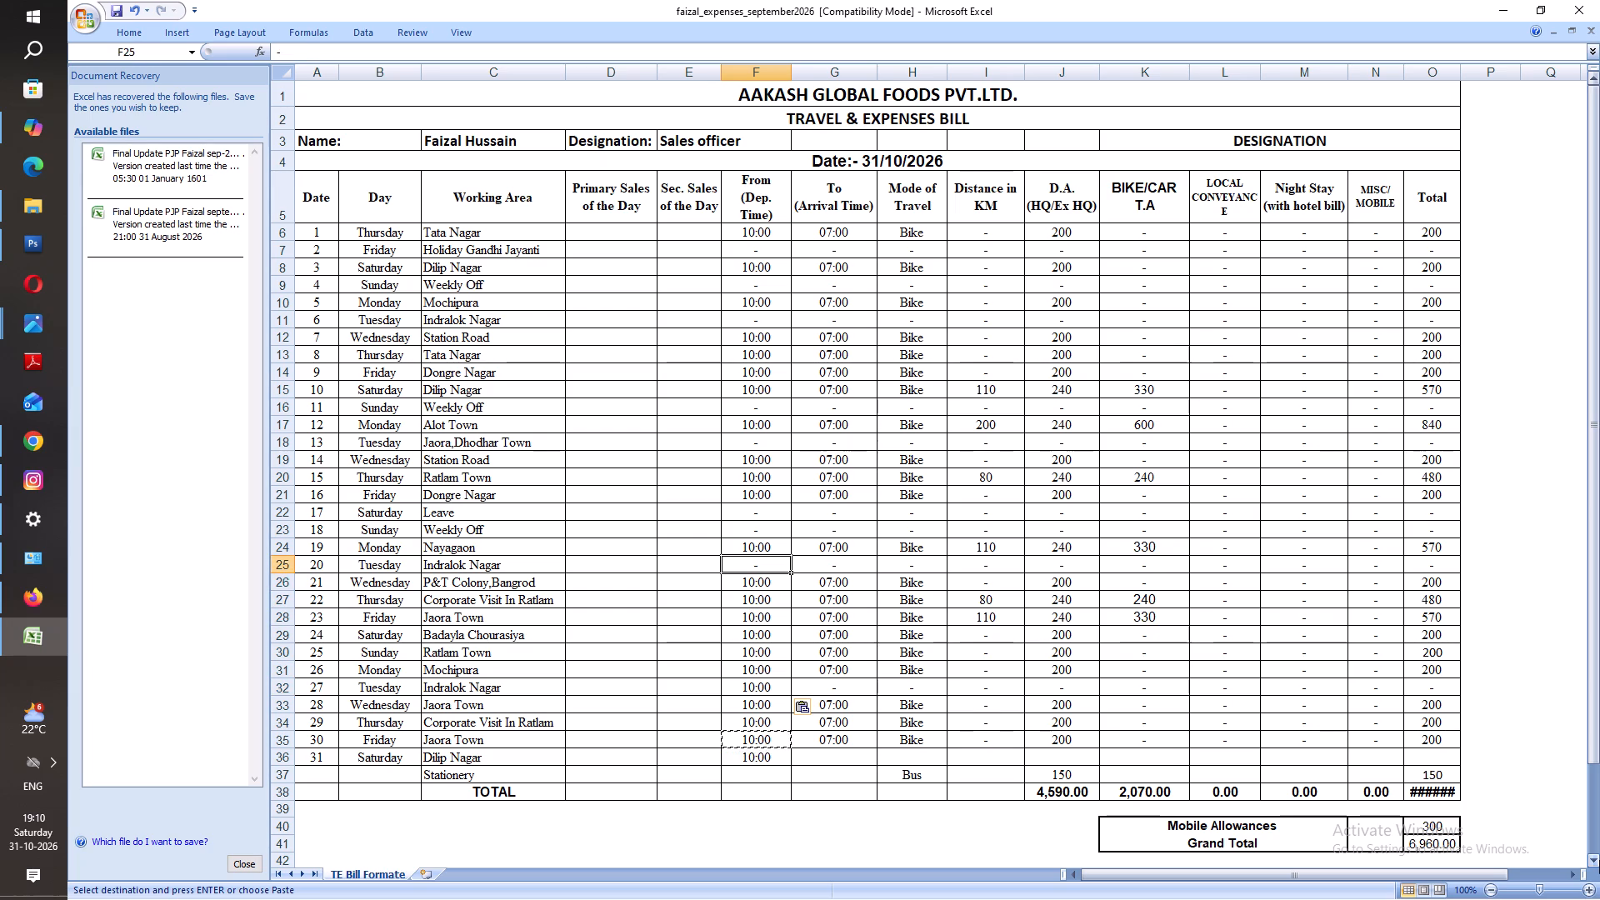
key(ctrl+v)
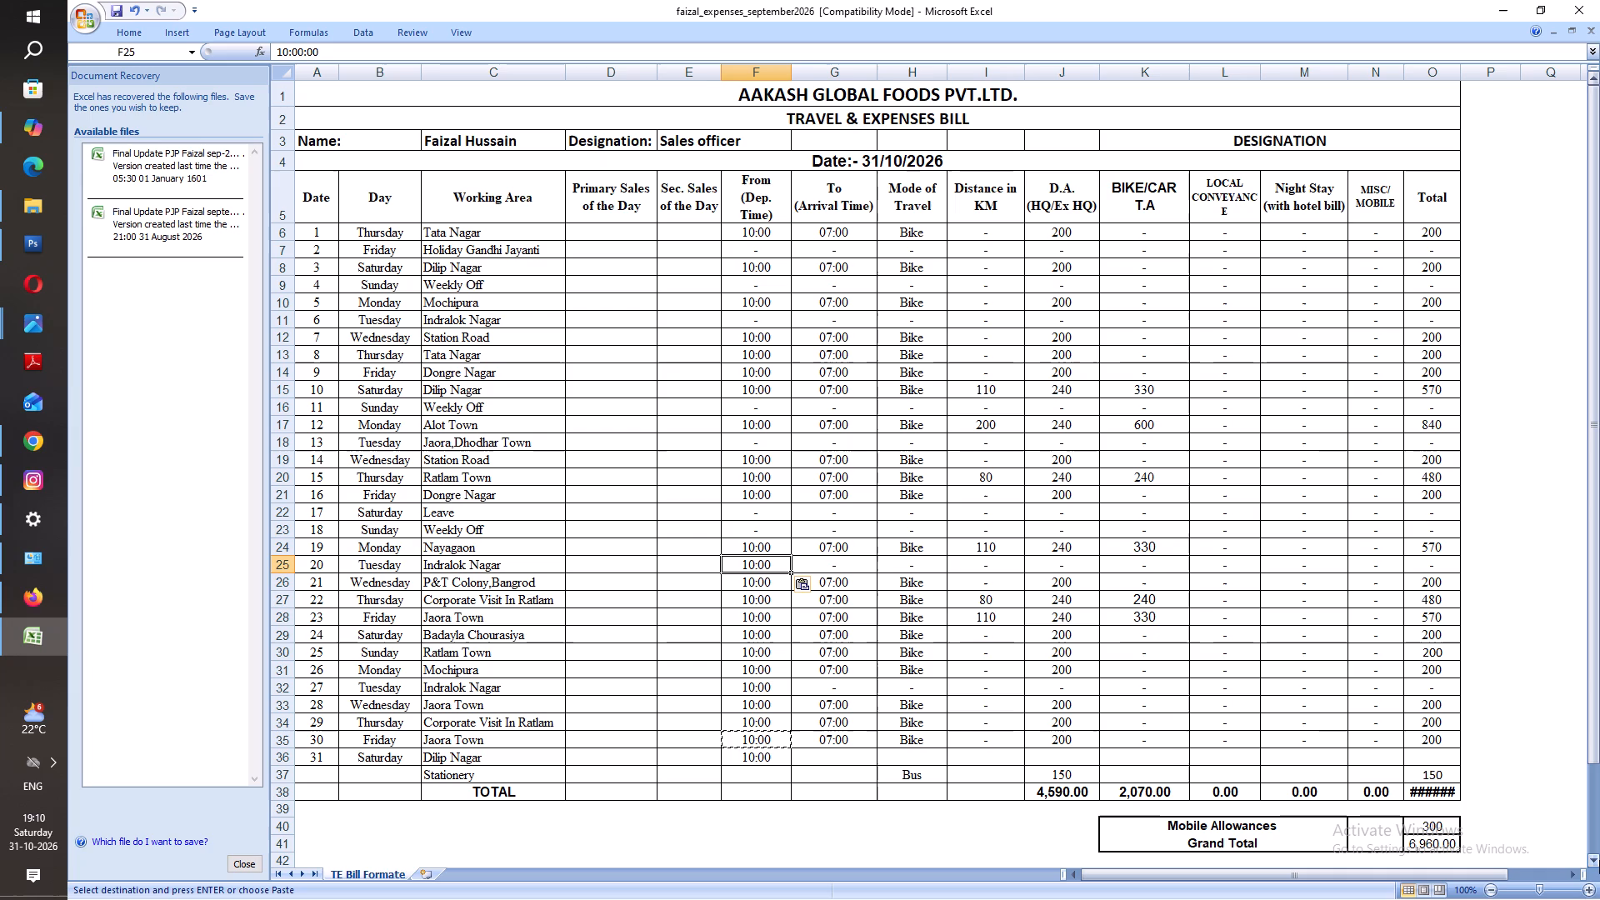
Replace the dash in the From time of date 13 (Tuesday, Jaora,Dhodhar Town) with the copied 10:00.
key(Up)
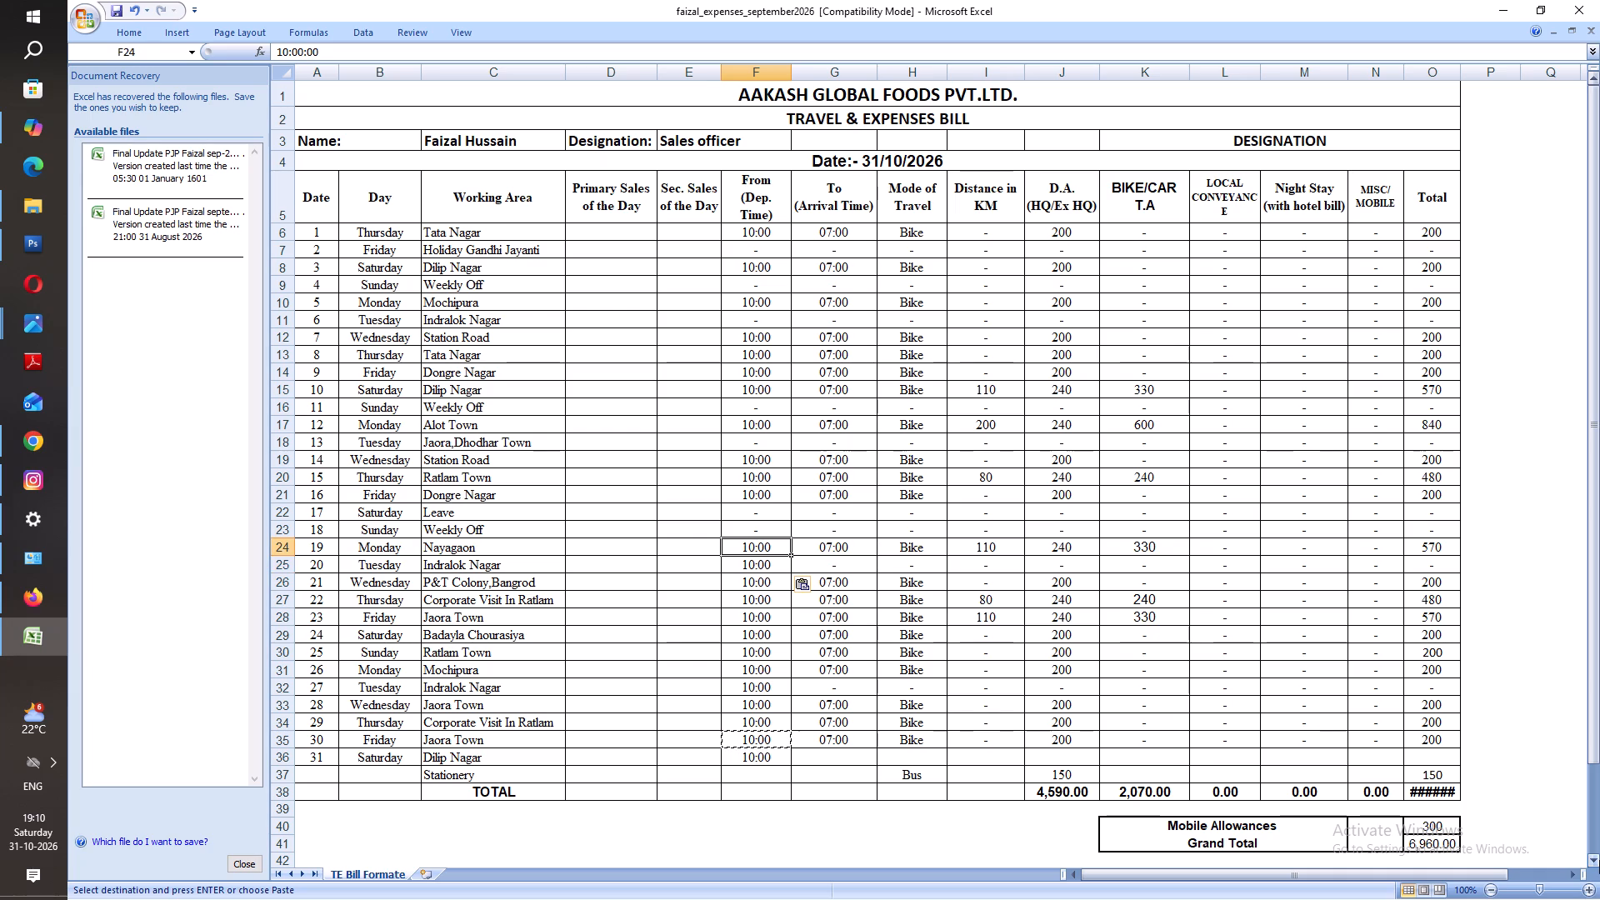
key(Up)
key(Up)
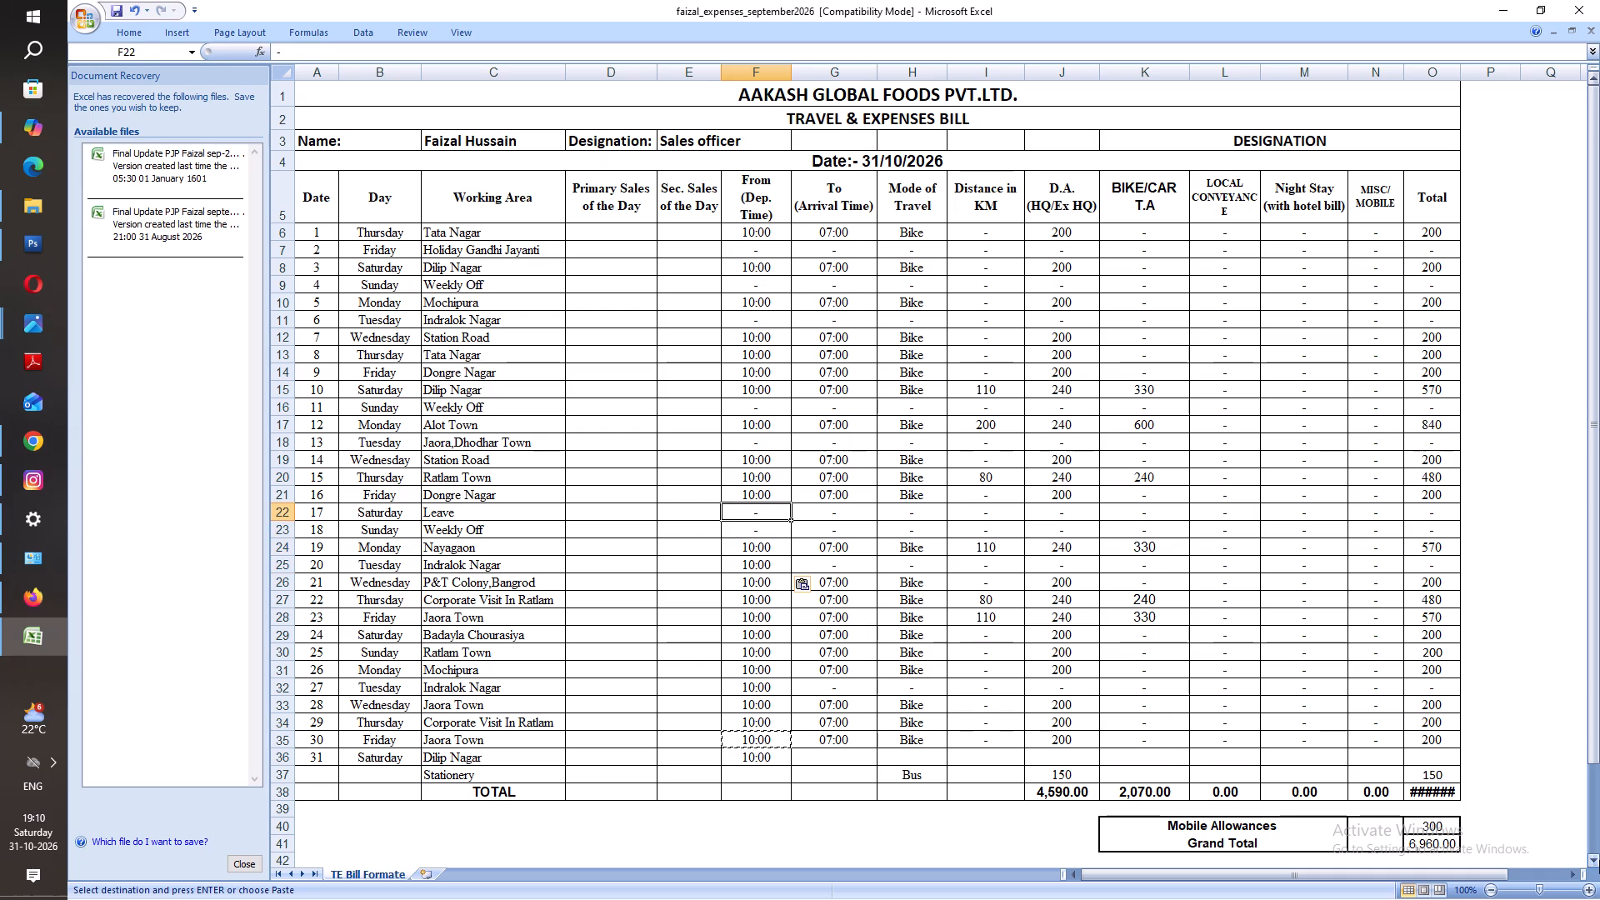
key(Up)
key(Up)
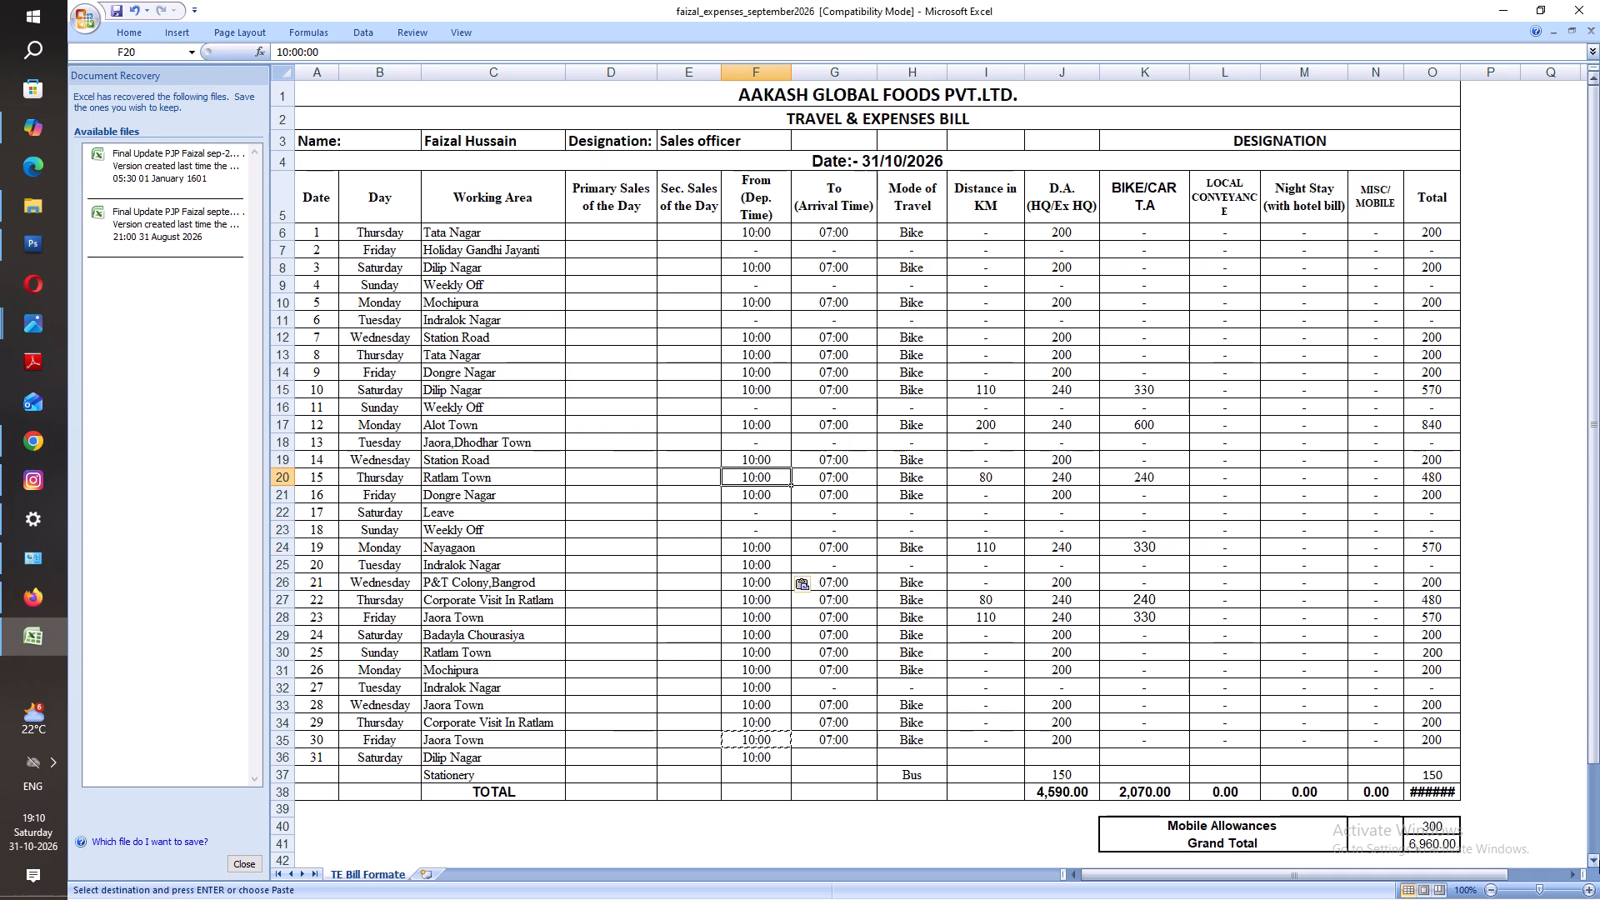
key(Up)
key(Up)
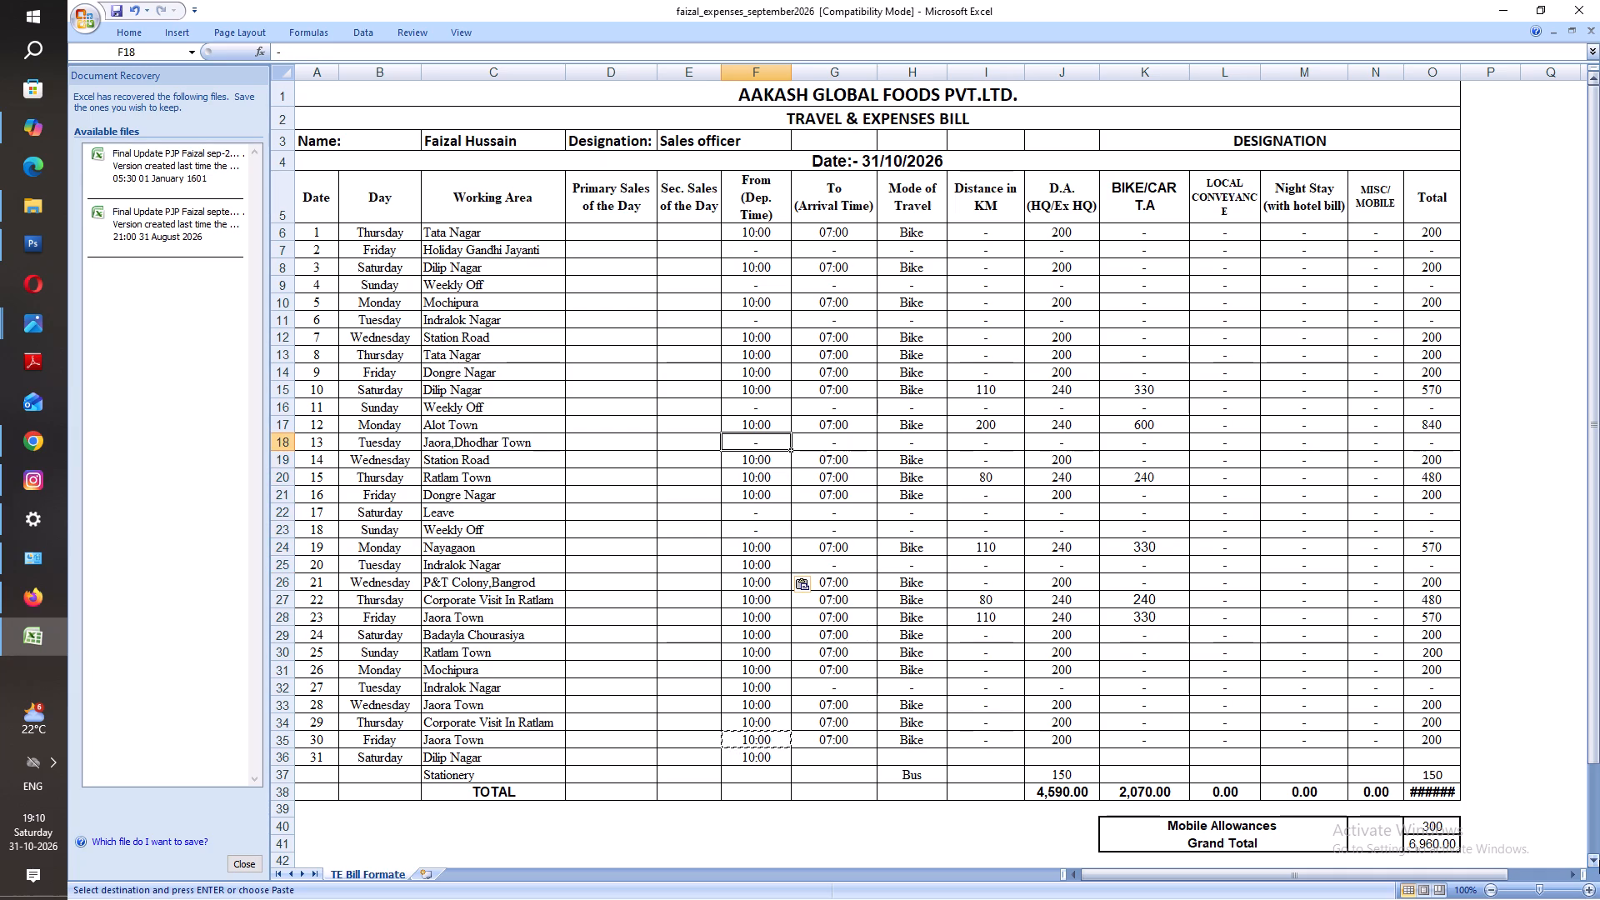
key(ctrl+v)
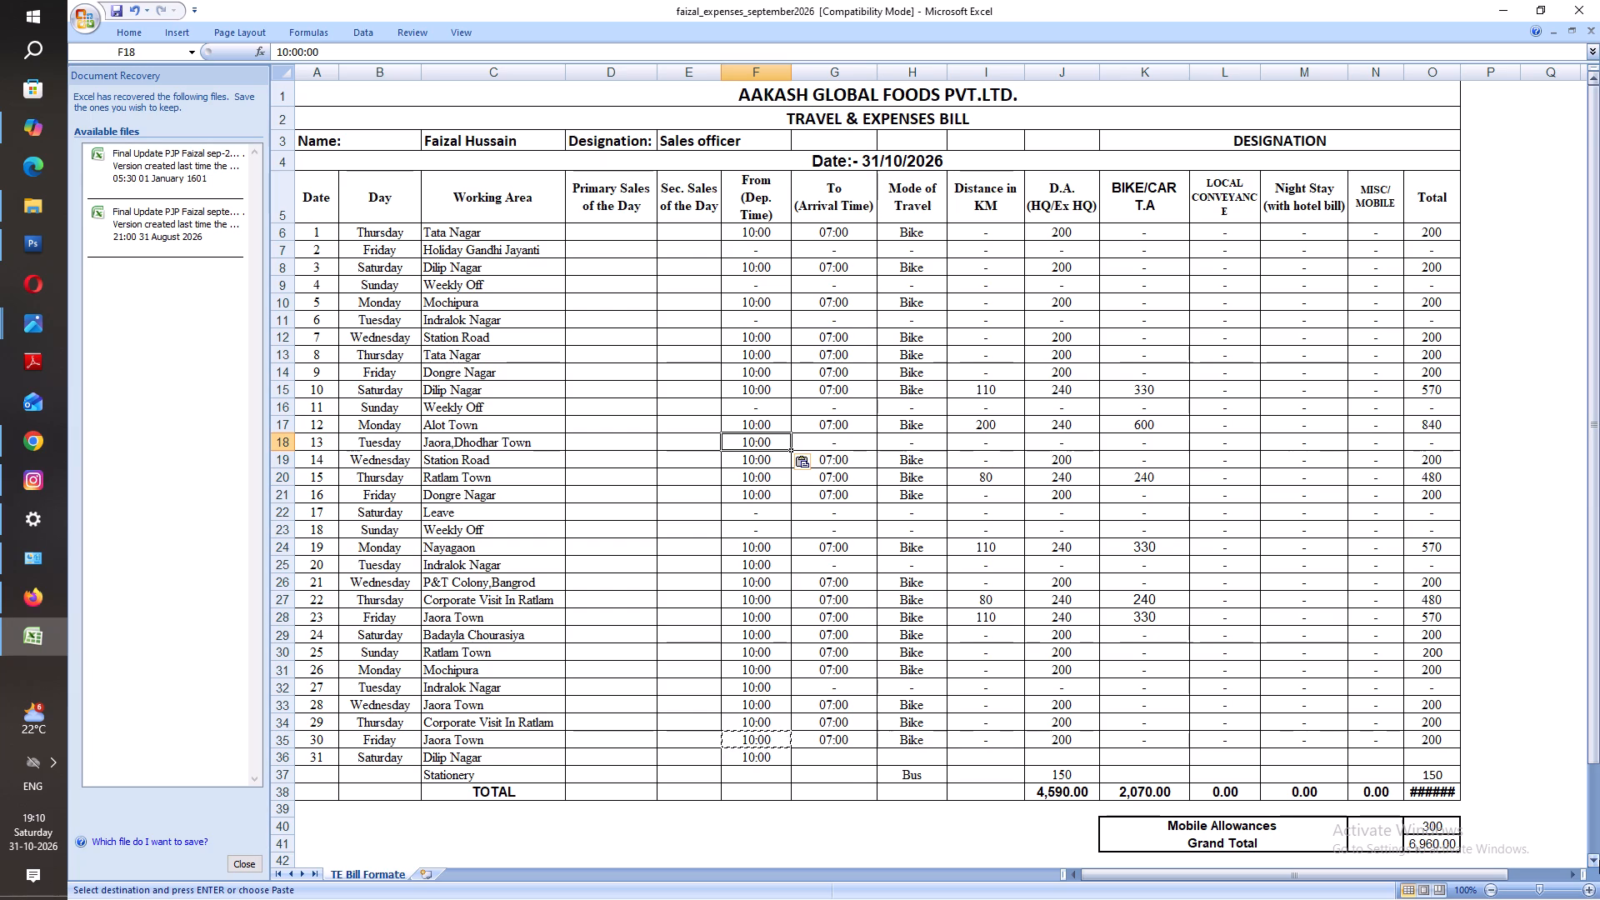
Replace the dash in the From time of date 6 (Tuesday, Indralok Nagar) with the copied 10:00.
key(Up)
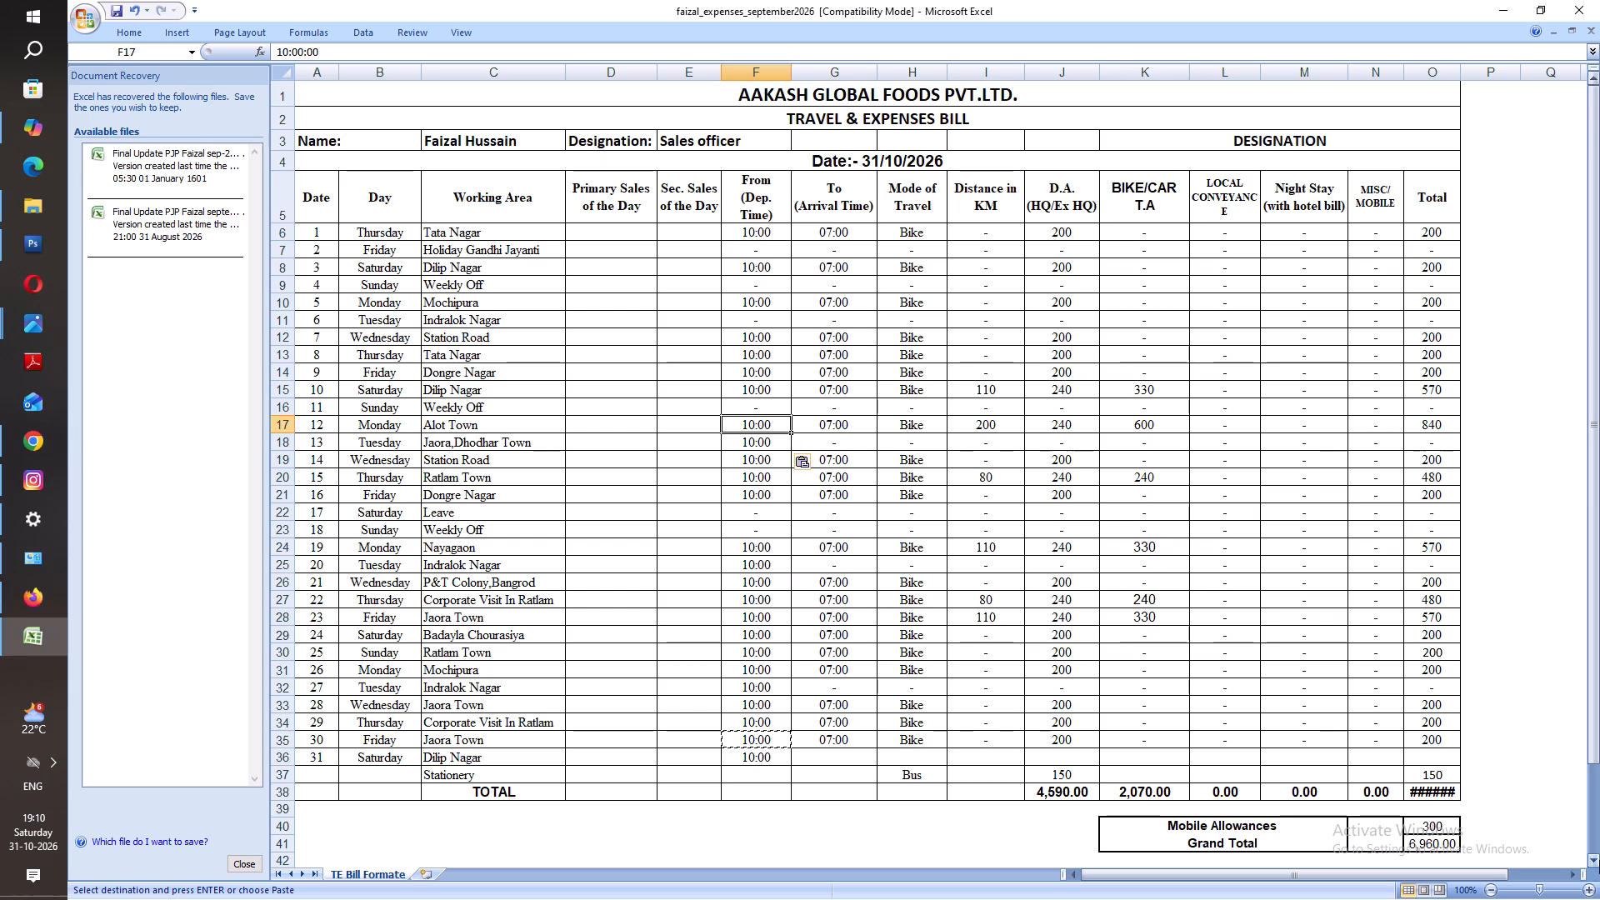
key(Up)
key(Up)
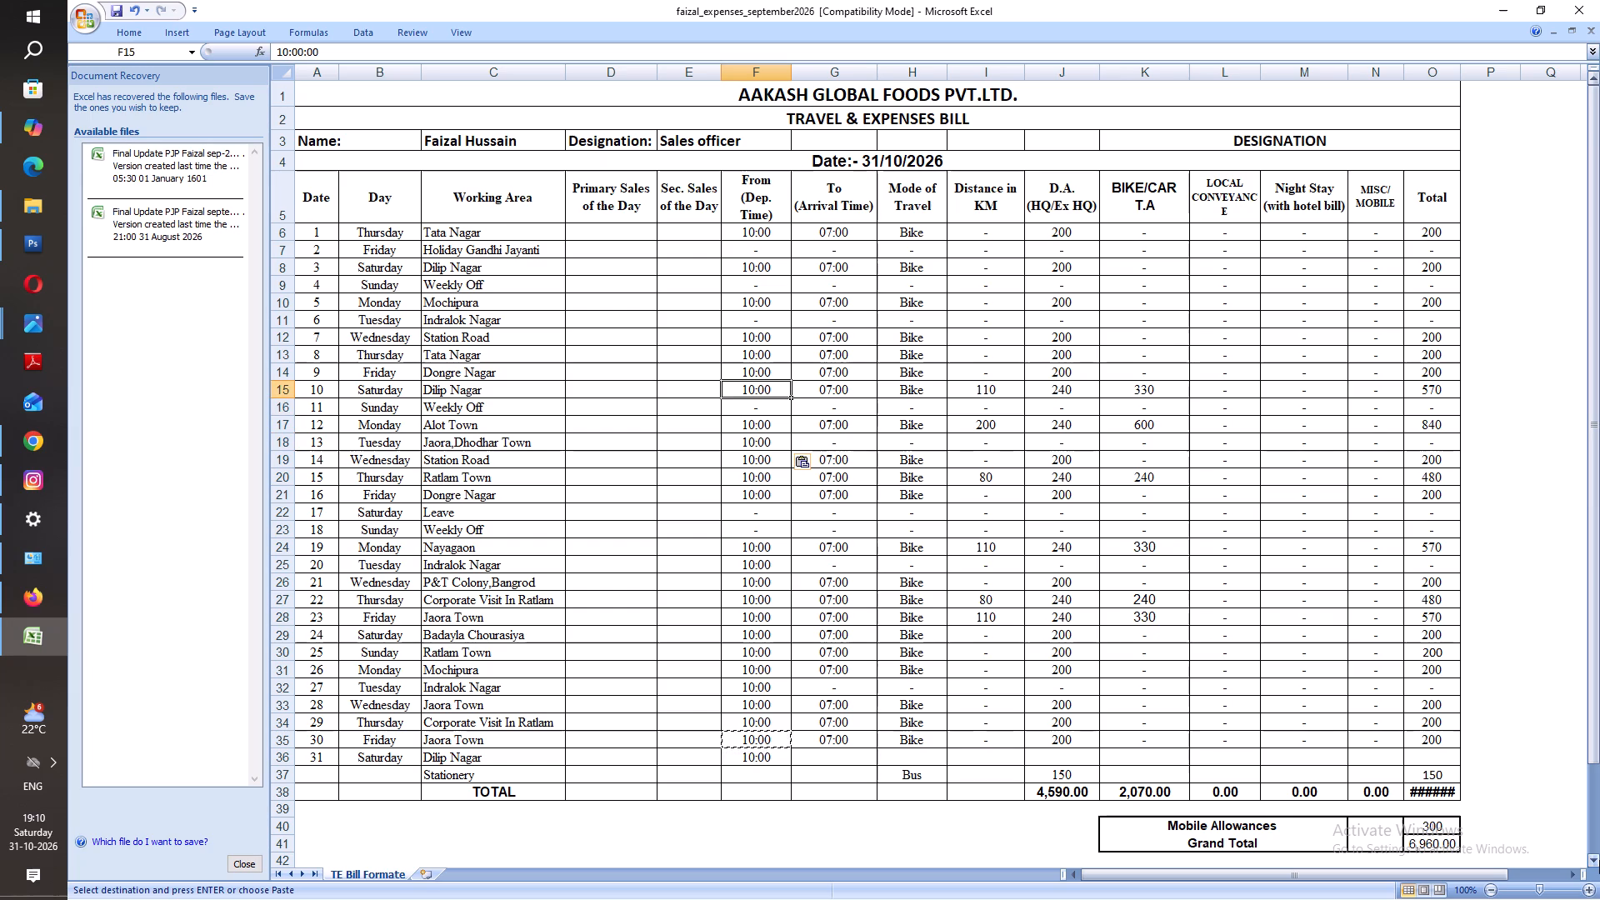
key(Up)
key(Up)
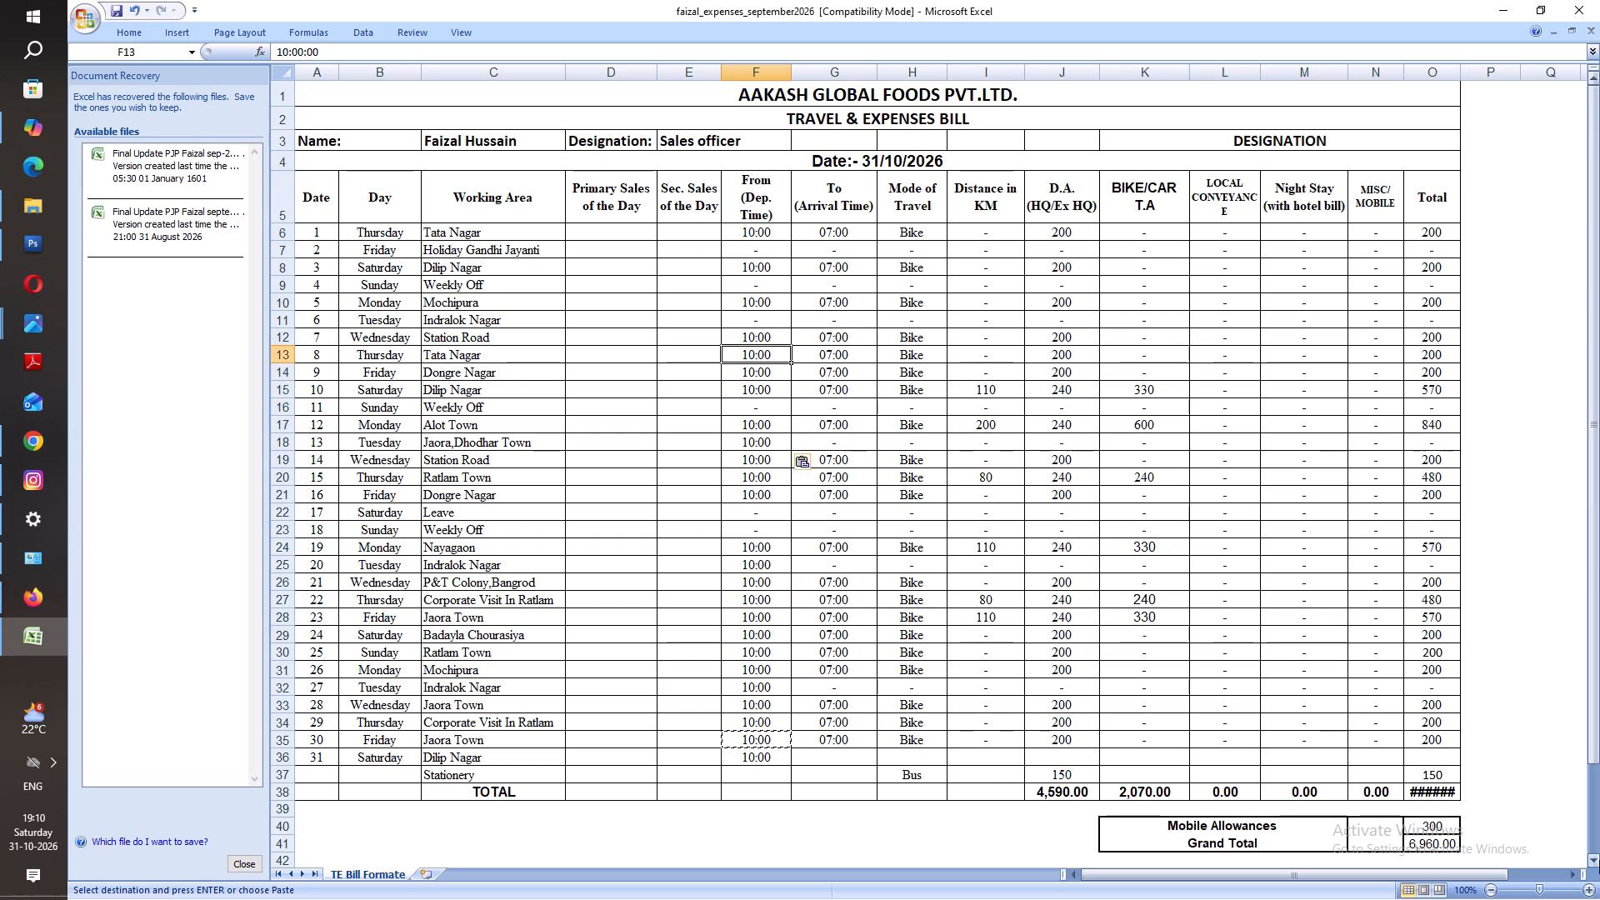
key(Up)
key(Up)
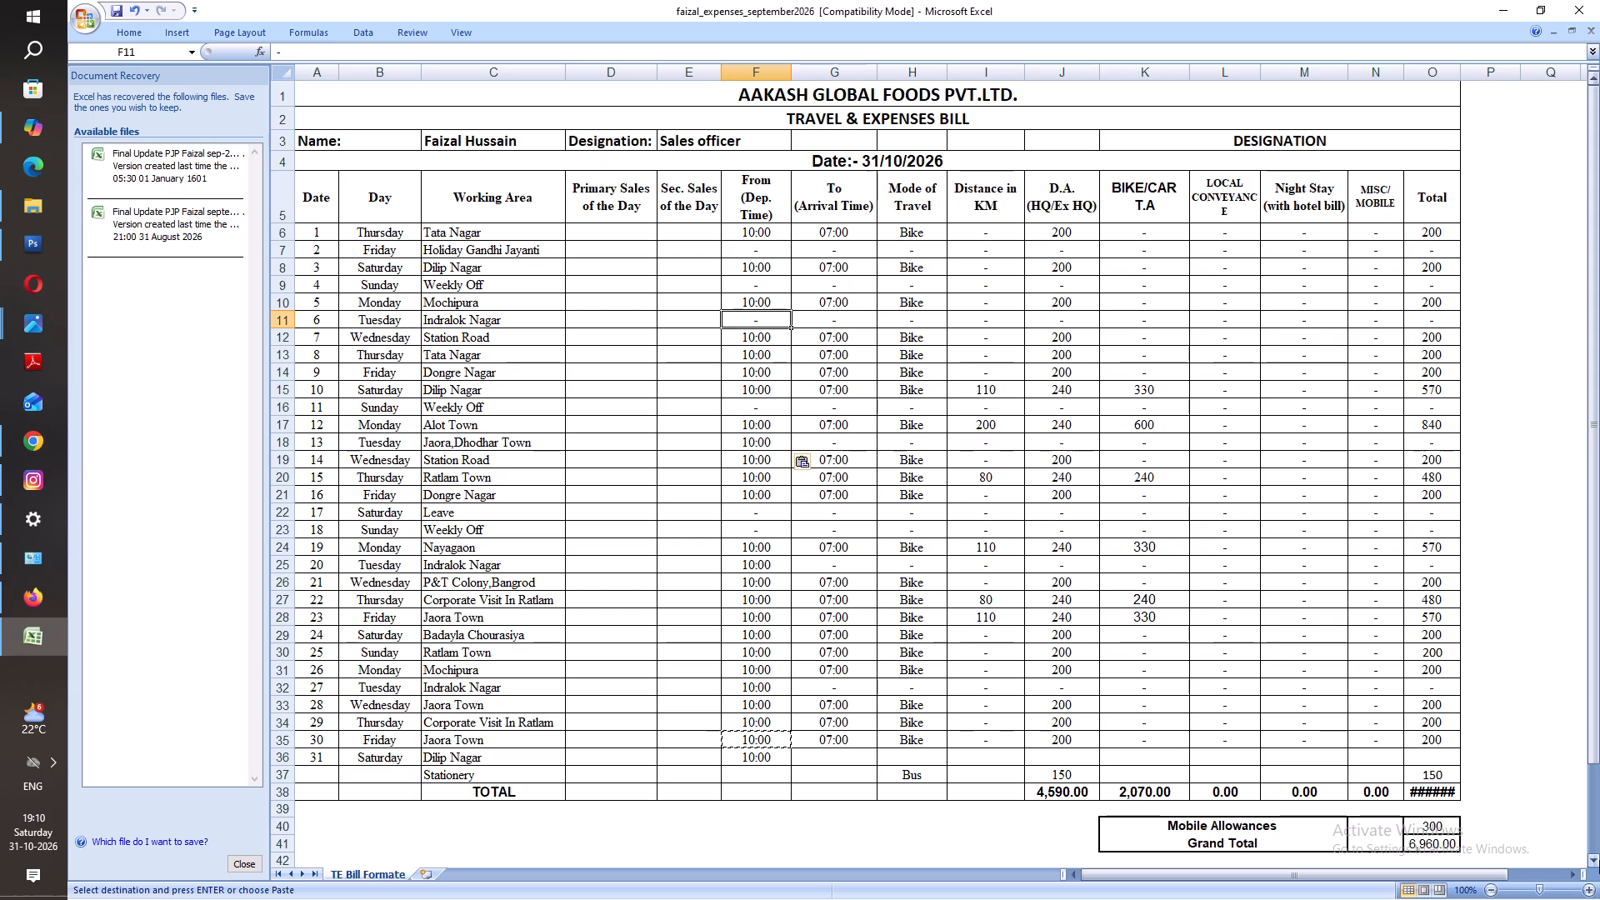
key(ctrl+v)
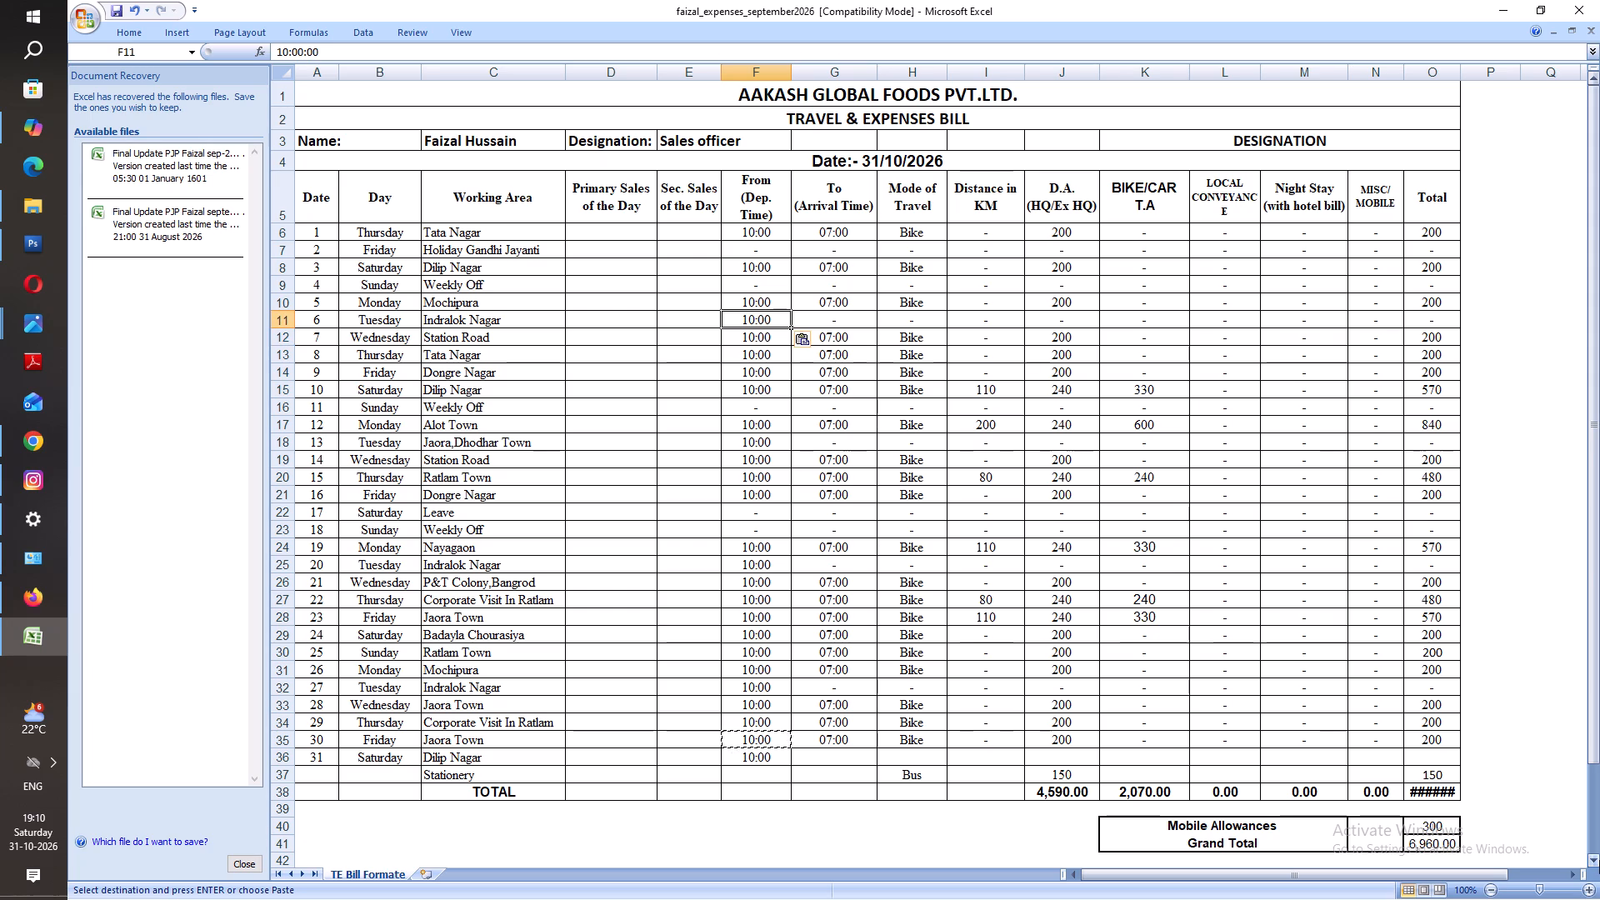
Review the From times of dates 1 to 5 for the working, holiday and weekly-off days.
key(Up)
key(Up)
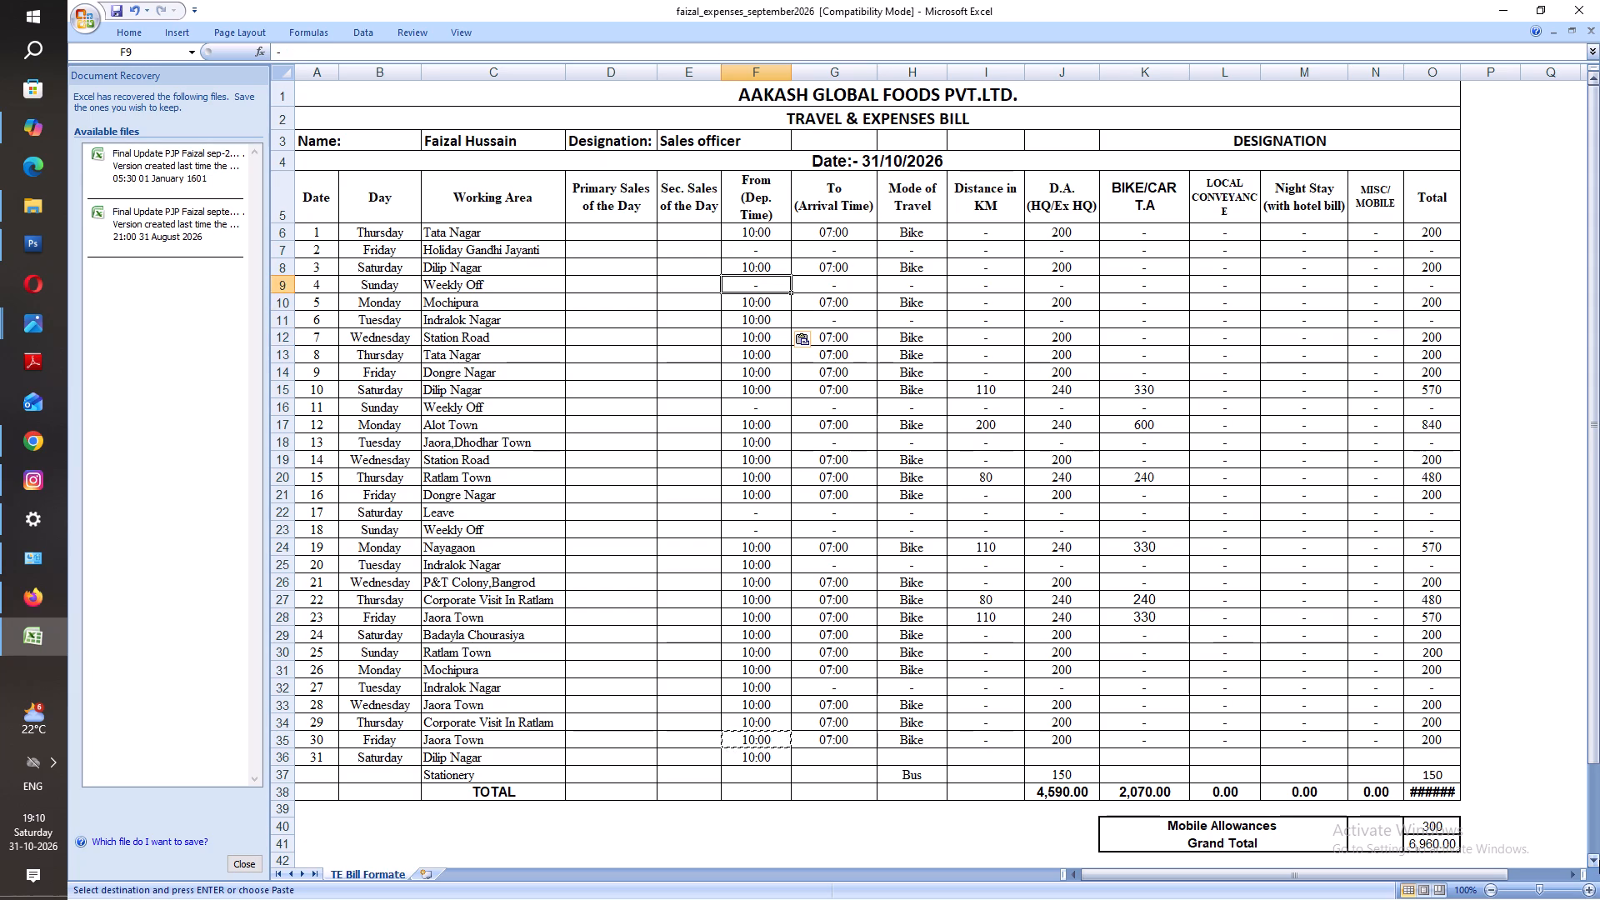
key(Up)
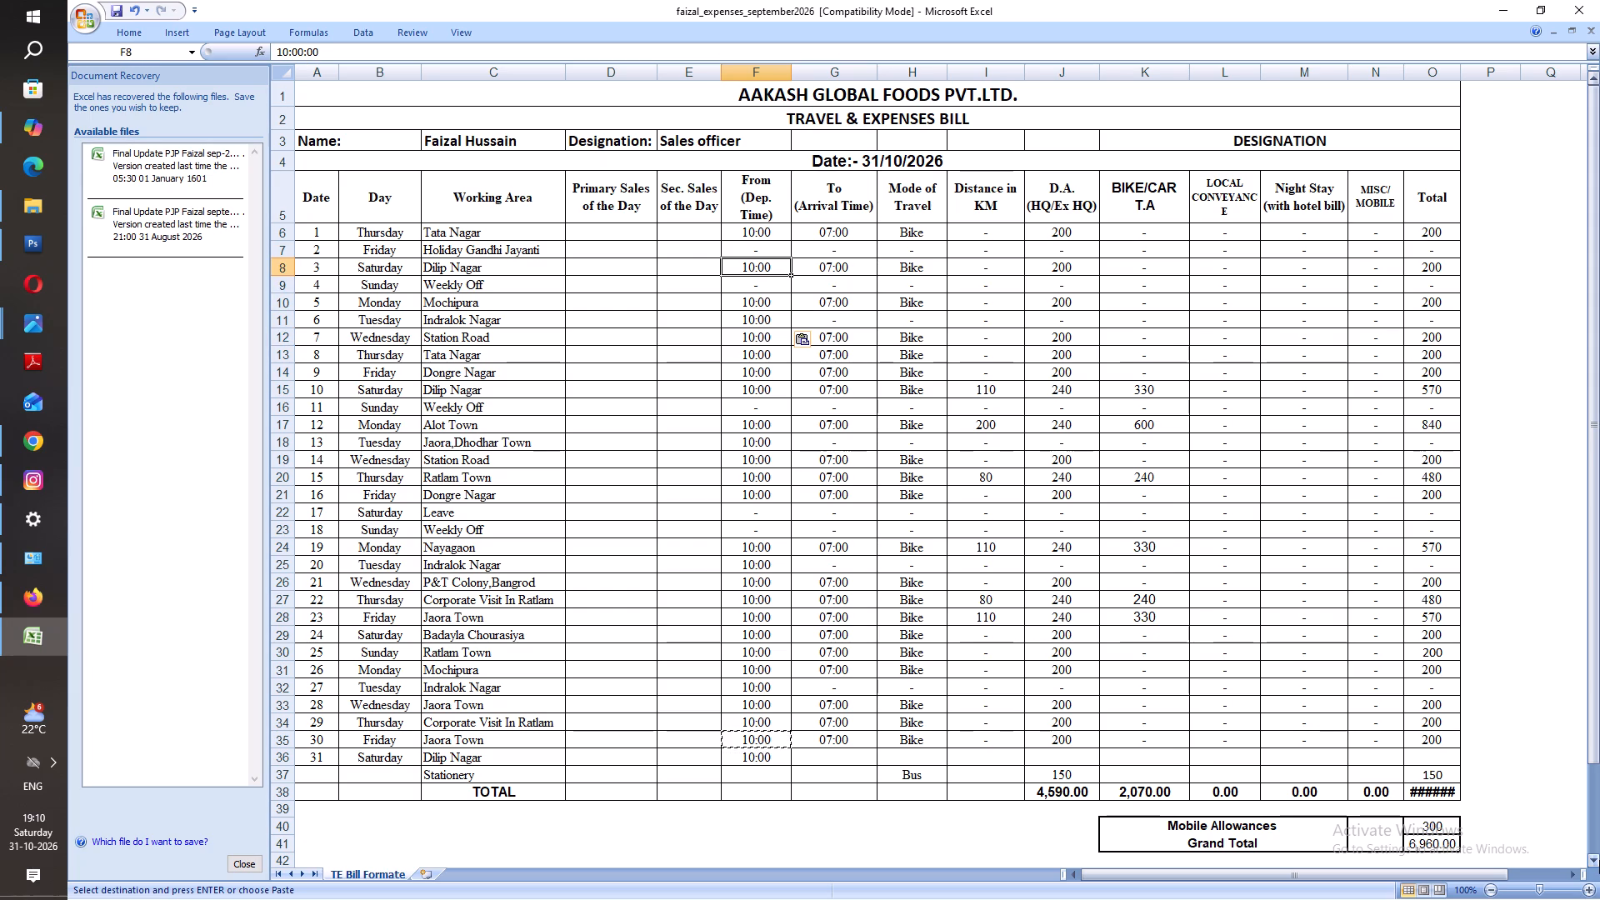
key(Up)
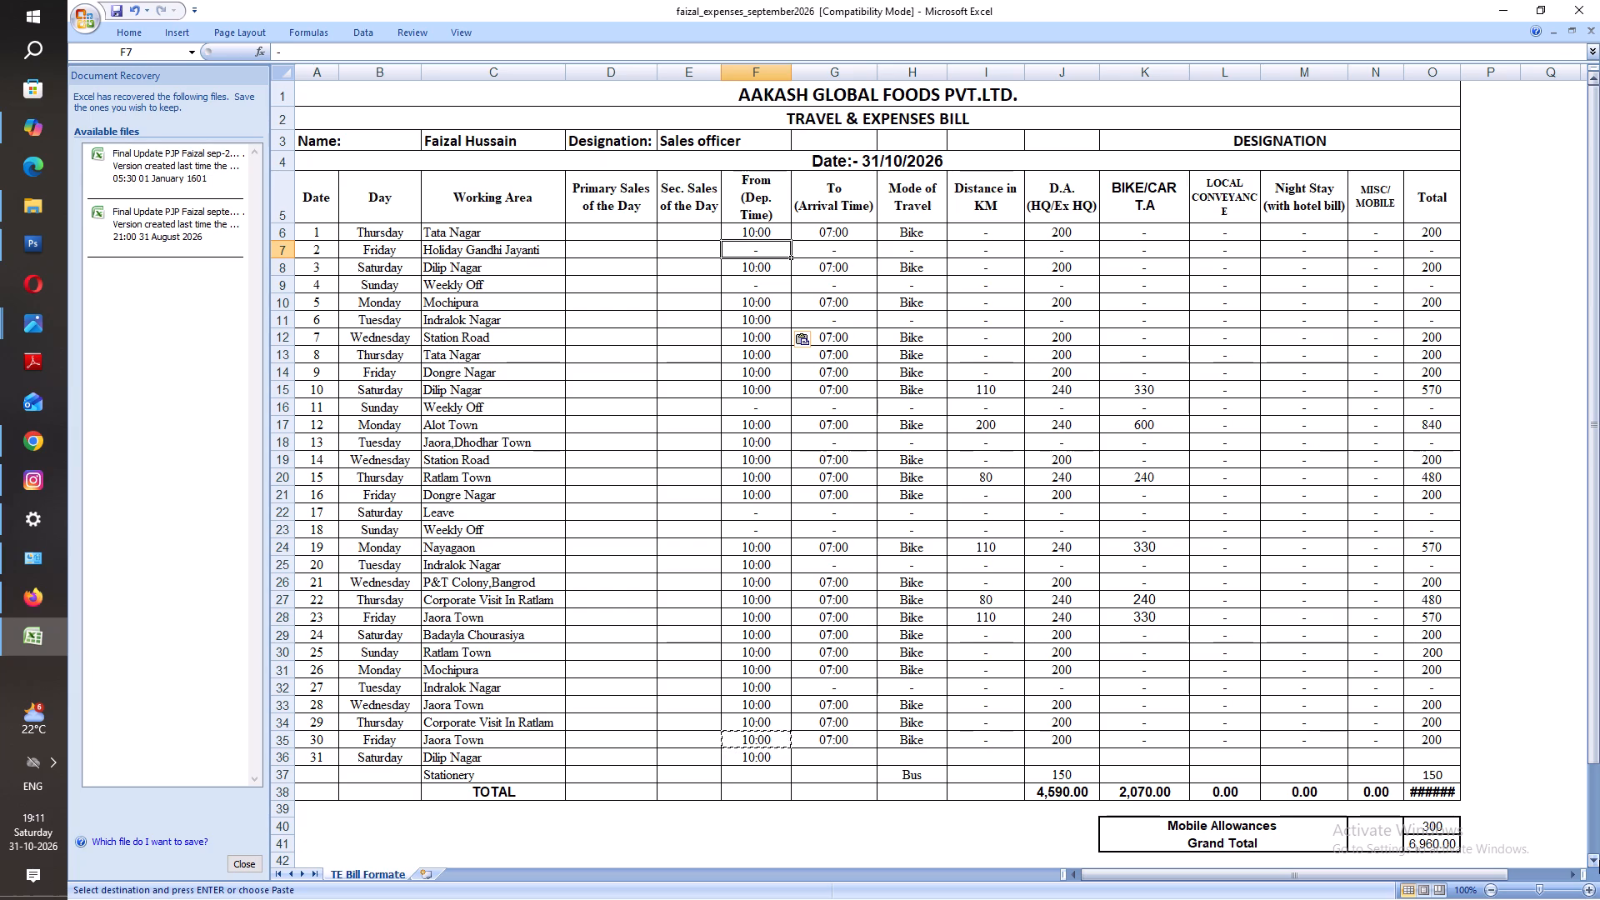
key(Up)
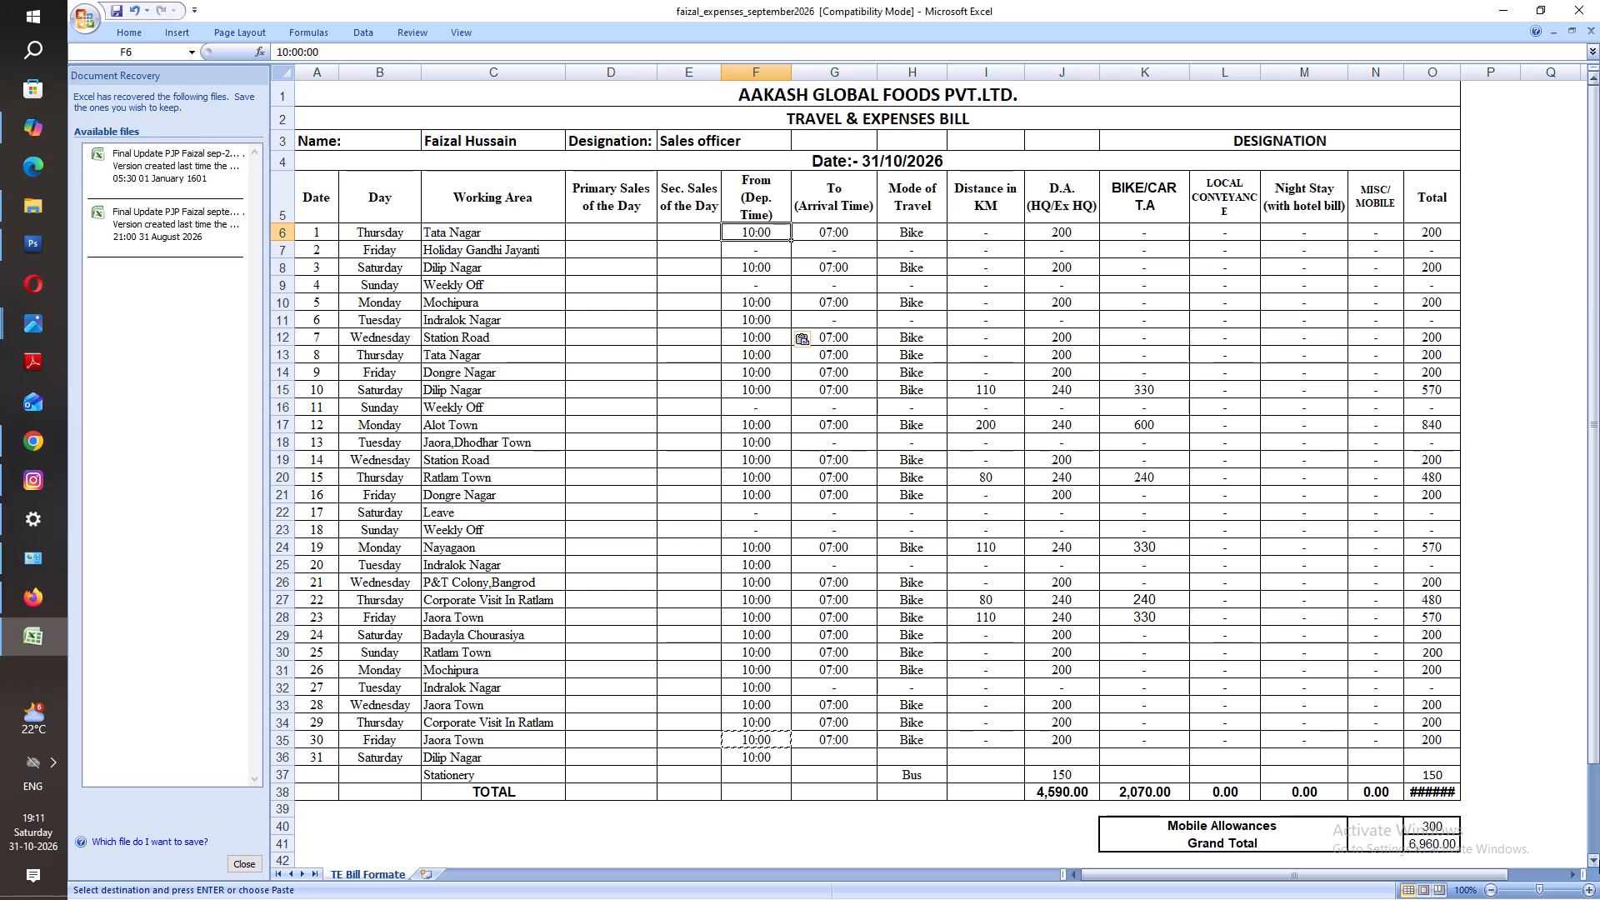
key(Down)
key(Down)
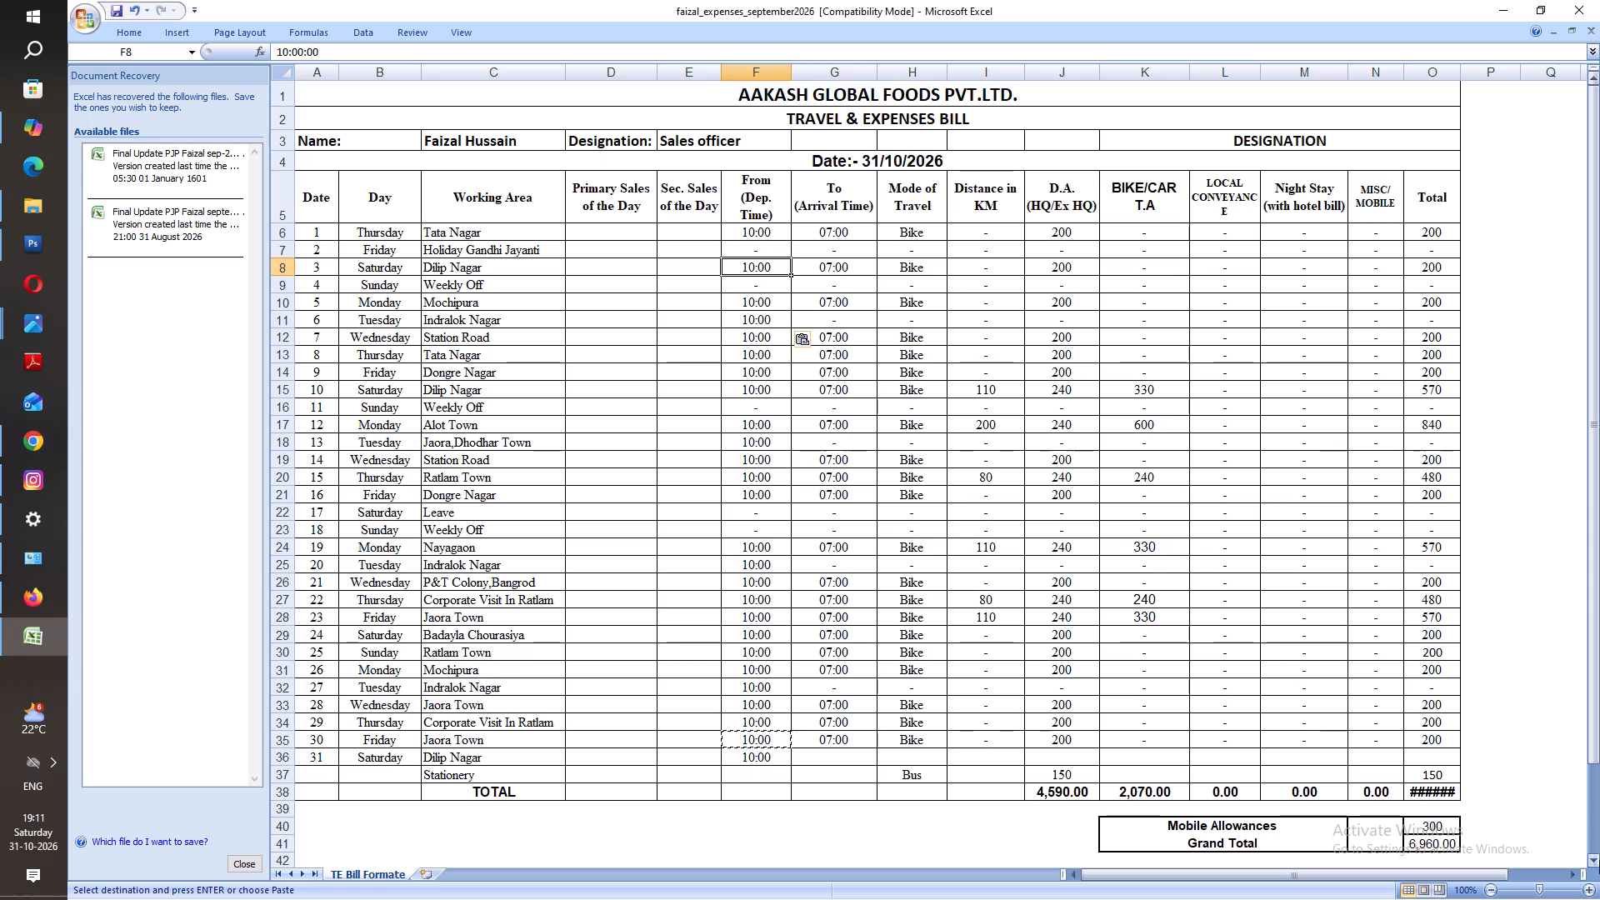
key(Down)
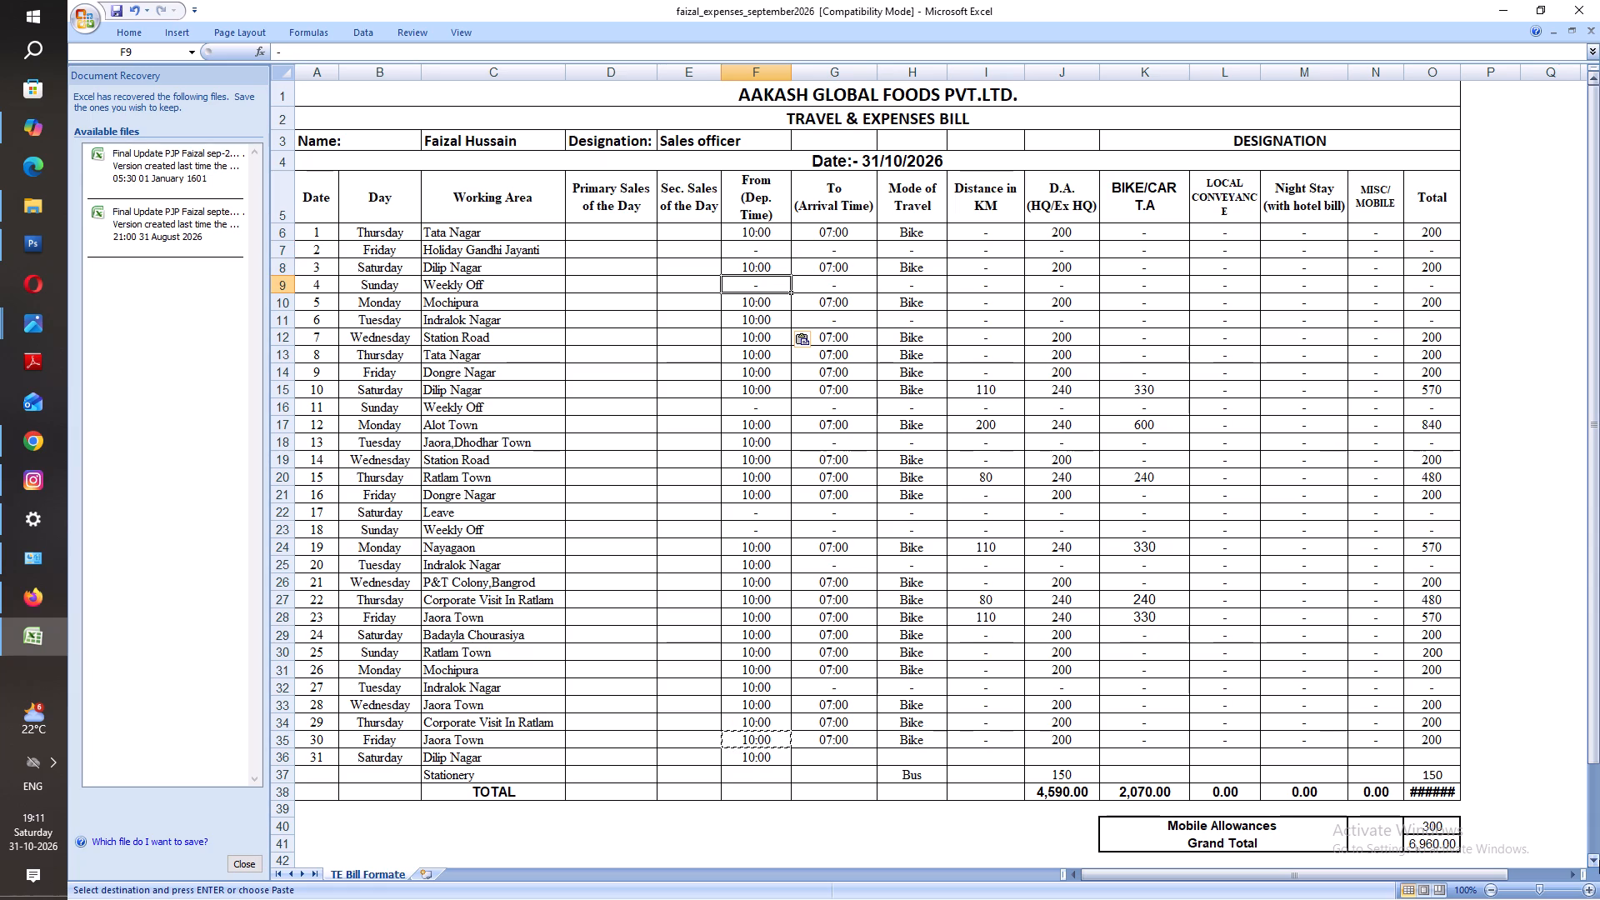
key(Down)
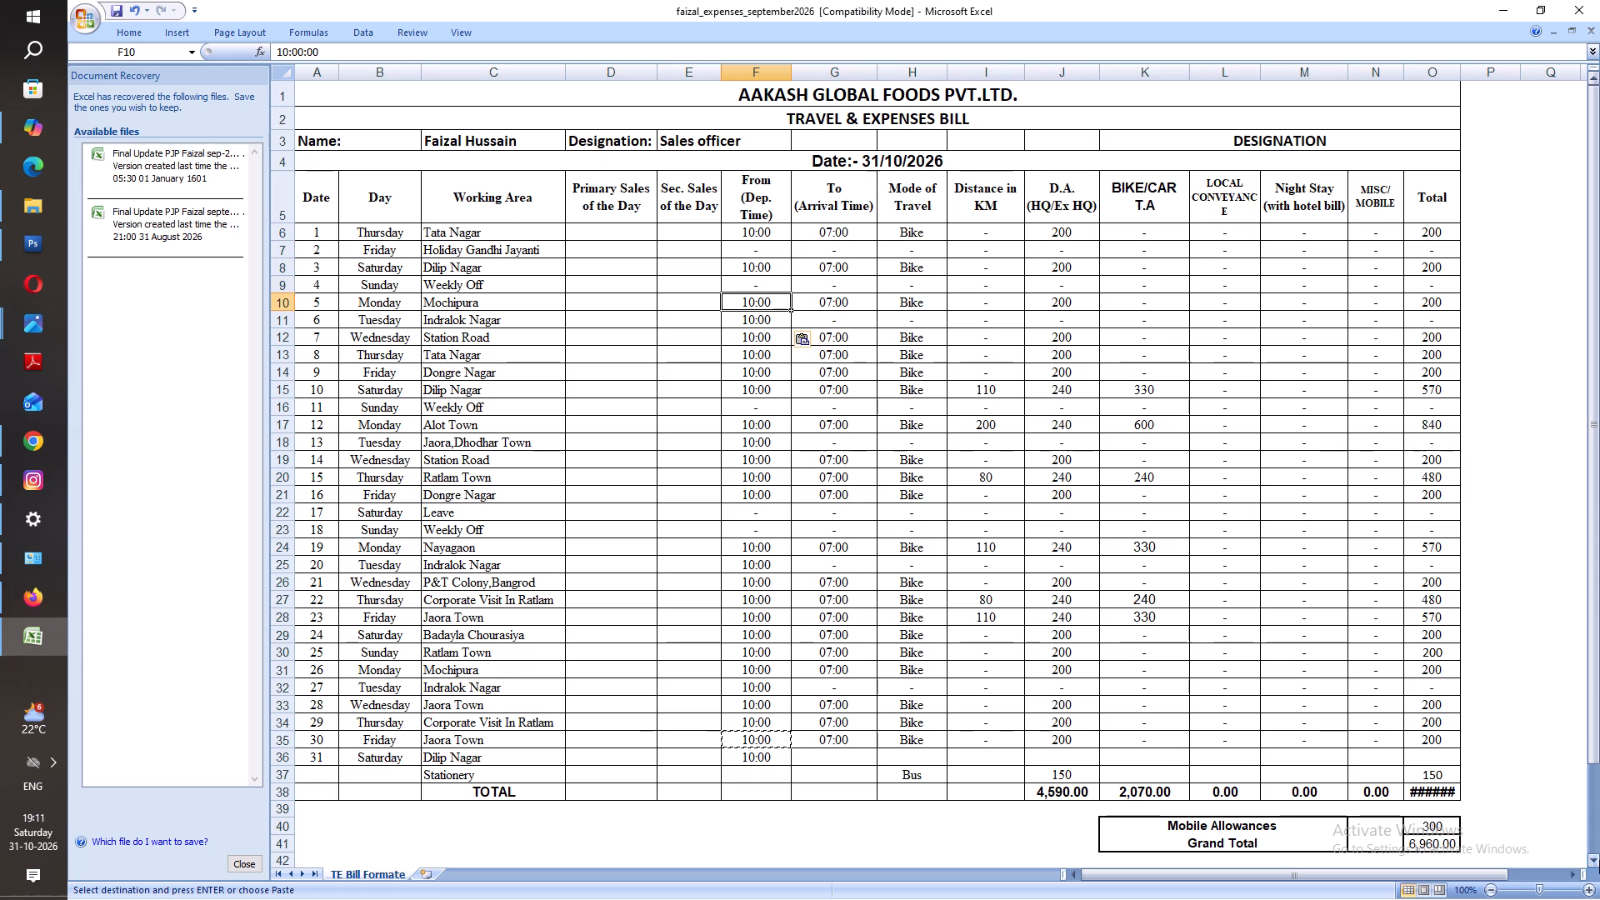
key(Up)
key(Up)
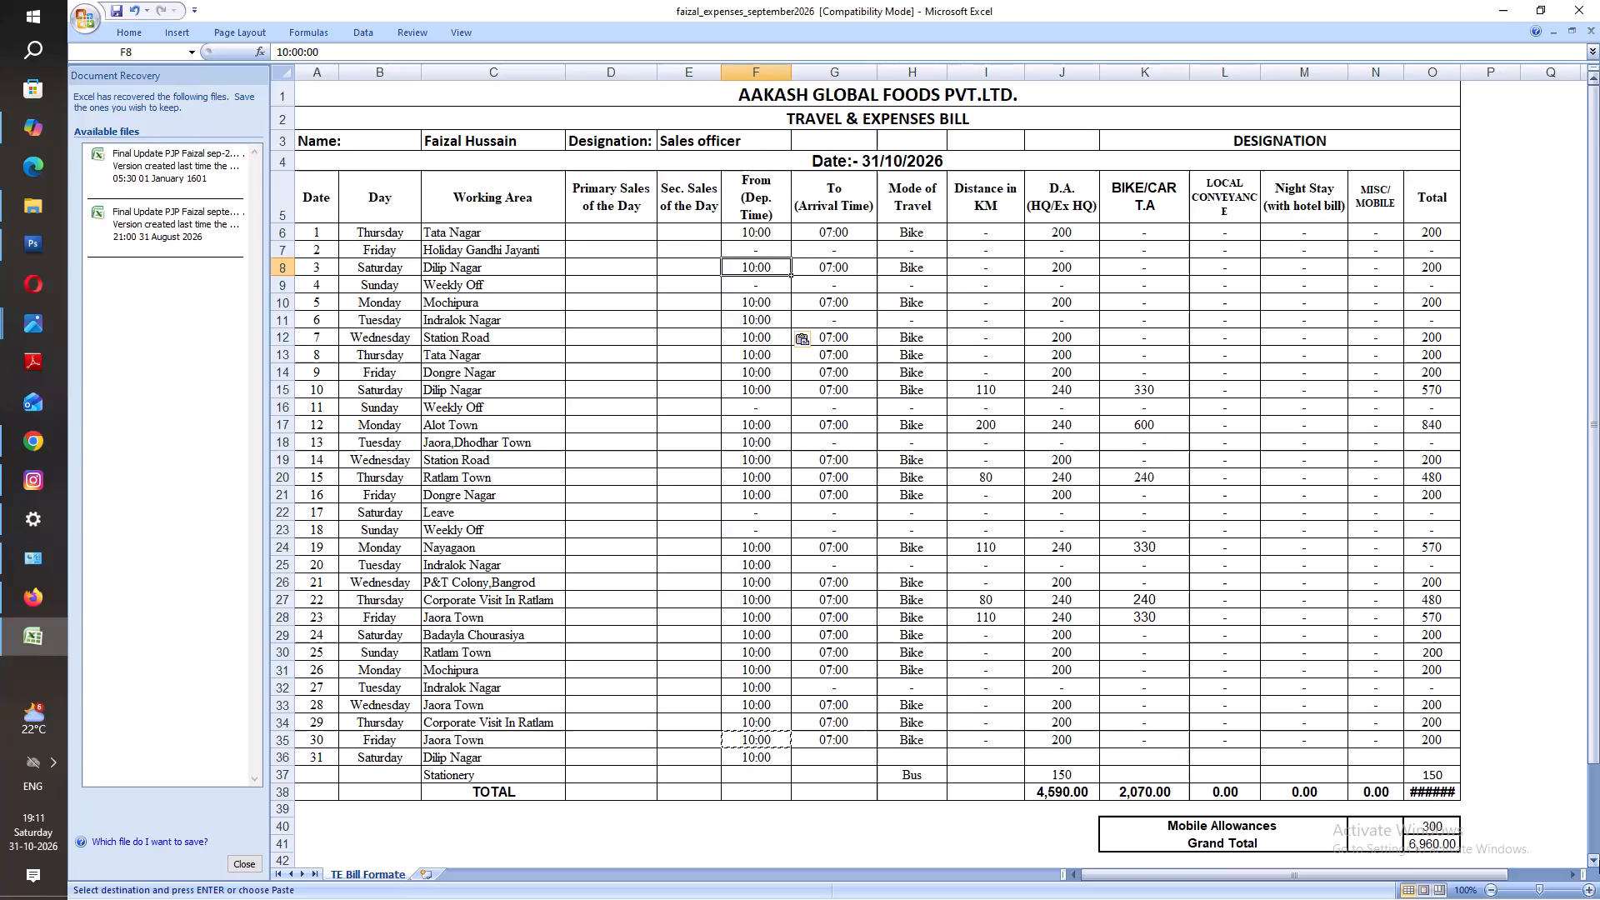
Copy the 07:00 To time of date 1 over the dash in the To time of date 6 (Tuesday, Indralok Nagar).
key(Up)
key(Up)
key(Right)
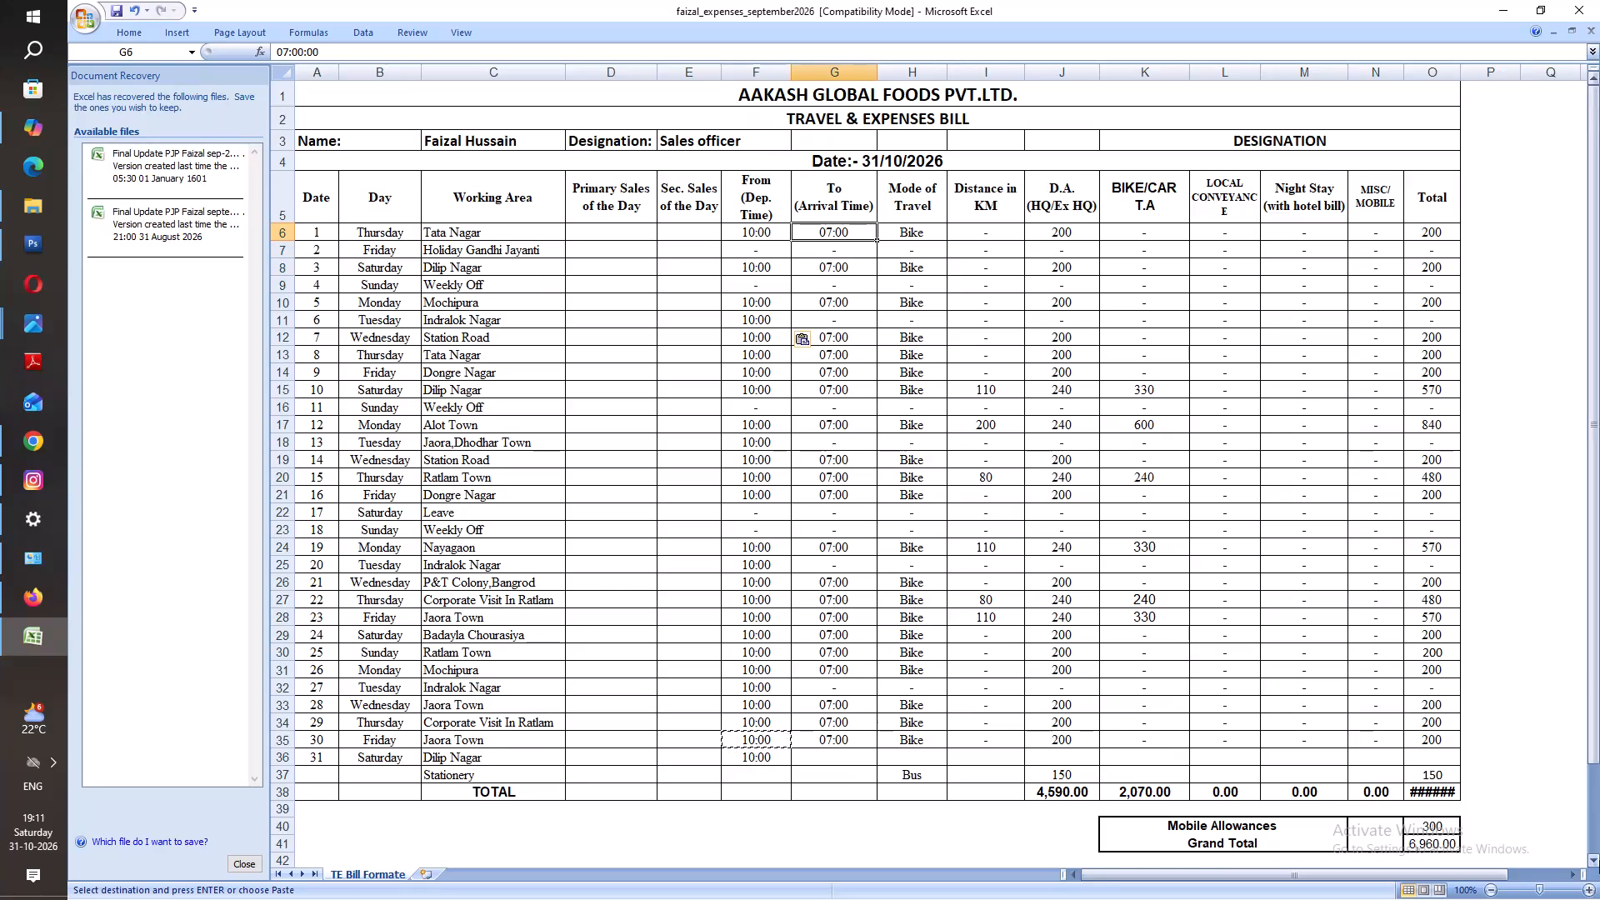
key(ctrl+c)
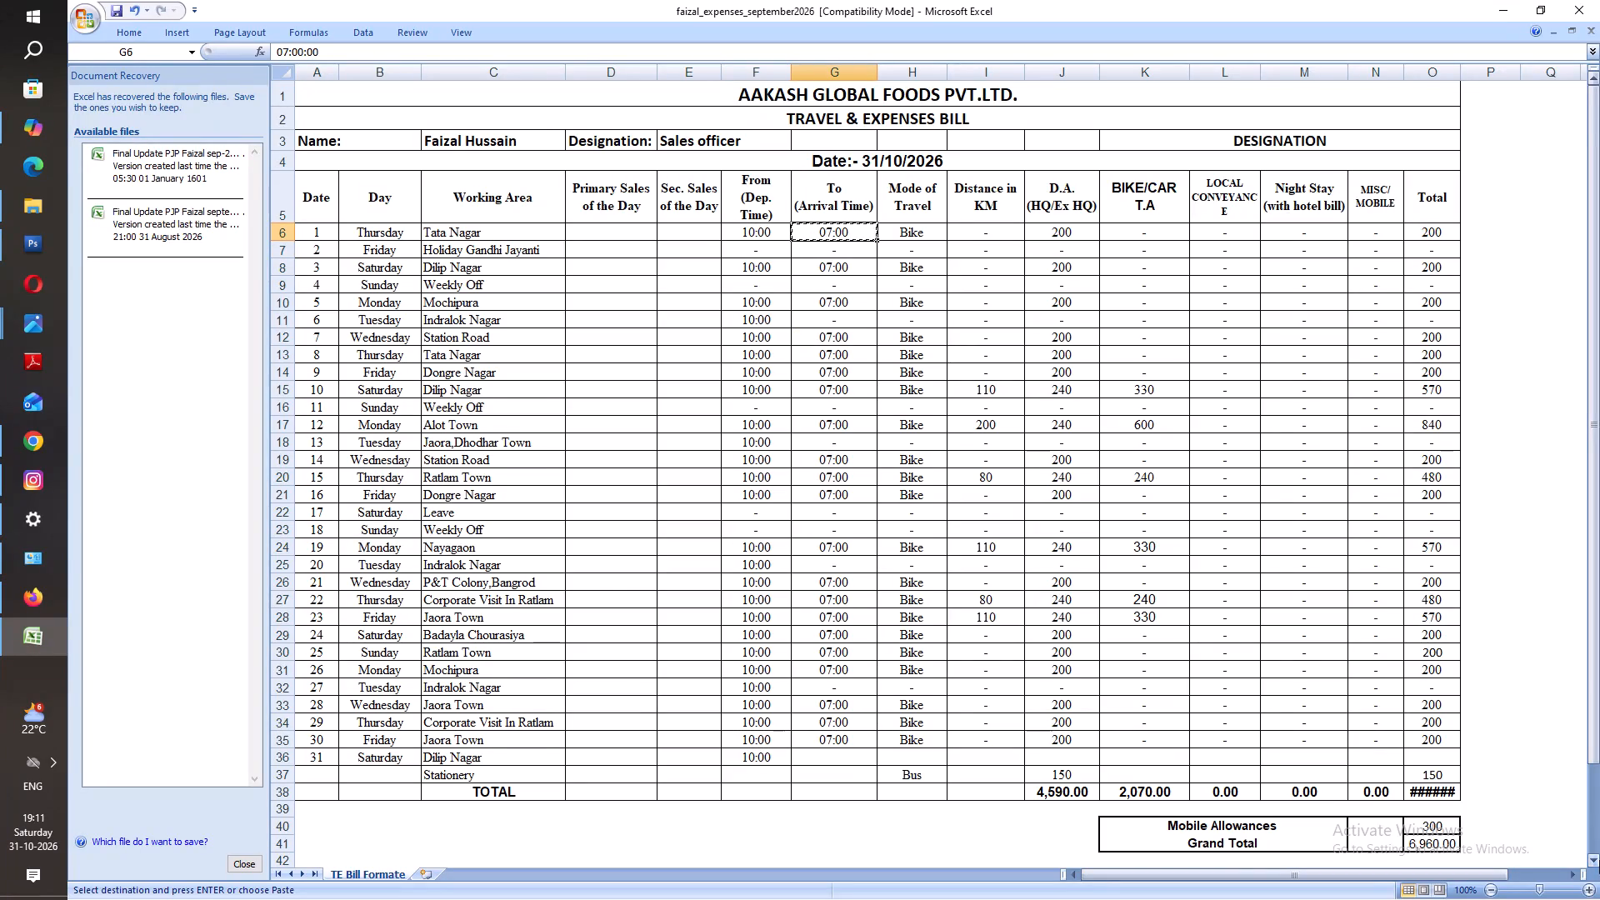
key(Down)
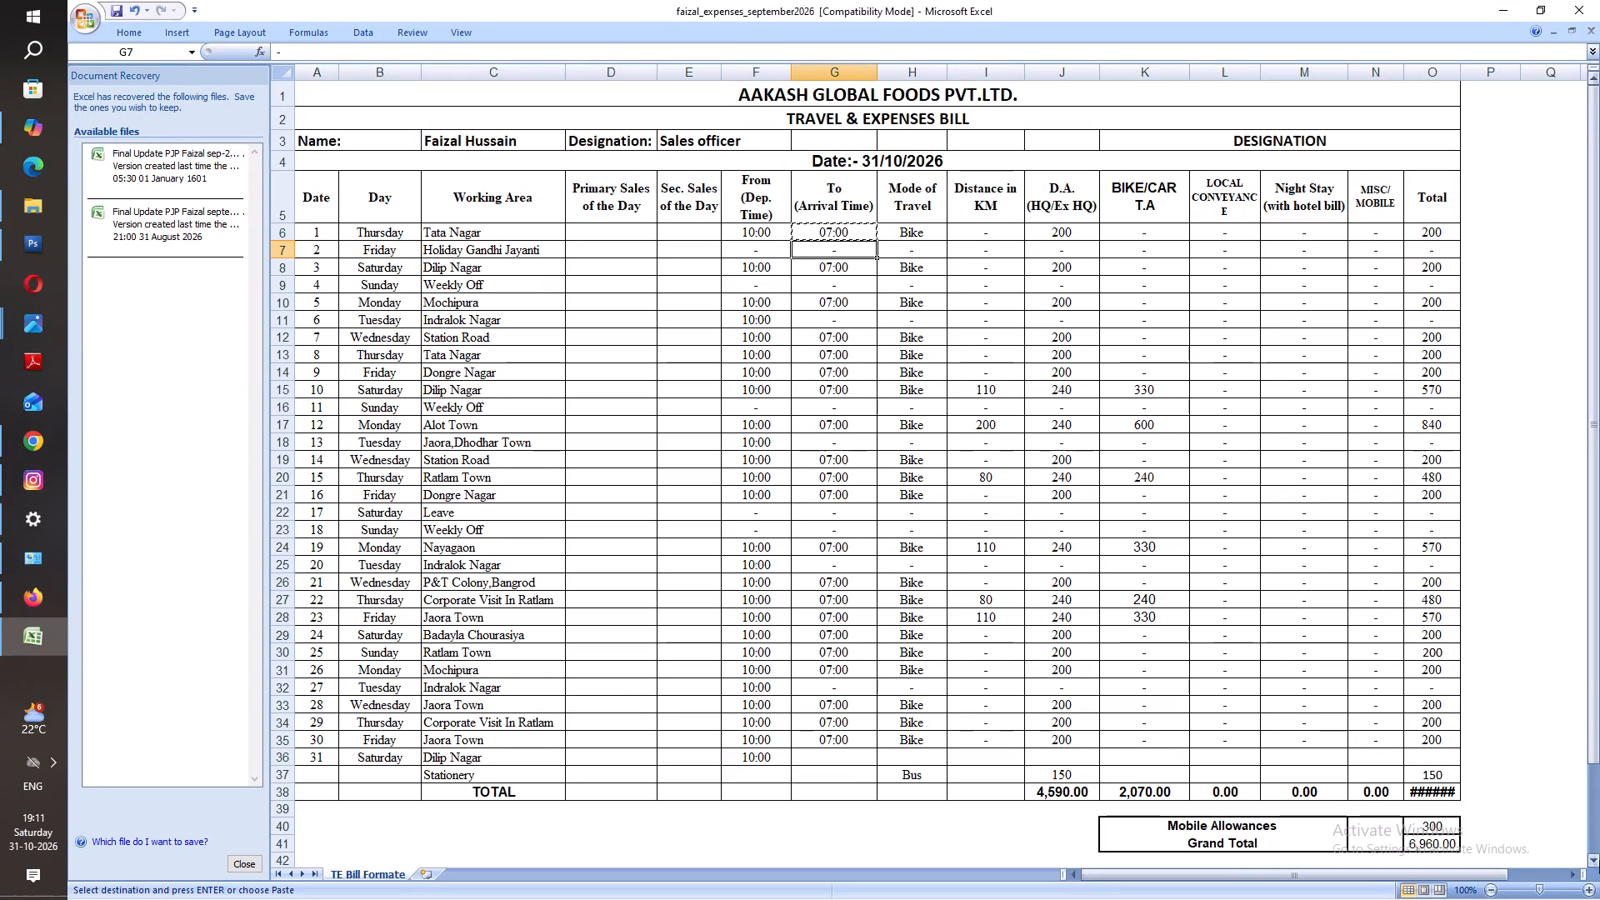
key(Down)
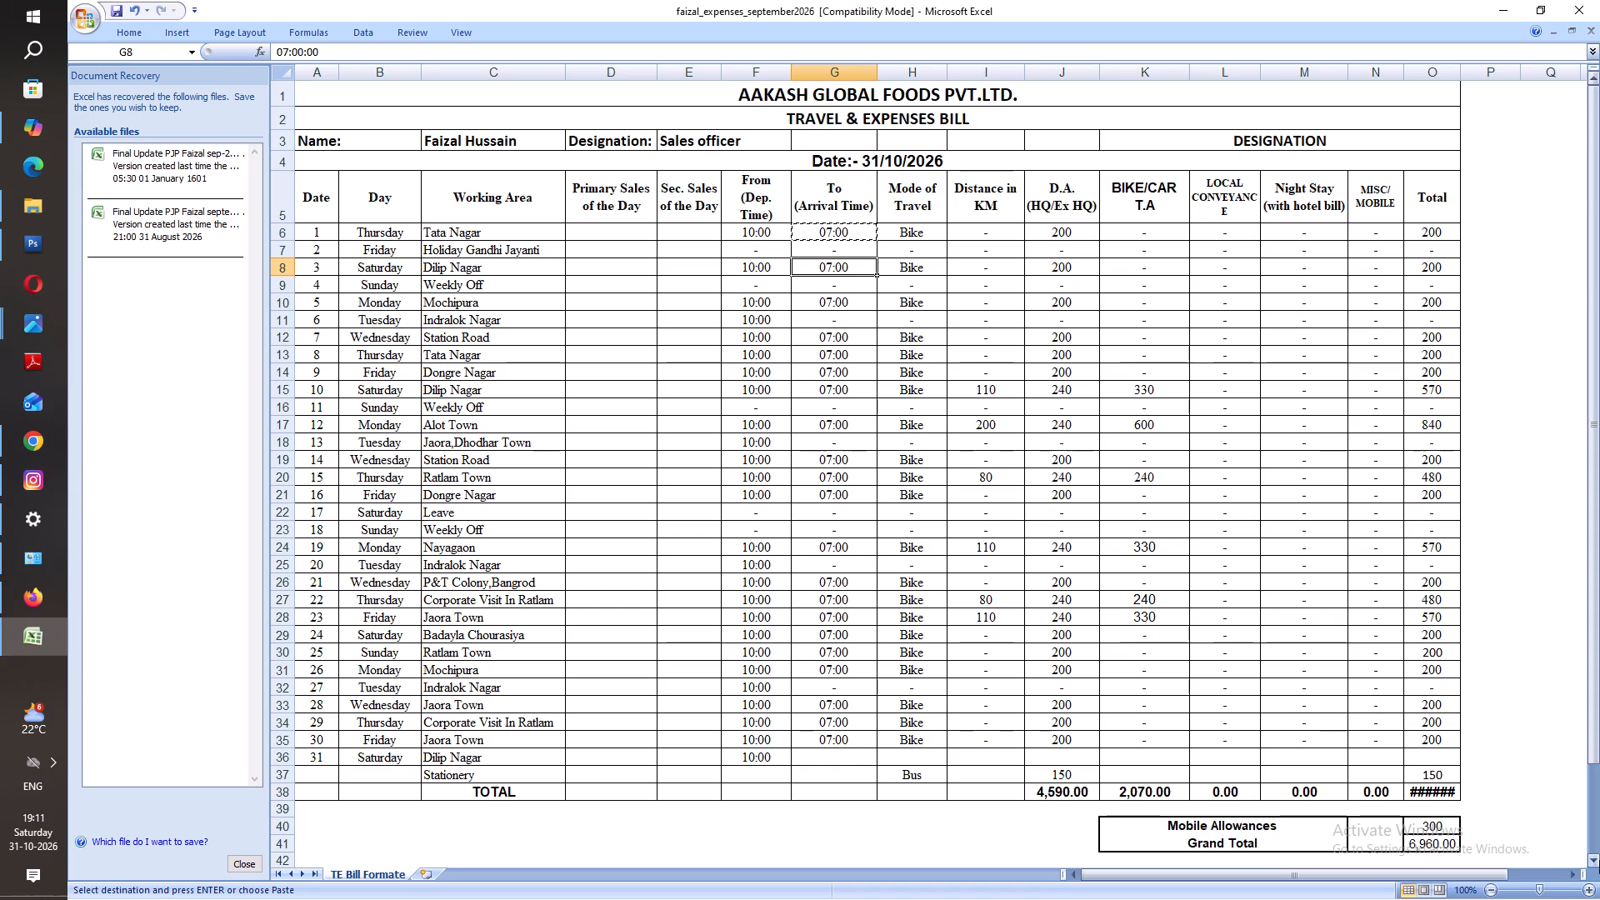
key(Down)
key(Down)
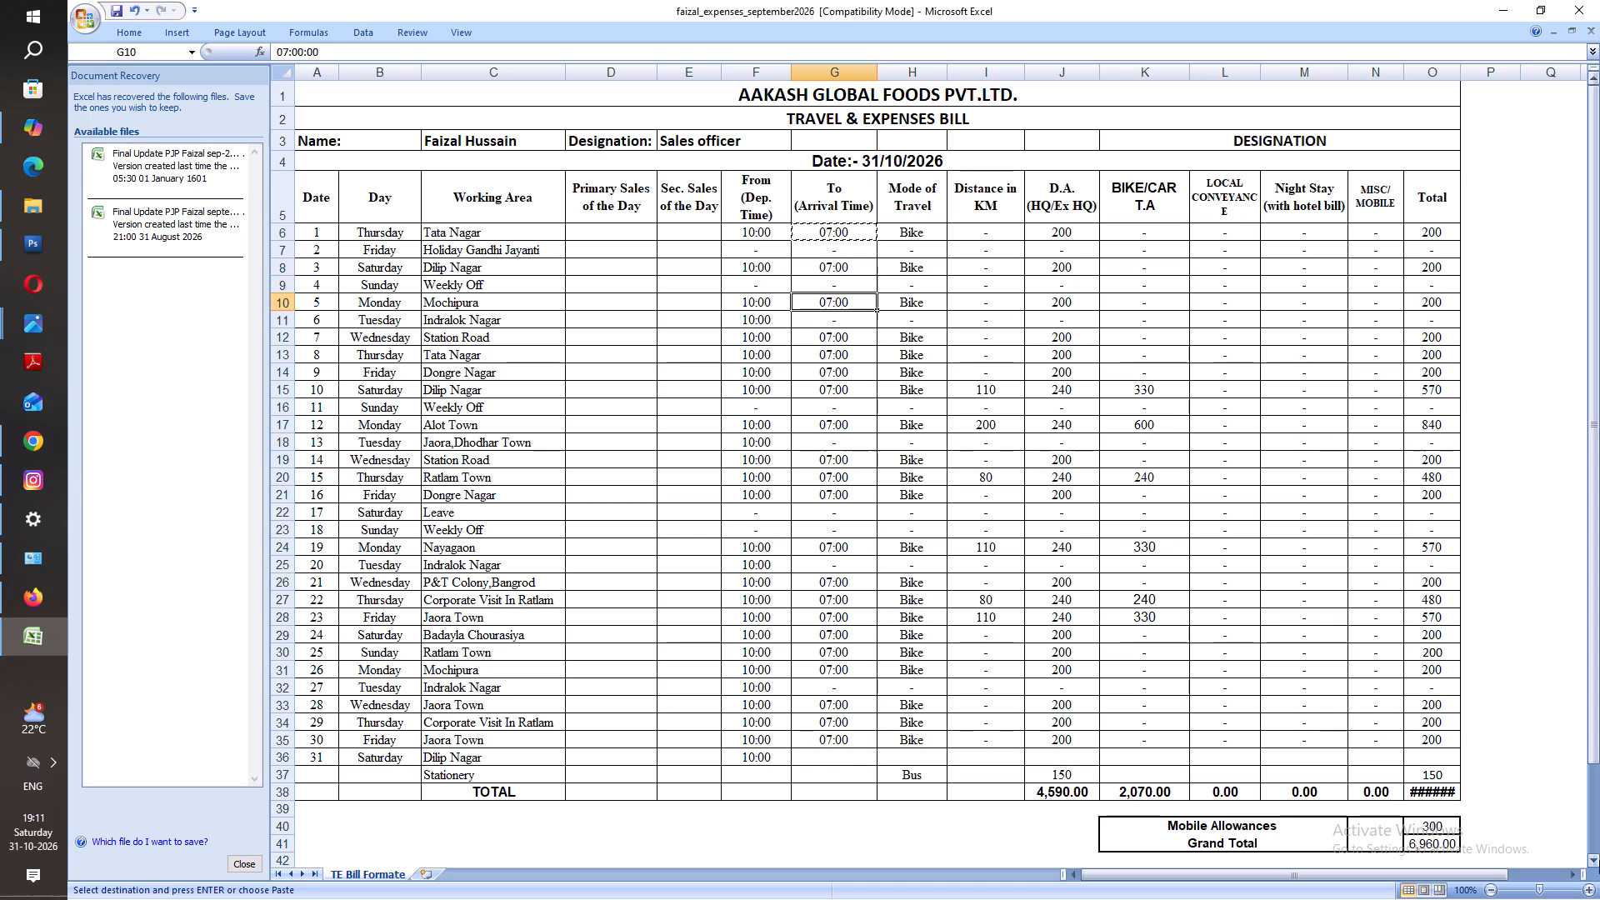
key(Down)
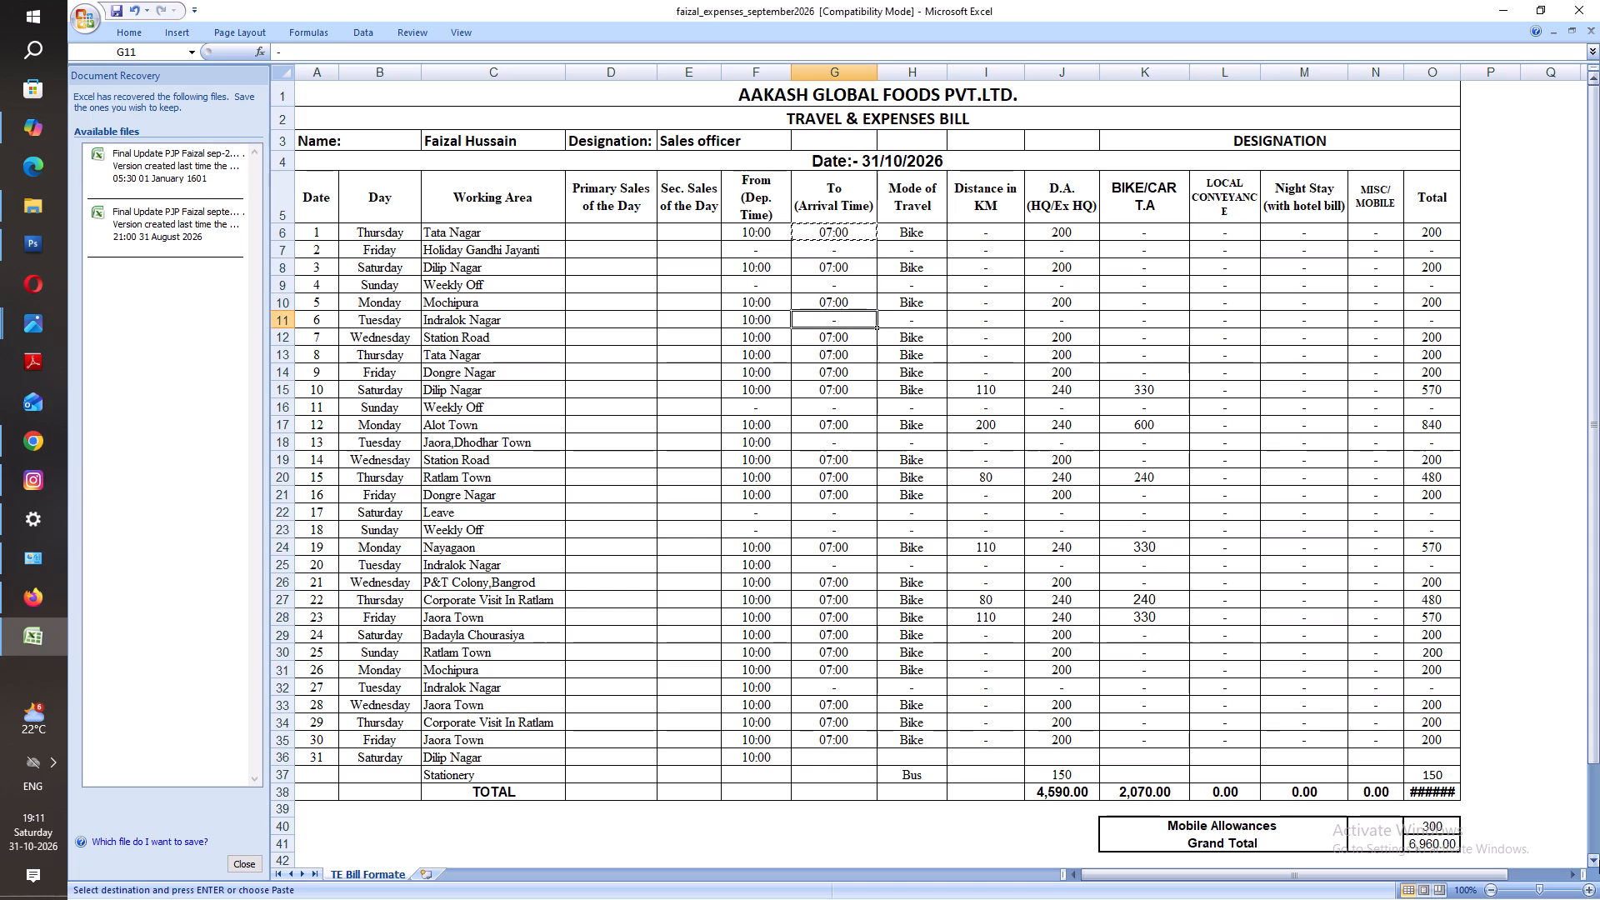
key(ctrl+v)
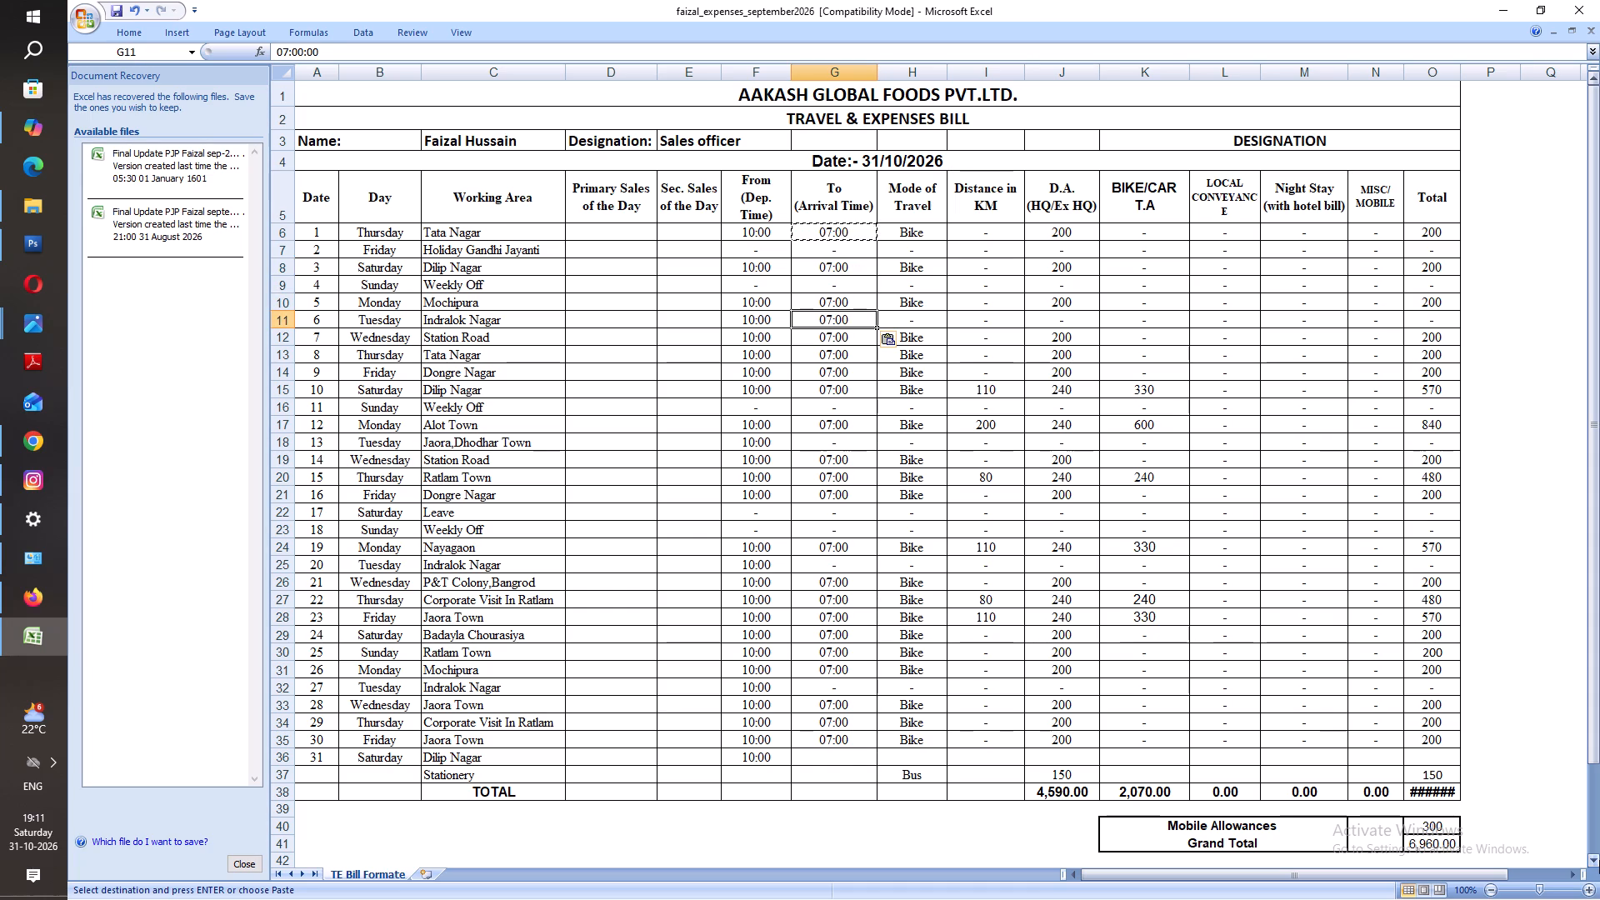
Replace the dash in the To time of date 13 (Tuesday, Jaora,Dhodhar Town) with the copied 07:00.
key(Down)
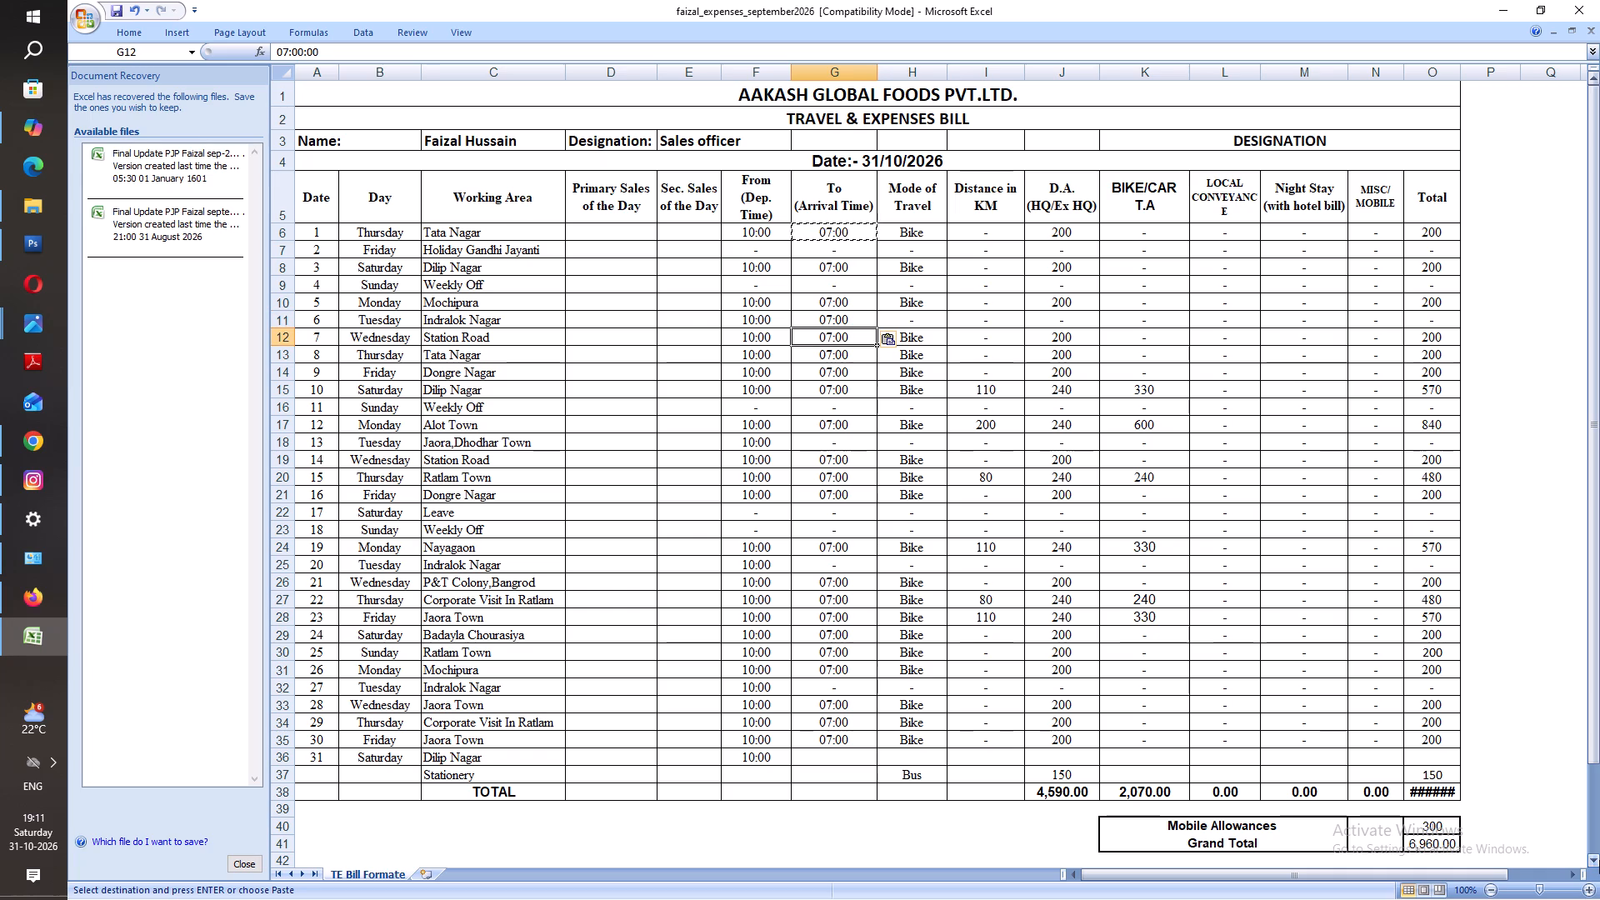
key(Down)
key(Down)
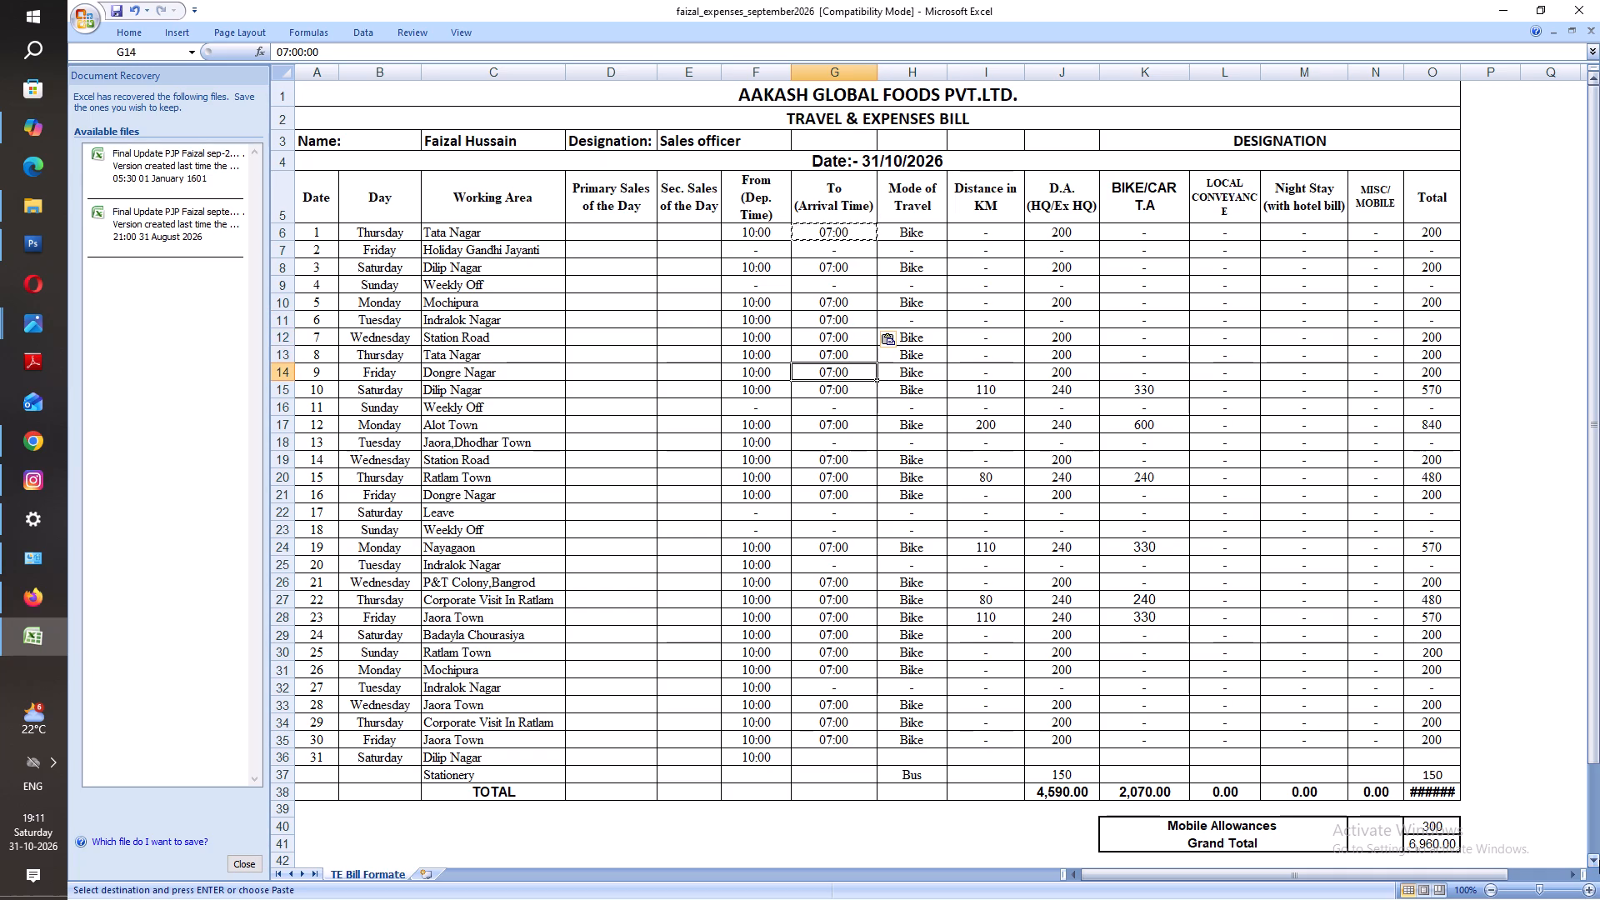
key(Down)
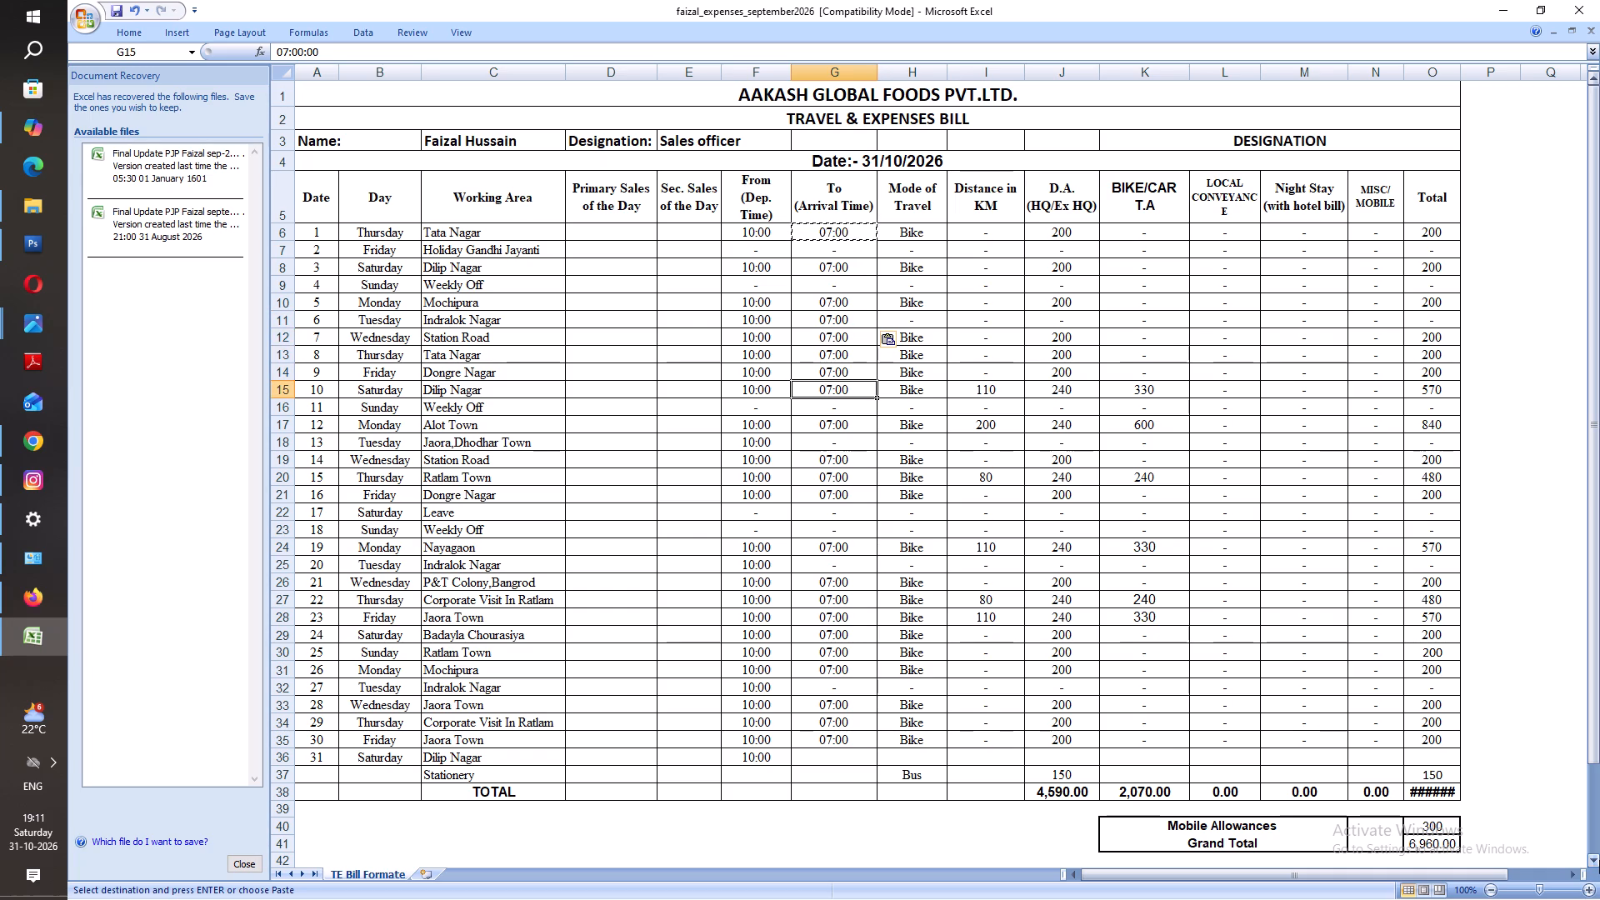
key(Down)
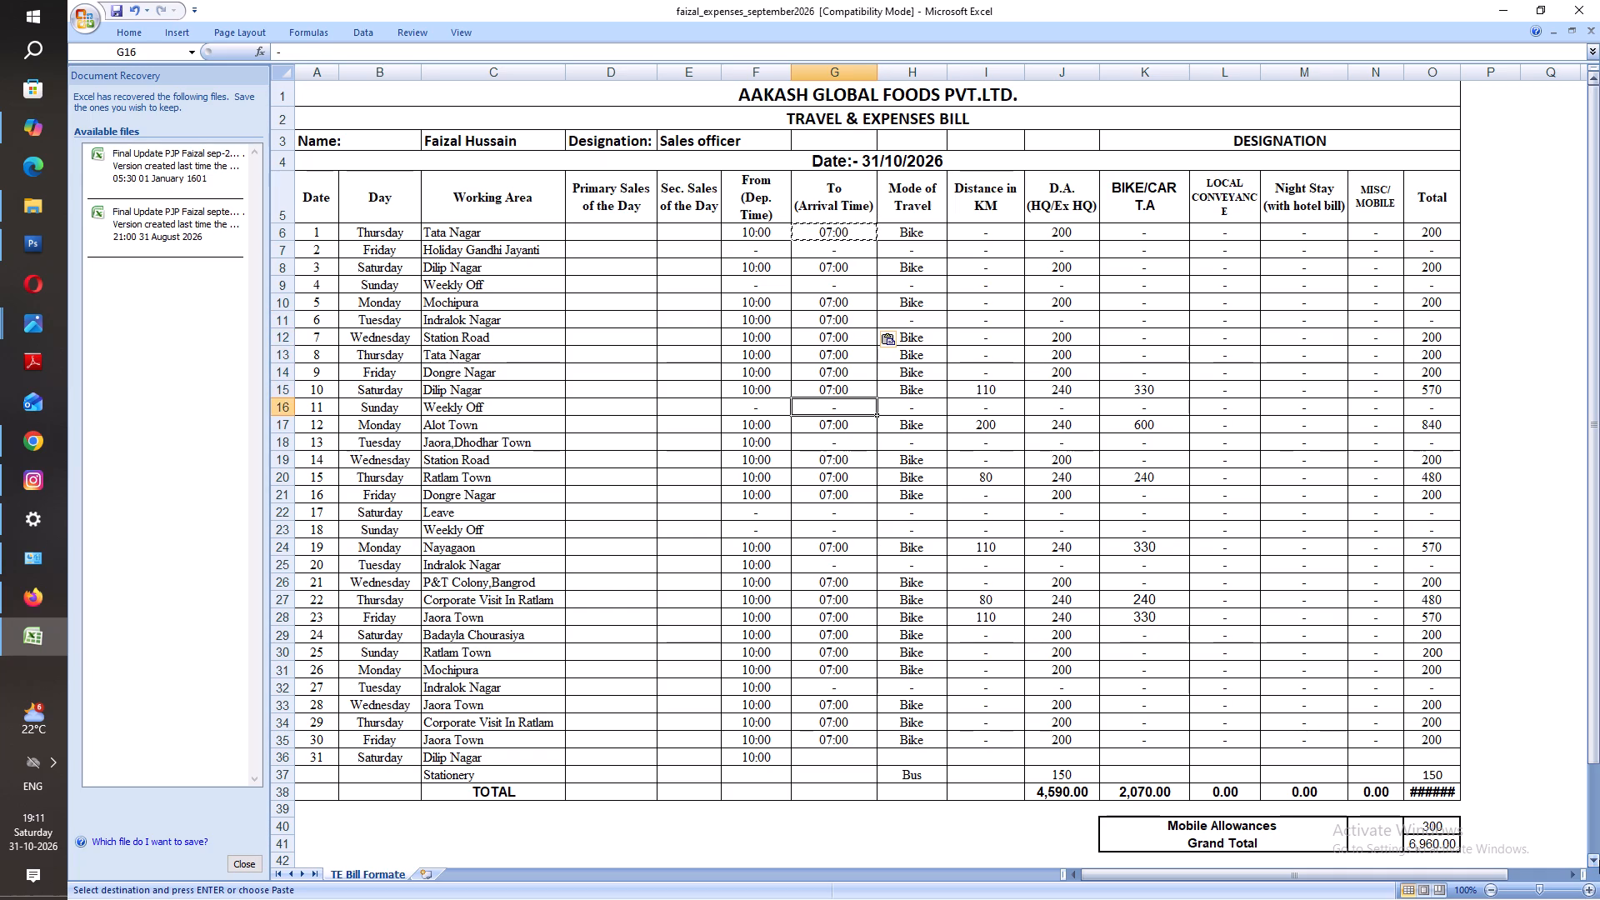
key(Down)
key(Down)
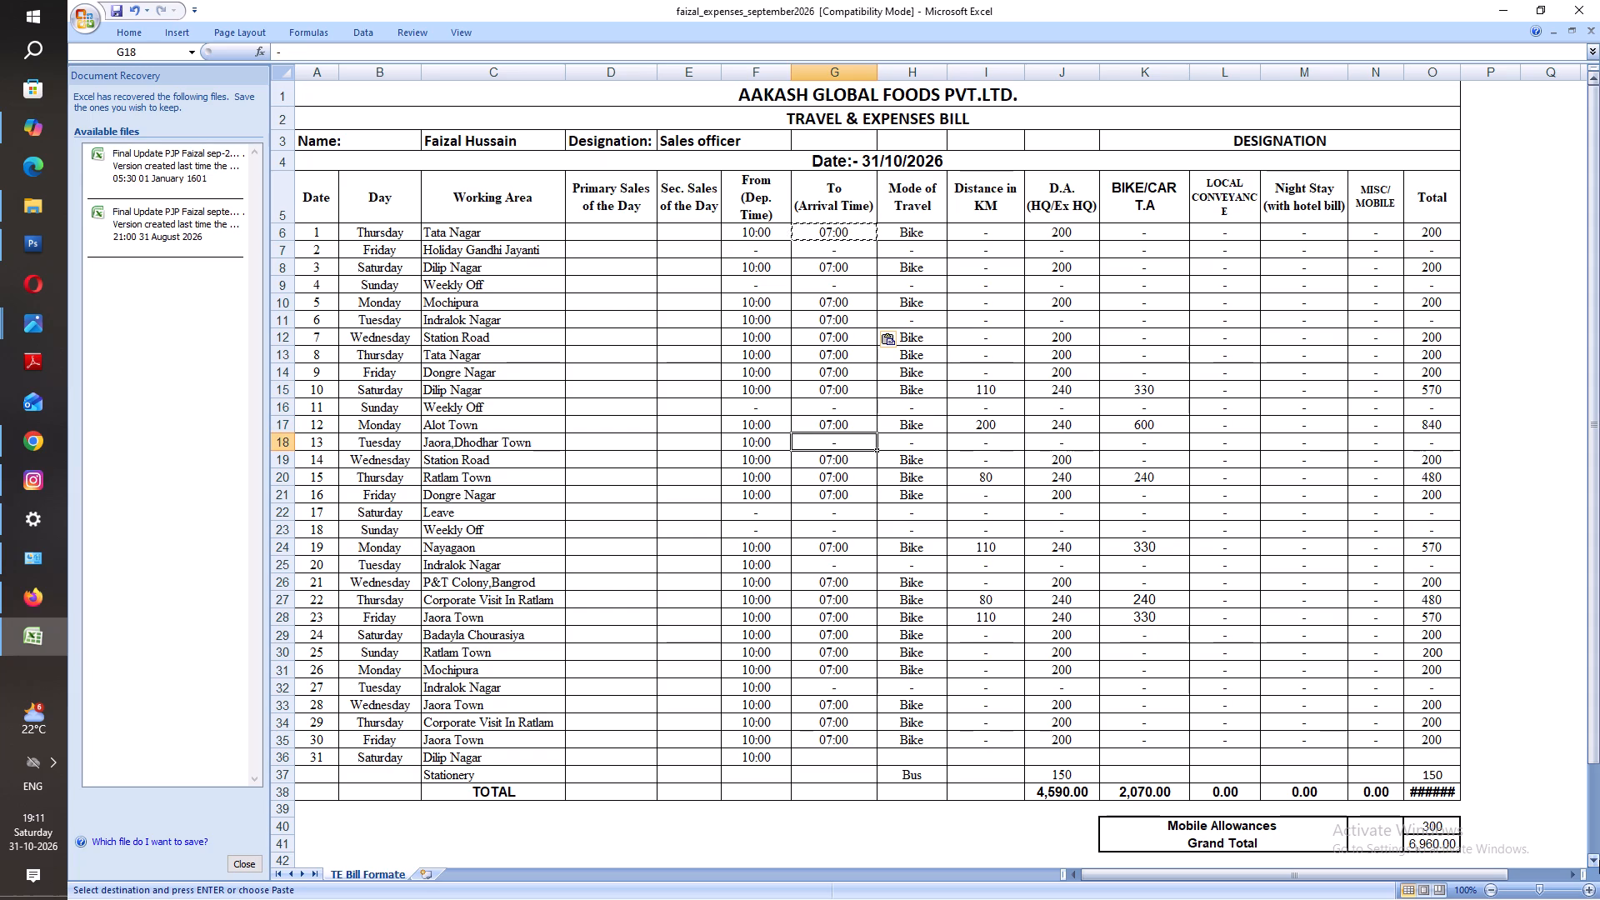
key(ctrl+v)
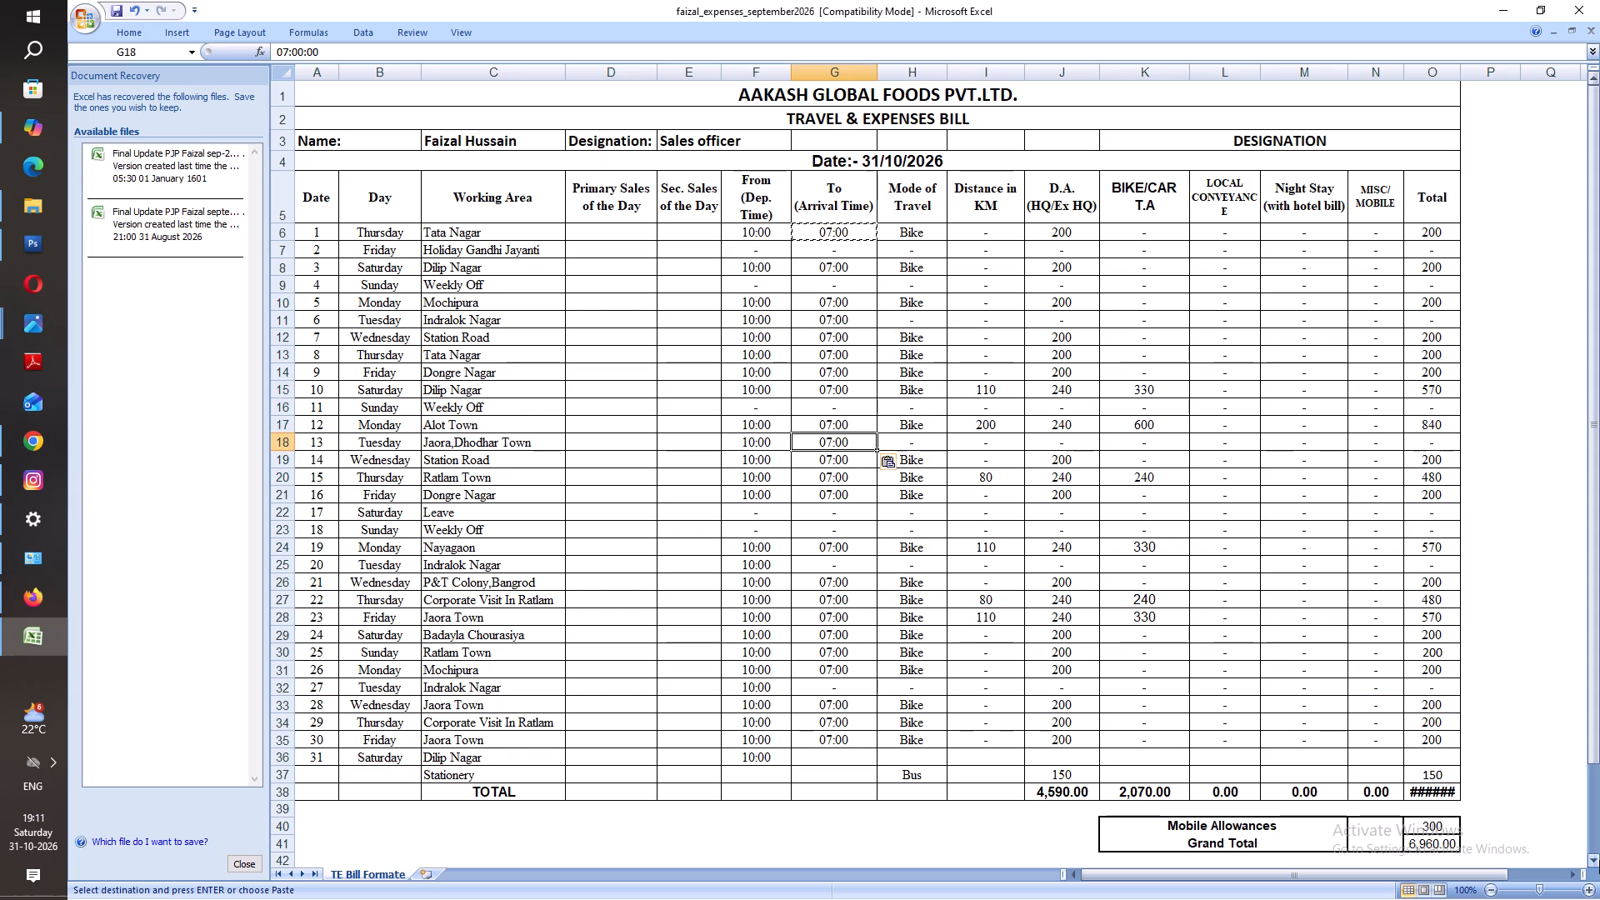
Replace the dash in the To time of date 20 (Tuesday, Indralok Nagar) with the copied 07:00.
key(Down)
key(Down)
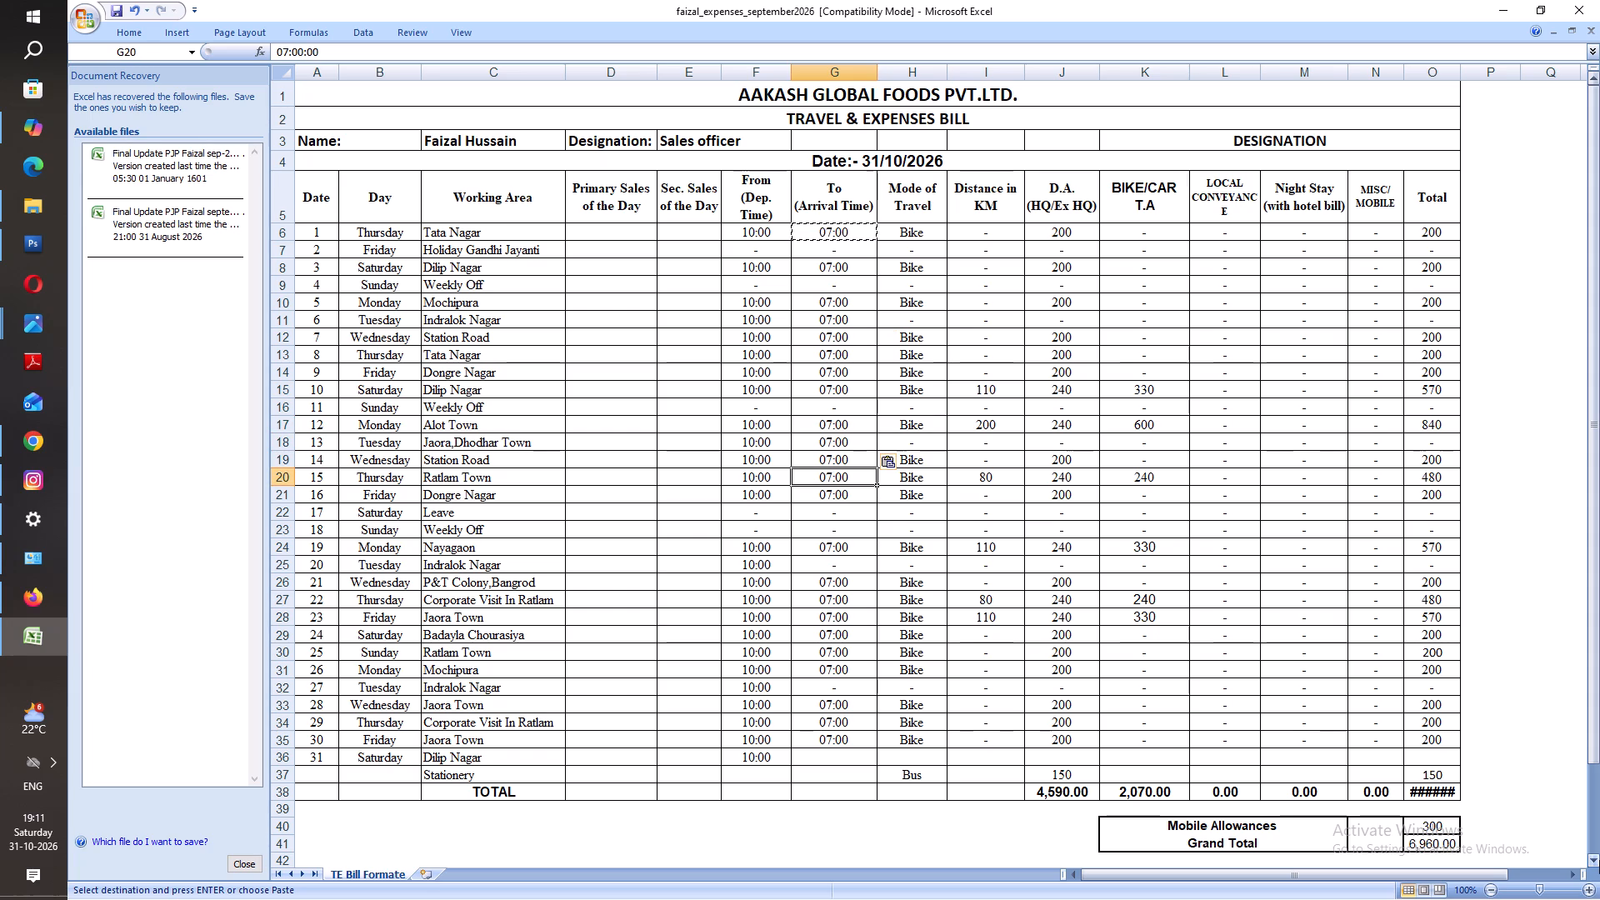
key(Down)
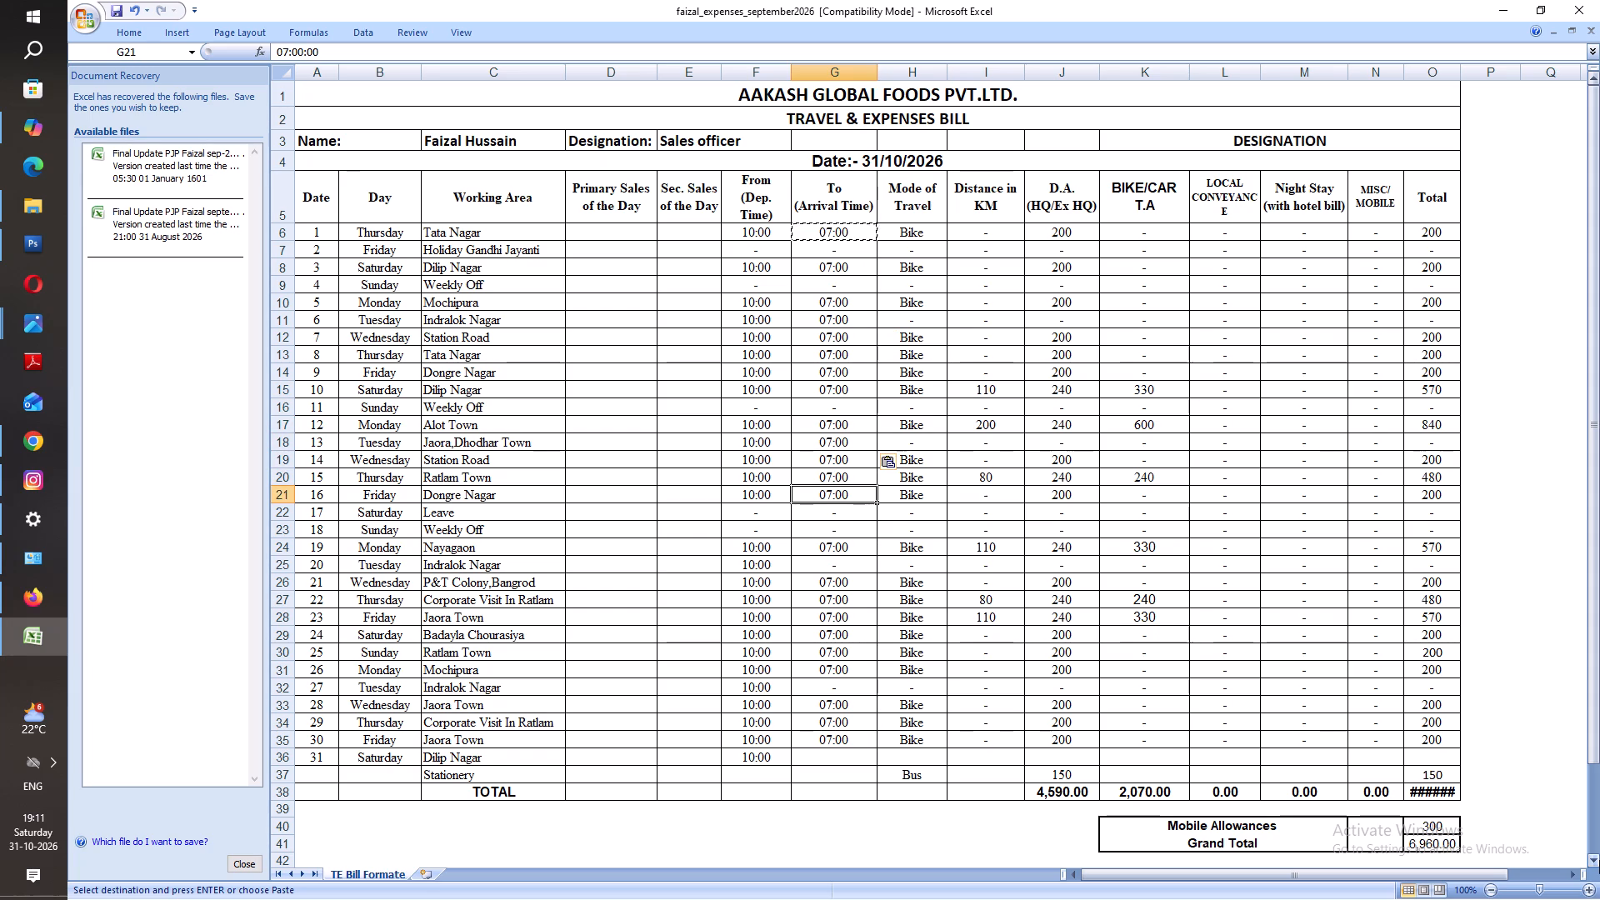
key(Down)
key(Down)
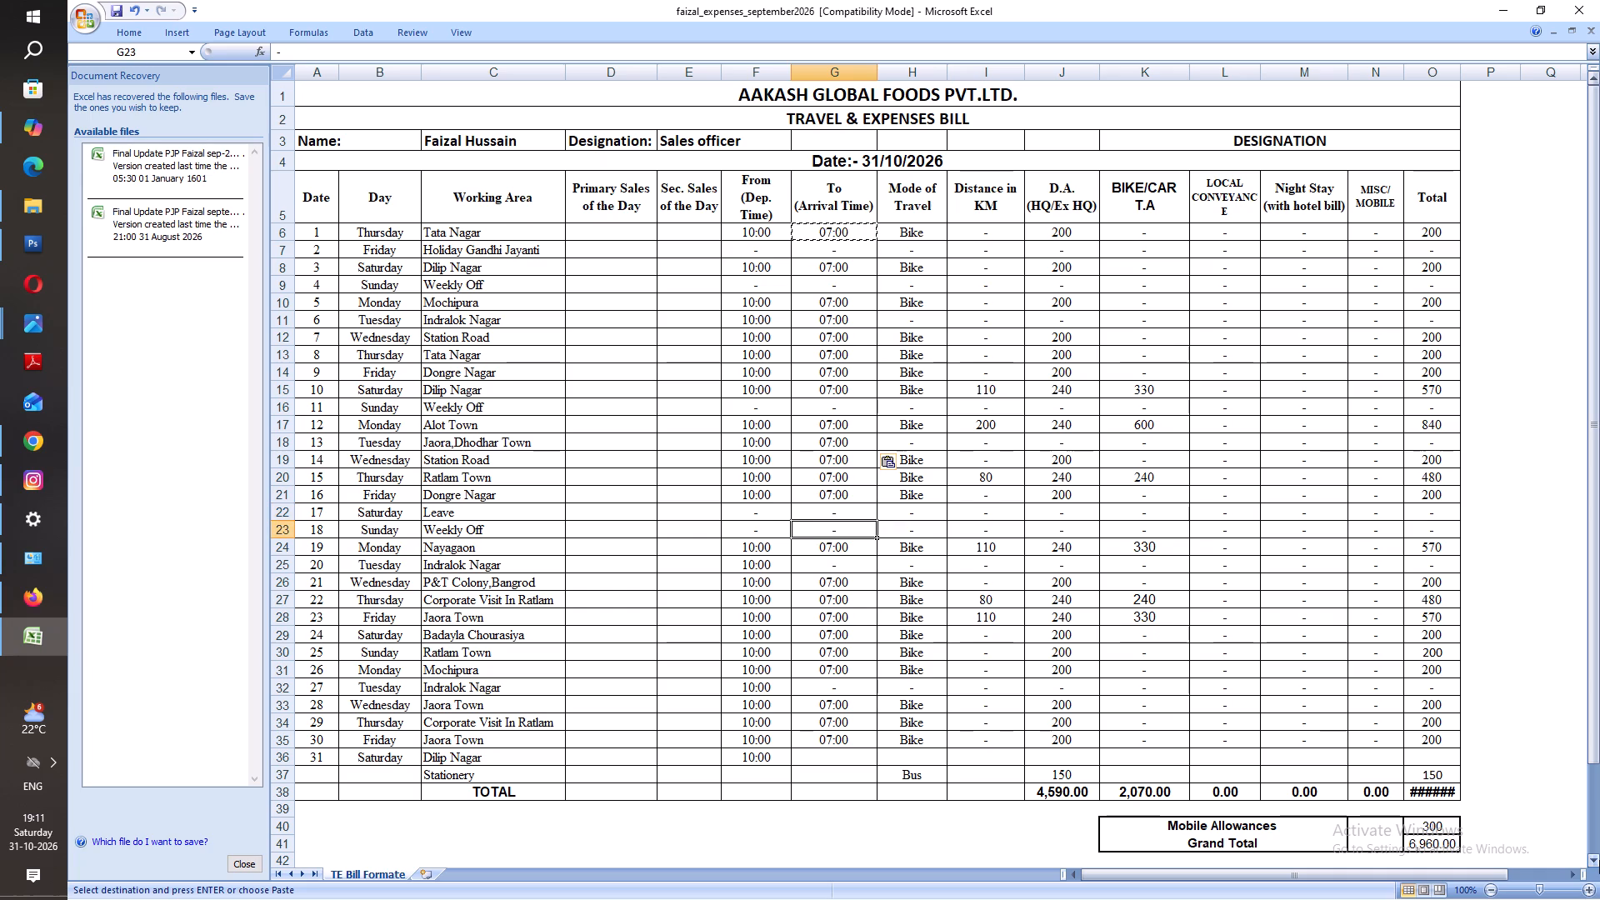
key(Down)
key(Down)
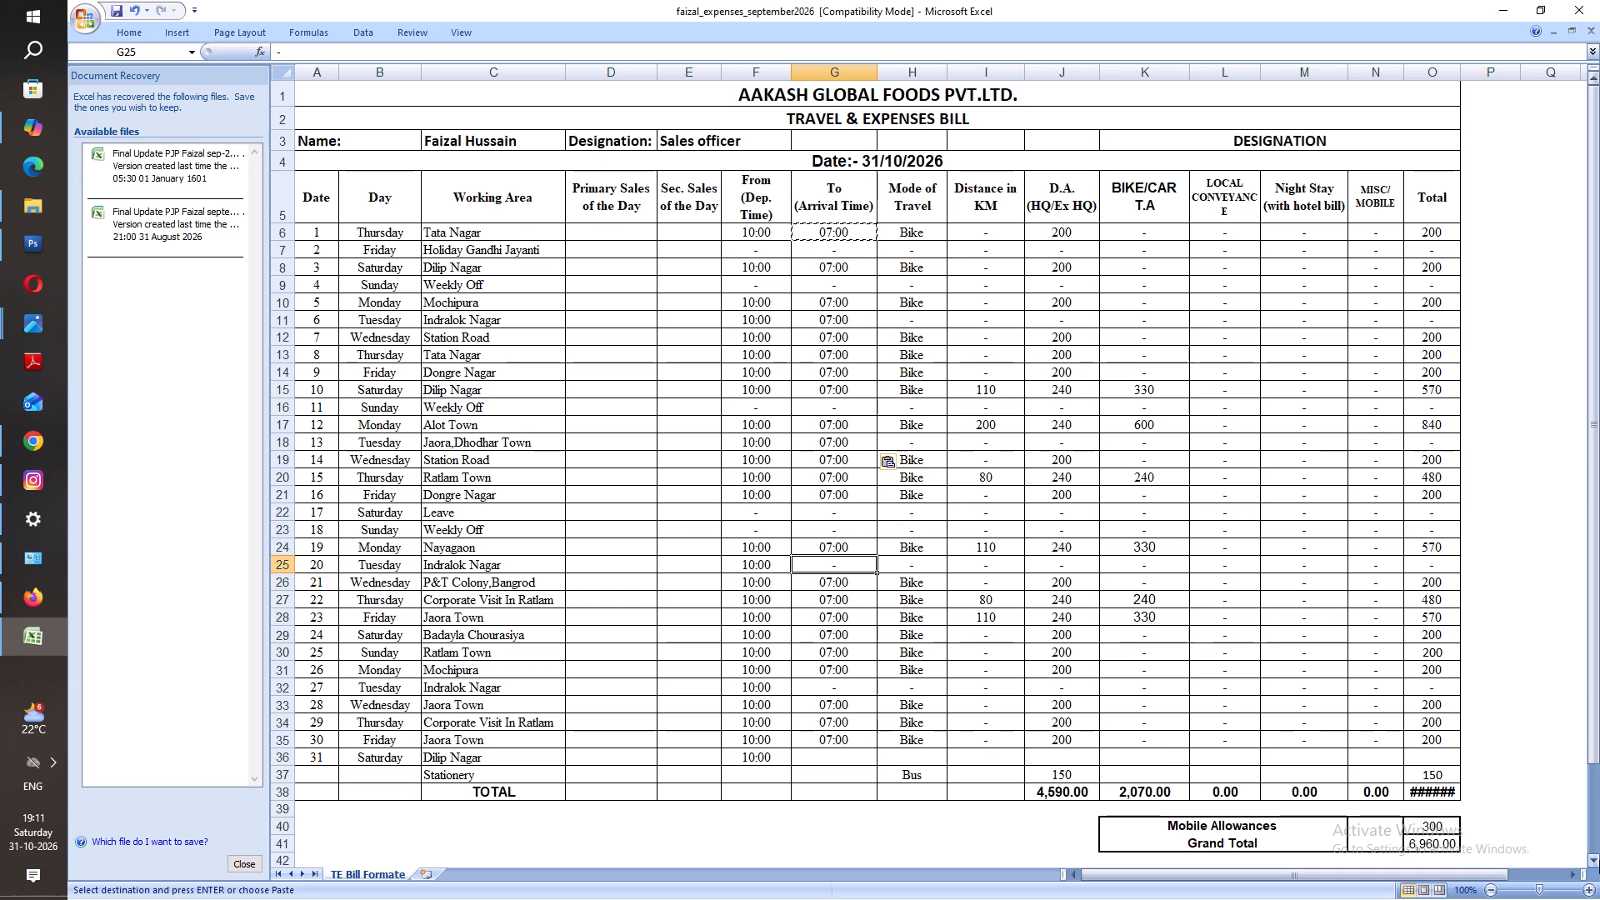
key(ctrl+v)
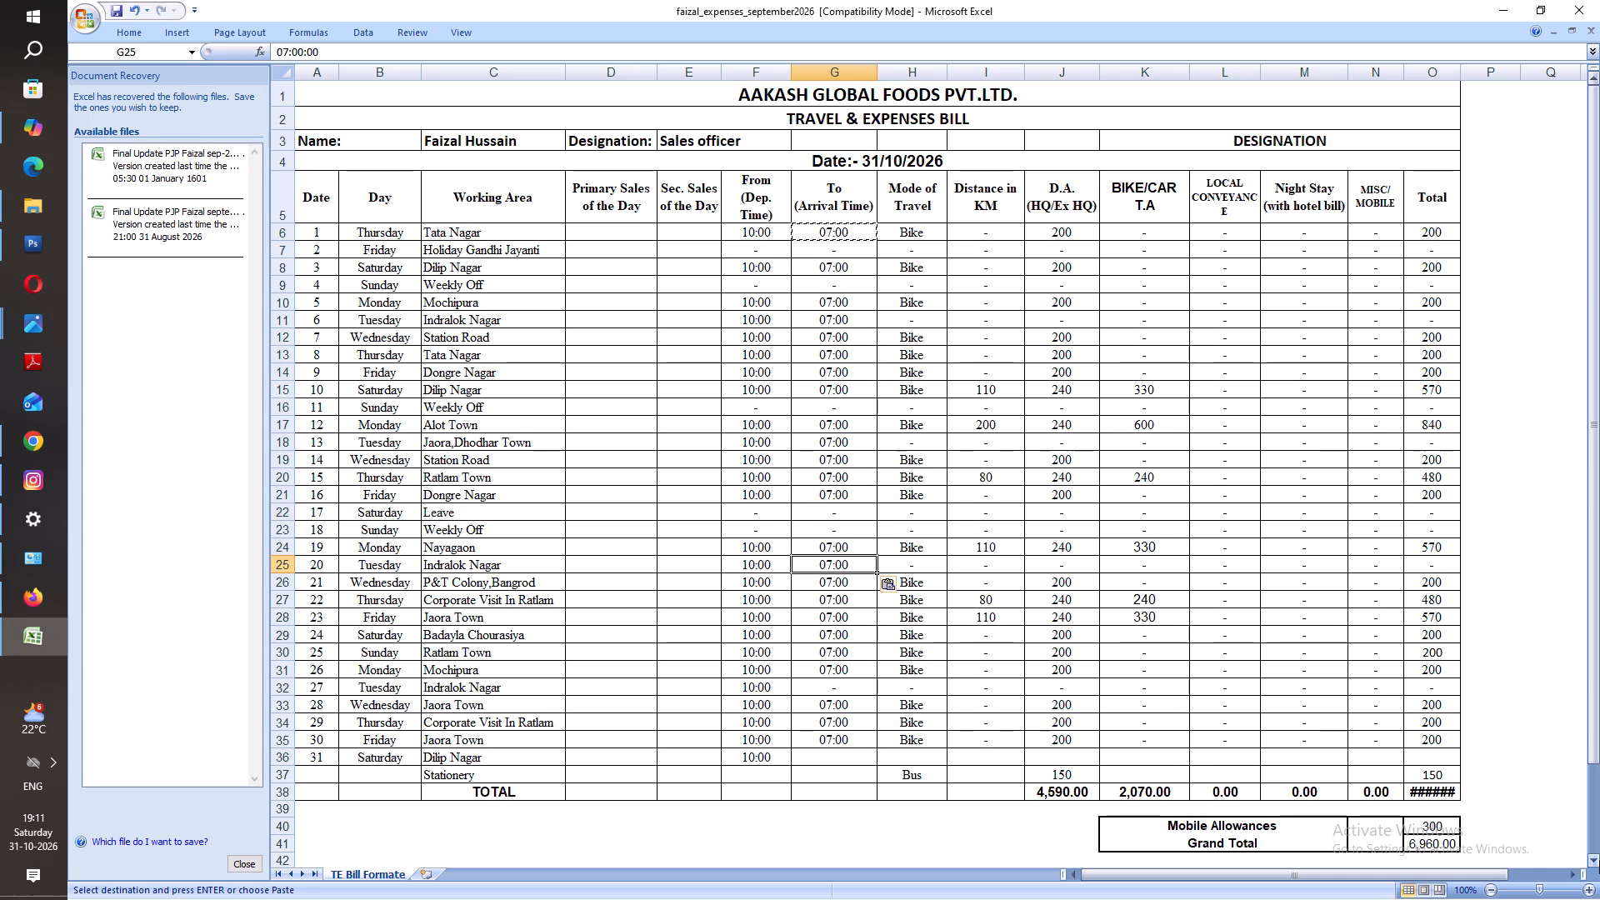
Replace the dash in the To time of date 27 (Tuesday, Indralok Nagar) with the copied 07:00.
key(Down)
key(Down)
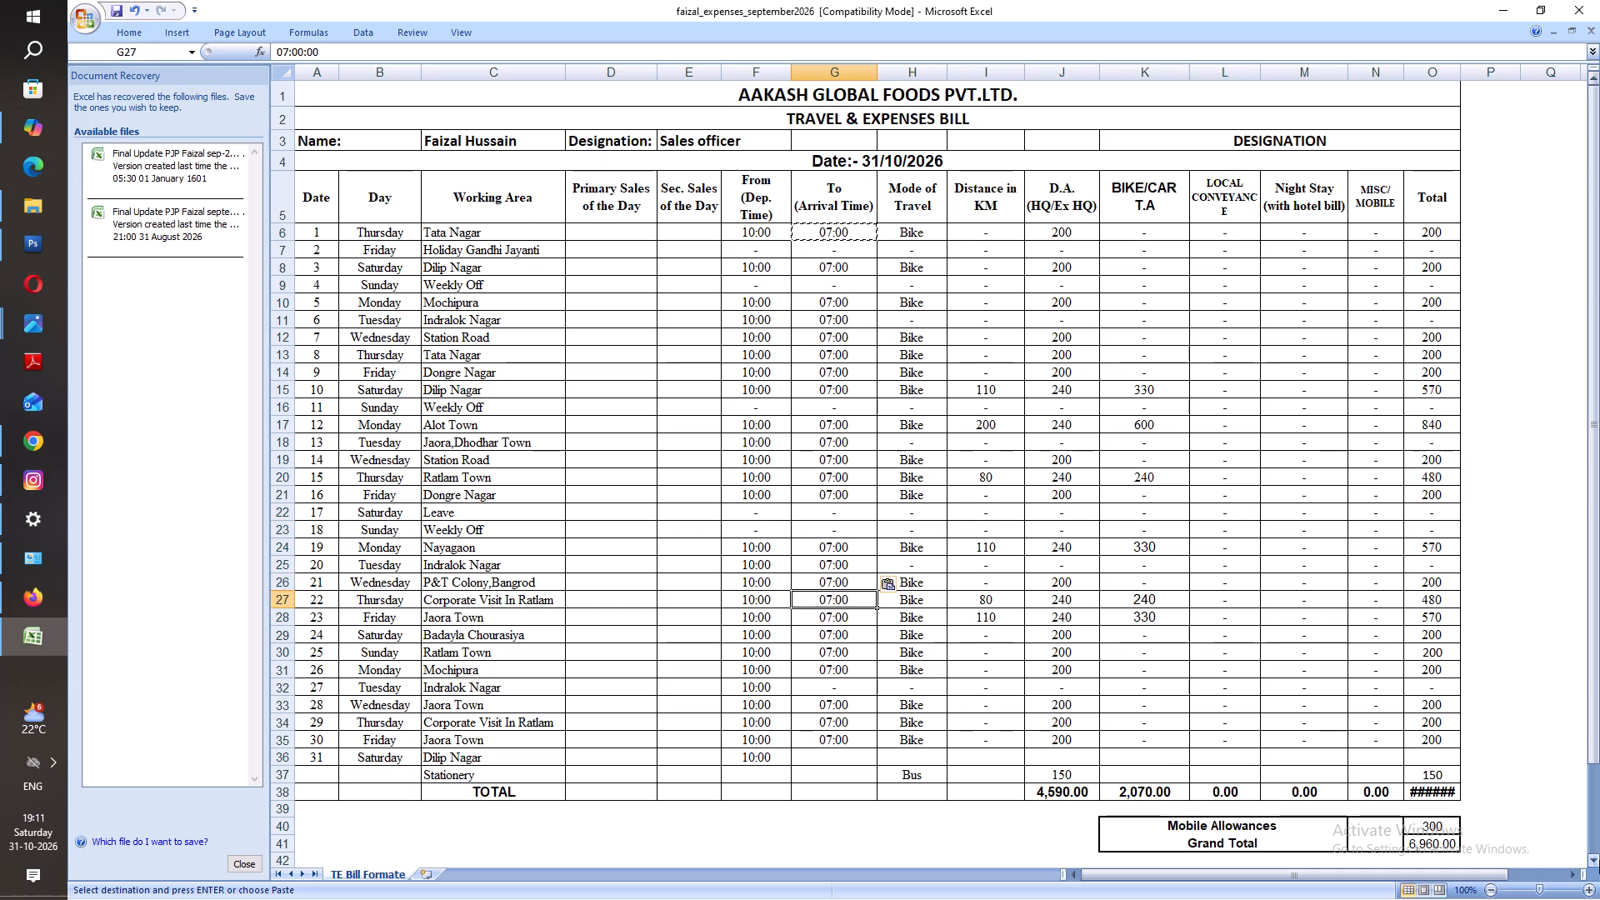
key(Down)
key(Down)
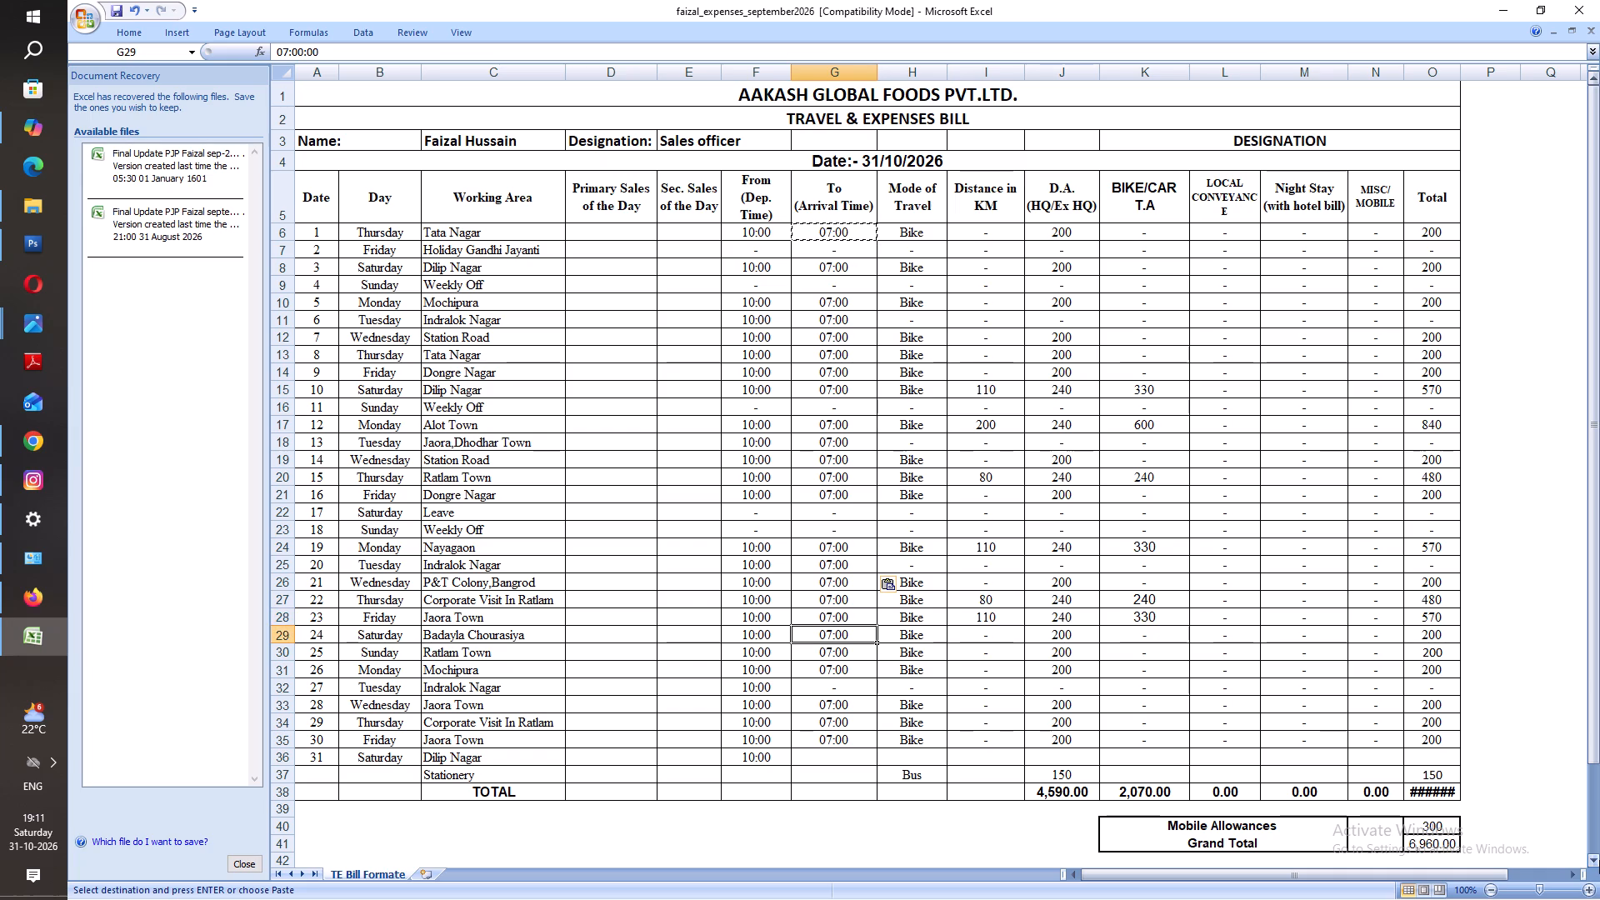
key(Down)
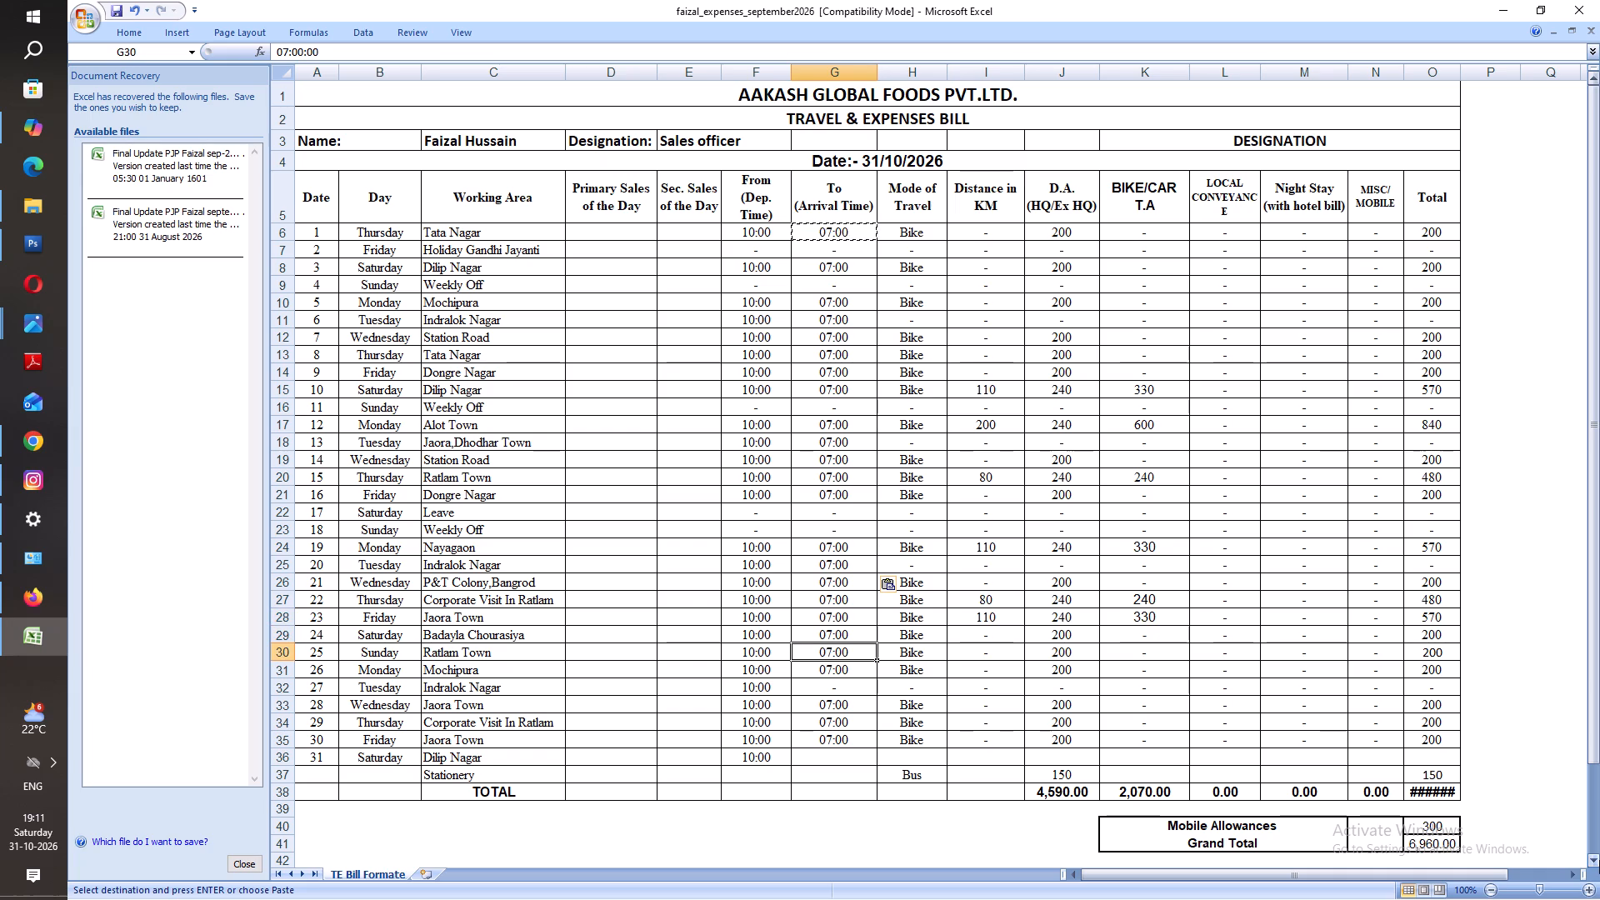
key(Down)
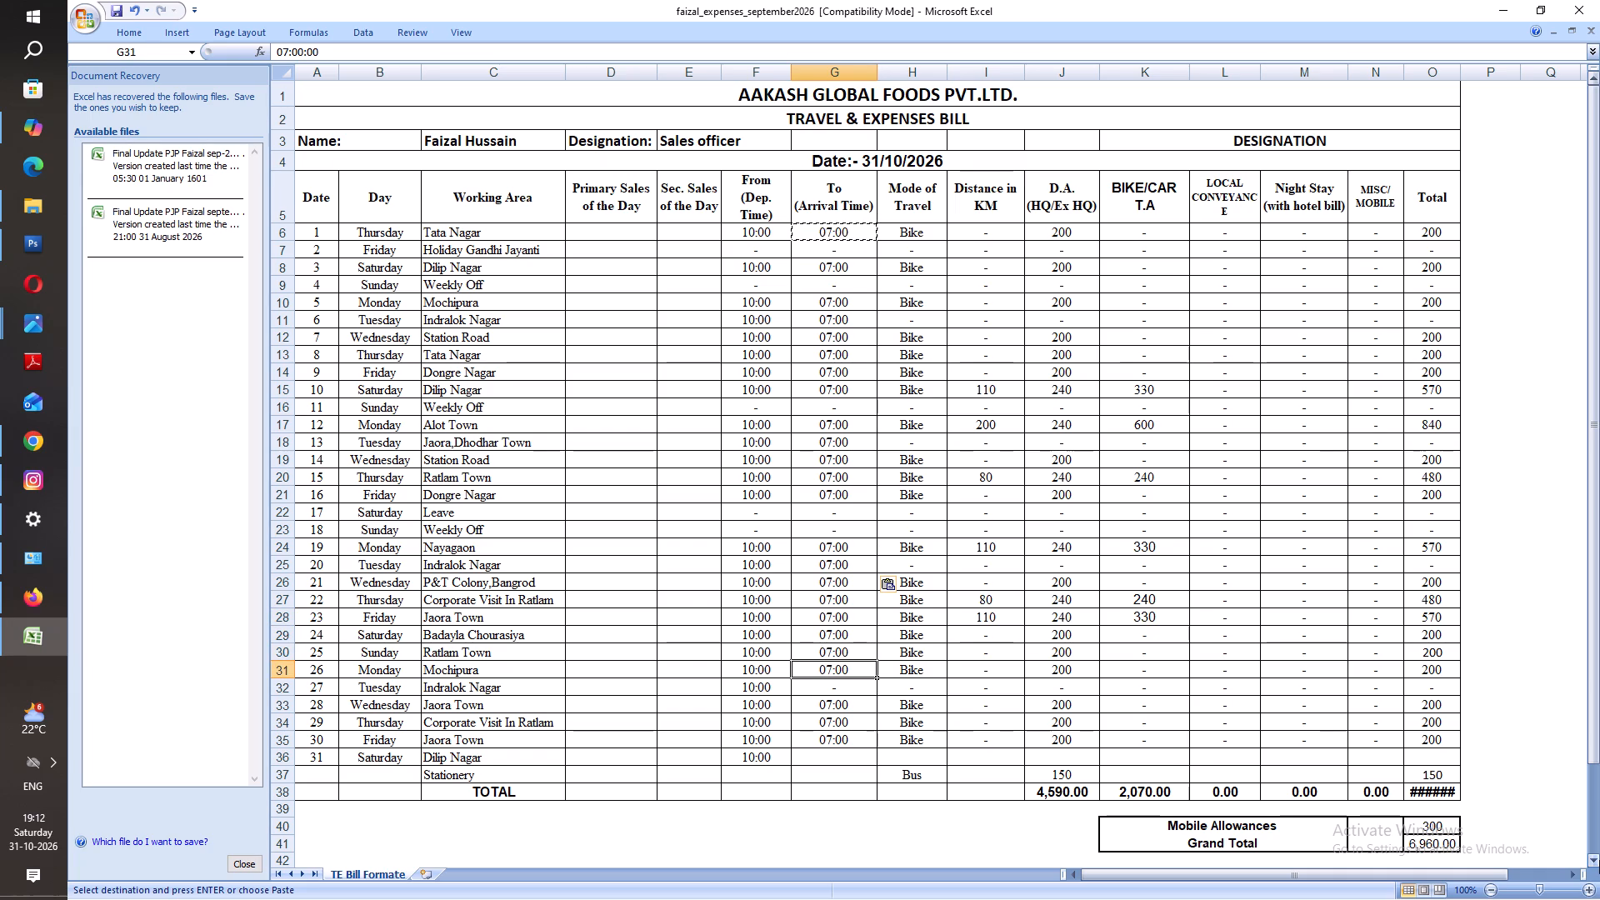
key(Down)
key(ctrl+v)
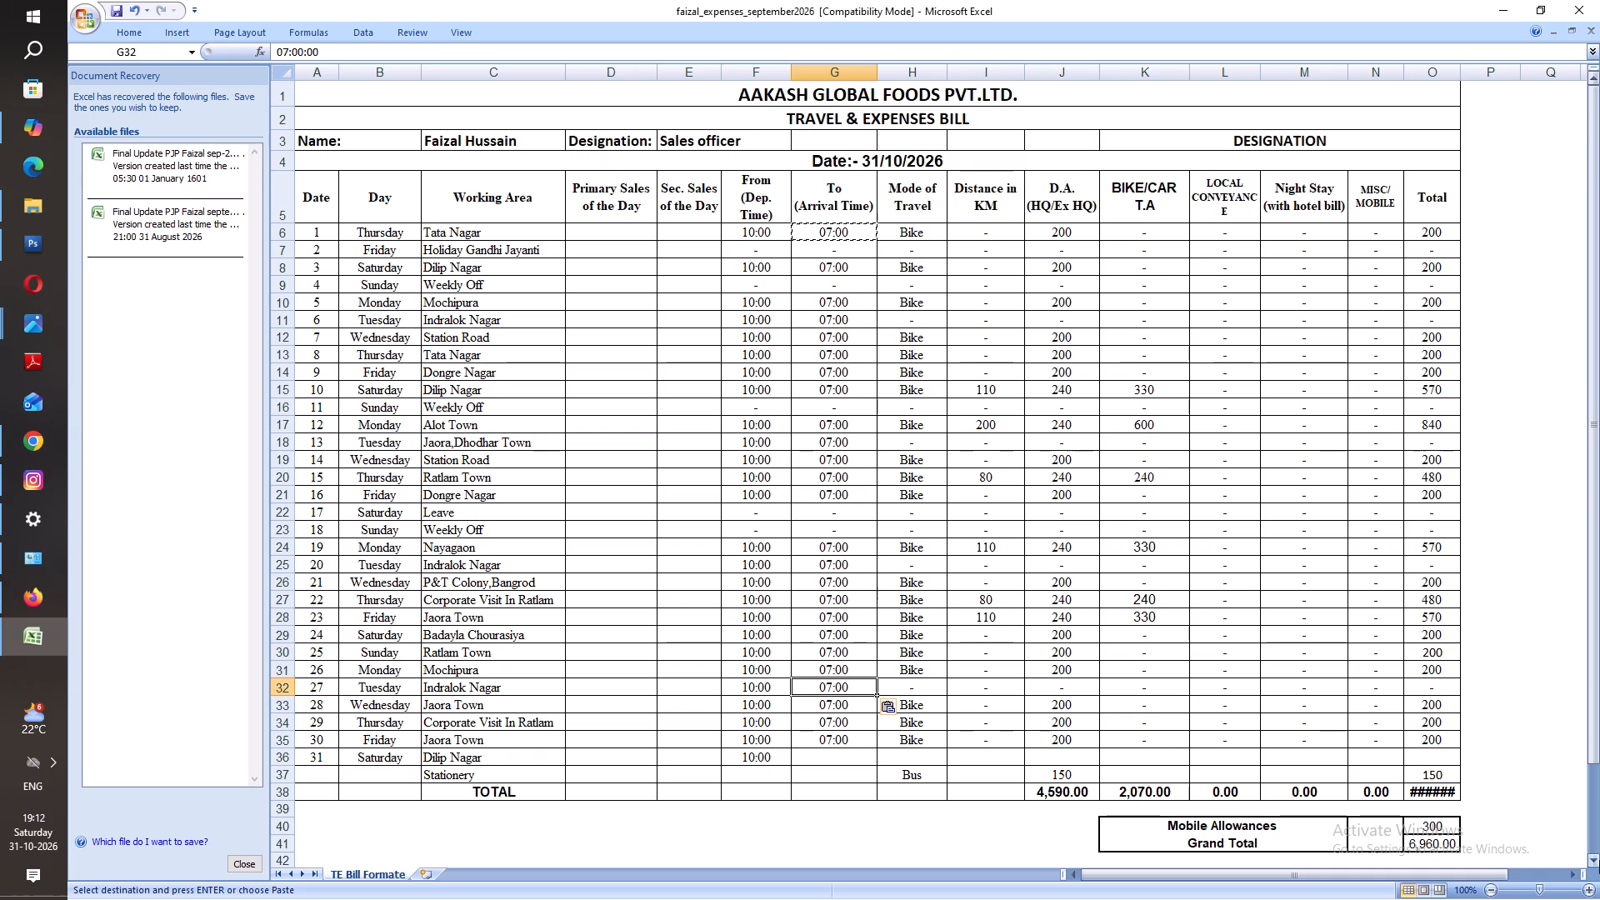
Fill the empty To time of date 31 (Saturday, Dilip Nagar) with the copied 07:00.
key(Down)
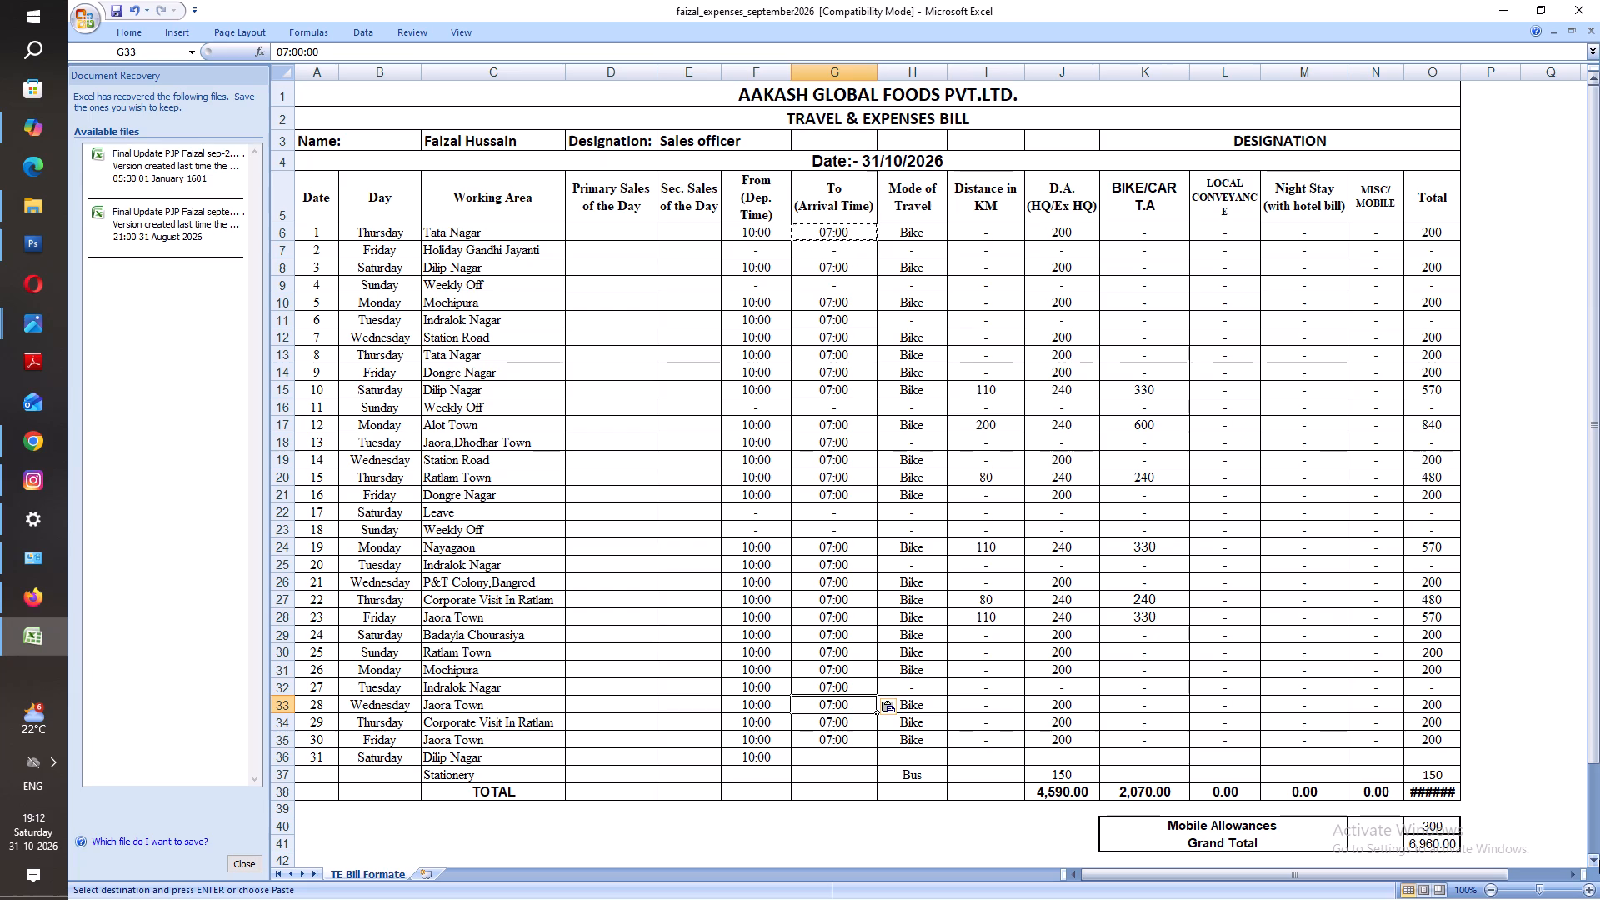
key(Down)
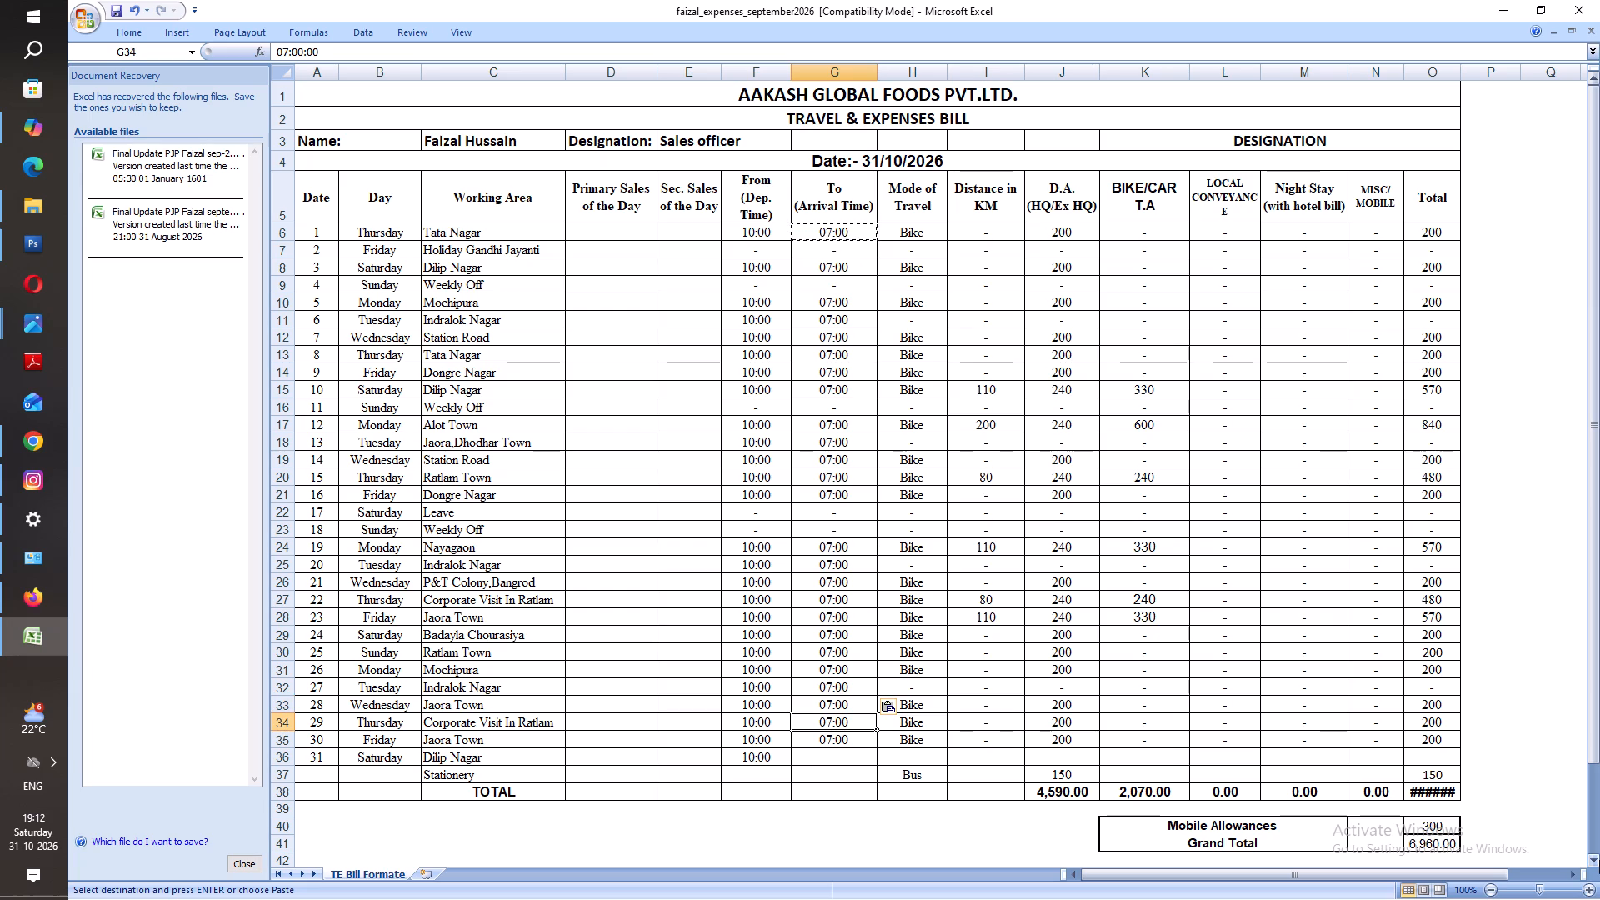
key(Down)
key(Down)
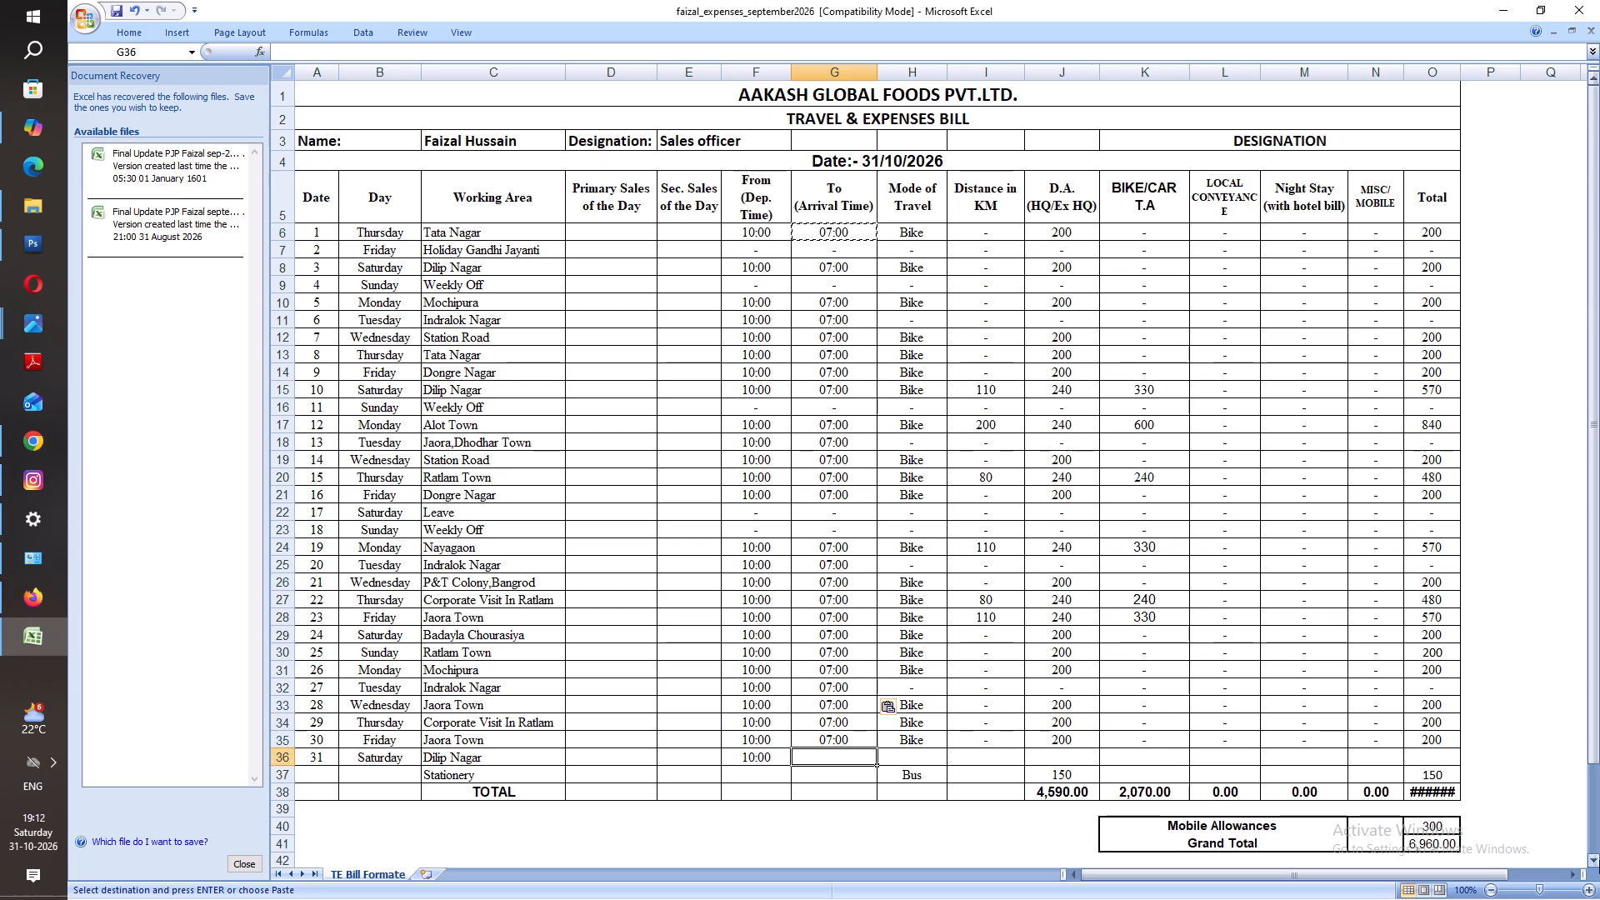
key(ctrl+v)
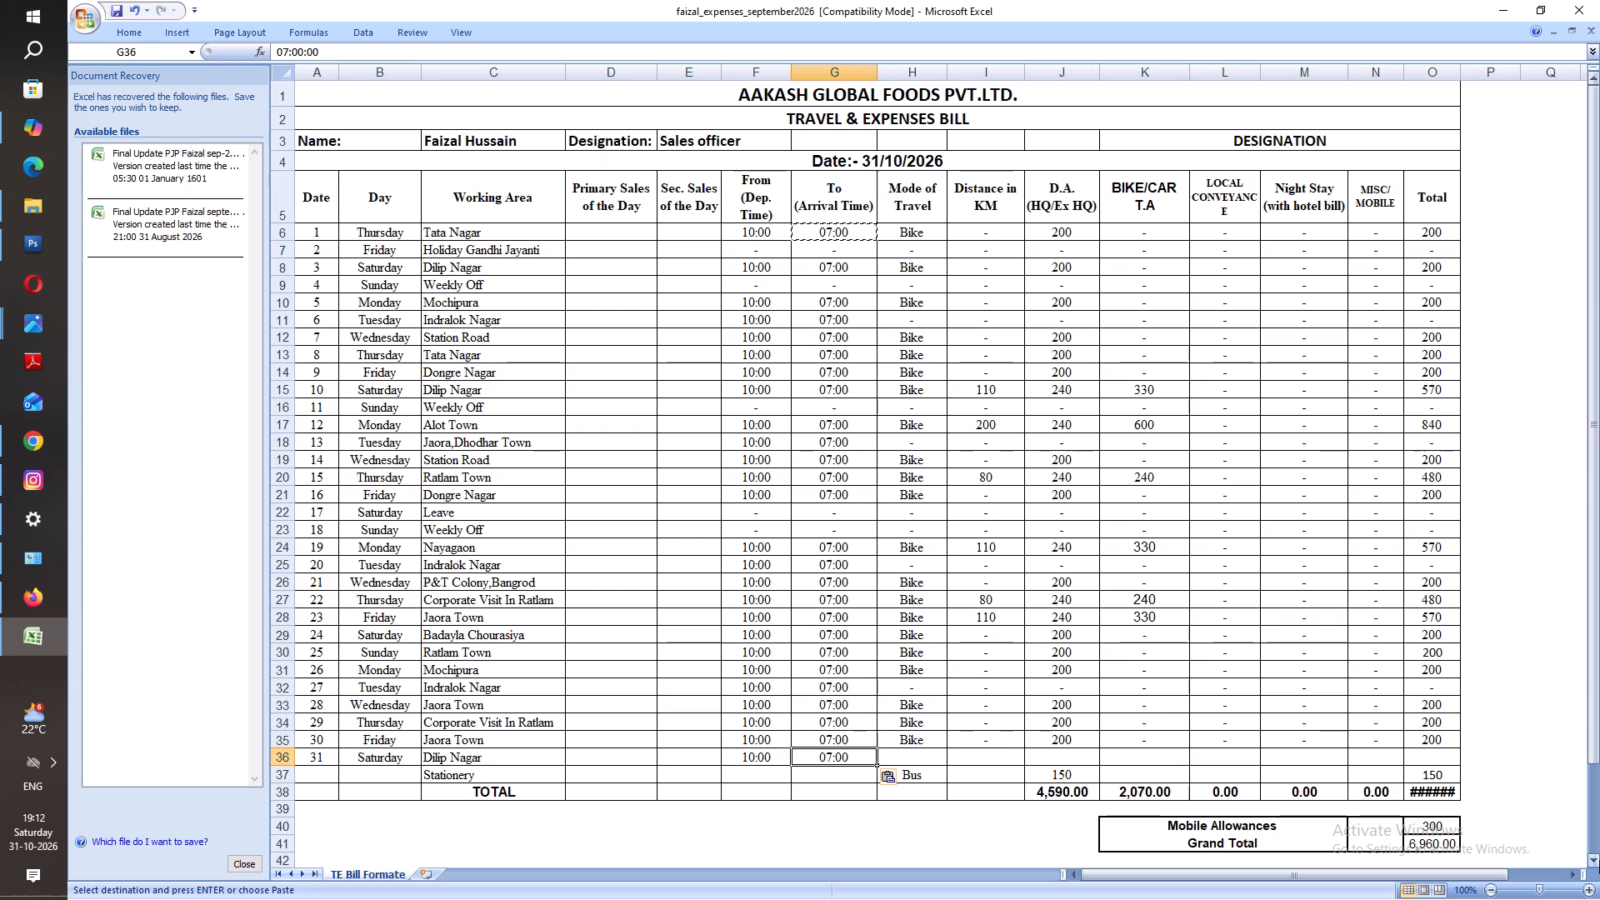
Clear the Bus entry from the Mode of Travel of the Stationery row.
key(Right)
key(Up)
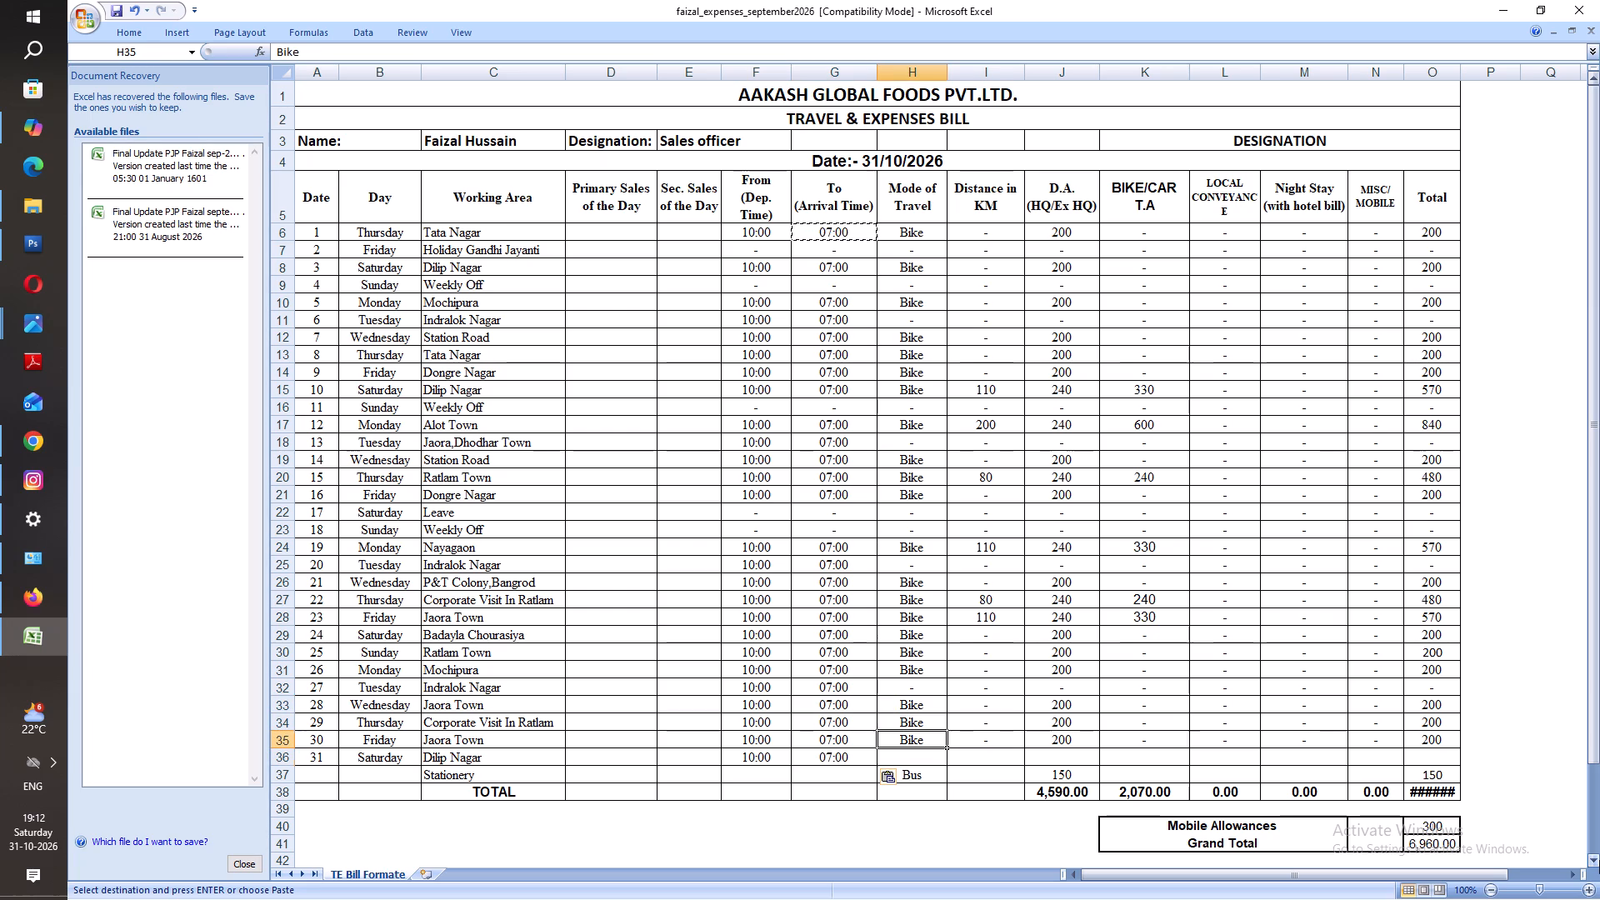
key(Down)
key(Down)
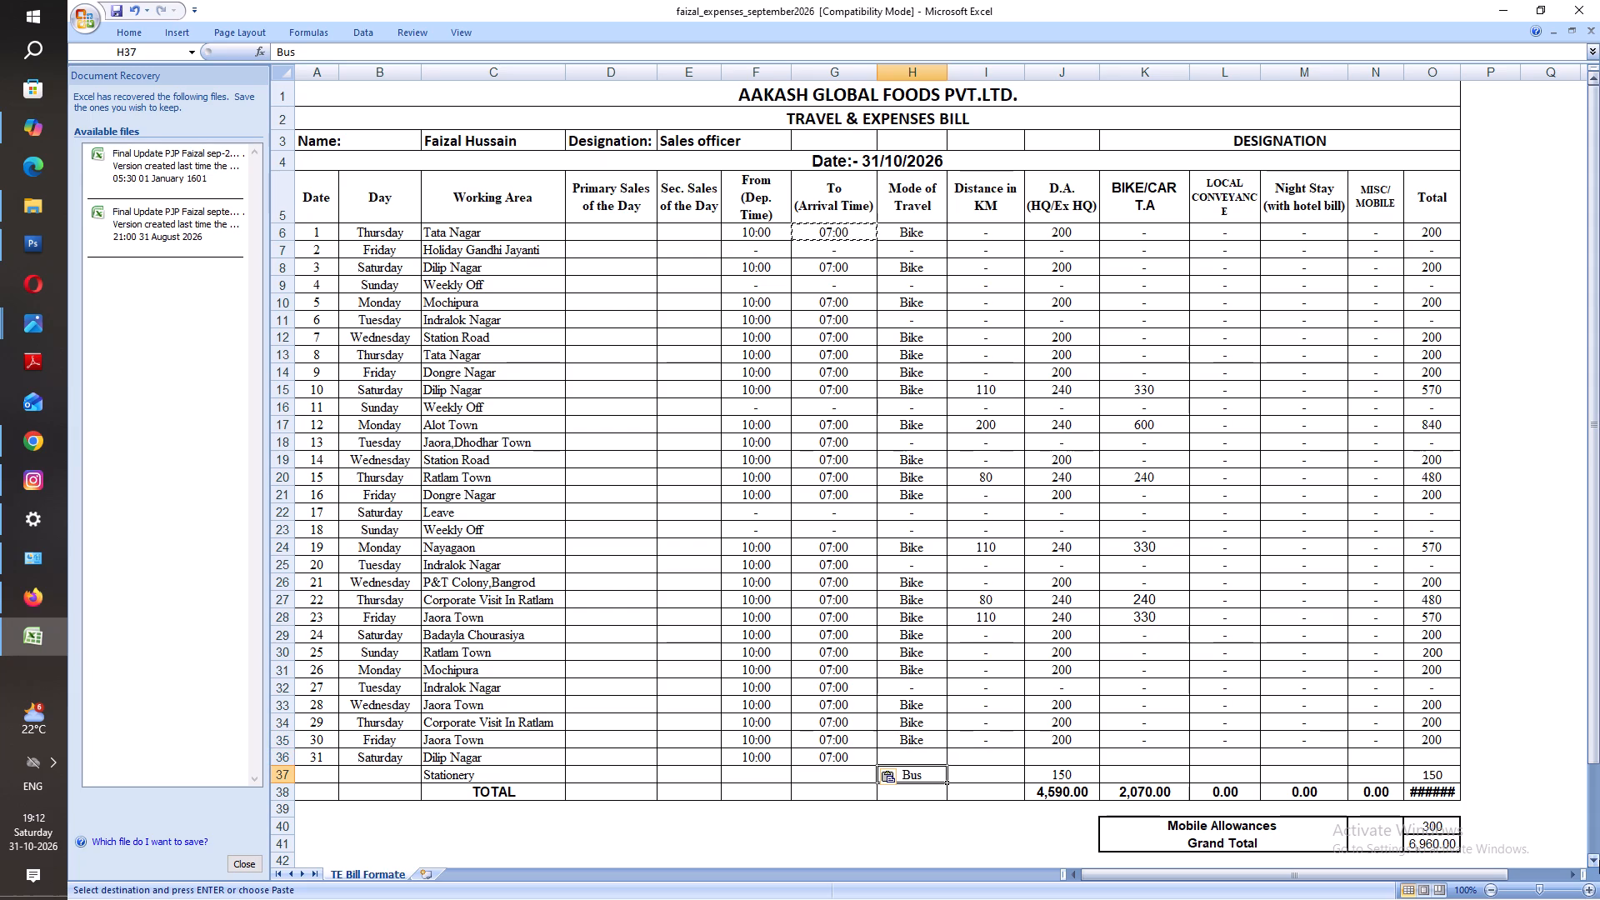
key(BackSpace)
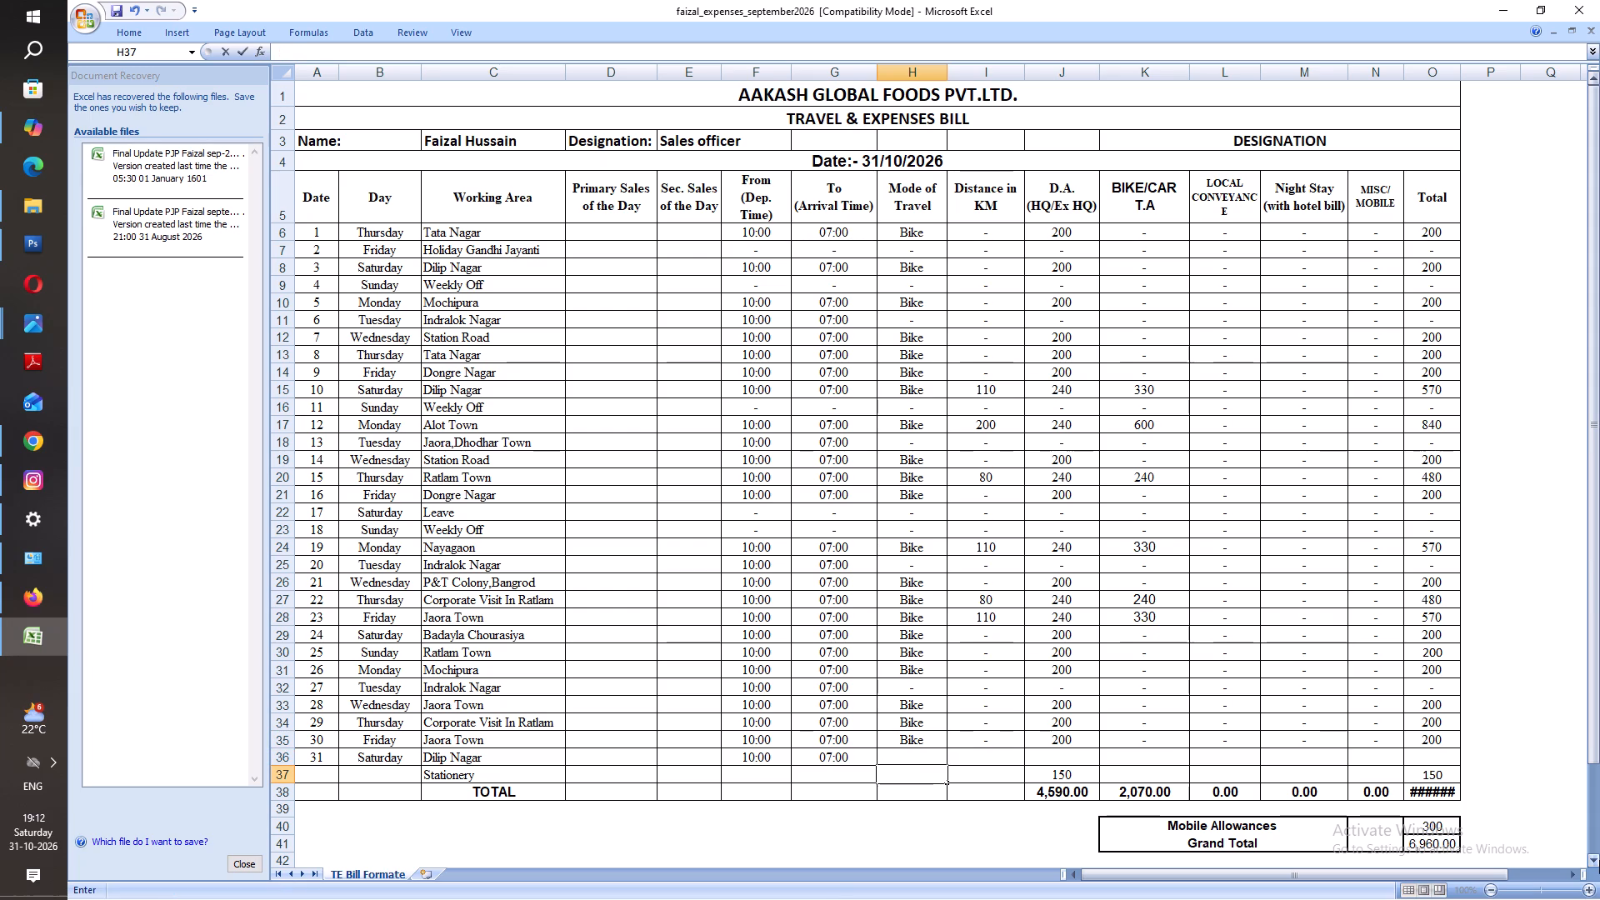
key(Up)
Copy Bike from the Mode of Travel of date 30 into the empty one of date 31 (Saturday, Dilip Nagar).
key(Up)
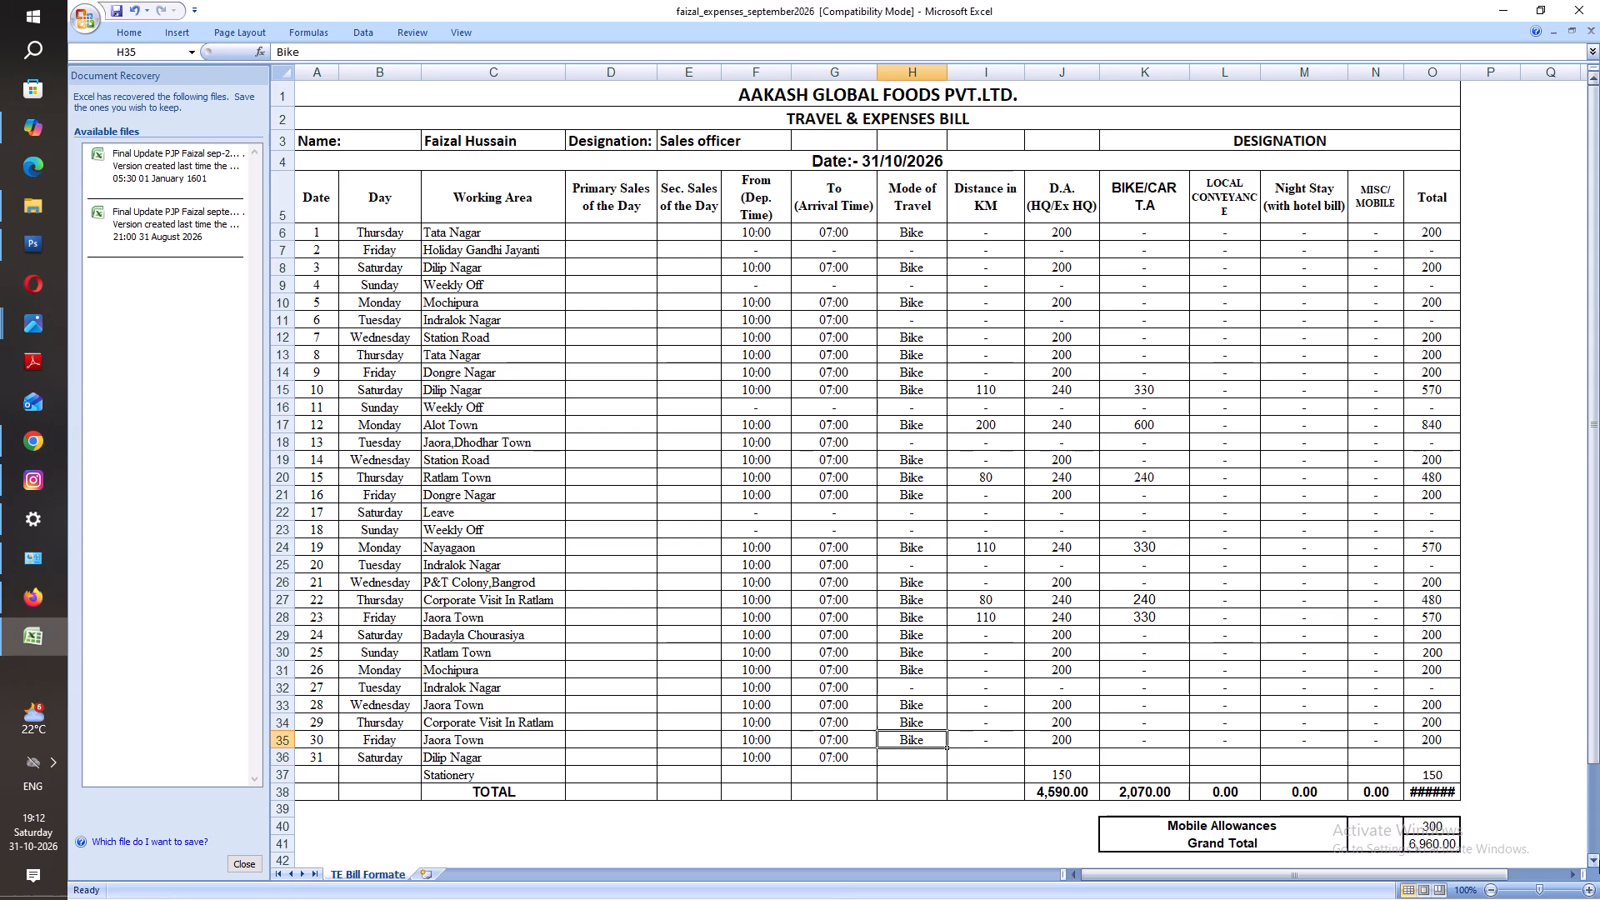
key(ctrl+c)
key(Down)
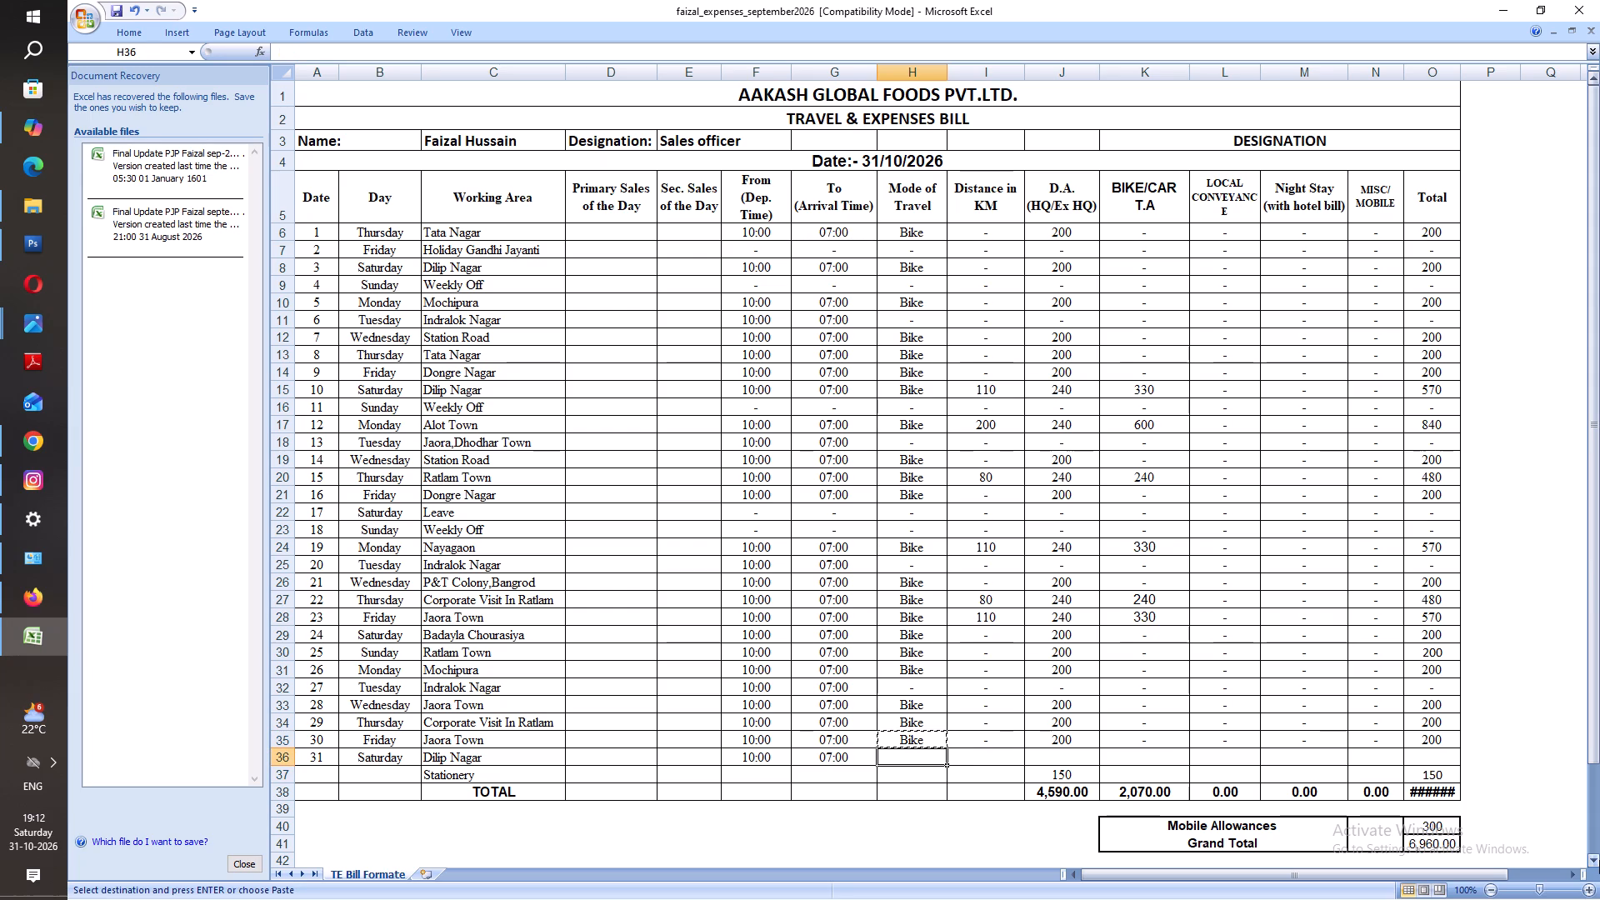
key(ctrl+v)
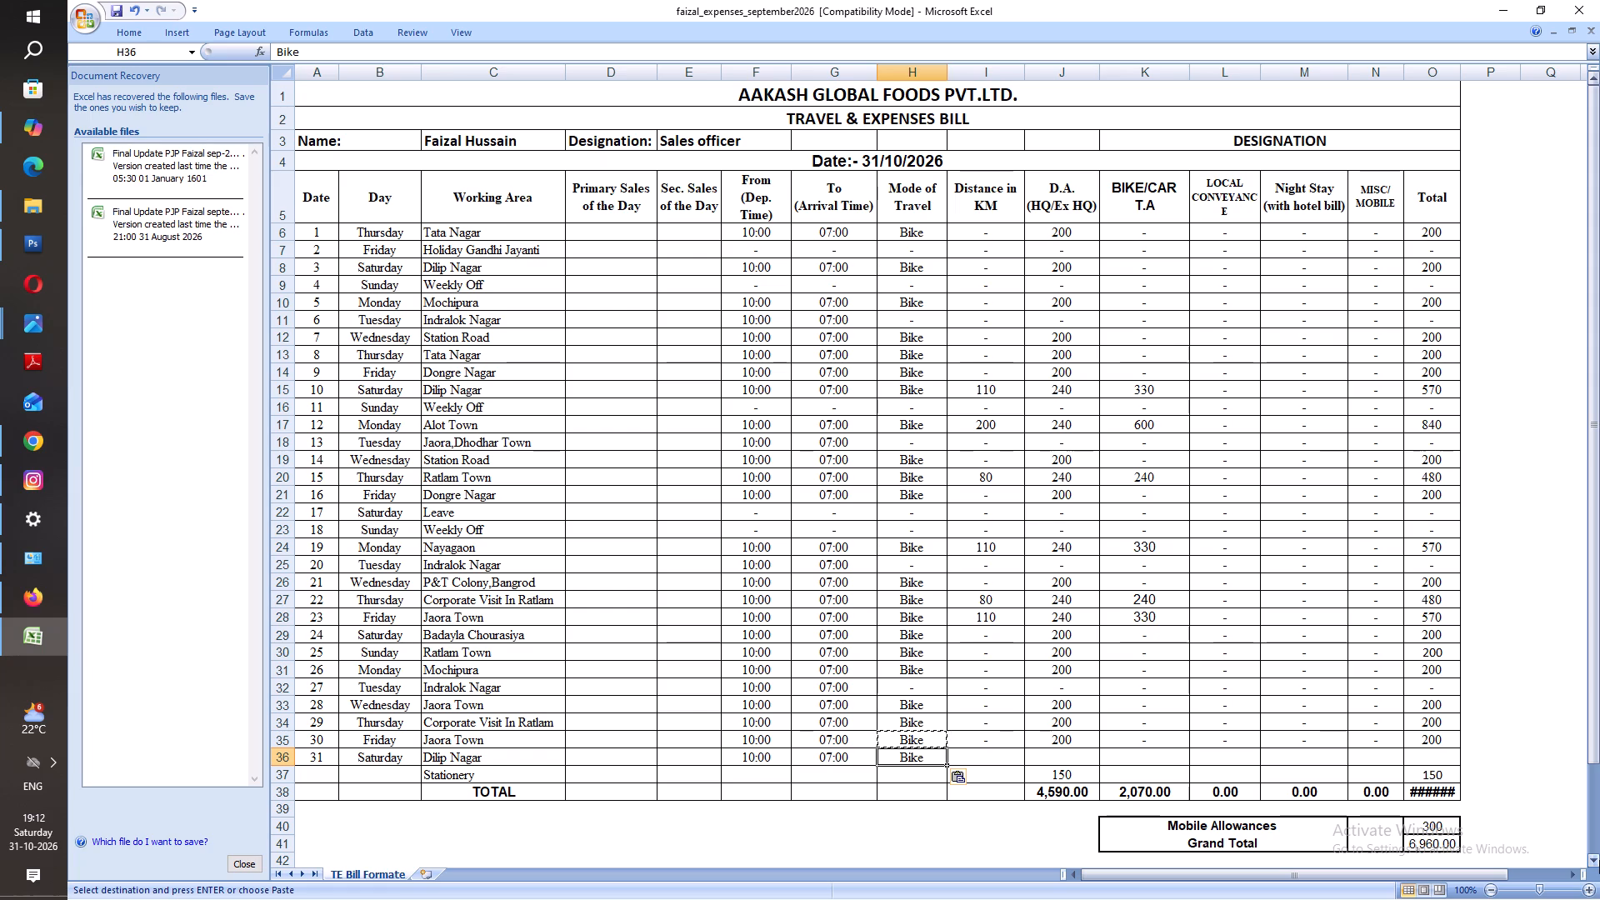
Replace the dash in the Mode of Travel of date 27 (Tuesday, Indralok Nagar) with the copied Bike.
key(Up)
key(Up)
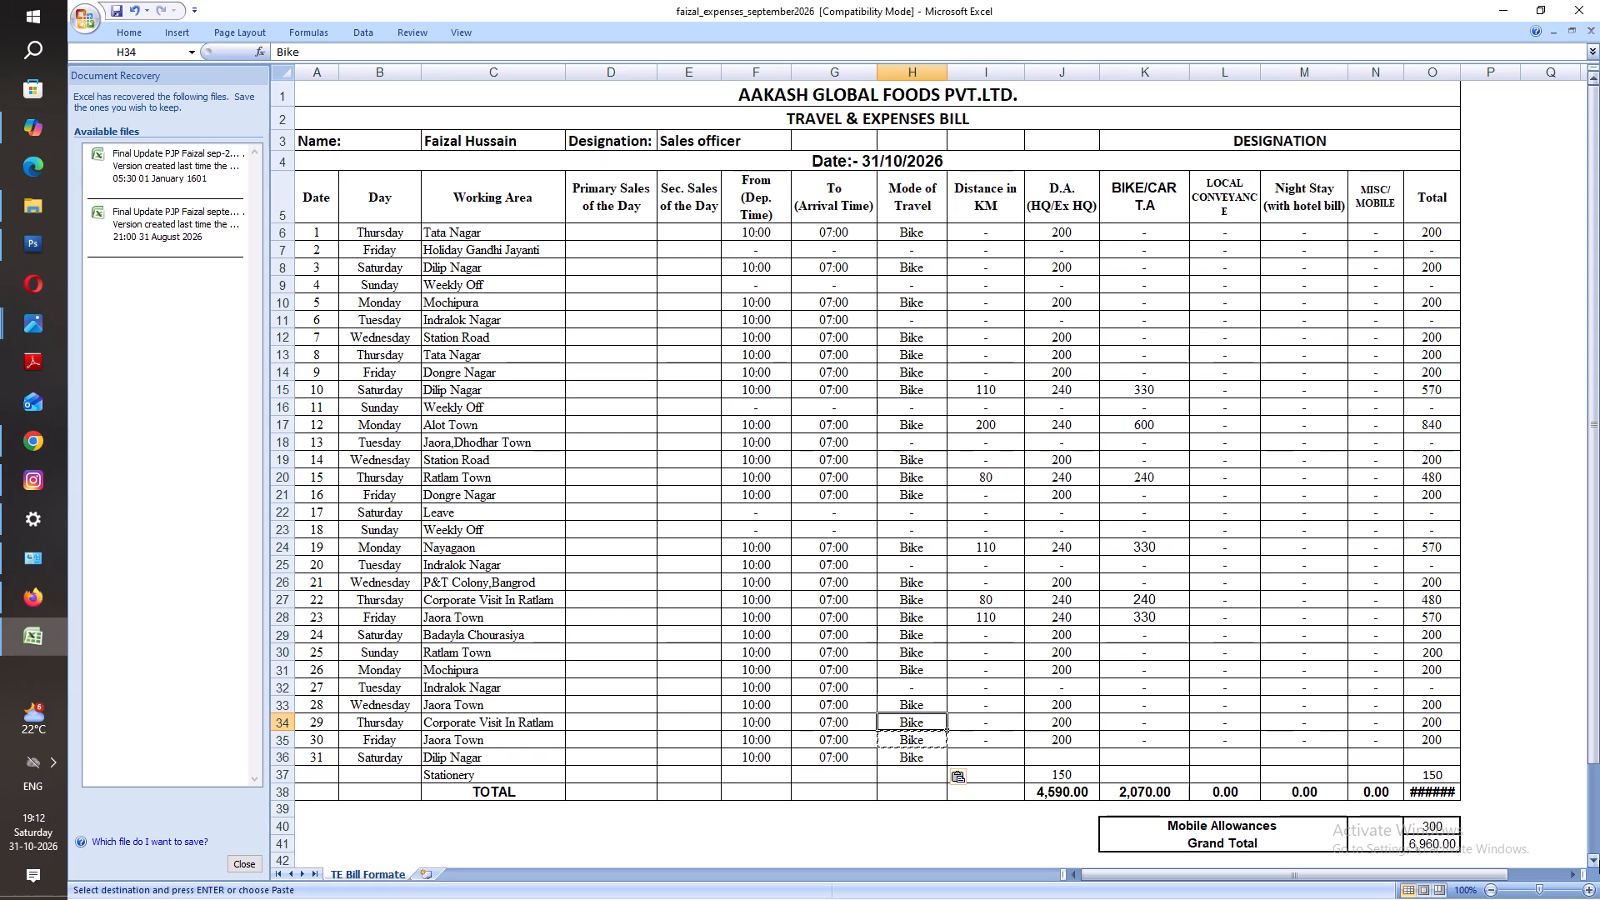
key(Up)
key(Up)
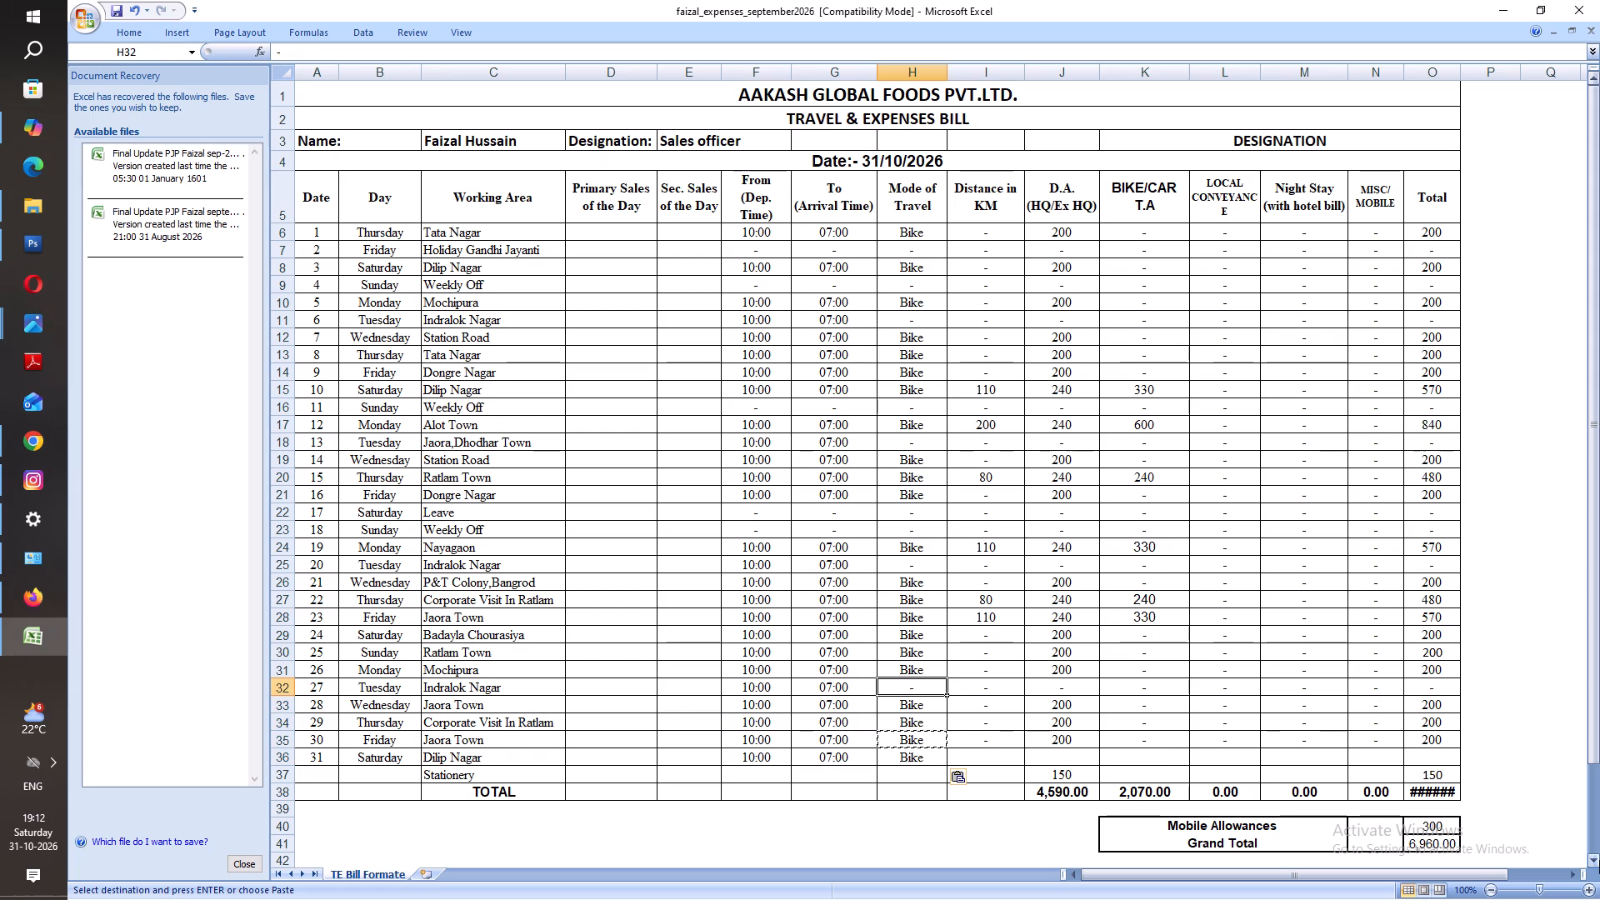
key(ctrl+v)
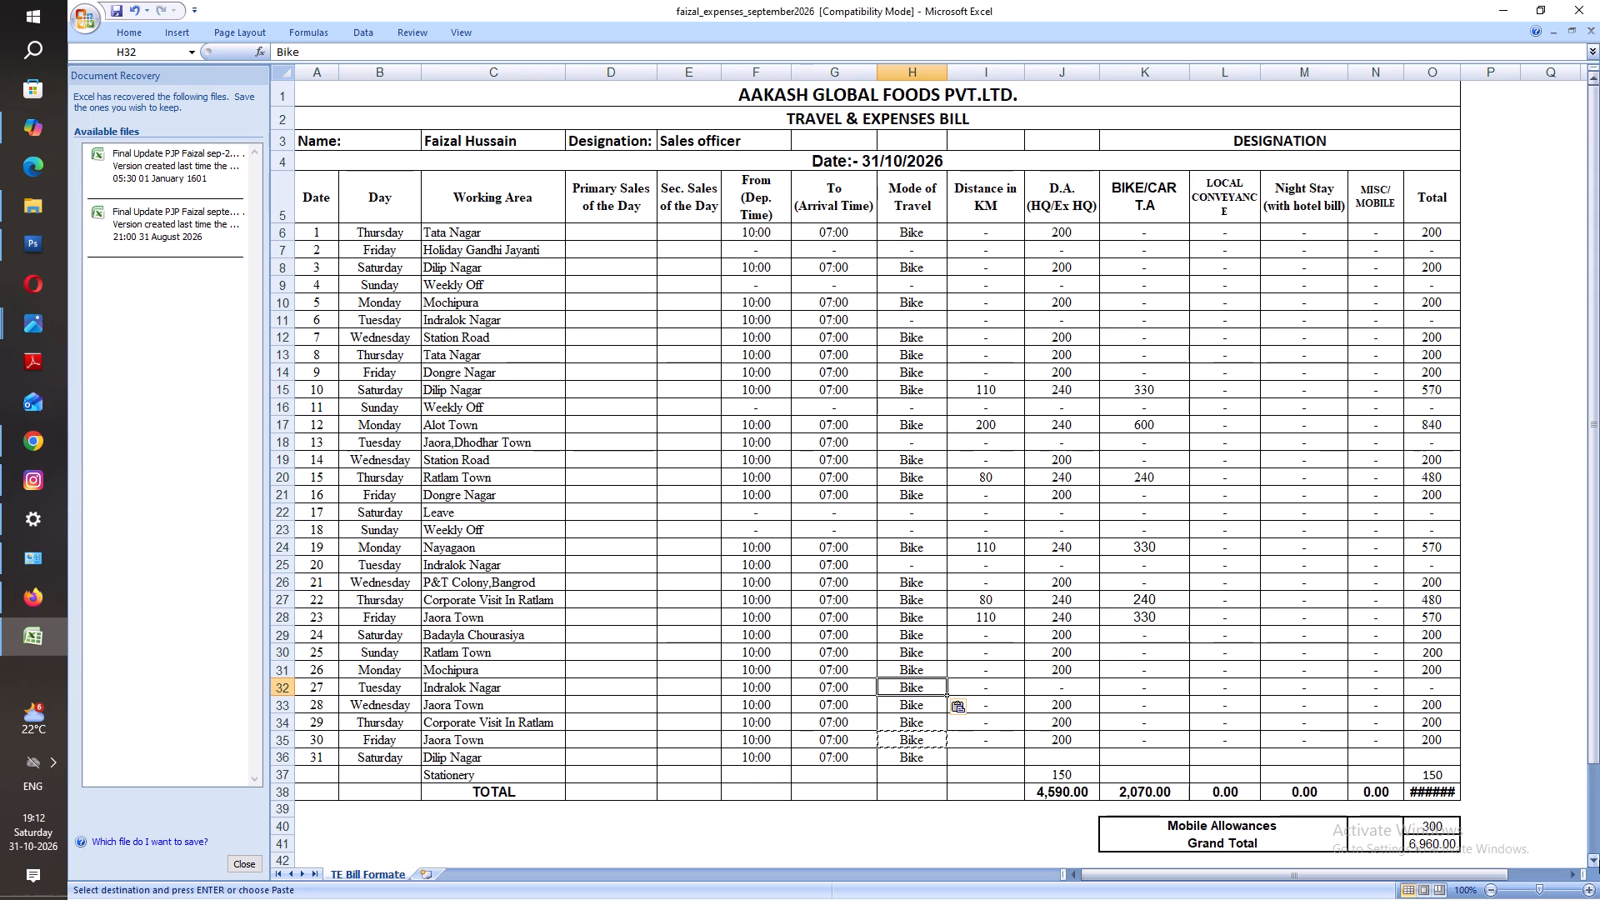
Replace the dash in the Mode of Travel of date 20 (Tuesday, Indralok Nagar) with the copied Bike.
key(Up)
key(Up)
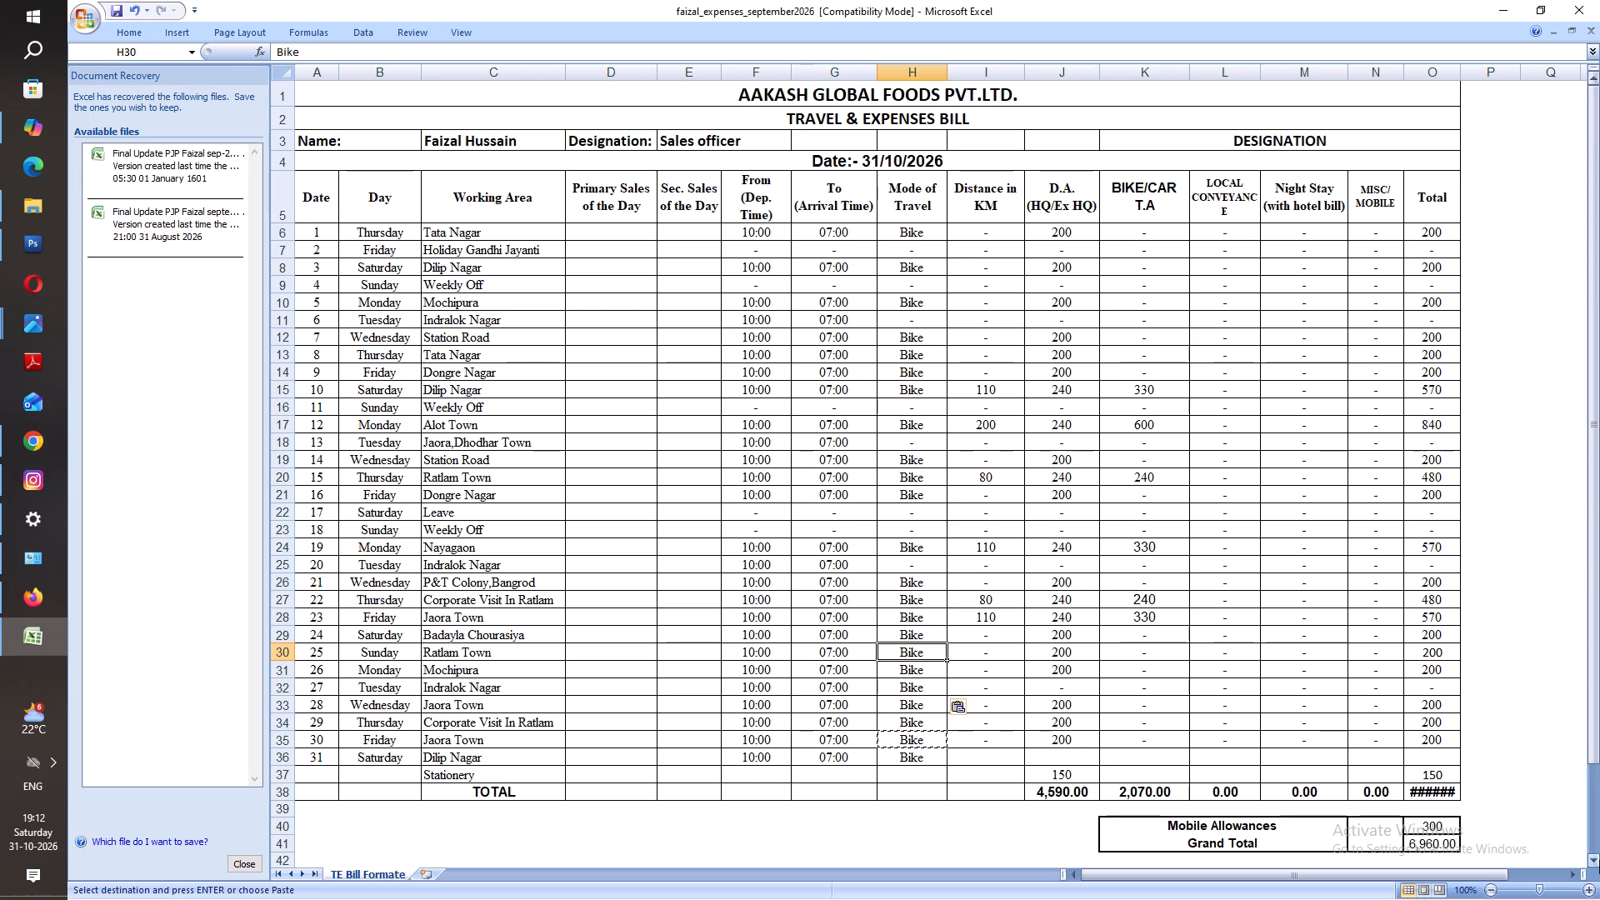
key(Up)
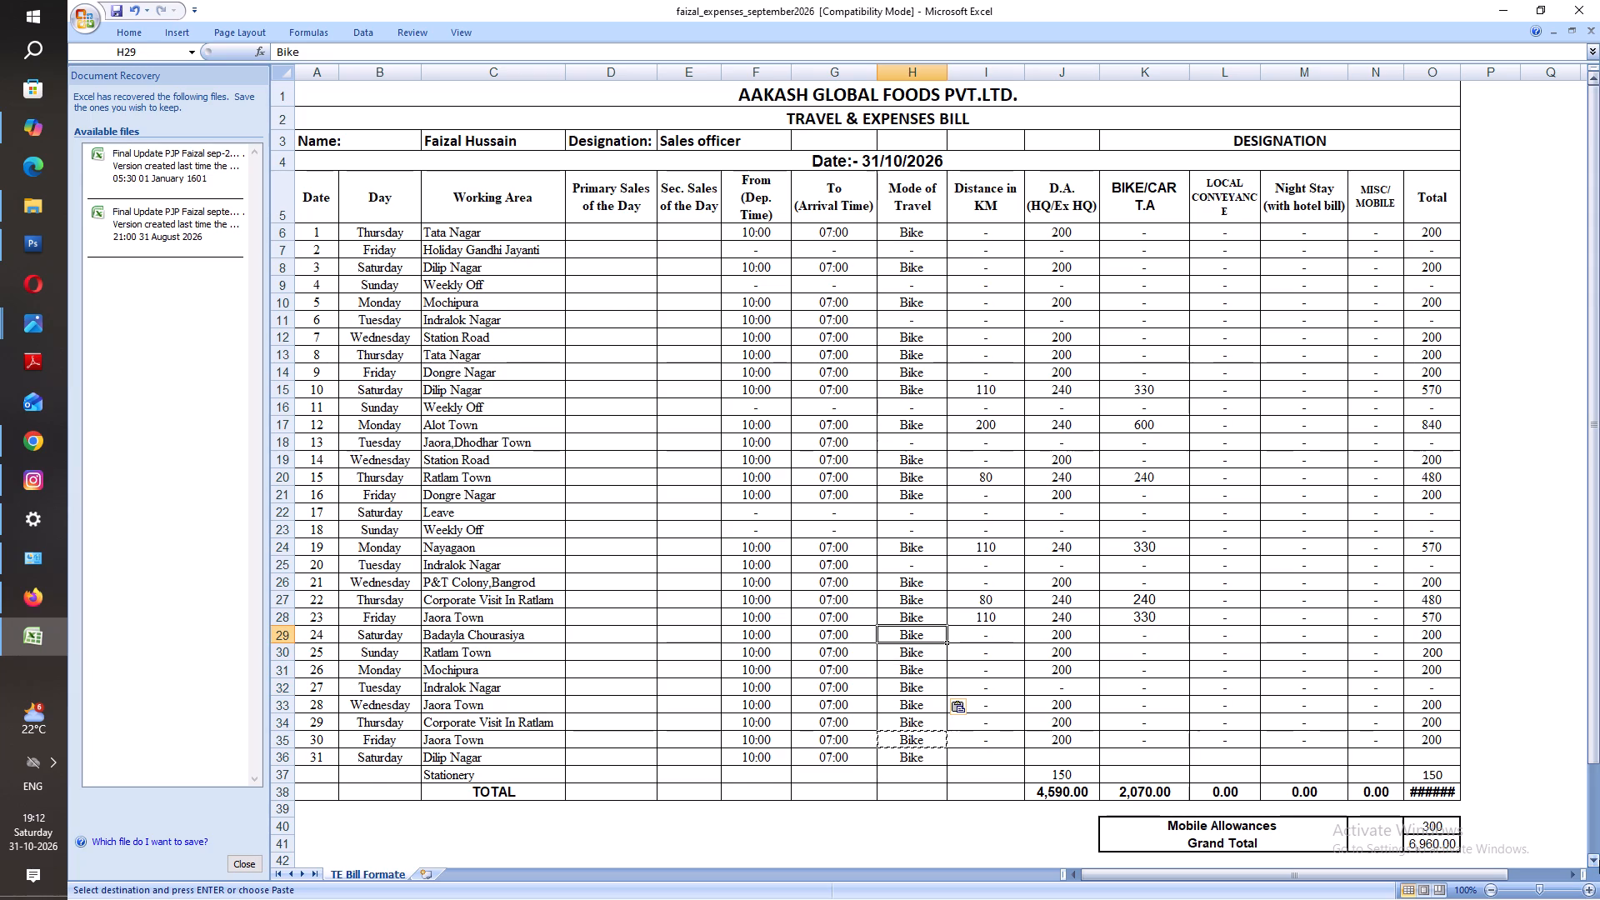
key(Up)
key(Up)
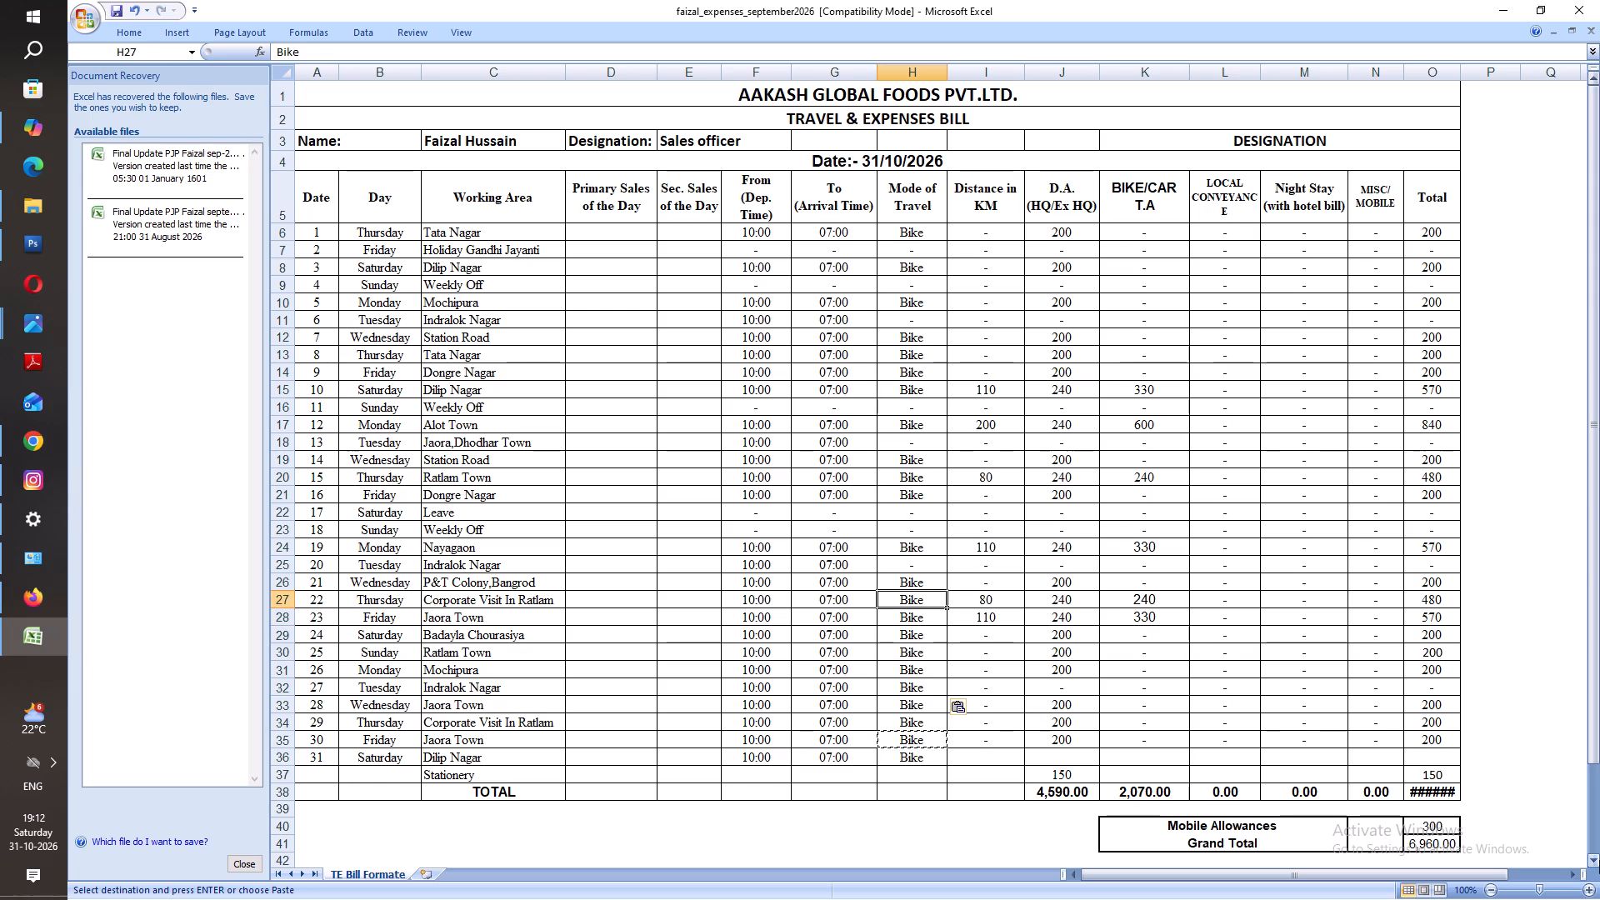
key(Up)
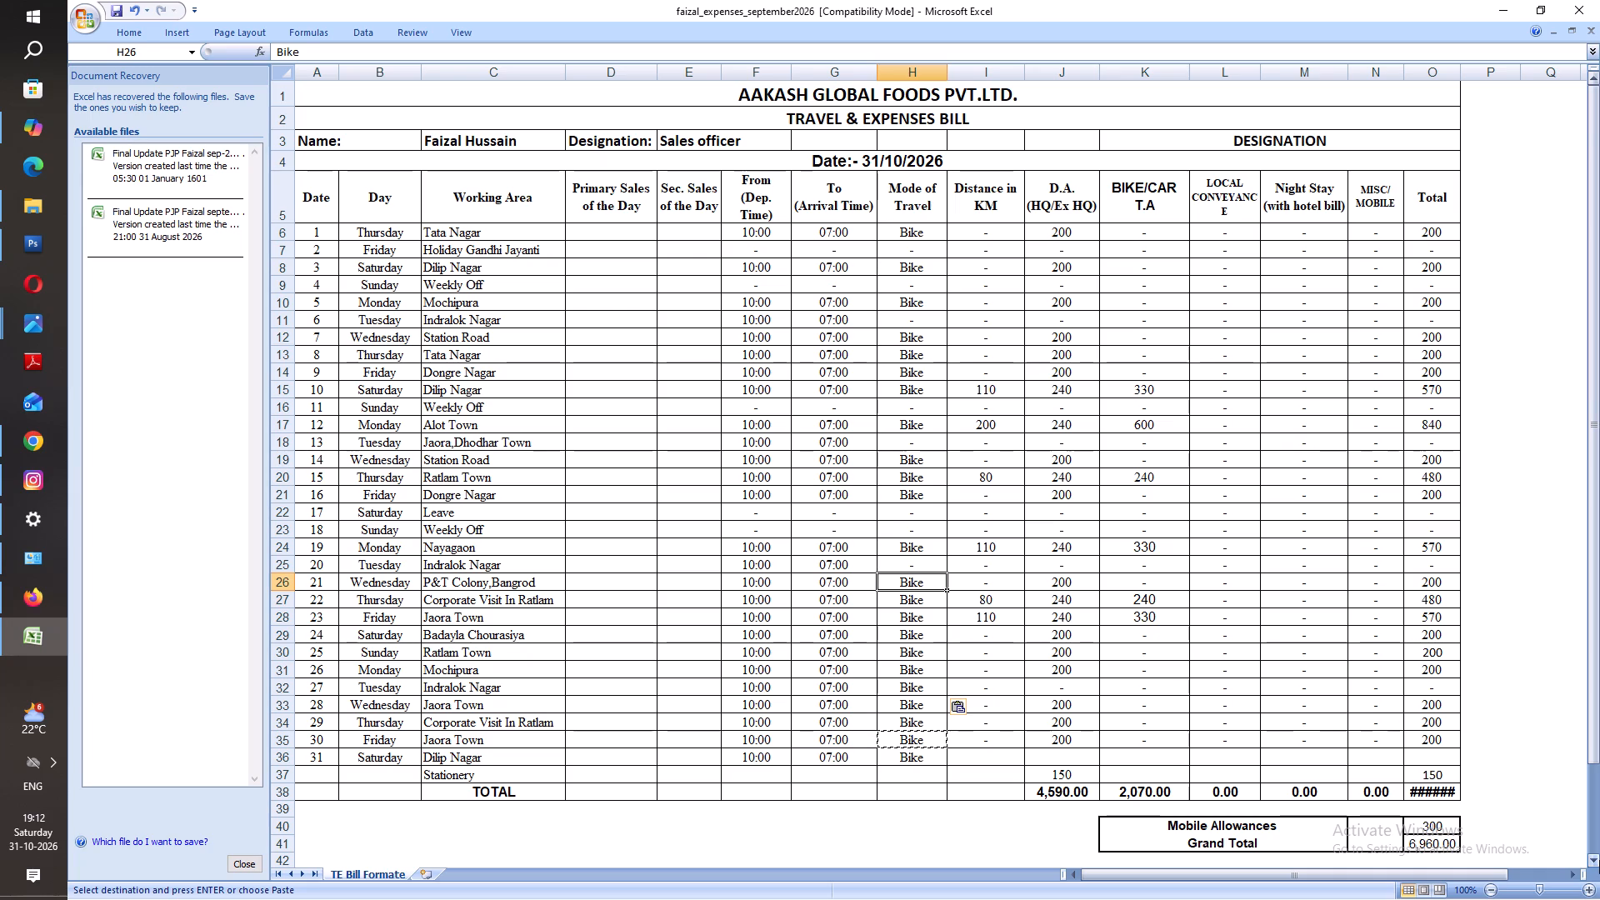
key(Up)
key(ctrl+v)
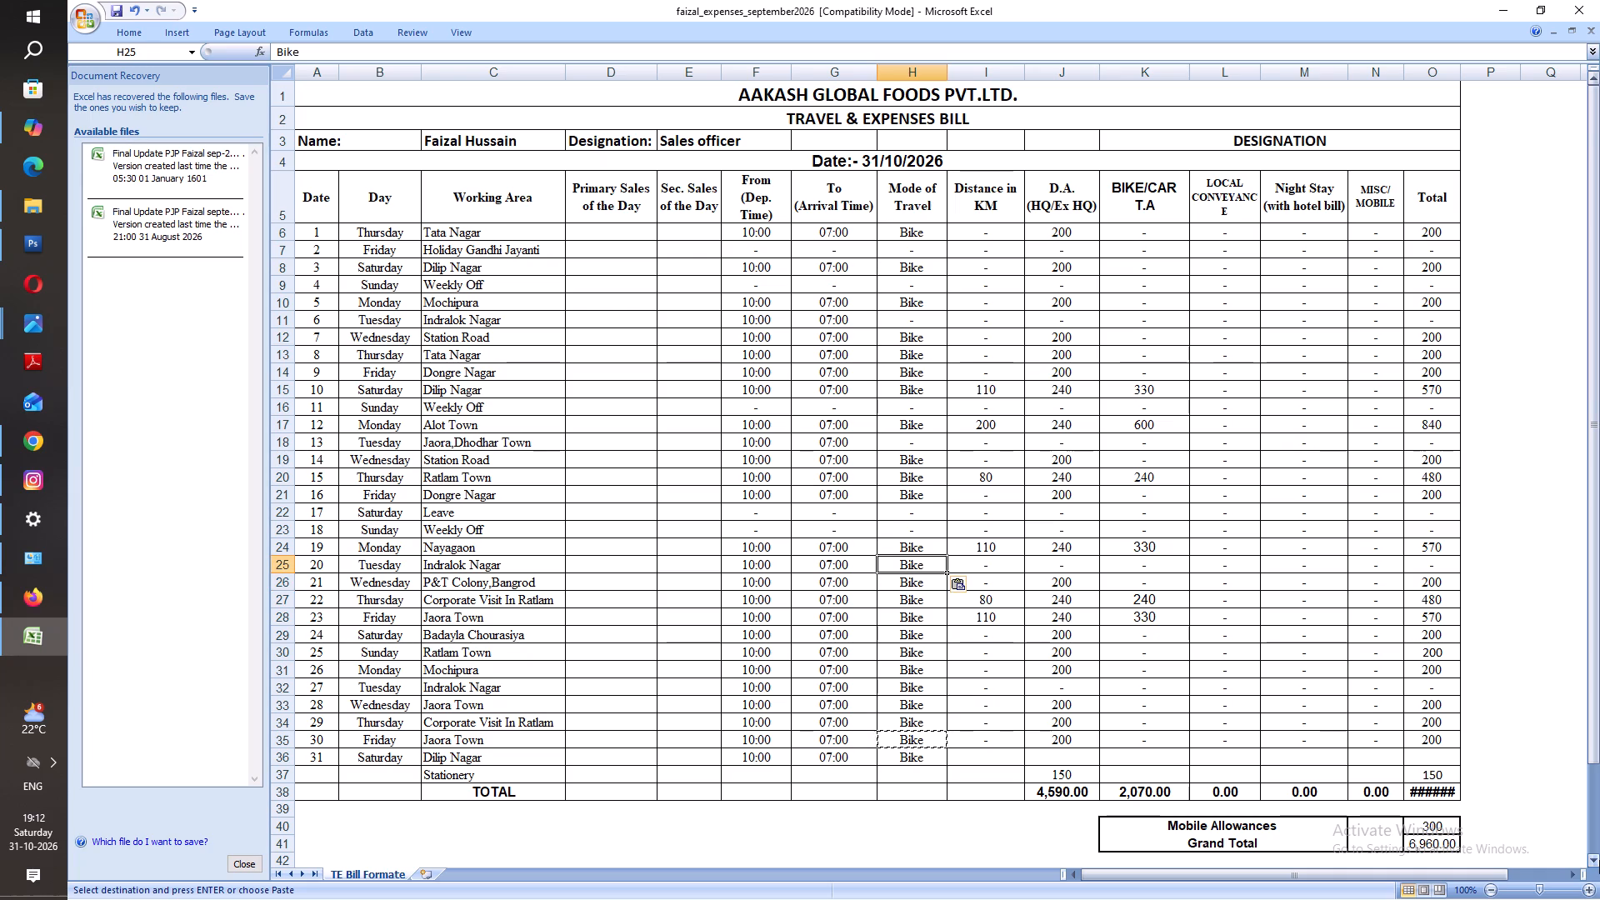
Replace the dash in the Mode of Travel of date 13 (Tuesday, Jaora,Dhodhar Town) with the copied Bike.
key(Up)
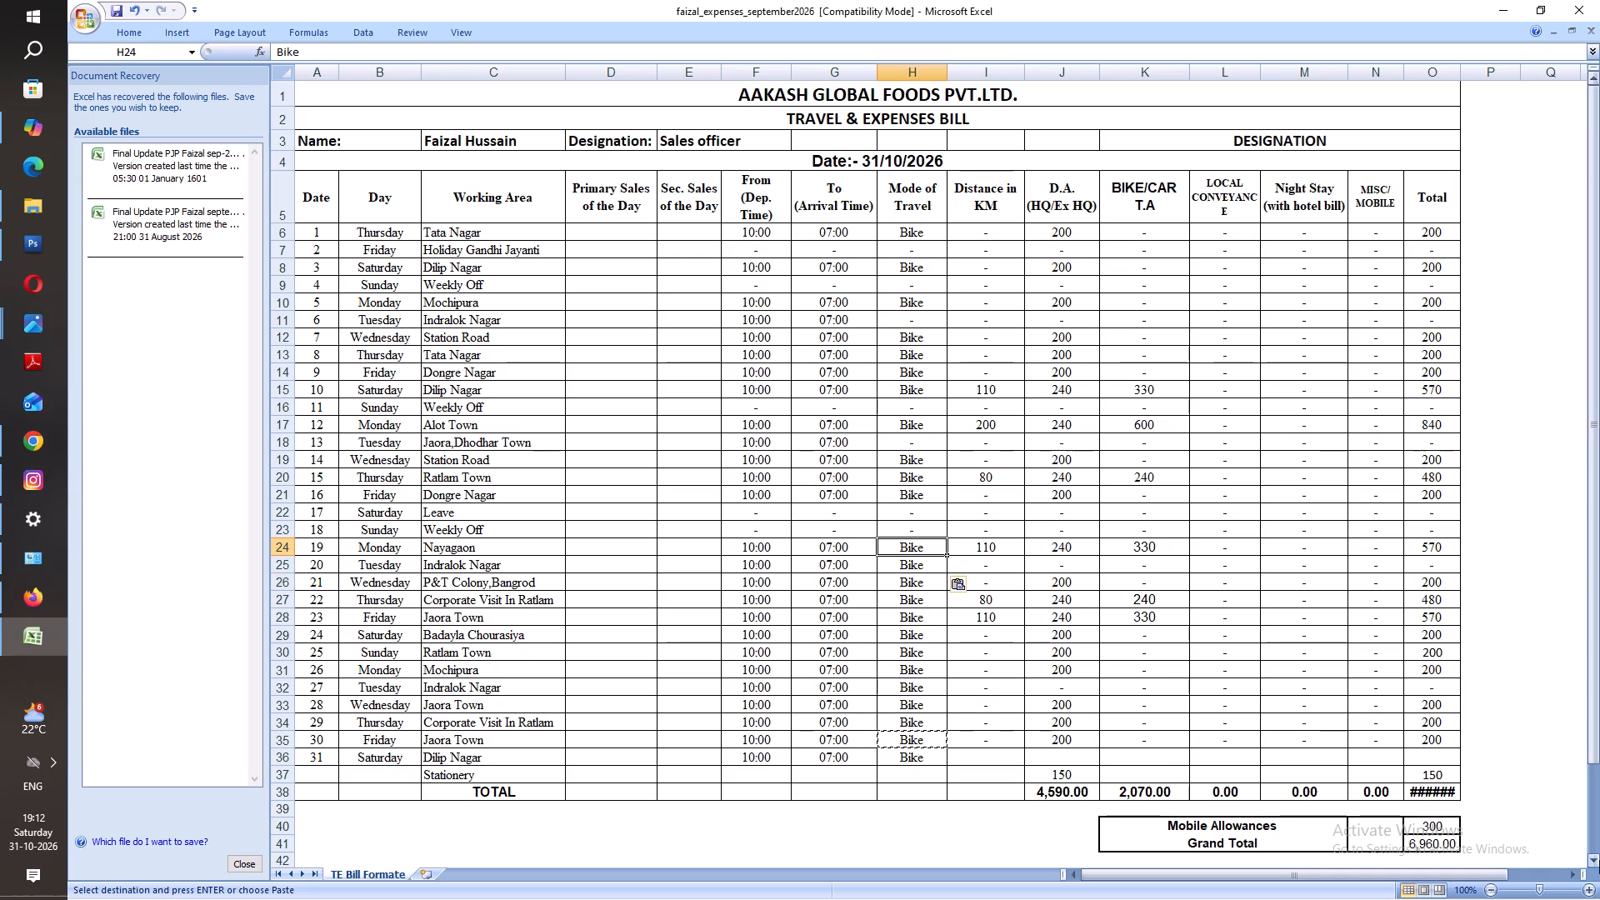
key(Up)
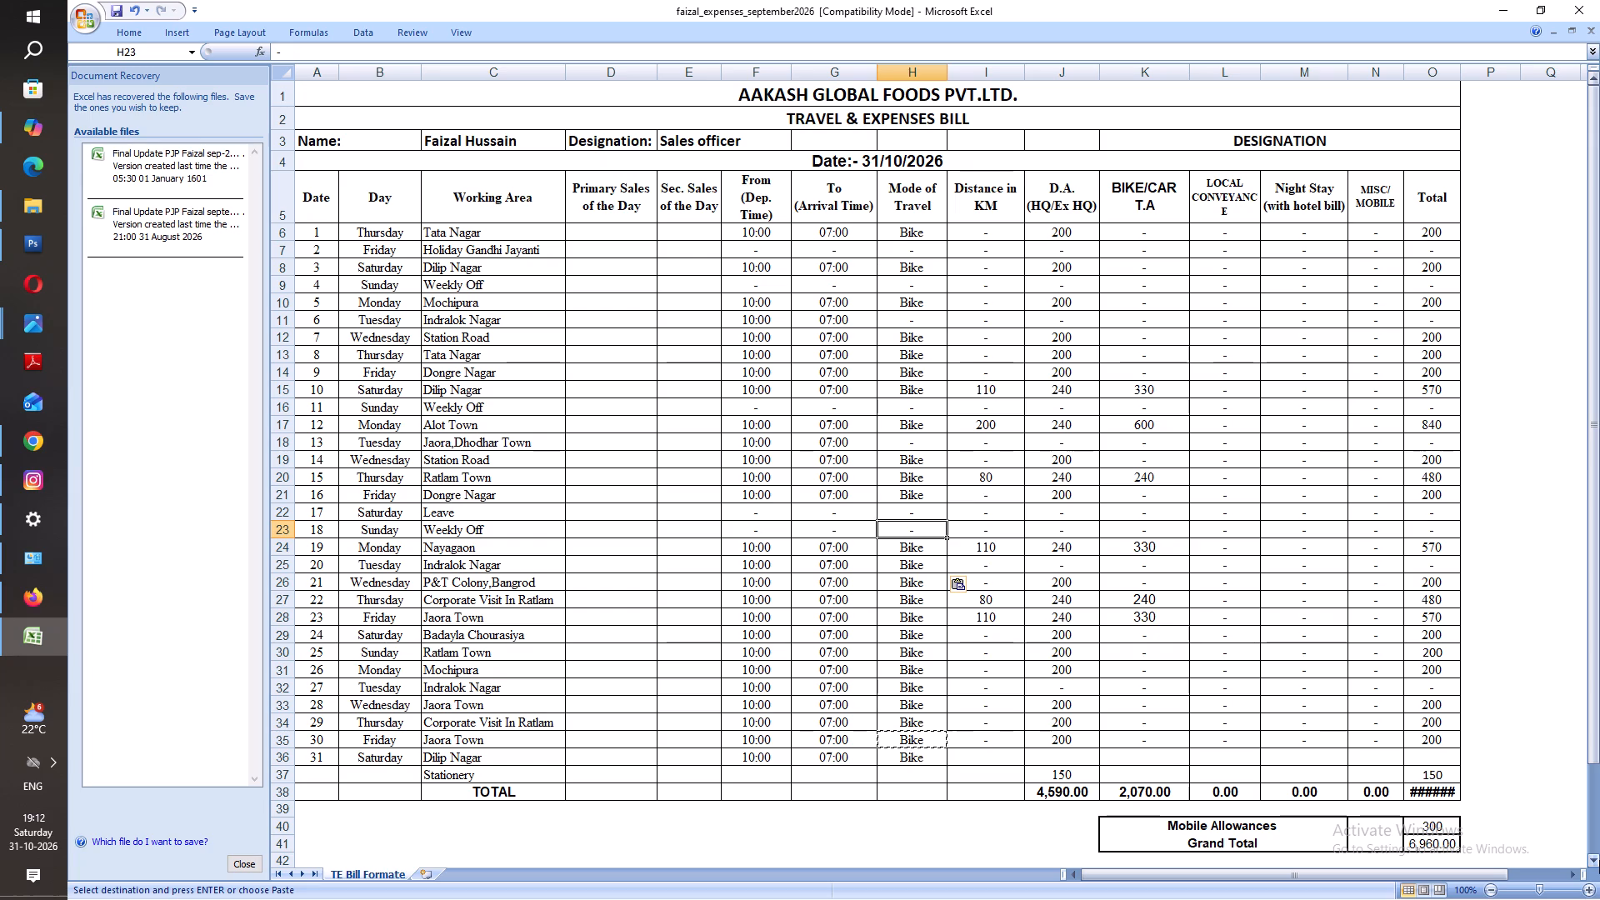
key(Up)
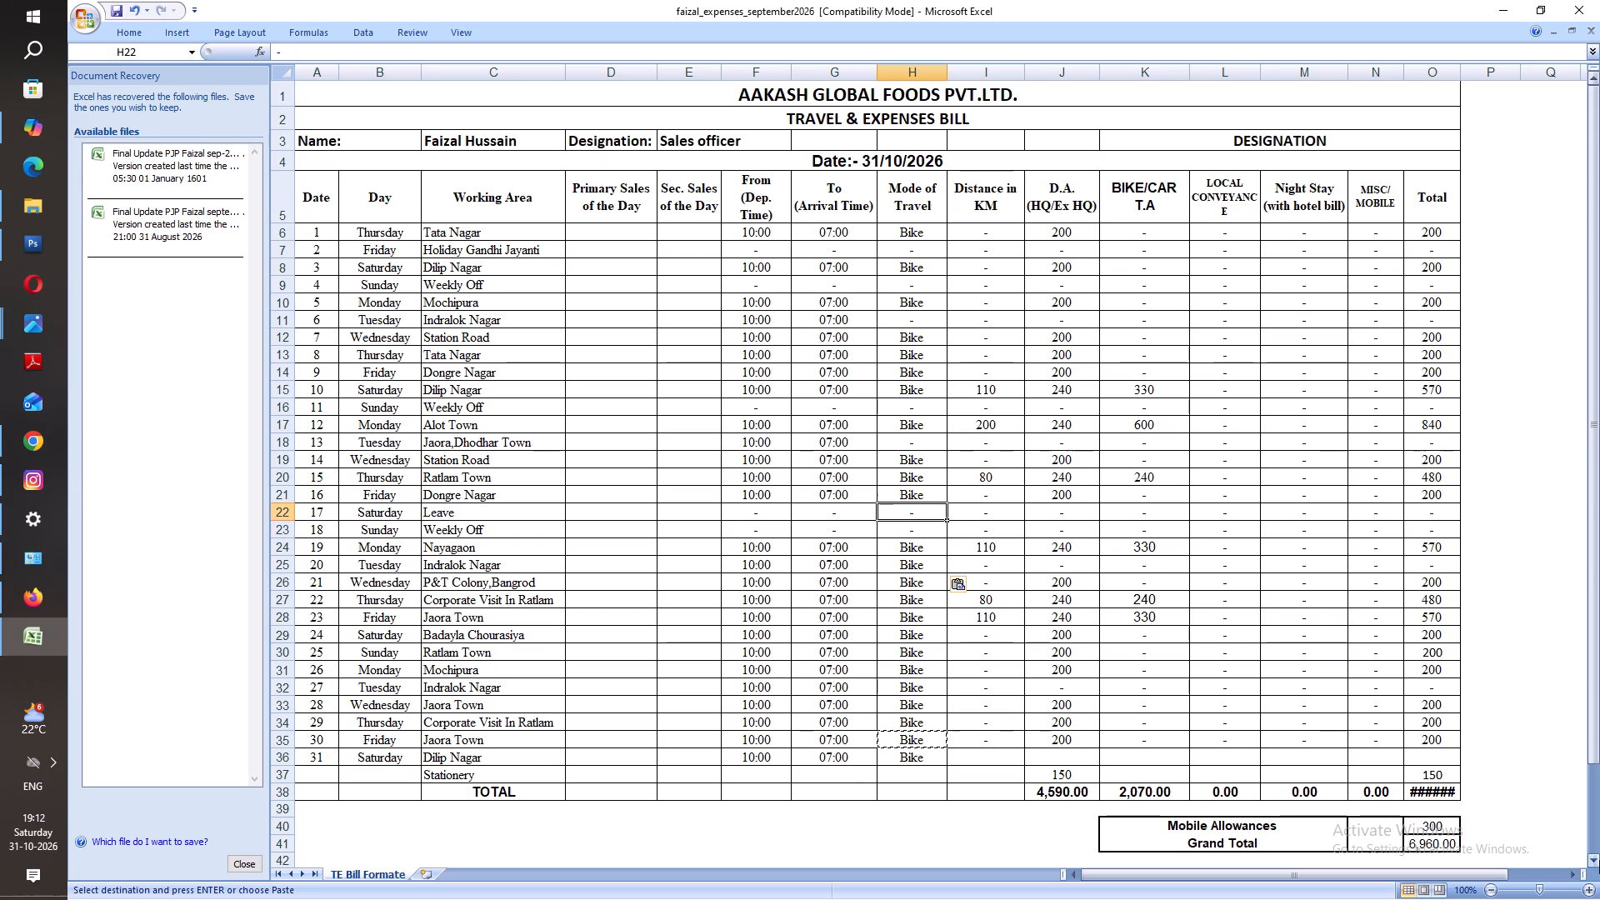
key(Down)
key(Up)
key(Up)
key(Up)
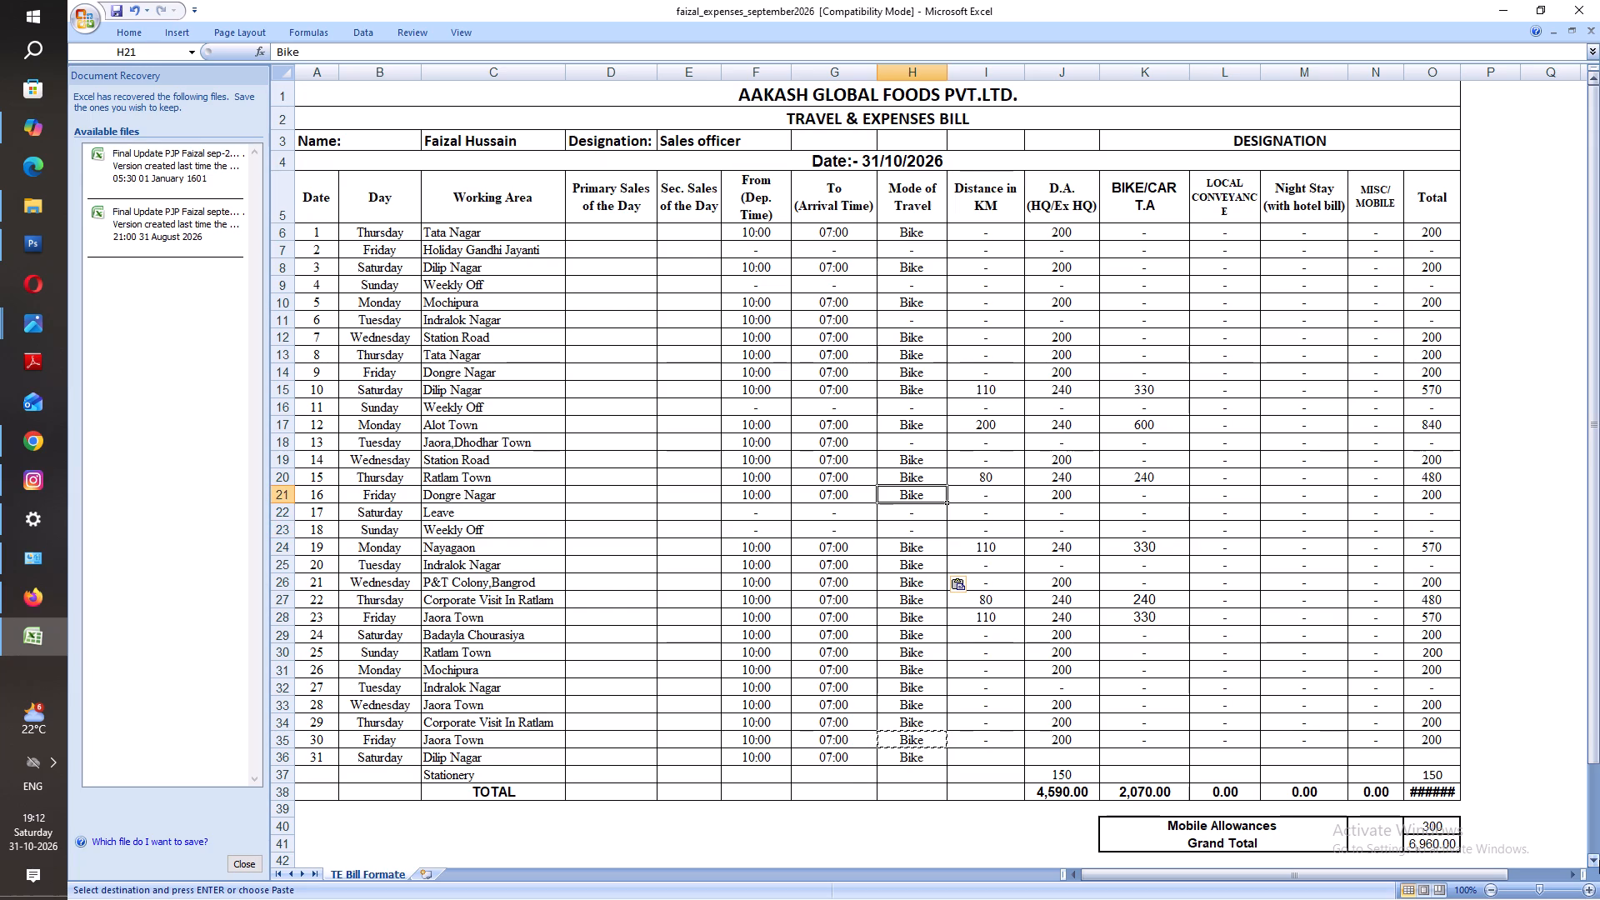
key(Up)
key(Up)
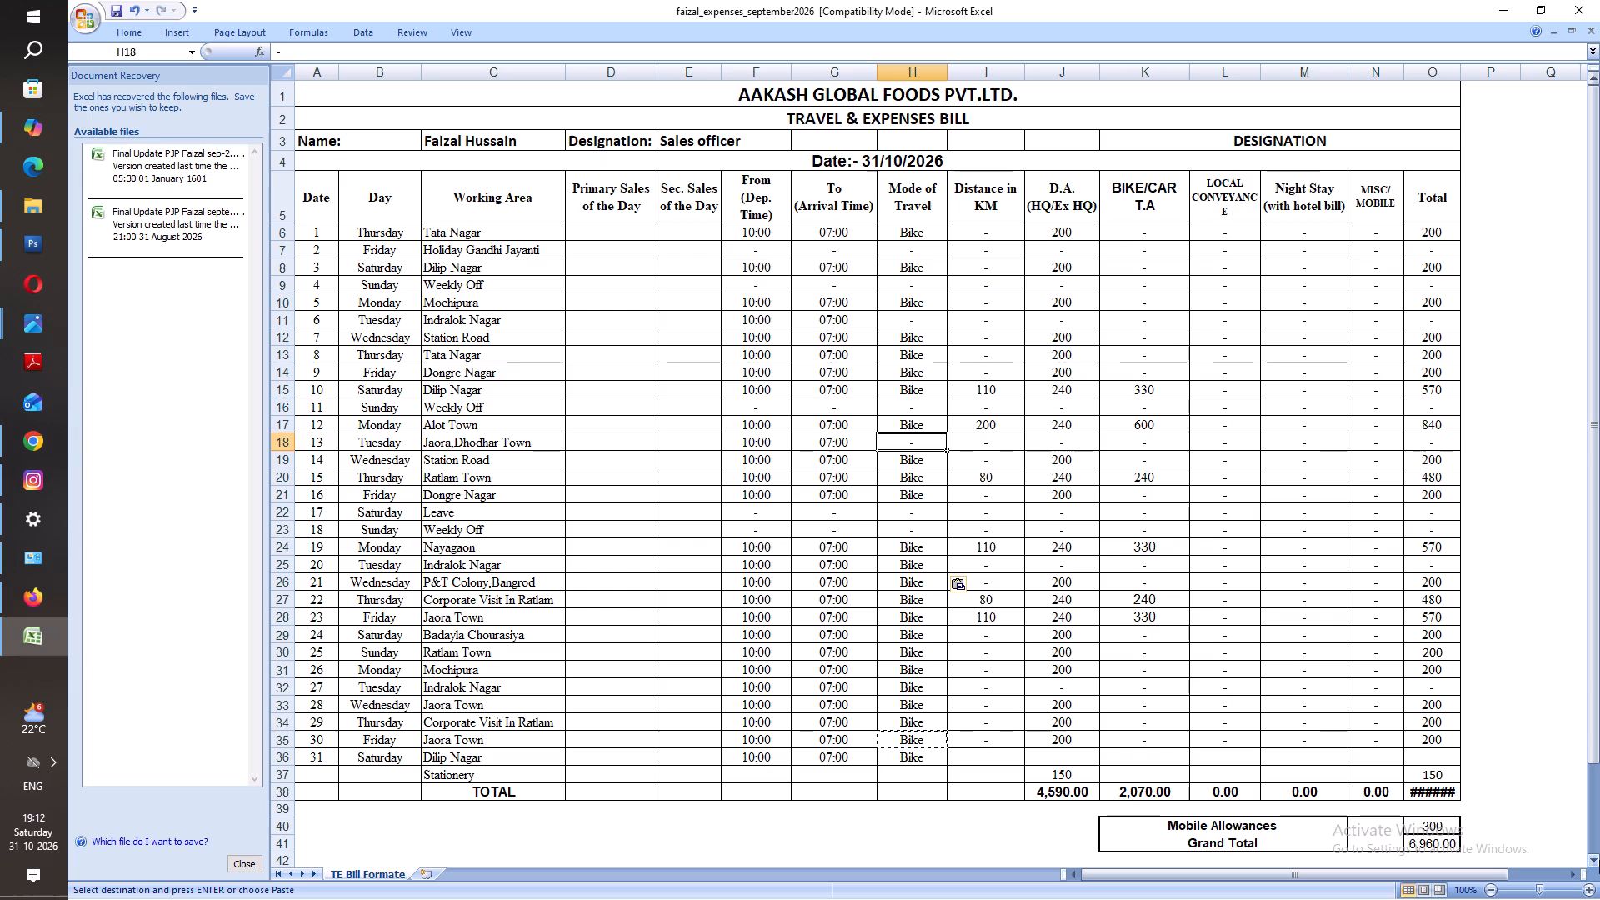
key(ctrl+v)
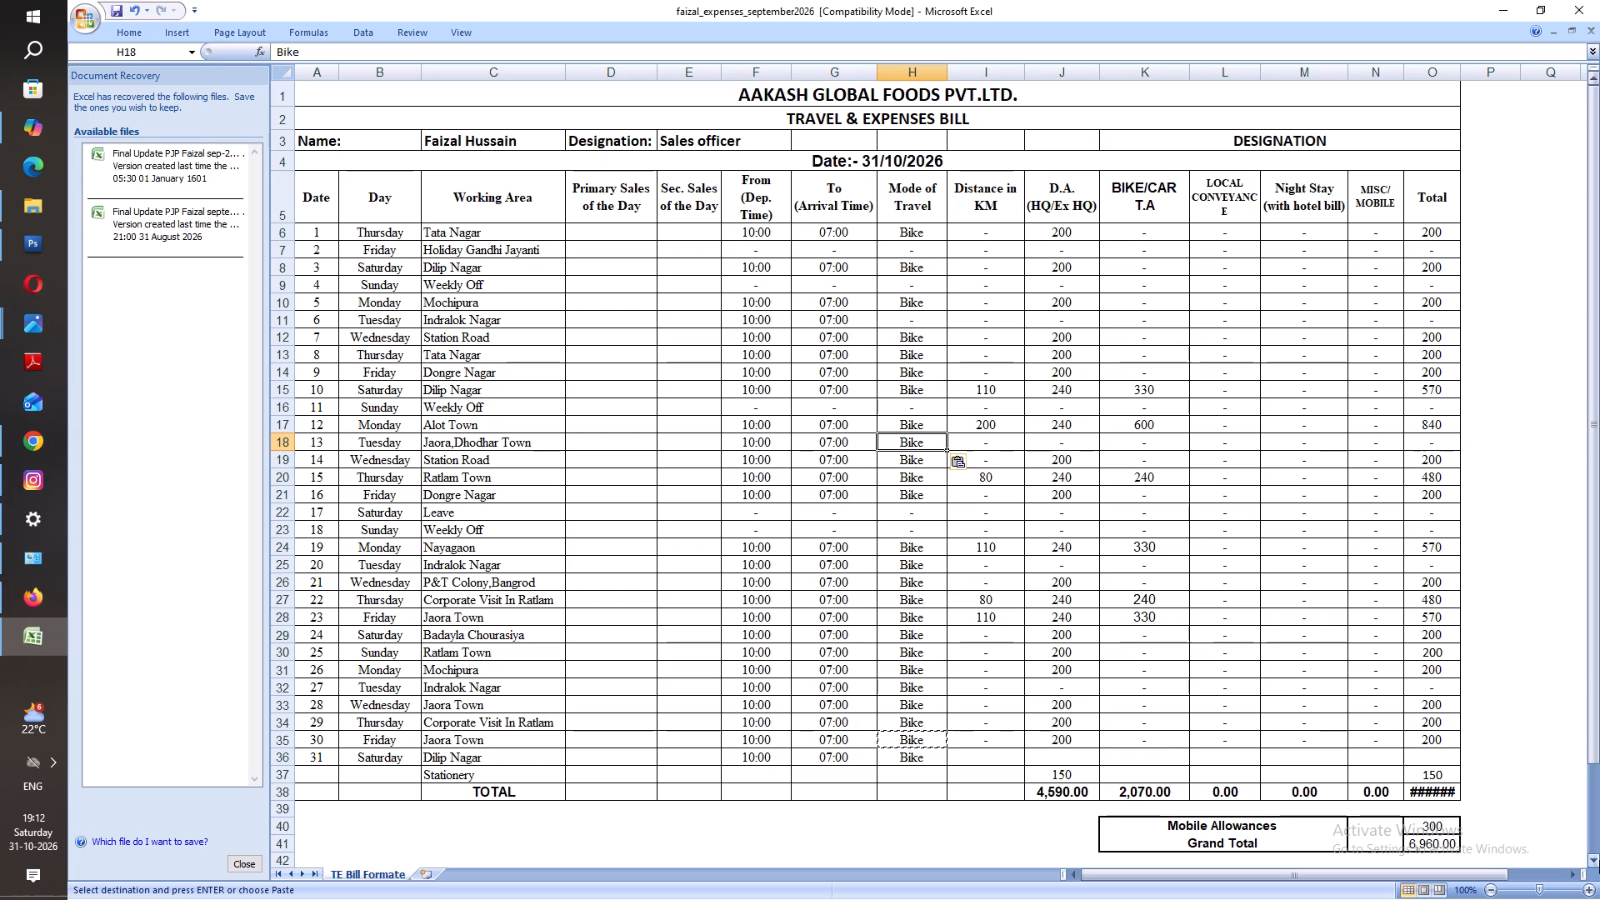
Replace the dash in the Mode of Travel of date 6 (Tuesday, Indralok Nagar) with the copied Bike.
key(Up)
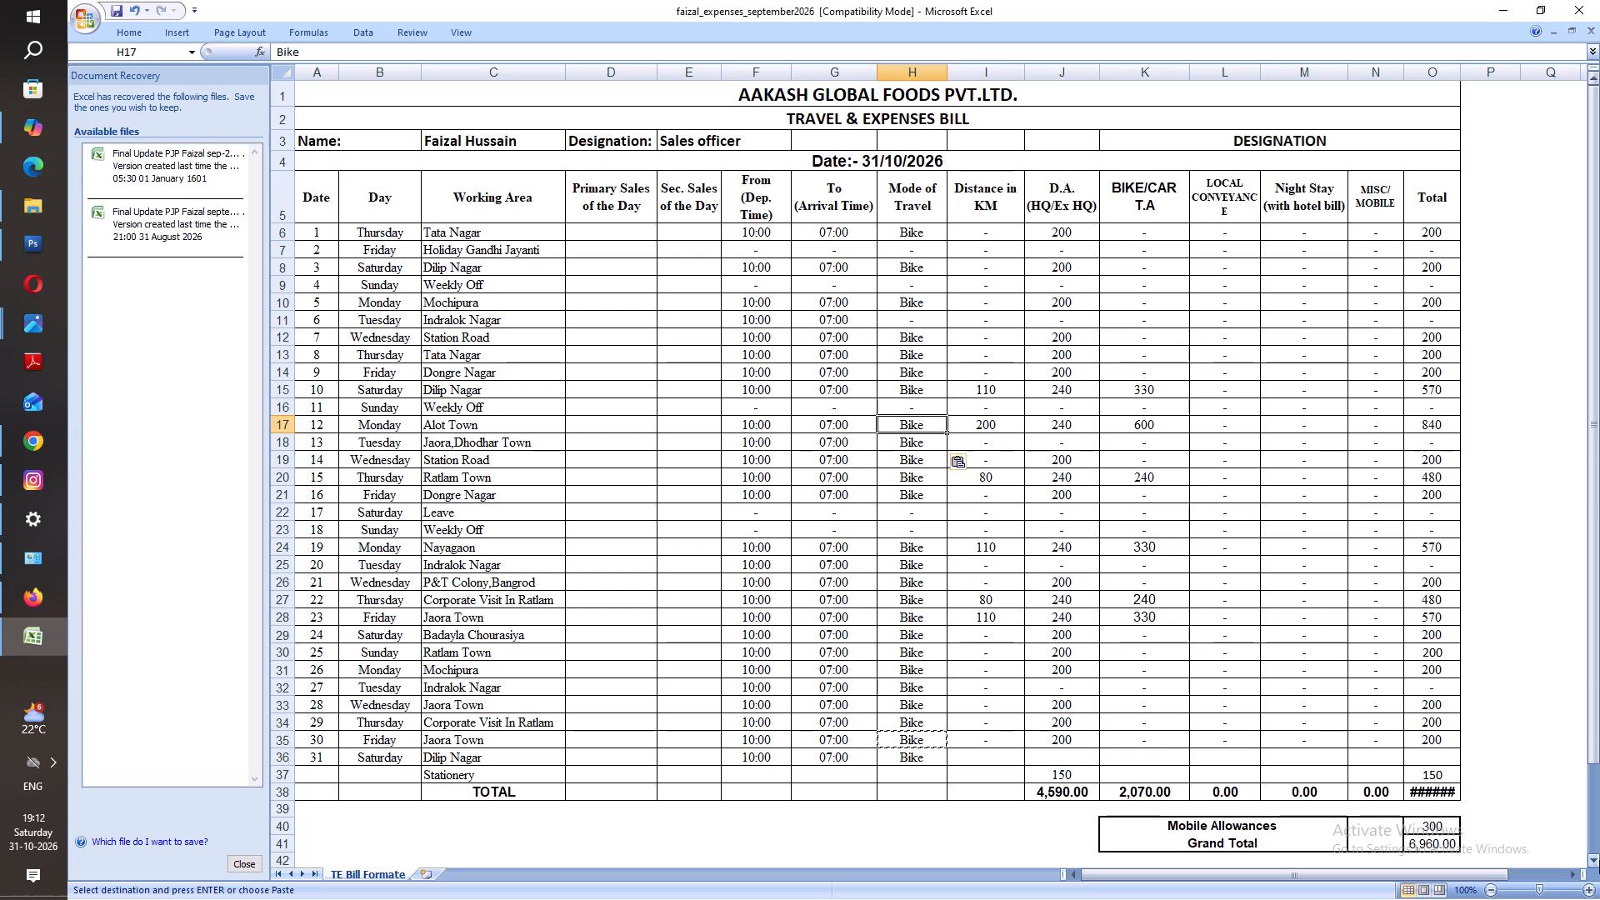
key(Up)
key(Up)
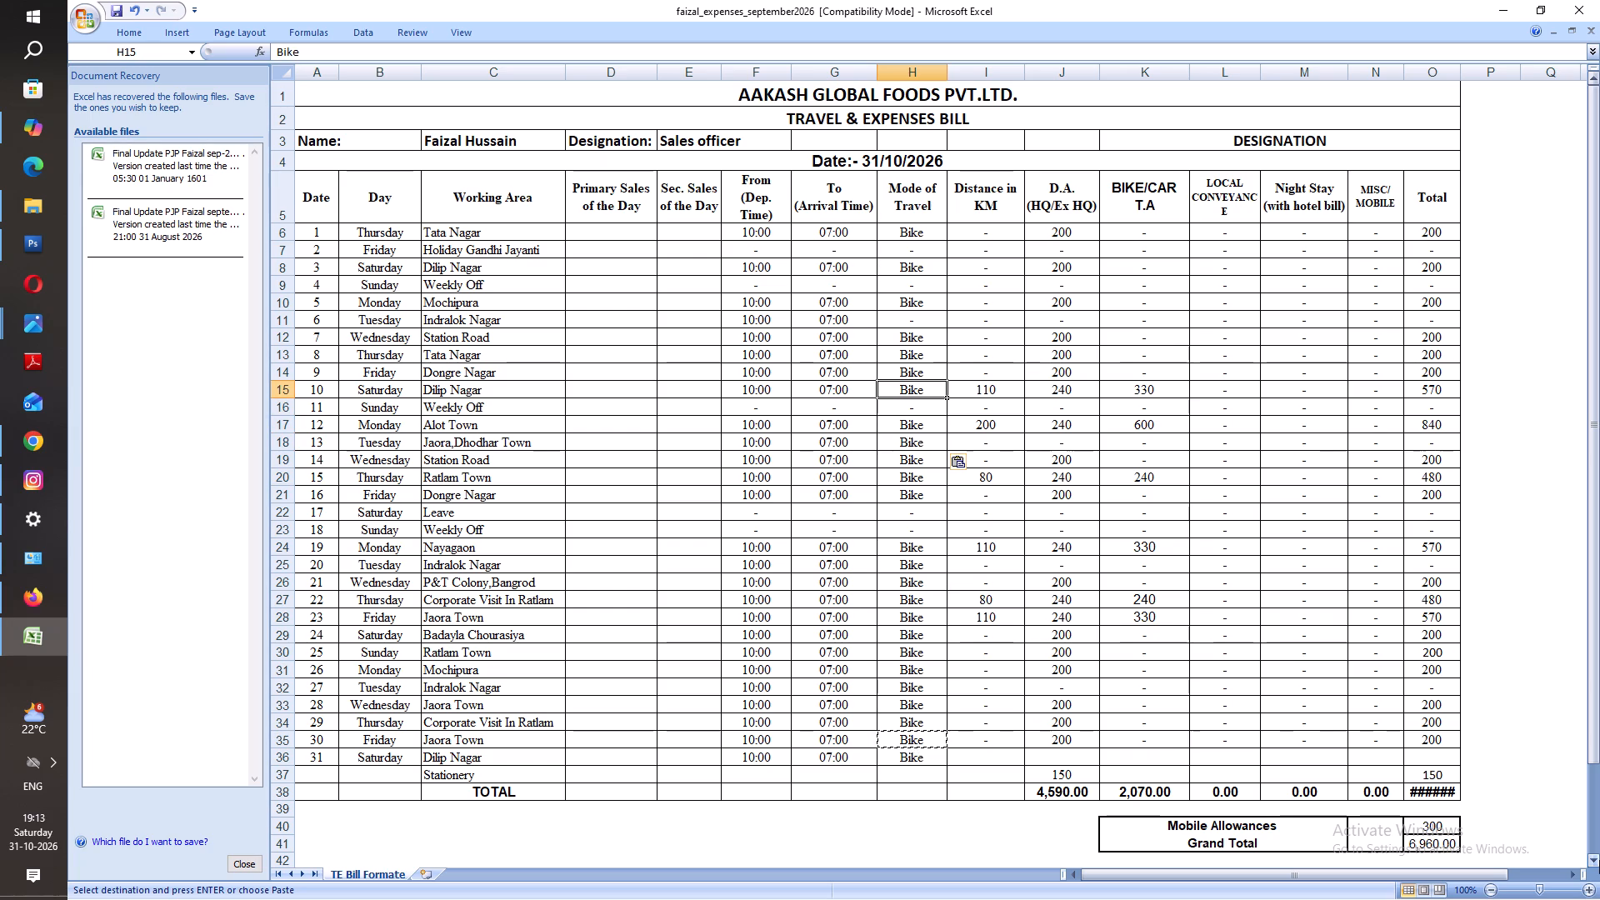
key(Up)
key(Up)
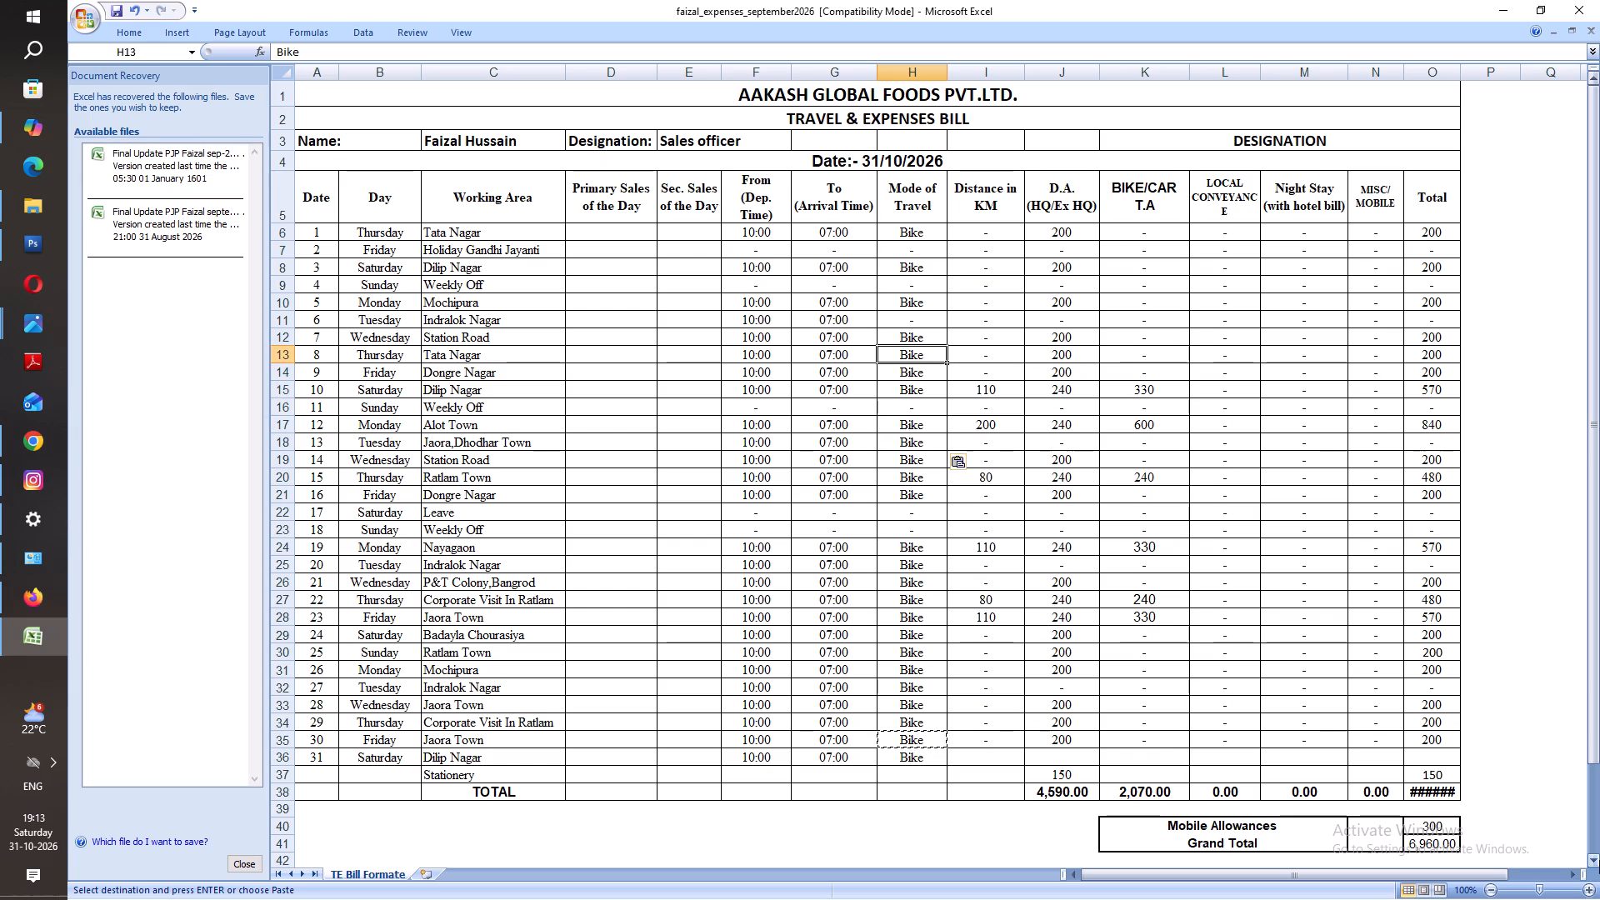
key(Up)
key(Up)
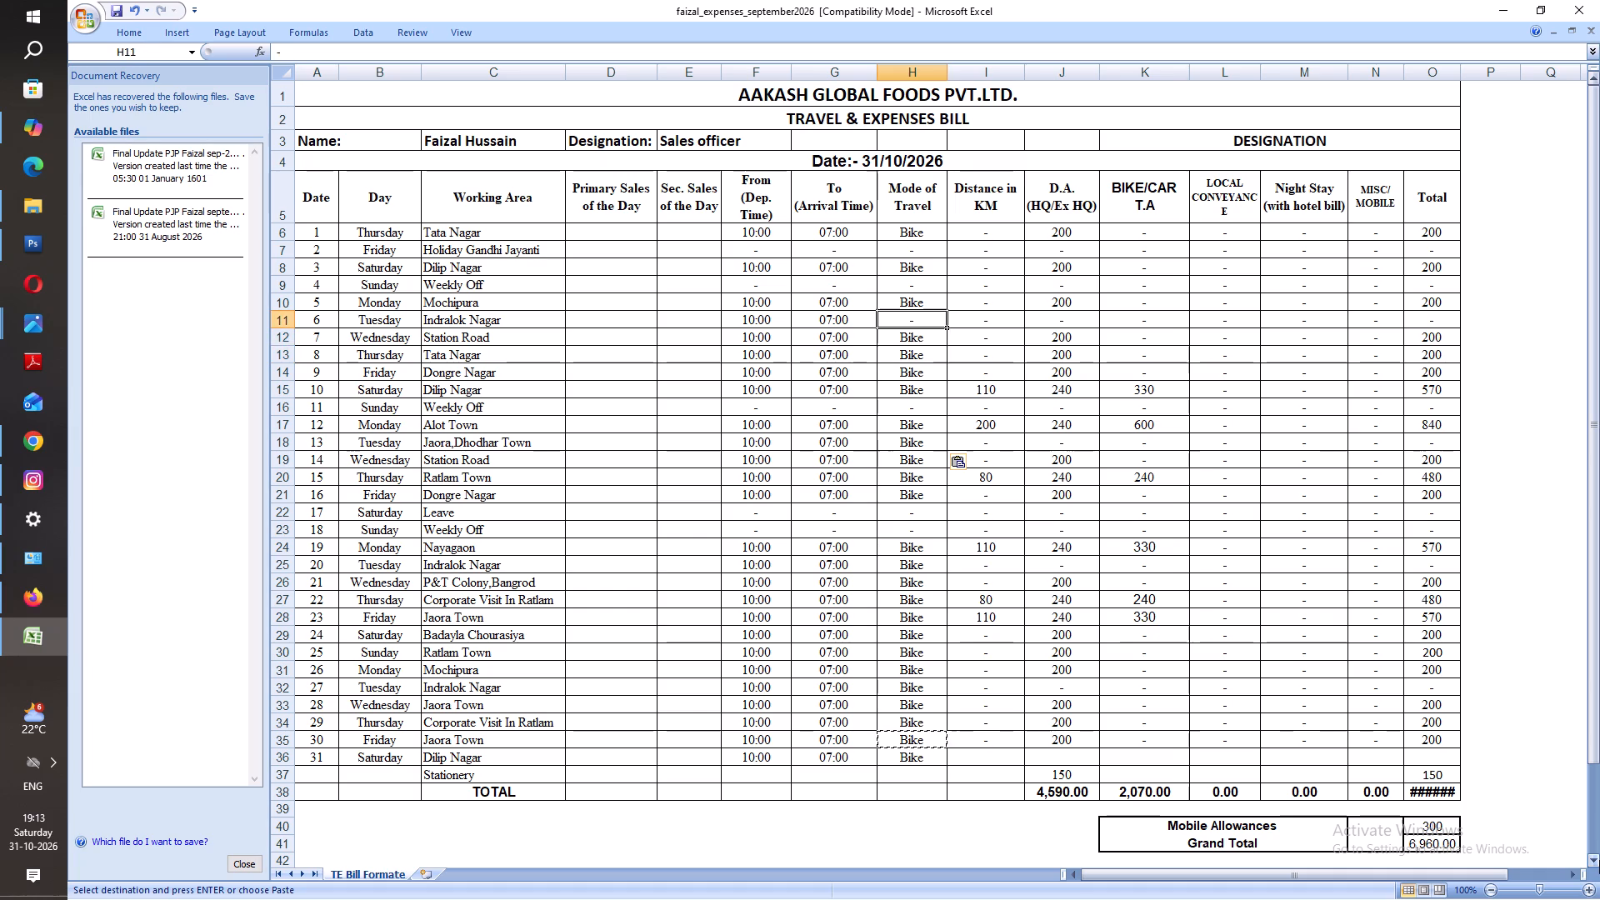
key(ctrl+v)
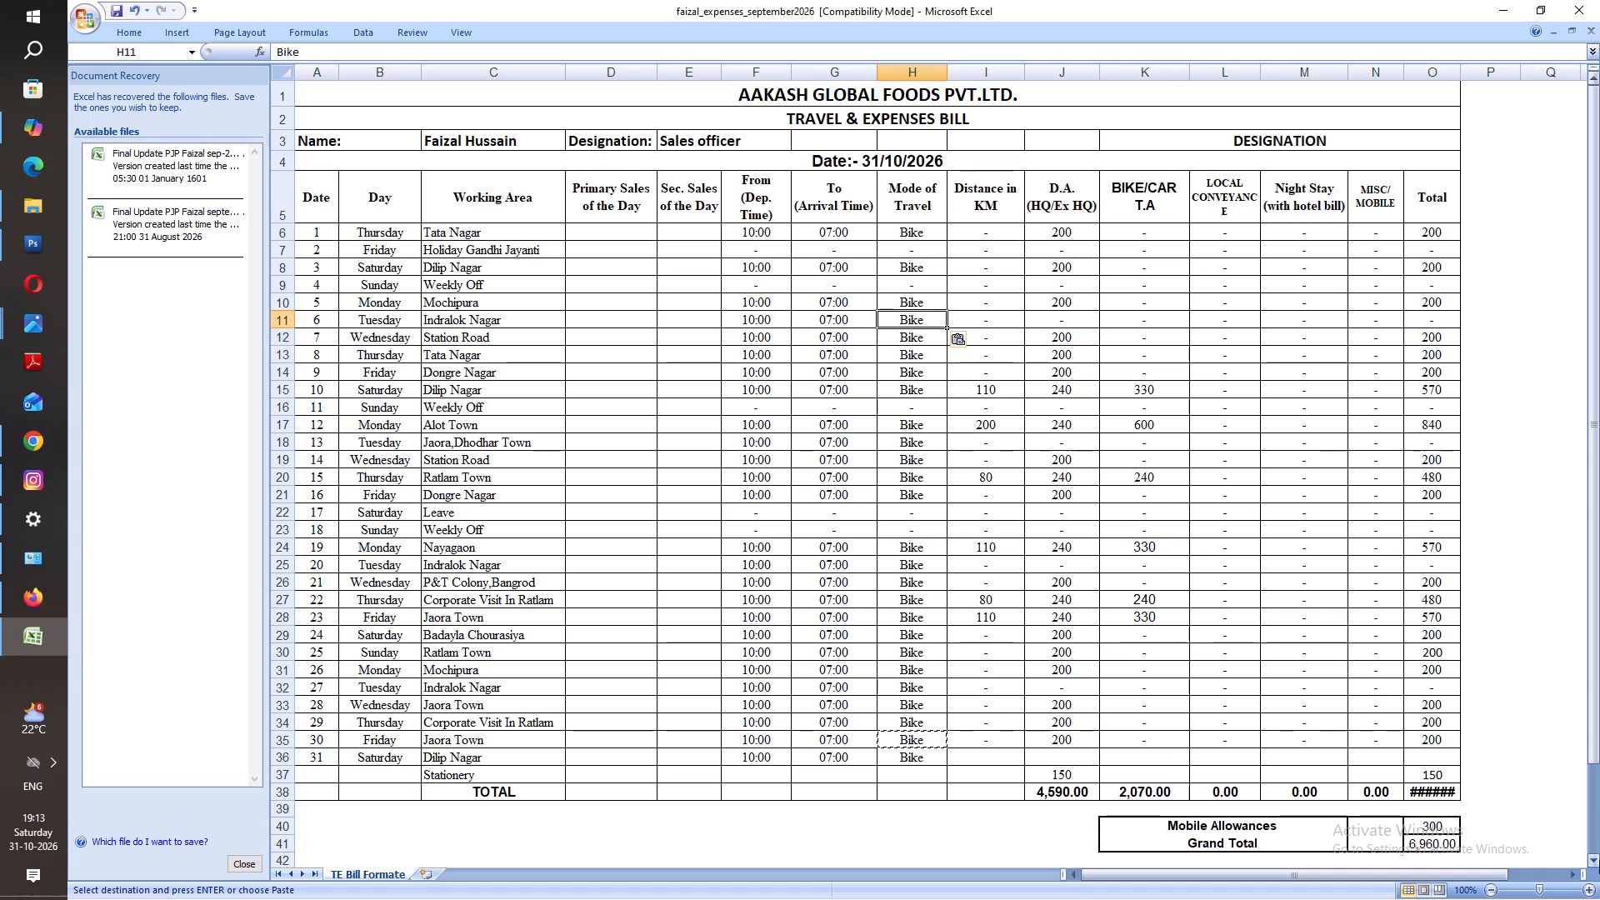
Set the D.A. of date 6 (Tuesday, Indralok Nagar) to 200.
key(Up)
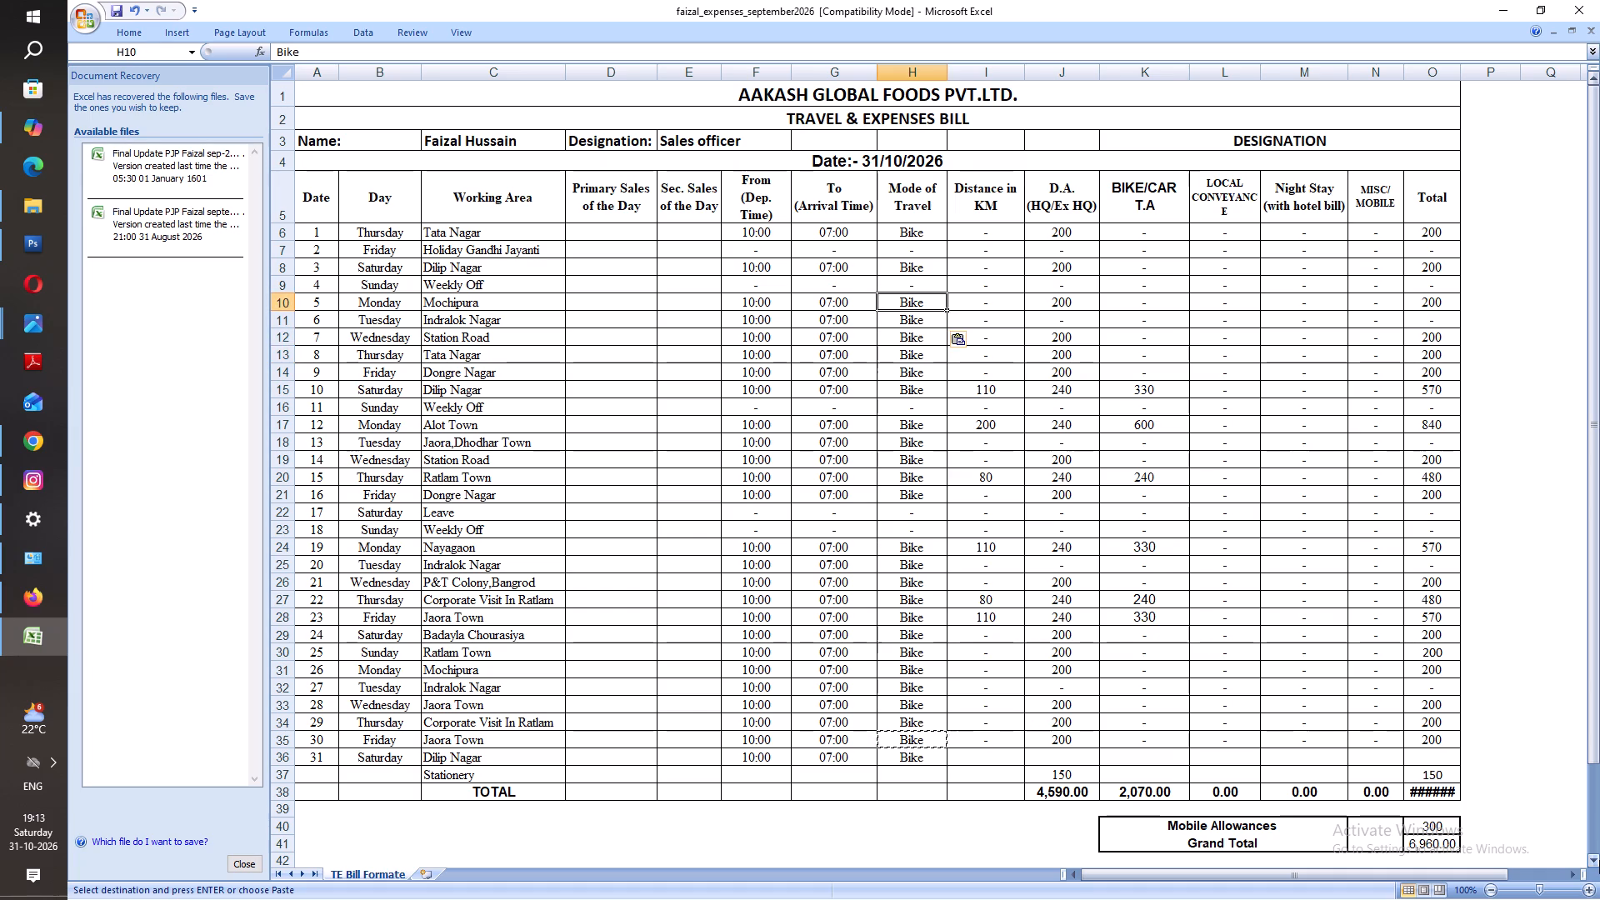
key(Up)
key(Up)
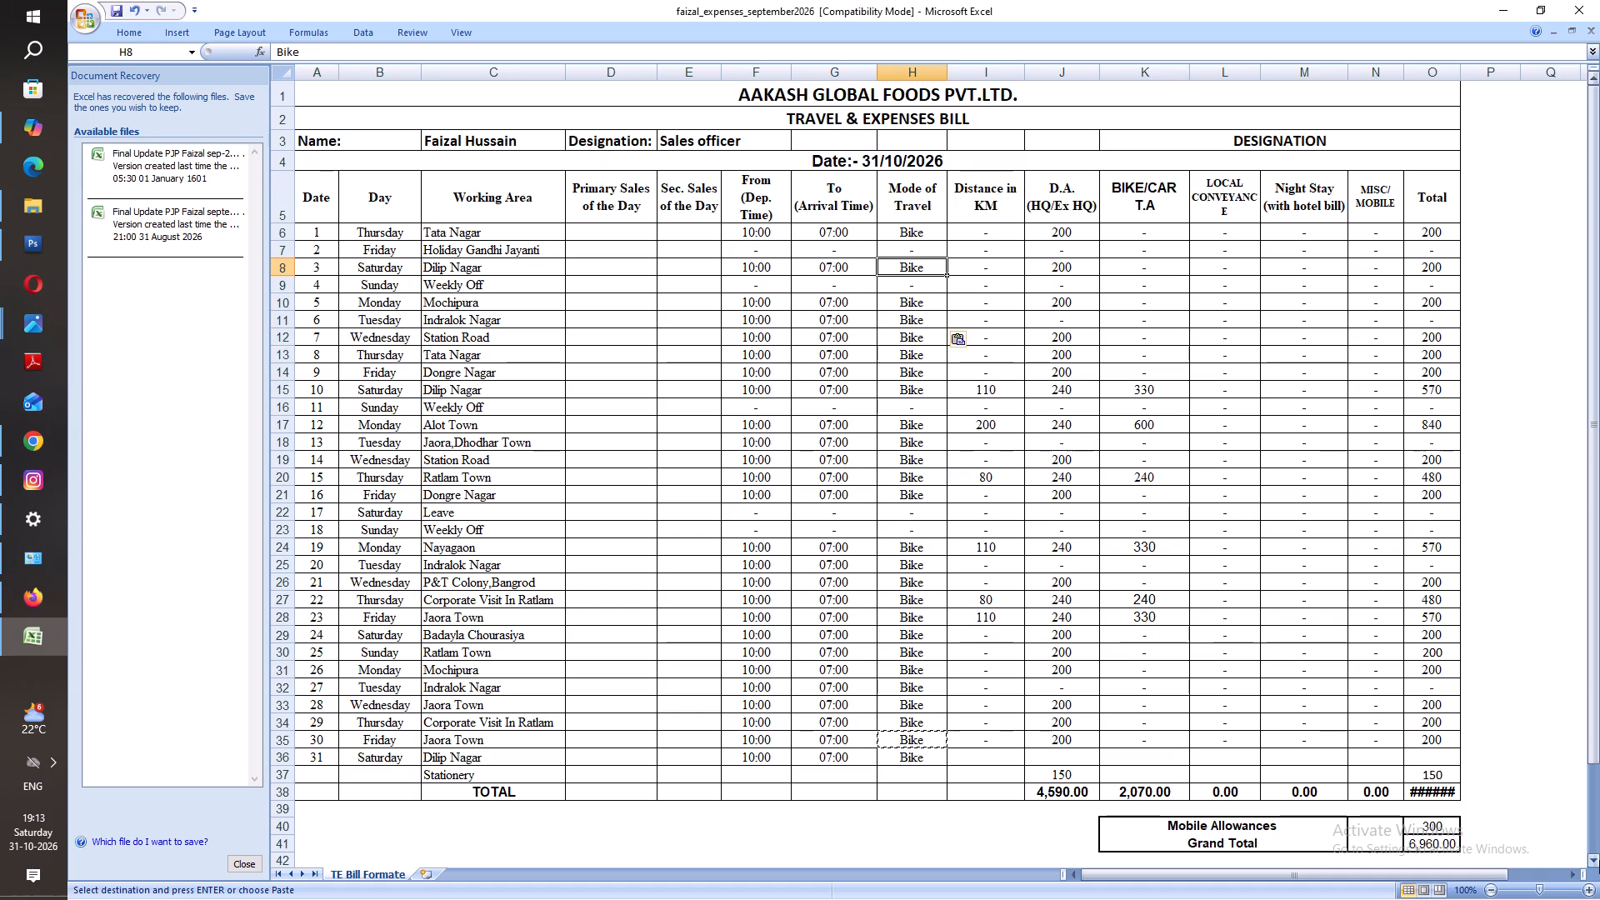
key(Up)
key(Up)
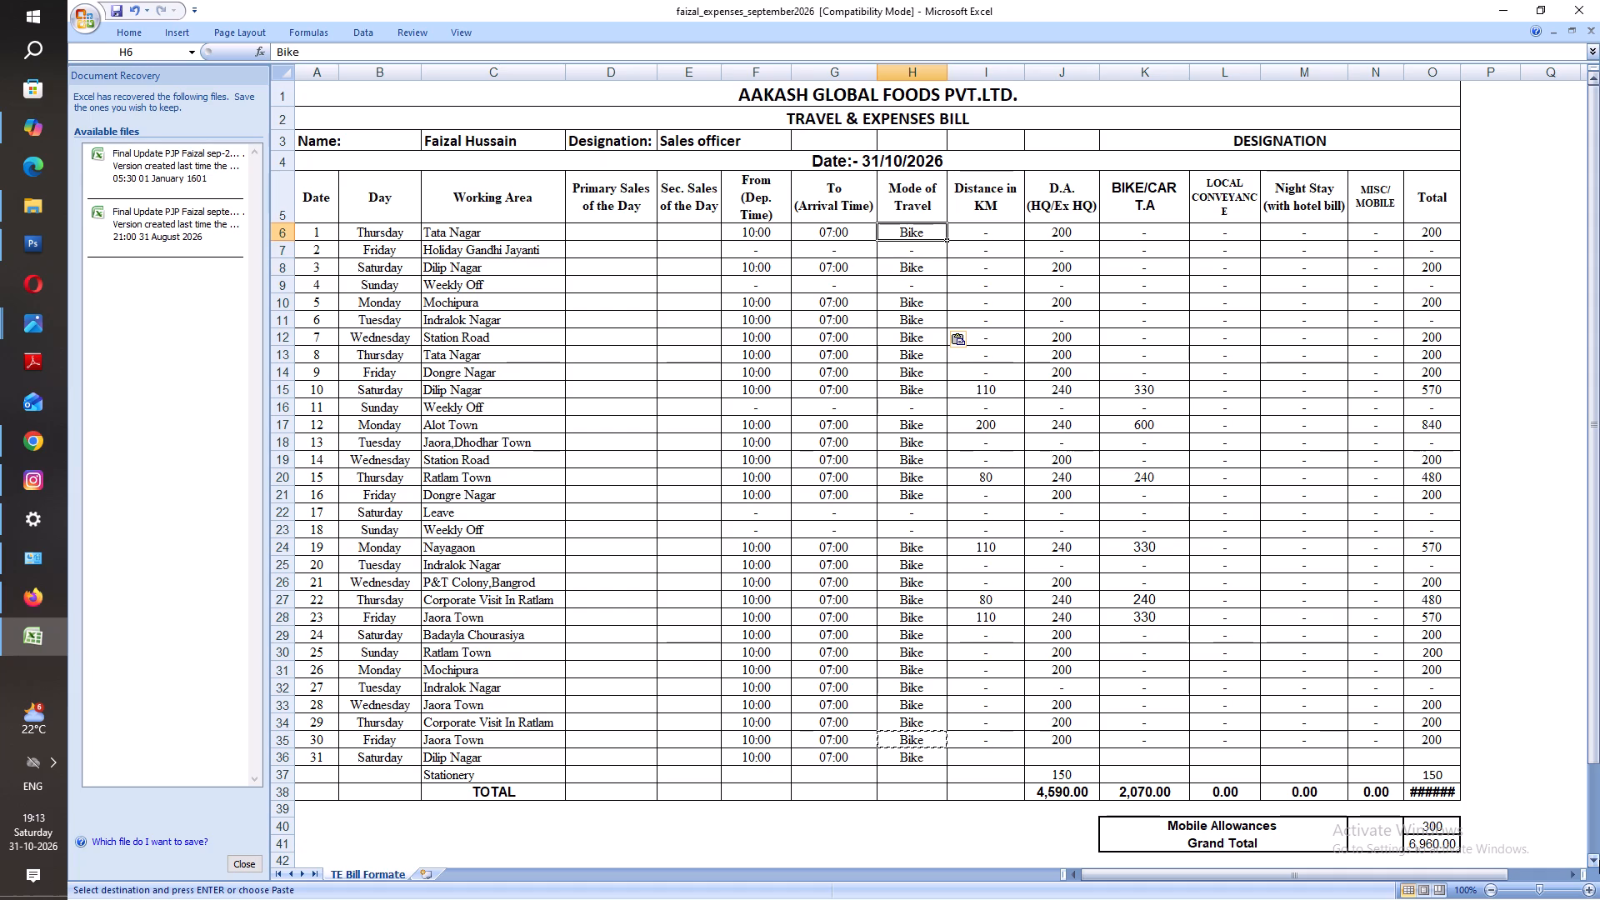
key(Right)
key(Right)
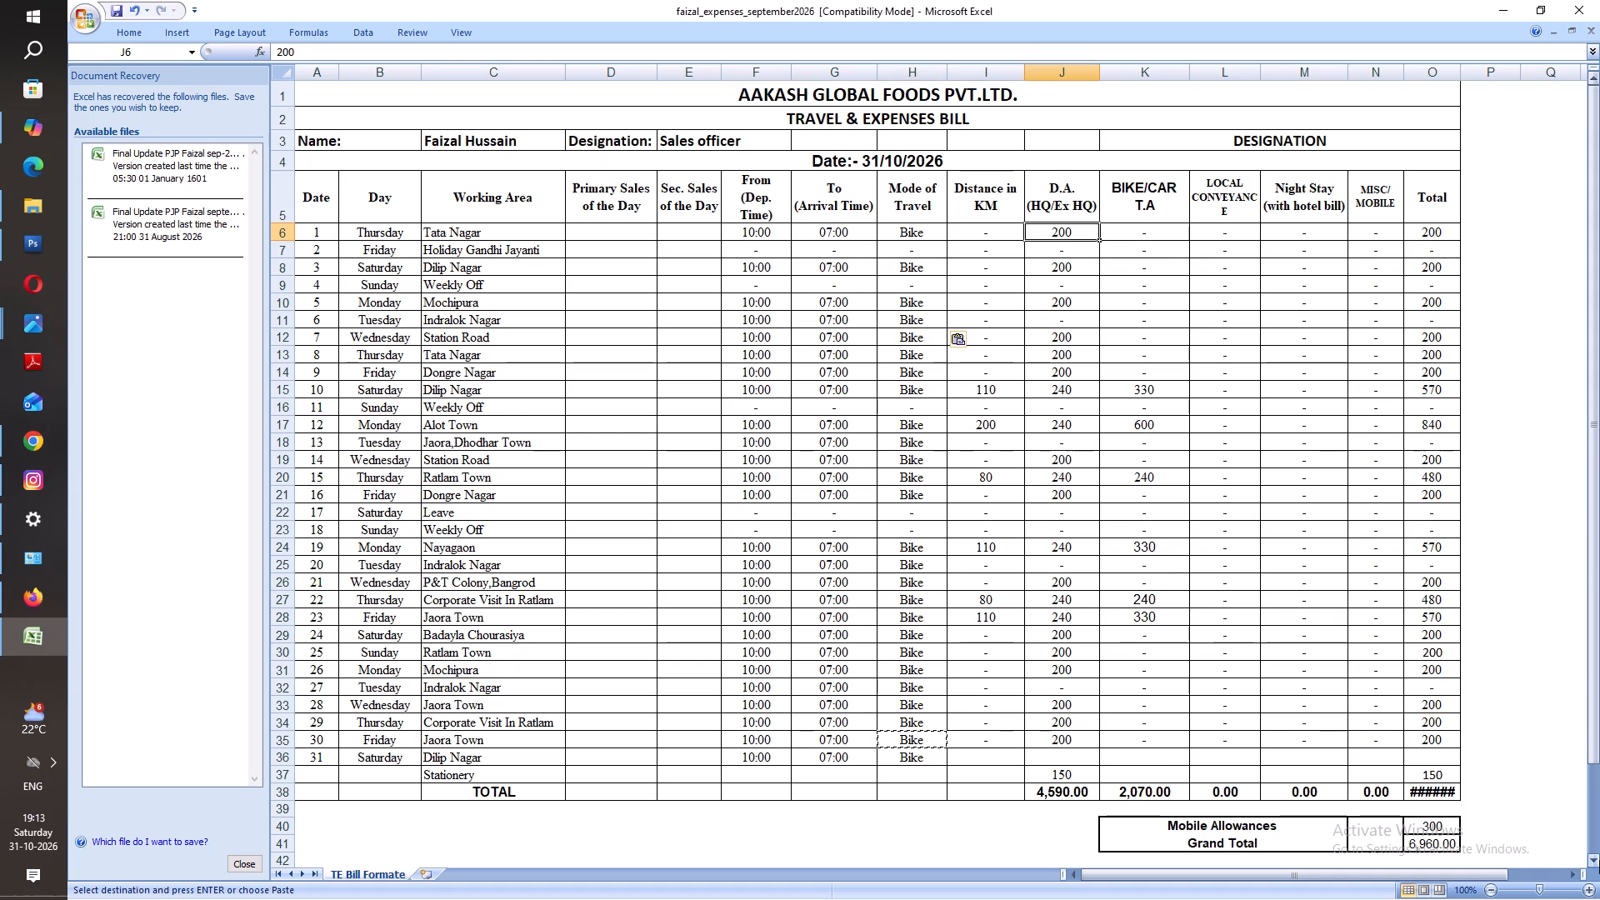
key(Down)
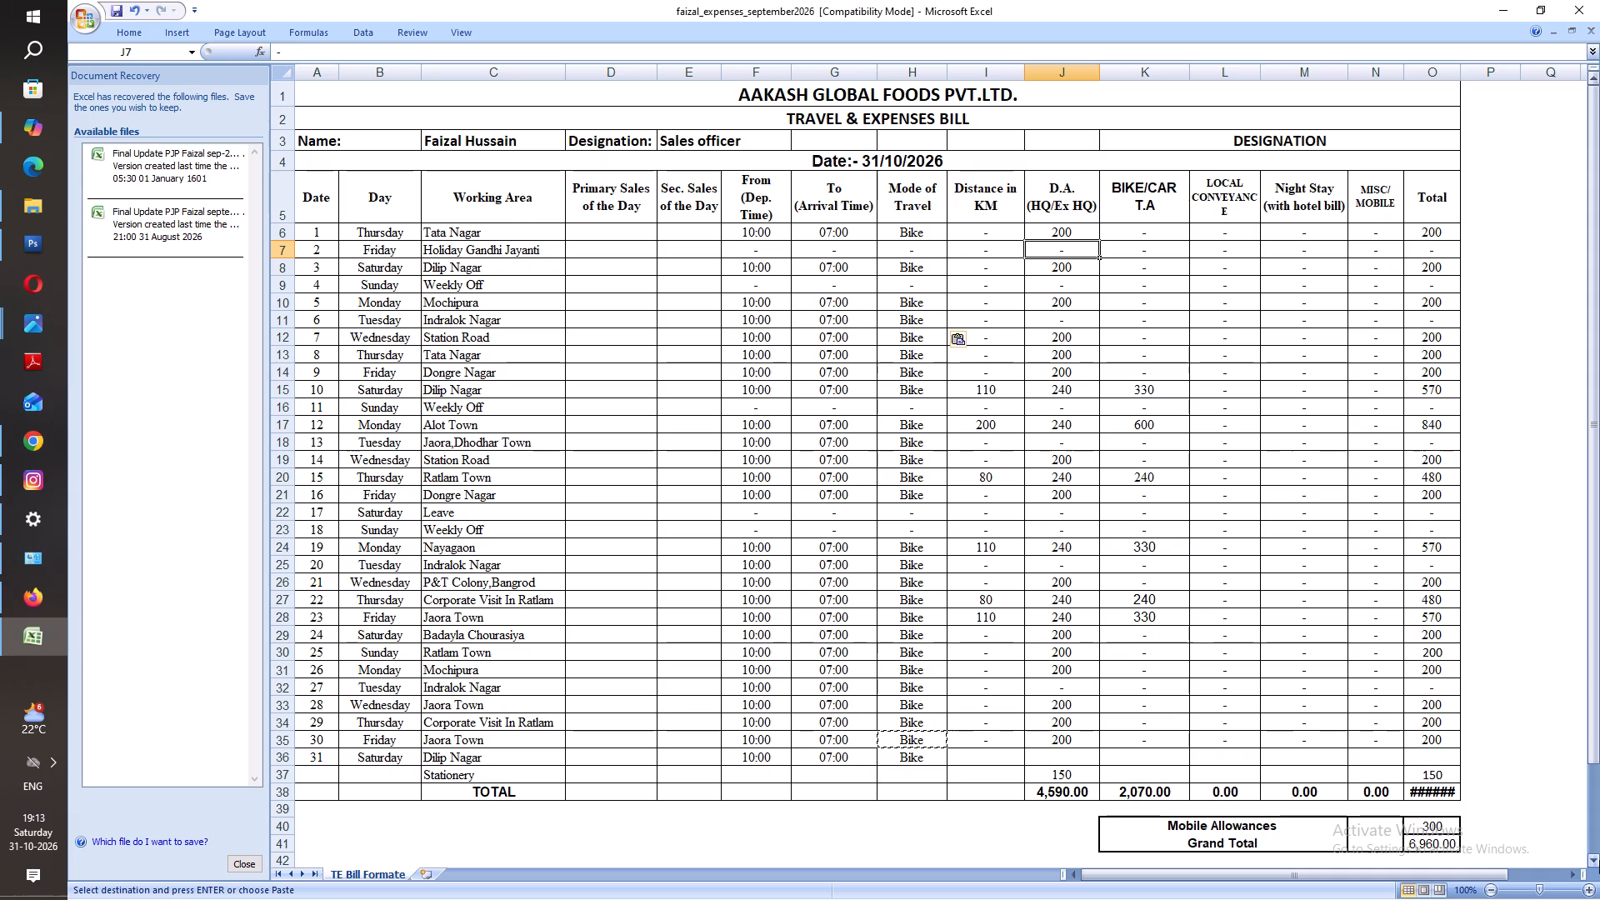
key(Down)
key(Down)
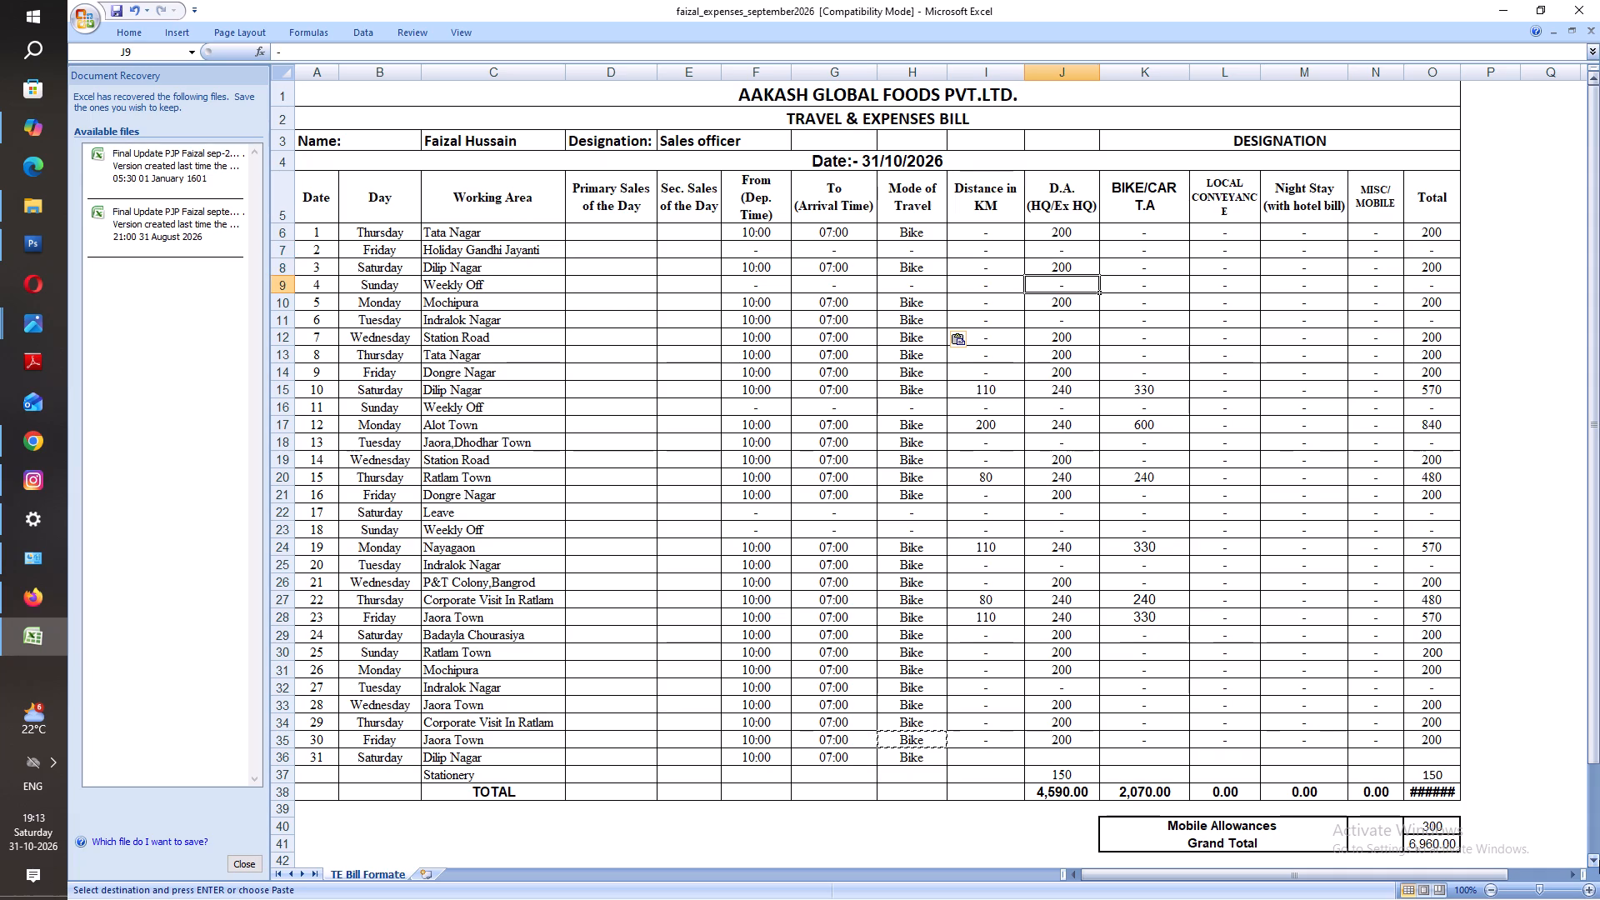
key(Down)
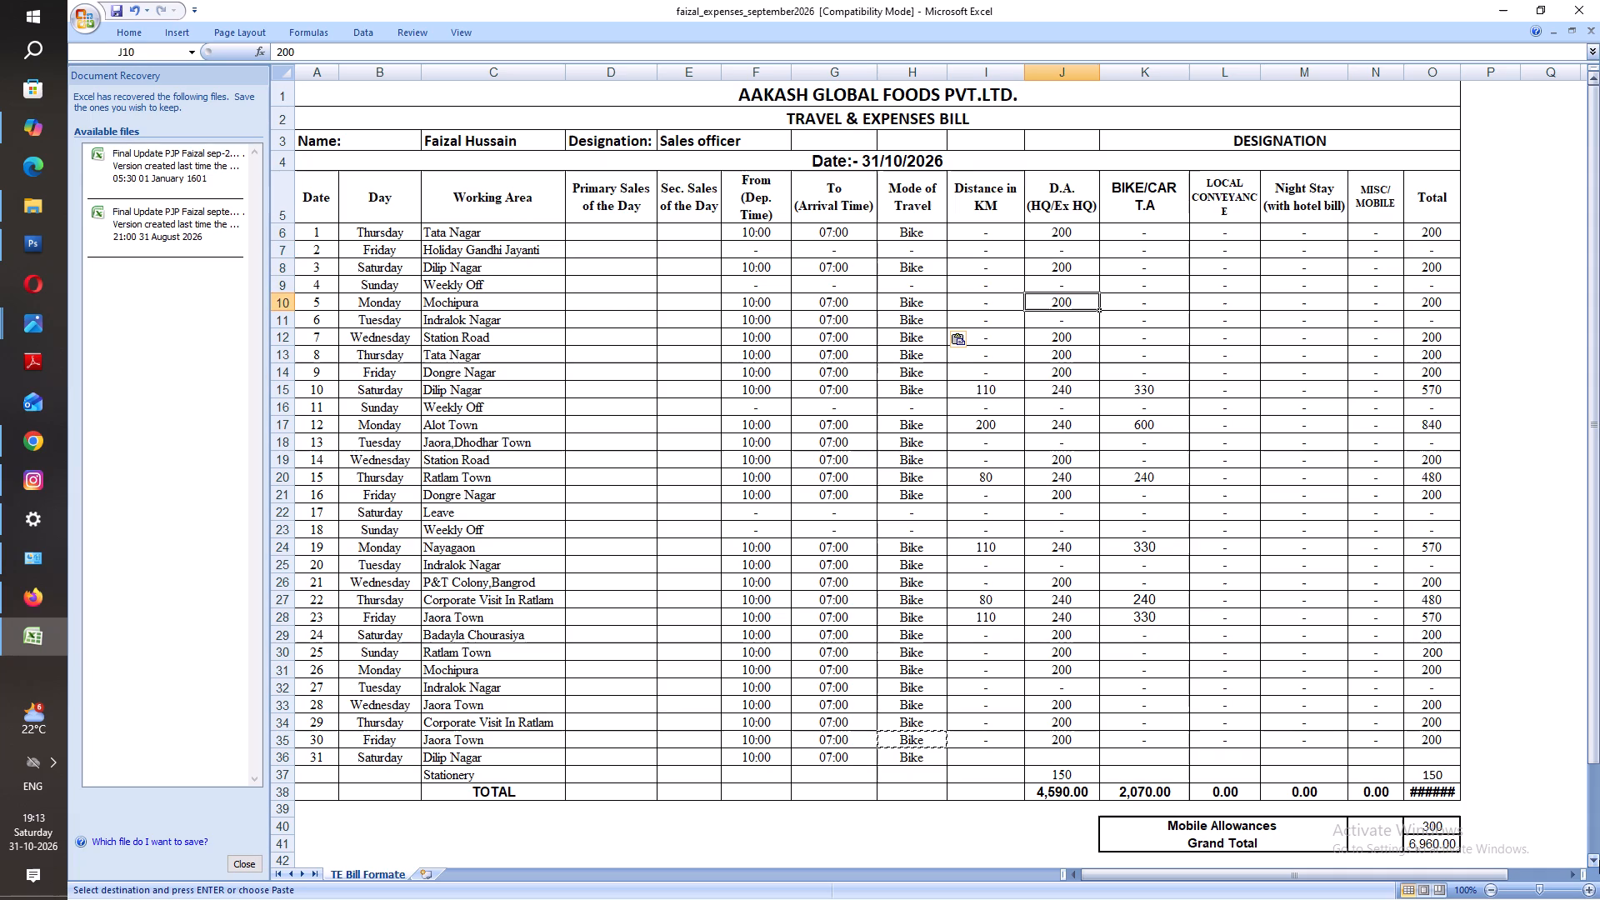
key(Down)
text(200)
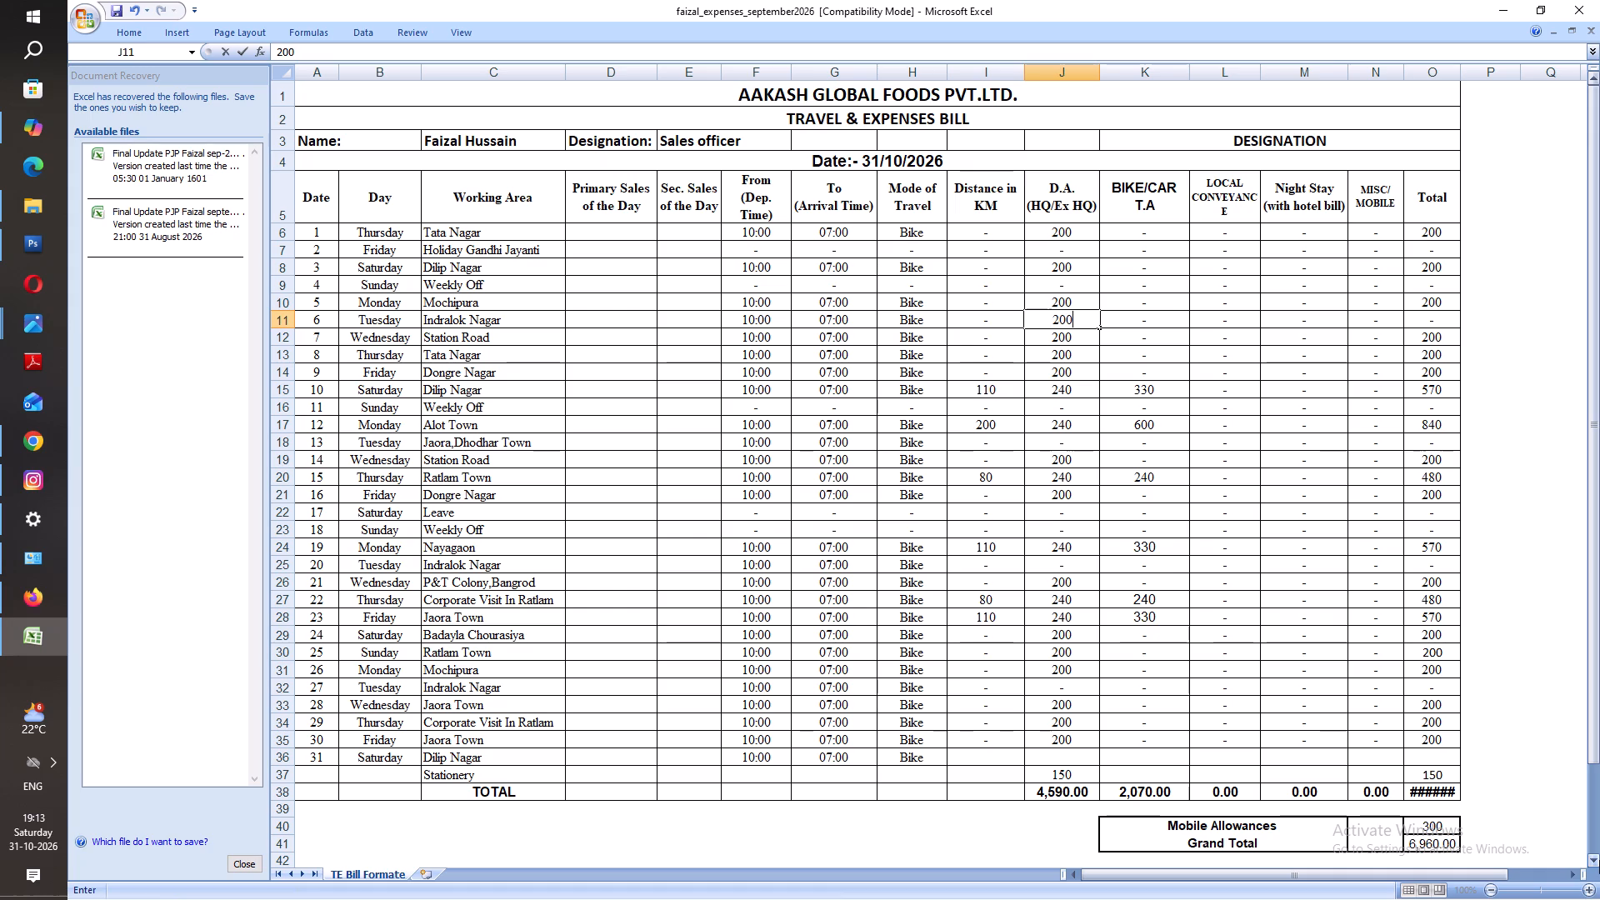
key(Down)
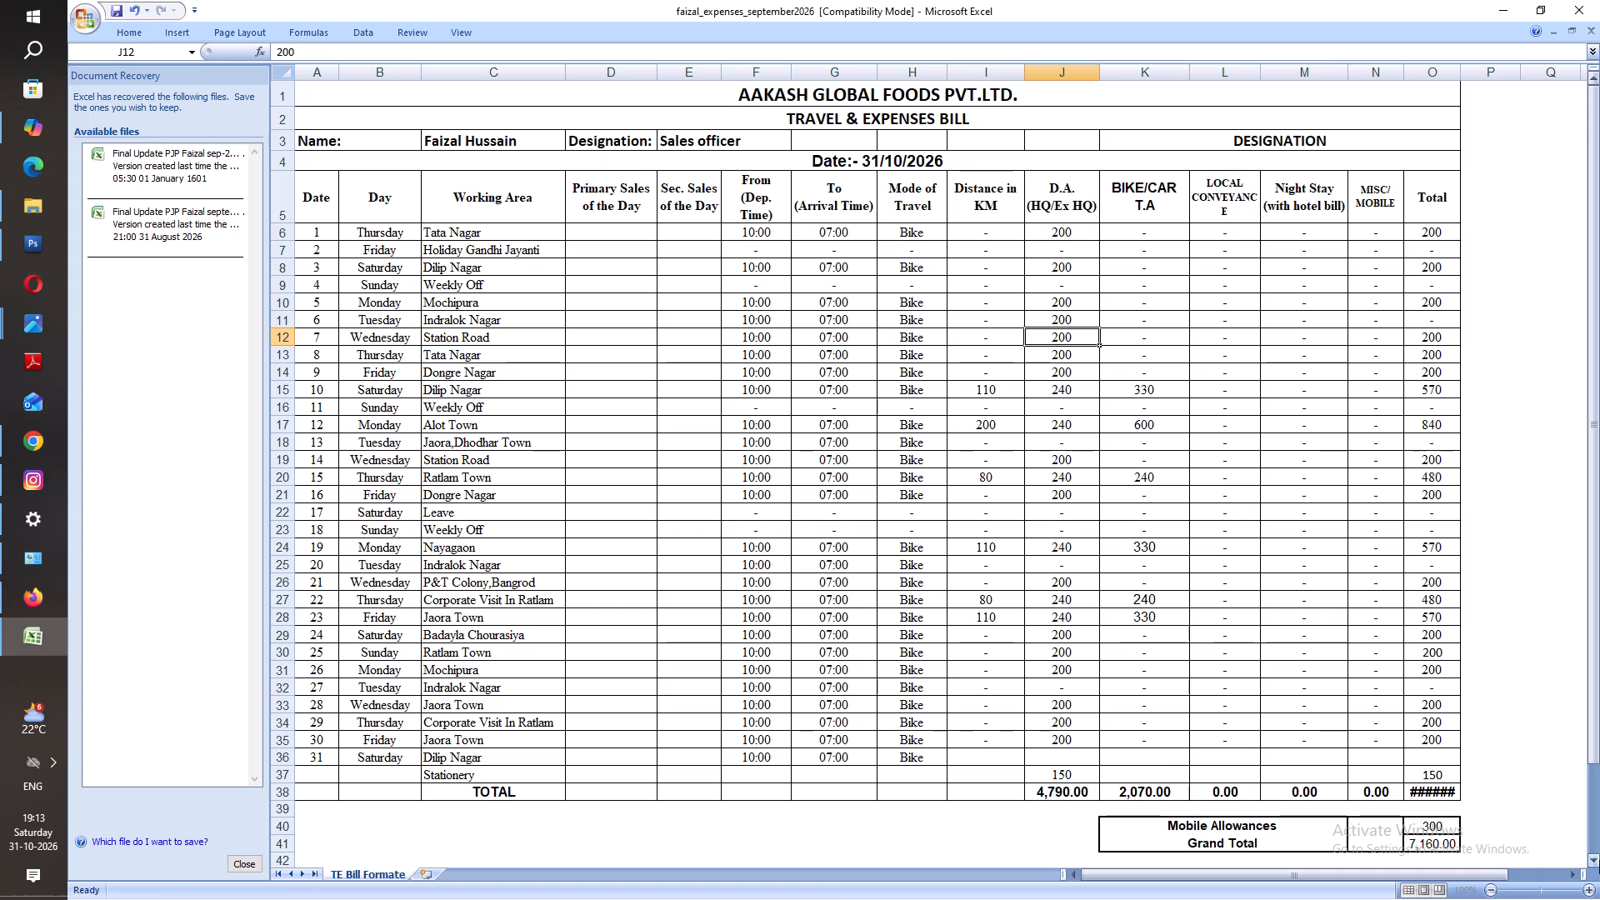
Set the D.A. of date 10 (Saturday, Dilip Nagar) to 200.
key(Down)
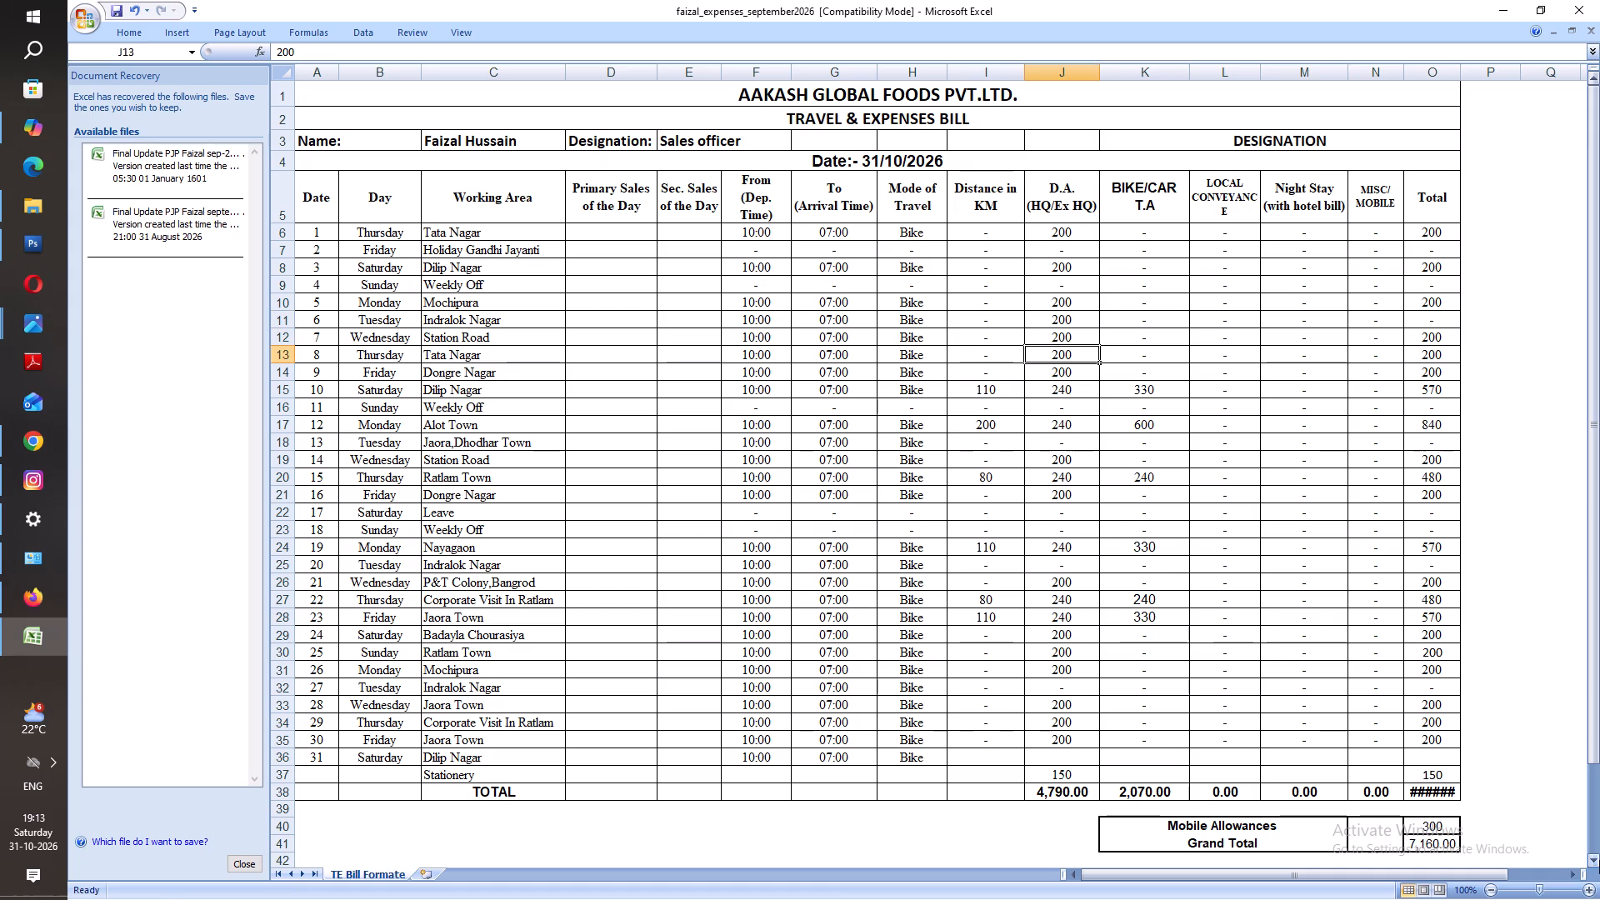
key(Down)
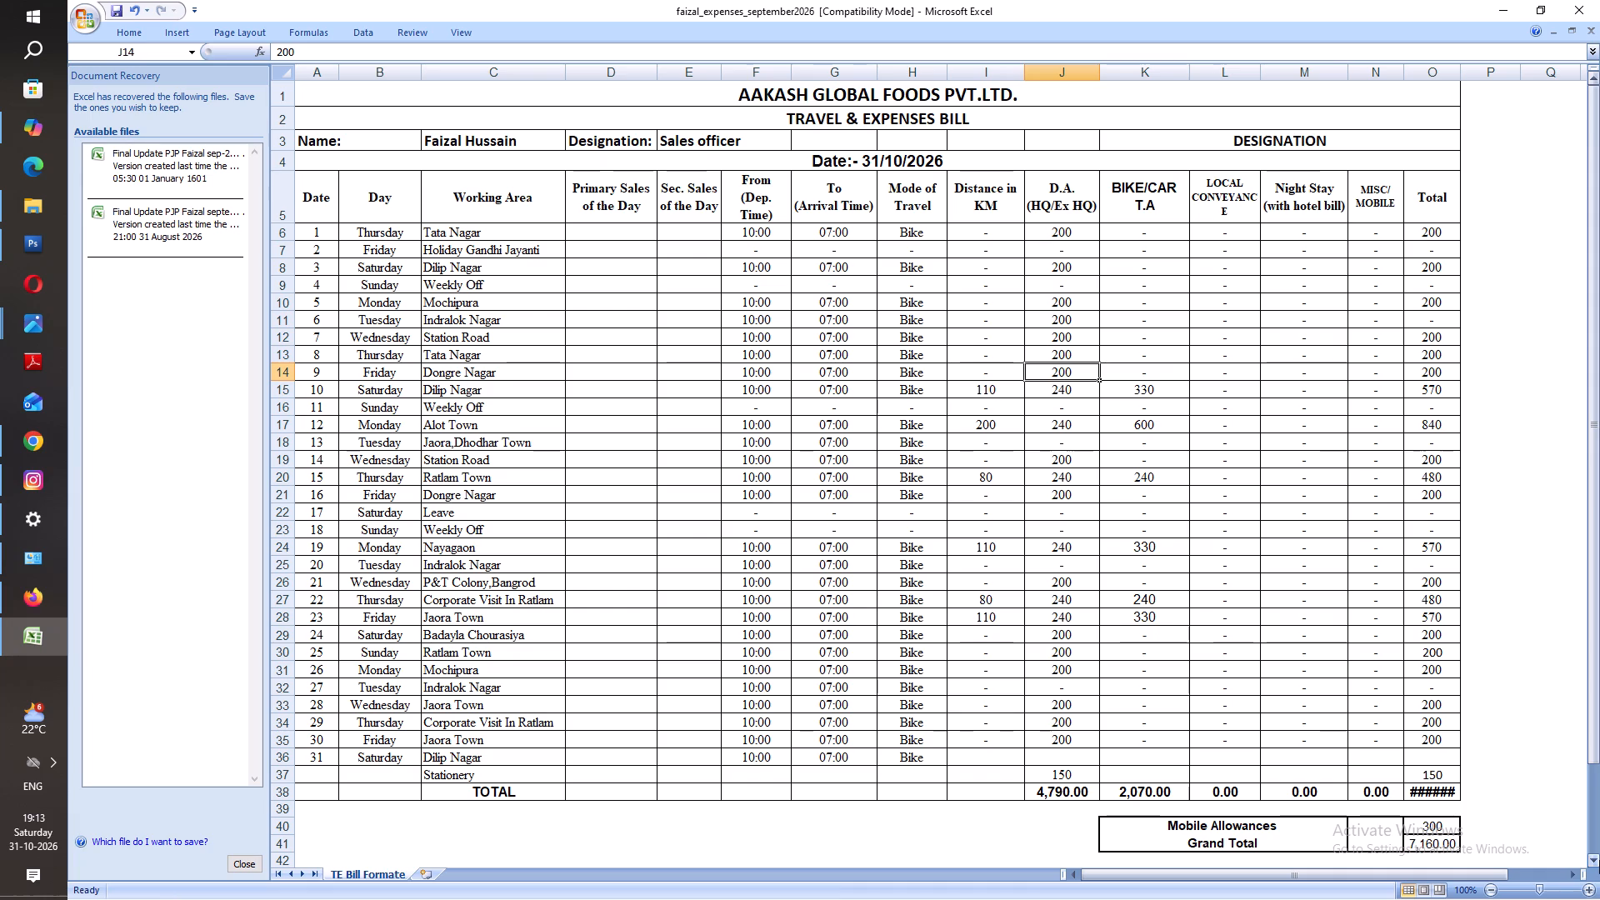
key(Down)
text(200)
key(Left)
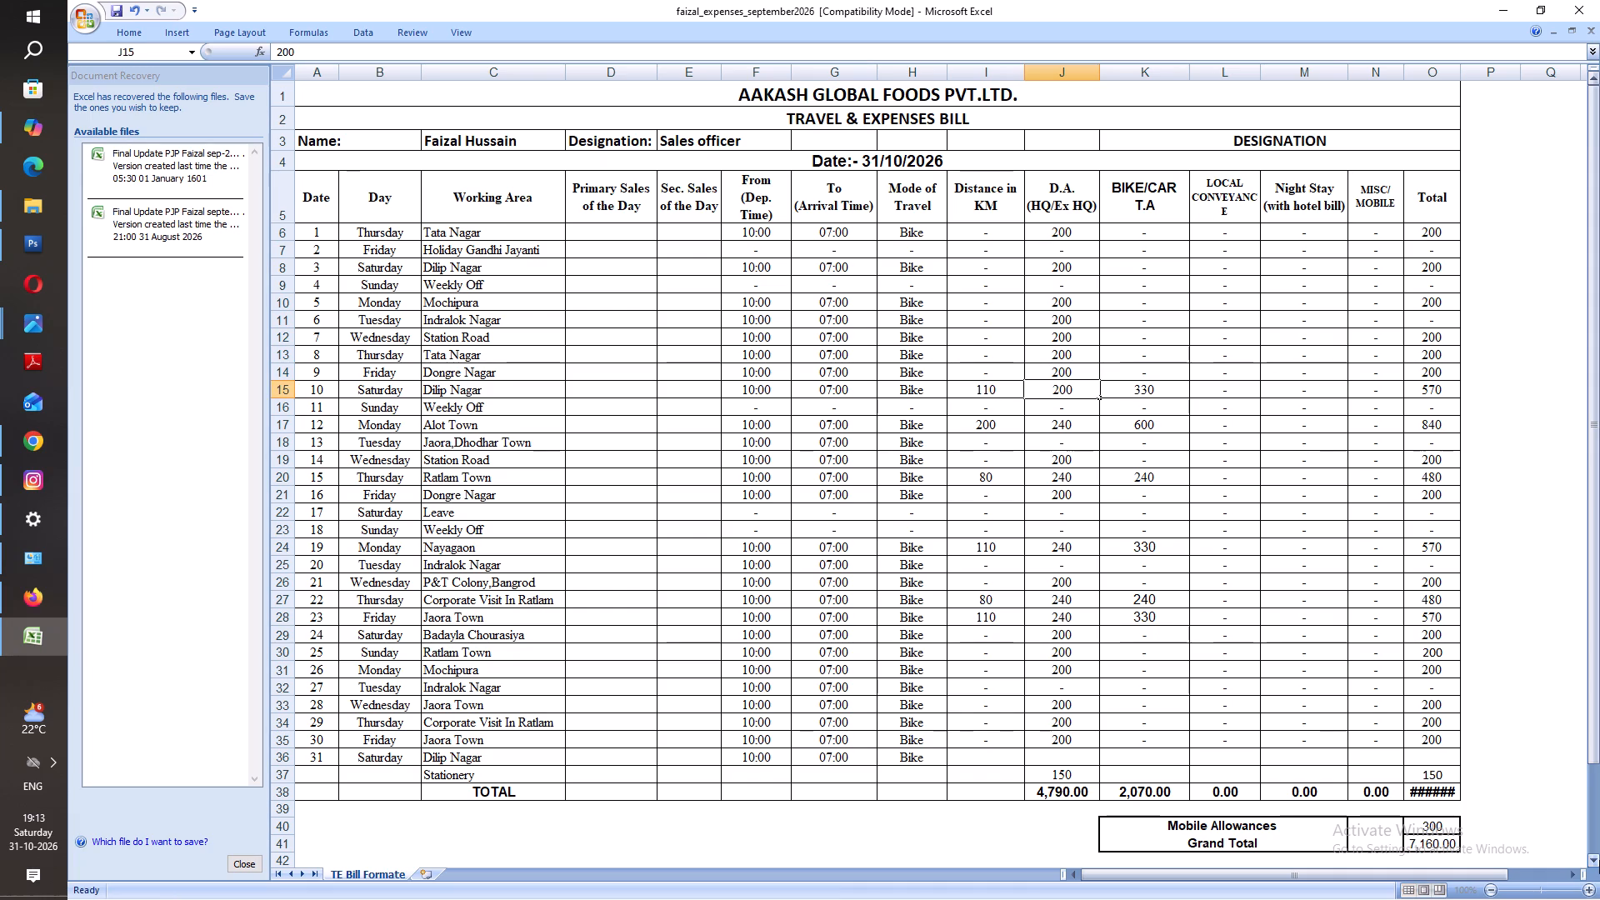
Replace the Distance in KM of date 10 (Saturday, Dilip Nagar) with the dash copied from date 9.
key(Up)
key(ctrl+c)
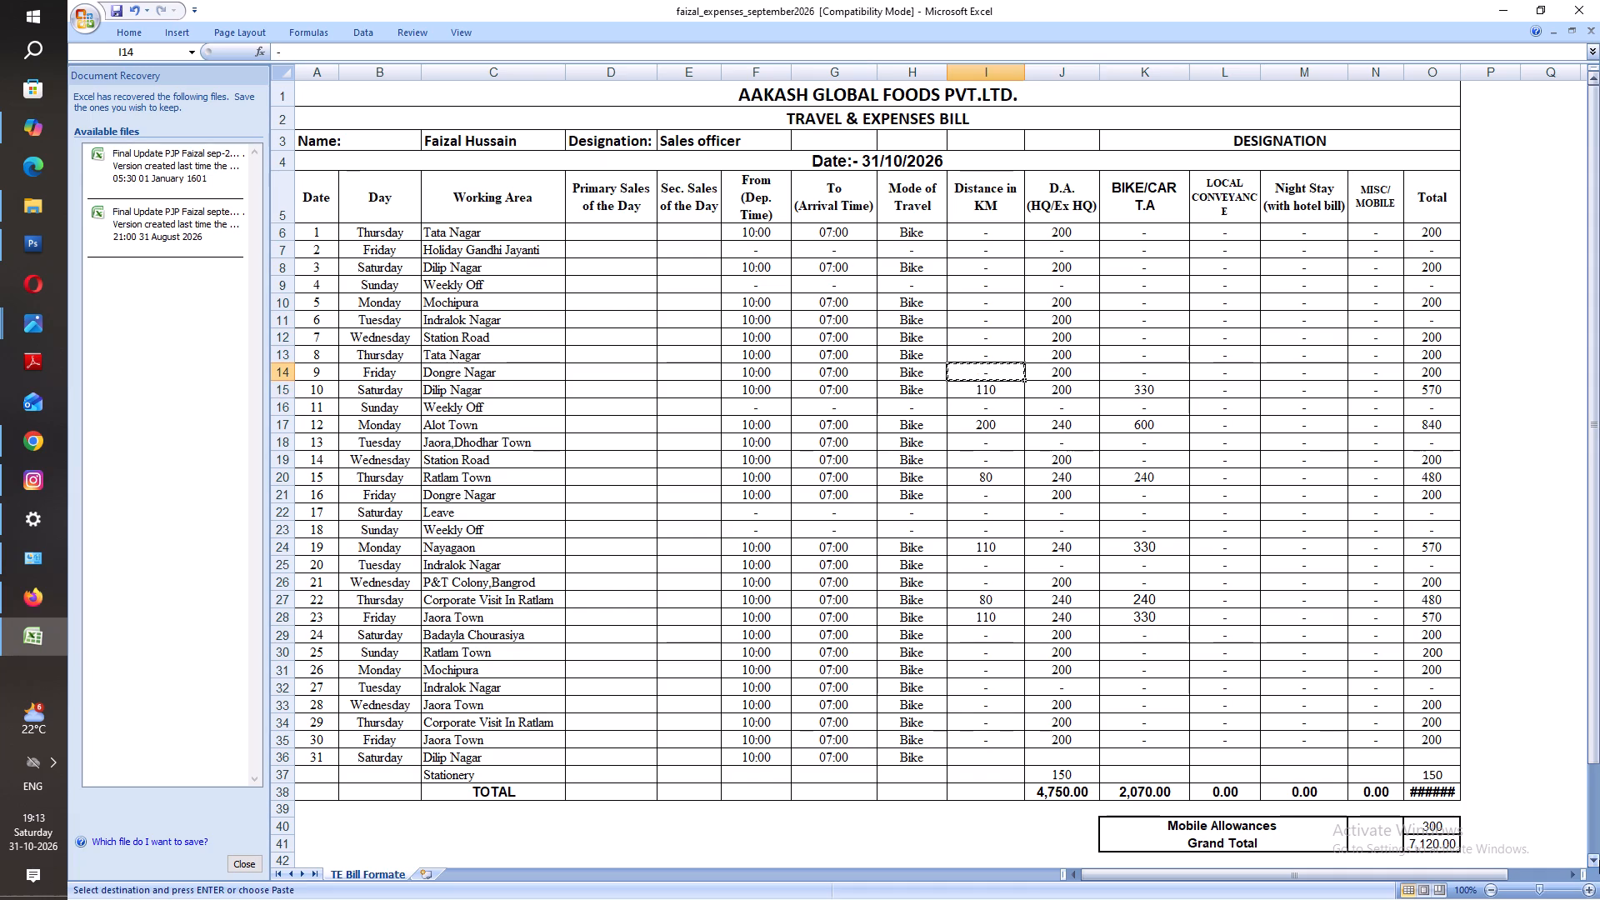
key(Down)
key(ctrl+v)
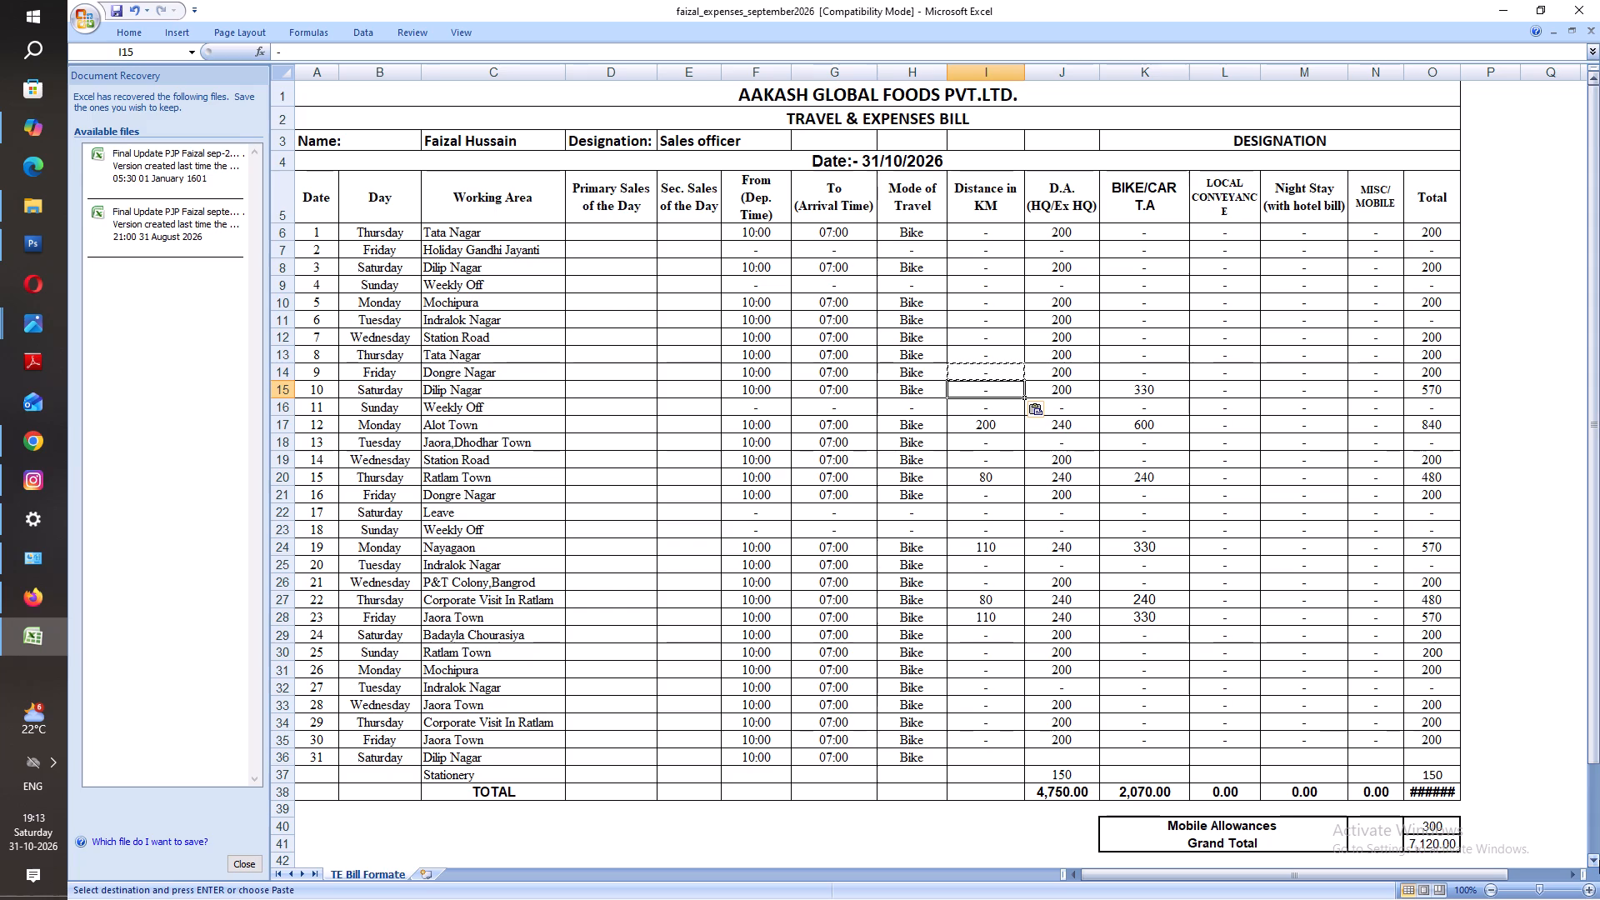
key(Right)
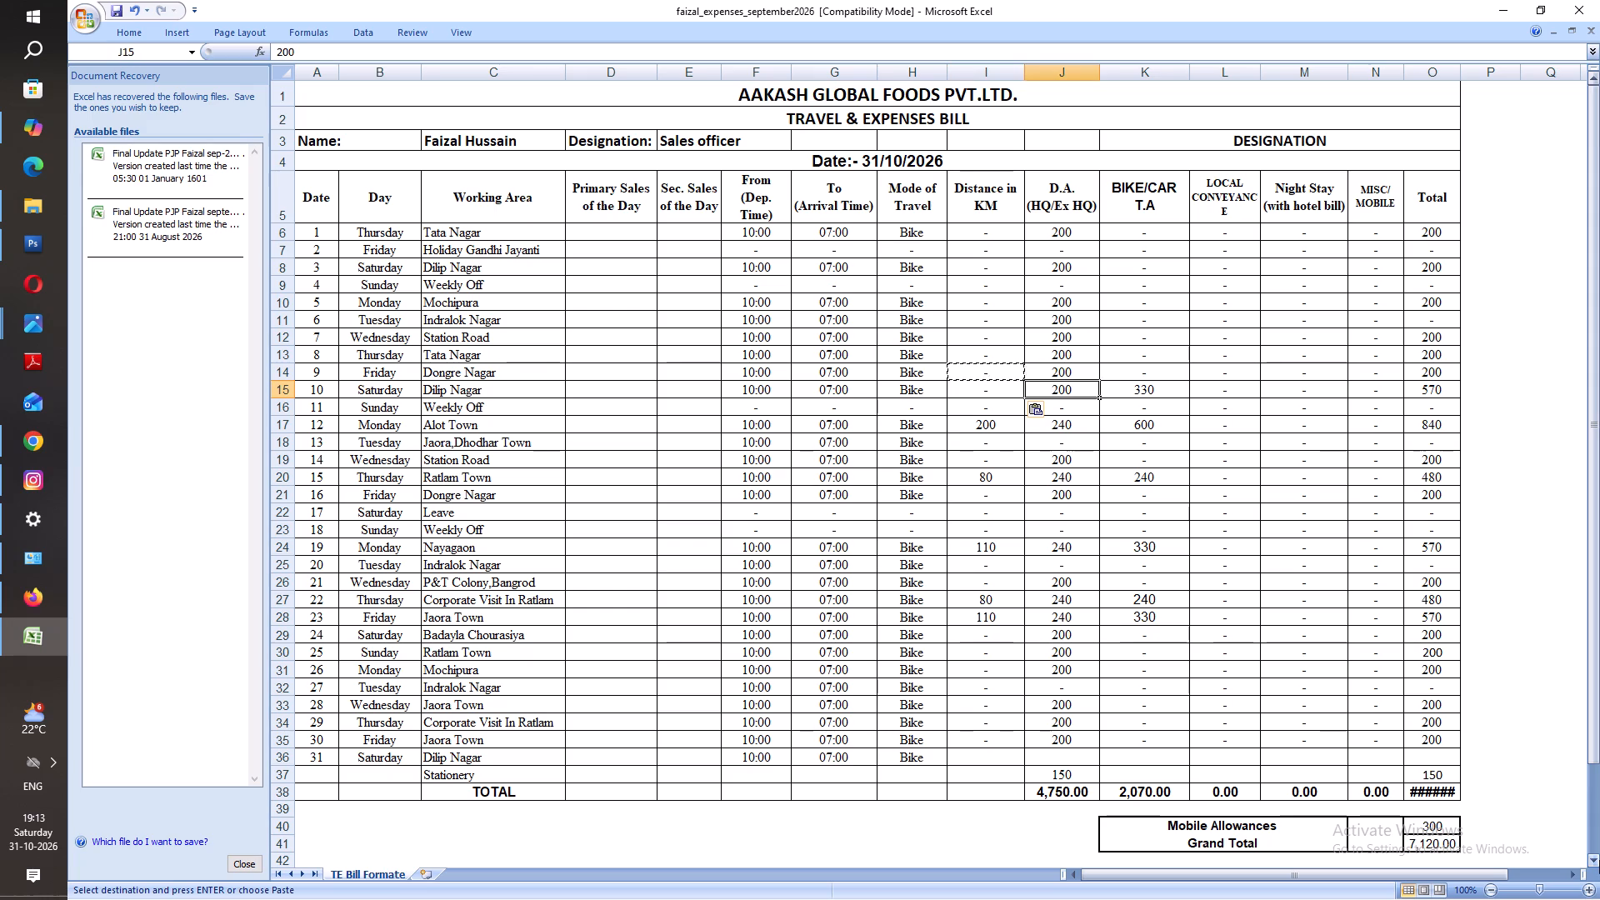
key(Left)
key(Return)
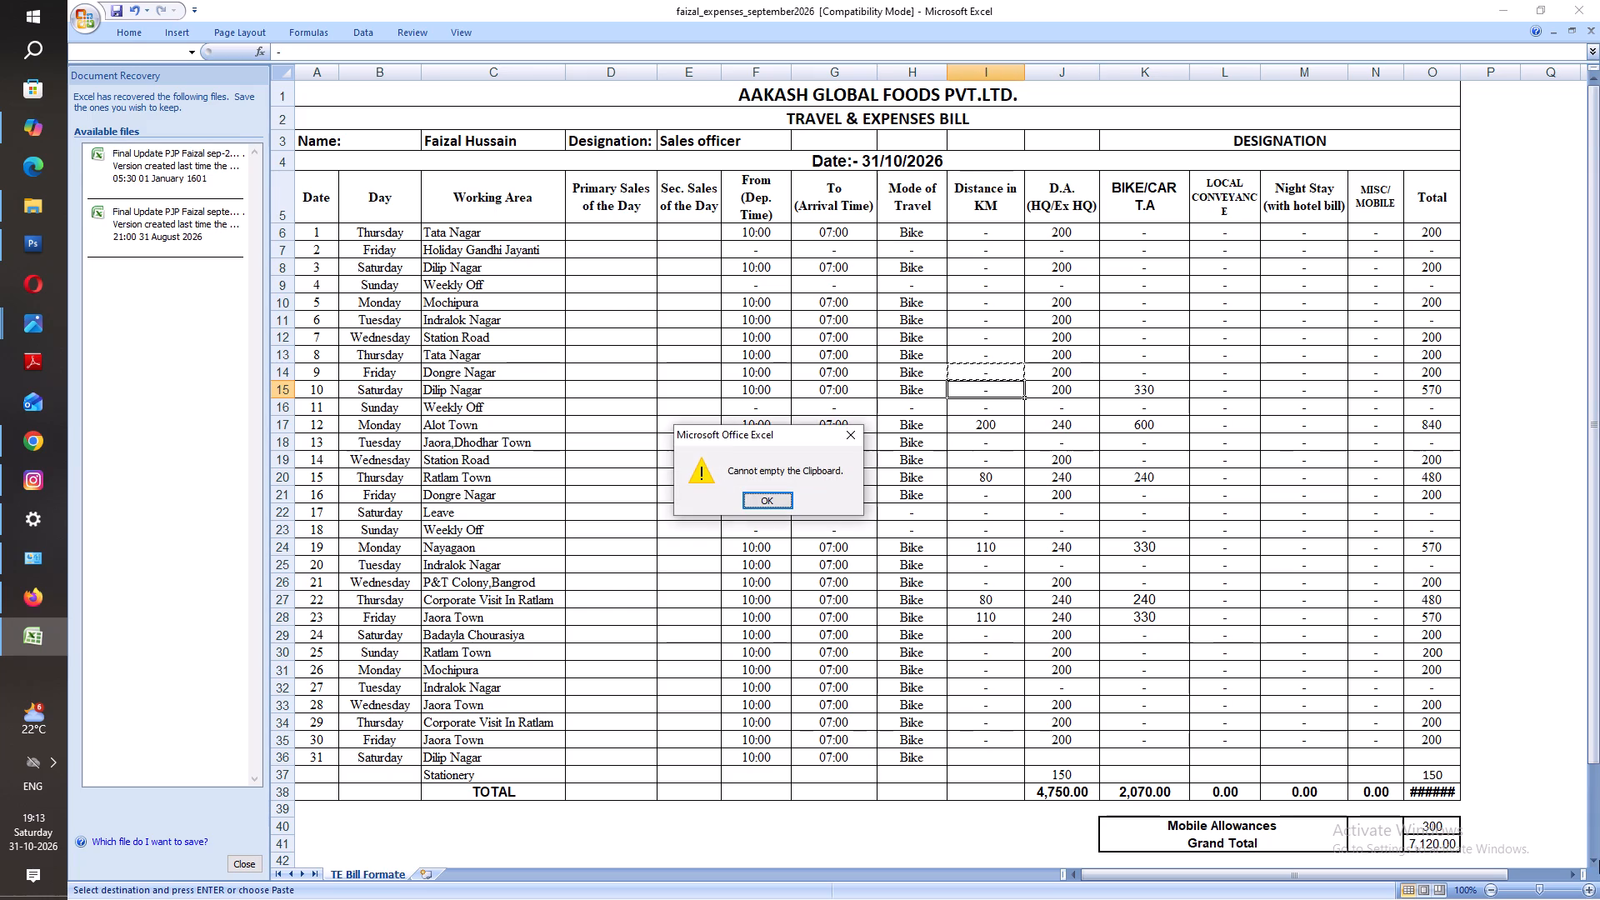
key(Return)
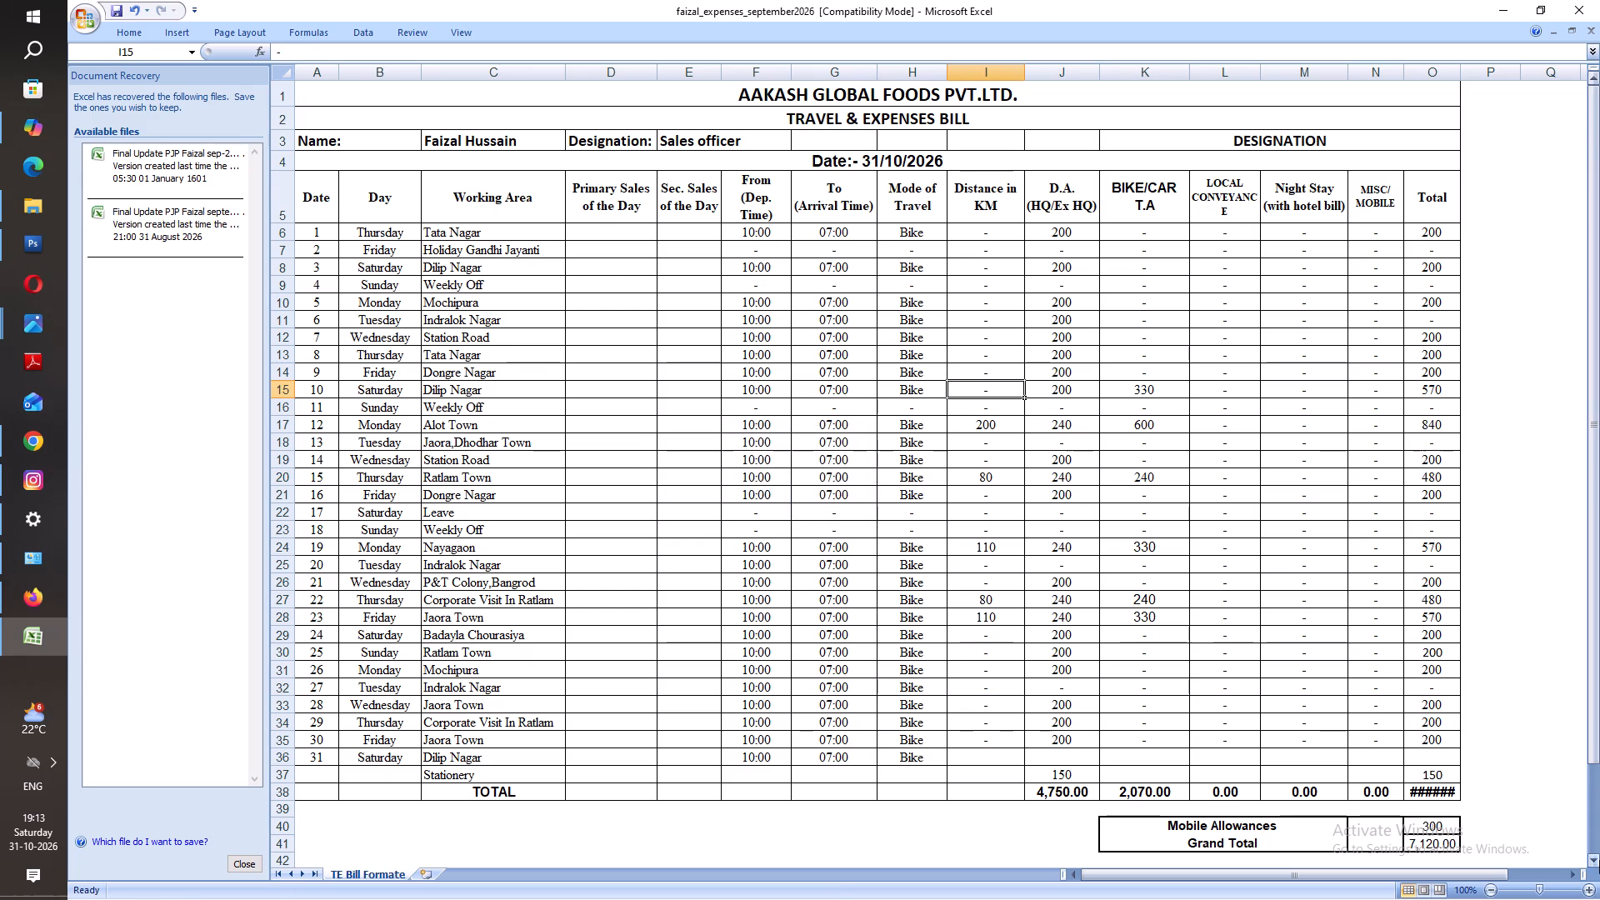
Clear the dashes from the Distance in KM and D.A. of date 13 (Tuesday, Jaora,Dhodhar Town).
key(Right)
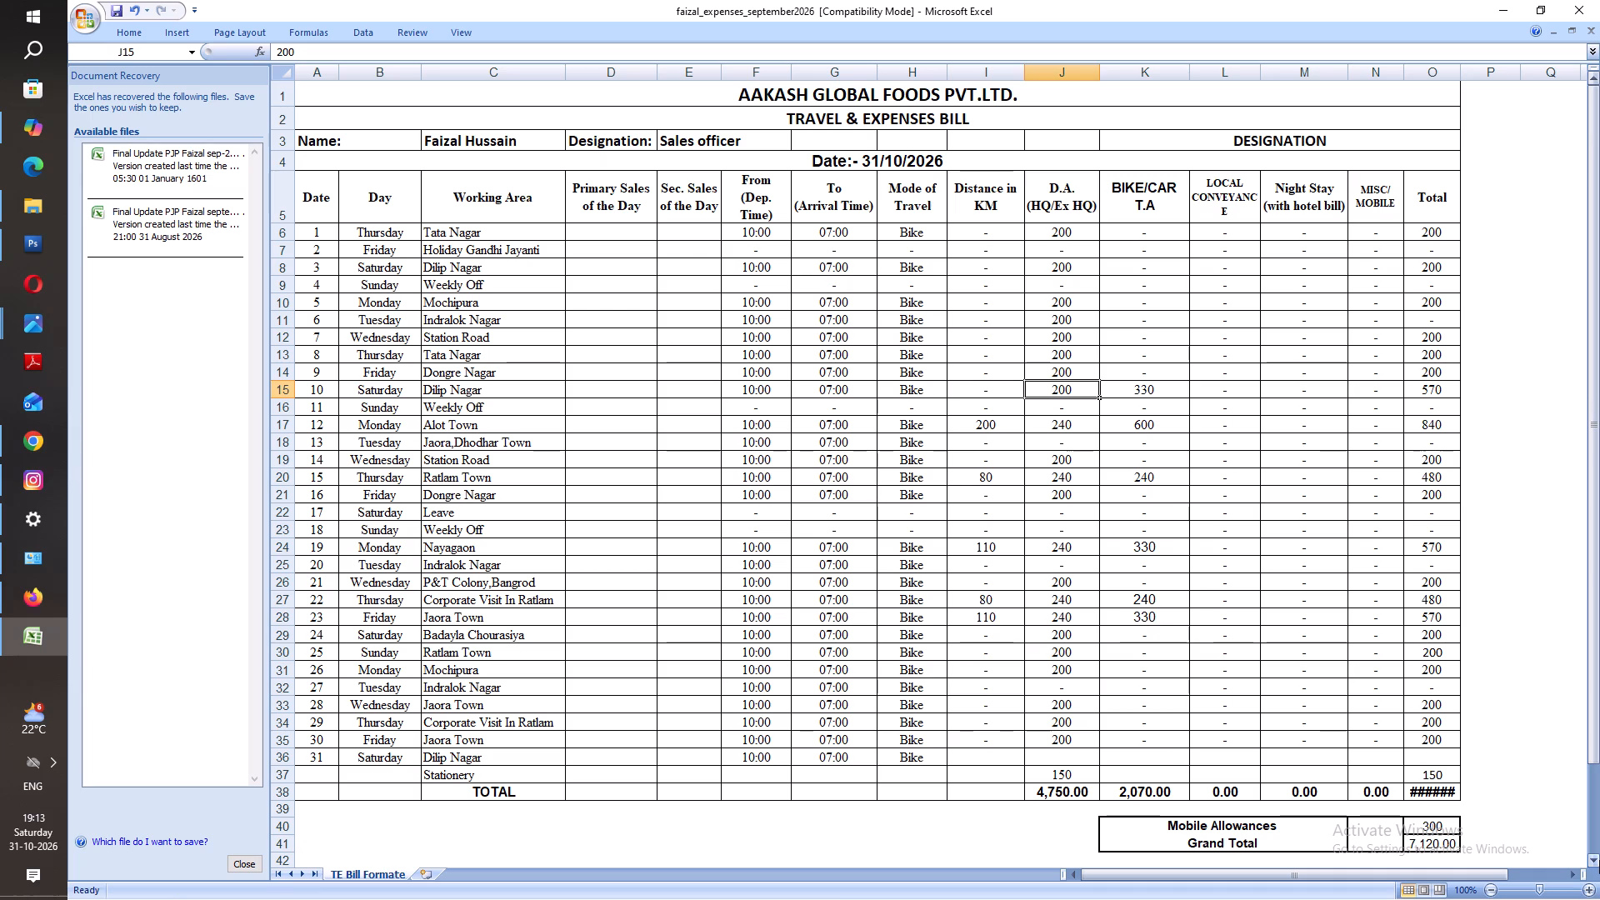
key(Down)
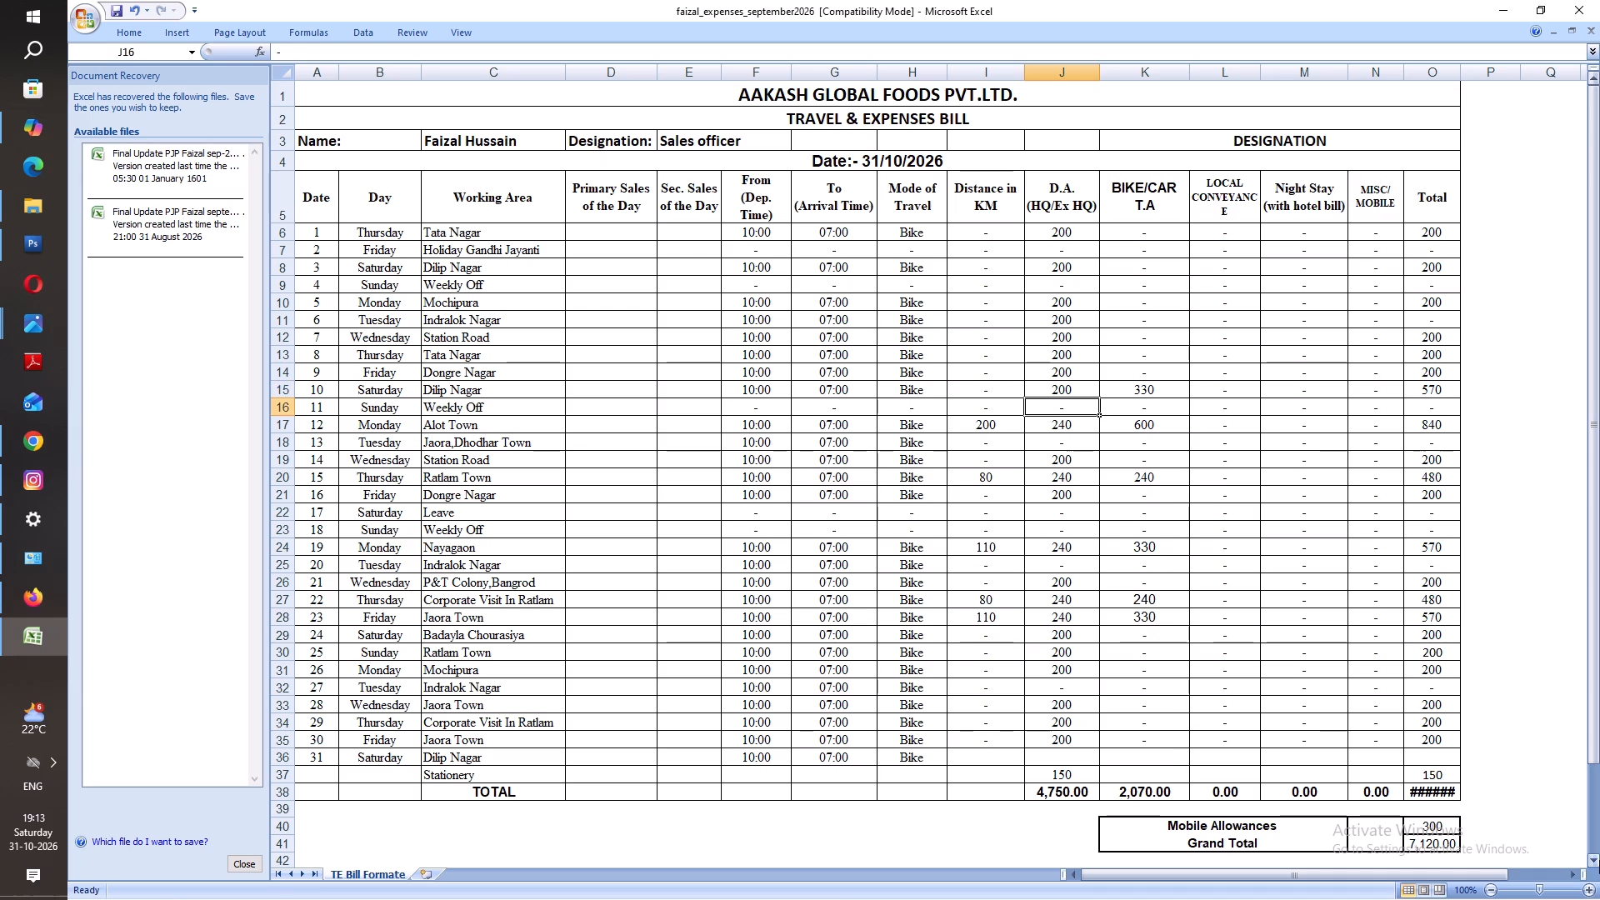
key(Down)
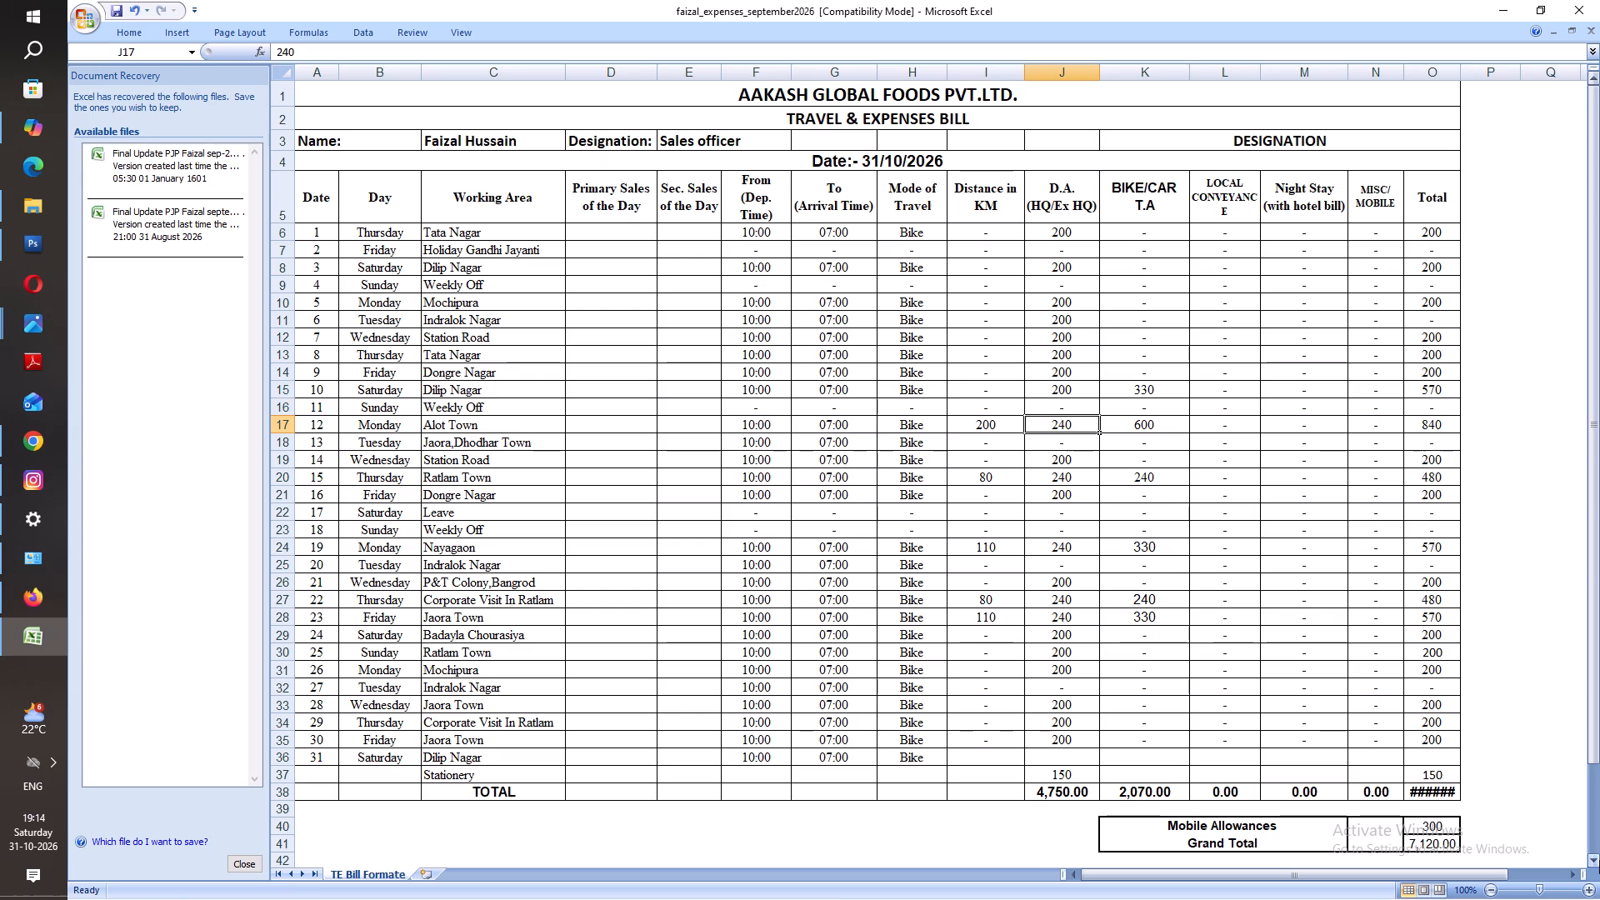
key(Down)
key(Left)
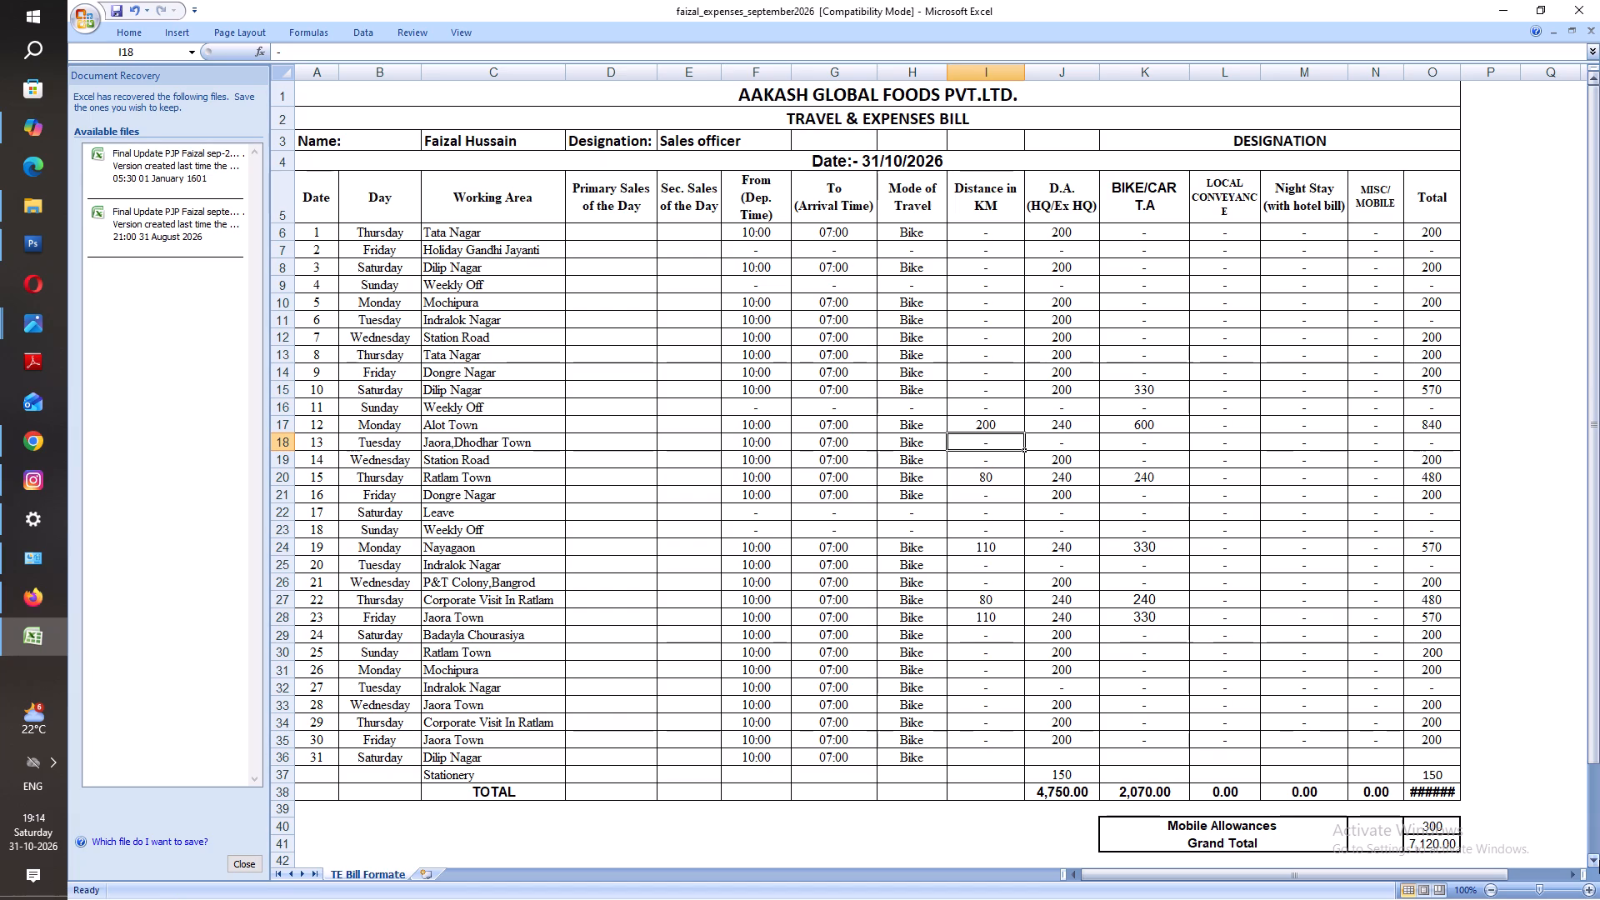
key(BackSpace)
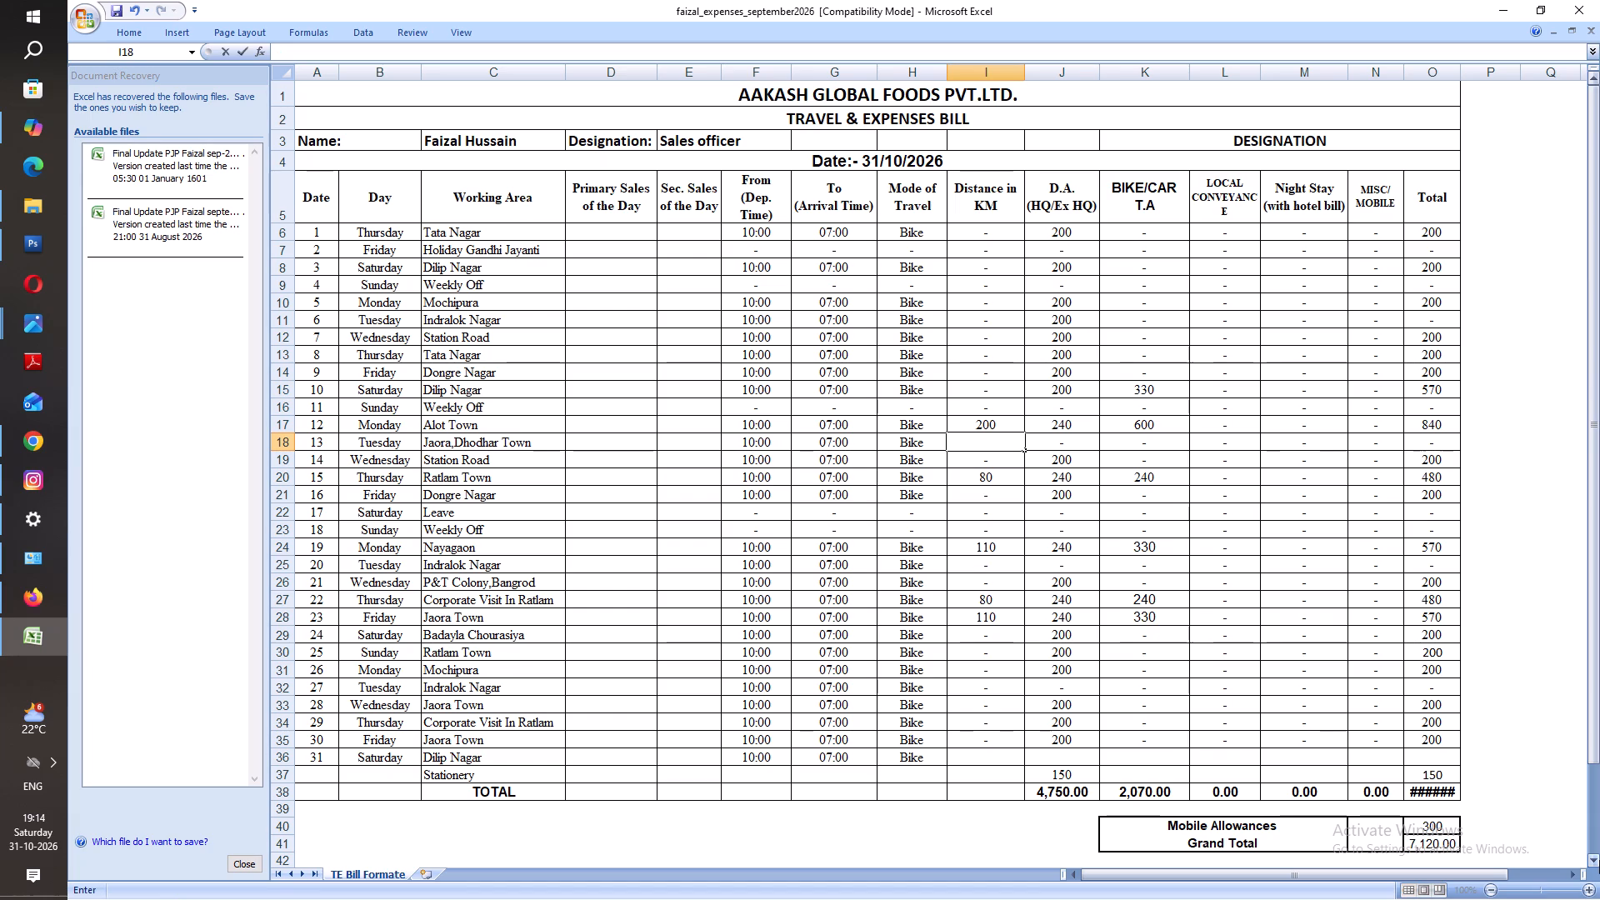
key(Right)
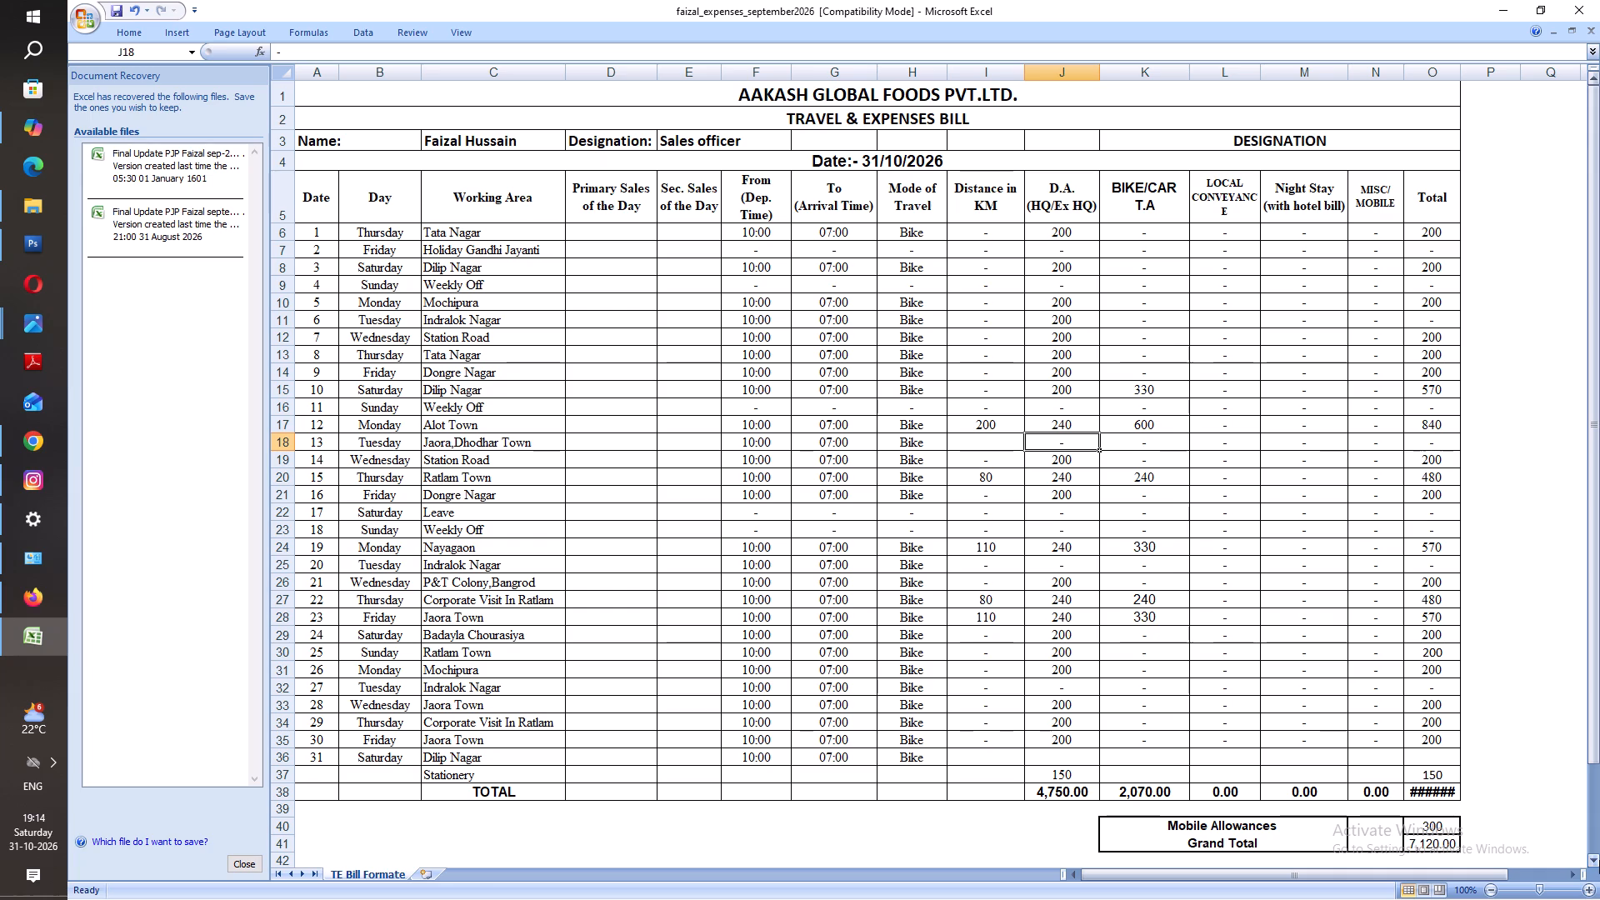
key(BackSpace)
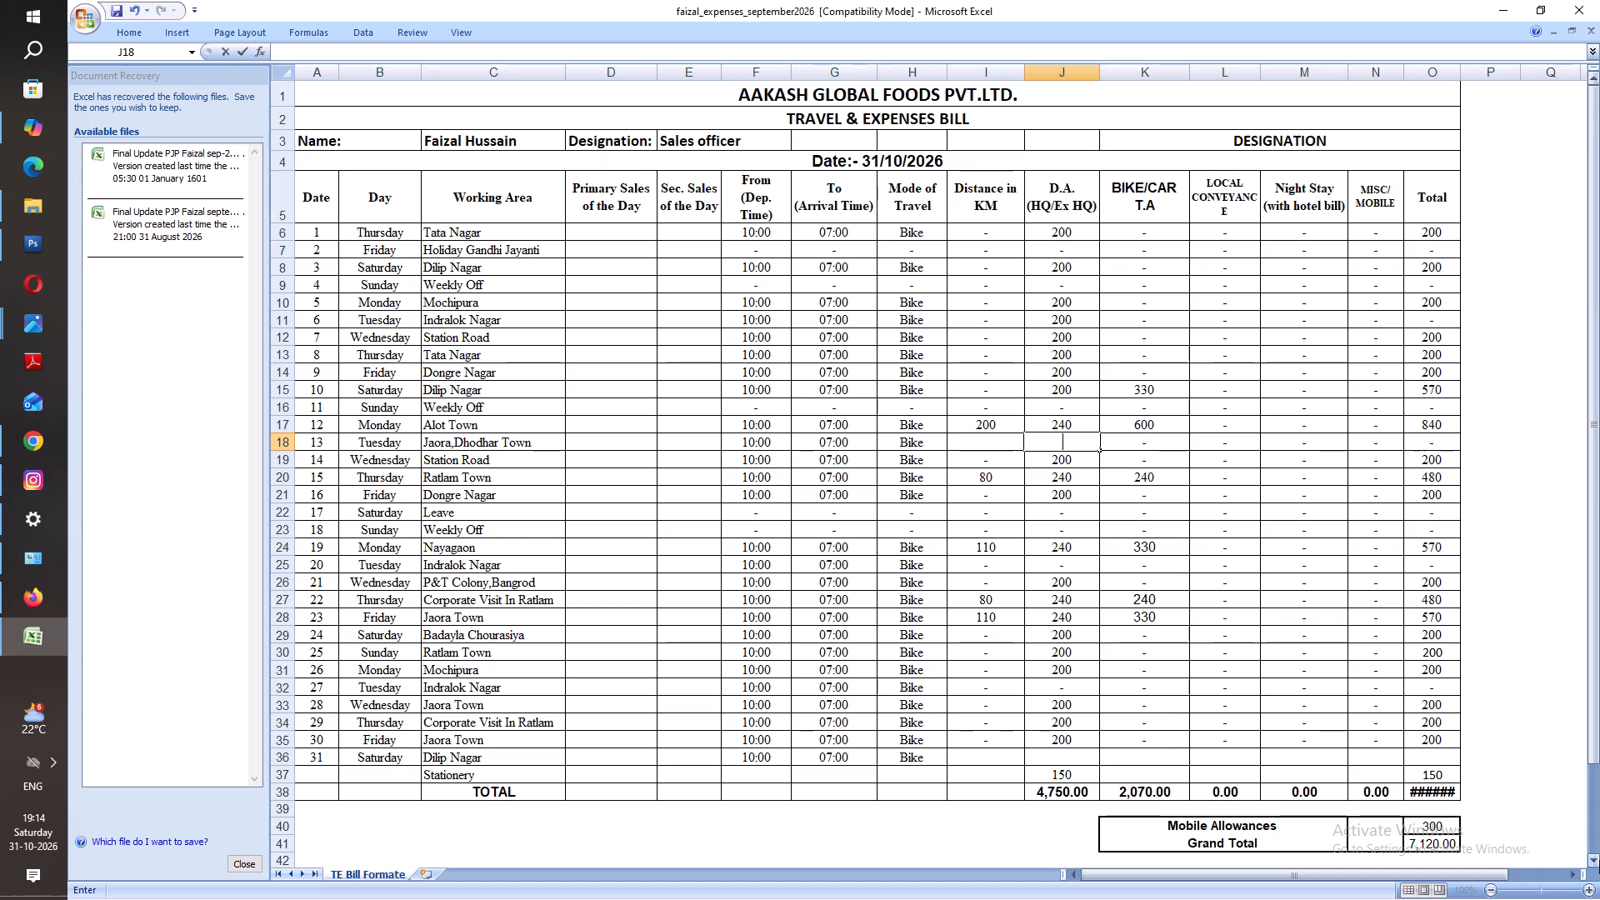
key(Return)
Set the D.A. of date 15 (Thursday, Ratlam Town) to 200.
key(Return)
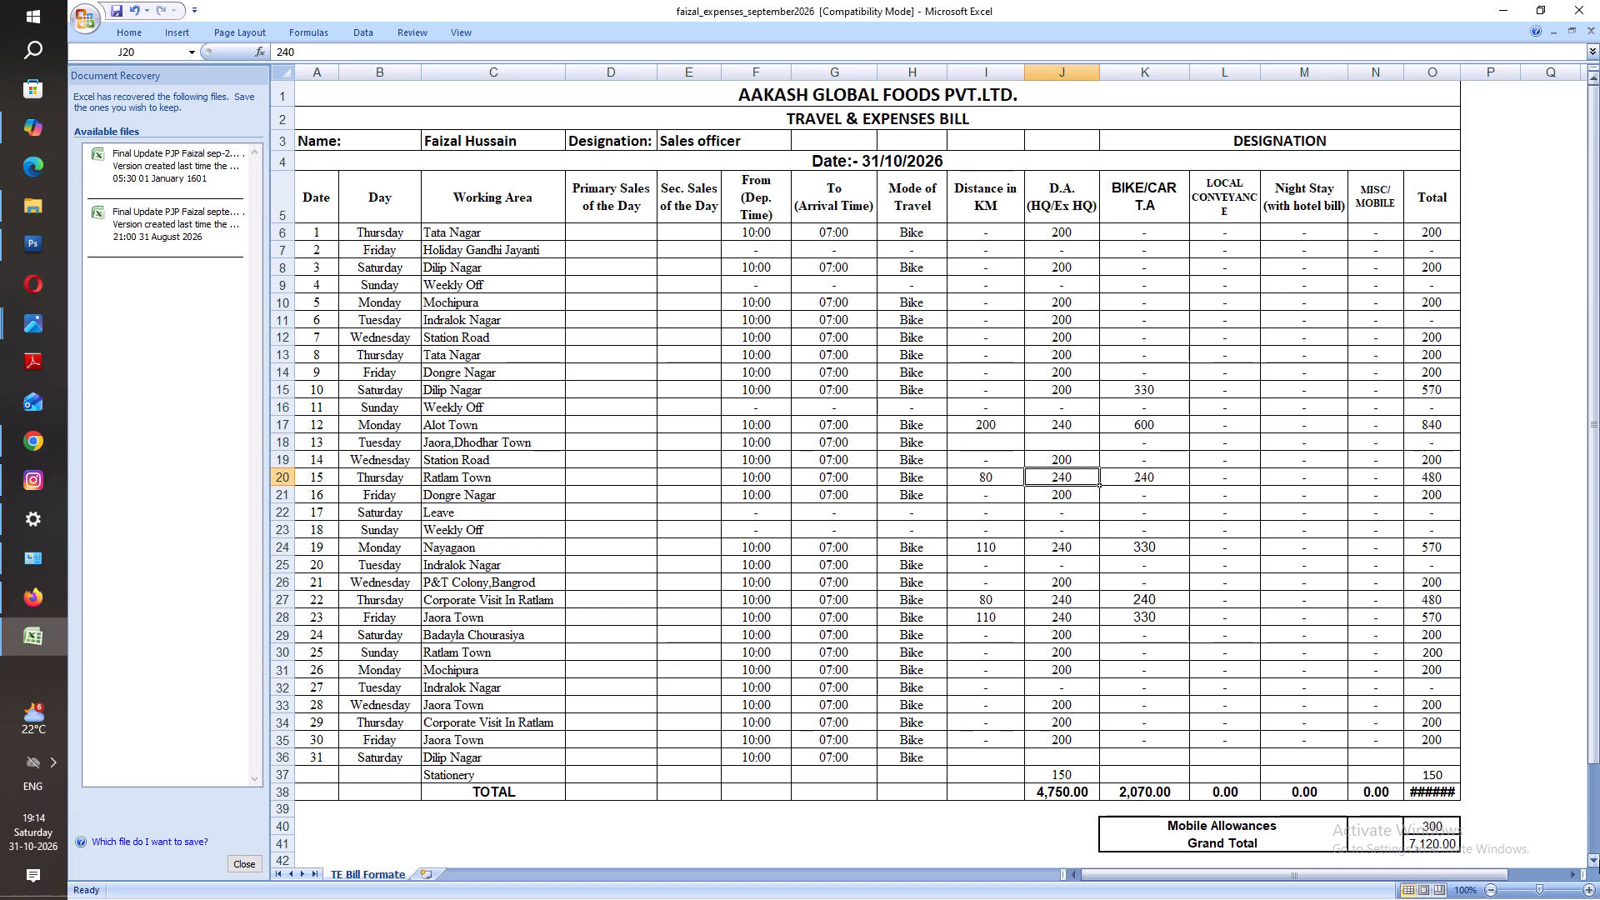
text(200)
key(Left)
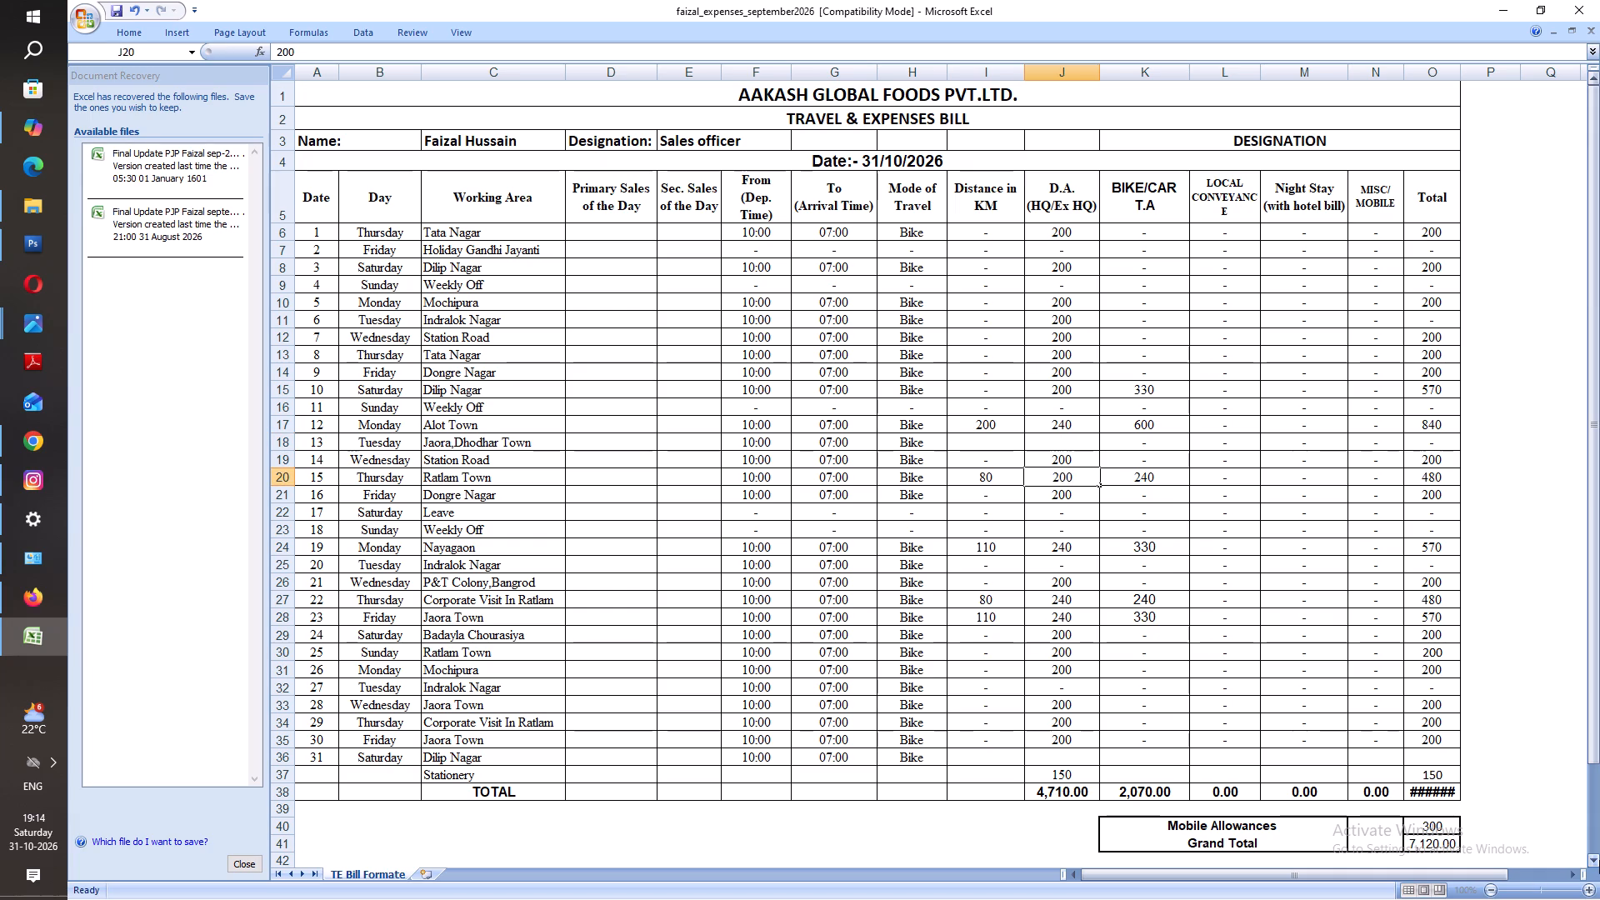
Replace the Distance in KM of date 15 (Thursday, Ratlam Town) with the dash copied from date 14.
key(Up)
key(ctrl+c)
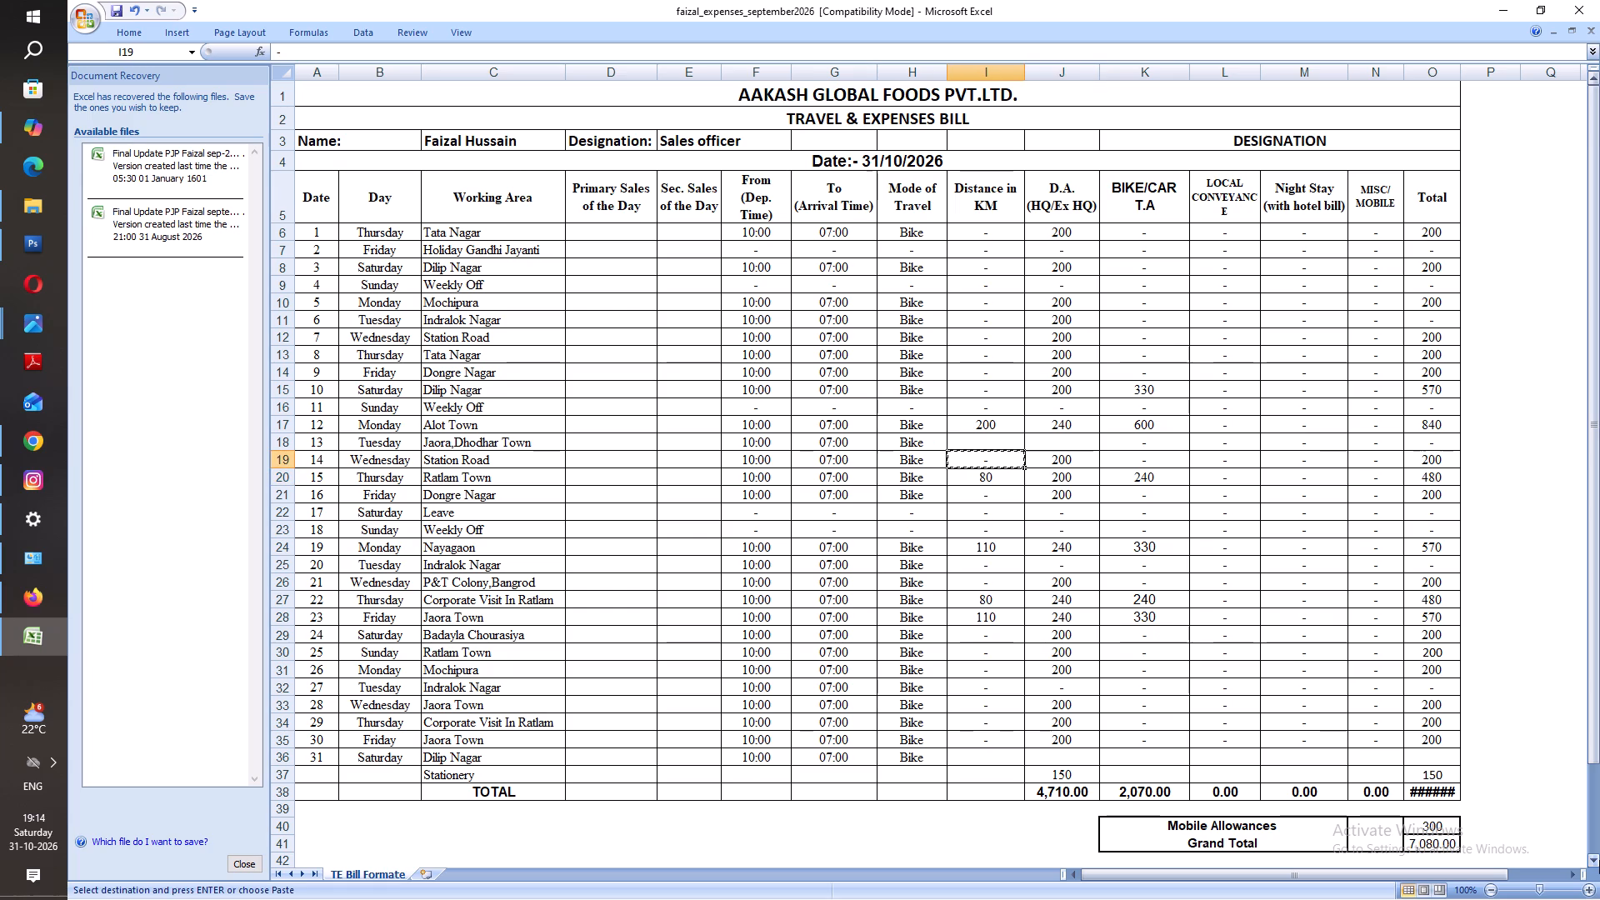
key(Down)
key(ctrl+v)
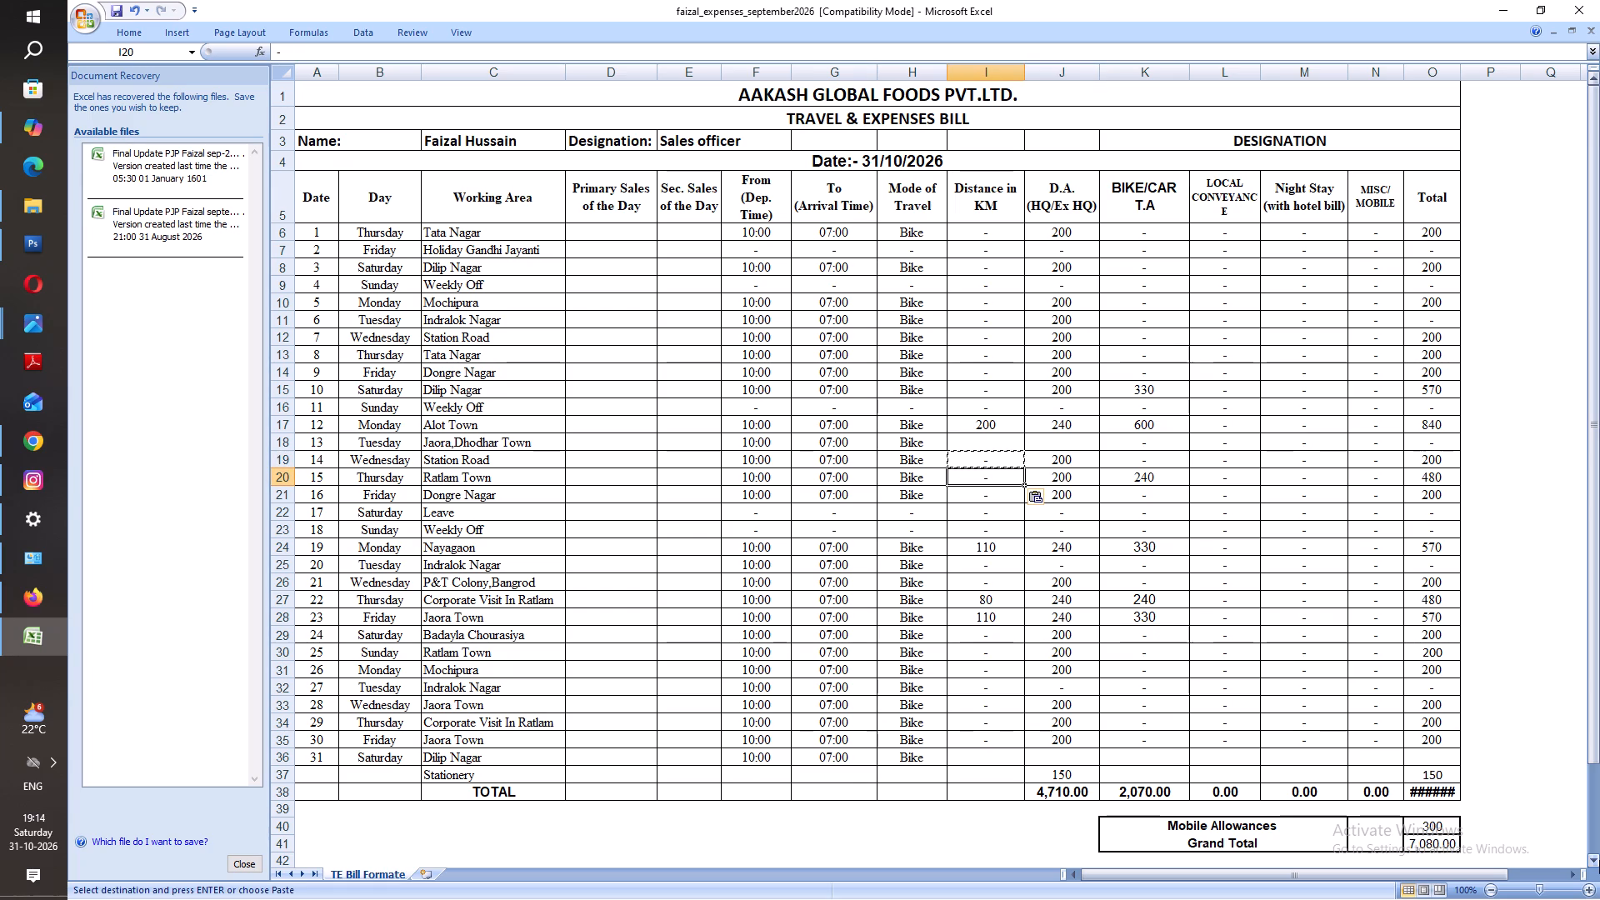
key(Return)
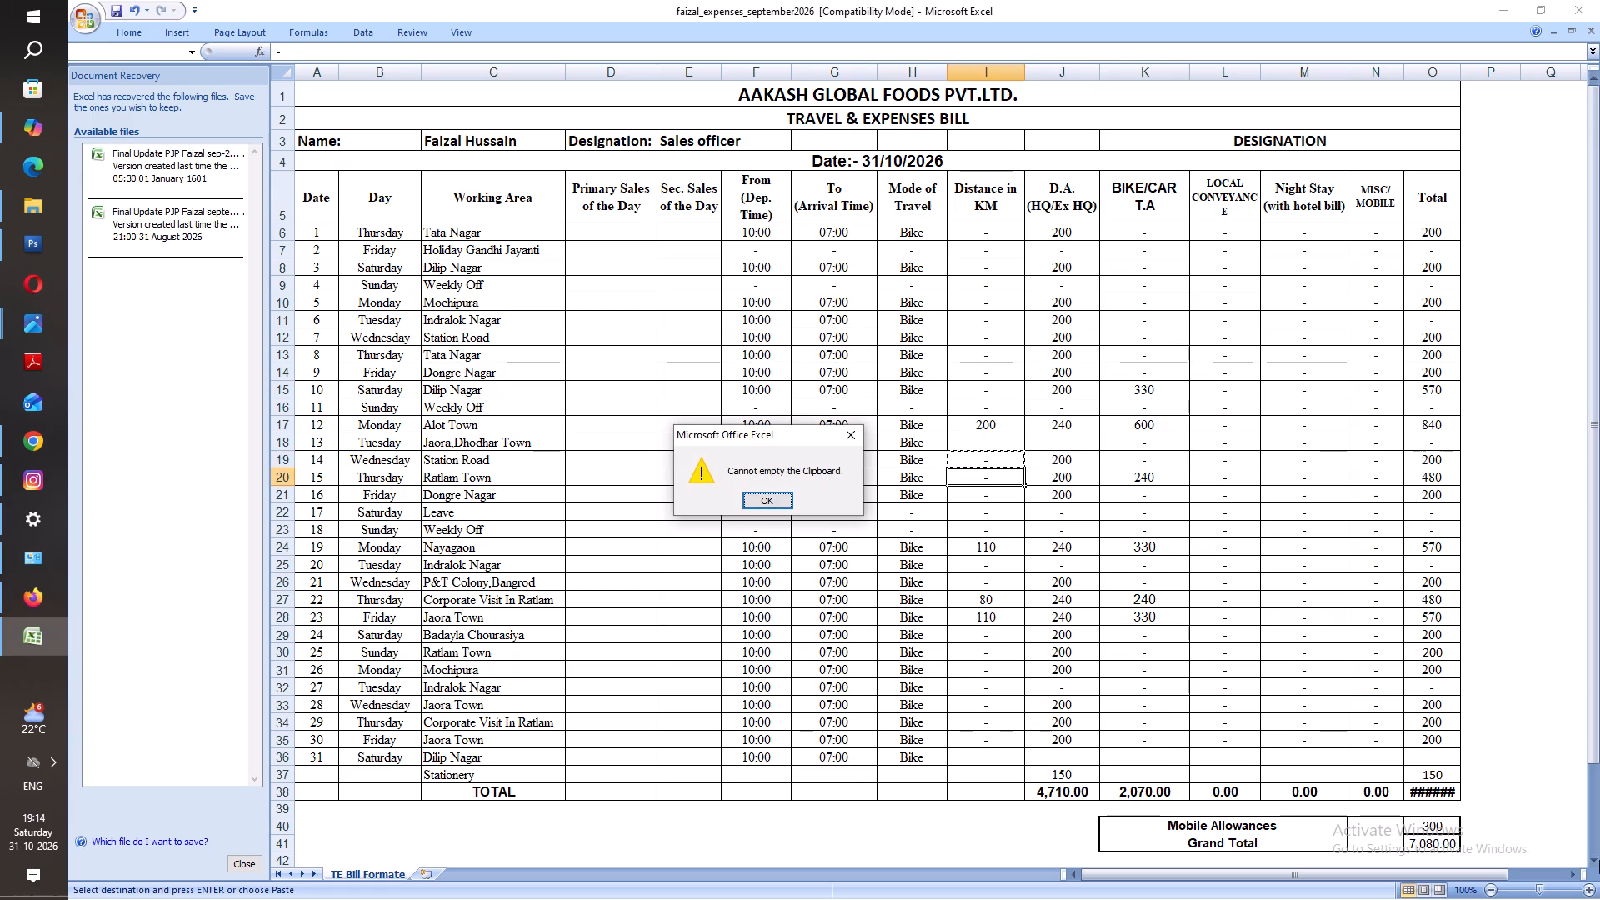
click(766, 491)
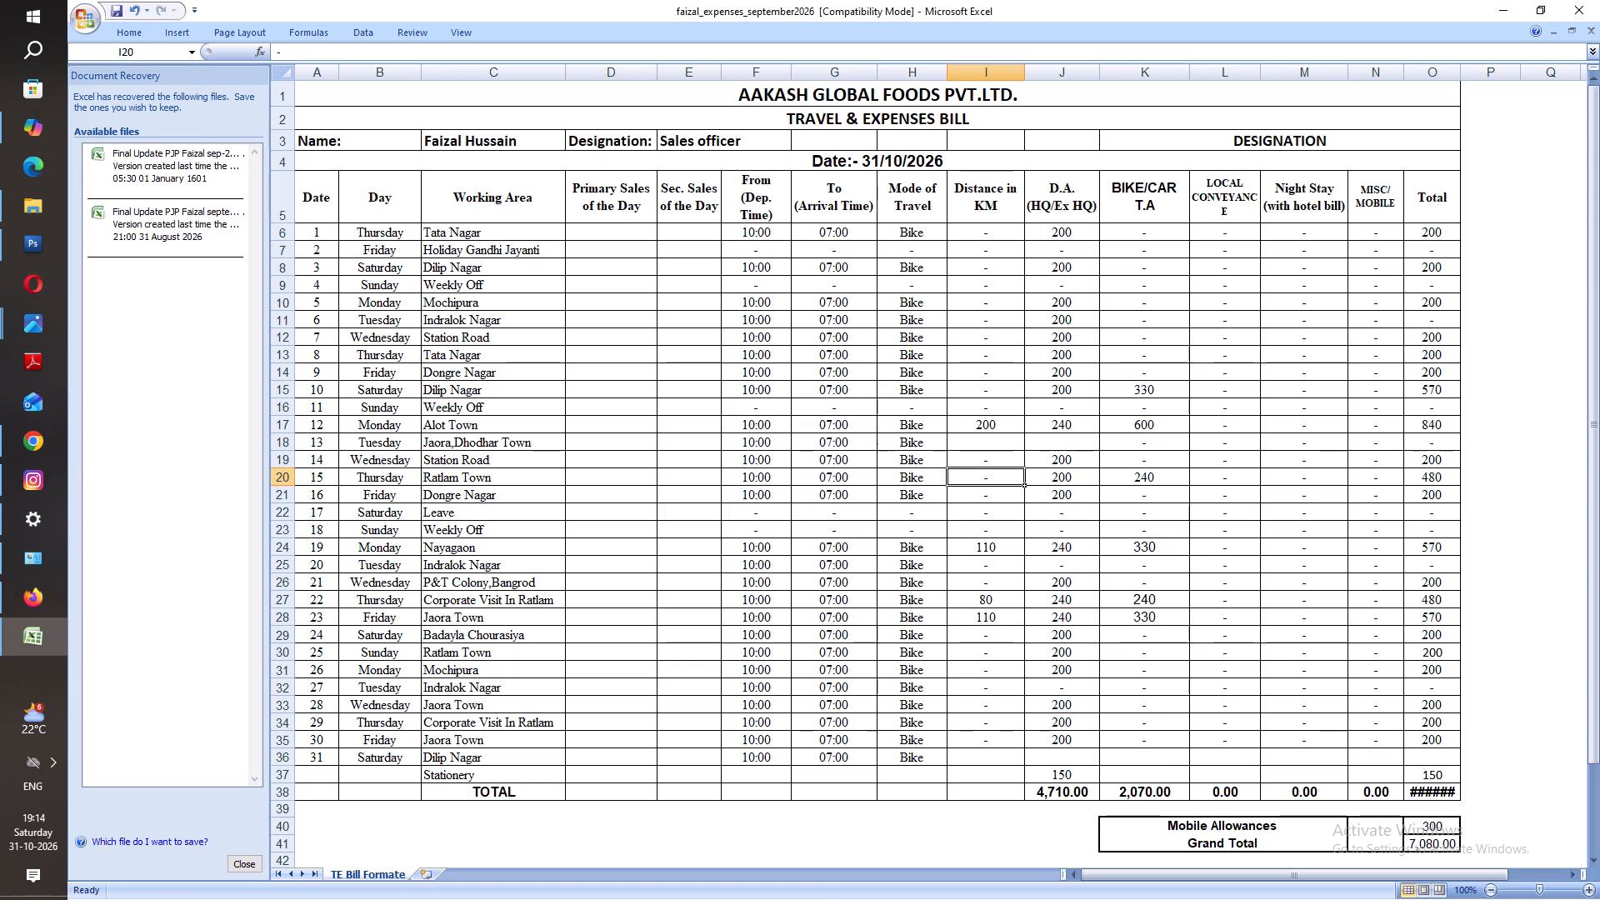
Set the D.A. of date 19 (Monday, Nayagaon) to 200.
key(Right)
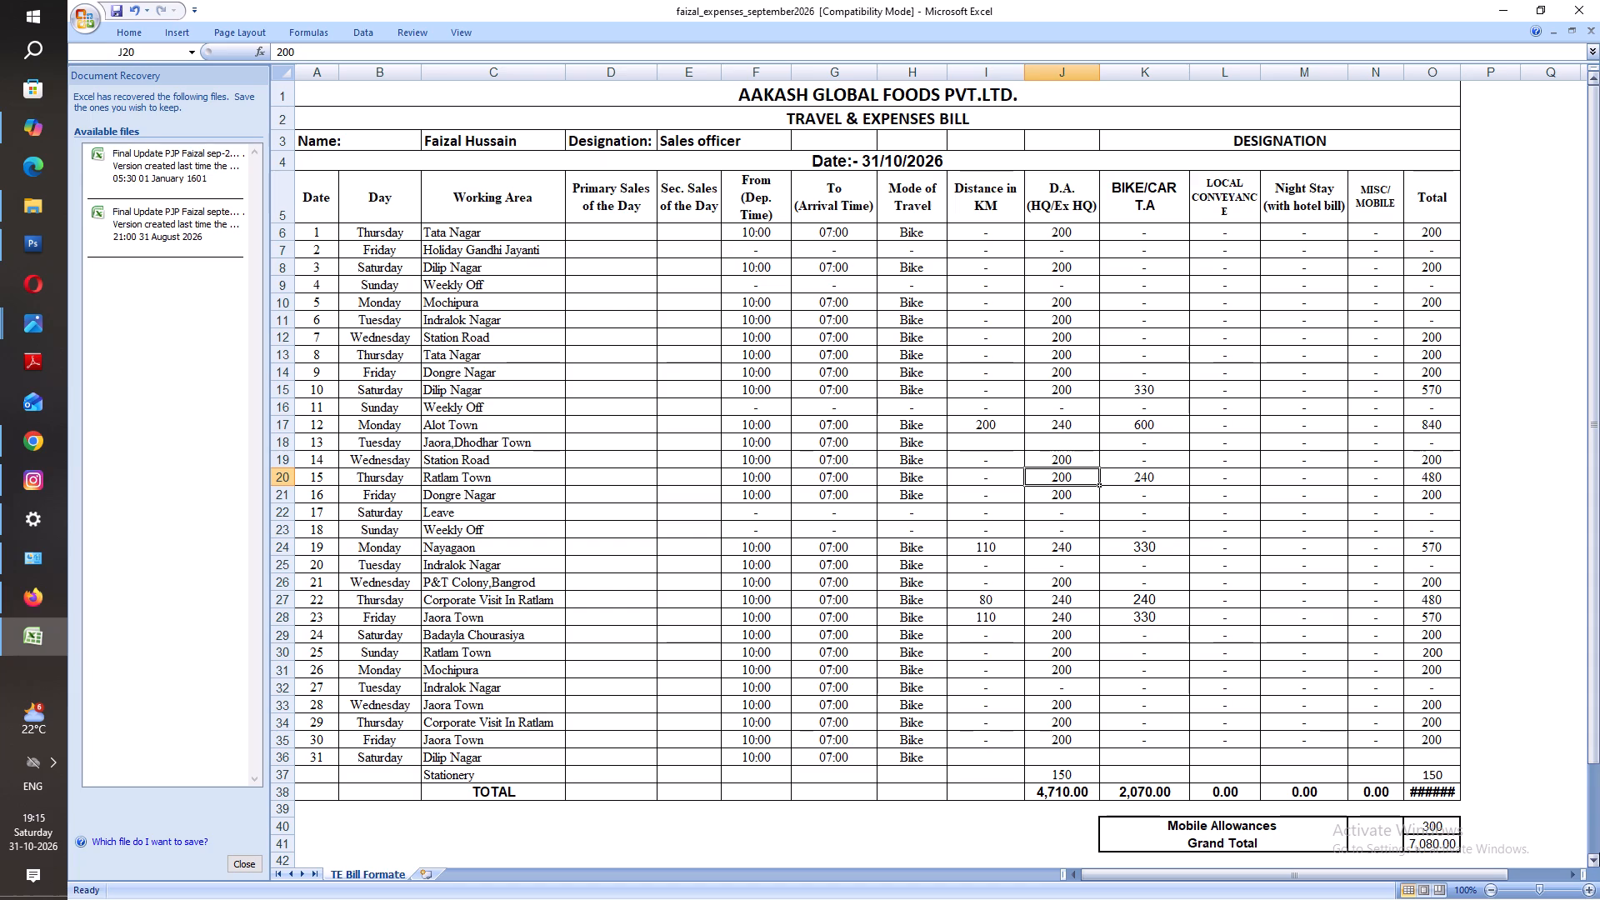
key(Down)
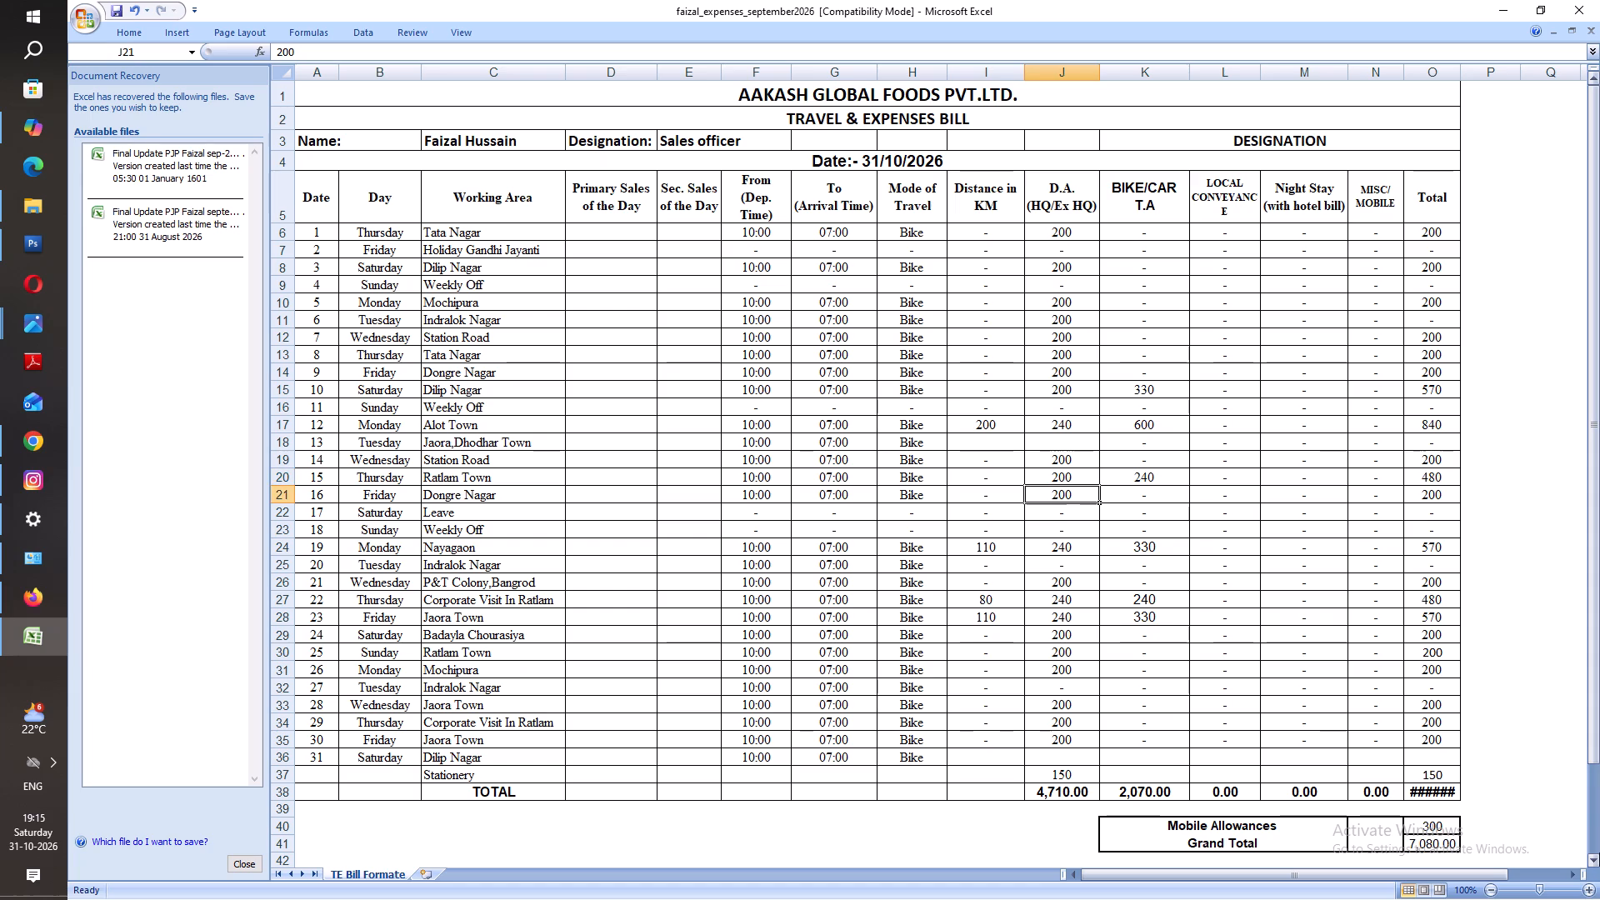
key(Down)
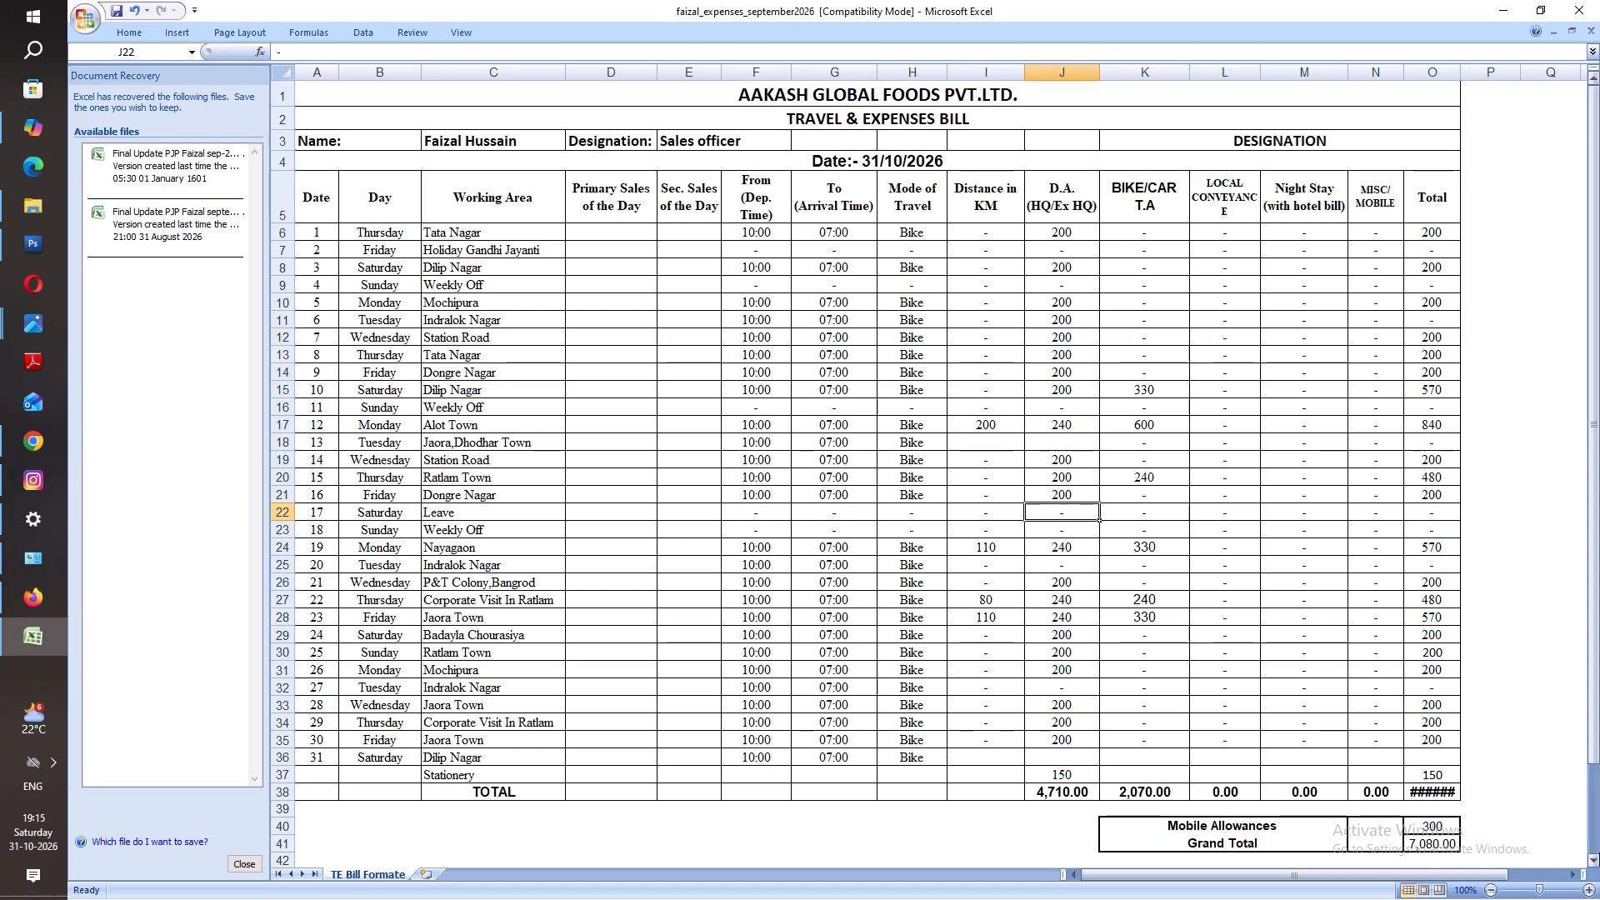
key(Down)
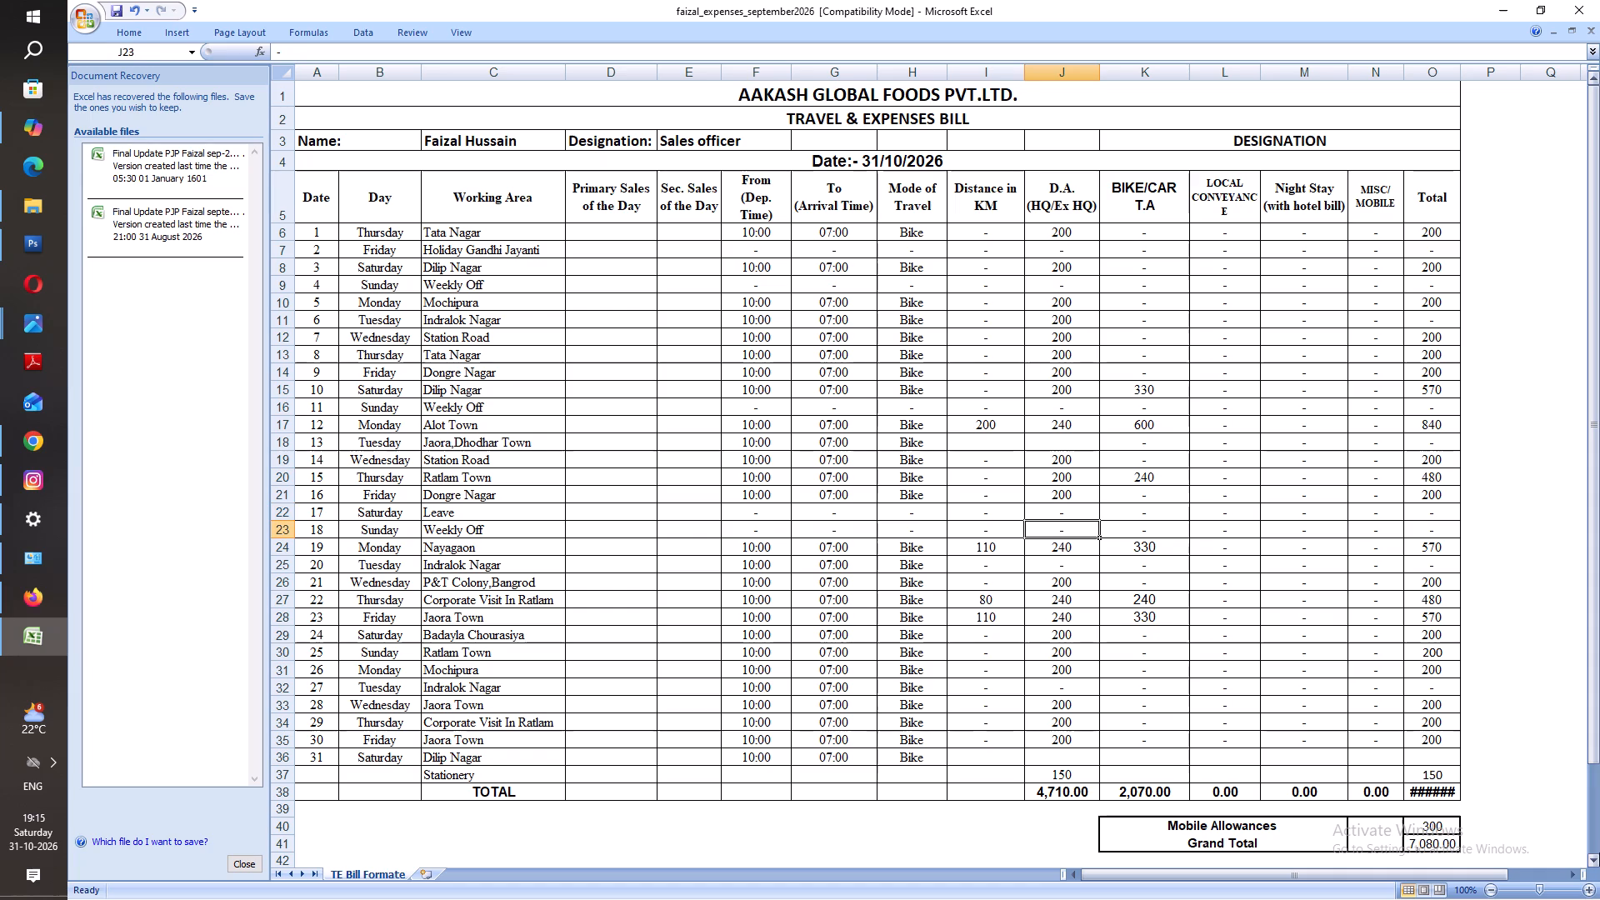
key(Down)
text(200)
key(Left)
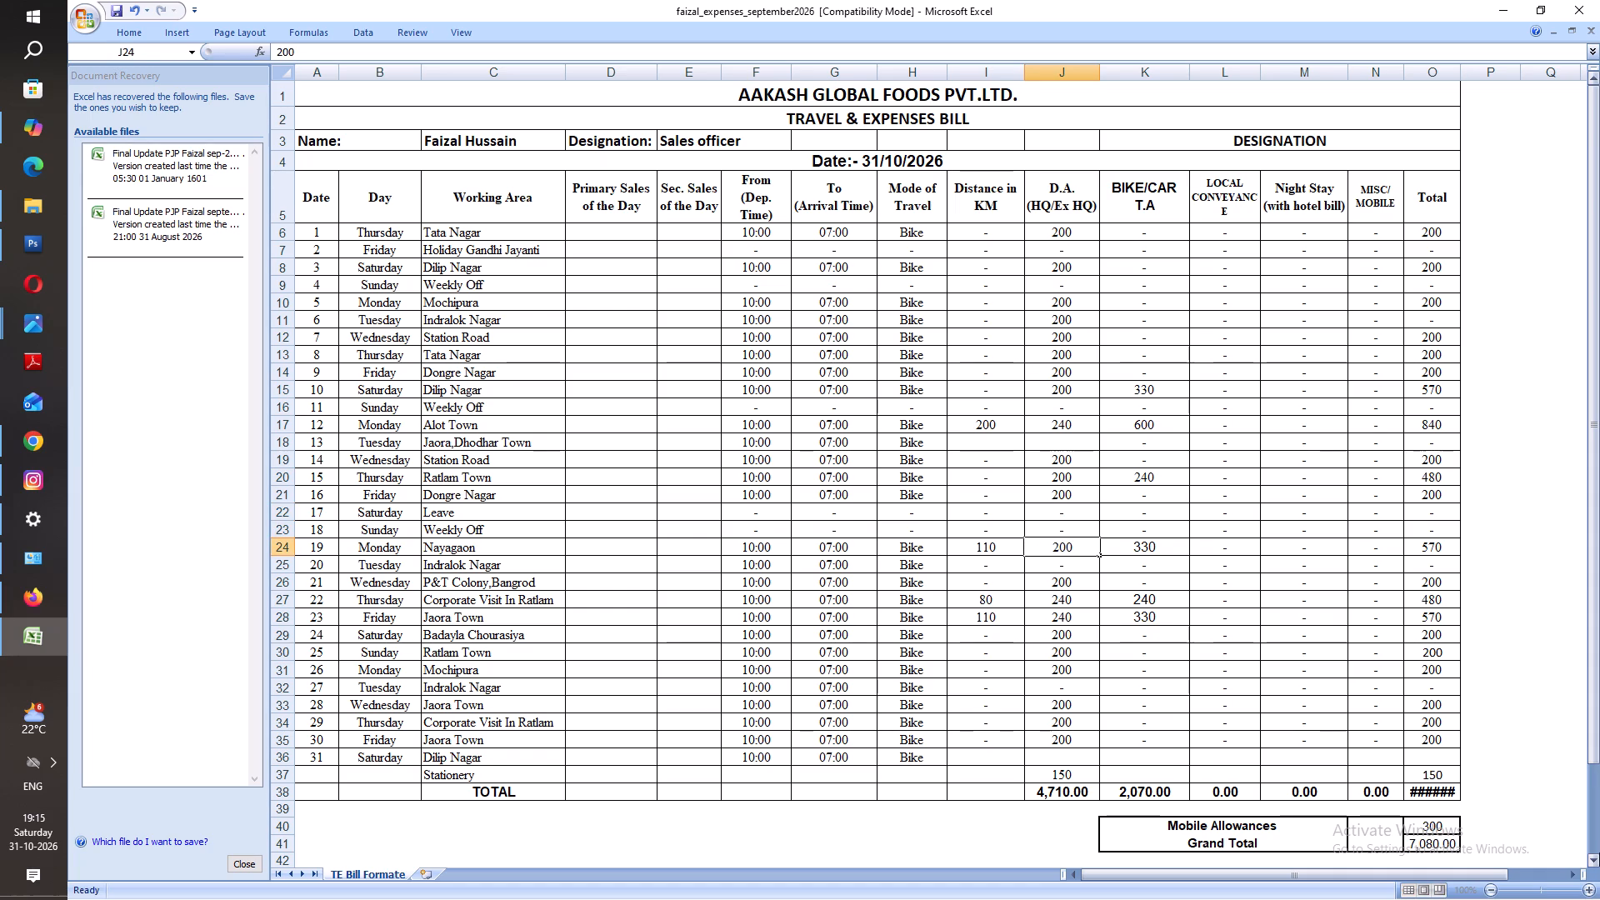
Replace the Distance in KM of date 19 (Monday, Nayagaon) with the dash copied from date 18.
key(Up)
key(ctrl+c)
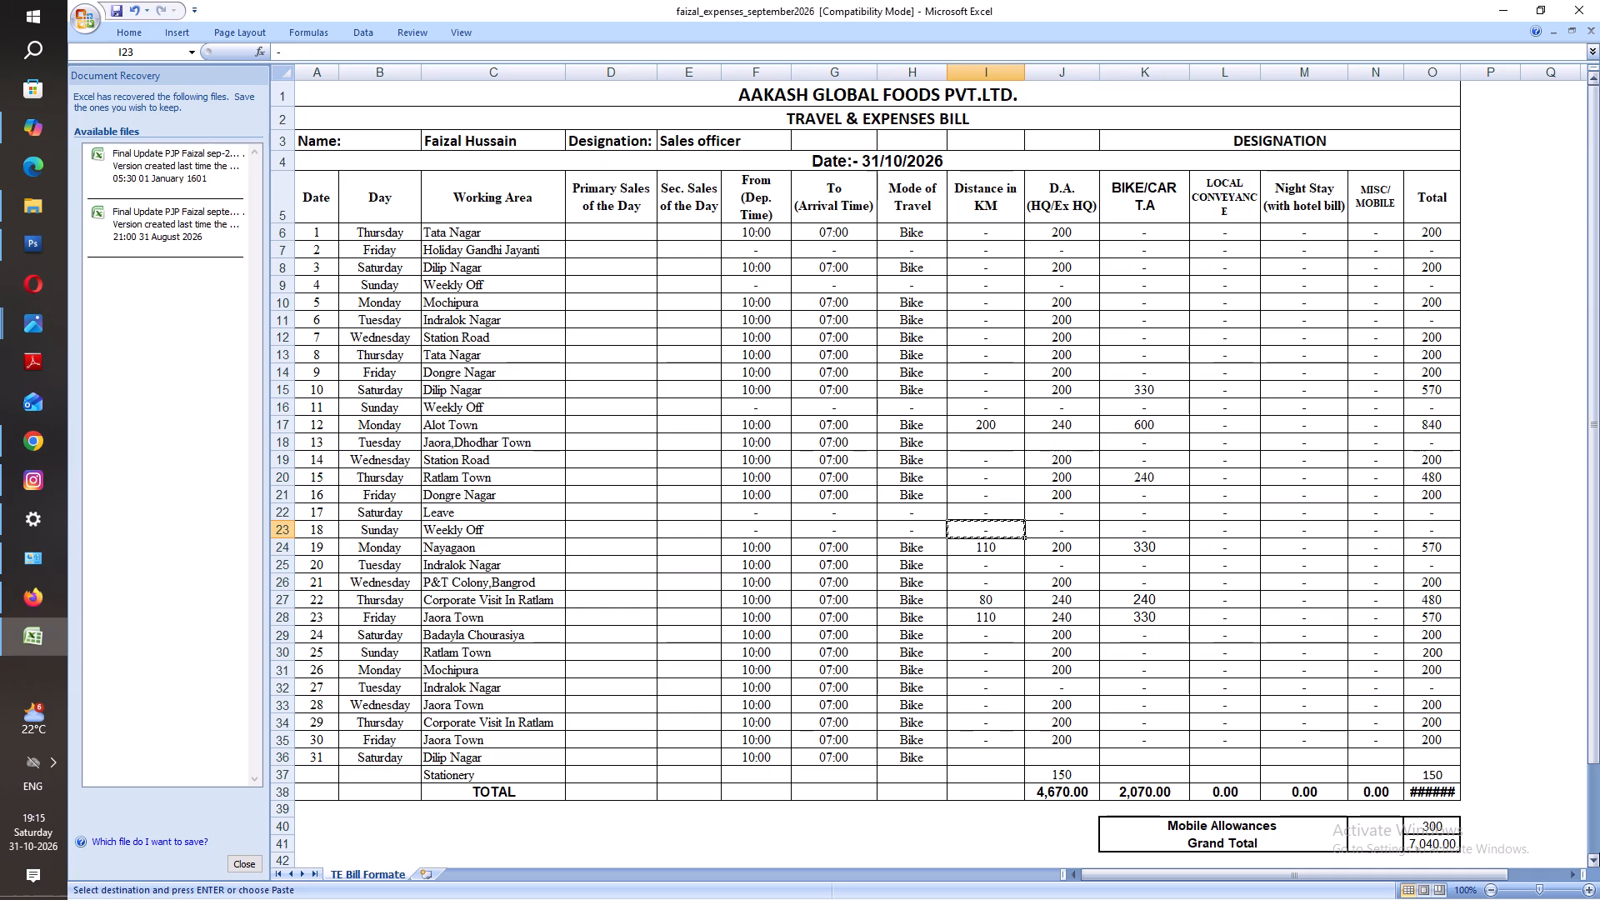
key(Down)
key(ctrl+v)
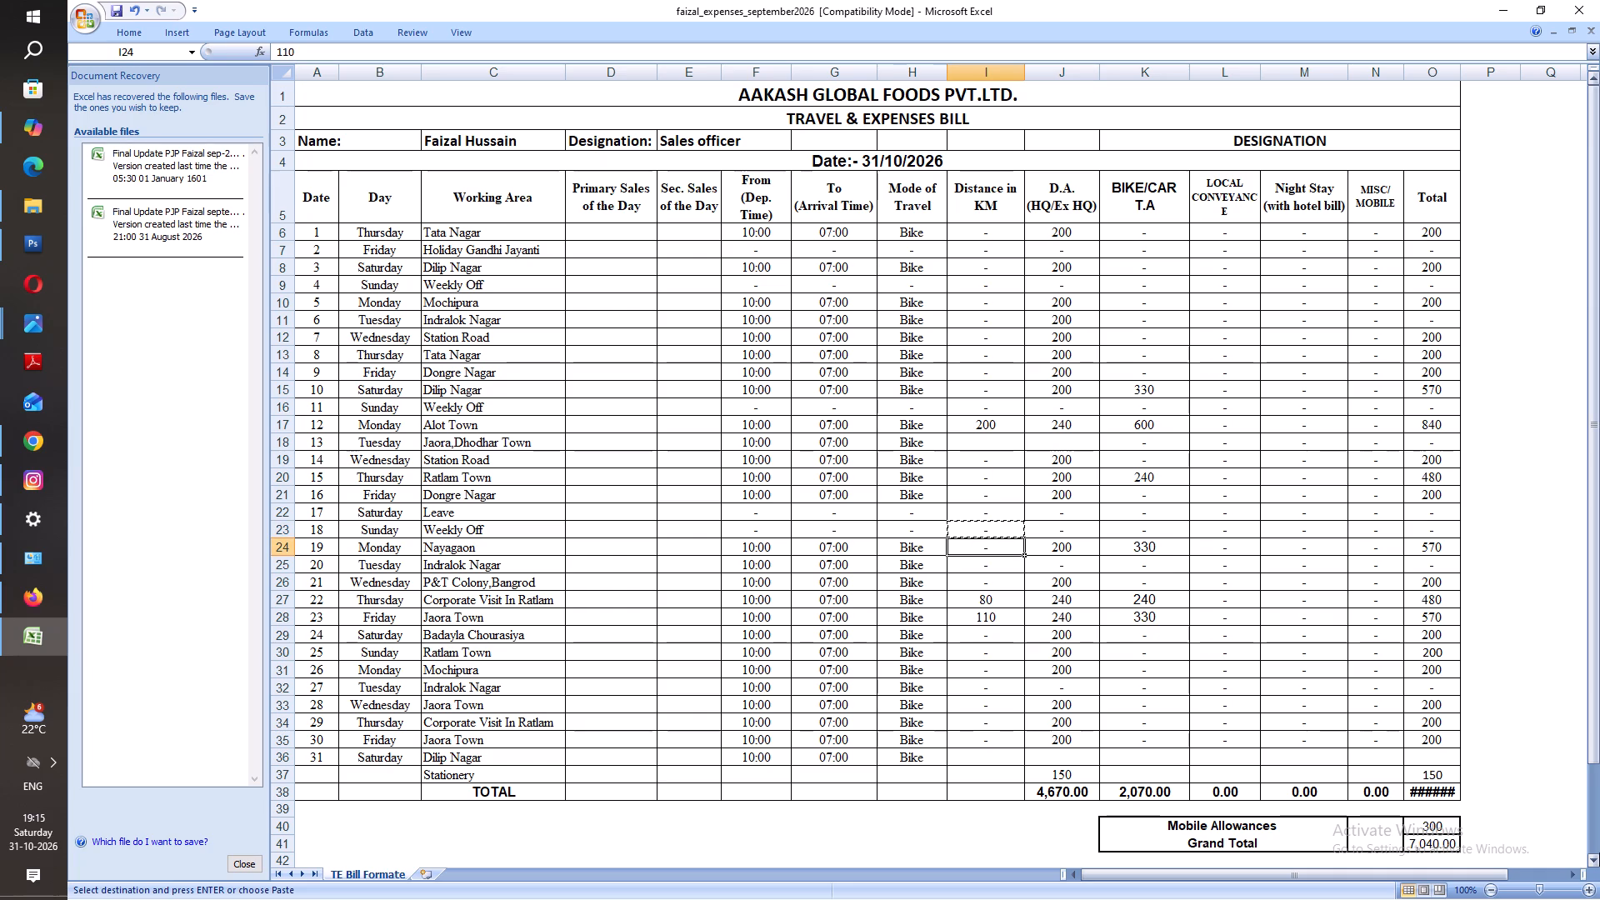
key(Up)
key(ctrl+v)
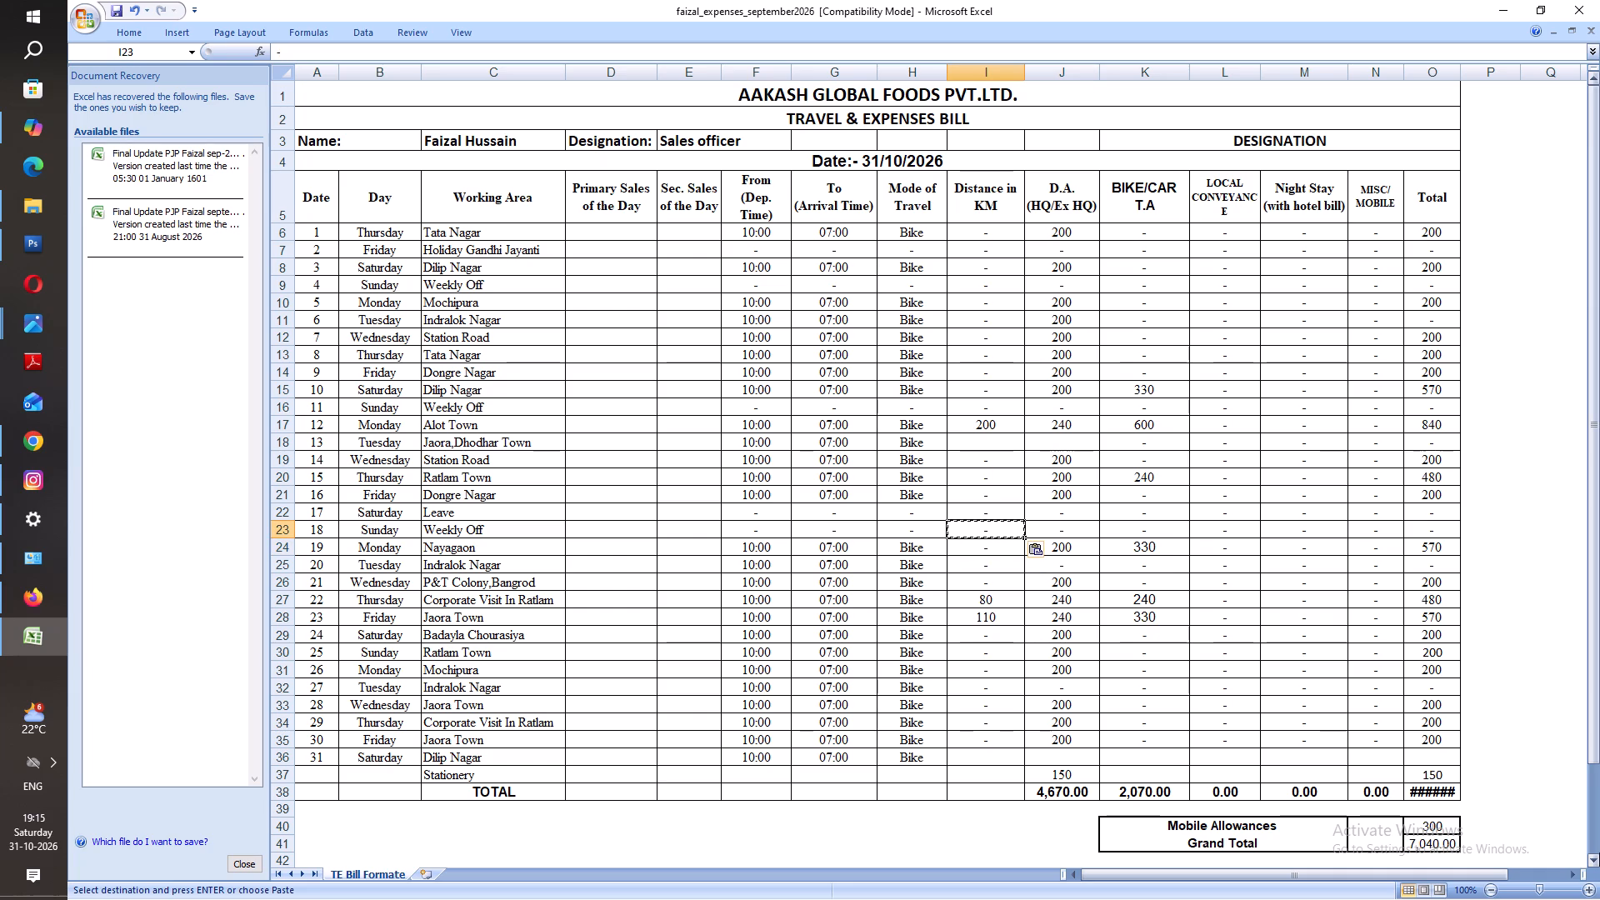
key(Return)
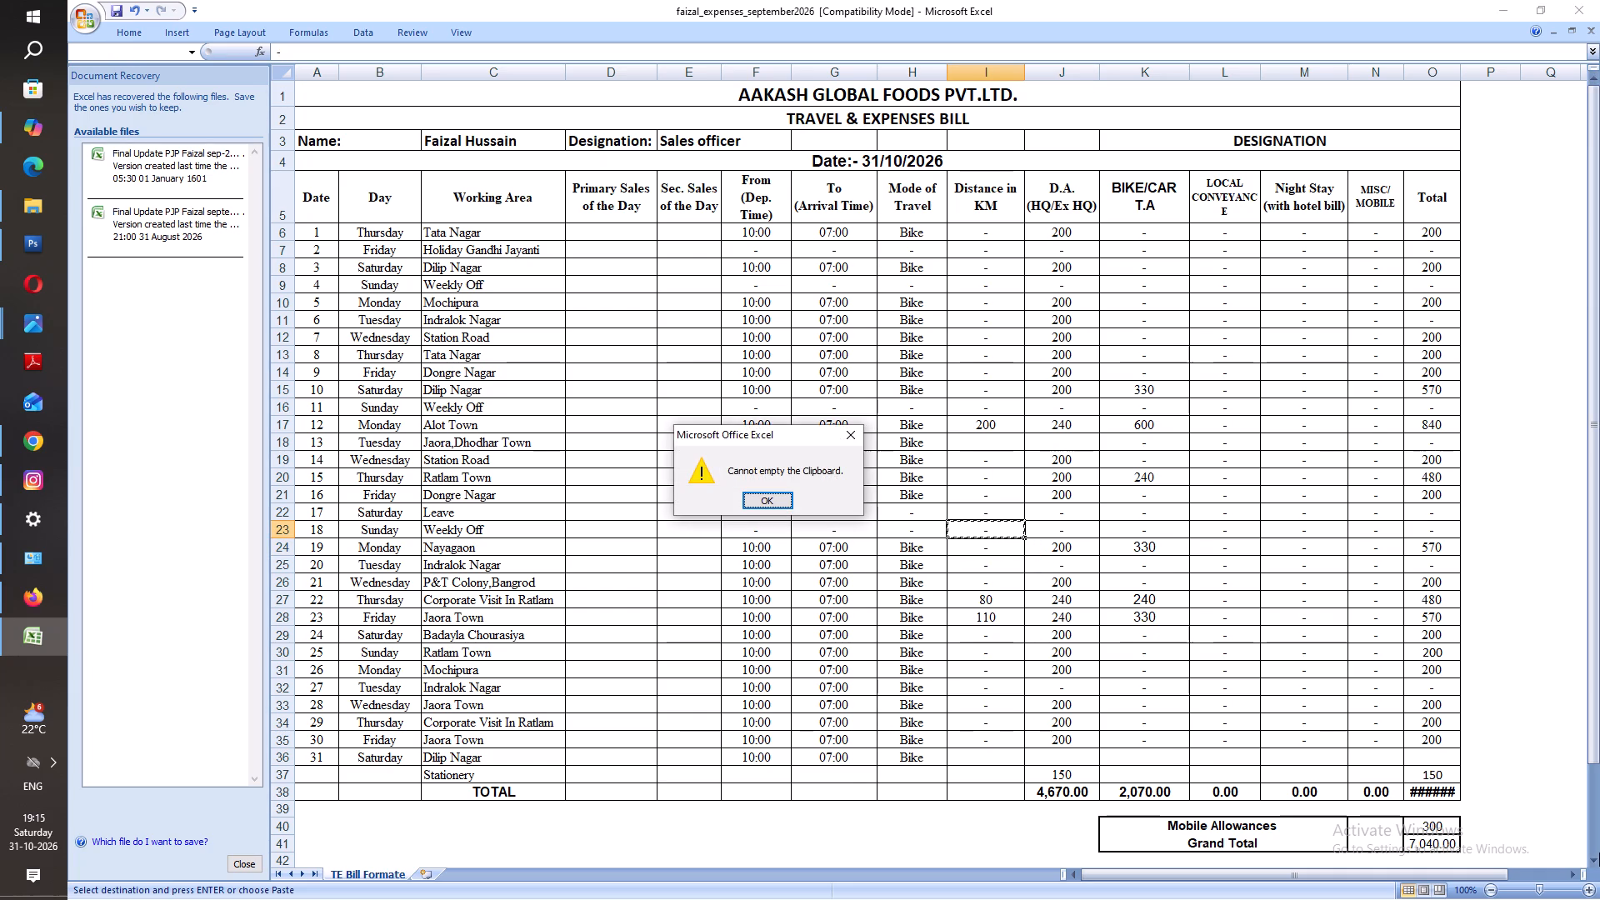
drag(772, 496, 786, 498)
key(Down)
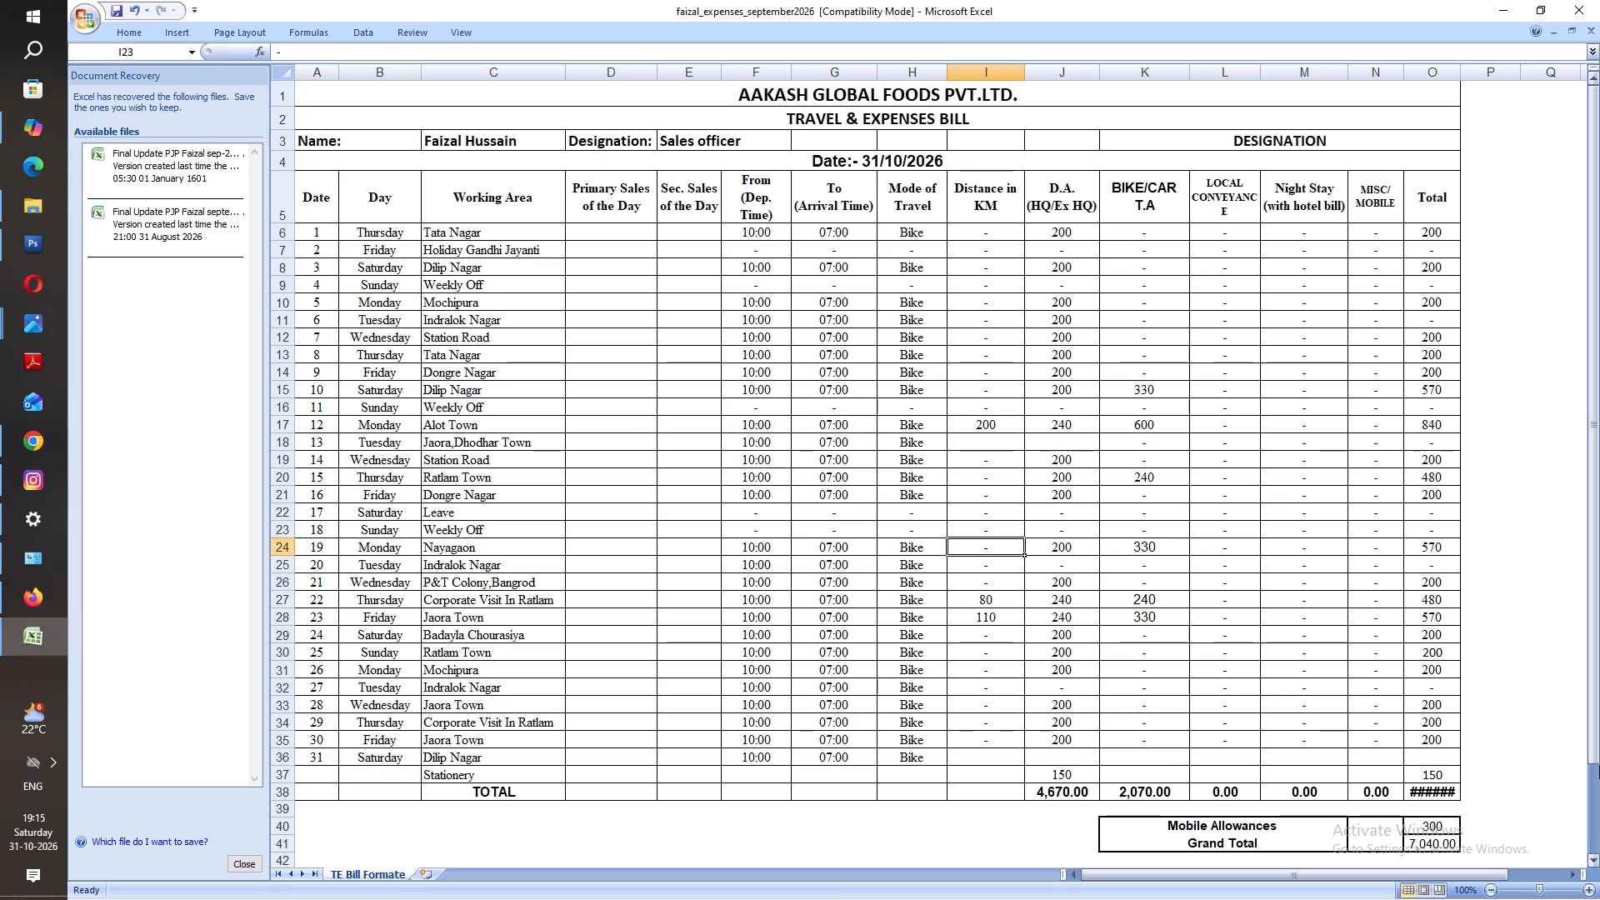
Set the D.A. of date 20 (Tuesday, Indralok Nagar) to 200.
key(Right)
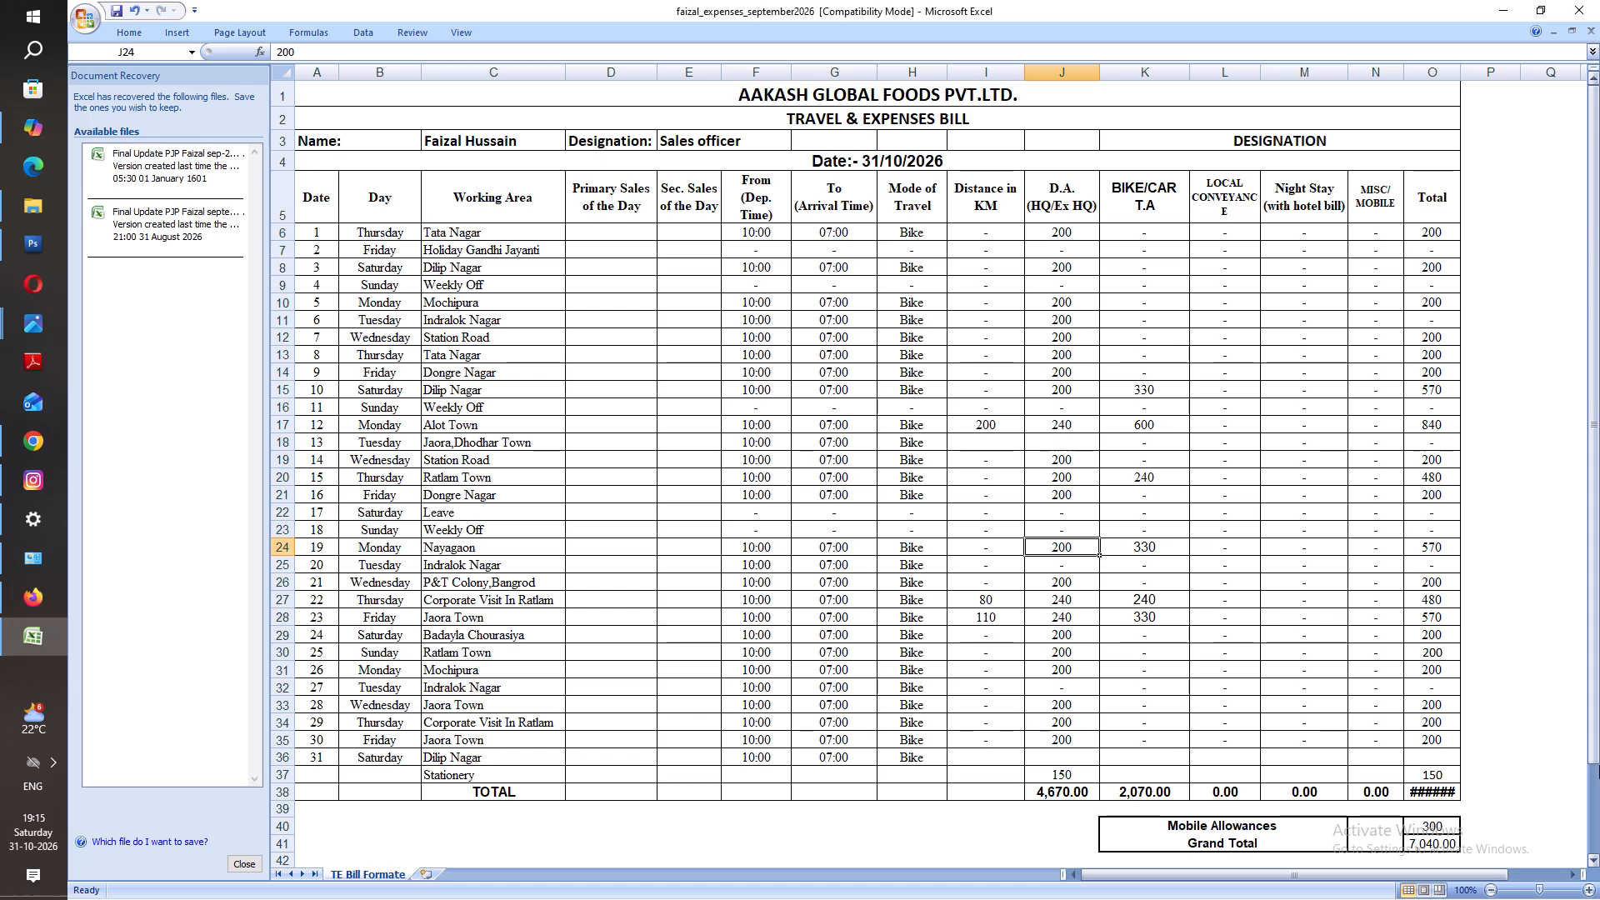
key(Down)
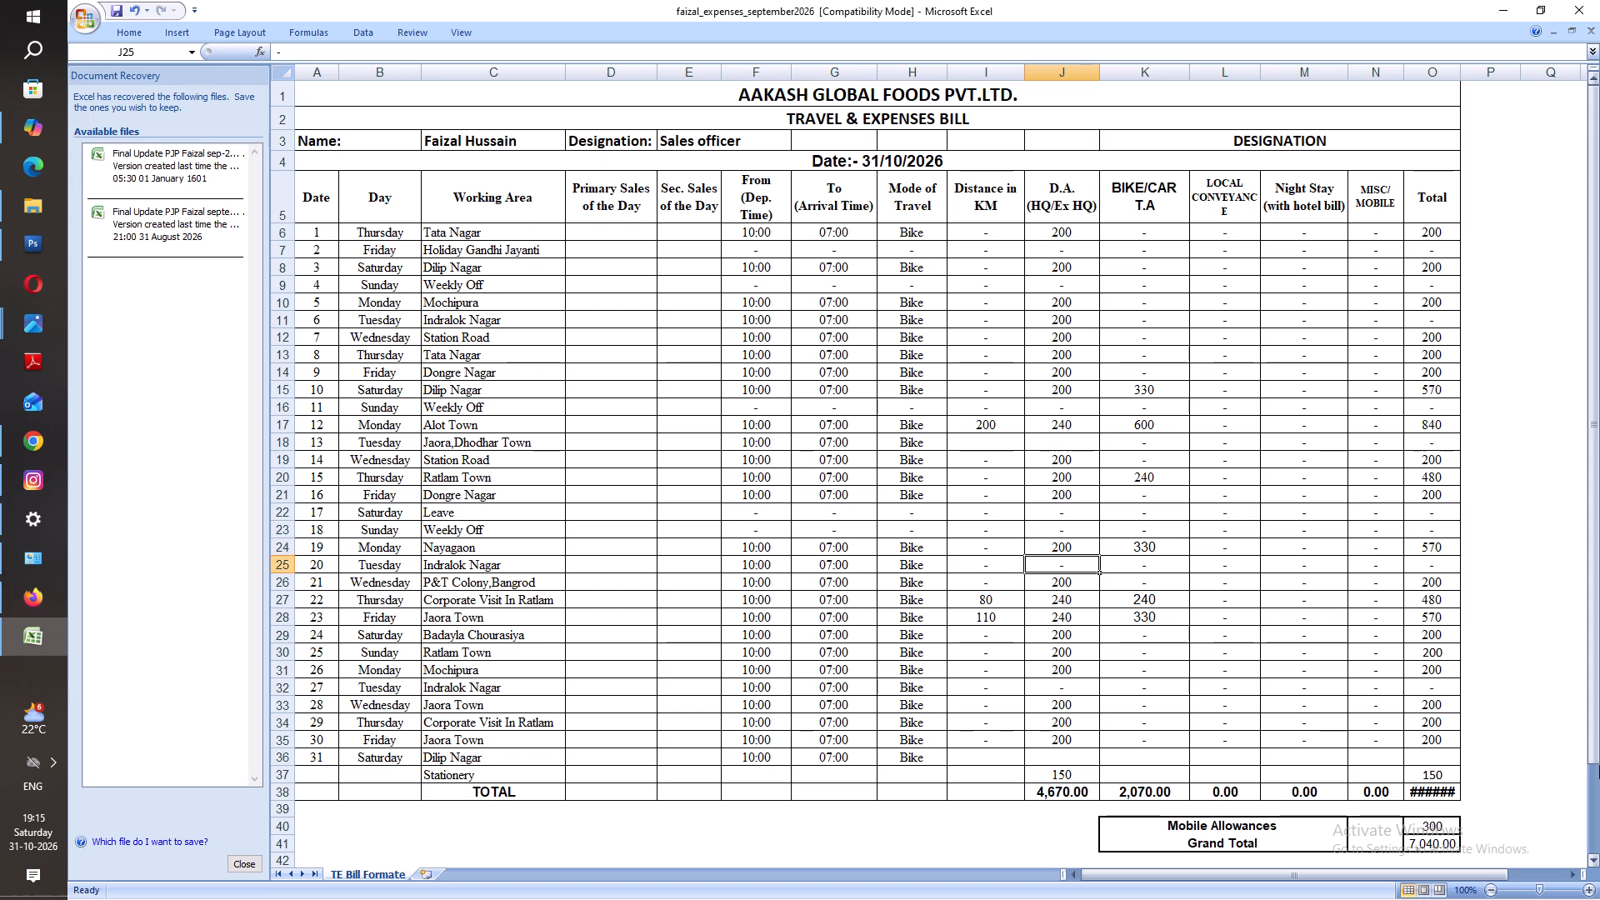
text(200)
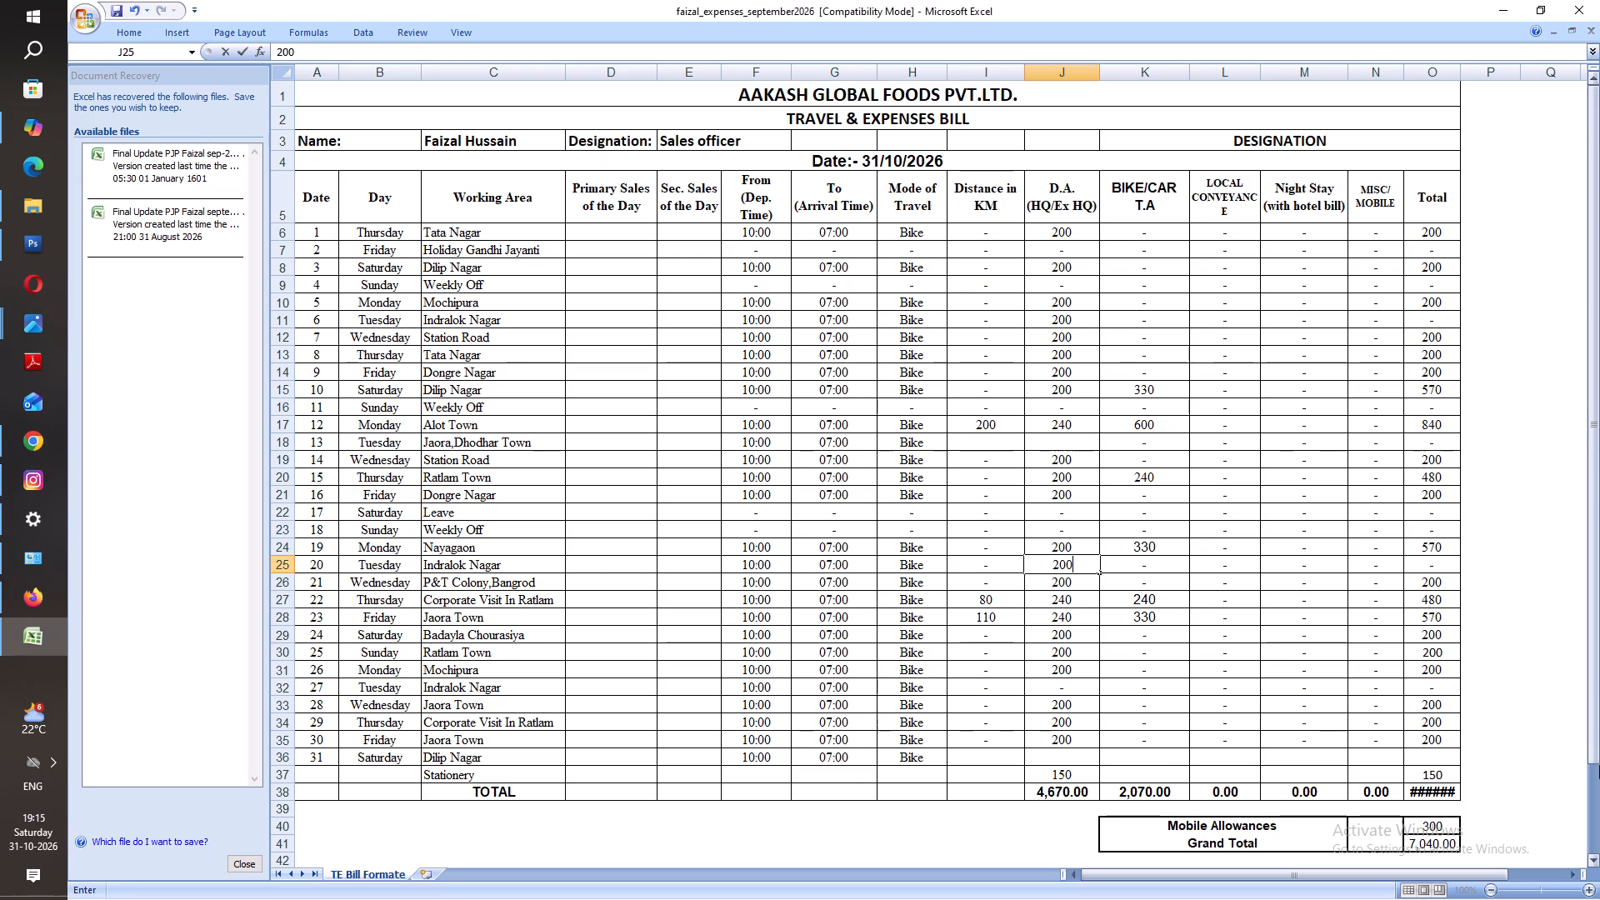
key(Down)
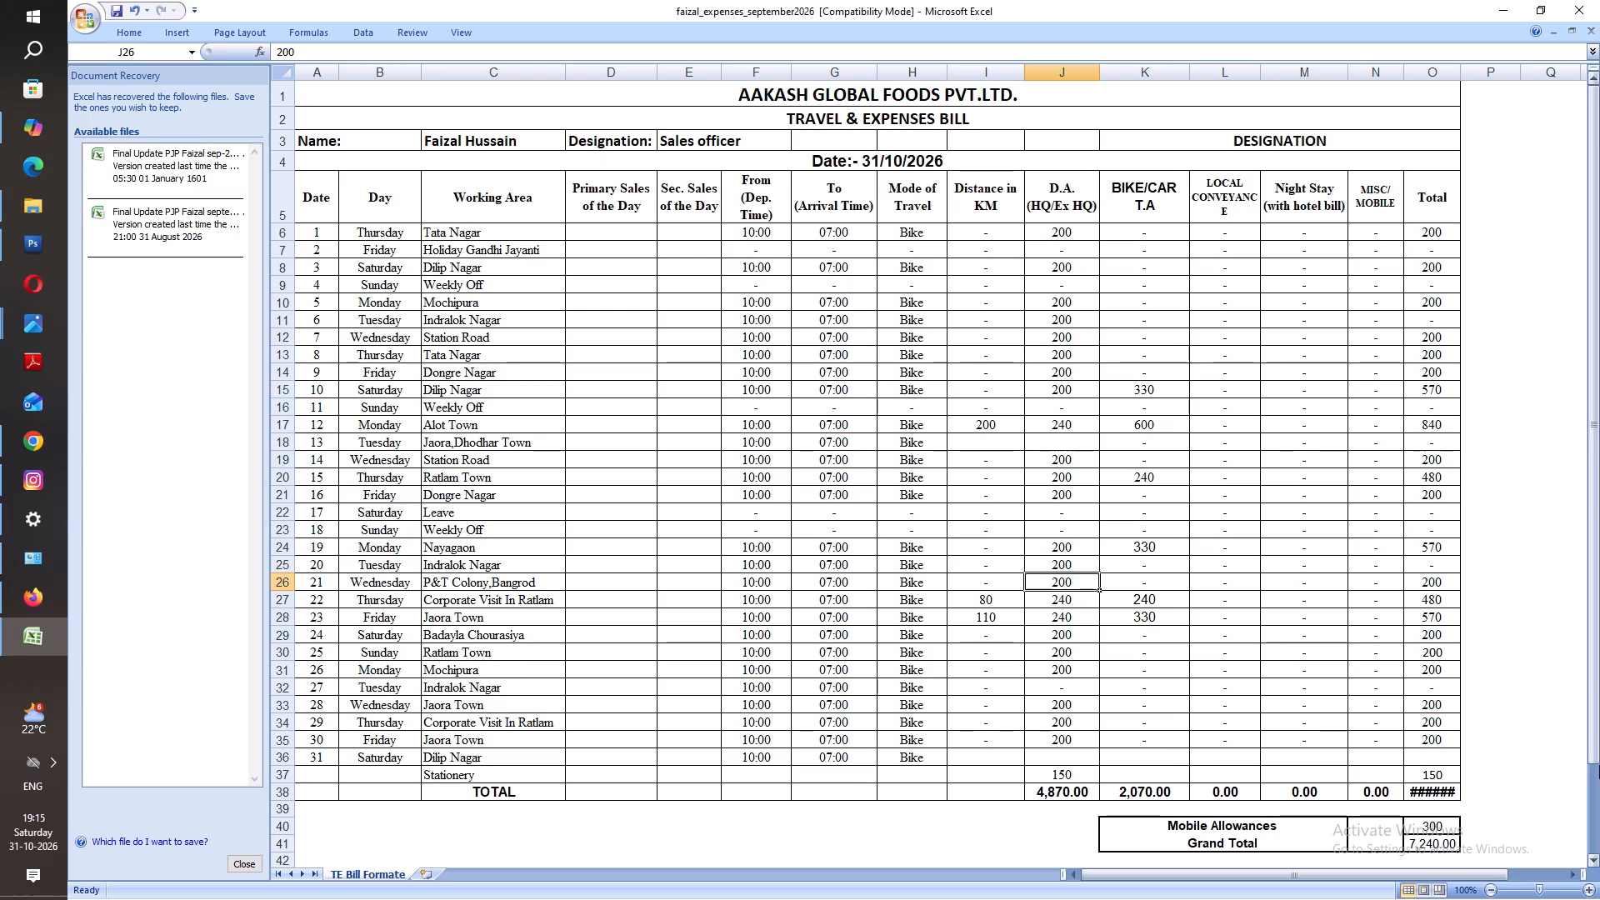
Set the D.A. of date 22 (Thursday, Corporate Visit In Ratlam) to 200.
key(Down)
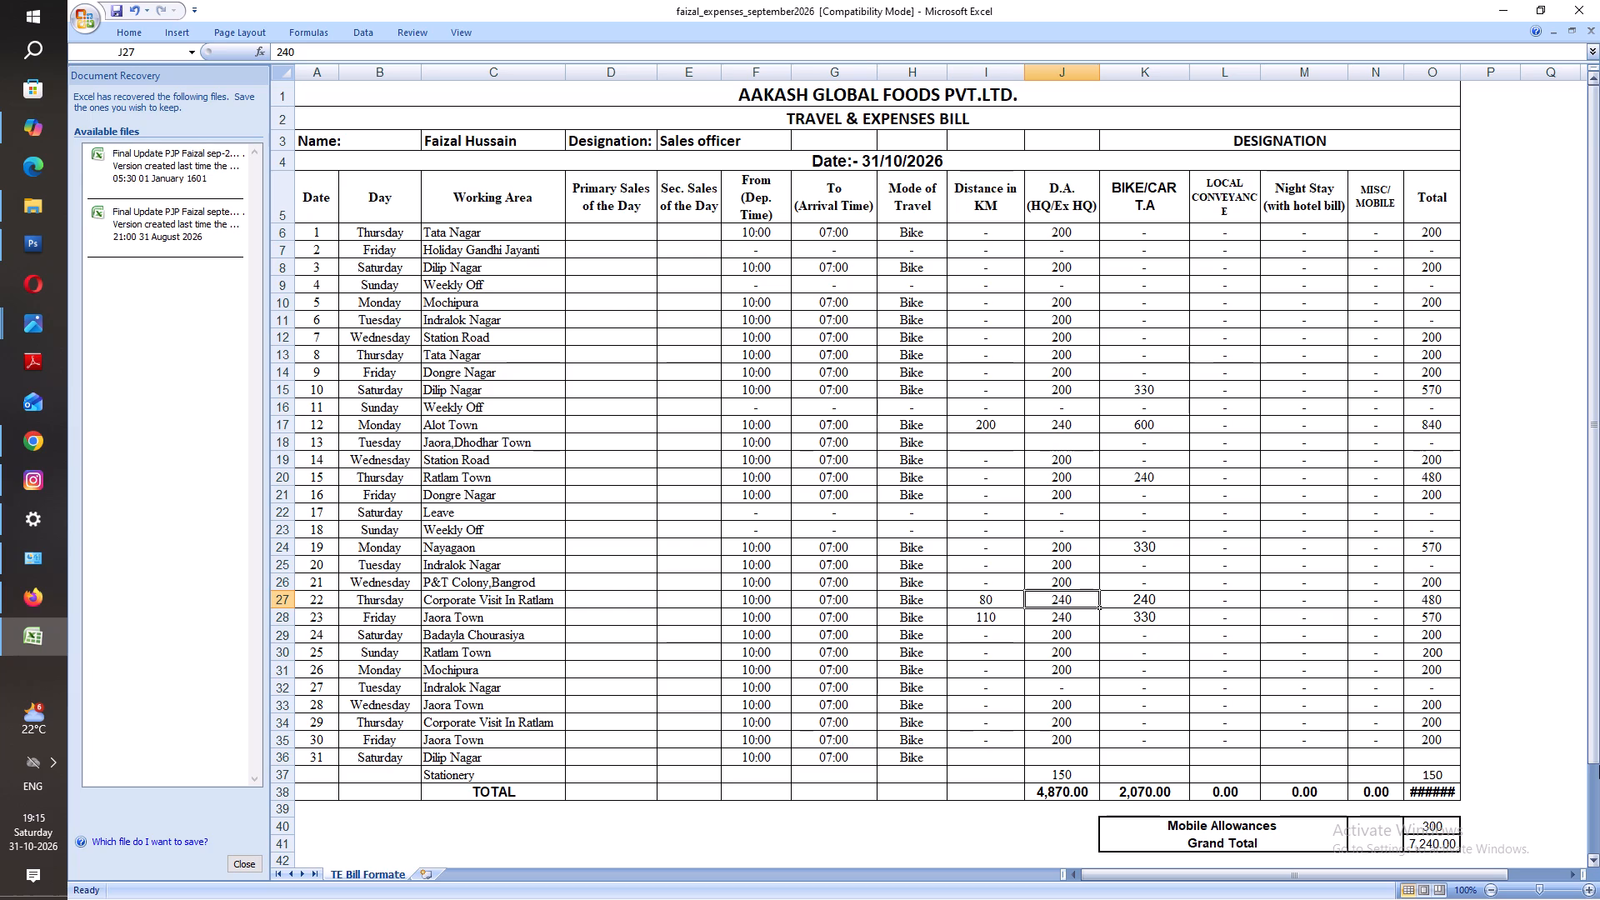
text(200)
key(Left)
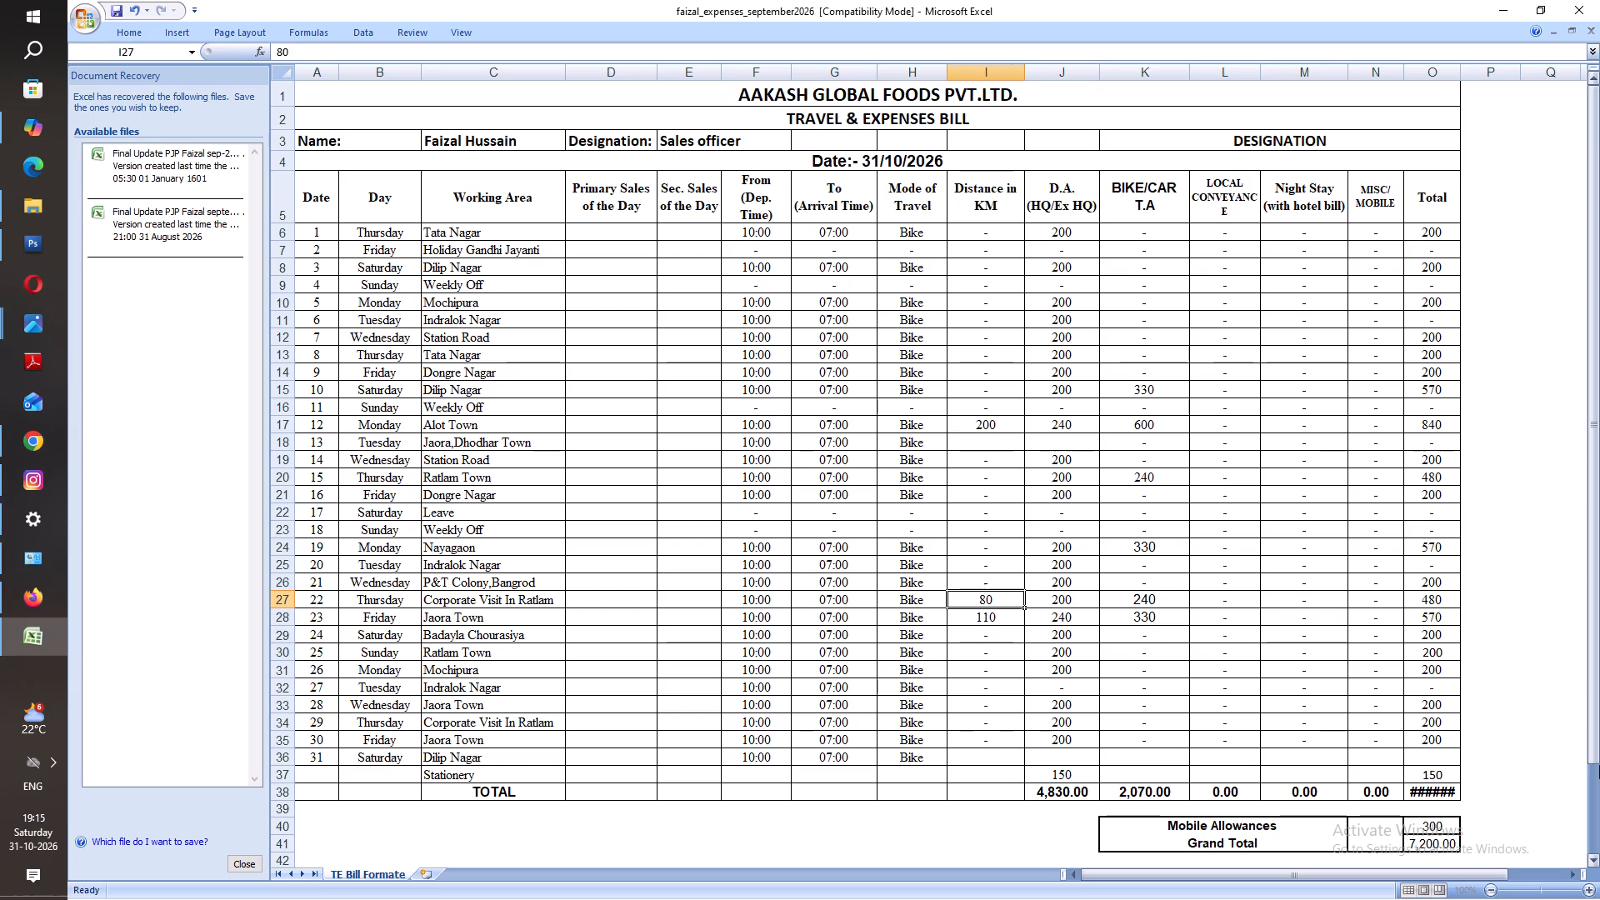
Replace the Distance in KM of date 22 (Thursday, Corporate Visit In Ratlam) with the dash copied from date 21.
key(BackSpace)
key(Up)
key(ctrl+c)
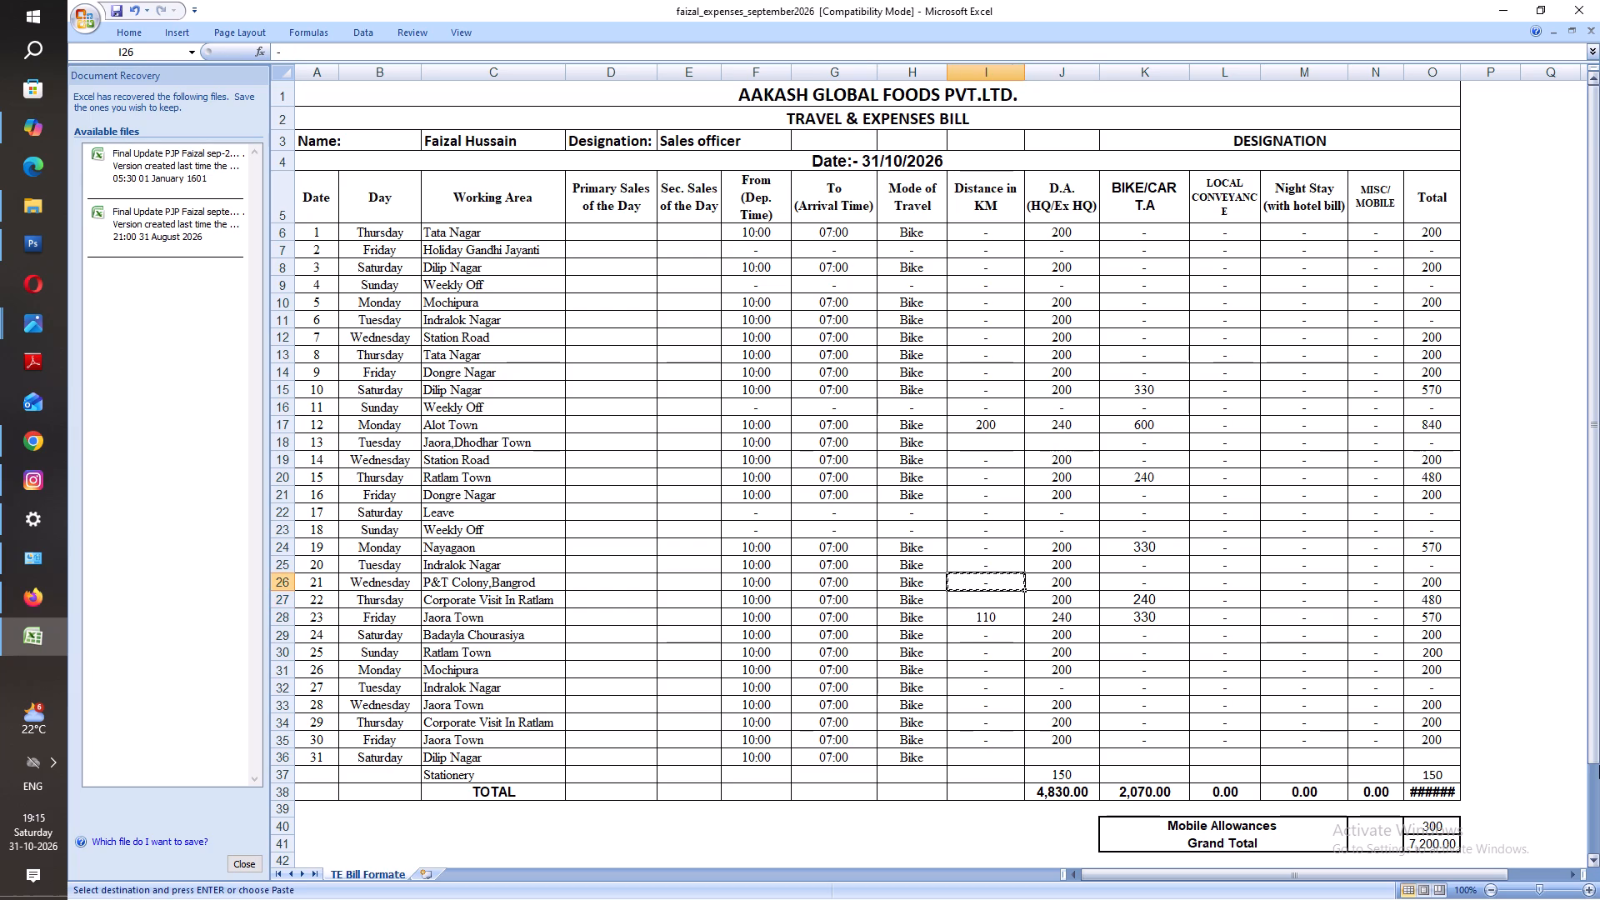
key(Down)
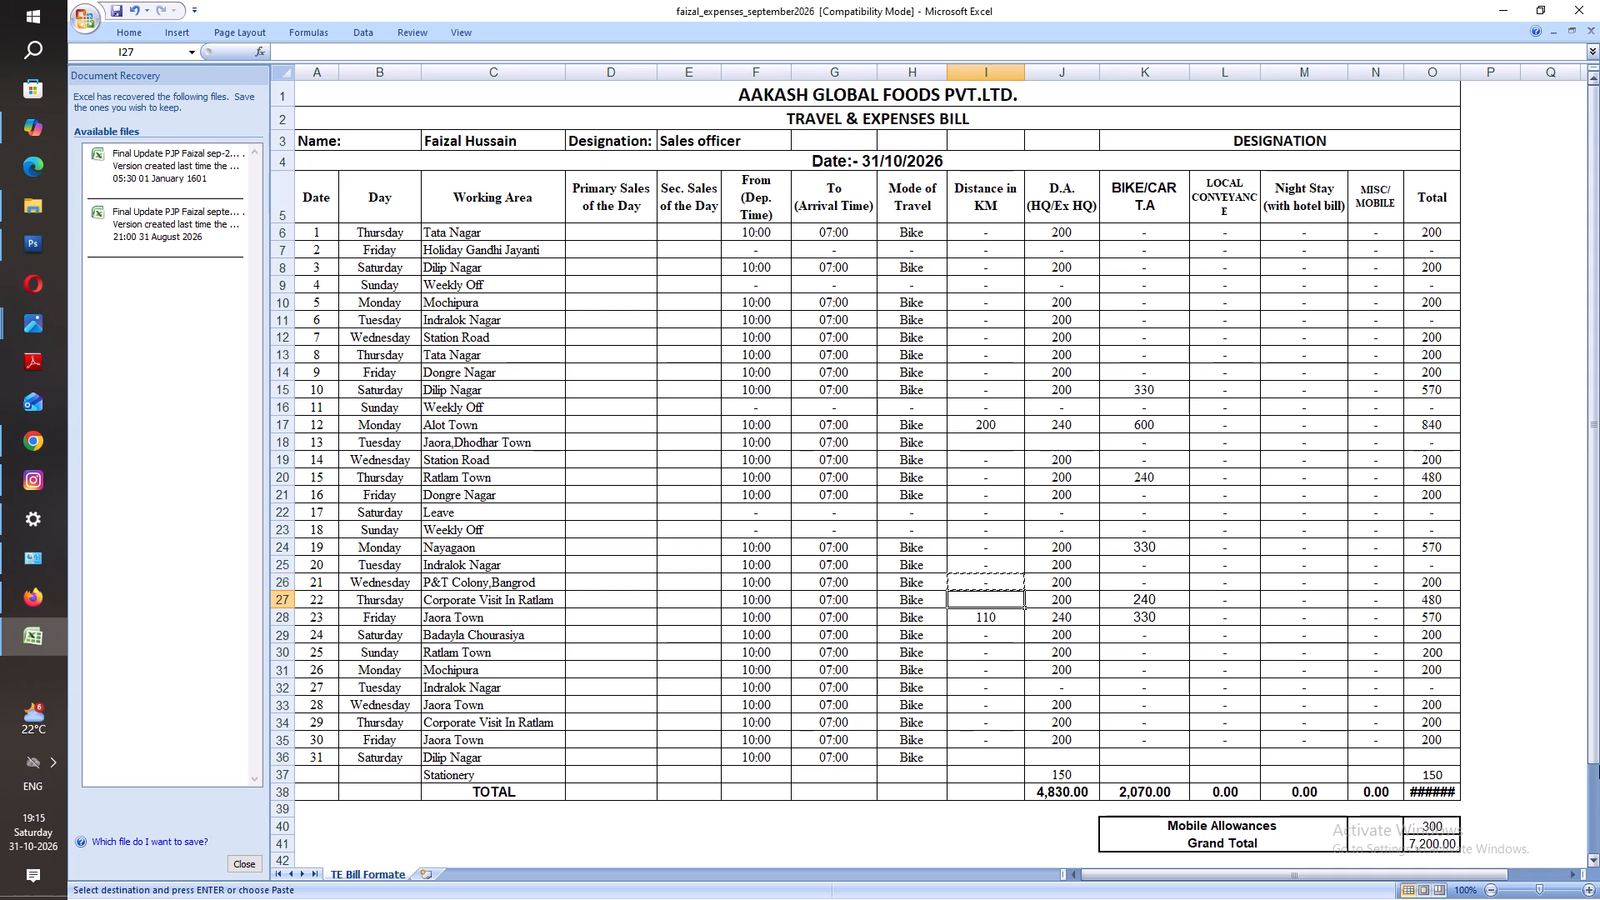
key(ctrl+v)
key(Return)
click(788, 502)
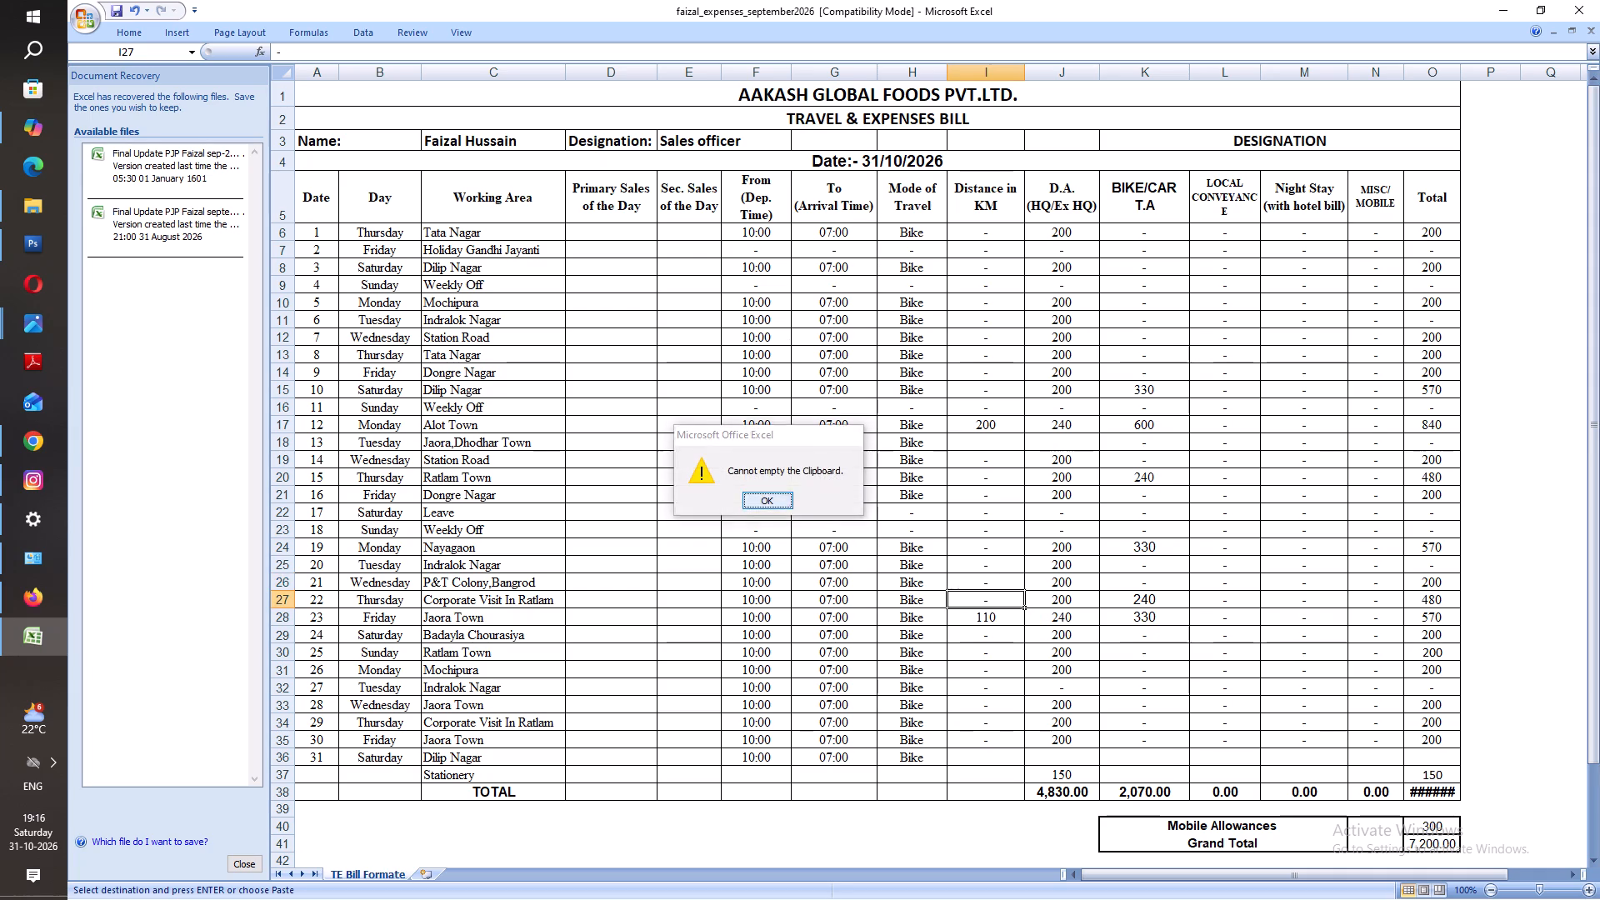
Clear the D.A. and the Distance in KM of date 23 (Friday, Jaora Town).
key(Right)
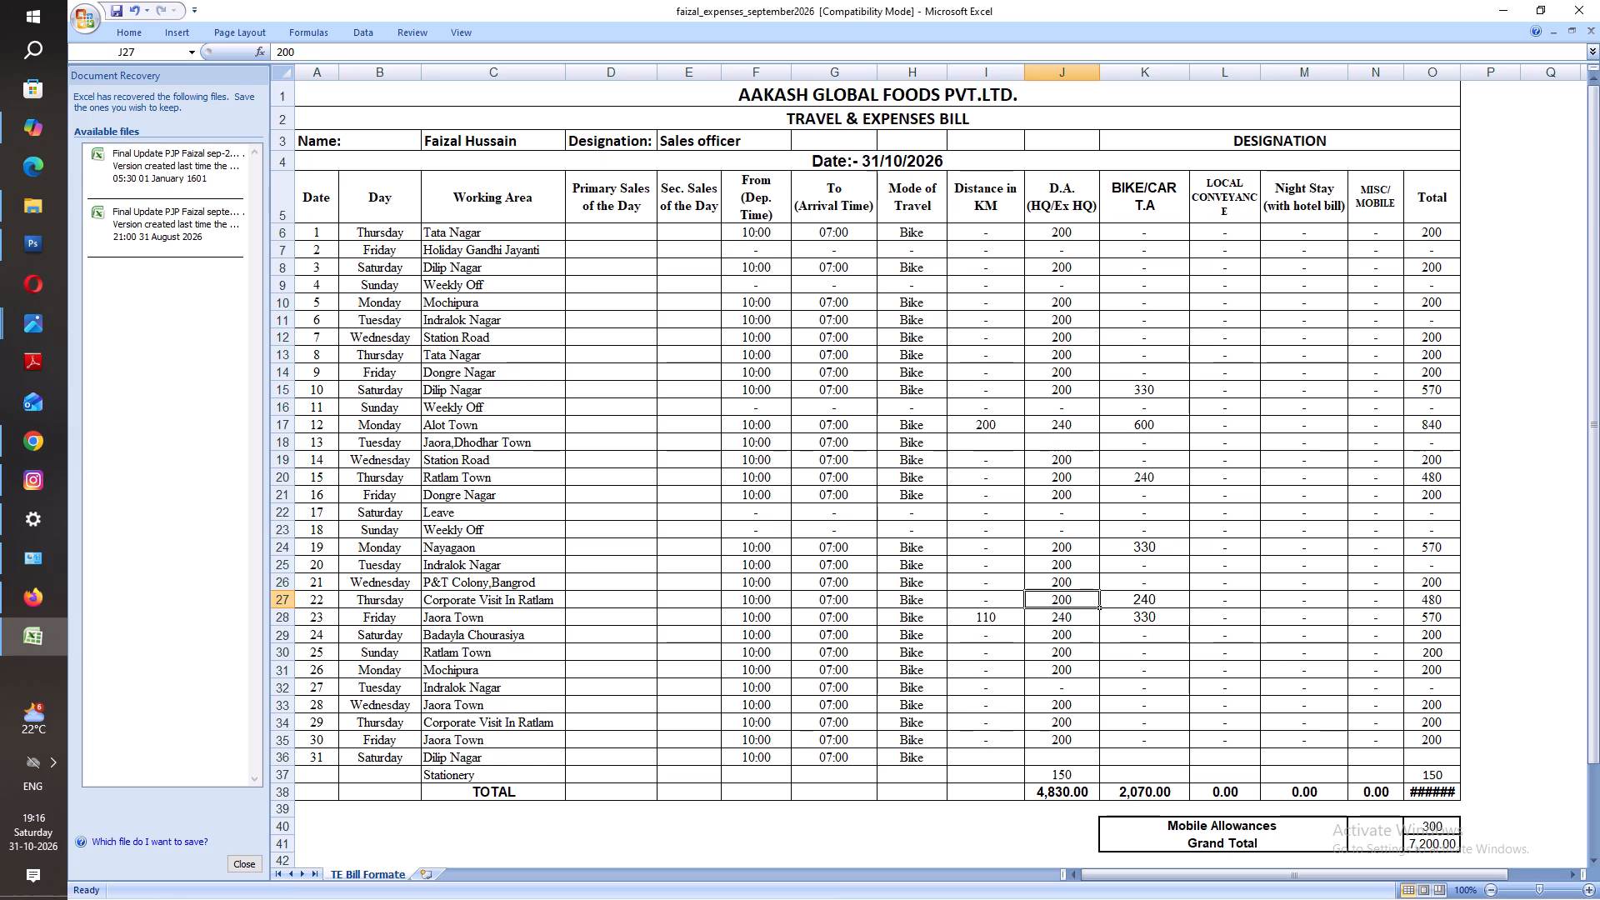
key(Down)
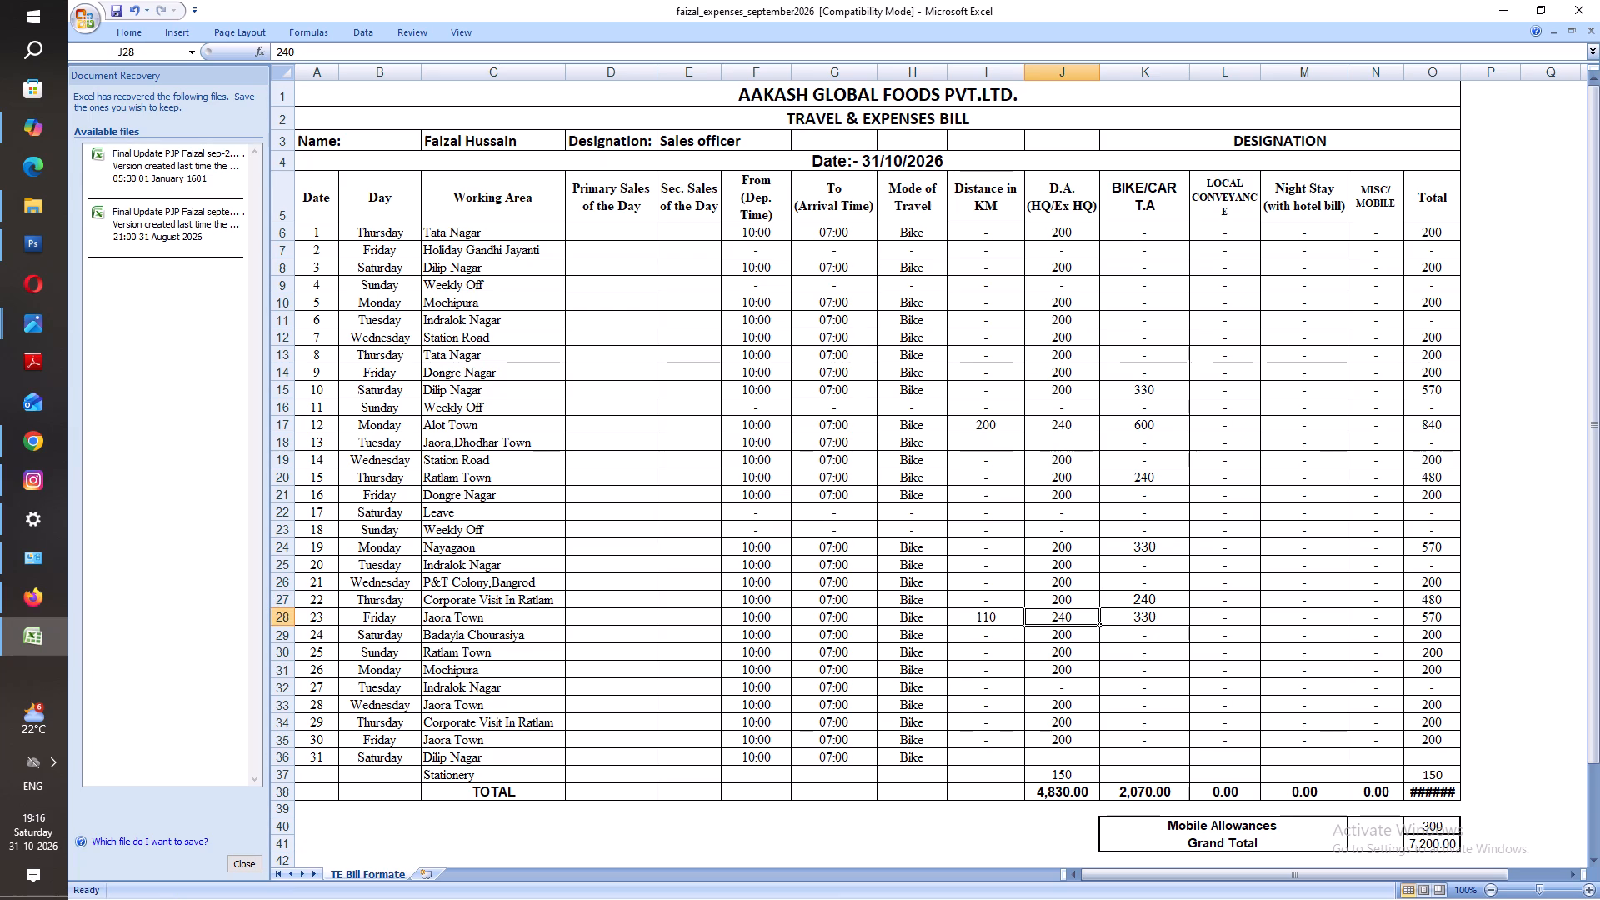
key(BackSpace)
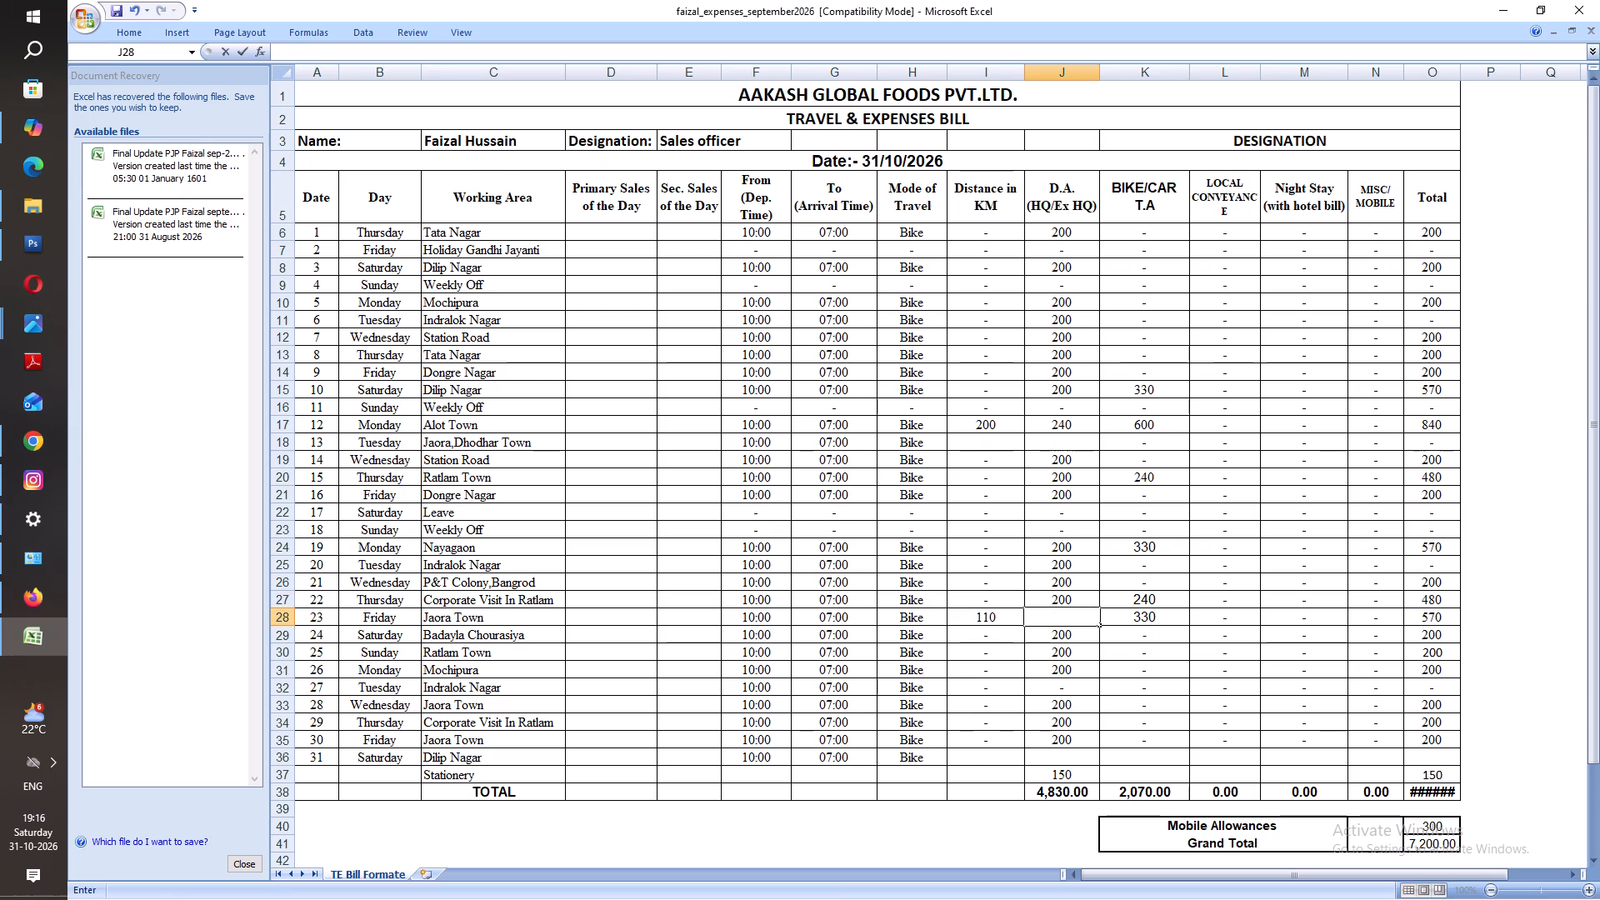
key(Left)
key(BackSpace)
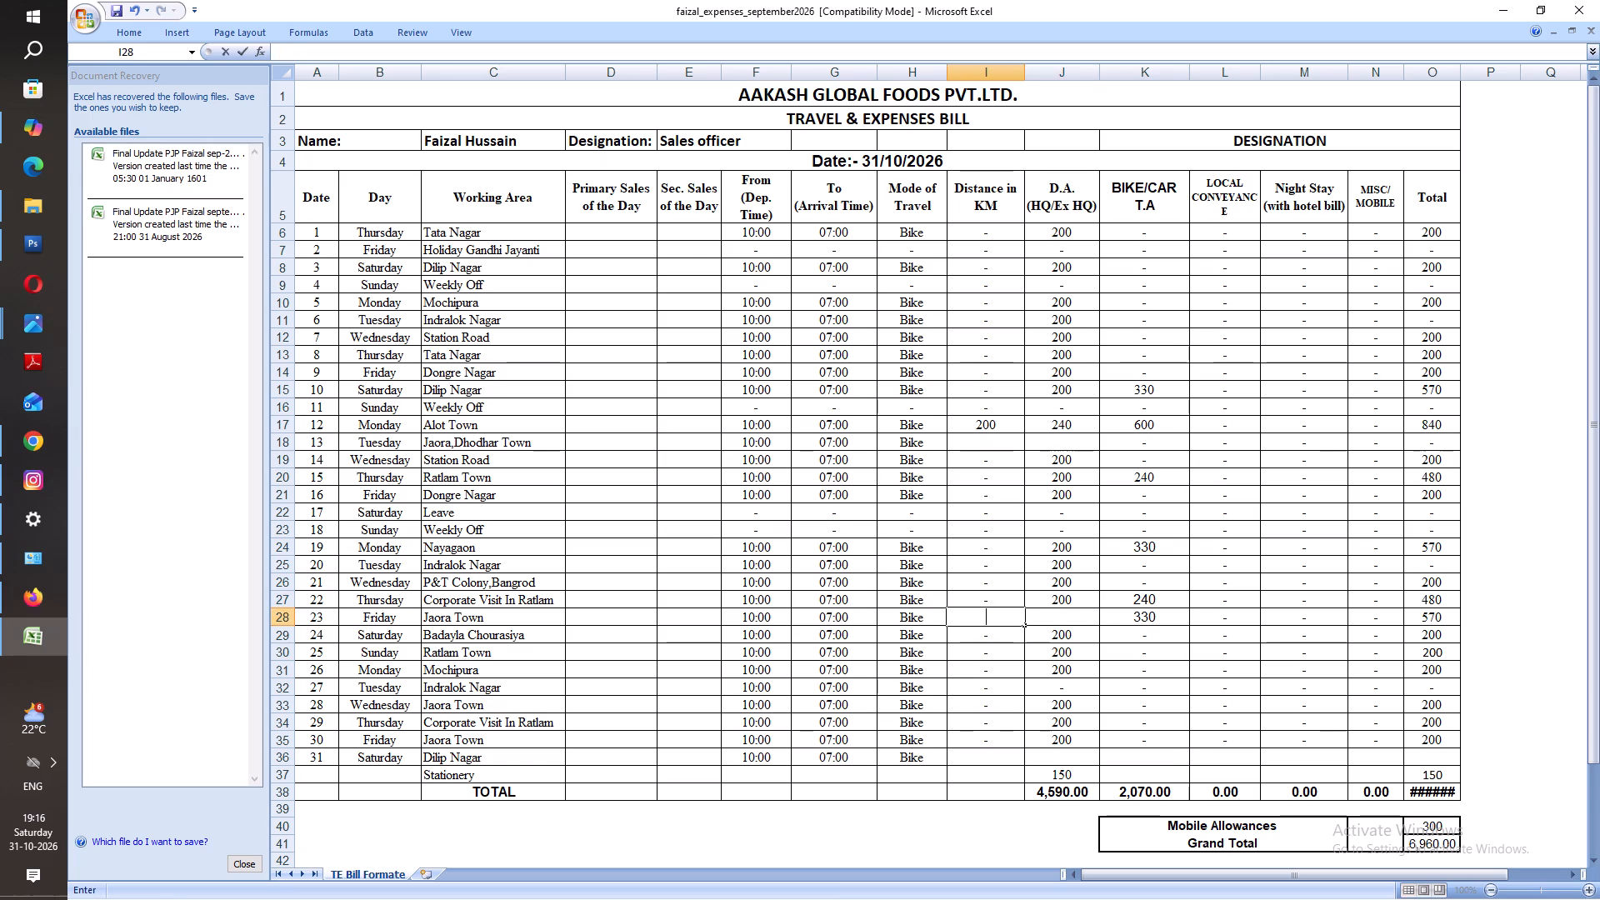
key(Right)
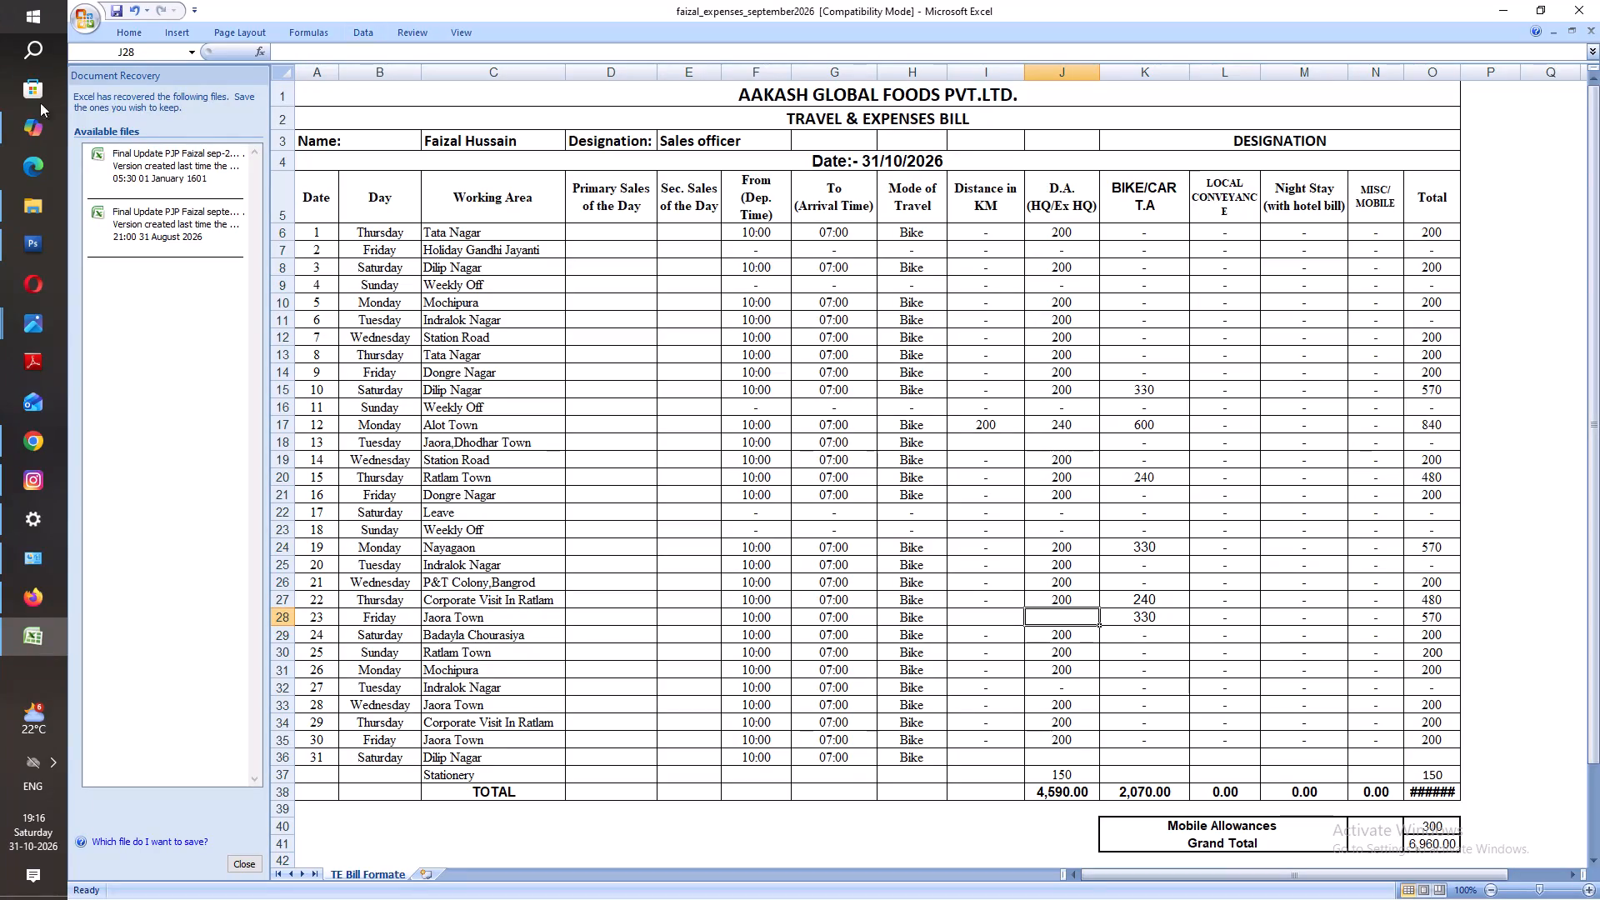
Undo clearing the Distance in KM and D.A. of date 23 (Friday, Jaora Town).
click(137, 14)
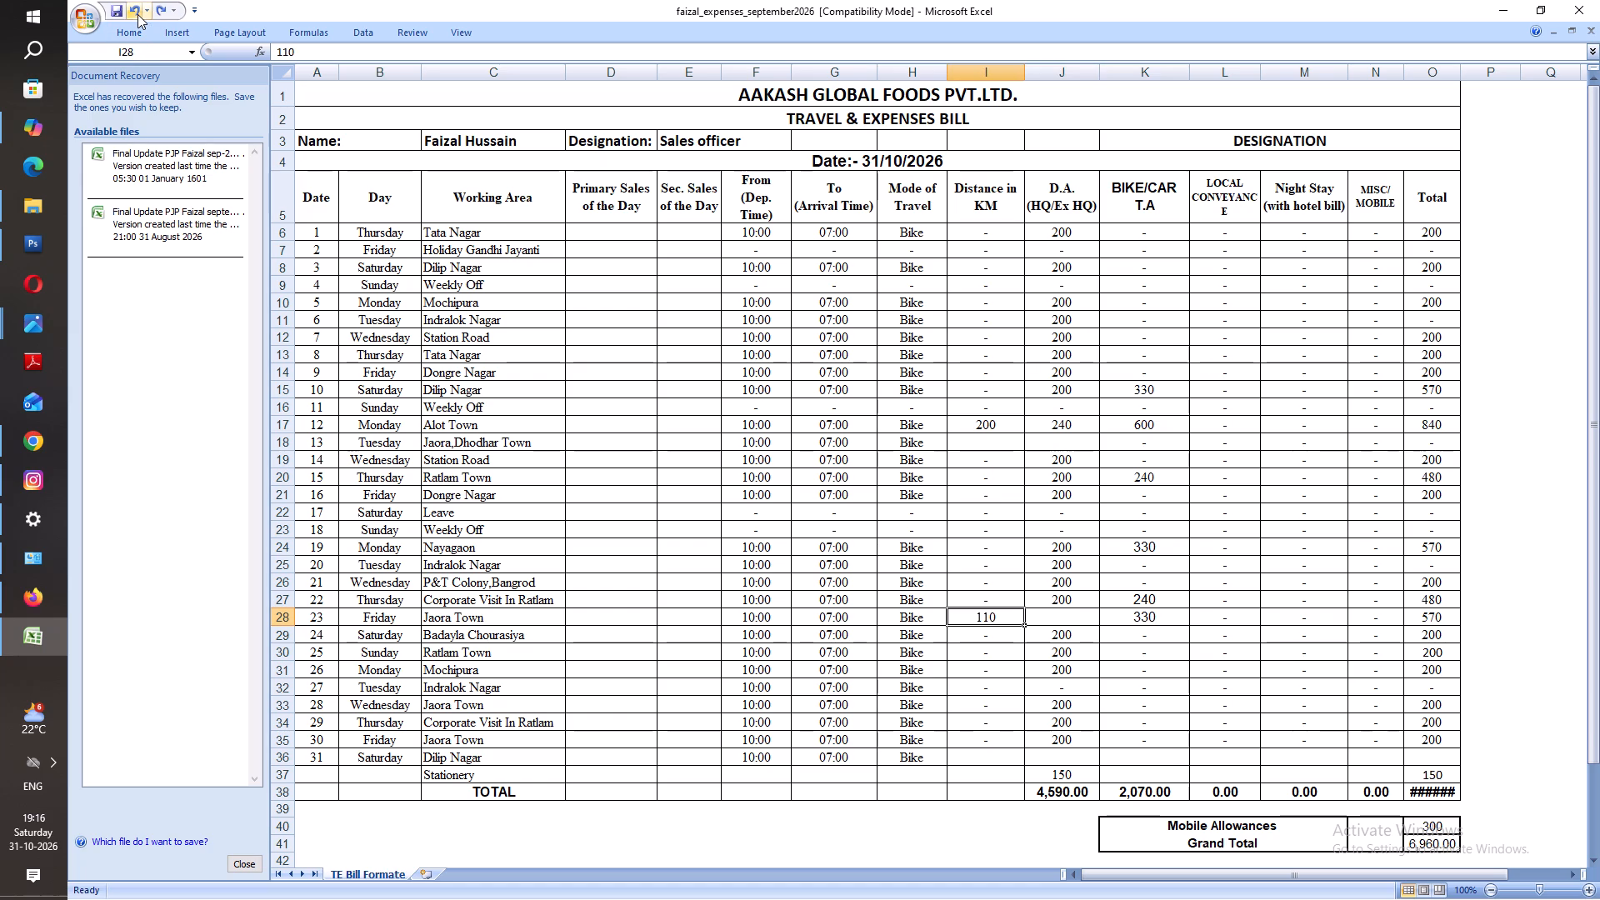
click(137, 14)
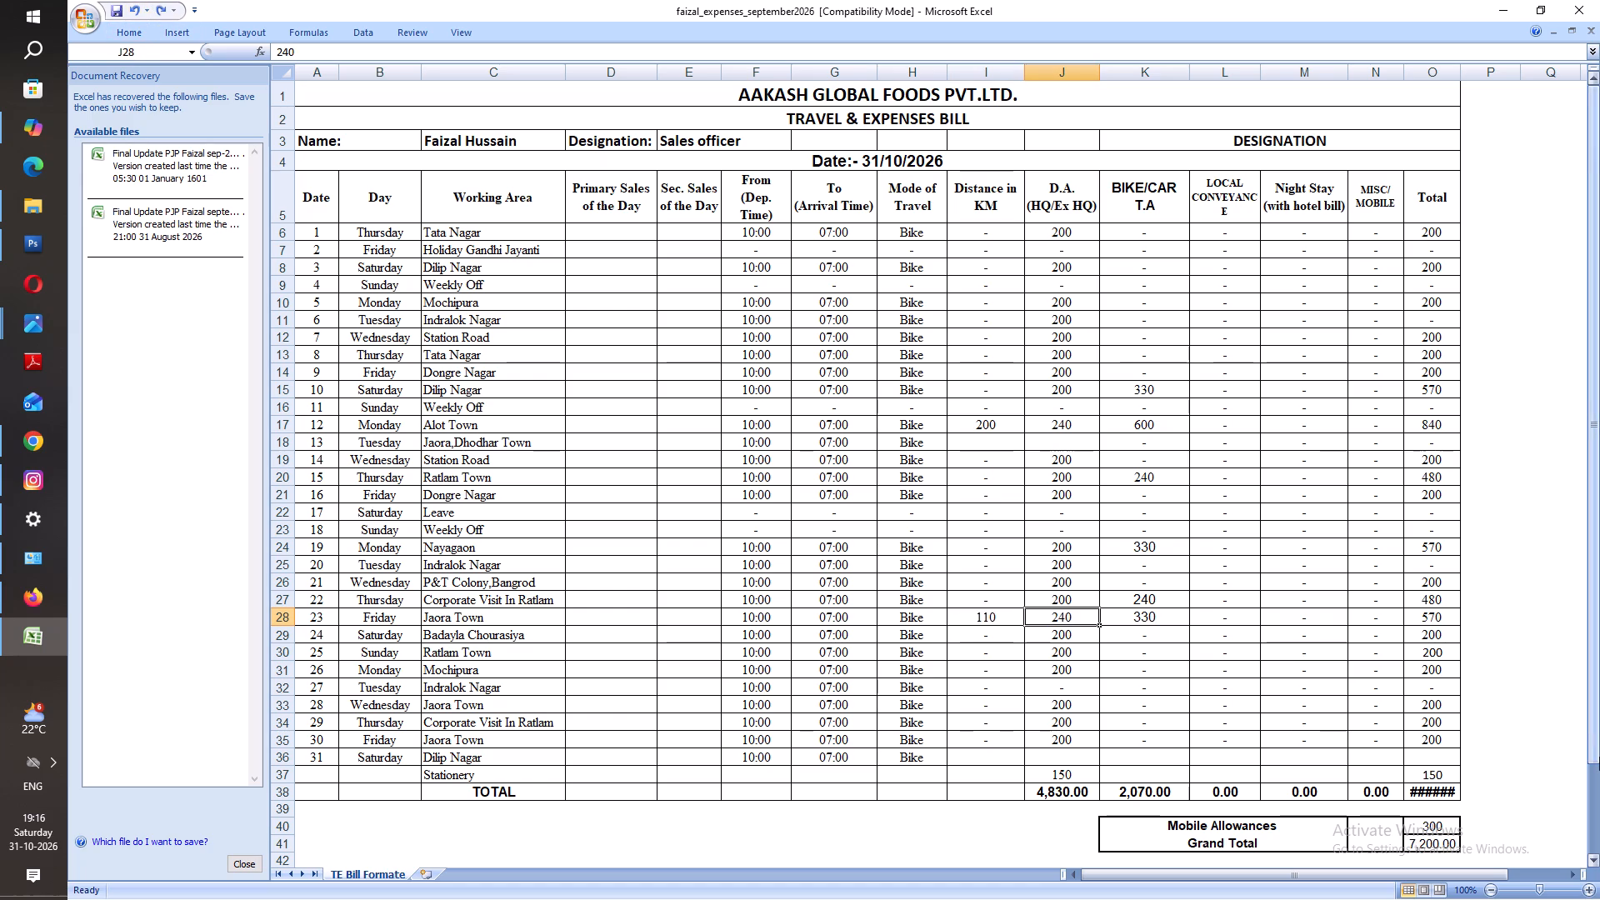
key(Down)
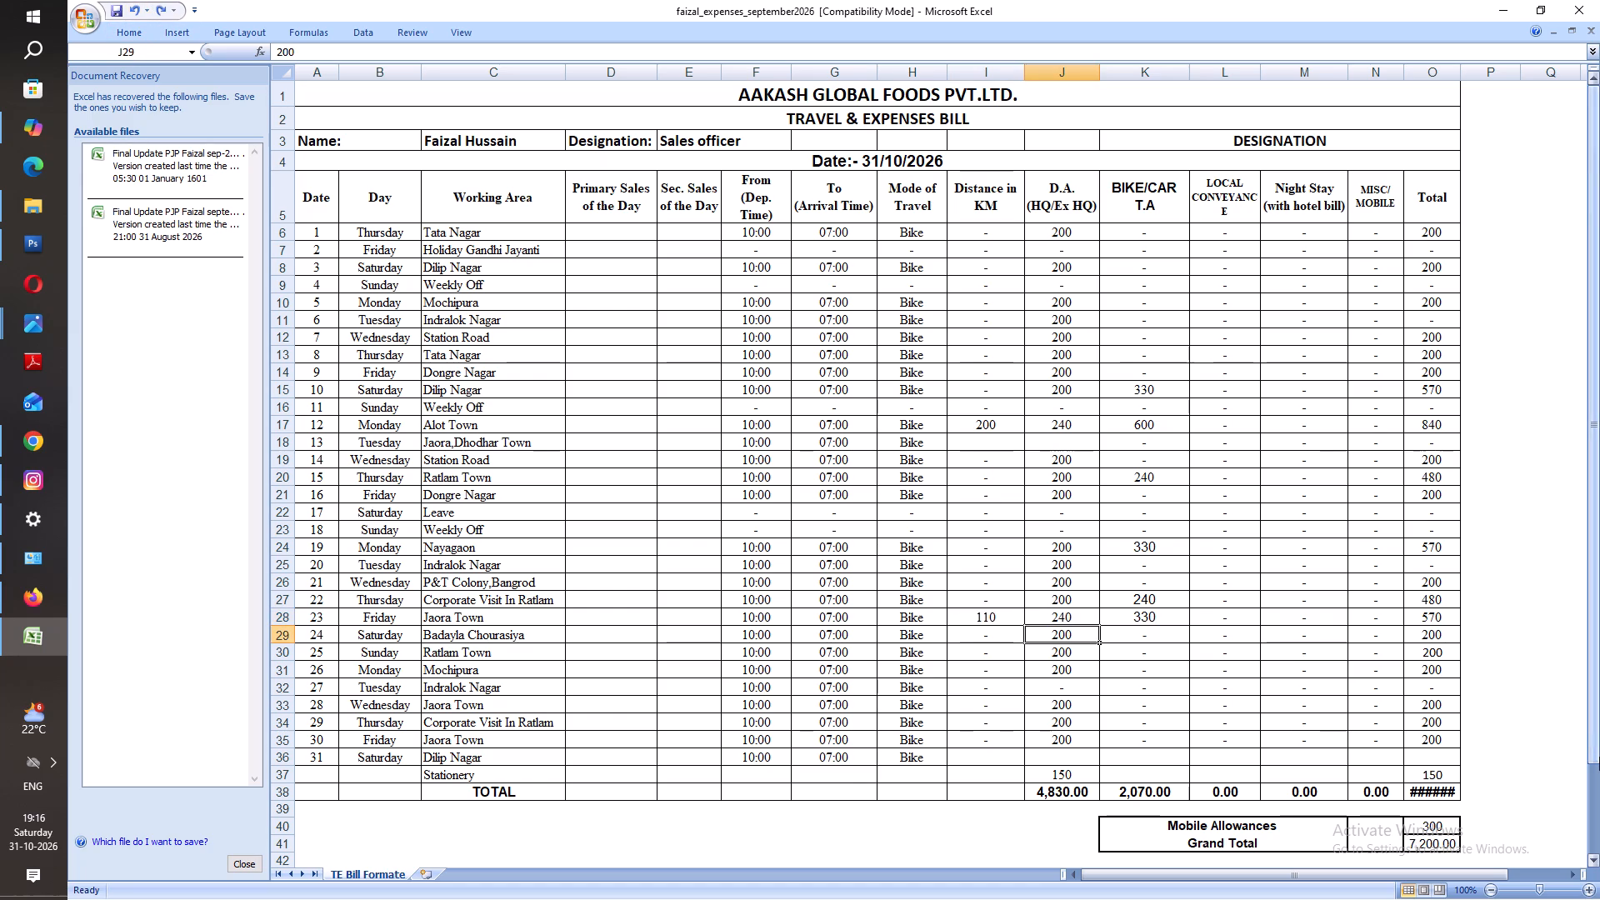
key(Up)
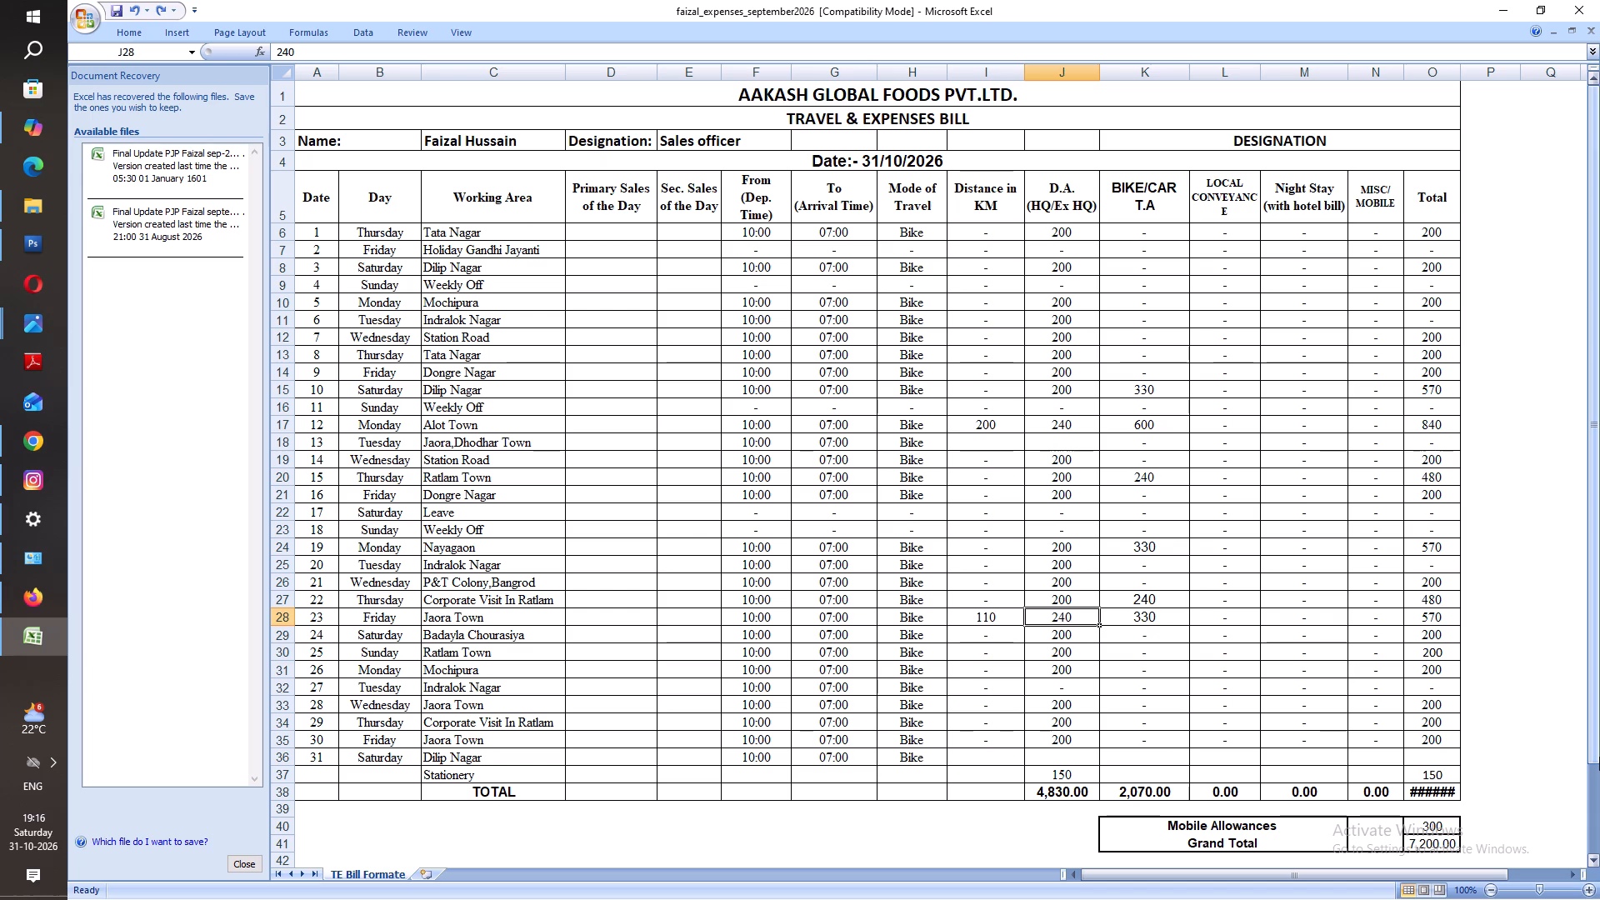
key(Down)
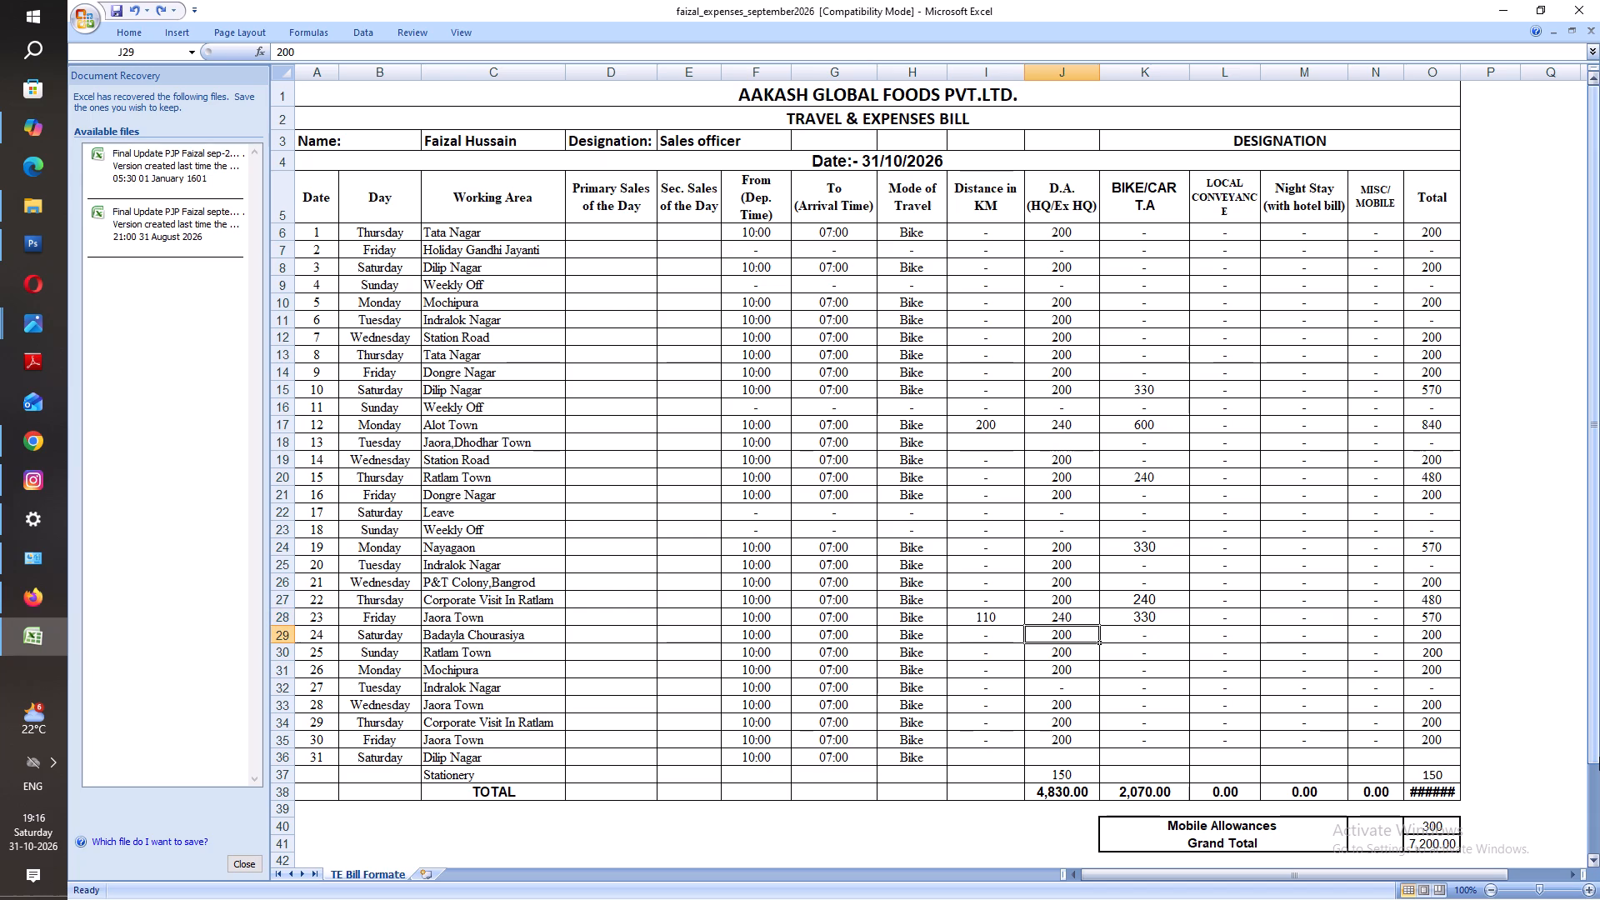
key(BackSpace)
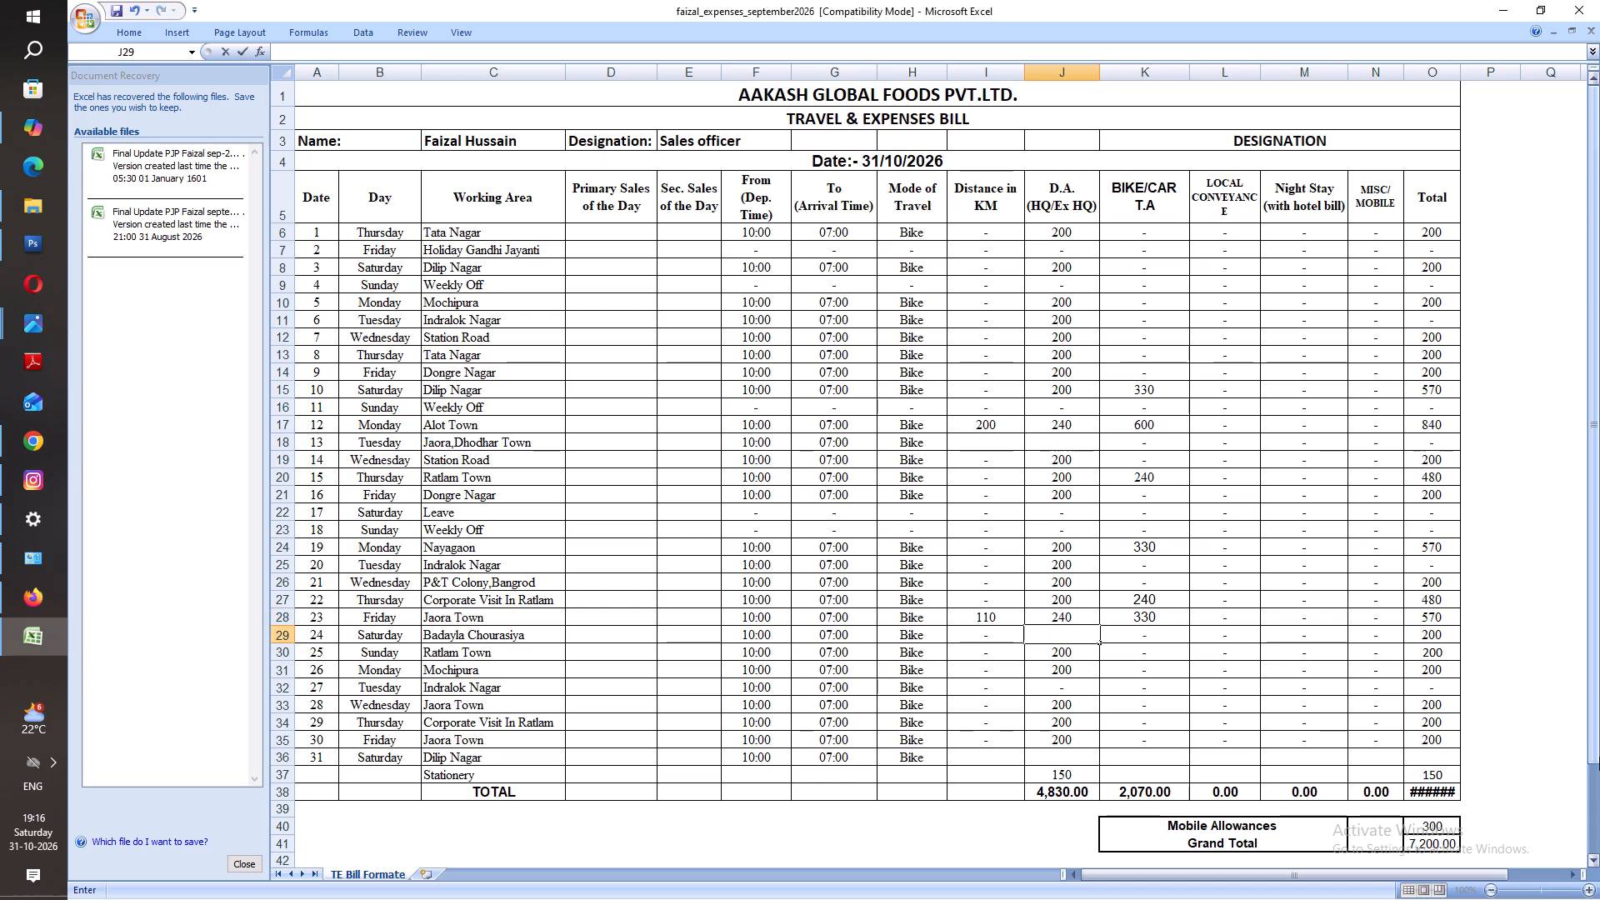
key(Down)
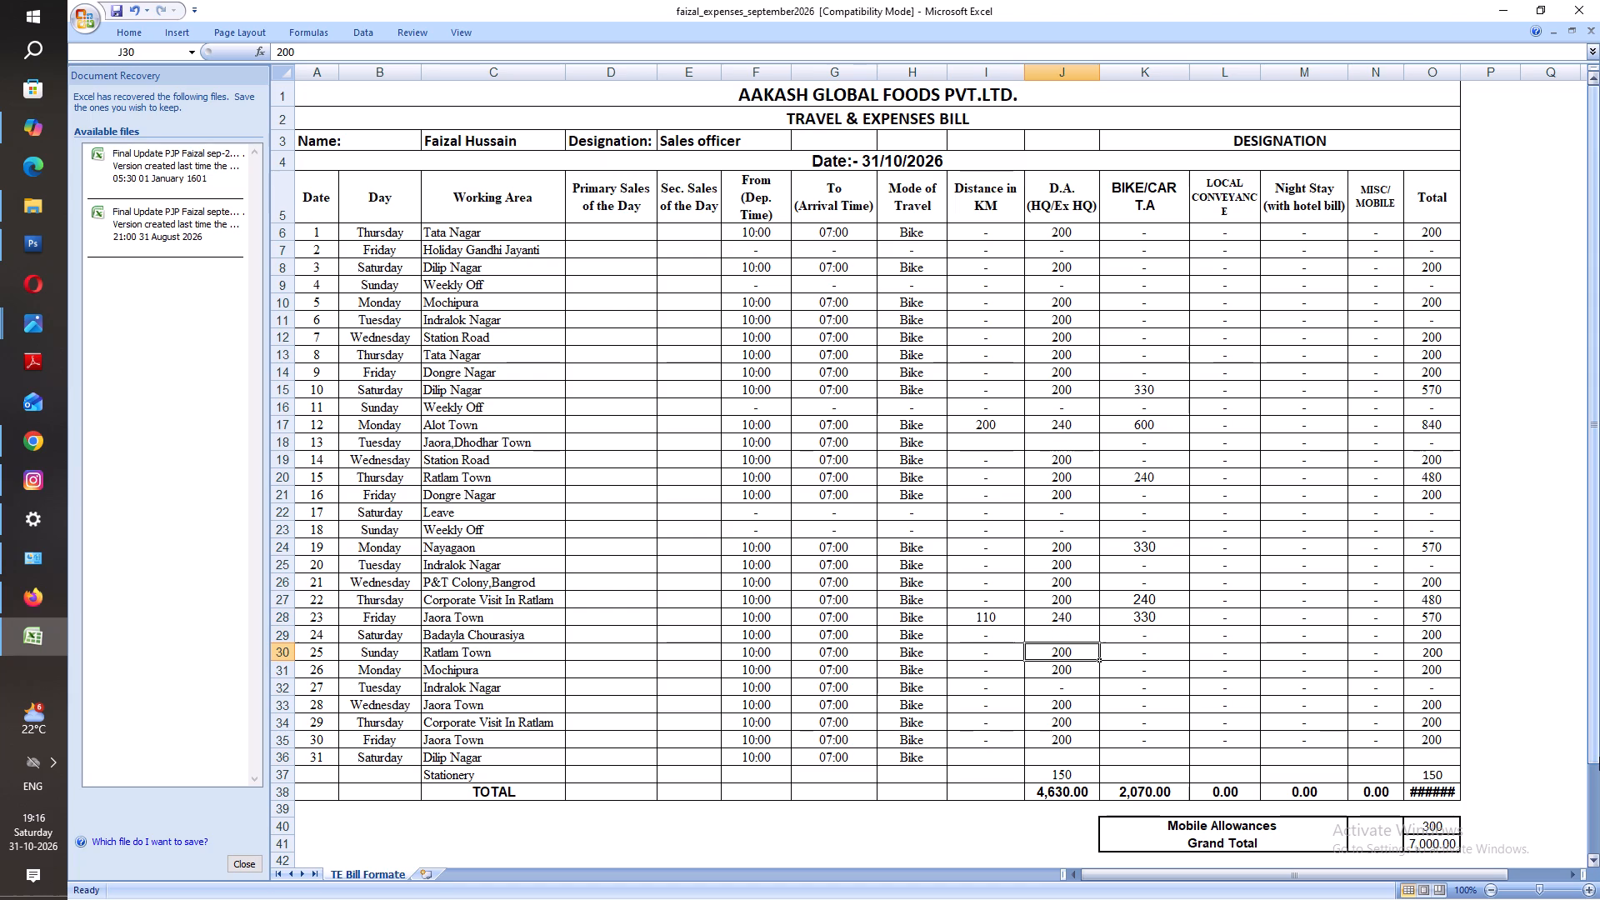
Set the D.A. of date 27 (Tuesday, Indralok Nagar) to 200.
key(Down)
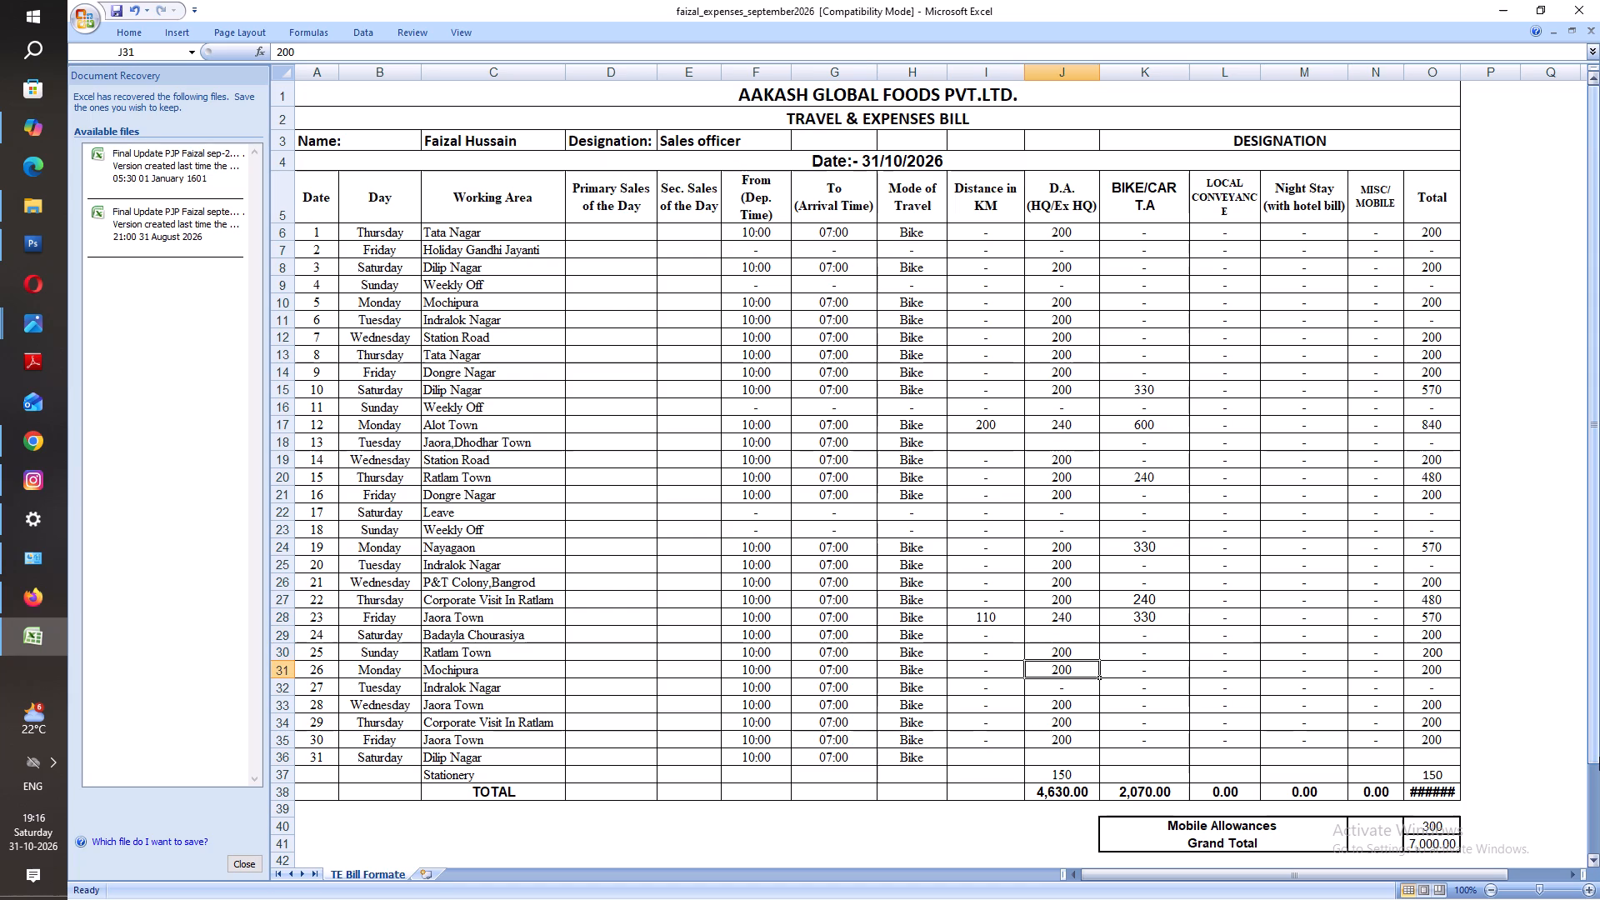
key(Down)
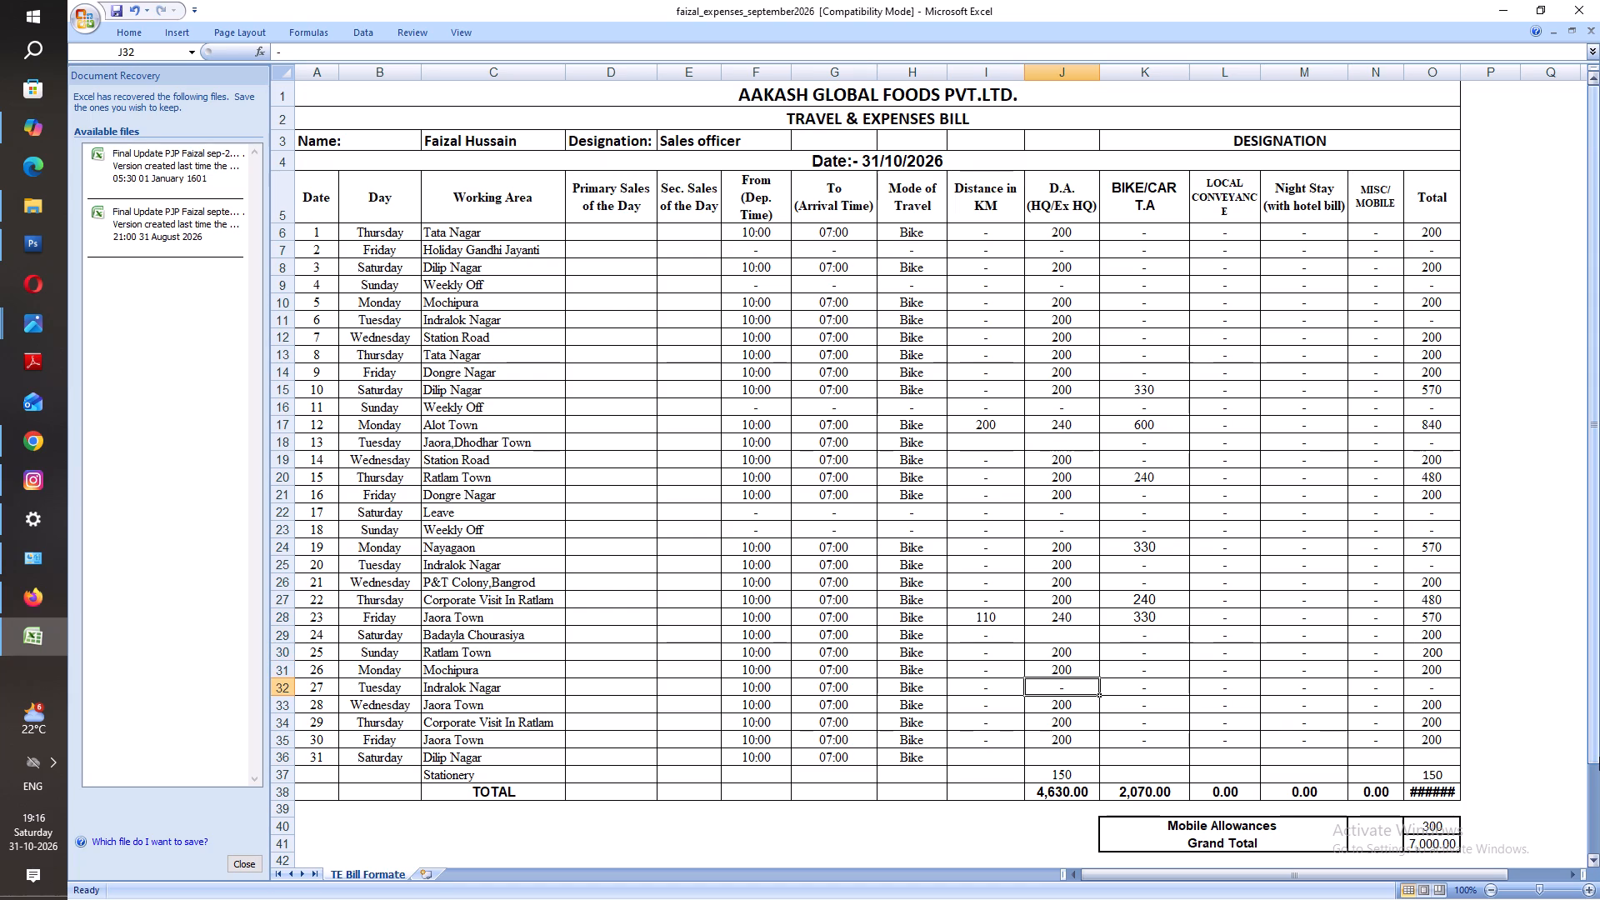
text(200)
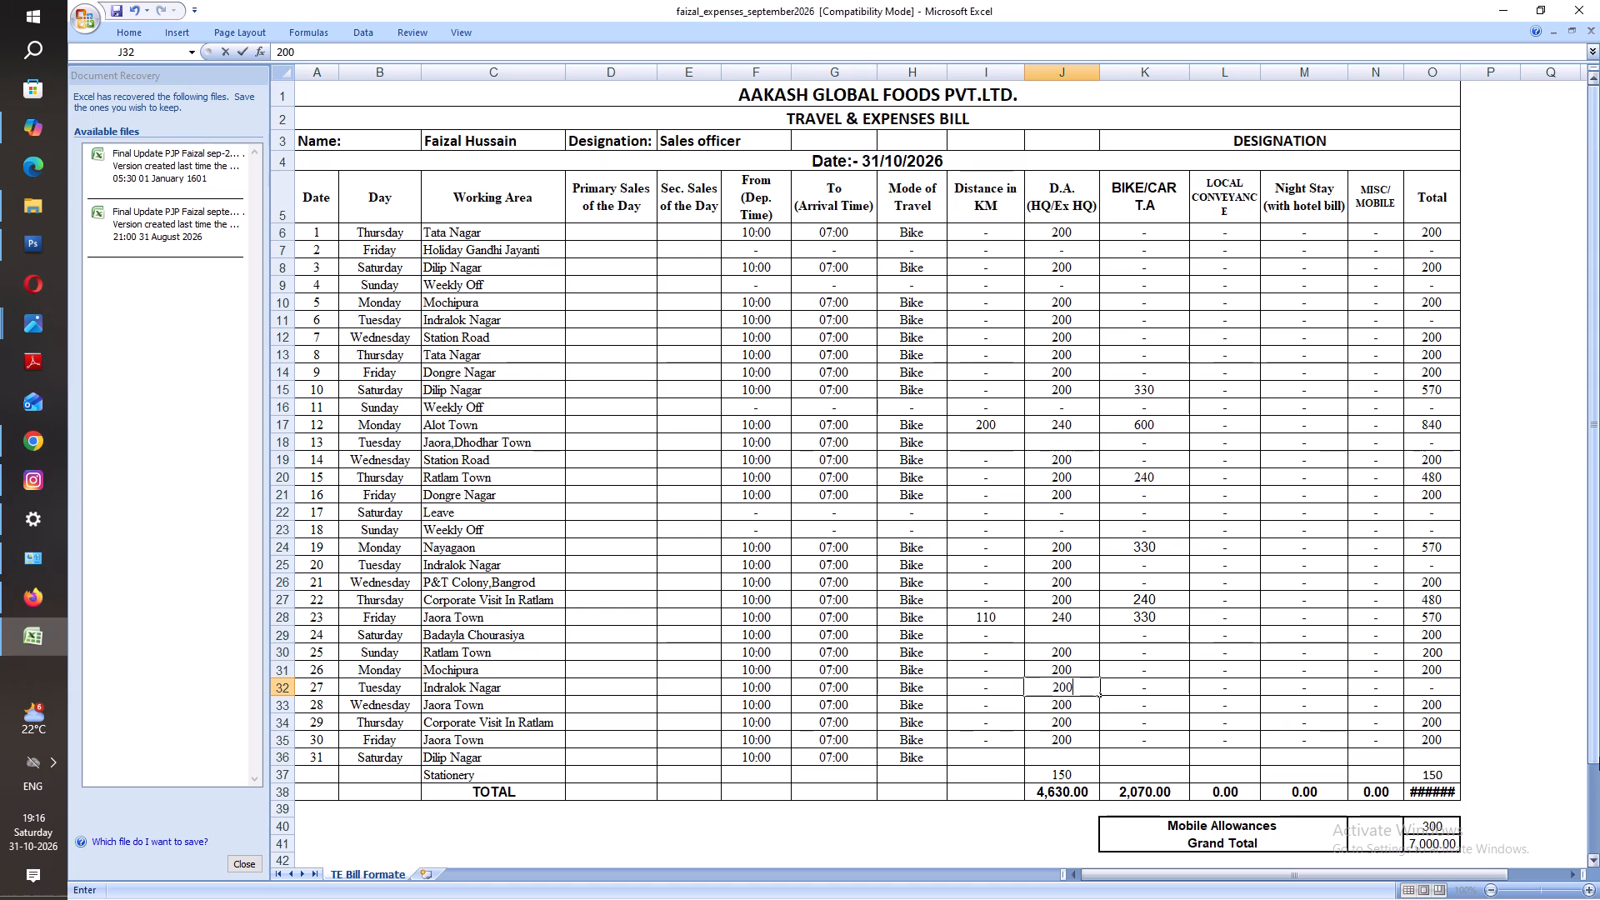
key(Down)
Set the D.A. of date 28 (Wednesday, Jaora Town) to 240 and its Distance in KM to 110.
key(BackSpace)
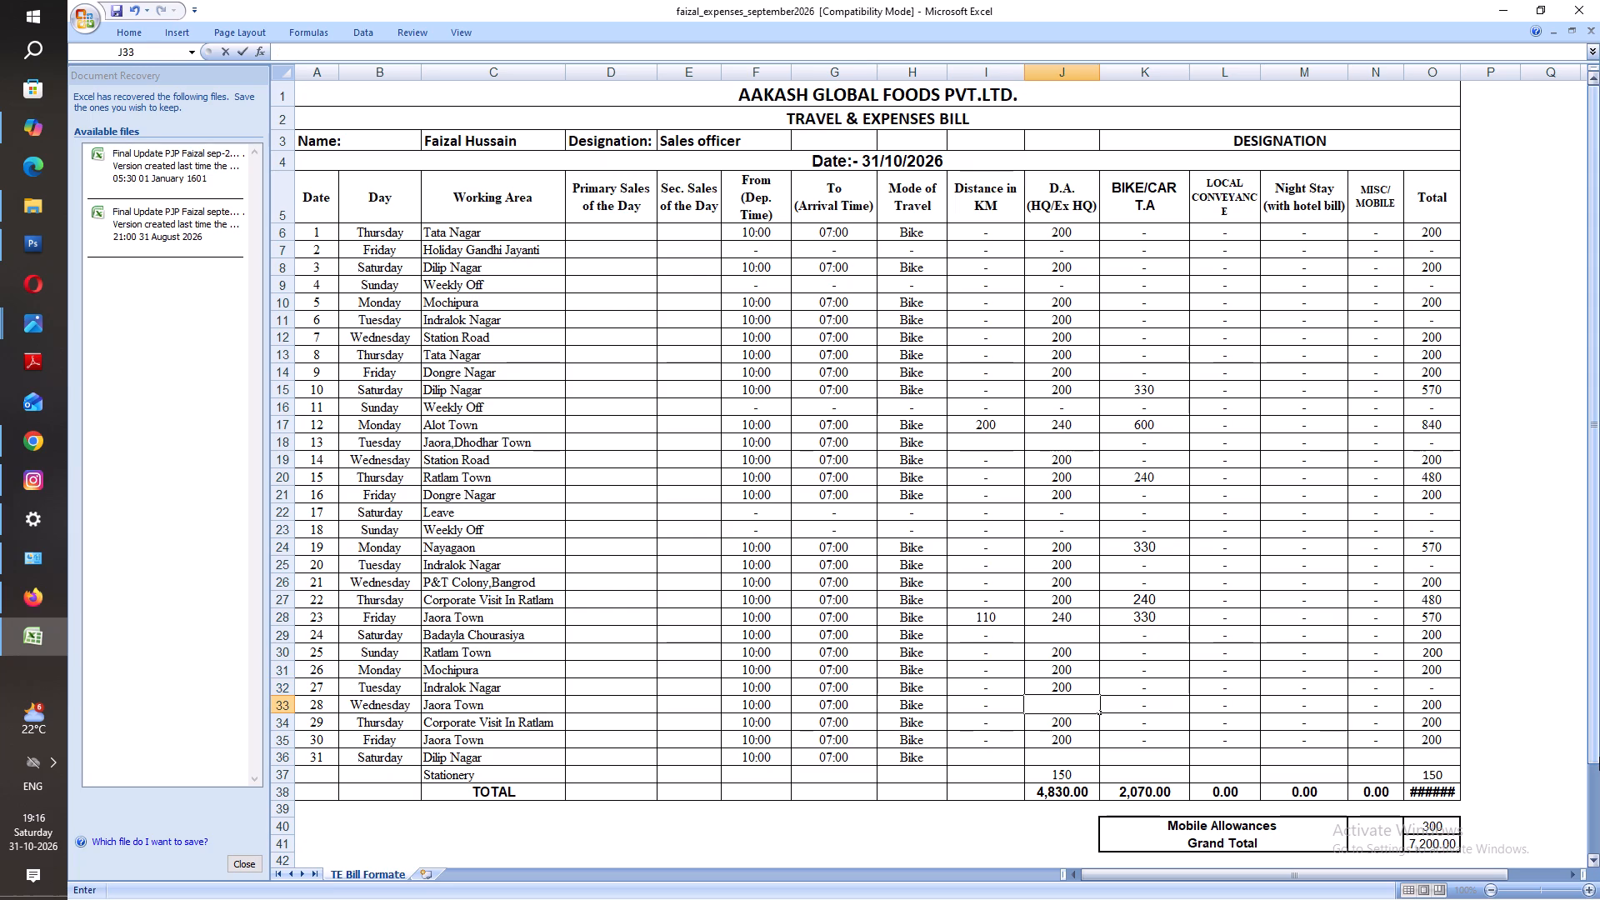
text(240)
key(Left)
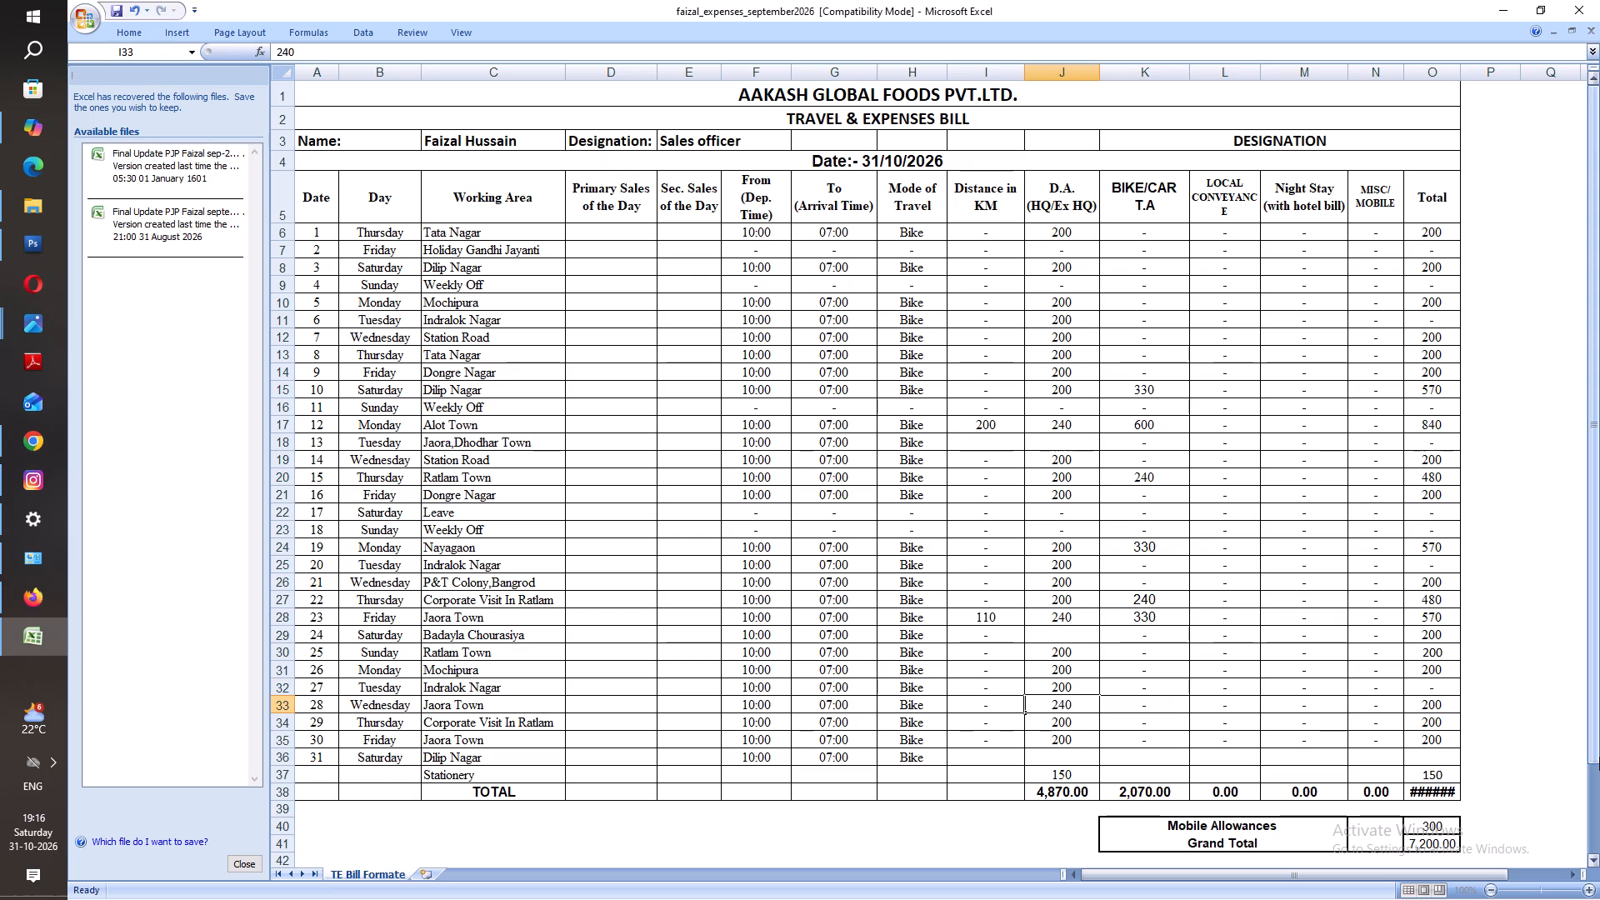
text(110)
key(Right)
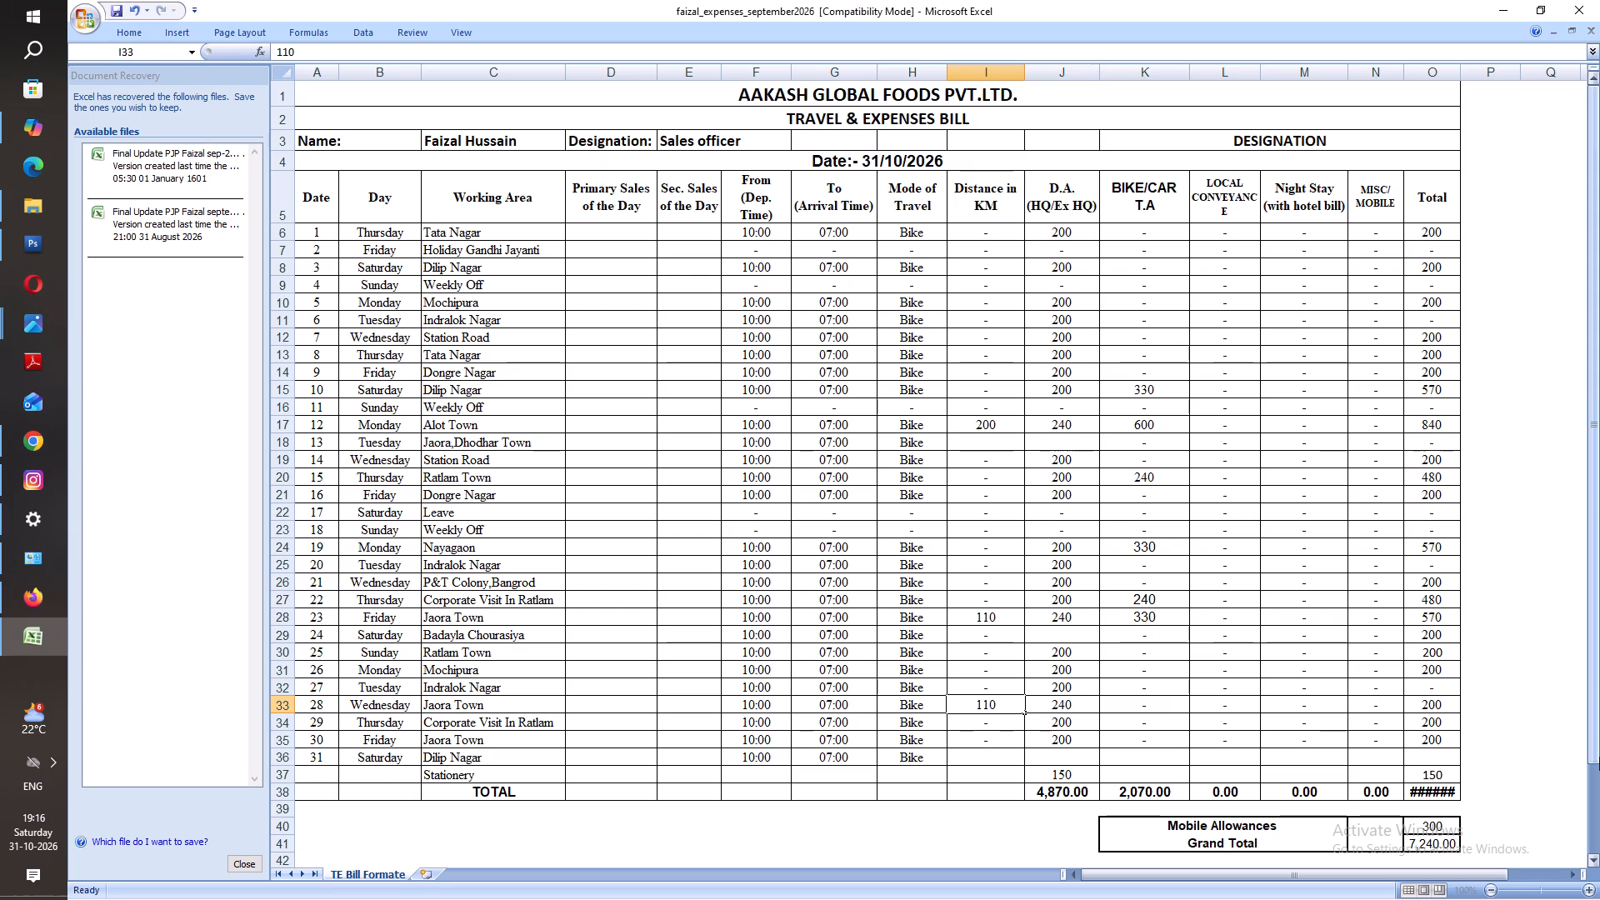
Set the D.A. of date 30 (Friday, Jaora Town) to 240 and its Distance in KM to 110.
key(Down)
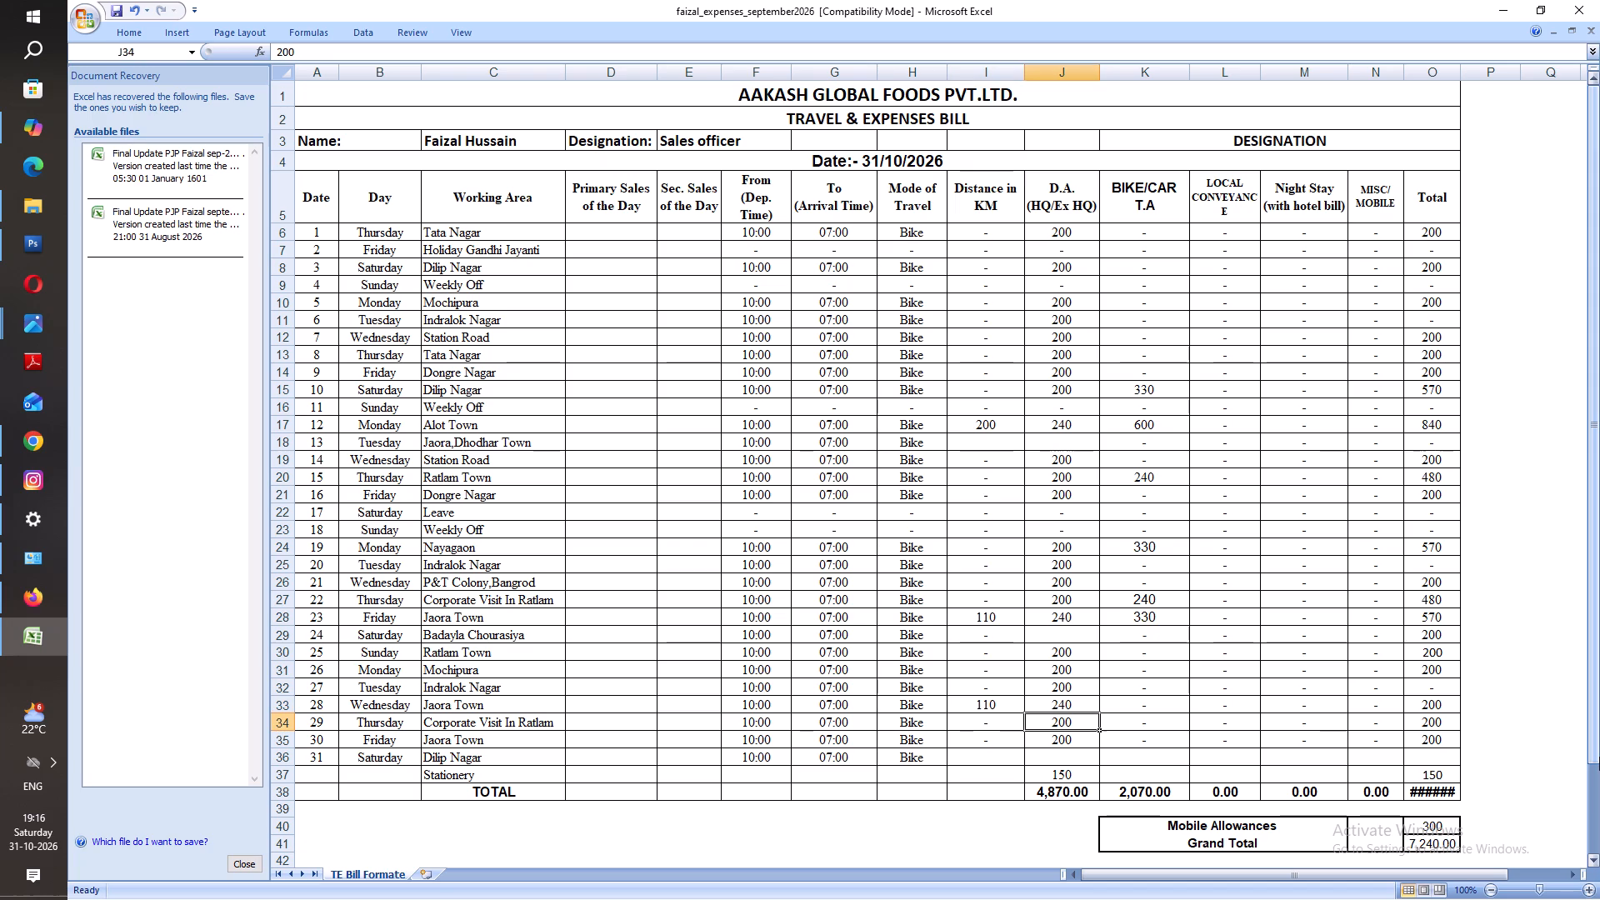
key(Down)
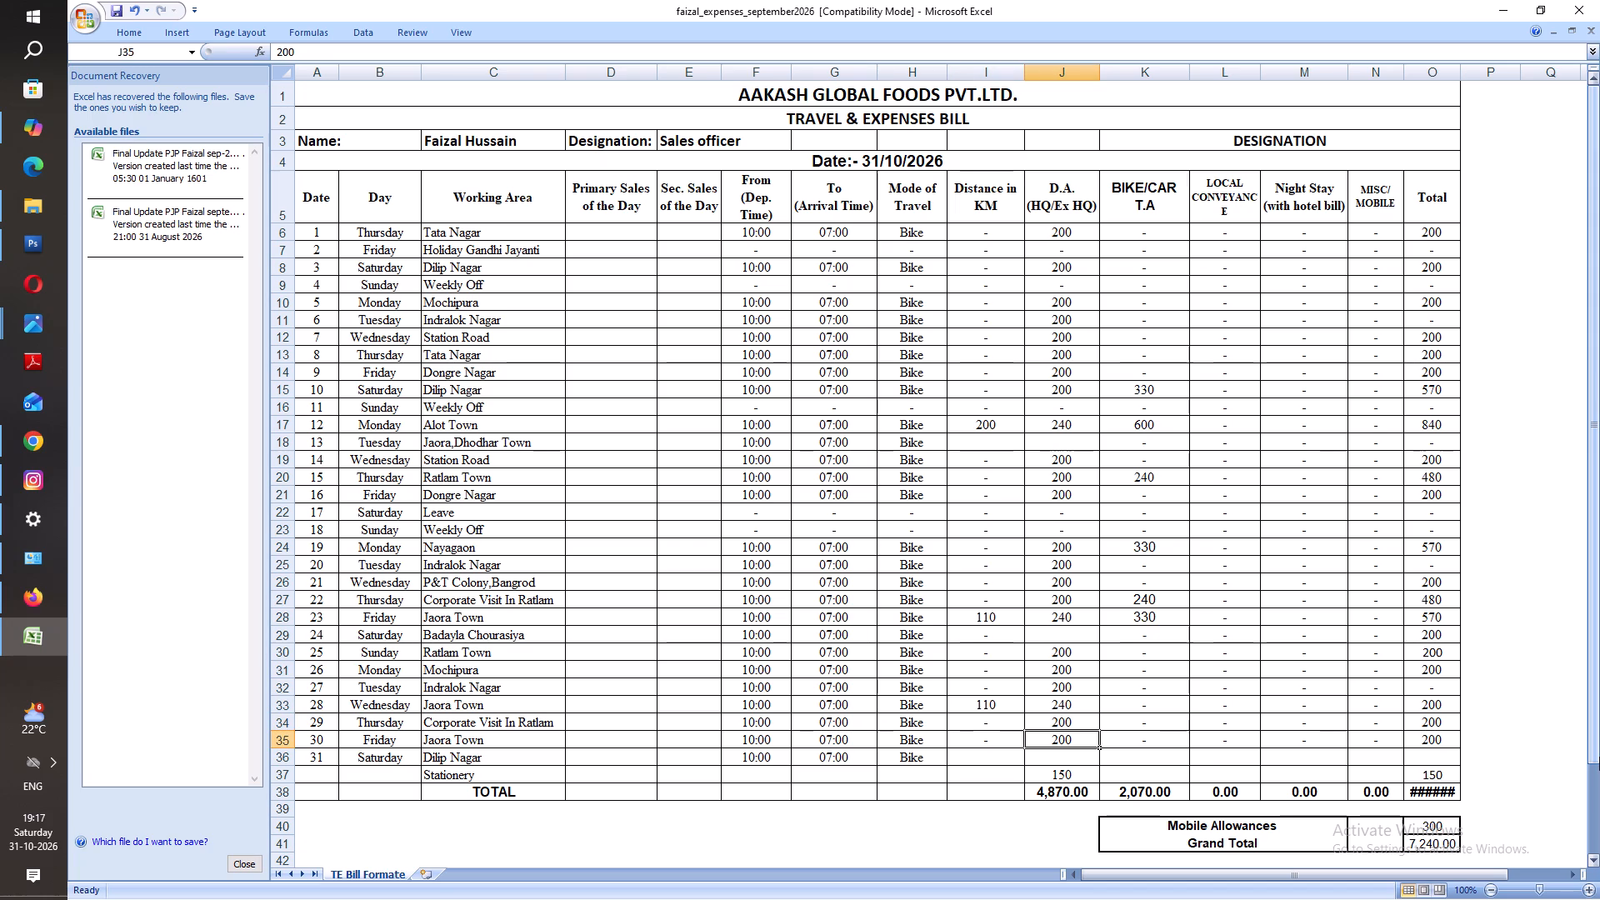
text(240)
key(Left)
text(110)
key(Right)
Set the D.A. of date 31 (Saturday, Dilip Nagar) to 200.
key(Down)
text(200)
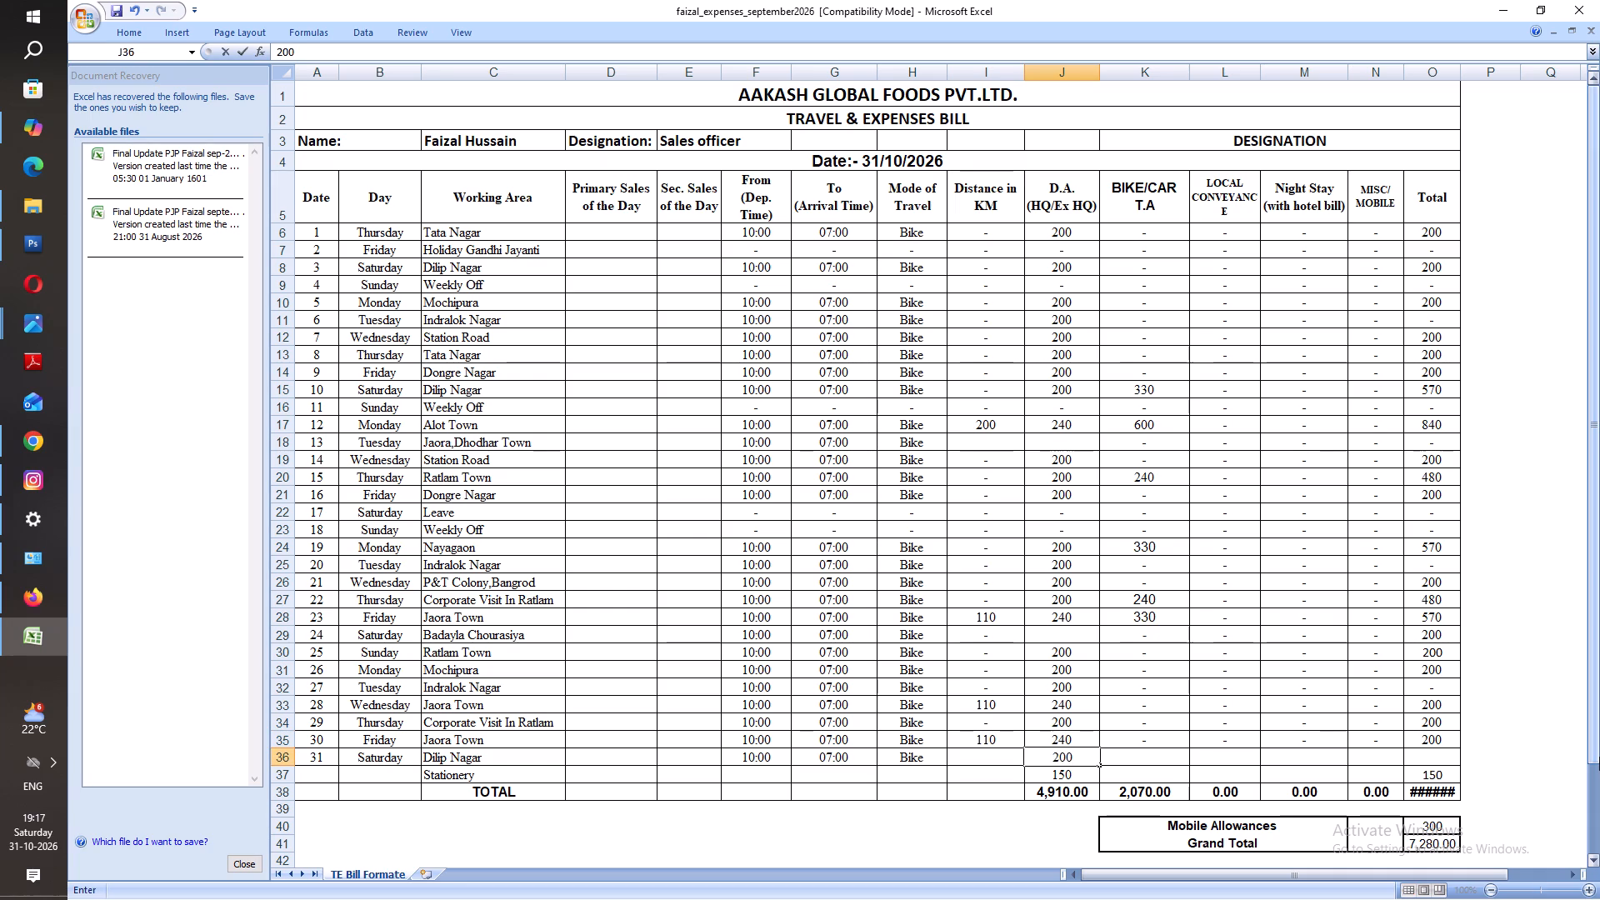
key(Left)
Fill the Distance in KM of date 31 (Saturday, Dilip Nagar) with the dash copied from date 29.
key(Left)
key(Right)
key(Up)
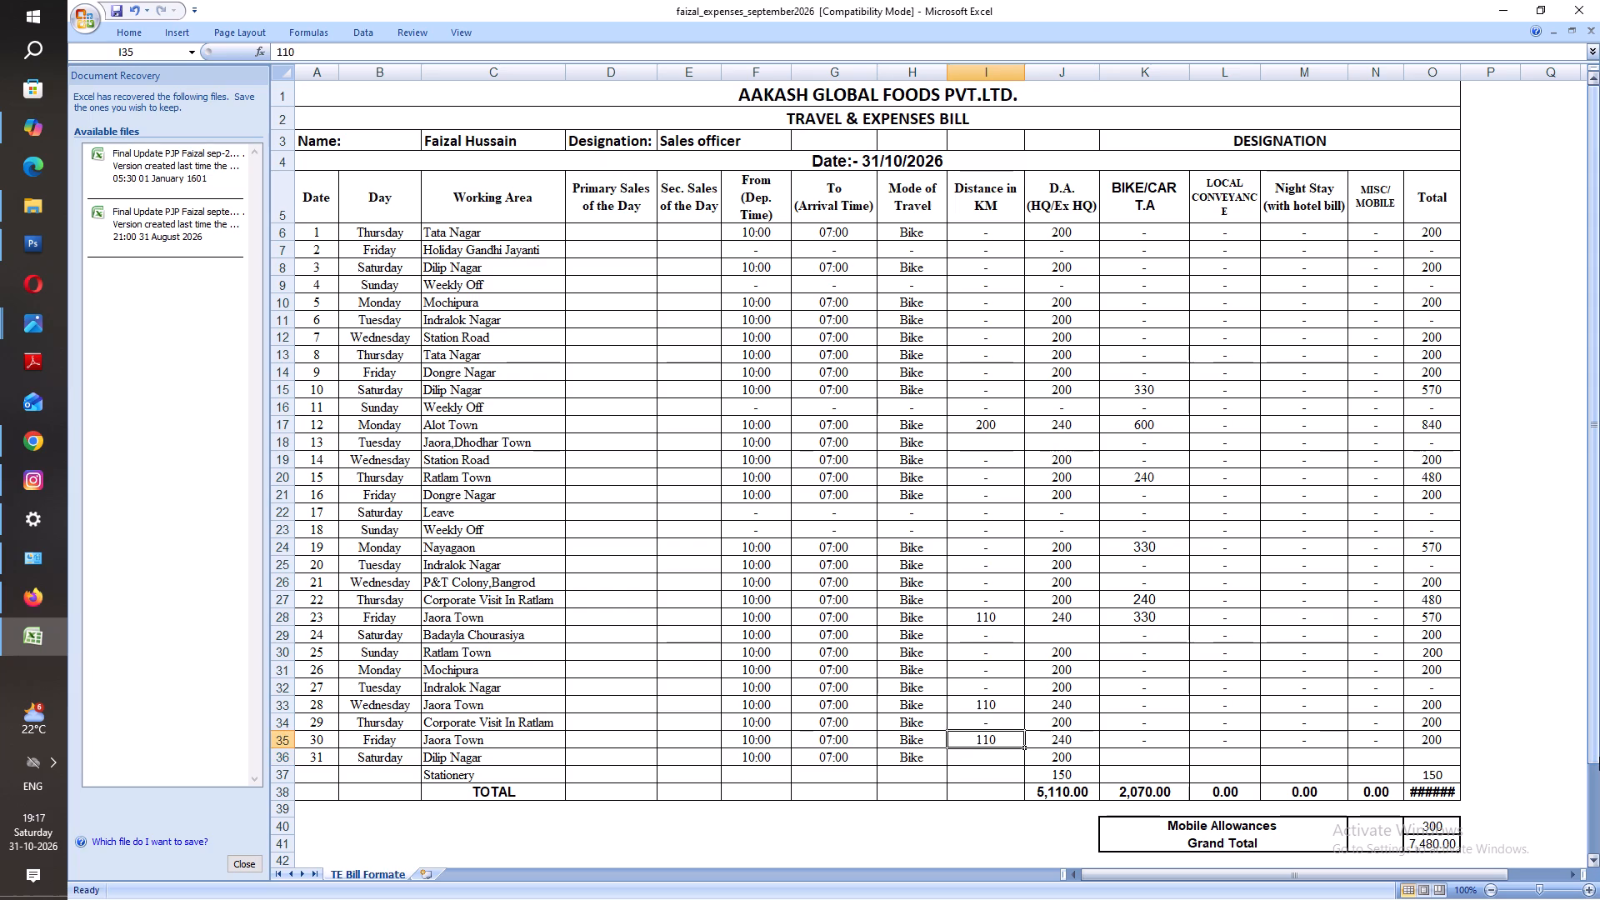
key(Up)
key(ctrl+c)
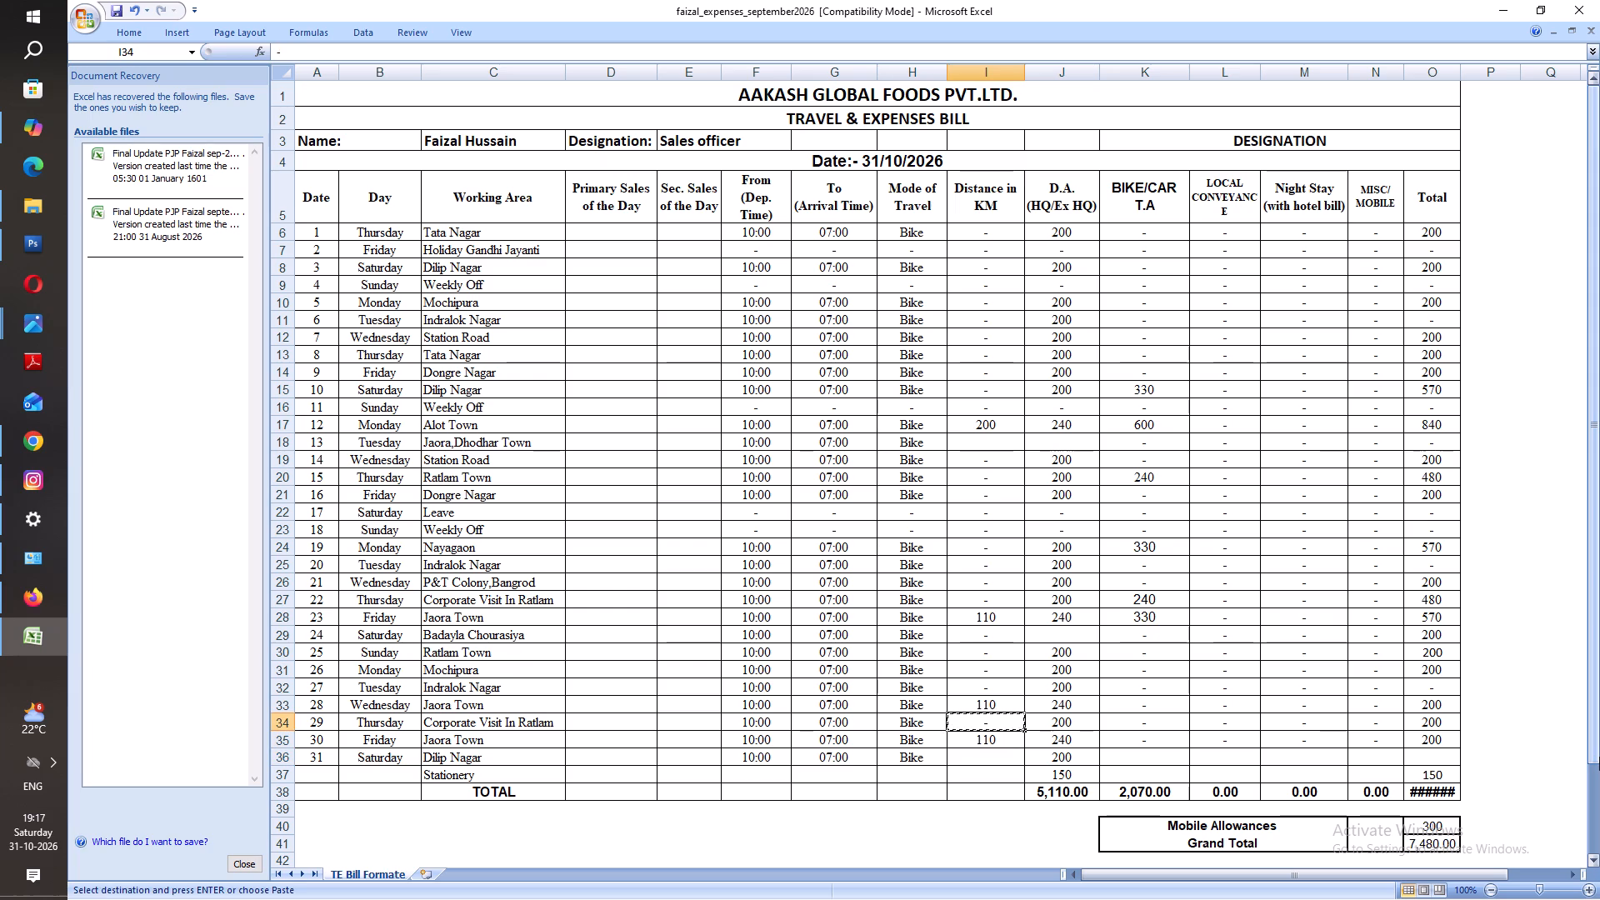
key(Down)
key(Down)
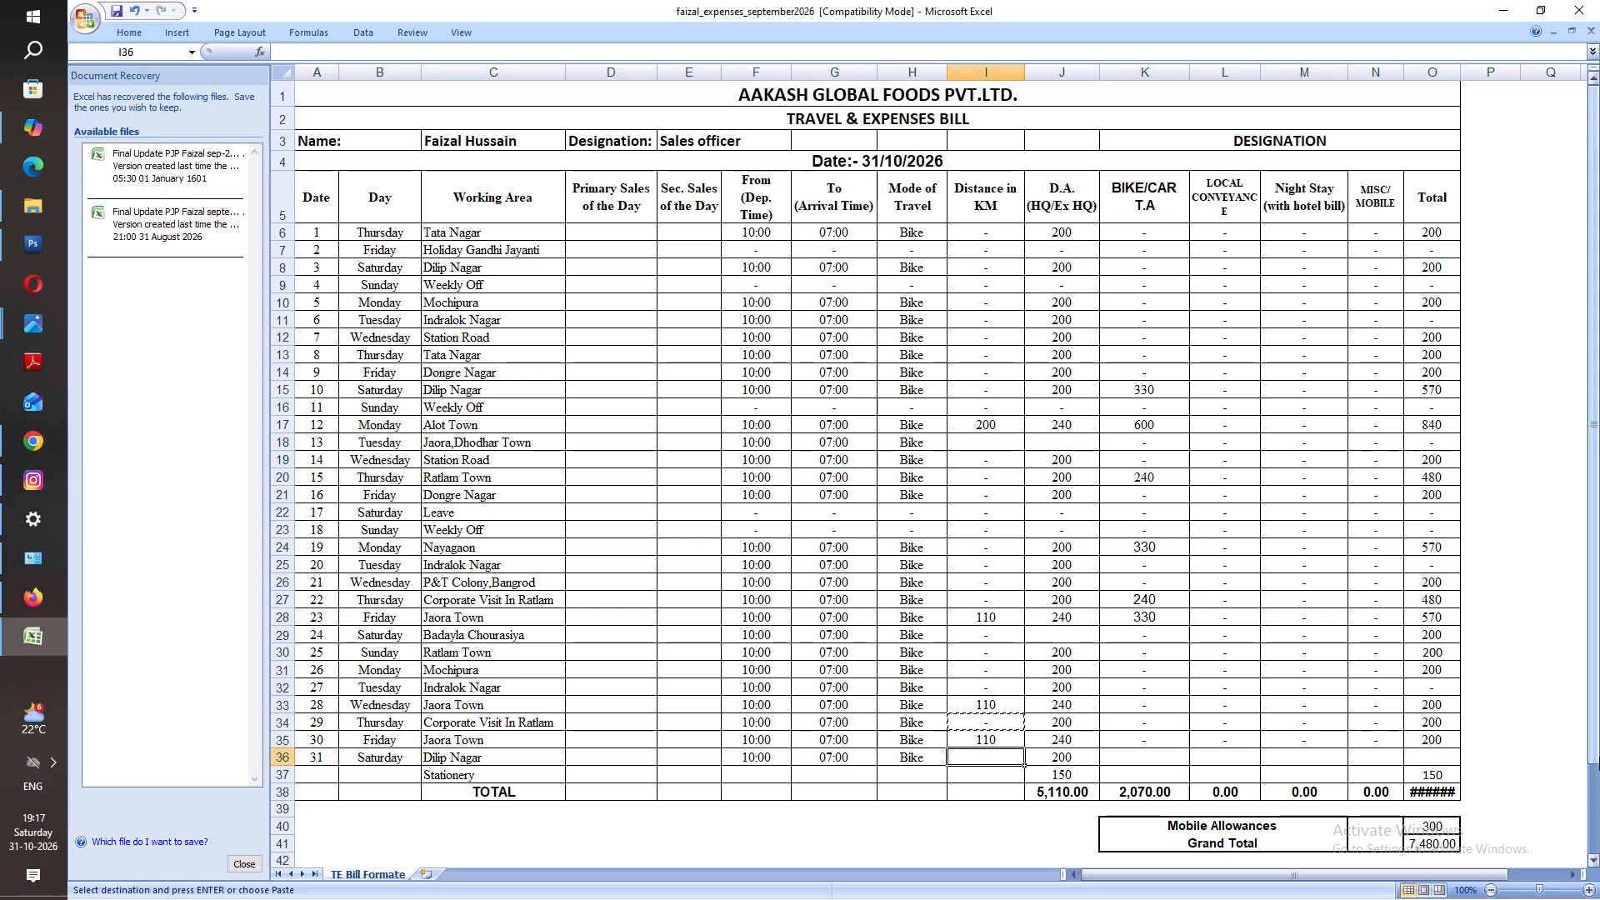
key(ctrl+v)
key(v)
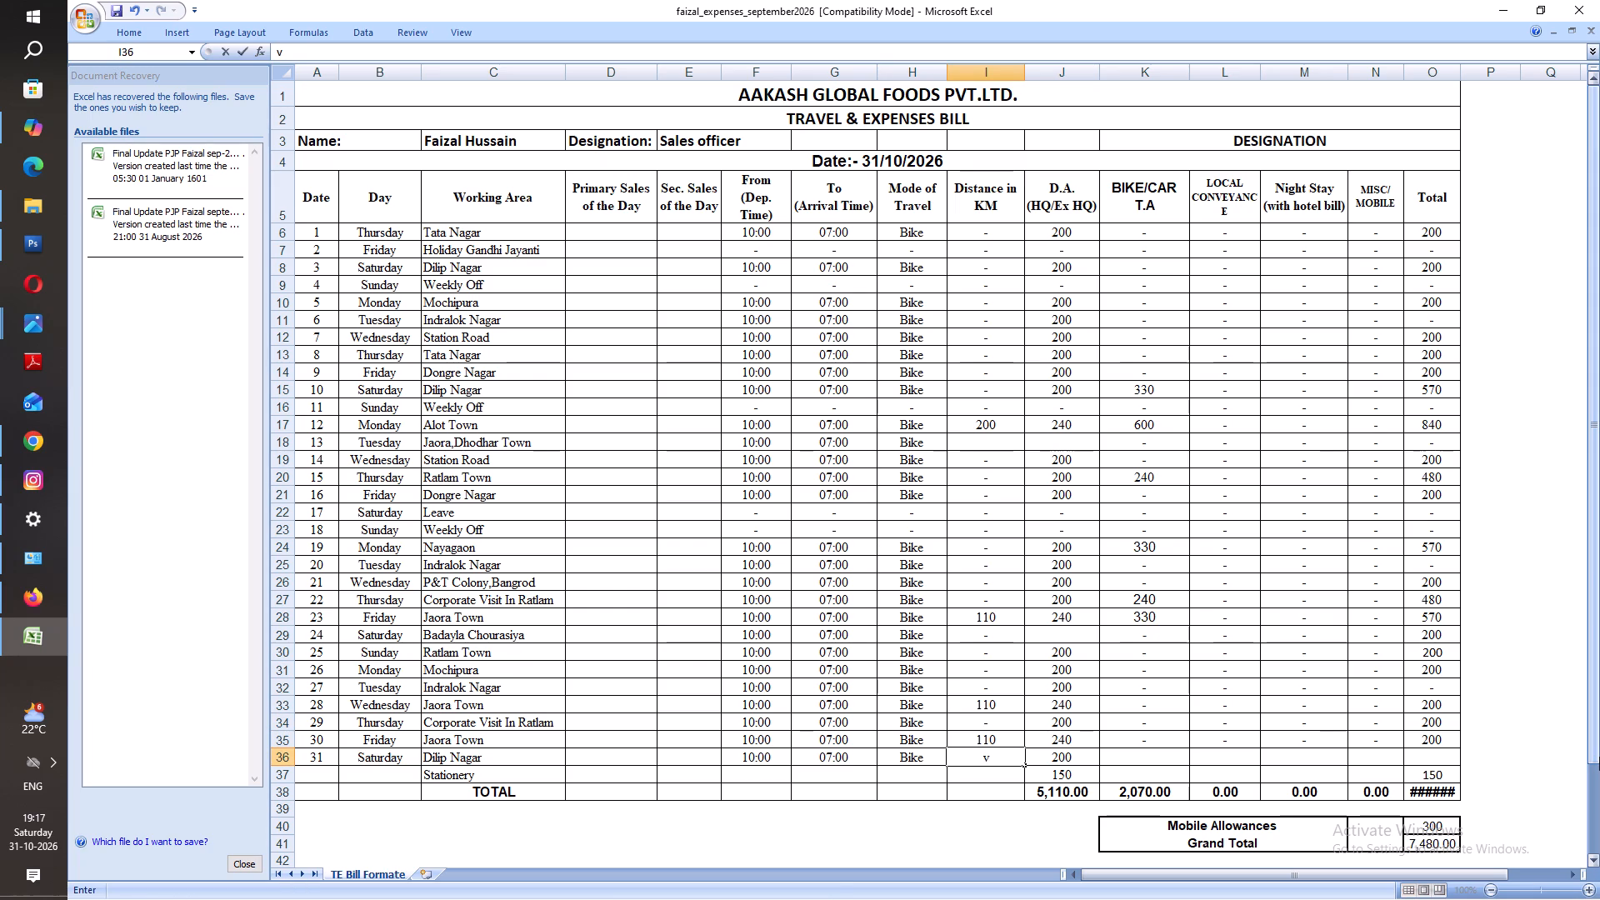
key(BackSpace)
key(Up)
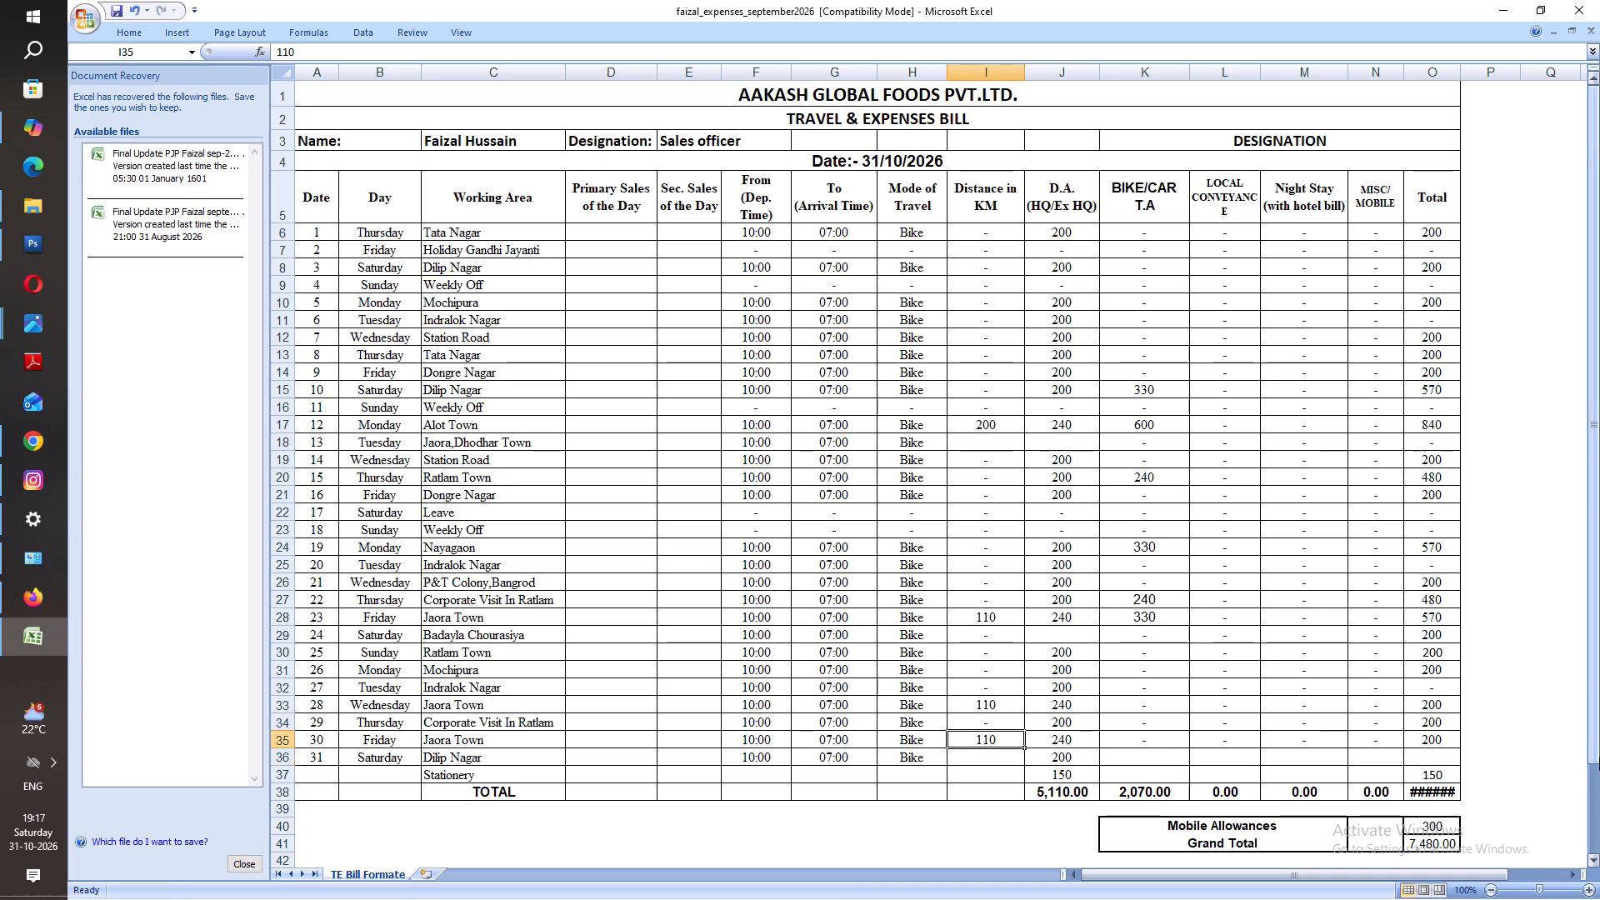
key(Up)
key(ctrl+c)
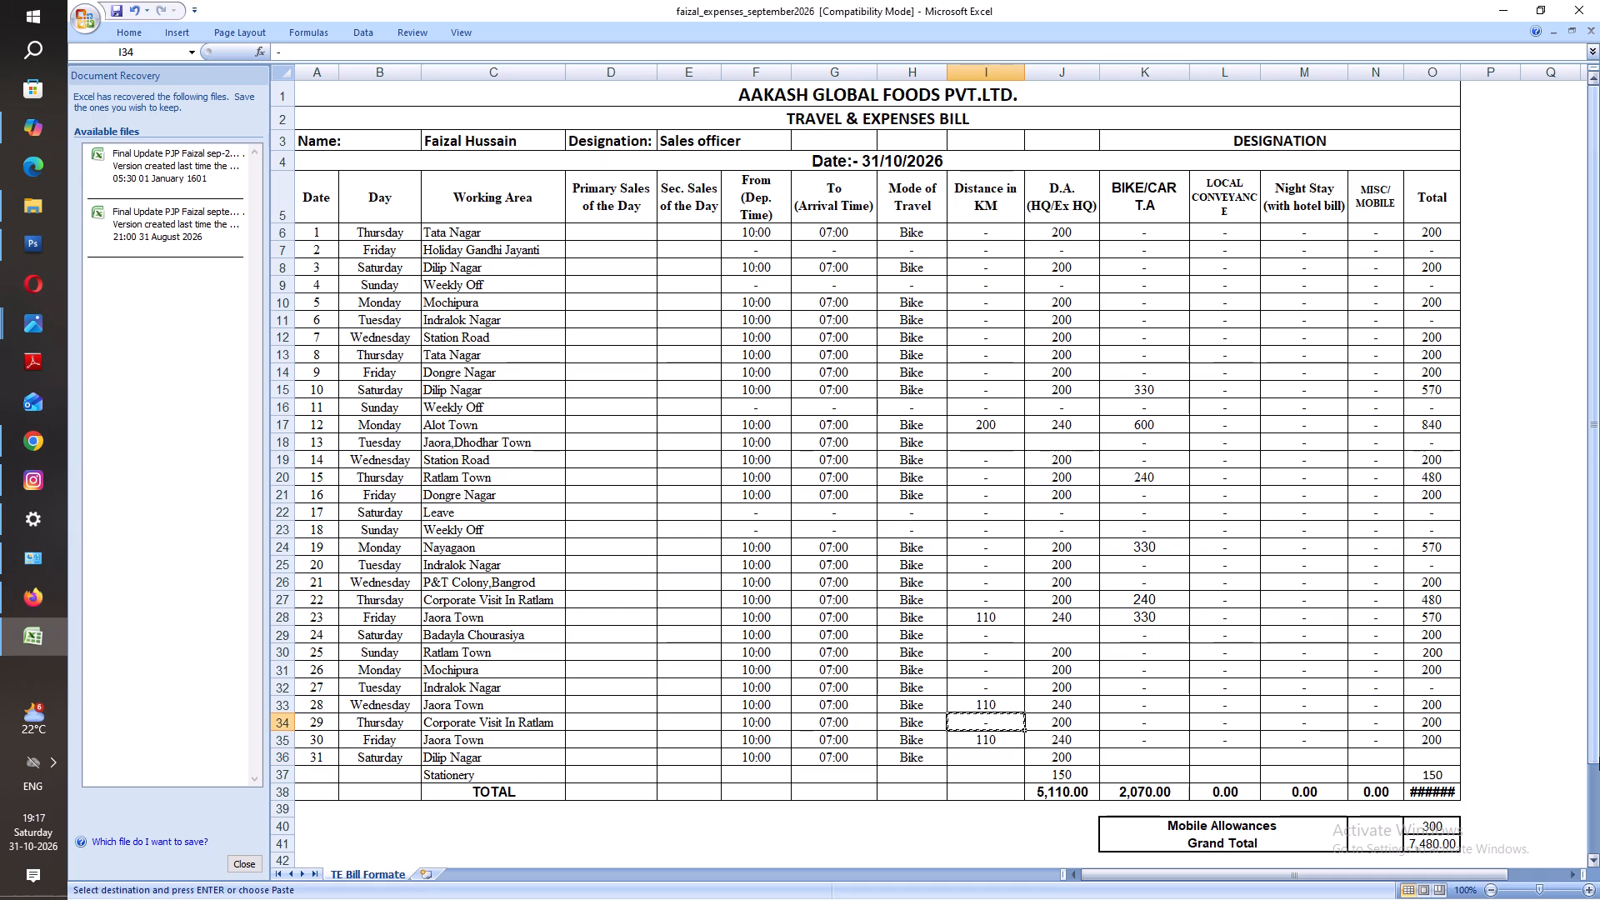
key(Down)
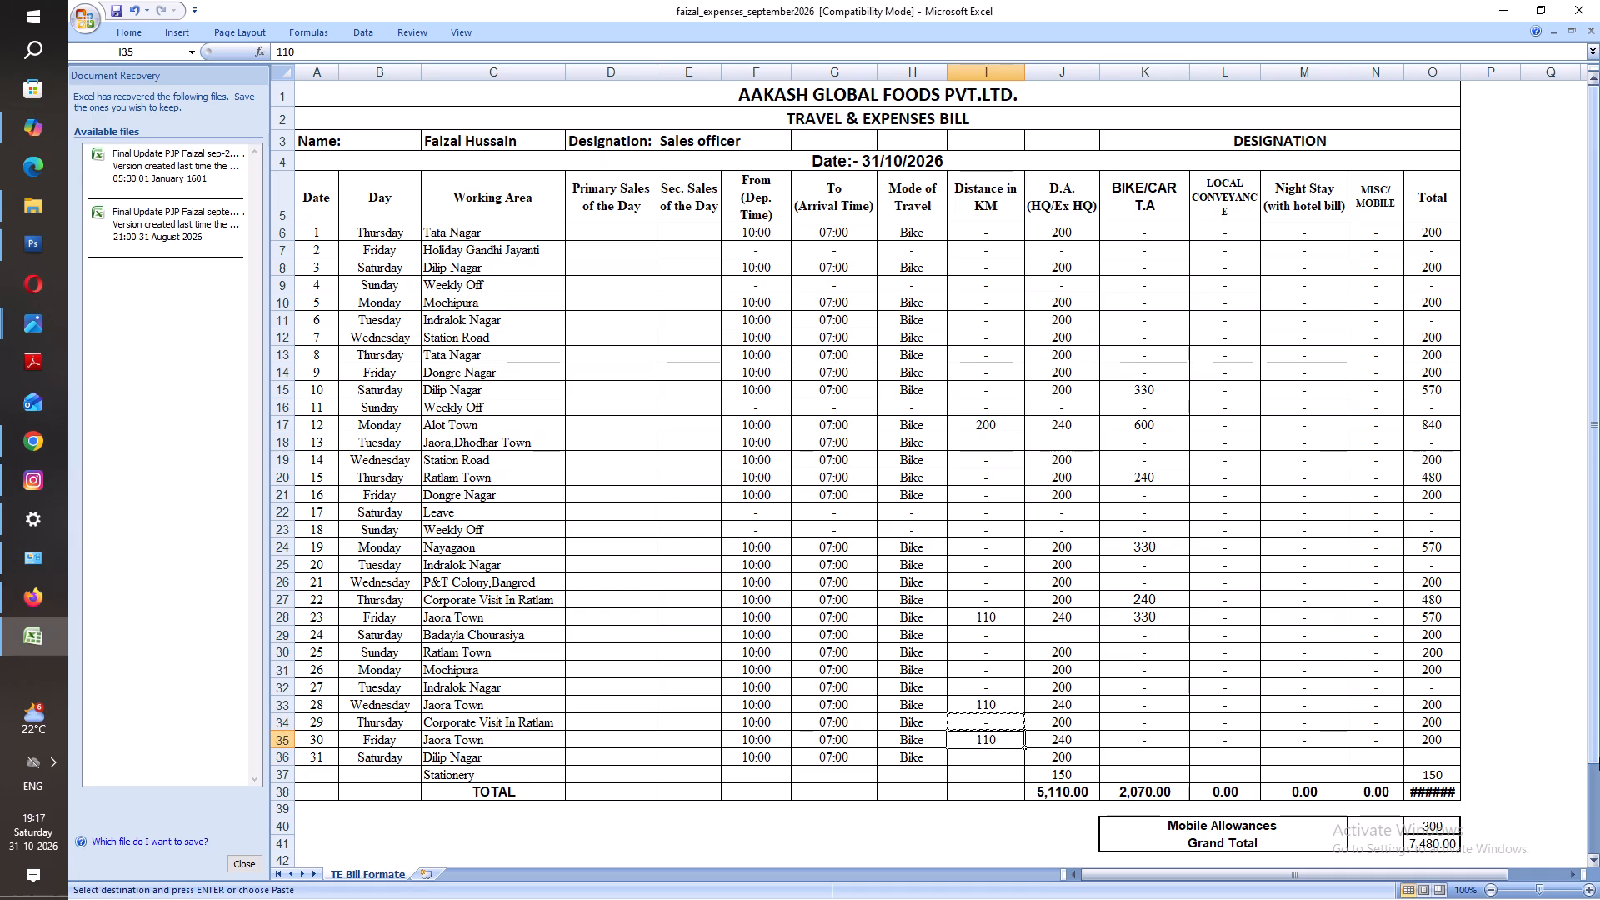
key(Down)
key(ctrl+v)
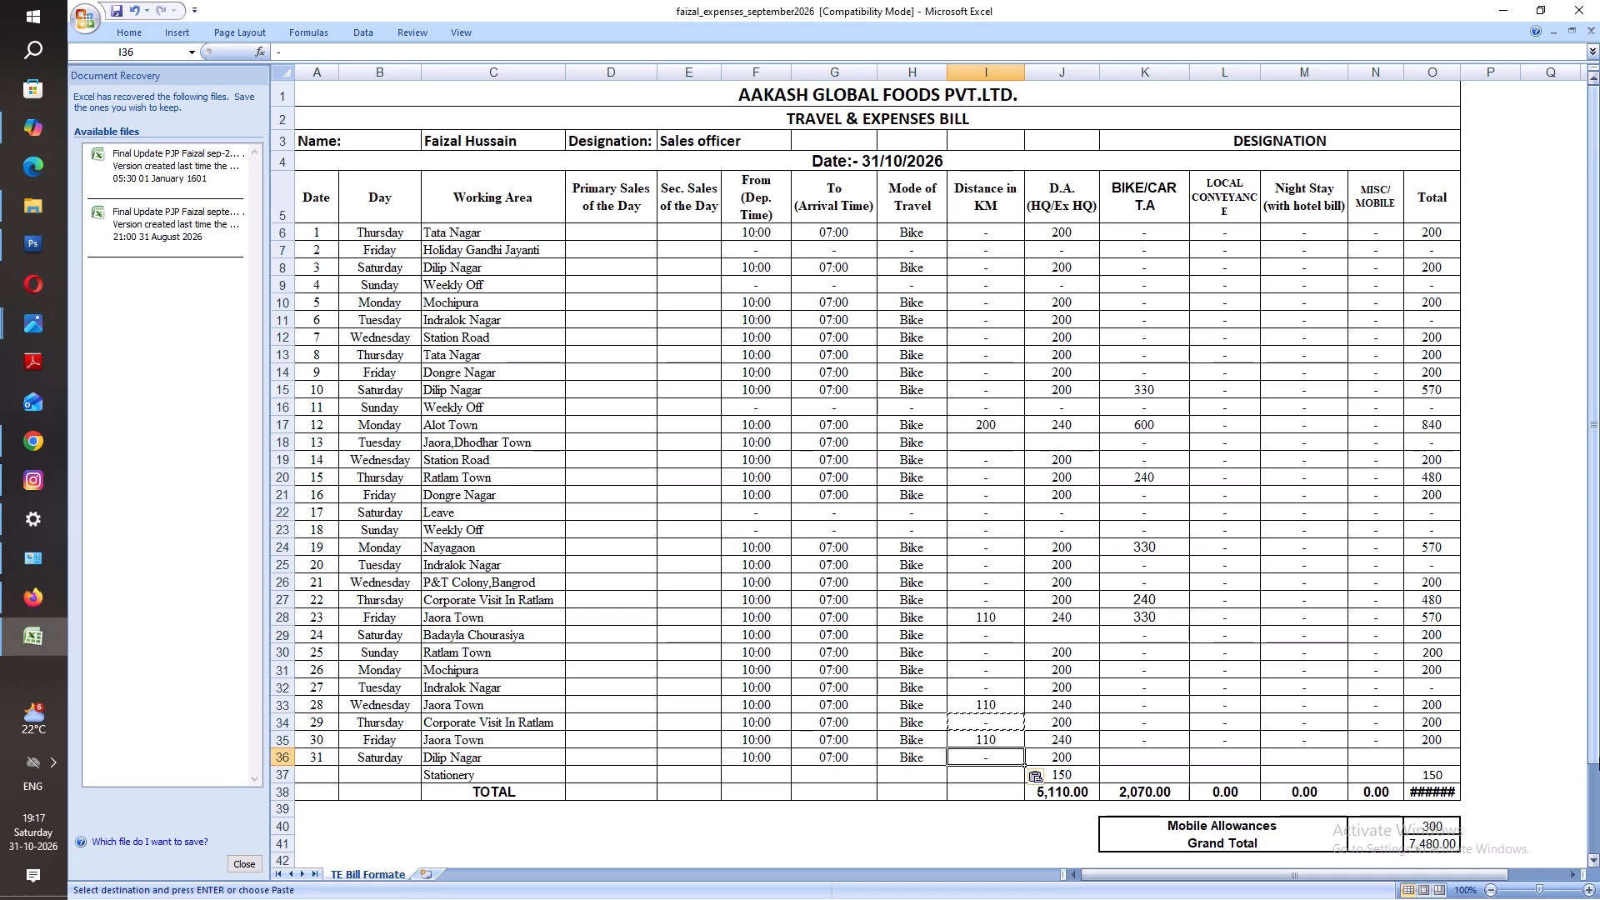
key(ctrl+v)
key(Return)
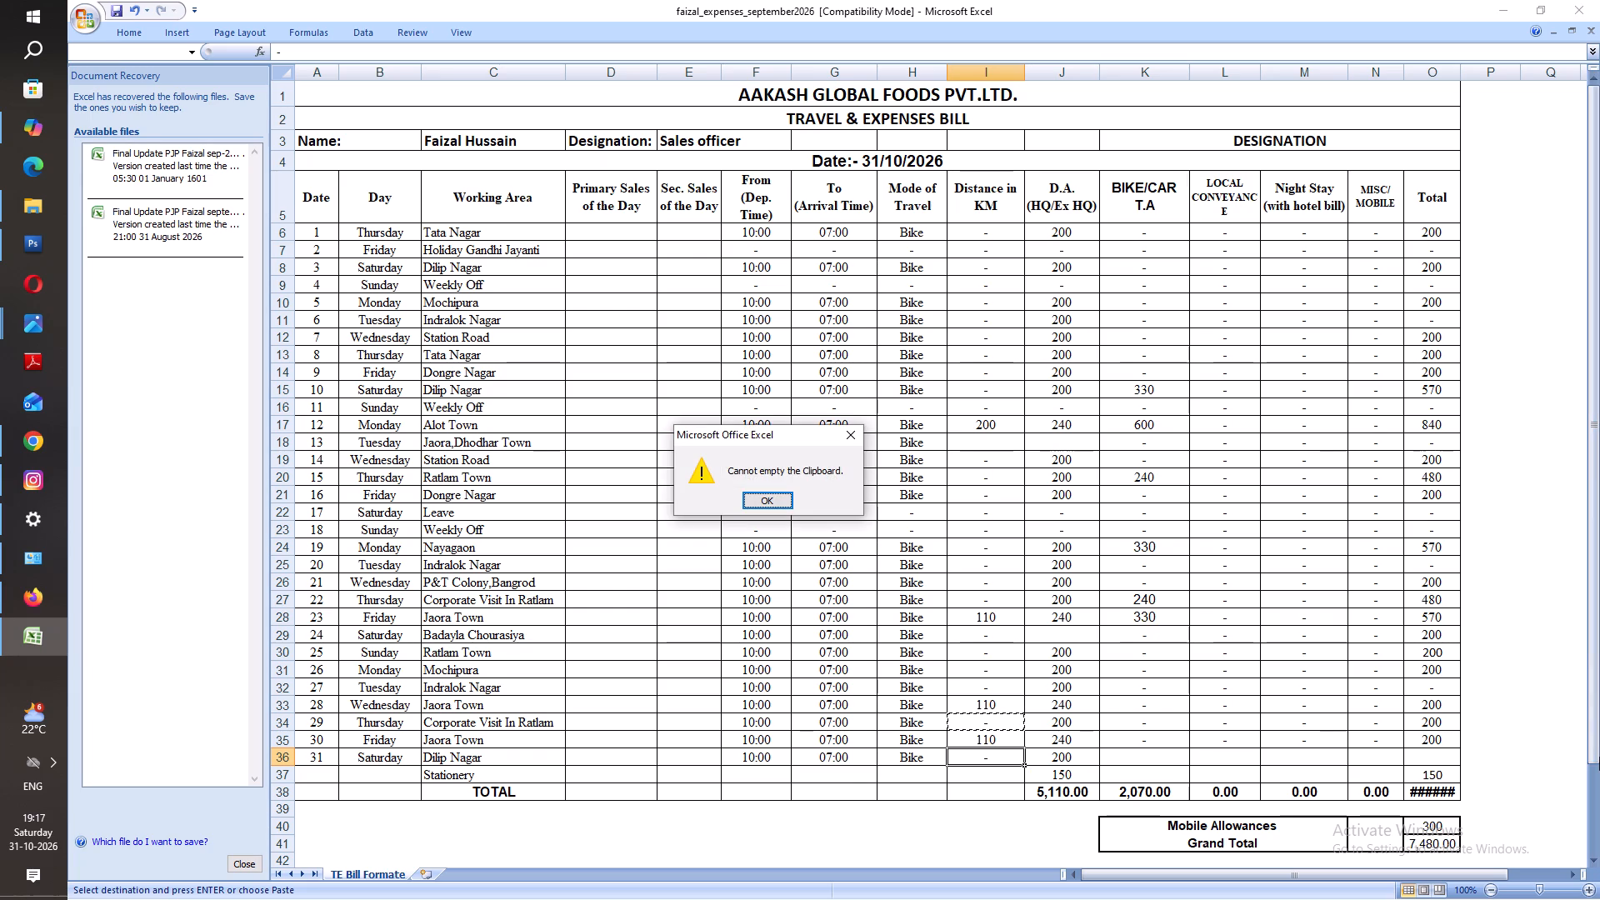
click(769, 497)
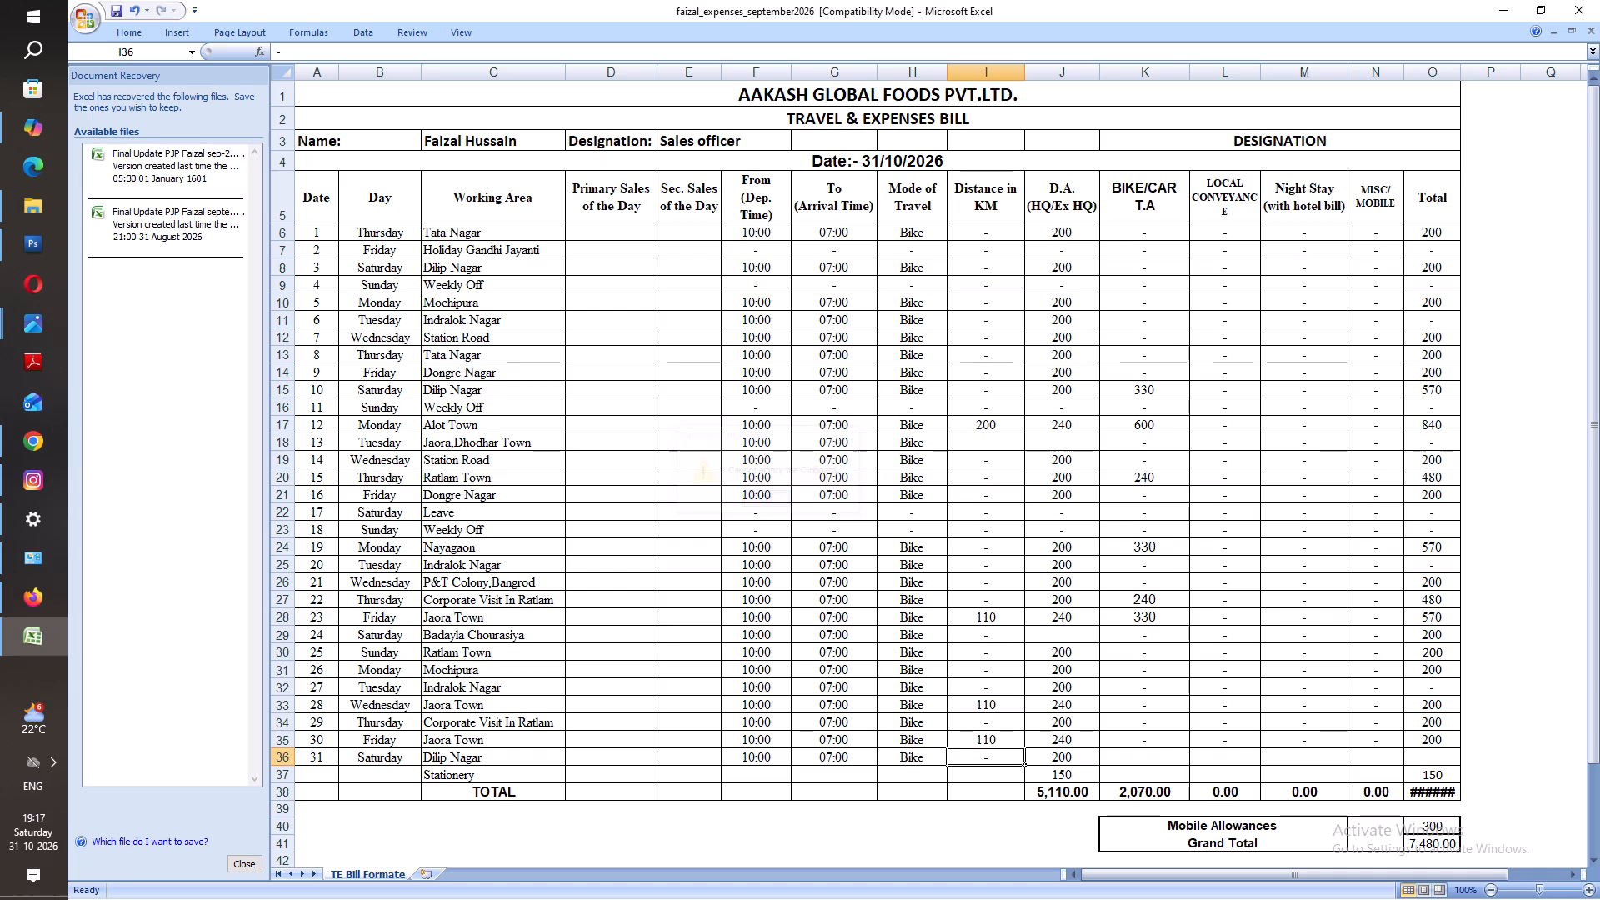
Copy the dash from date 30's BIKE/CAR T.A into date 31's BIKE/CAR T.A, Local Conveyance, Night Stay and MISC/MOBILE cells.
key(Right)
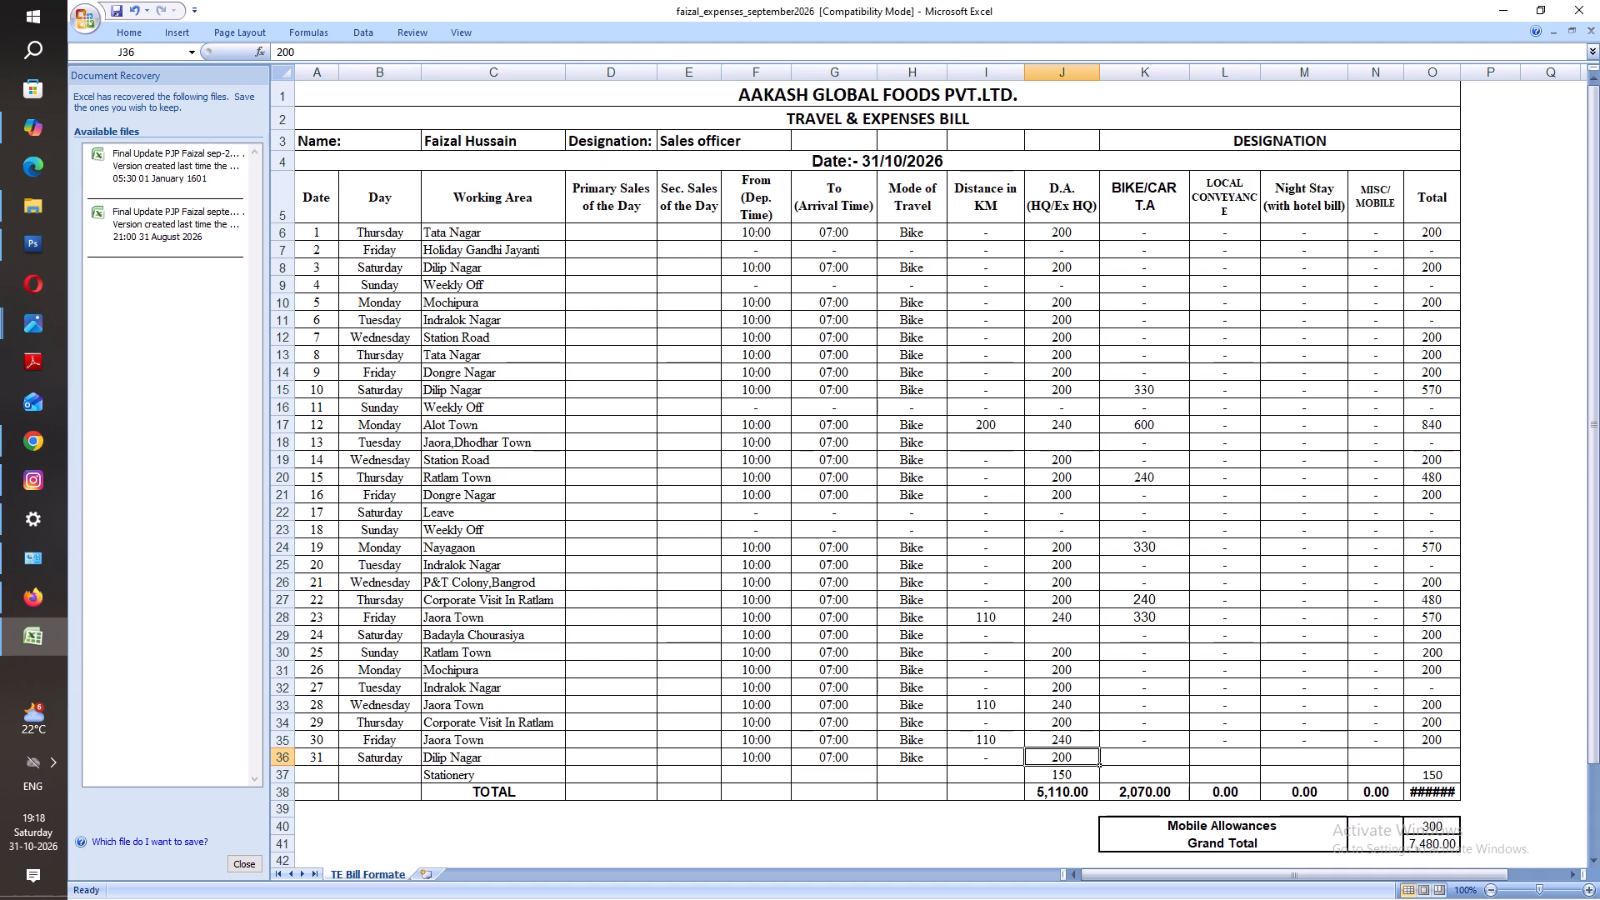
key(Left)
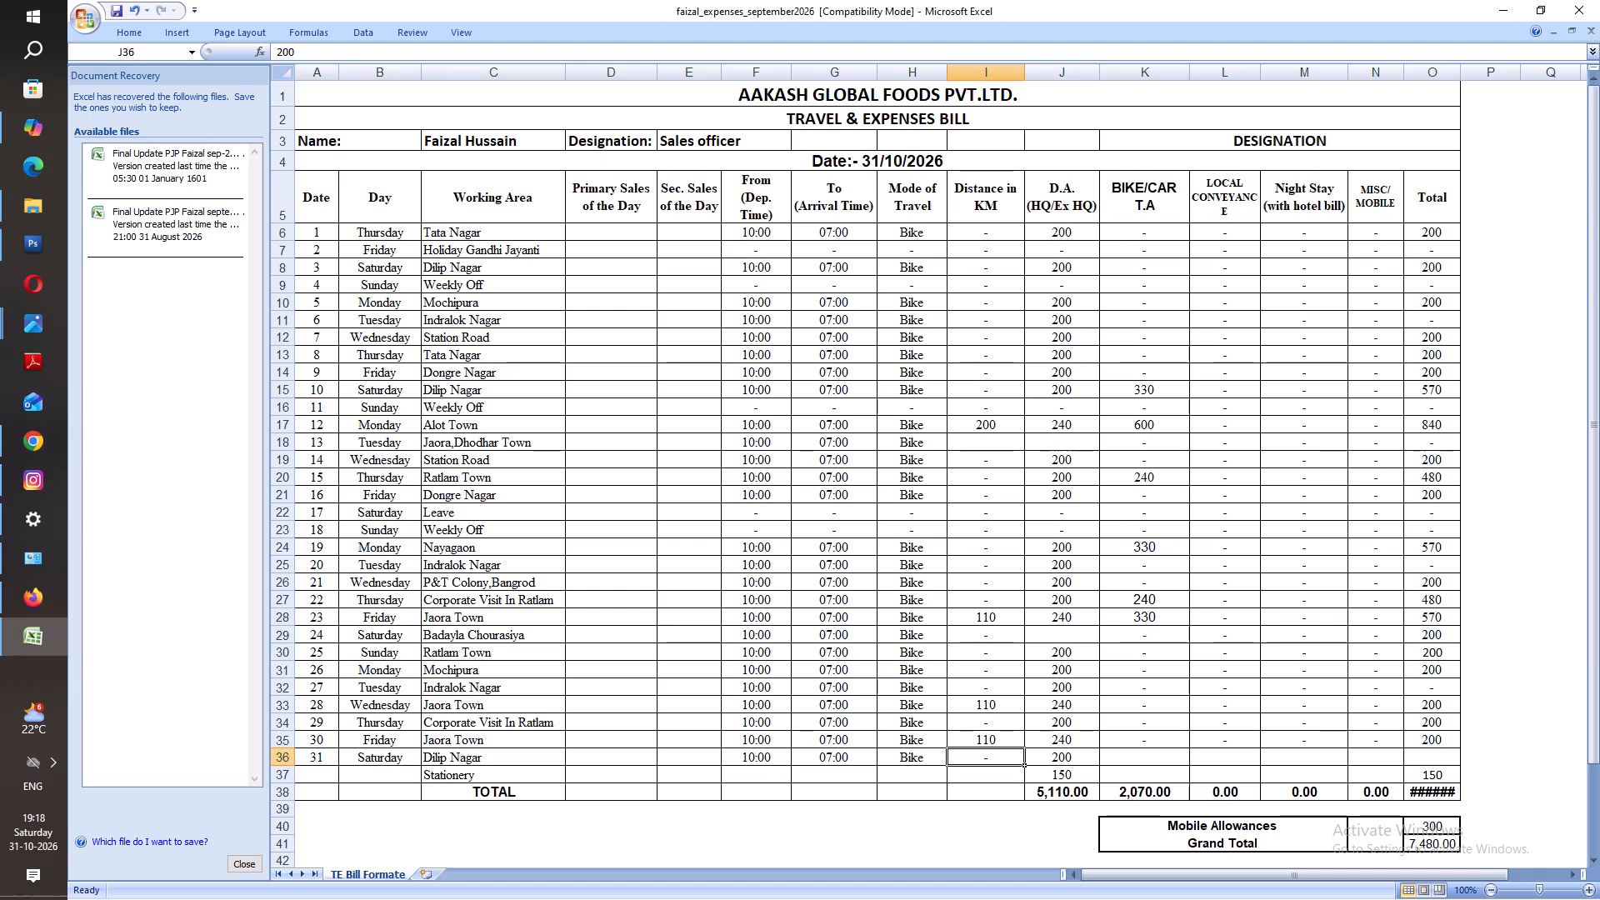
key(Right)
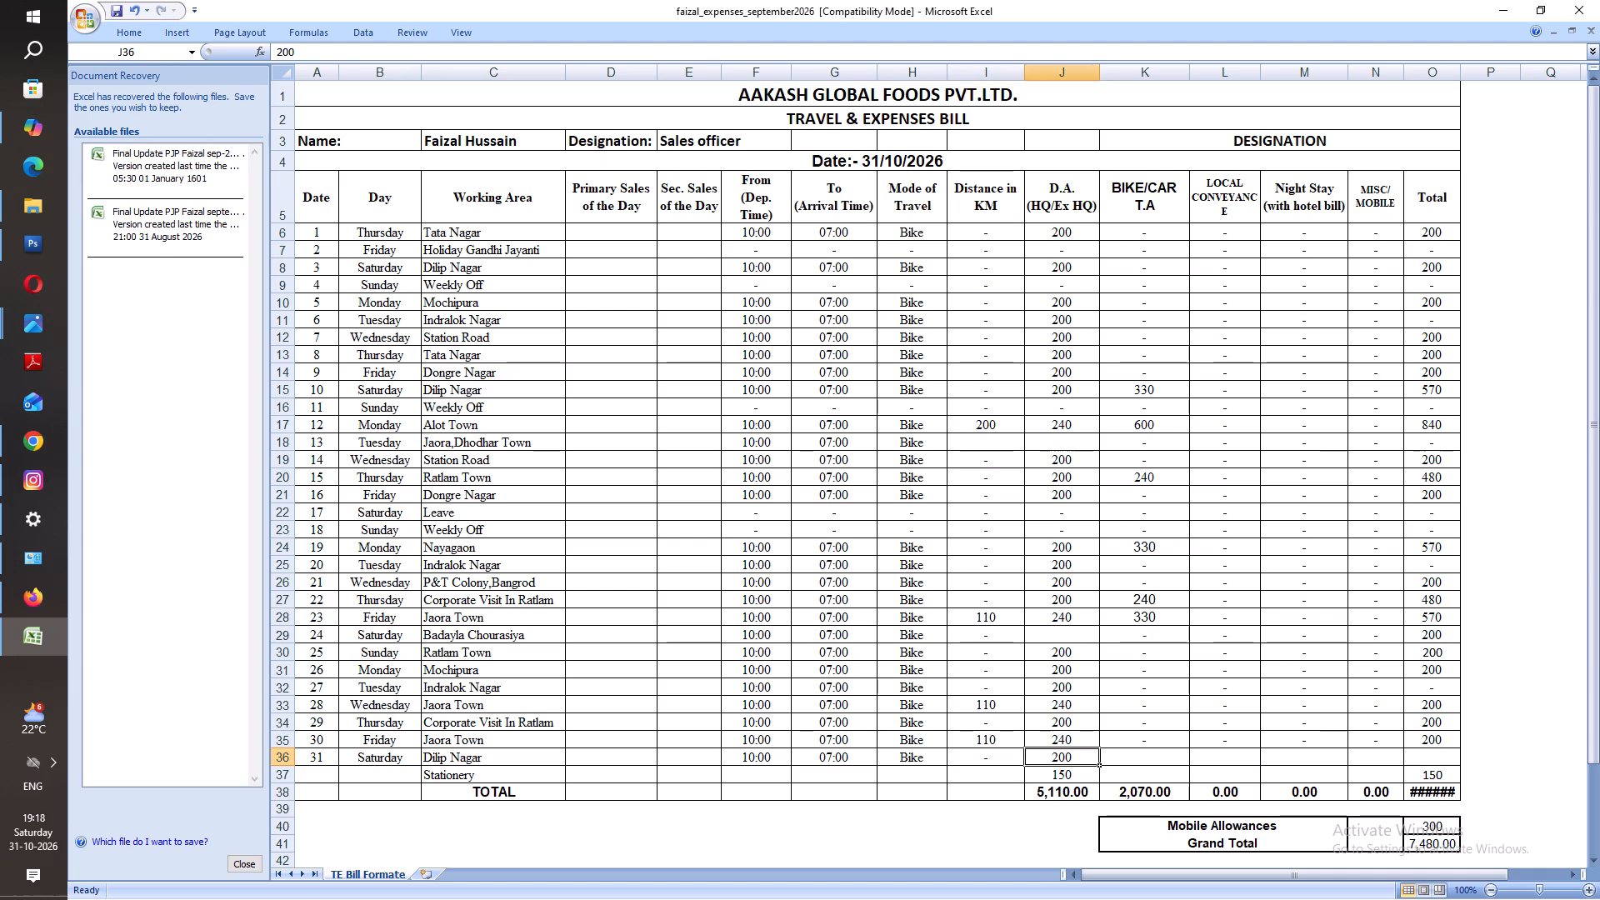
key(Right)
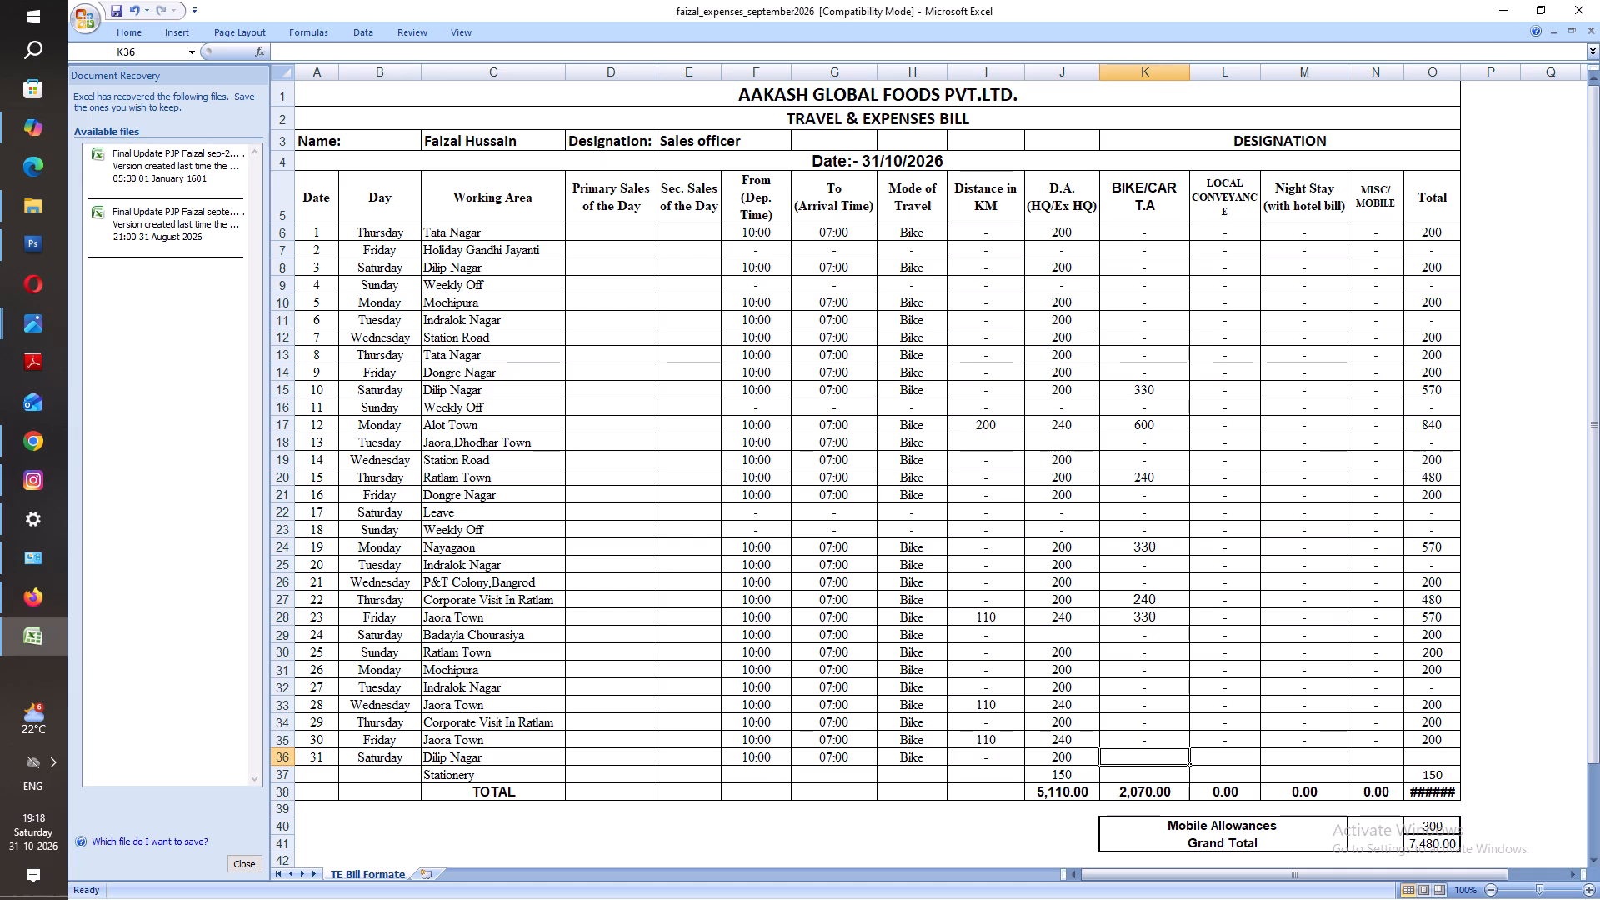
key(Up)
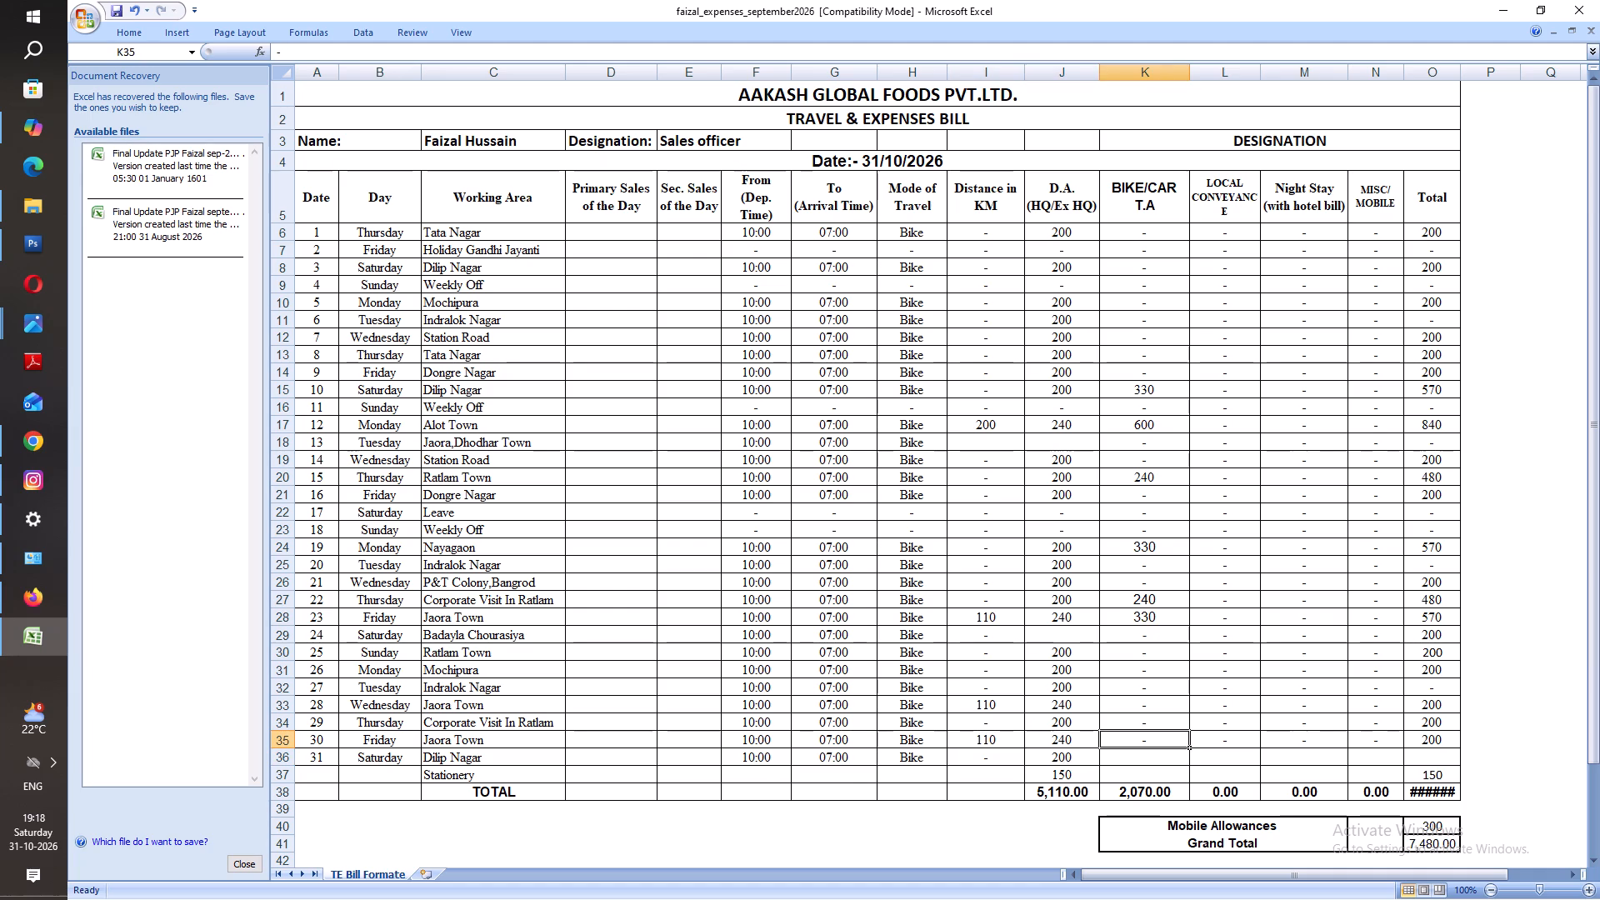
key(ctrl+c)
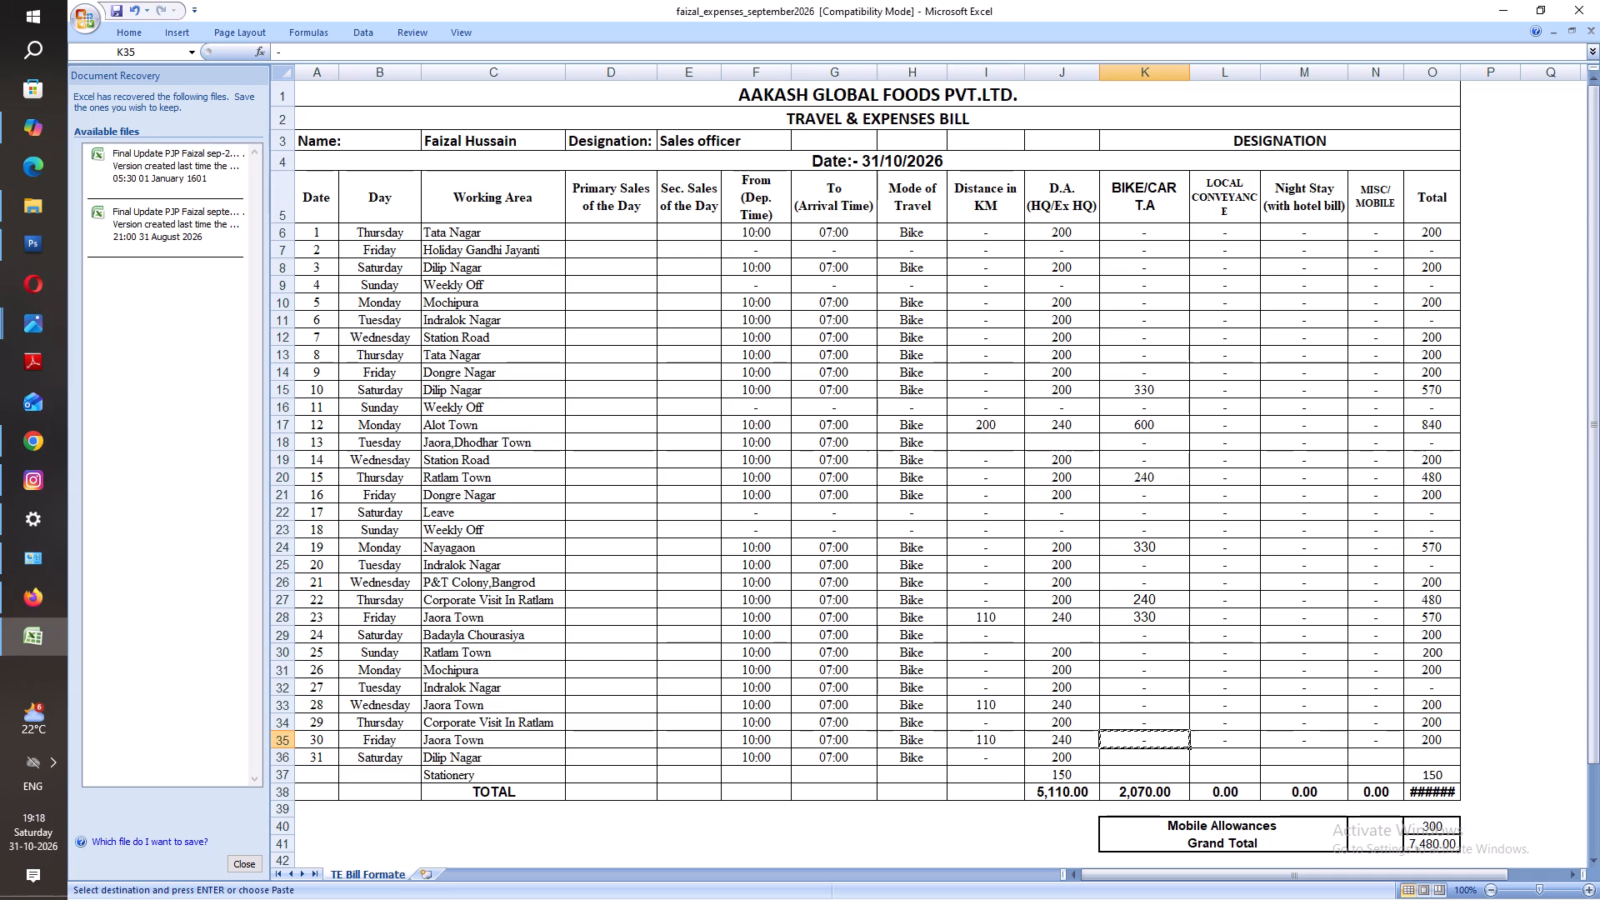
key(Down)
key(ctrl+v)
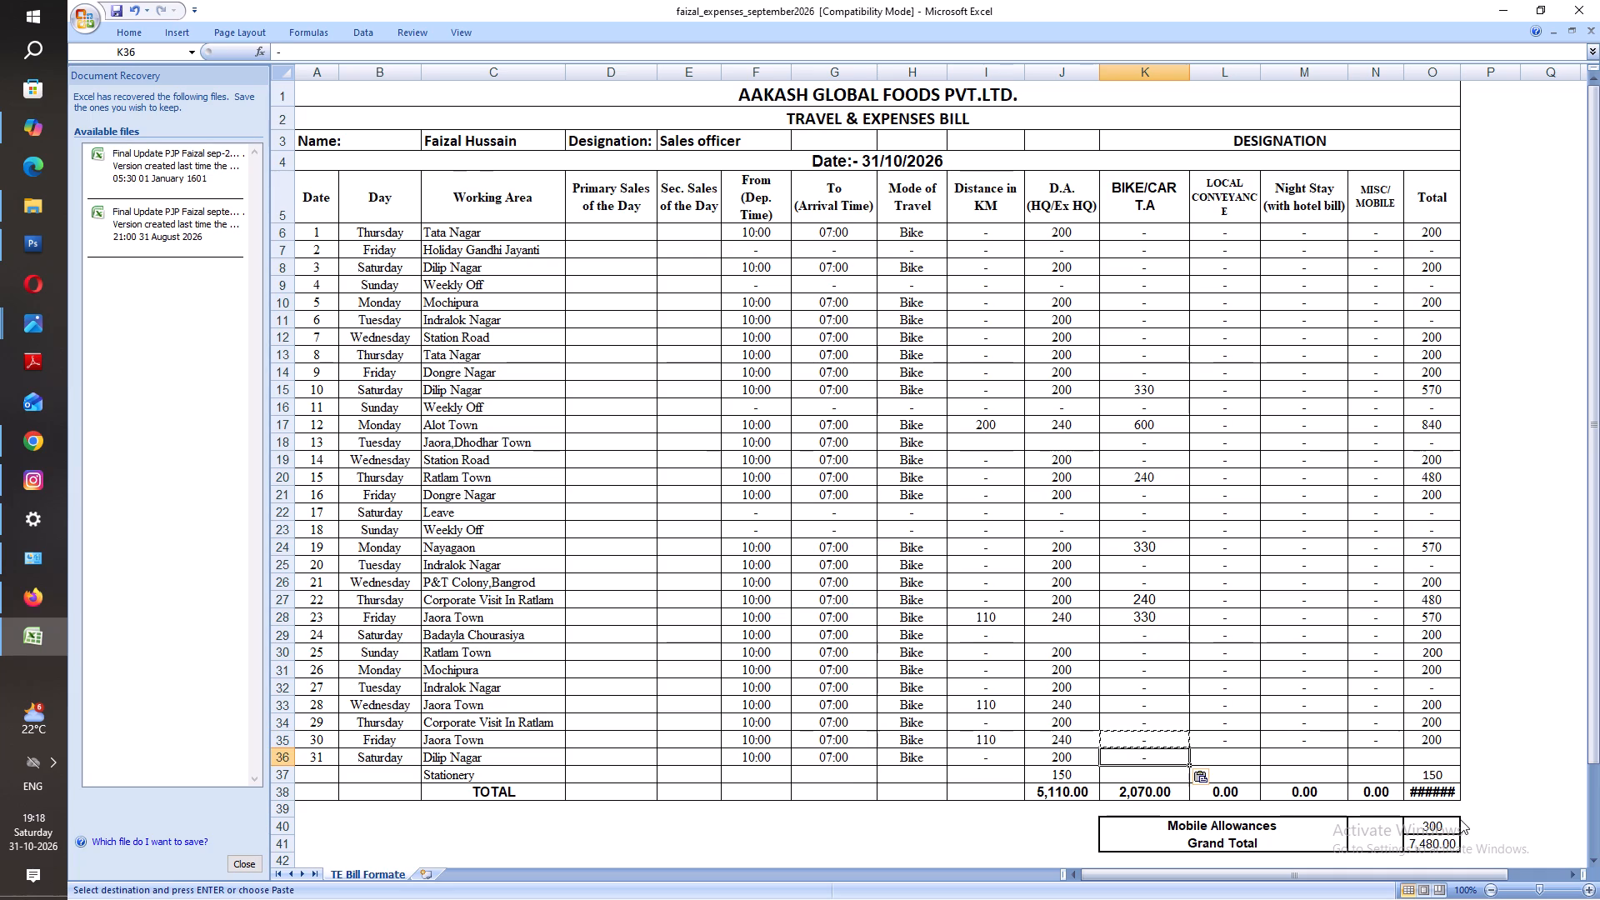
key(Right)
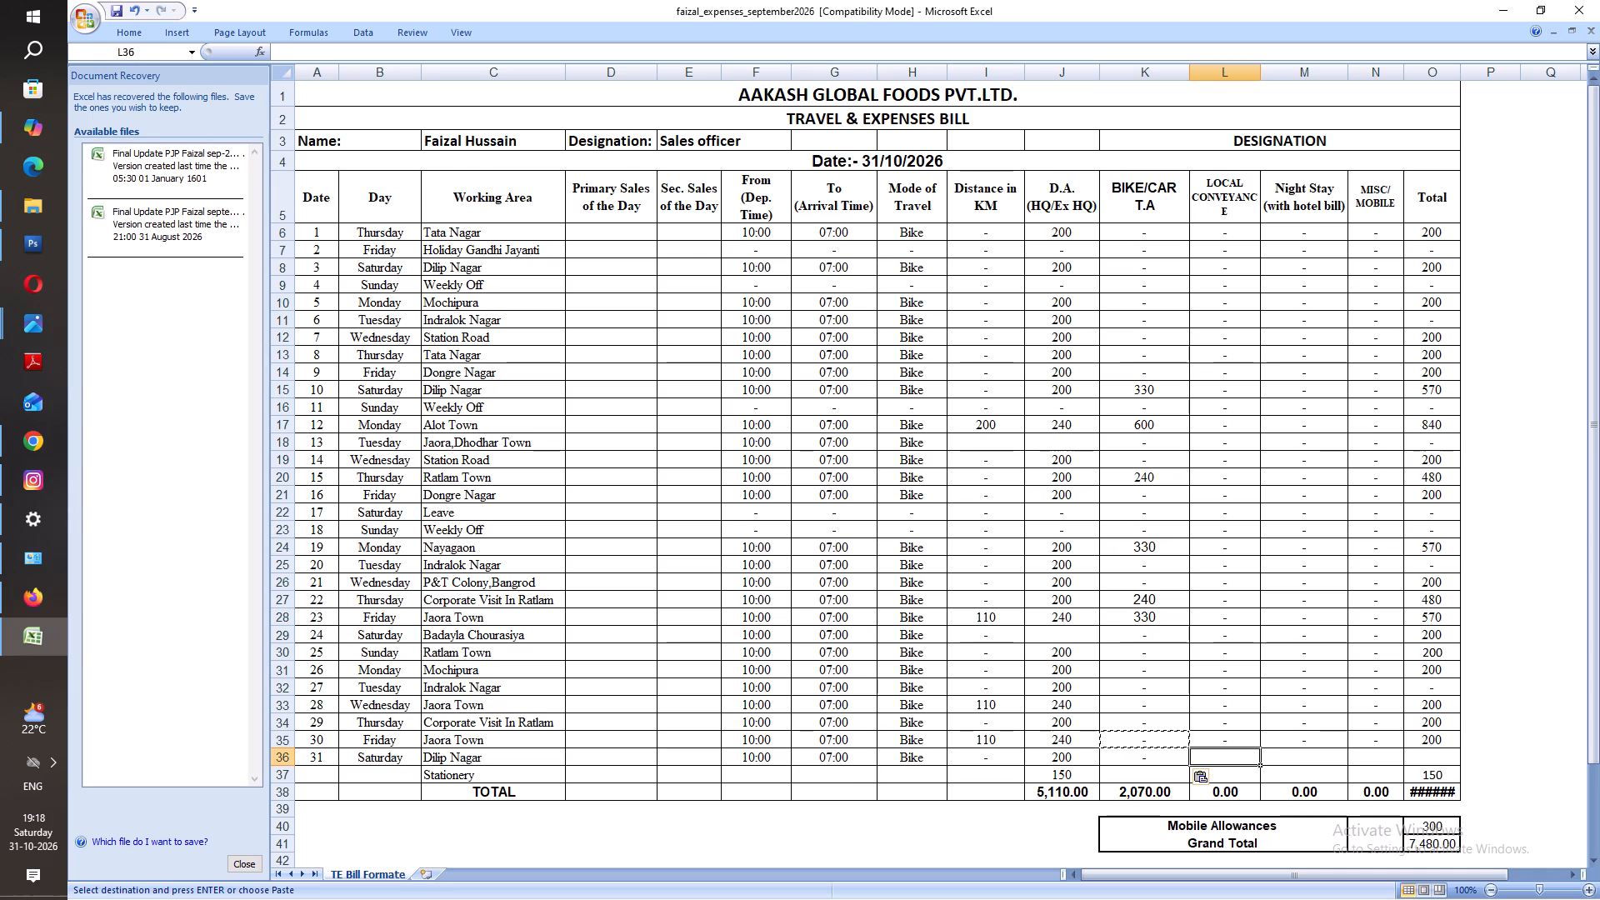
key(ctrl+v)
key(Right)
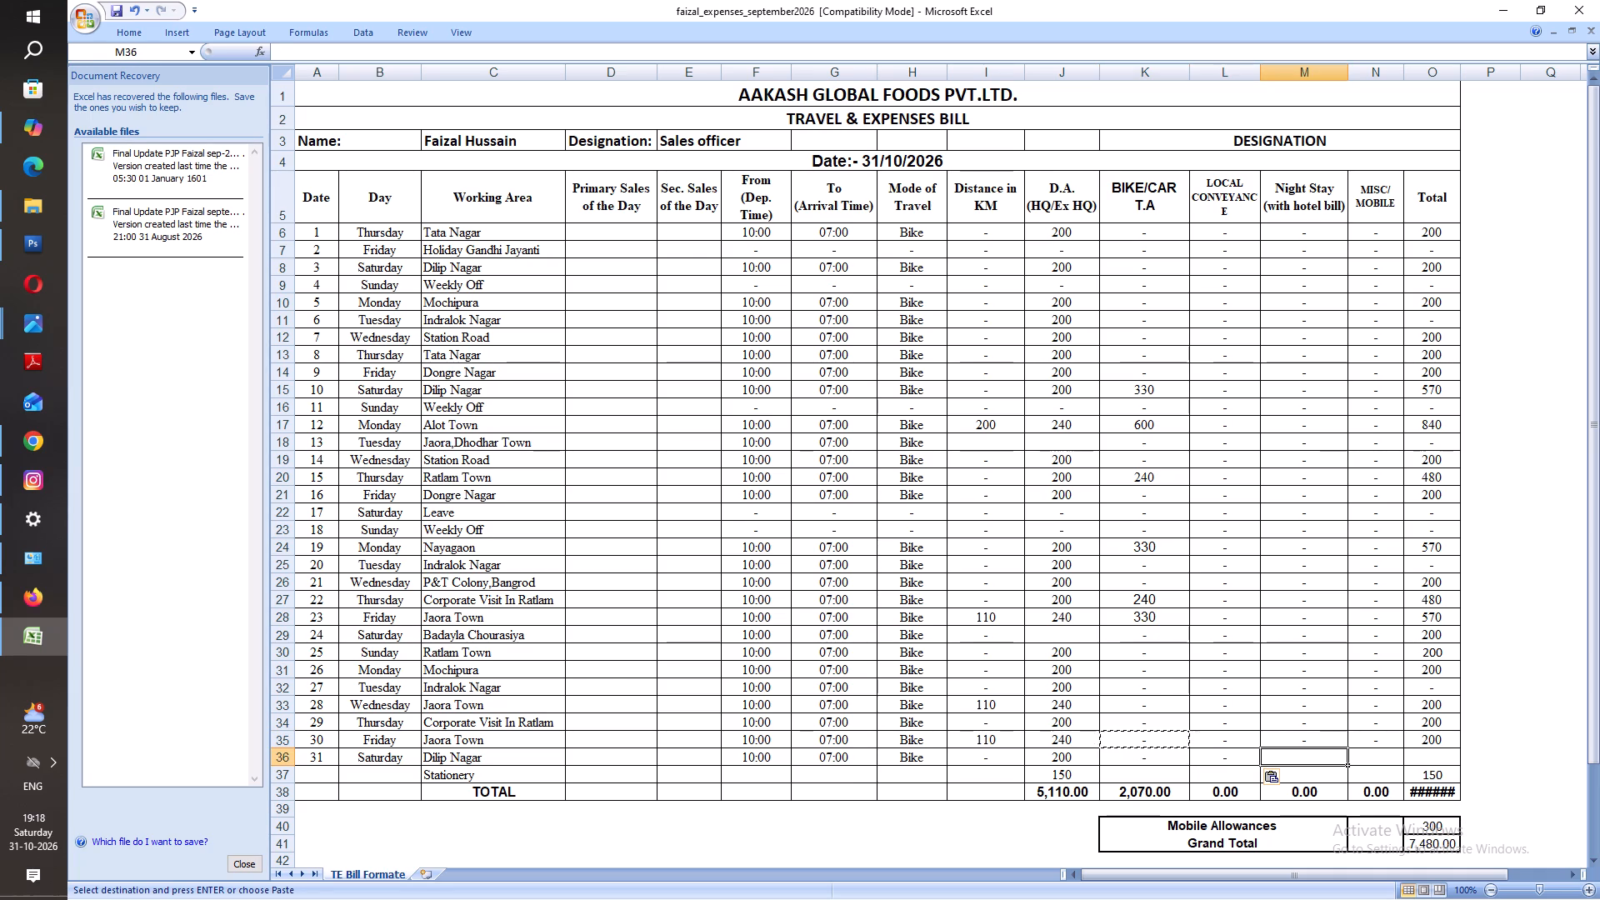
key(ctrl+v)
key(Right)
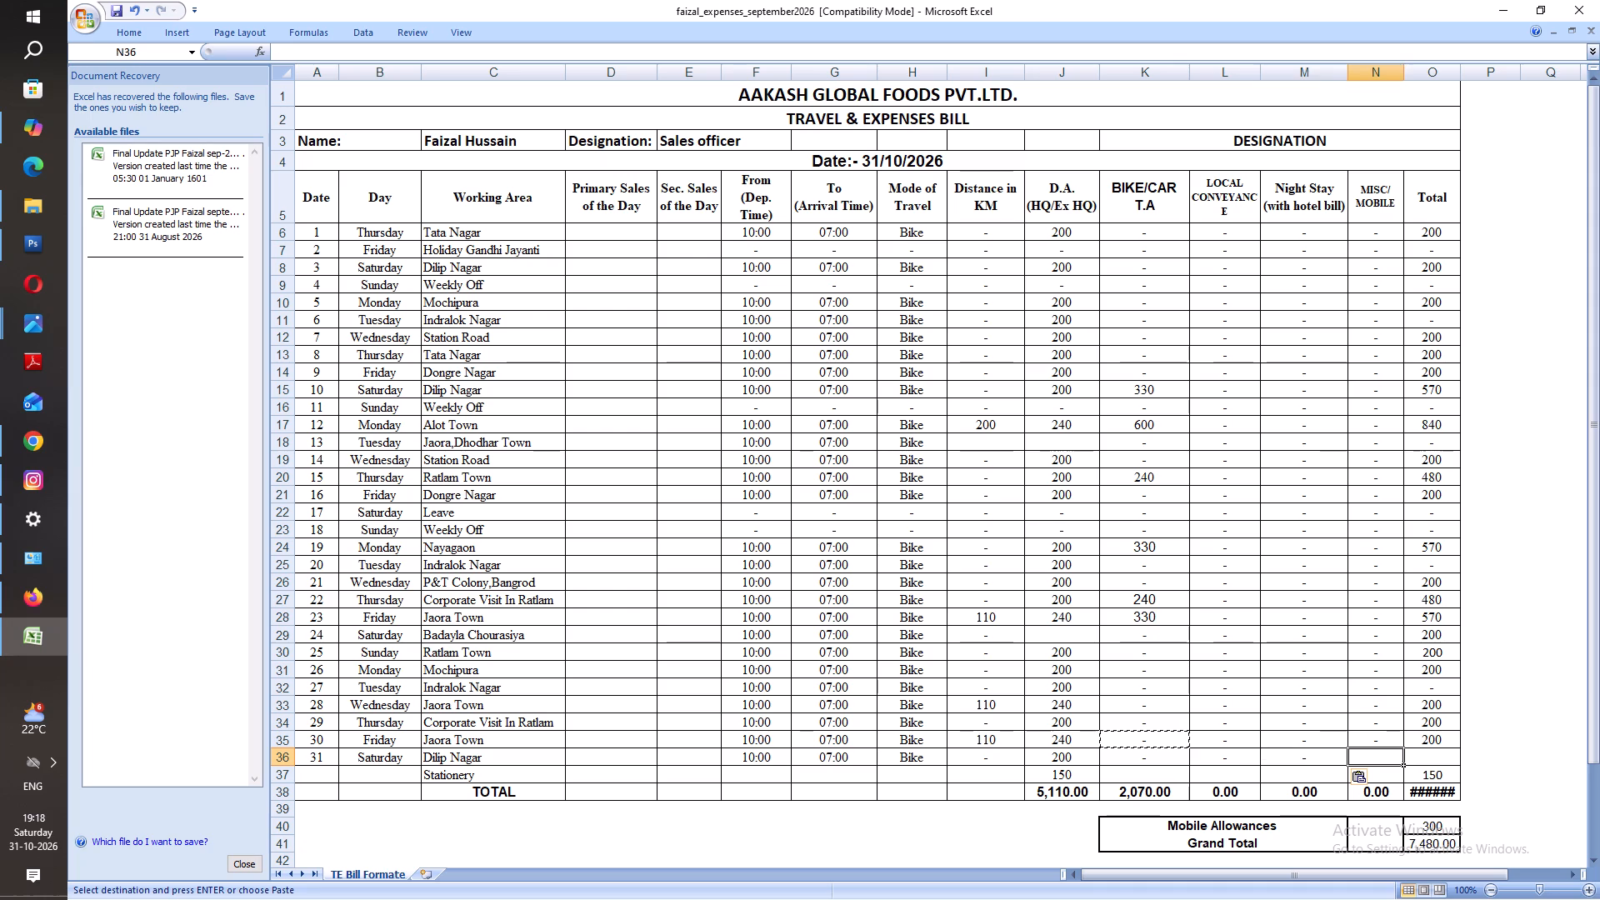
key(ctrl+v)
Set the Total of date 31 (Saturday, Dilip Nagar) to 200.
key(Right)
text(200)
key(Left)
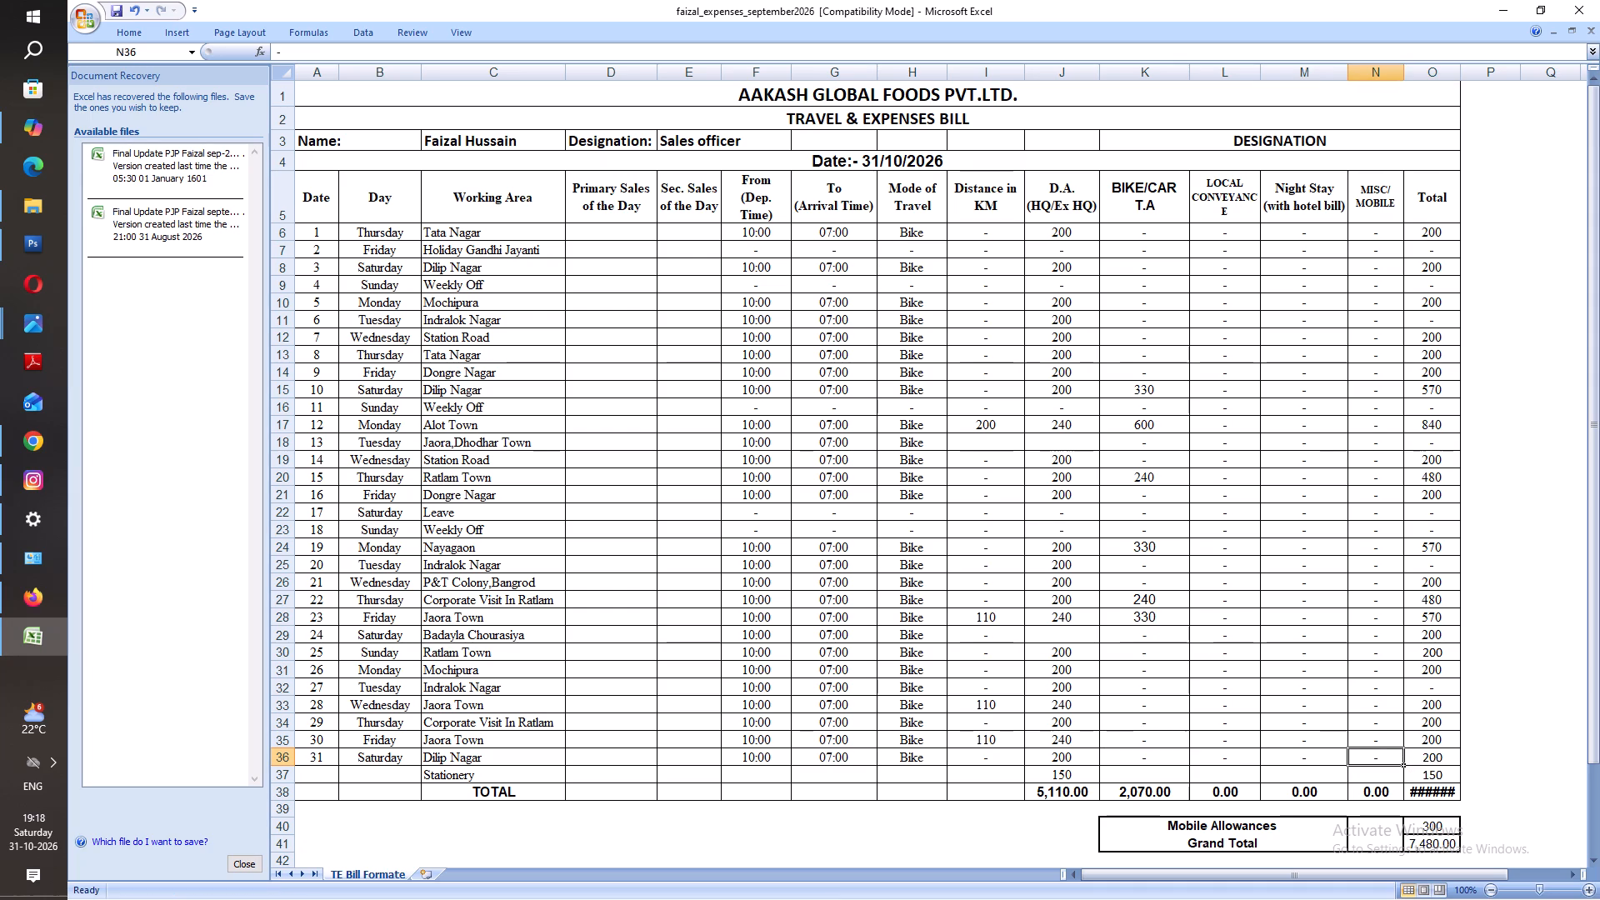
Set both the D.A. and the Total of the Stationery row to 50.
key(Left)
key(Left)
key(Left)
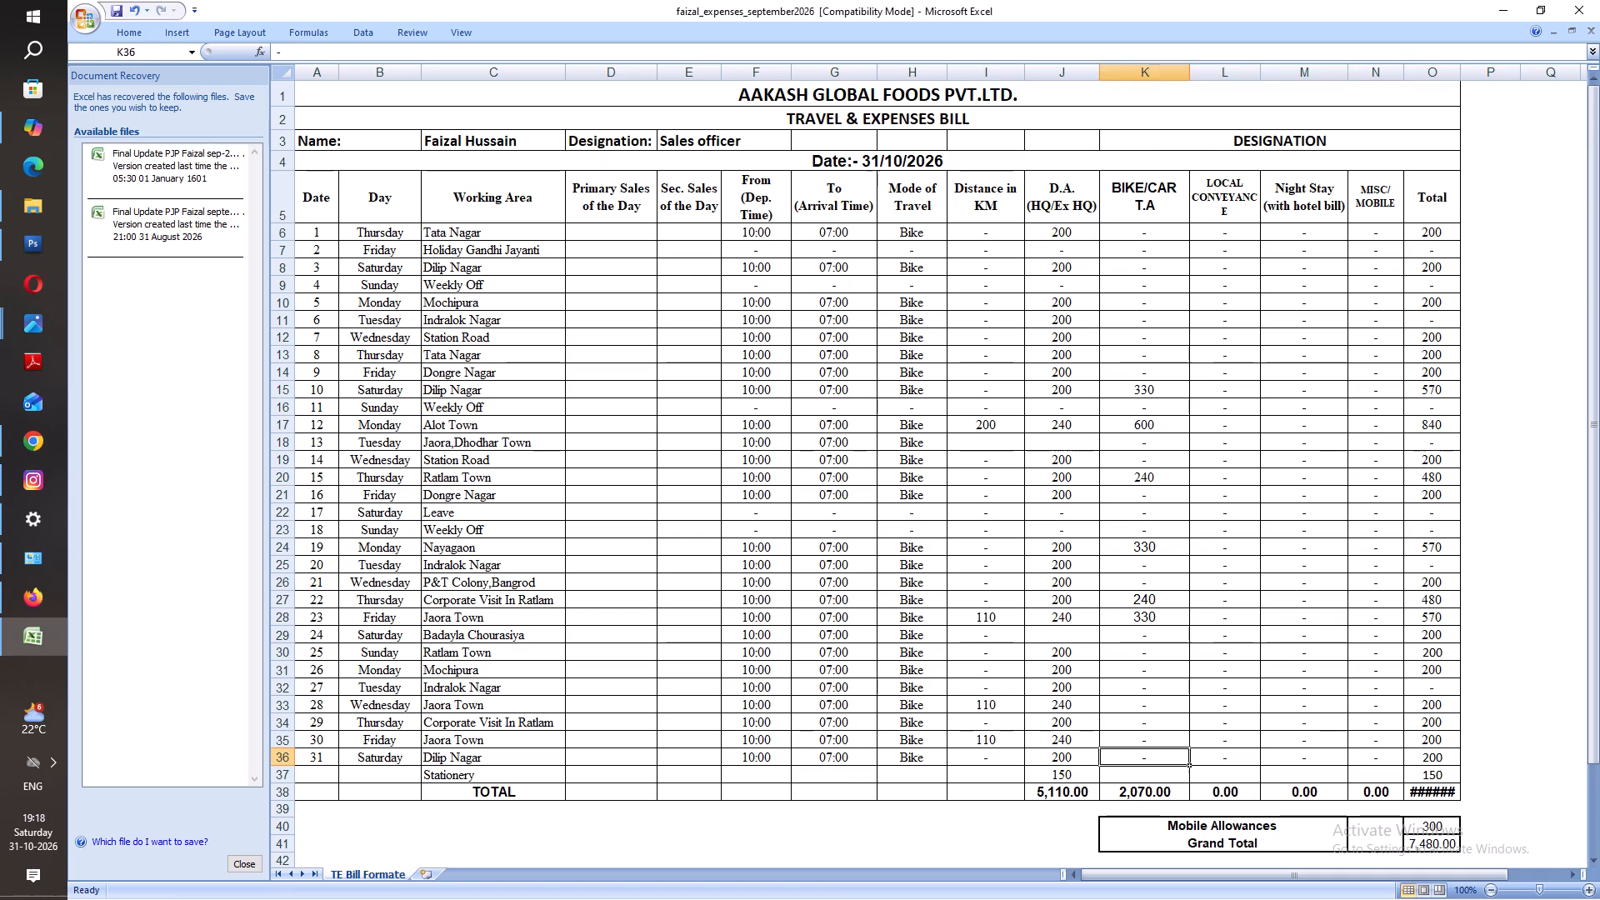
key(Left)
key(Down)
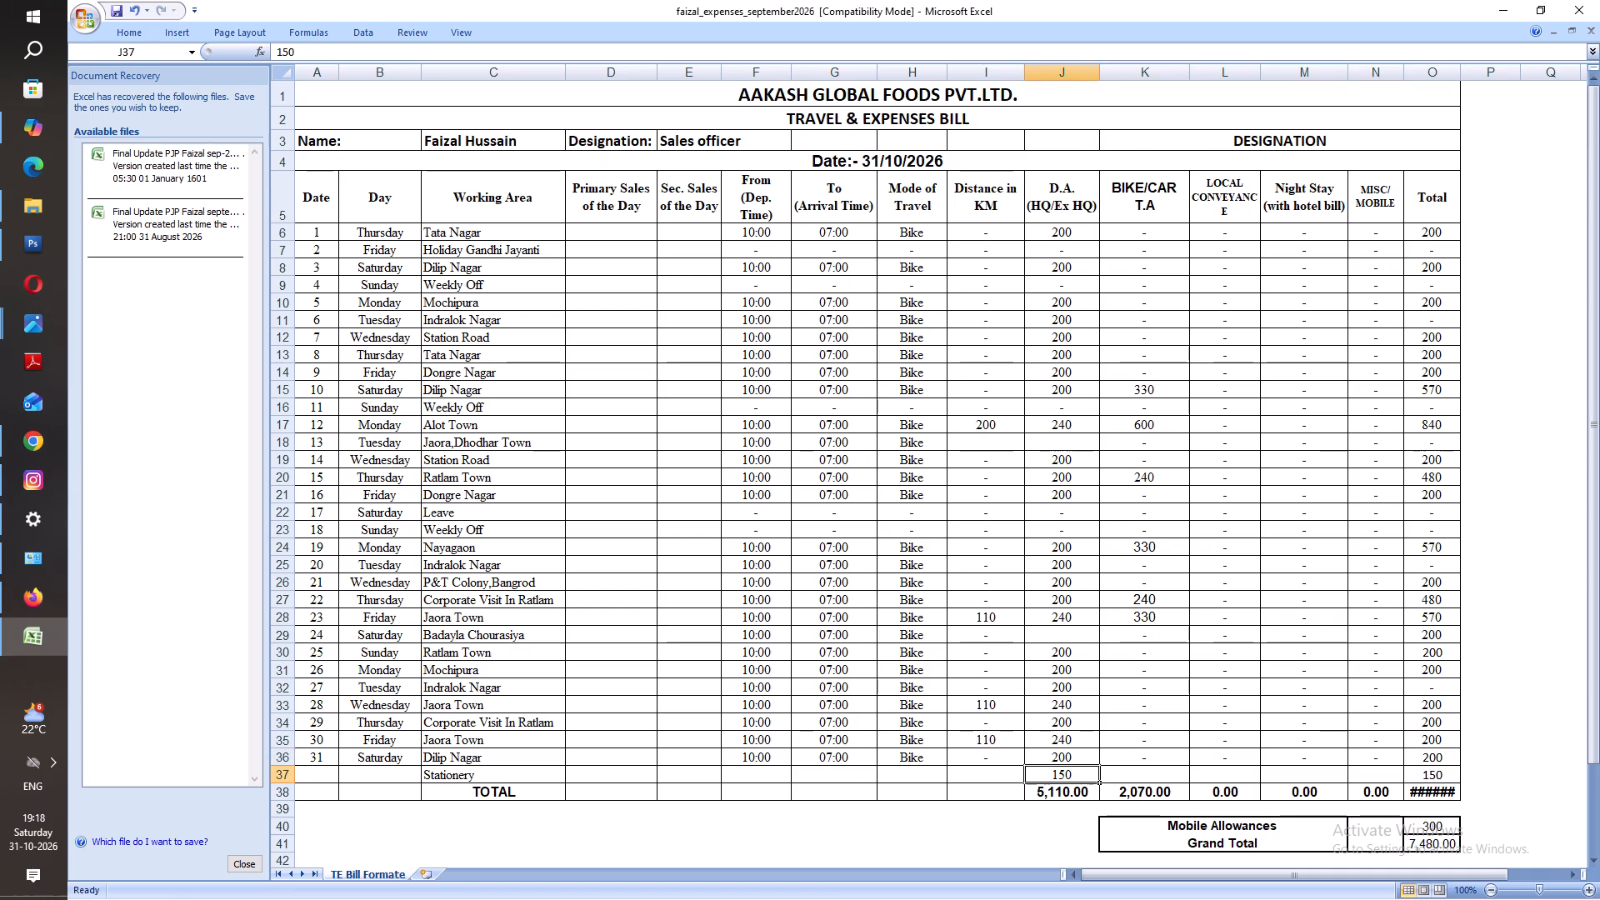
text(50)
key(Right)
key(Right)
key(Right)
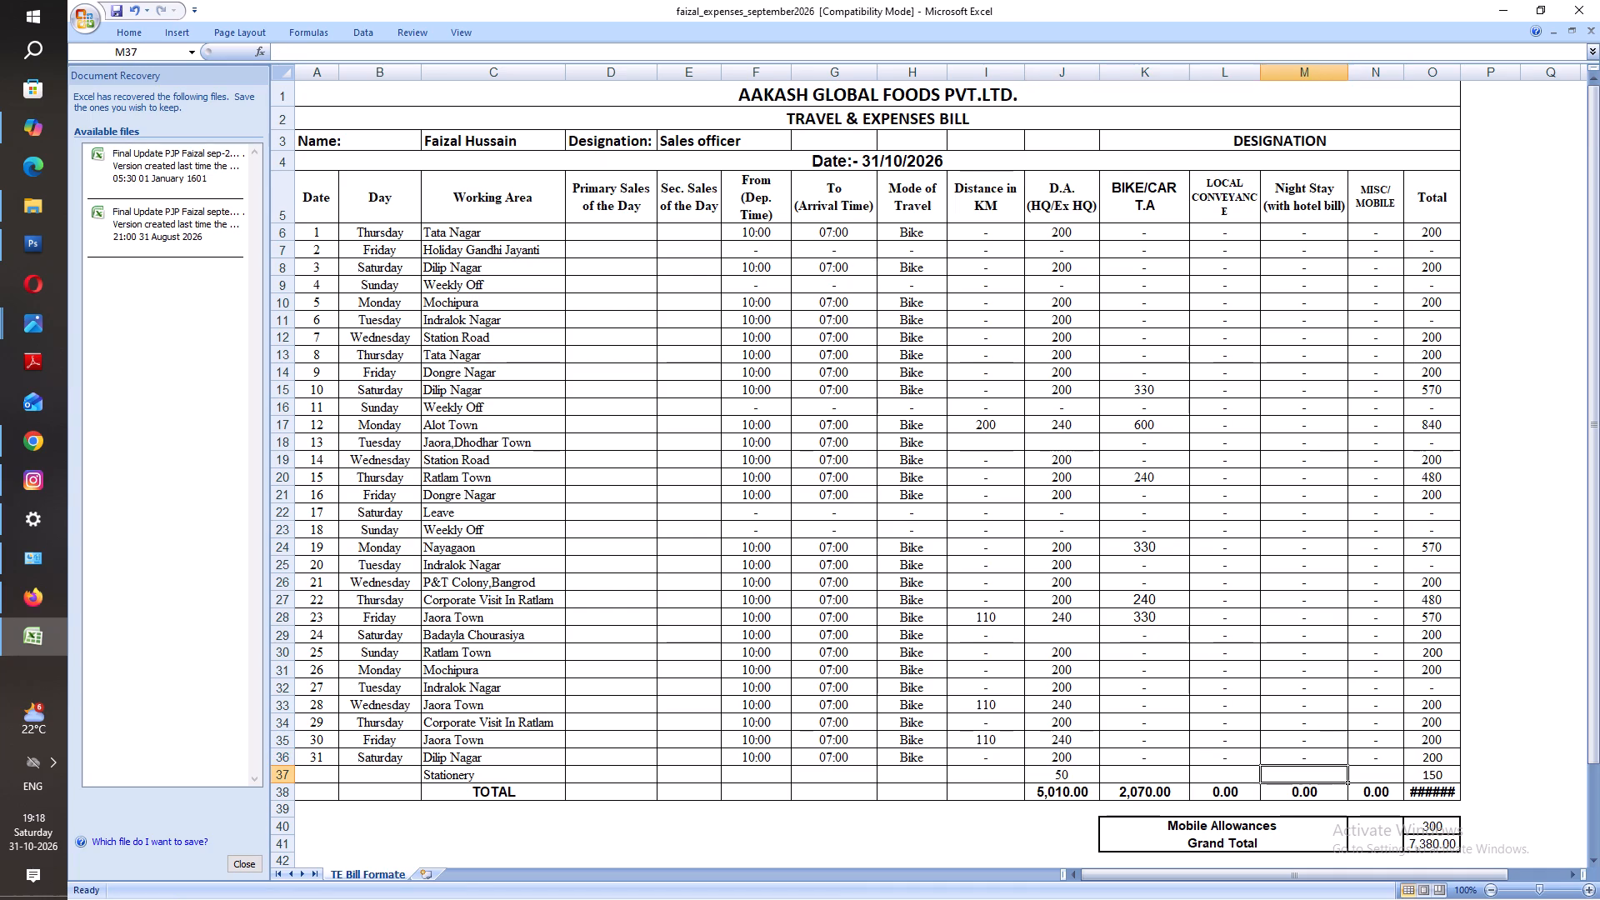
key(Right)
key(Right)
text(50)
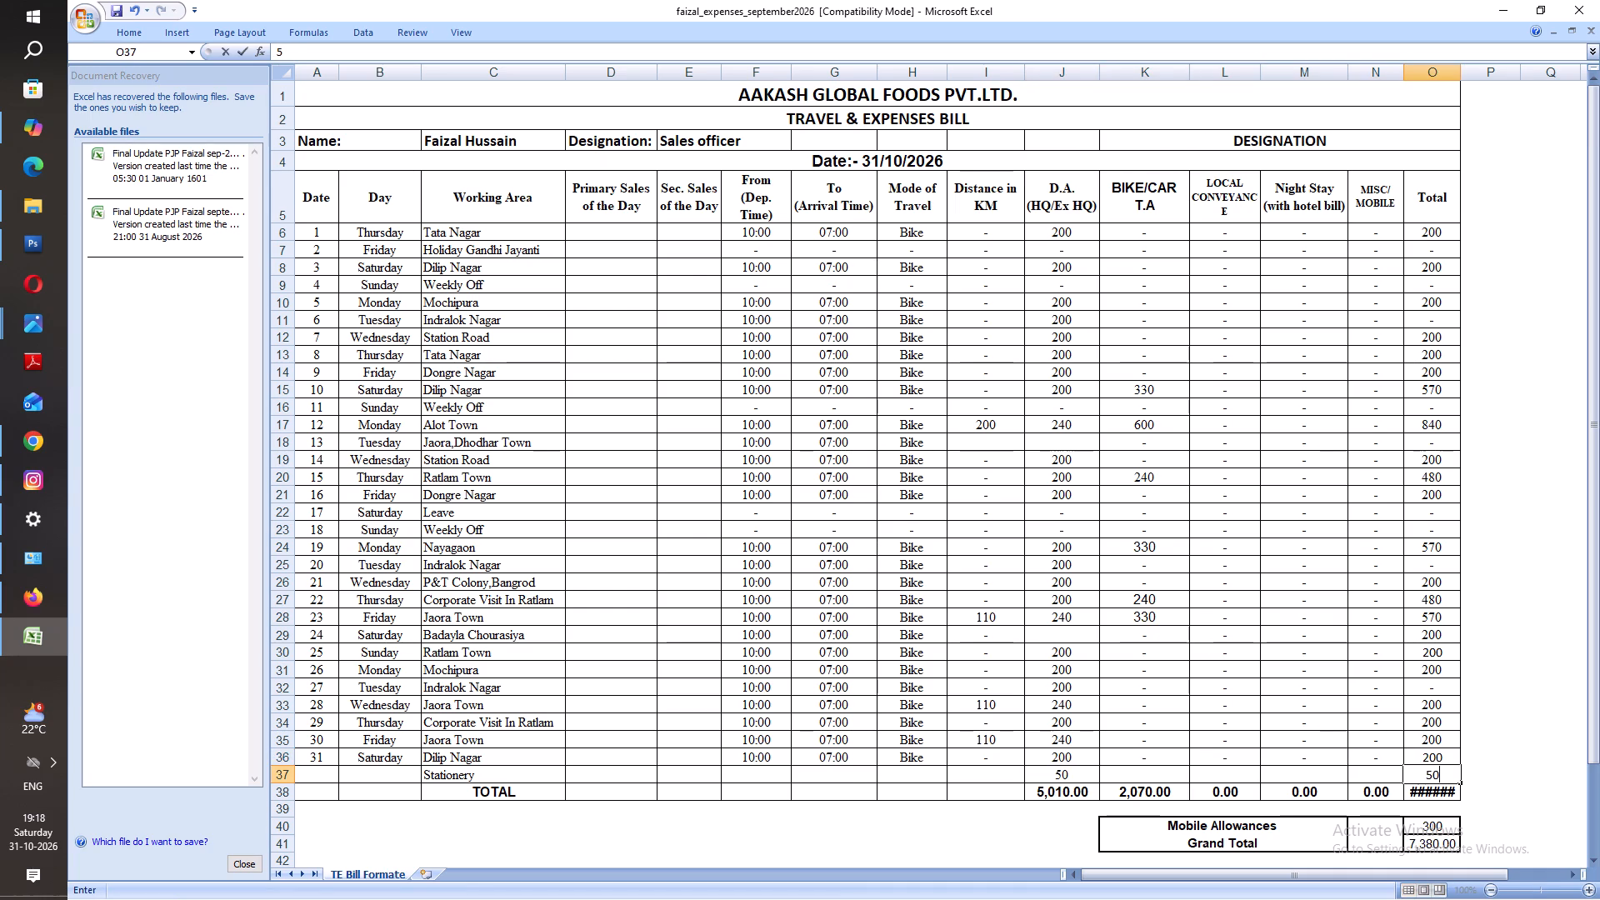
key(Left)
Enter 200 as the Total of date 1 (Thursday, Tata Nagar).
key(Left)
key(Left)
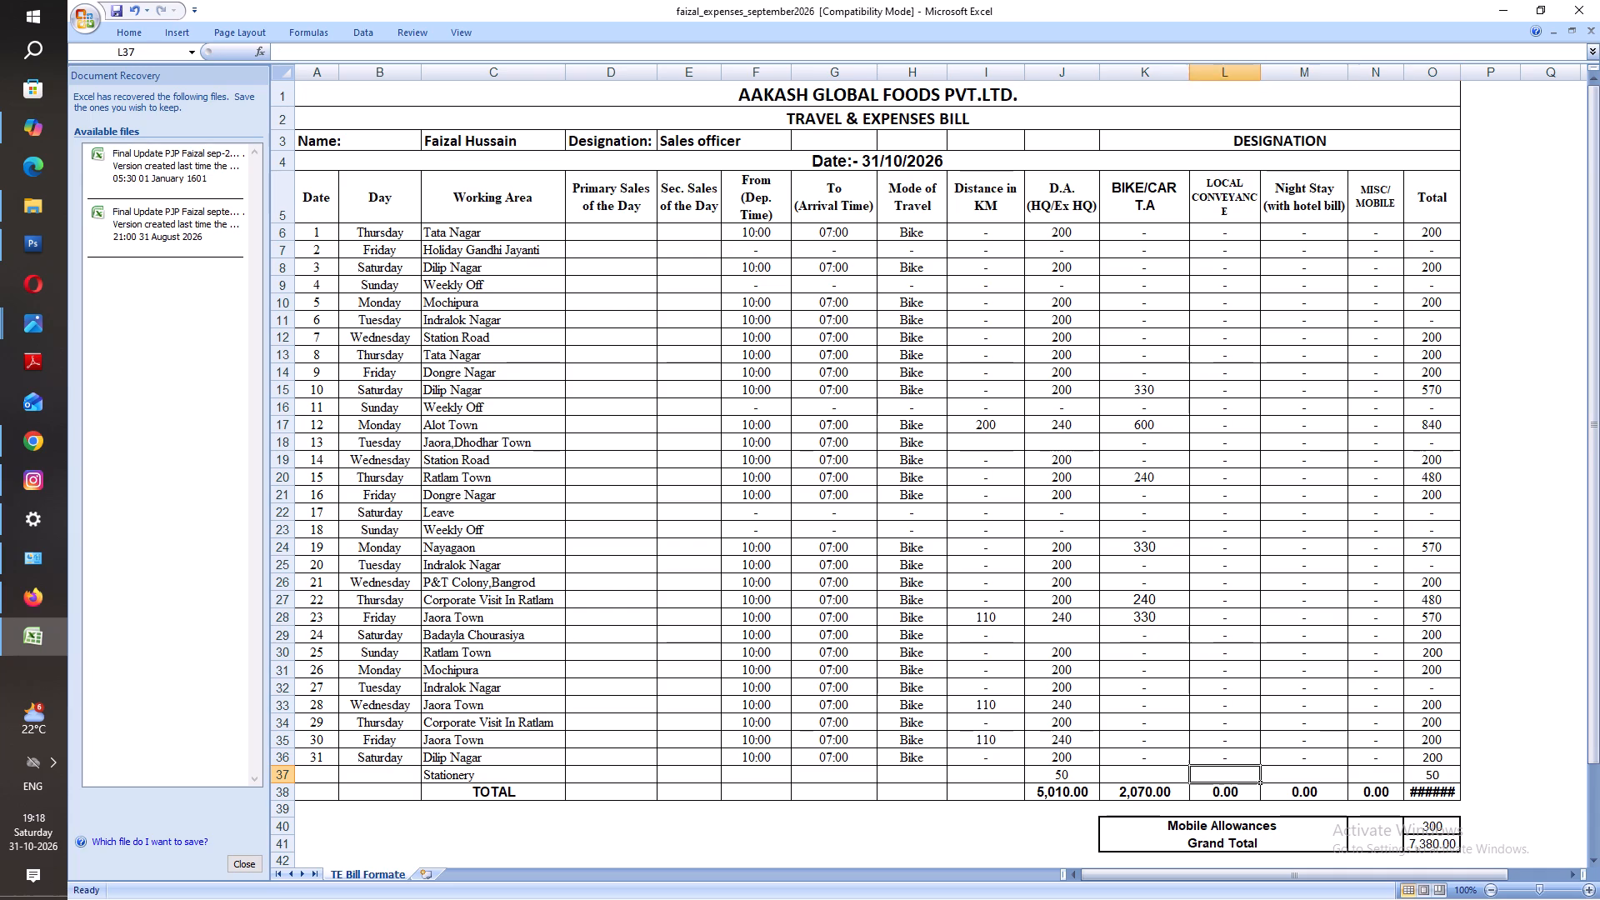
key(Left)
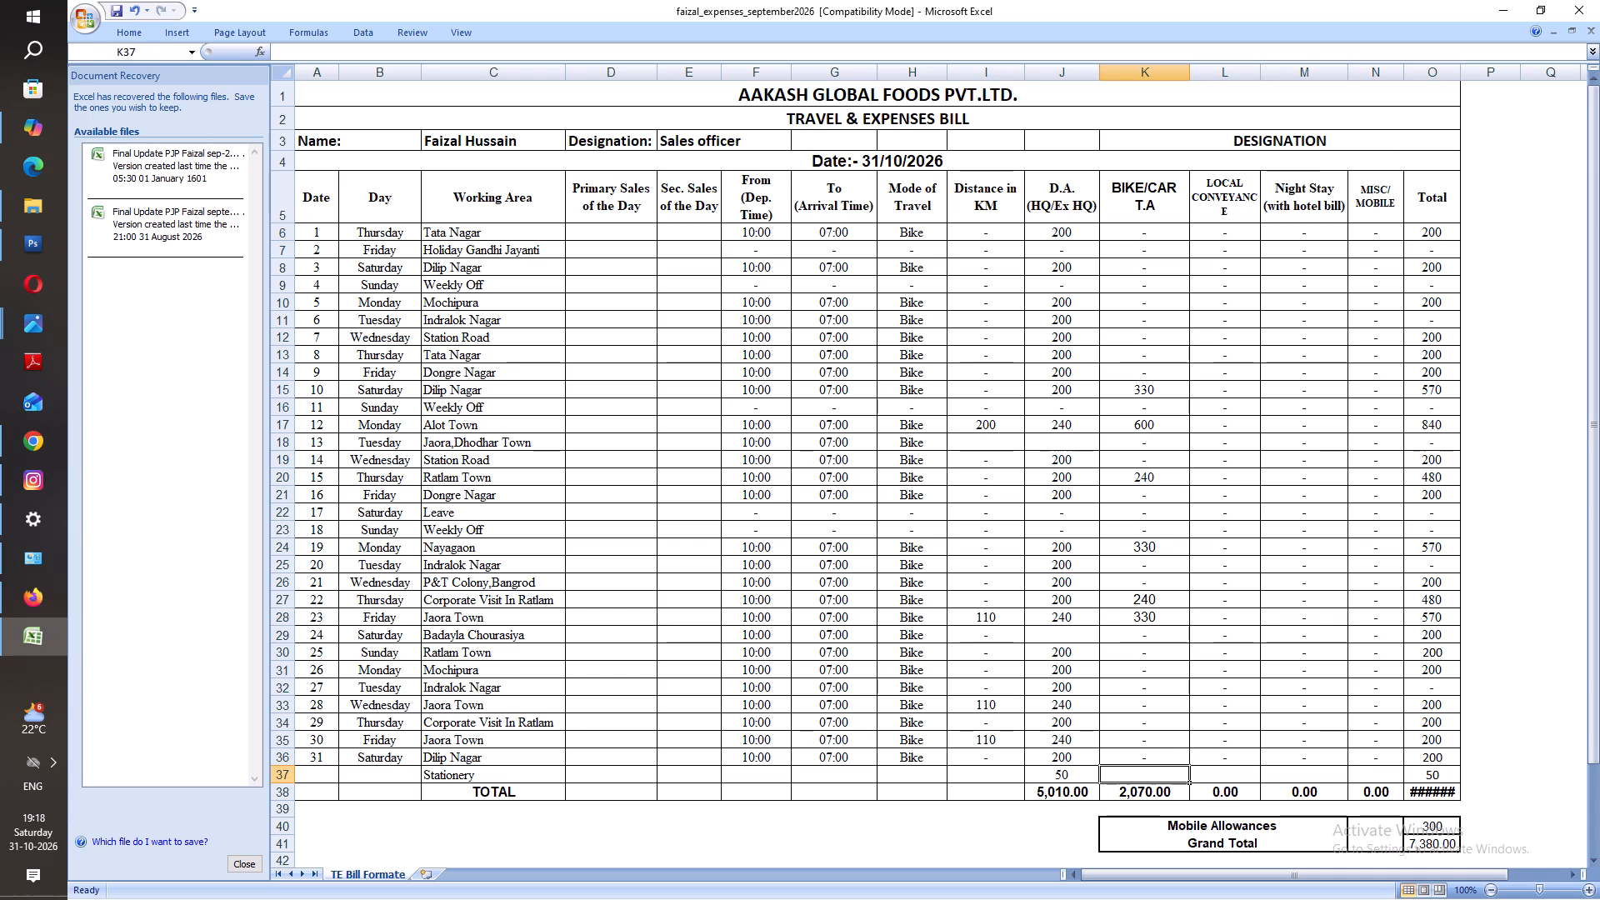
key(Up)
key(Up)
key(Up)
key(Up)
key(Up)
key(Up)
key(Up)
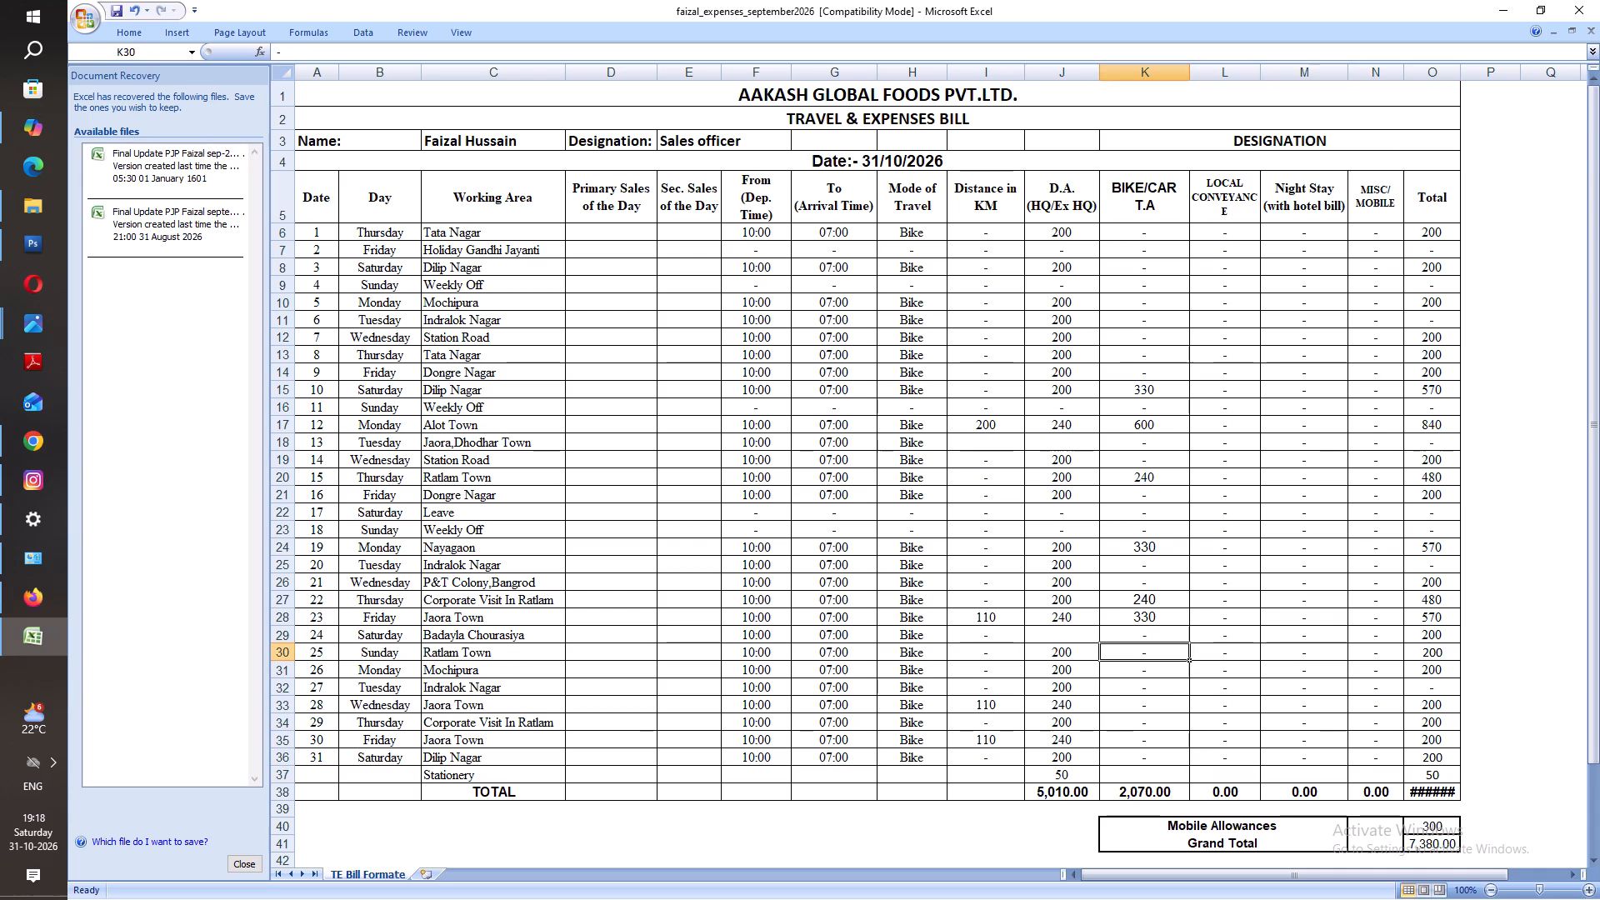
key(Up)
key(Up)
key(Up)
key(Up)
key(Up)
key(Up)
key(Up)
key(Up)
key(Up)
key(Up)
key(Up)
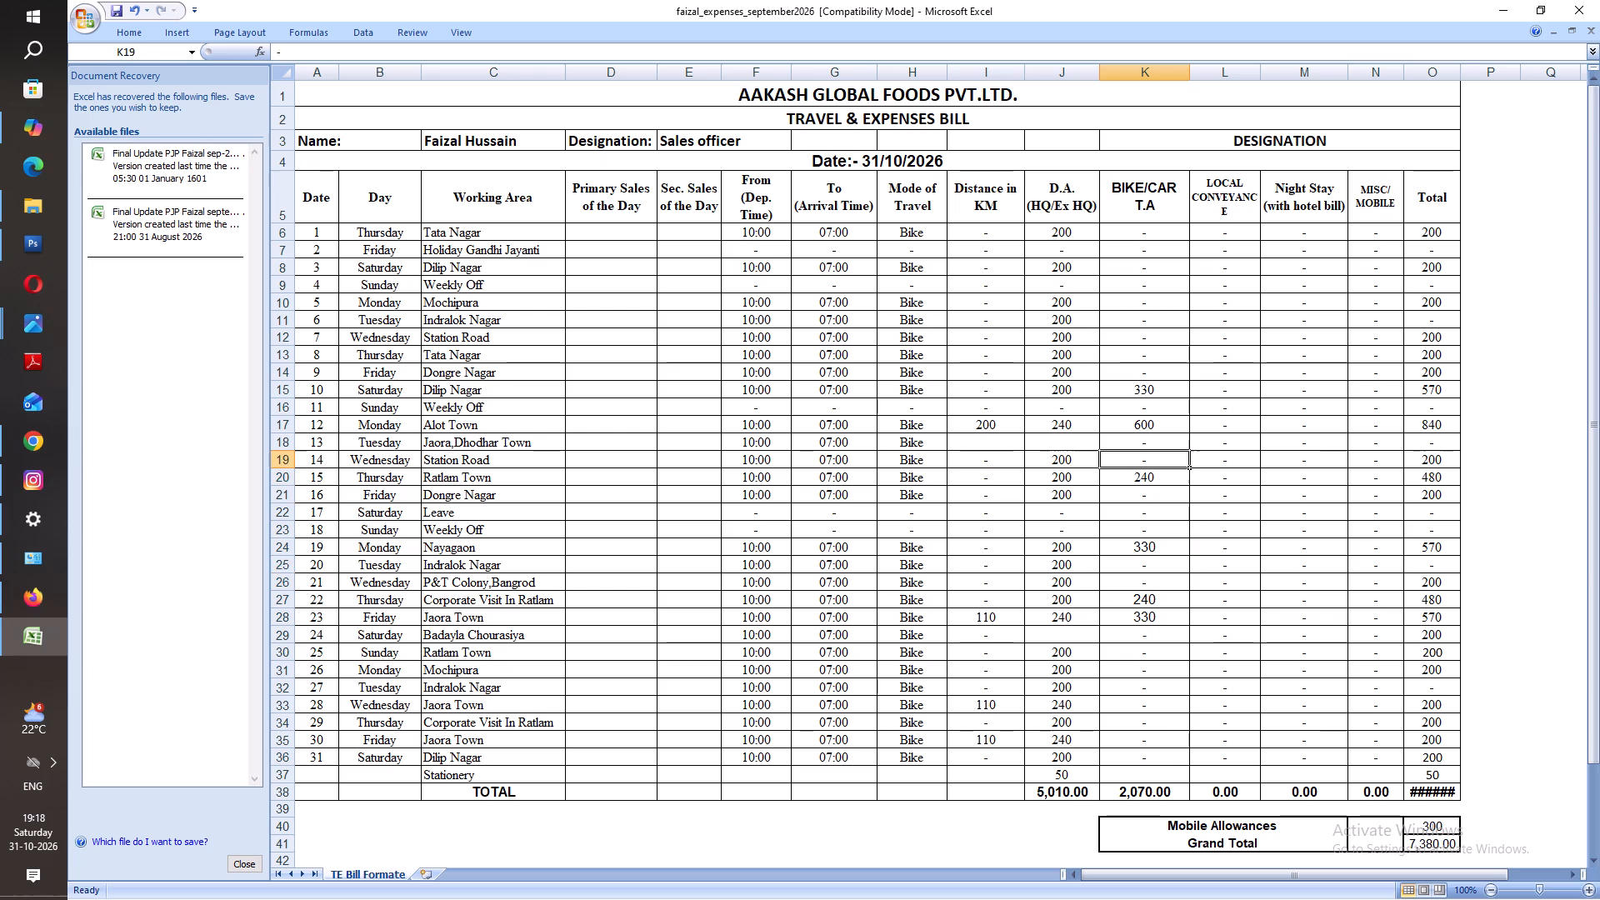
key(Up)
key(Up)
key(Up)
key(Up)
key(Up)
key(Up)
key(Up)
key(Up)
key(Up)
key(Up)
key(Up)
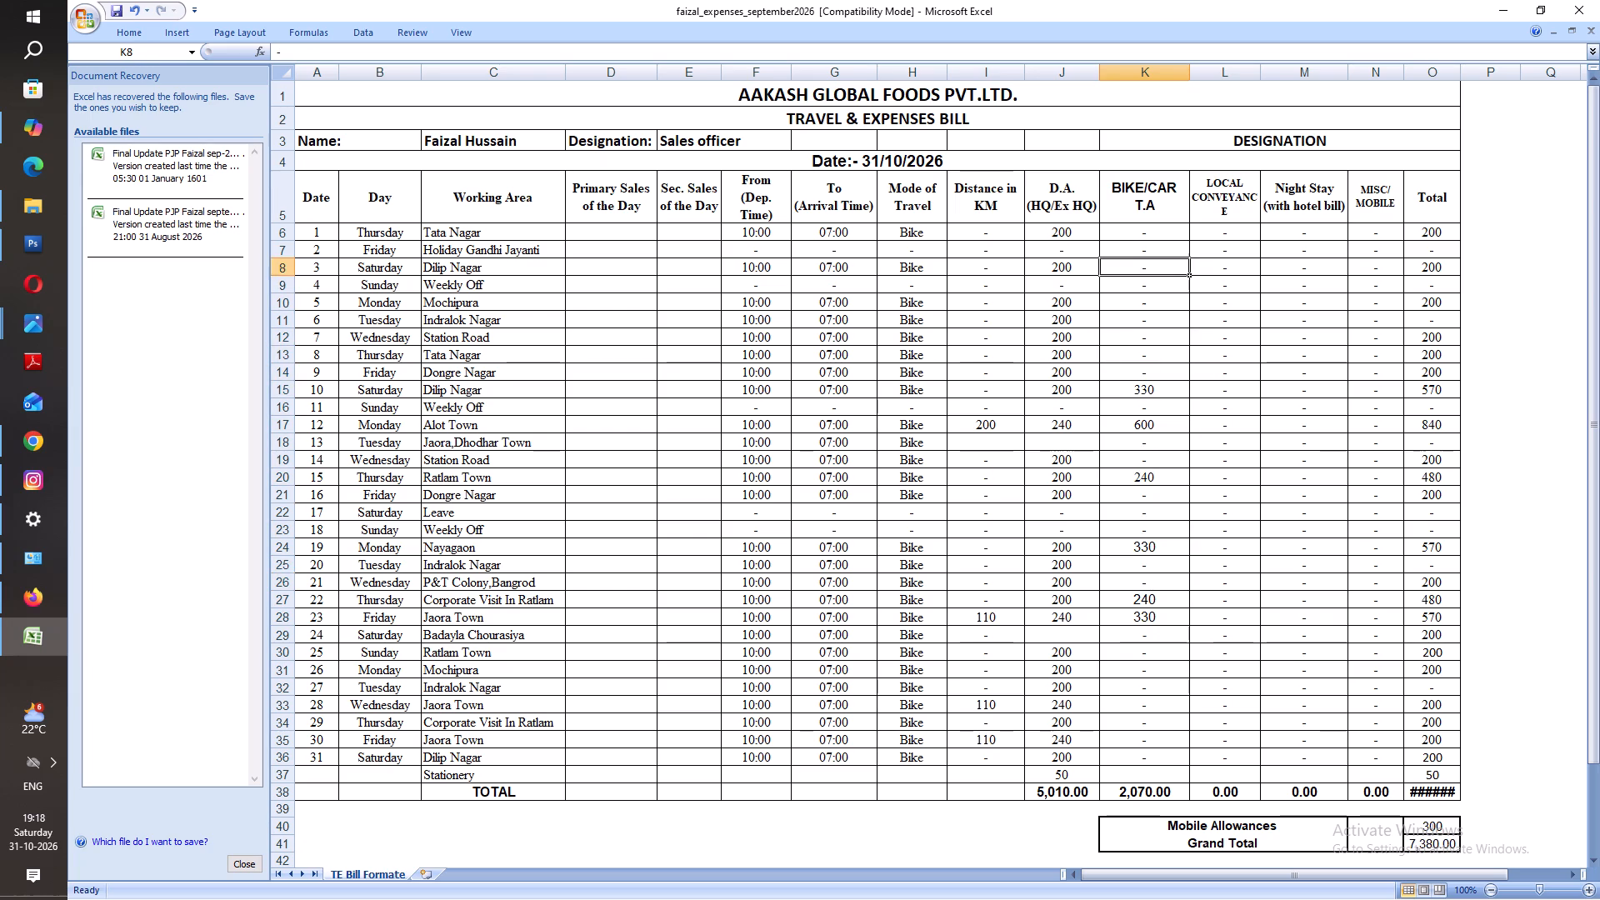
key(Up)
key(Up)
key(Right)
key(Right)
key(Right)
key(Right)
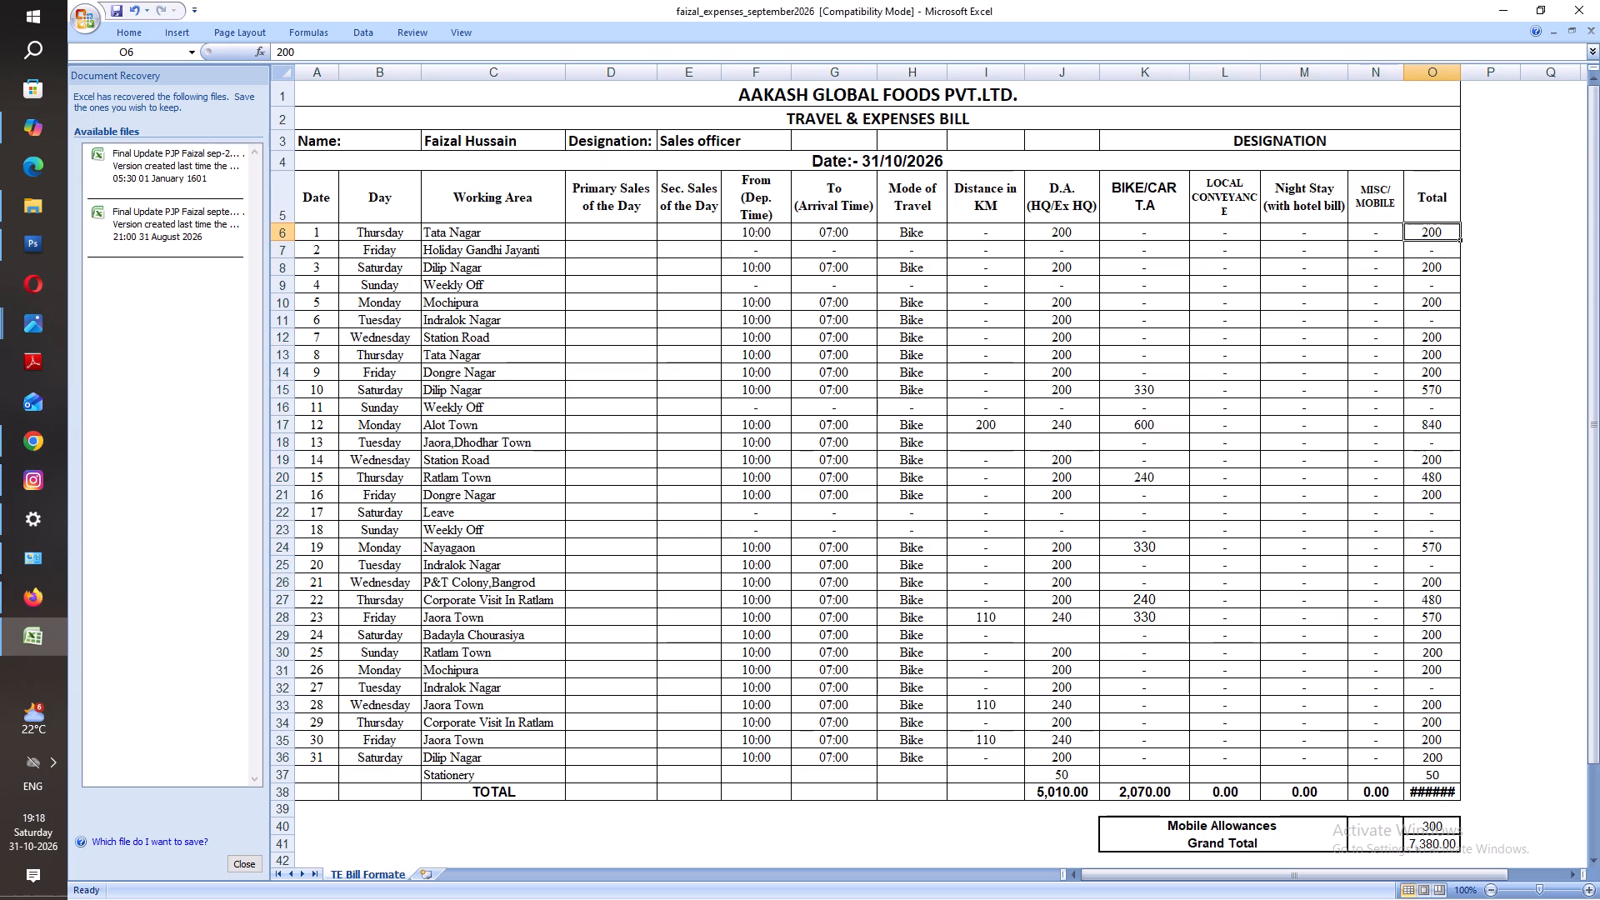
text(200)
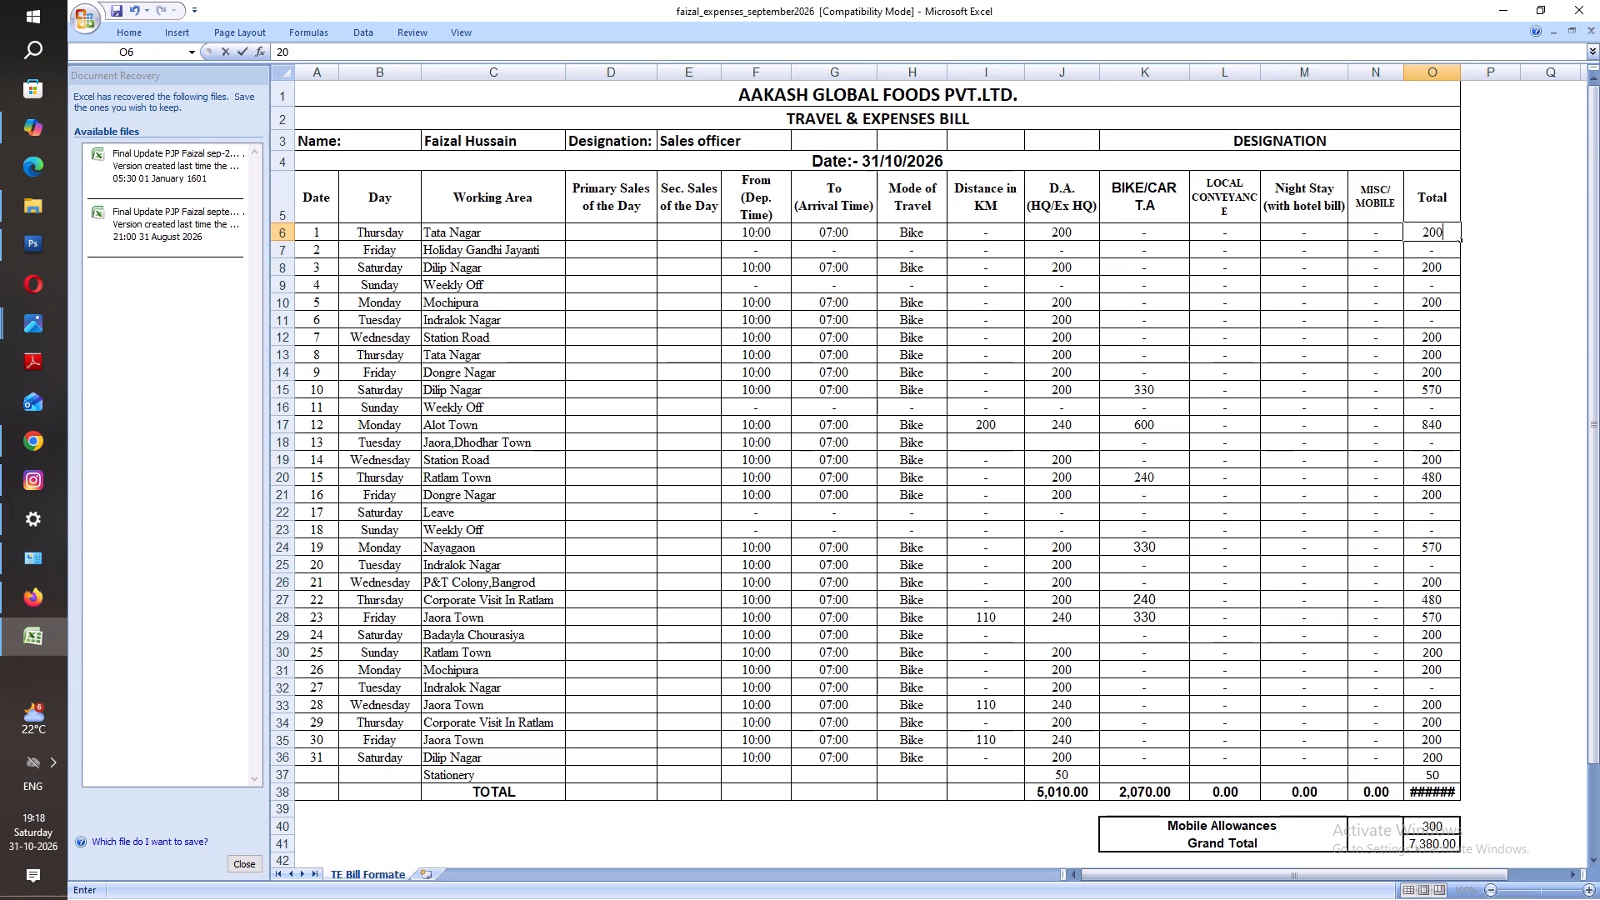
key(Return)
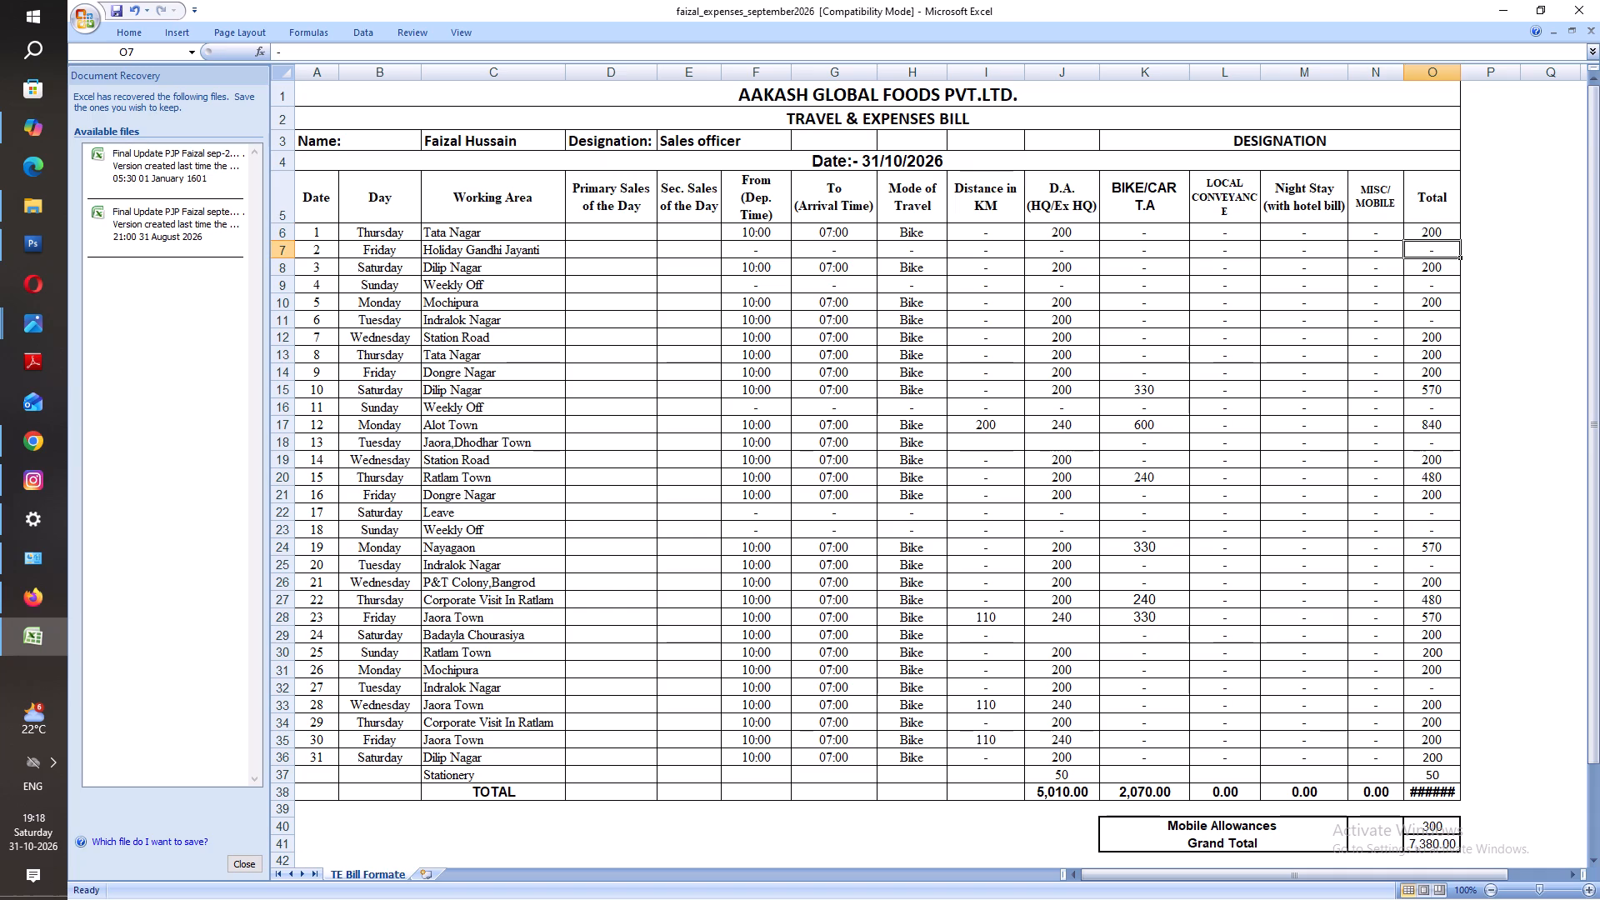
Set the Total of date 6 (Tuesday, Indralok Nagar) to 200.
key(Return)
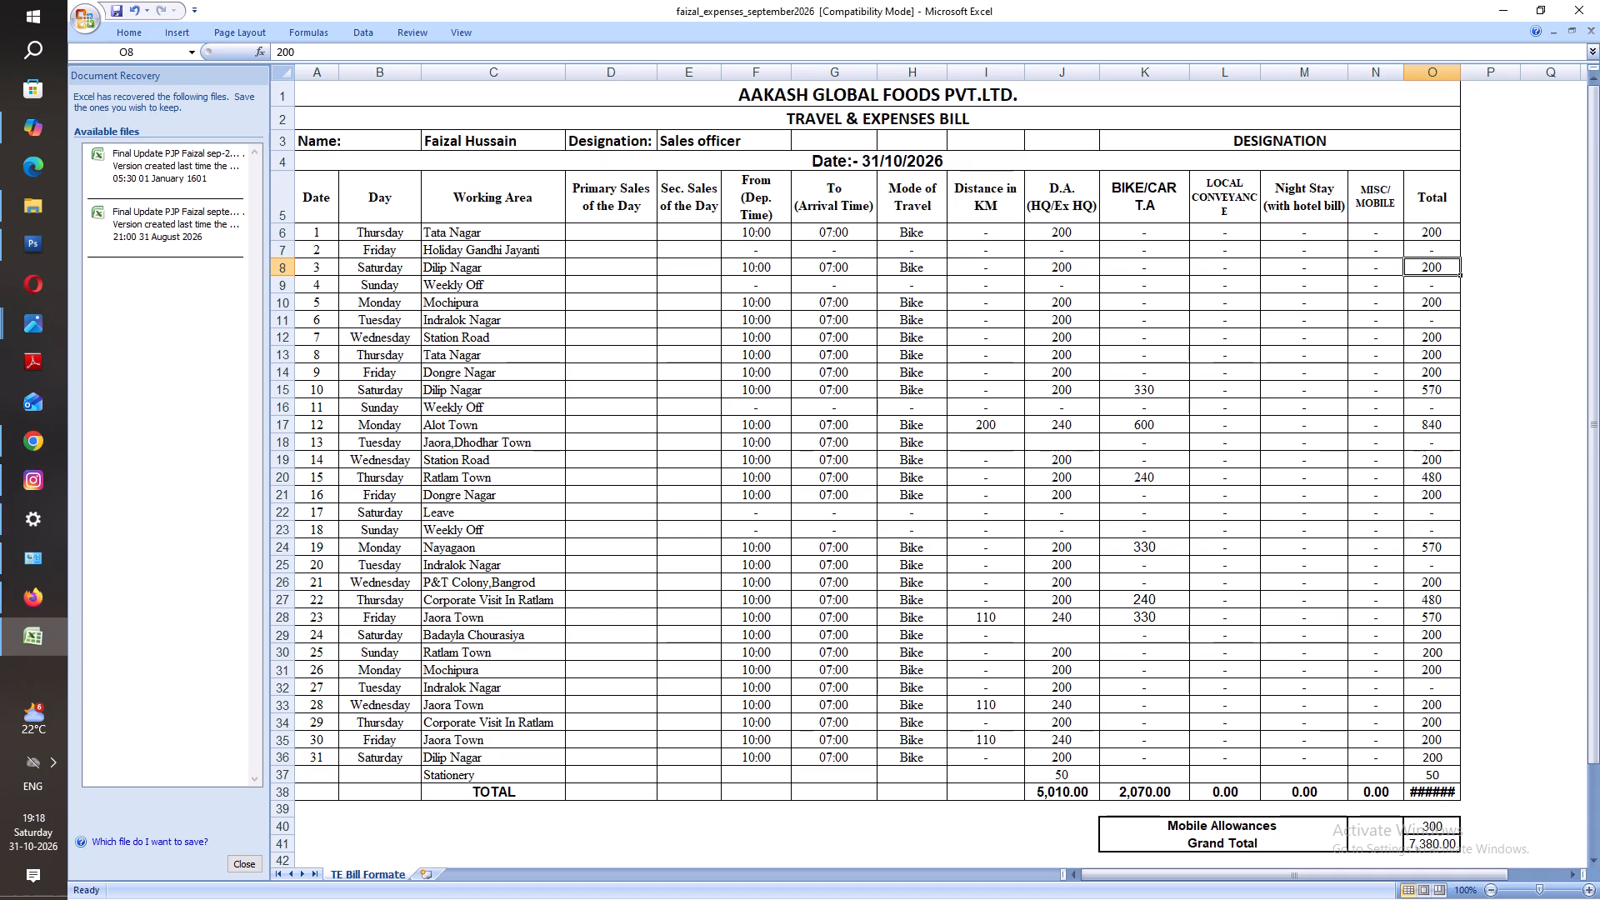
key(Return)
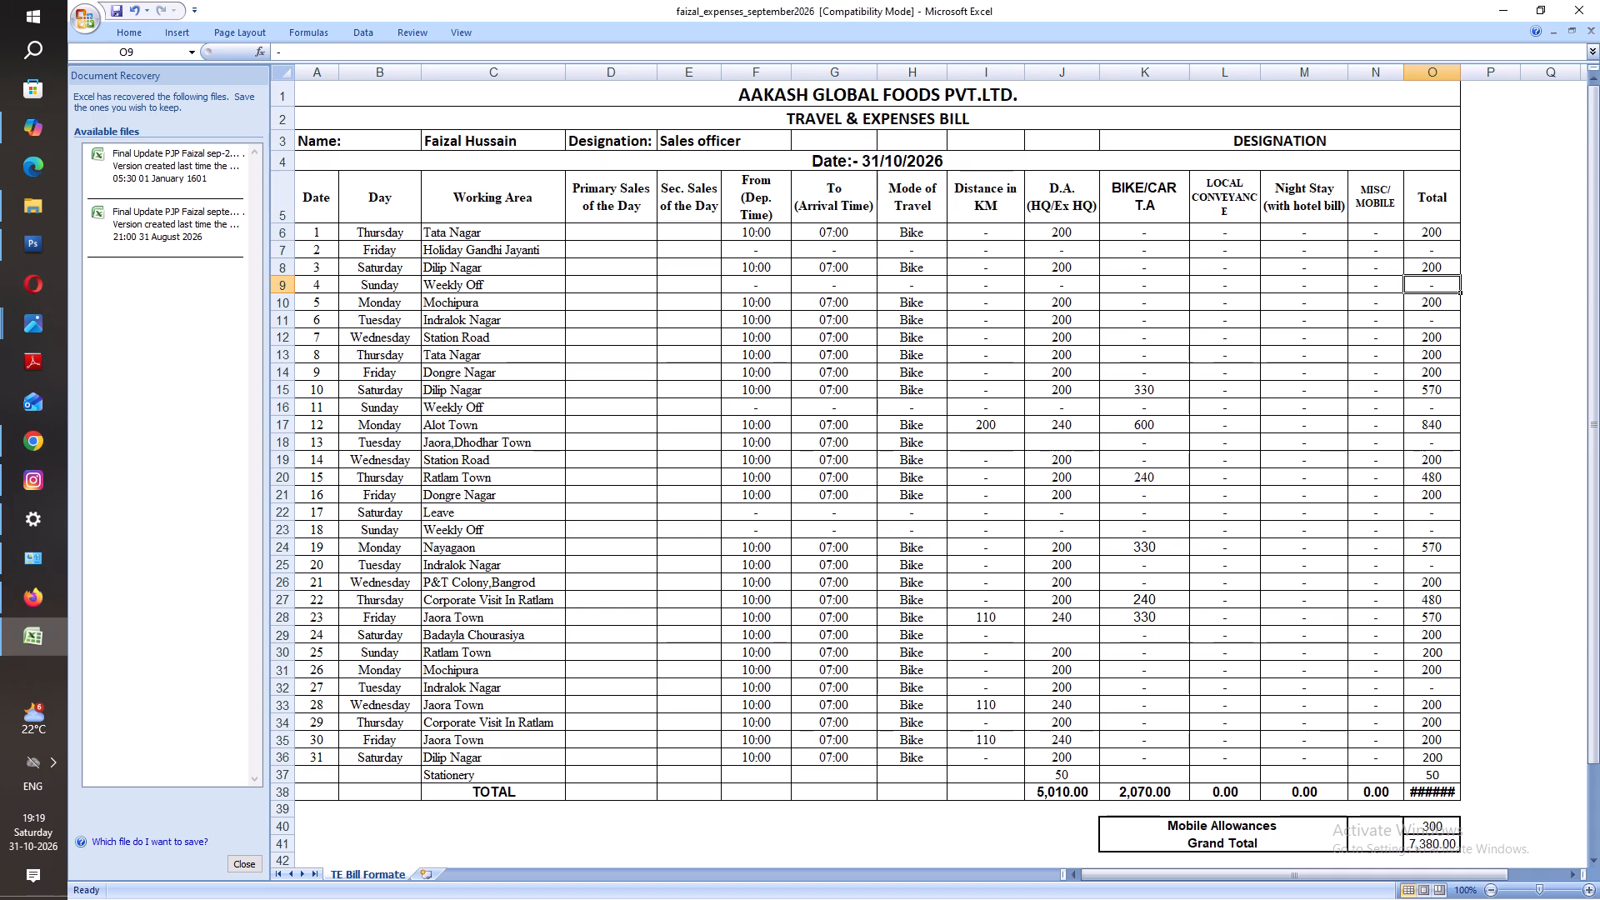
key(Return)
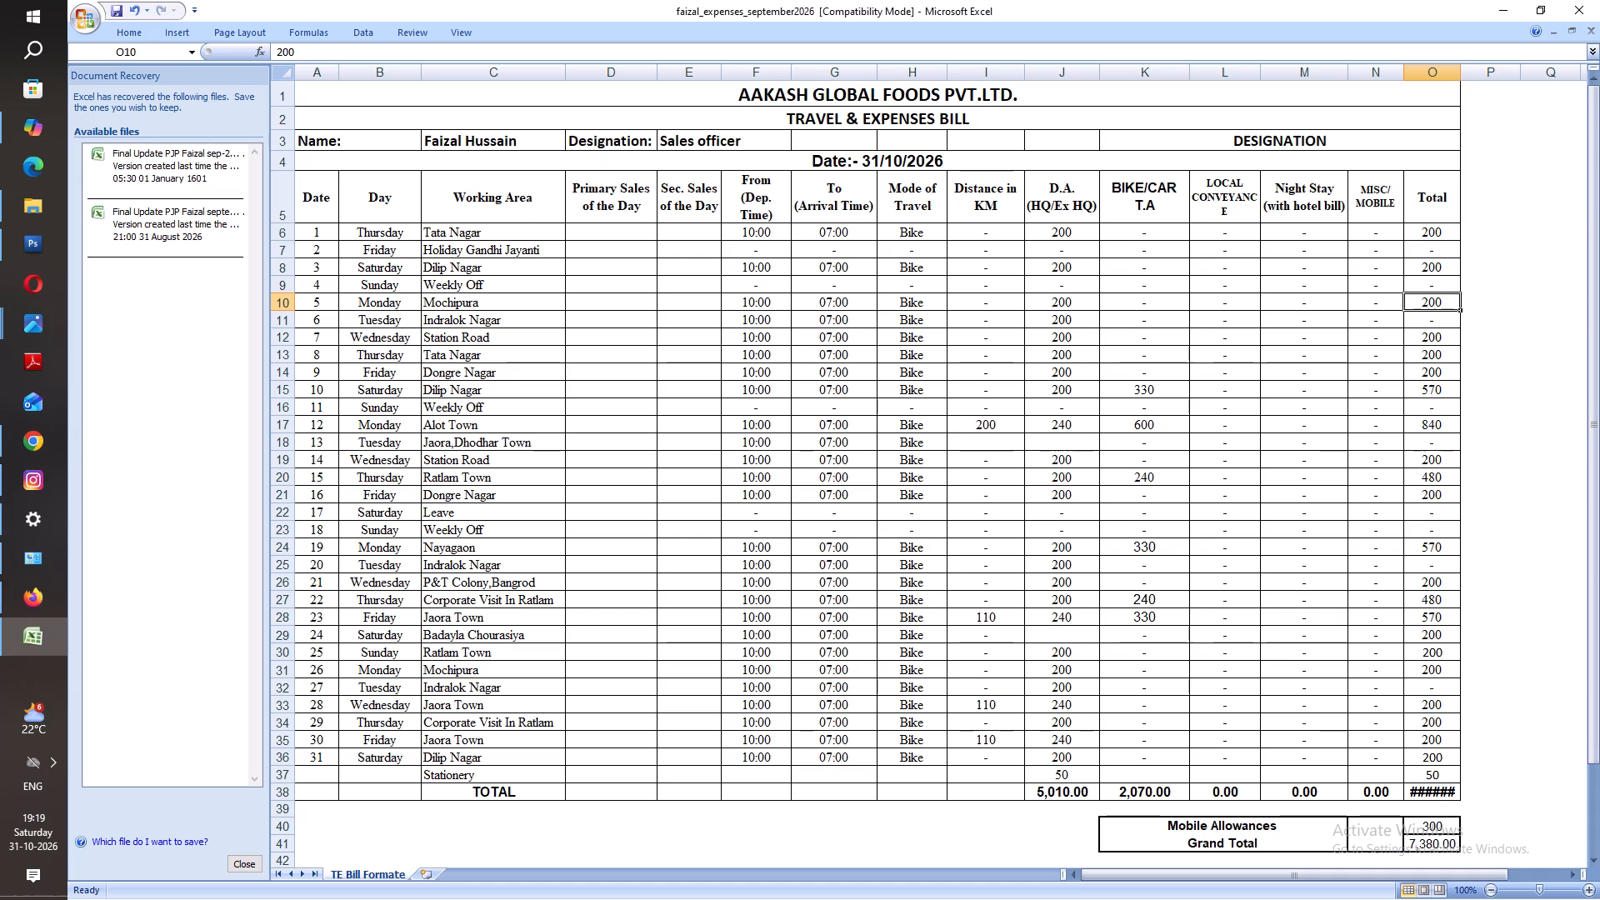
key(Return)
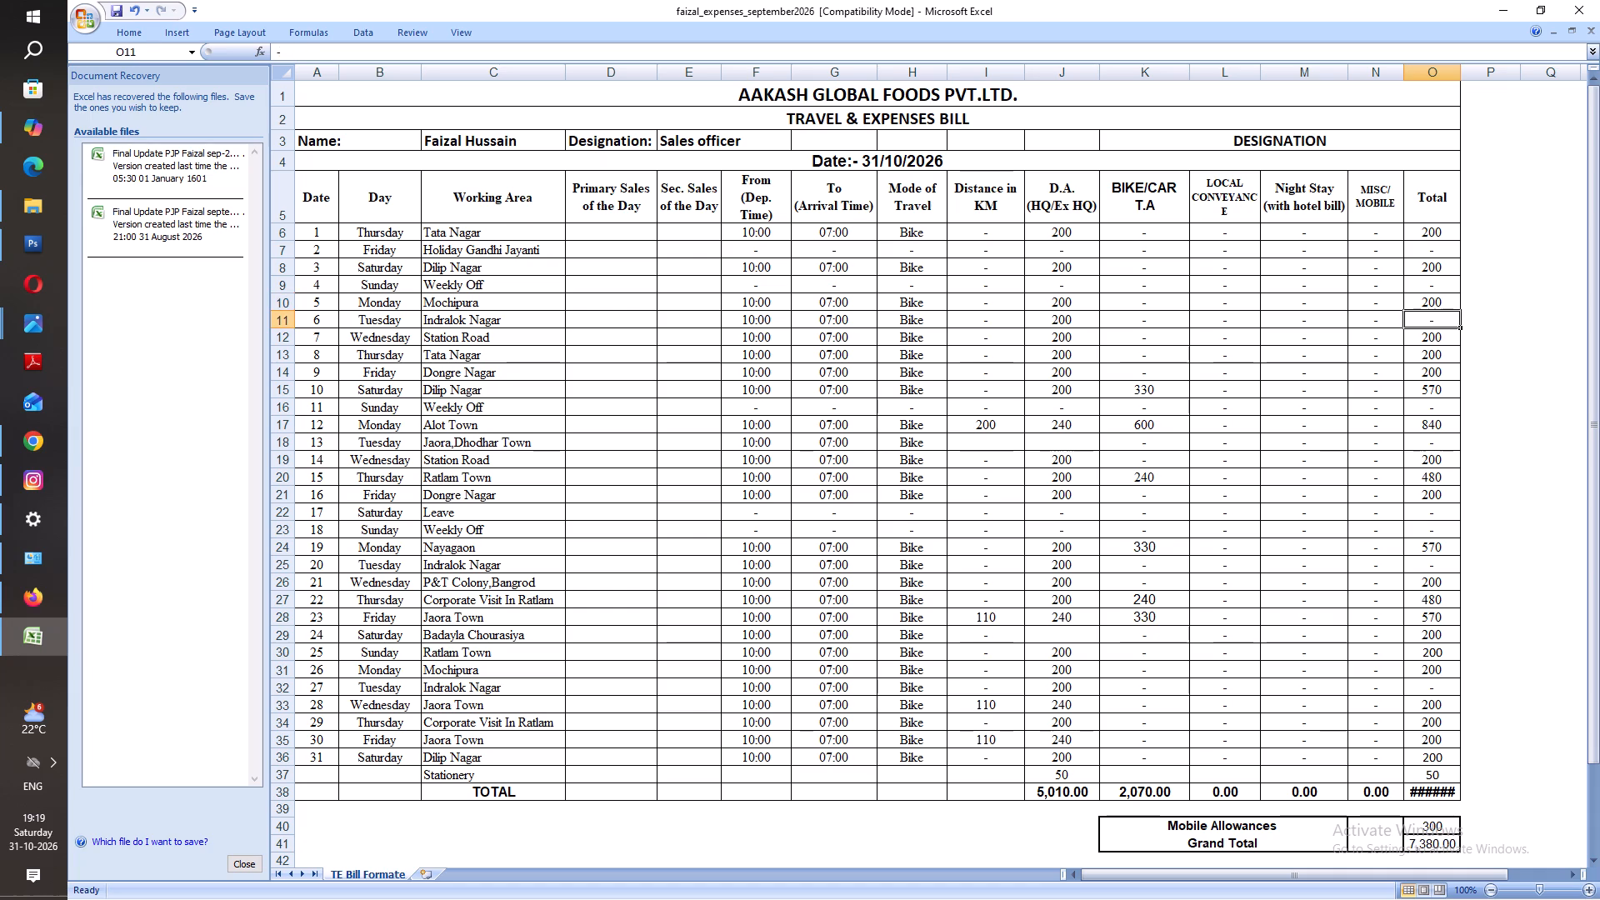
text(200)
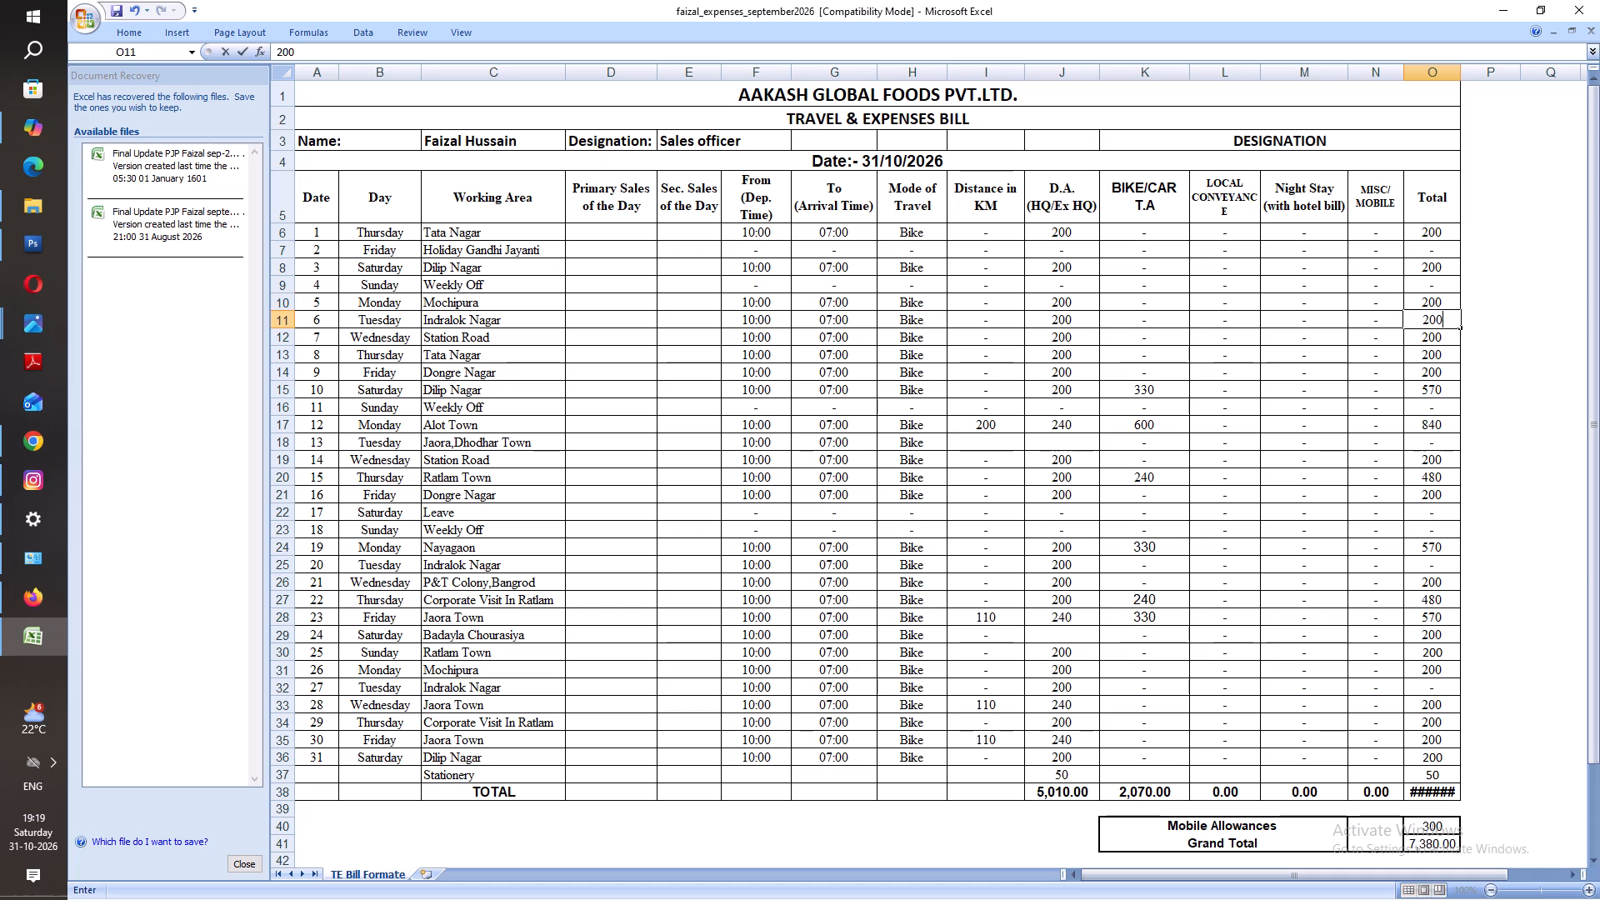
key(Return)
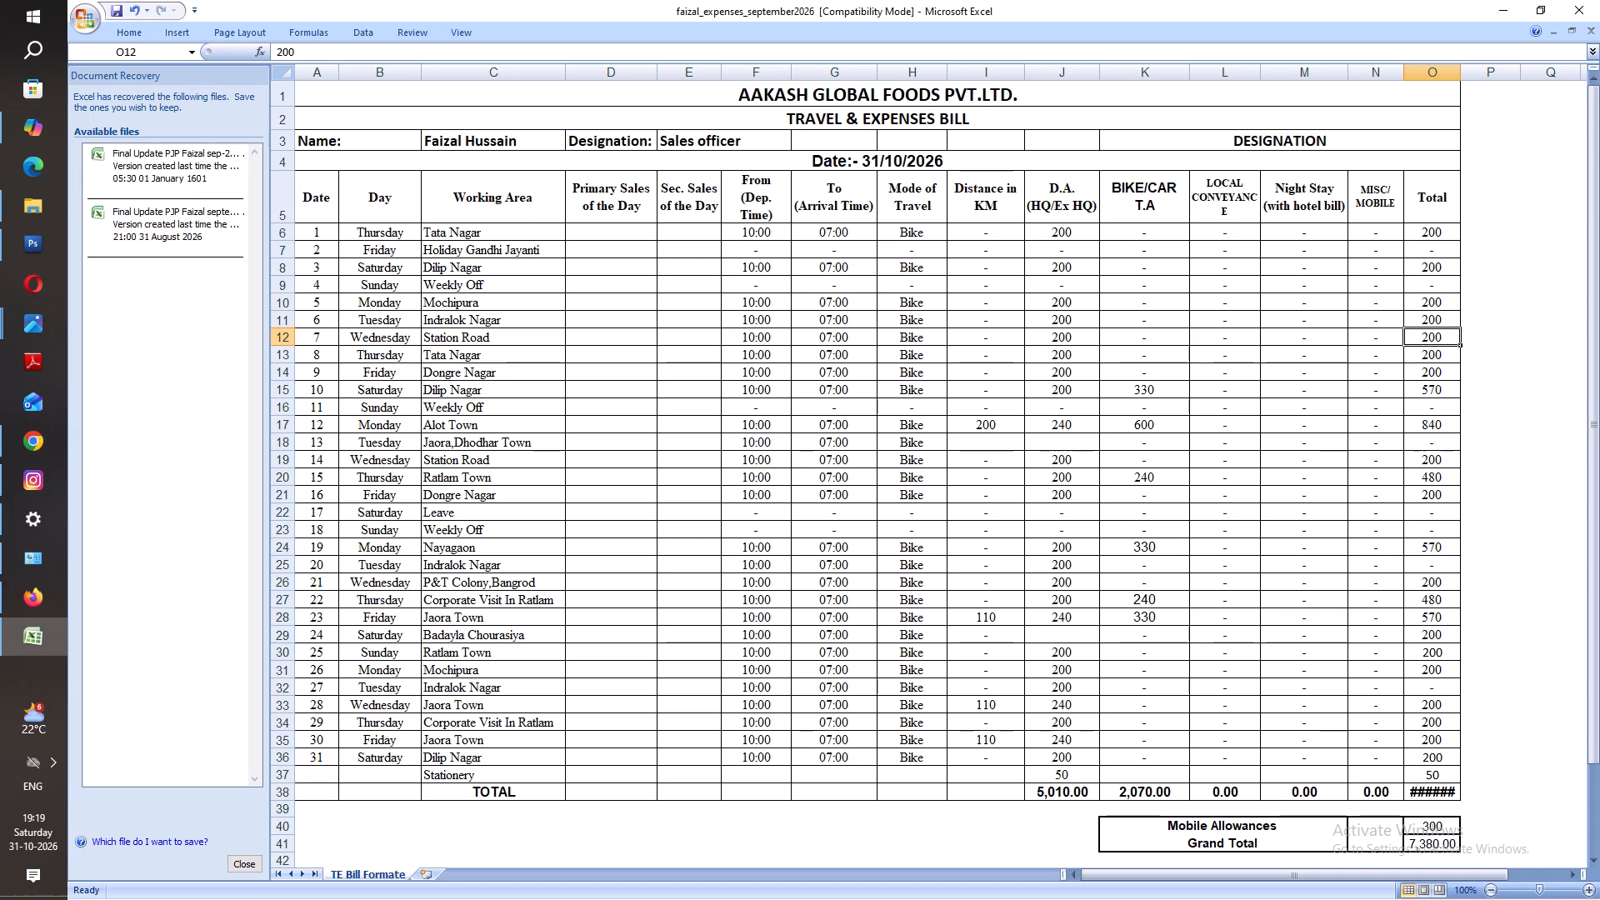
Set the Total of date 10 (Saturday, Dilip Nagar) to 200.
key(Return)
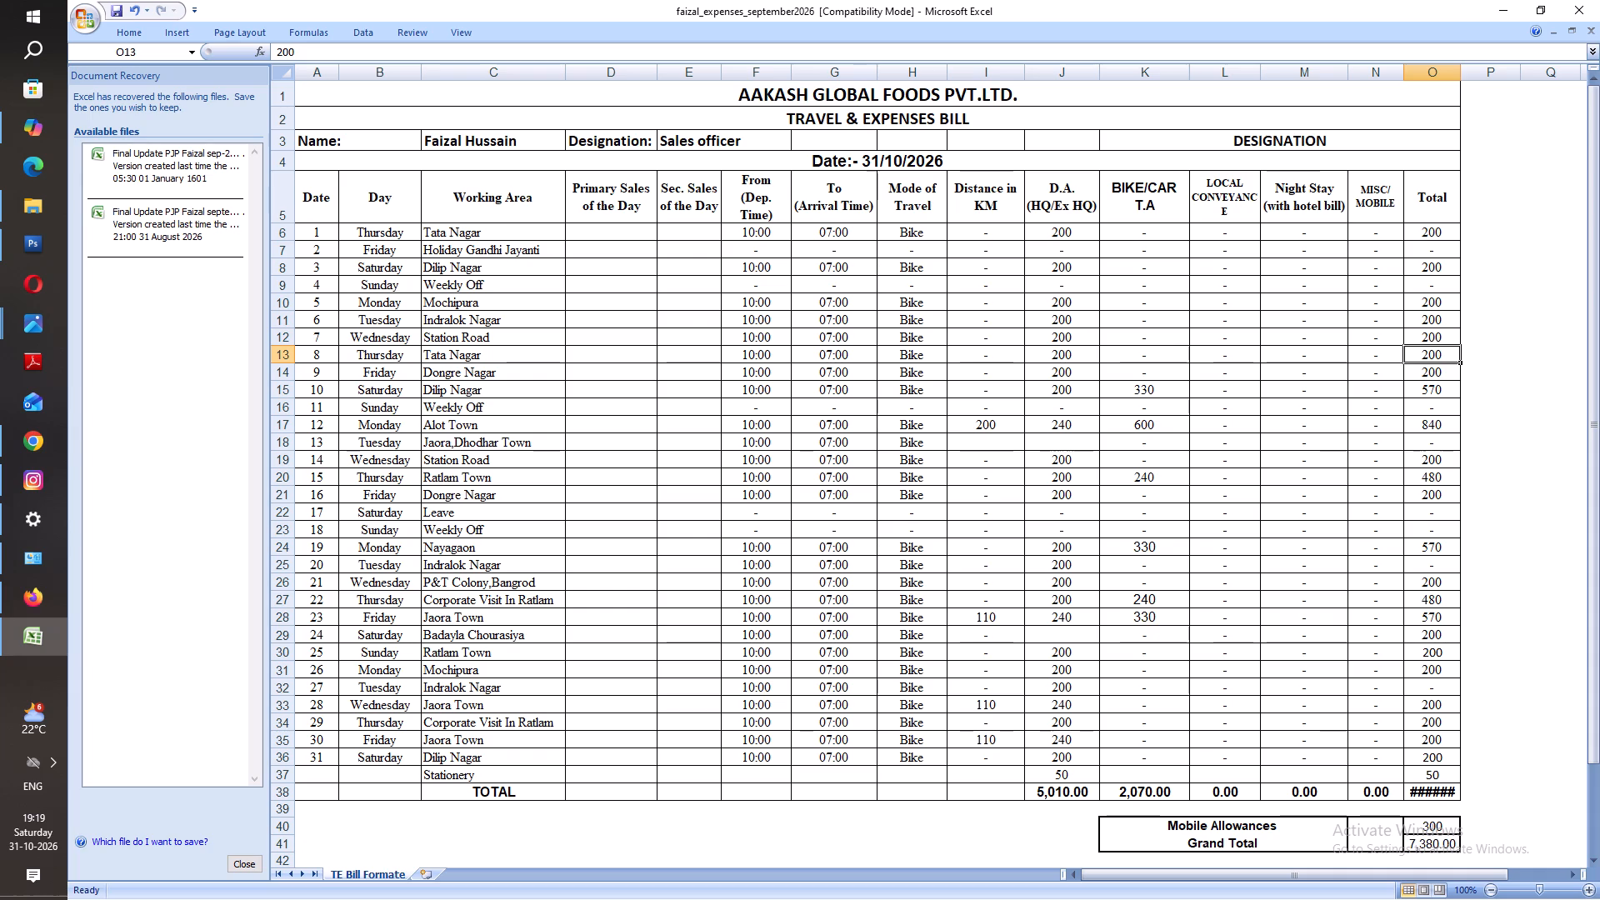
key(Return)
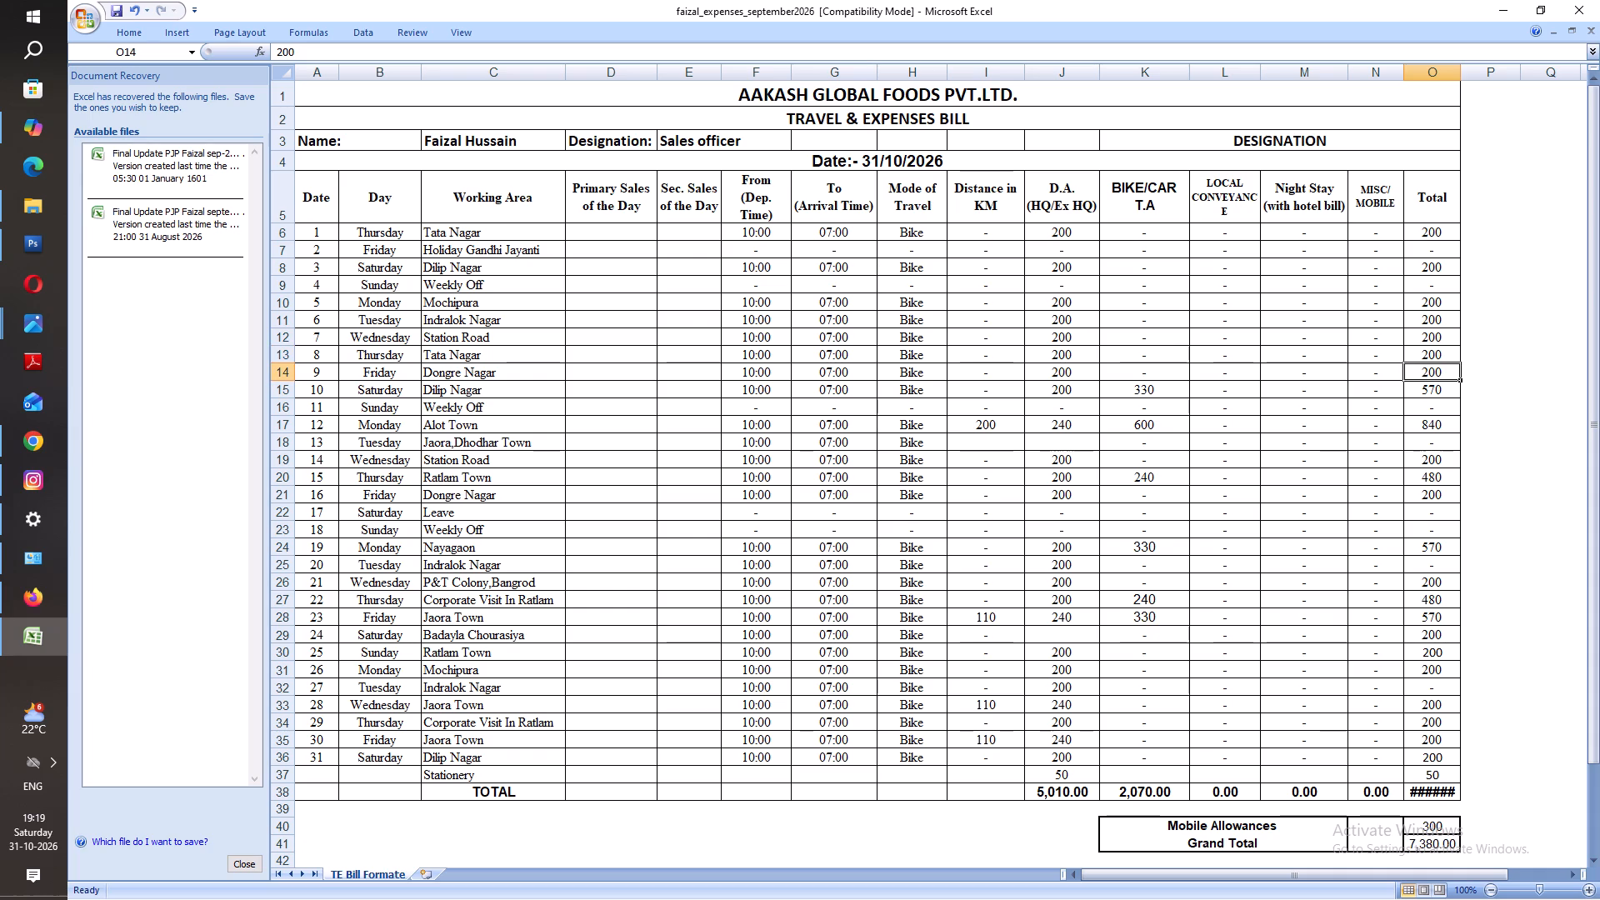
key(Return)
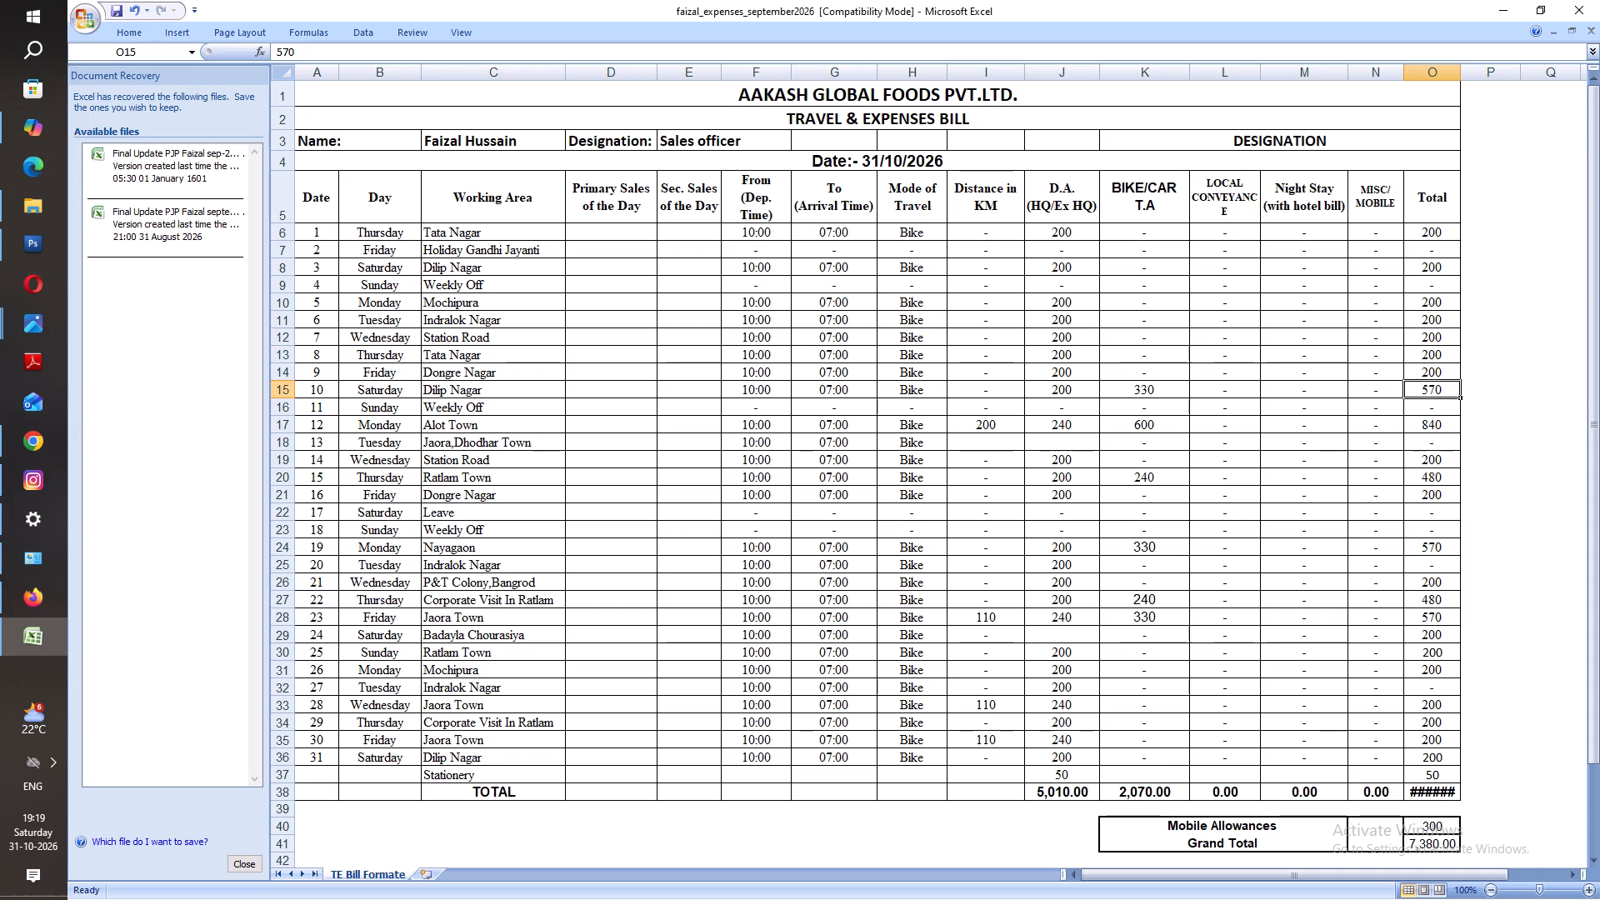
text(200)
key(Left)
Copy the dash from date 10's Local Conveyance cell into its BIKE/CAR T.A cell.
key(Left)
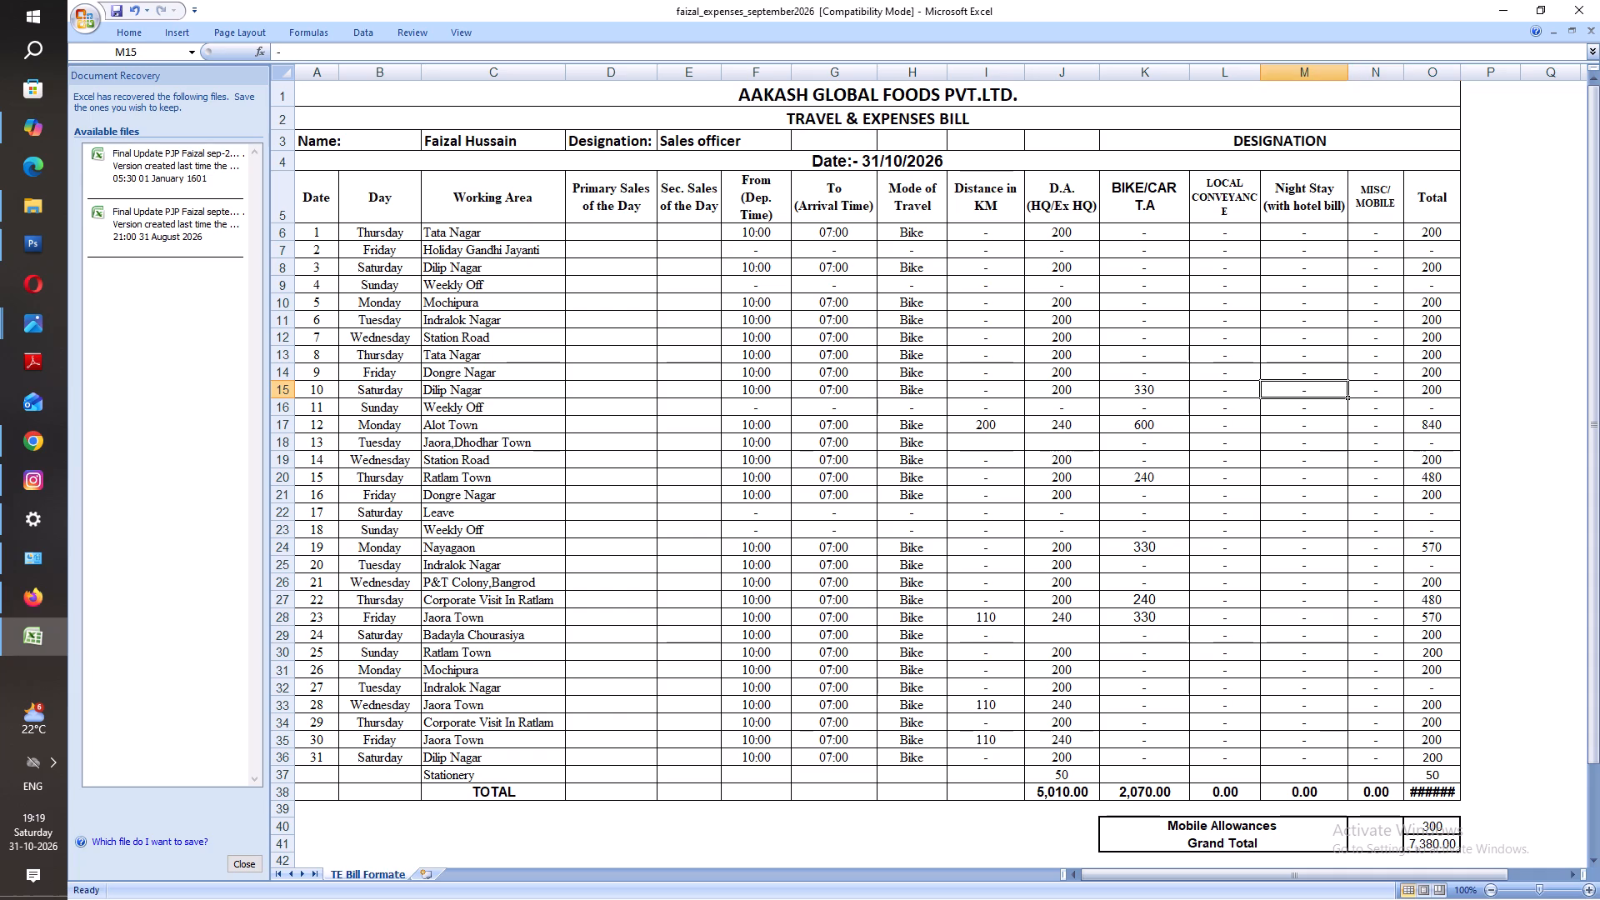
key(Left)
key(ctrl+c)
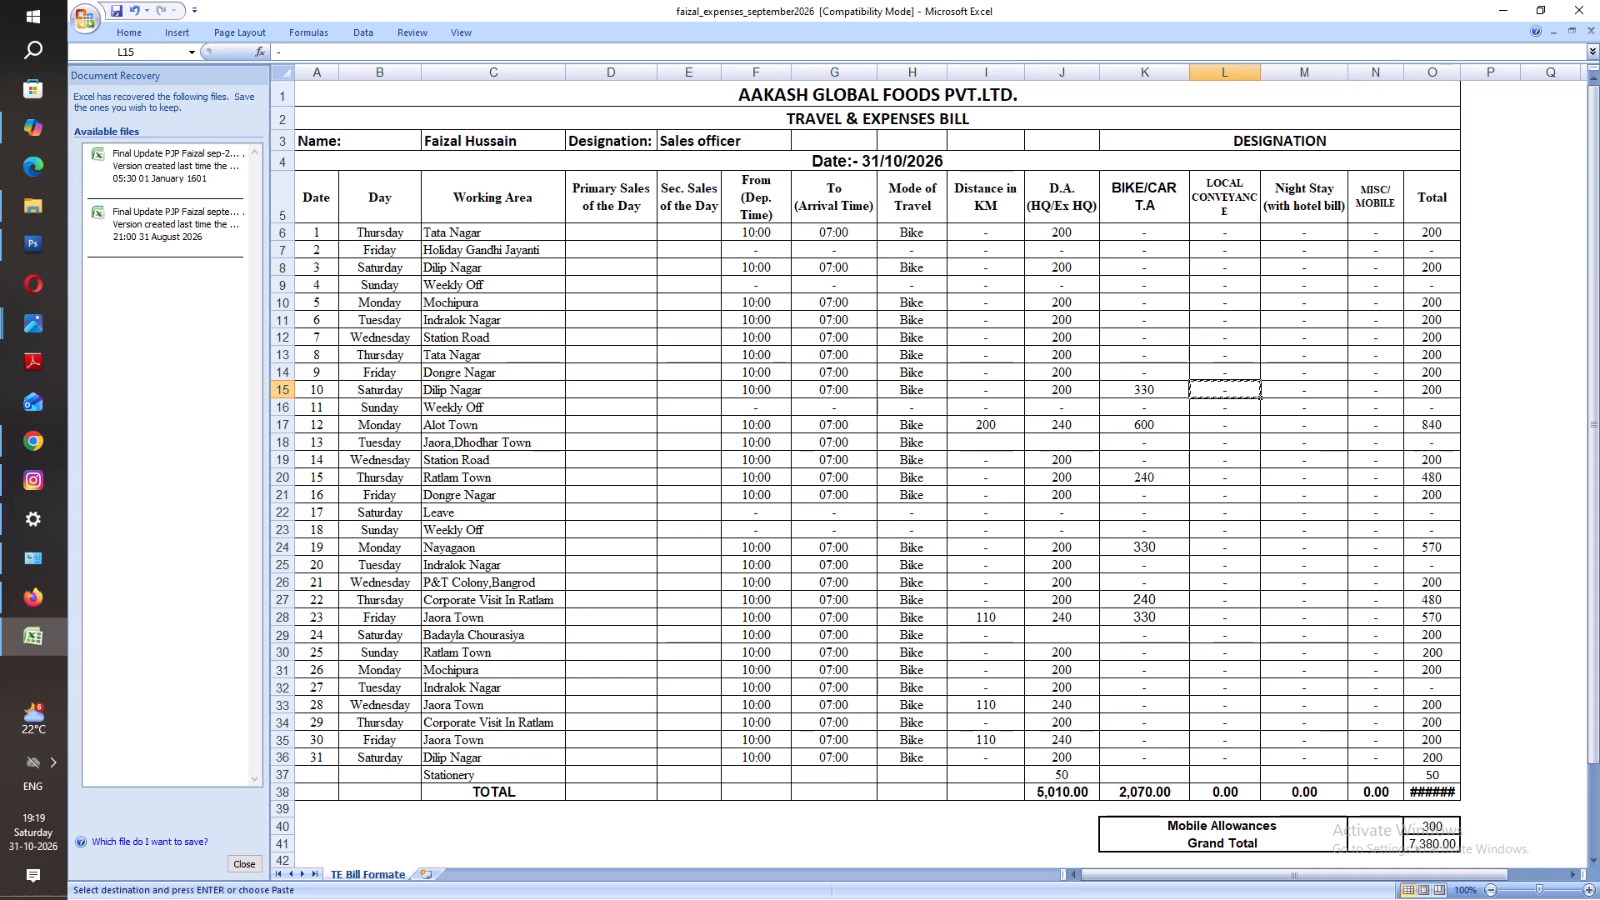
key(Left)
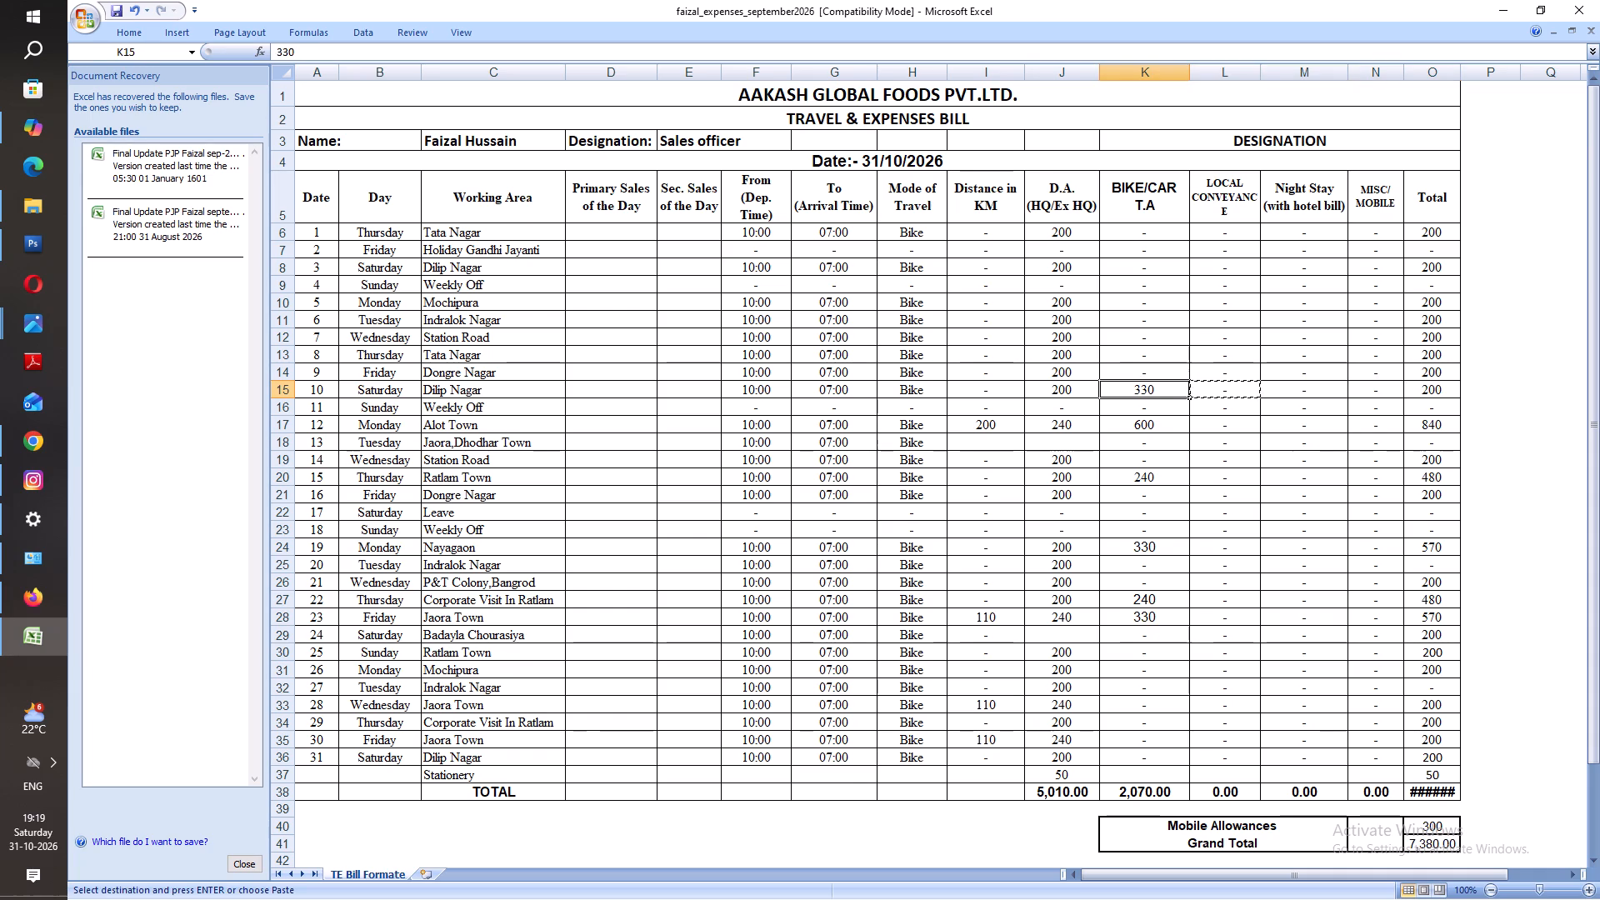
key(ctrl+v)
Clear the Total and BIKE/CAR T.A cells of date 13 (Tuesday, Jaora,Dhodhar Town).
key(Right)
key(Right)
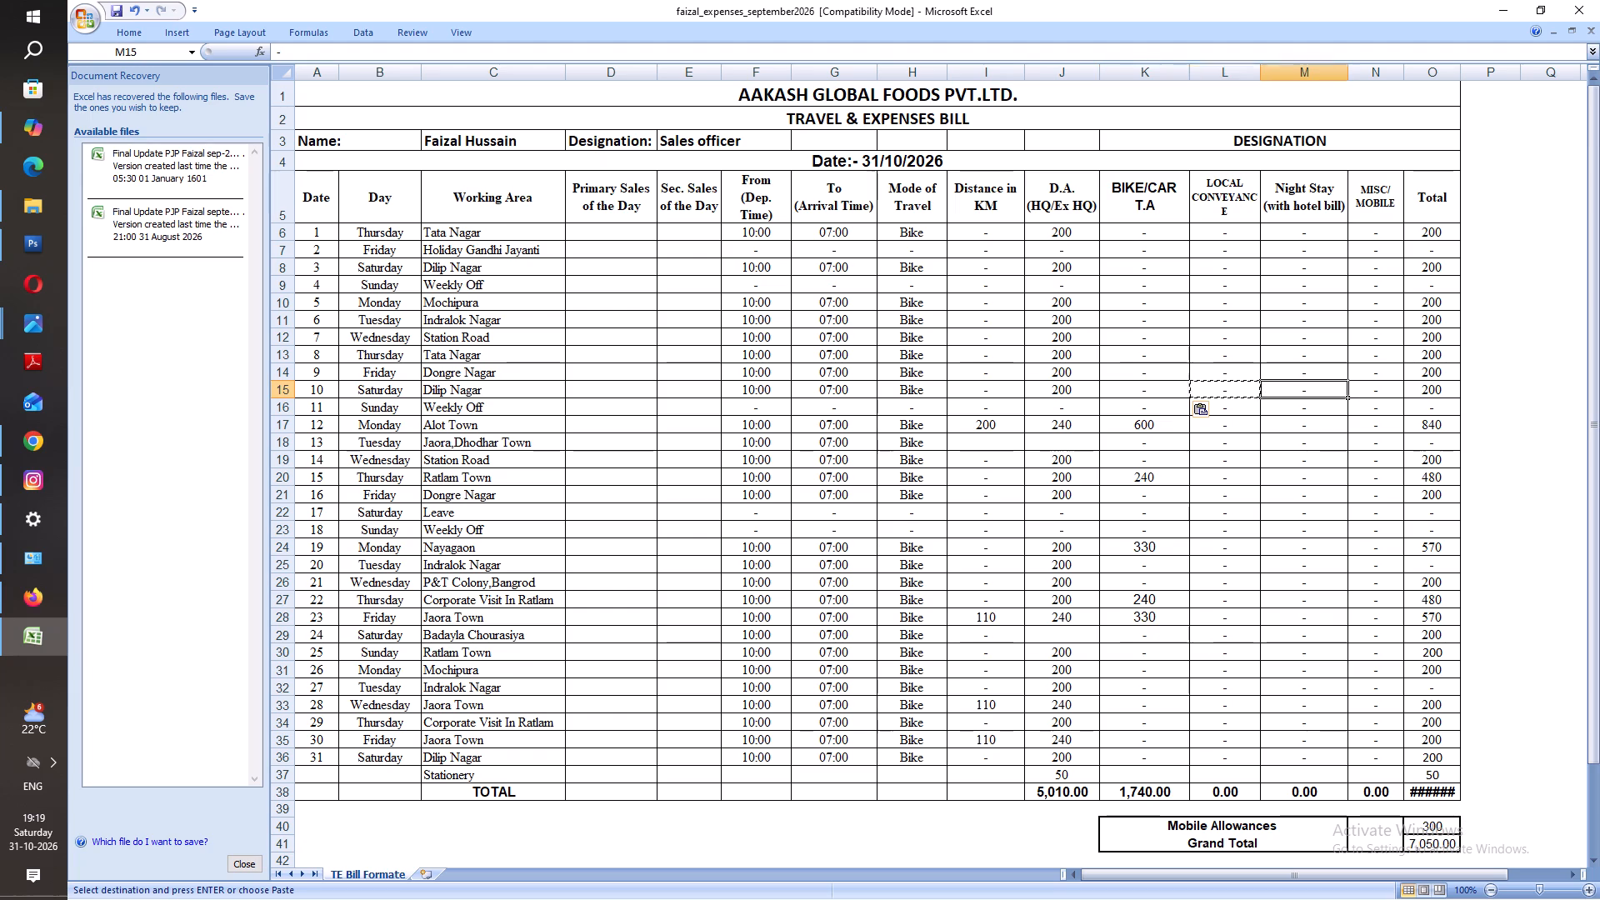
key(Right)
key(Right)
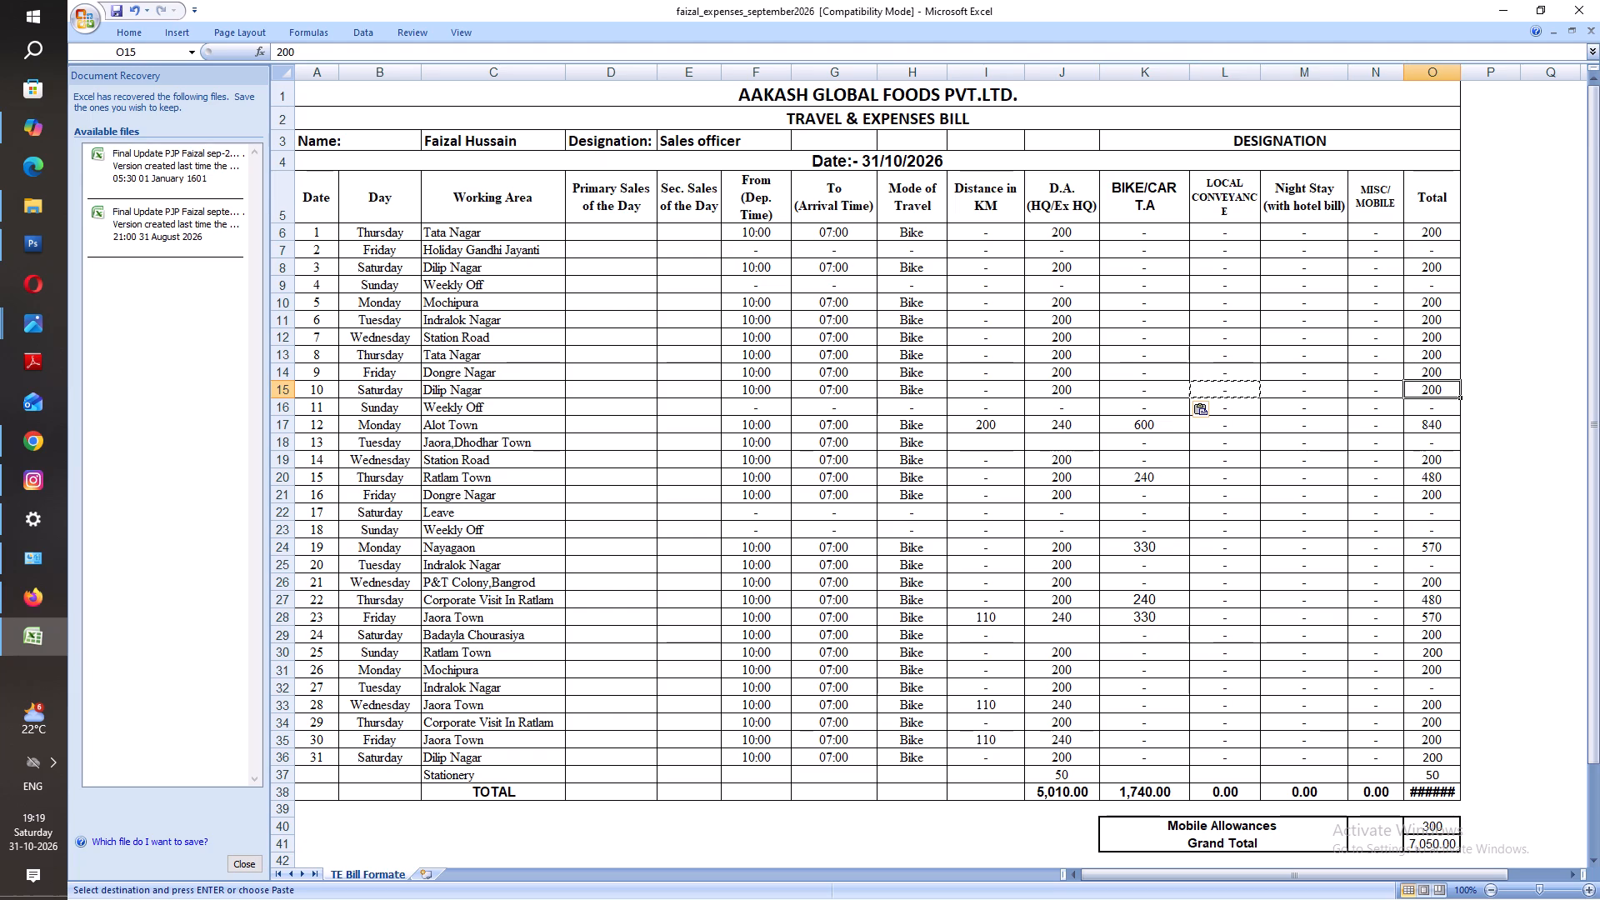
key(Down)
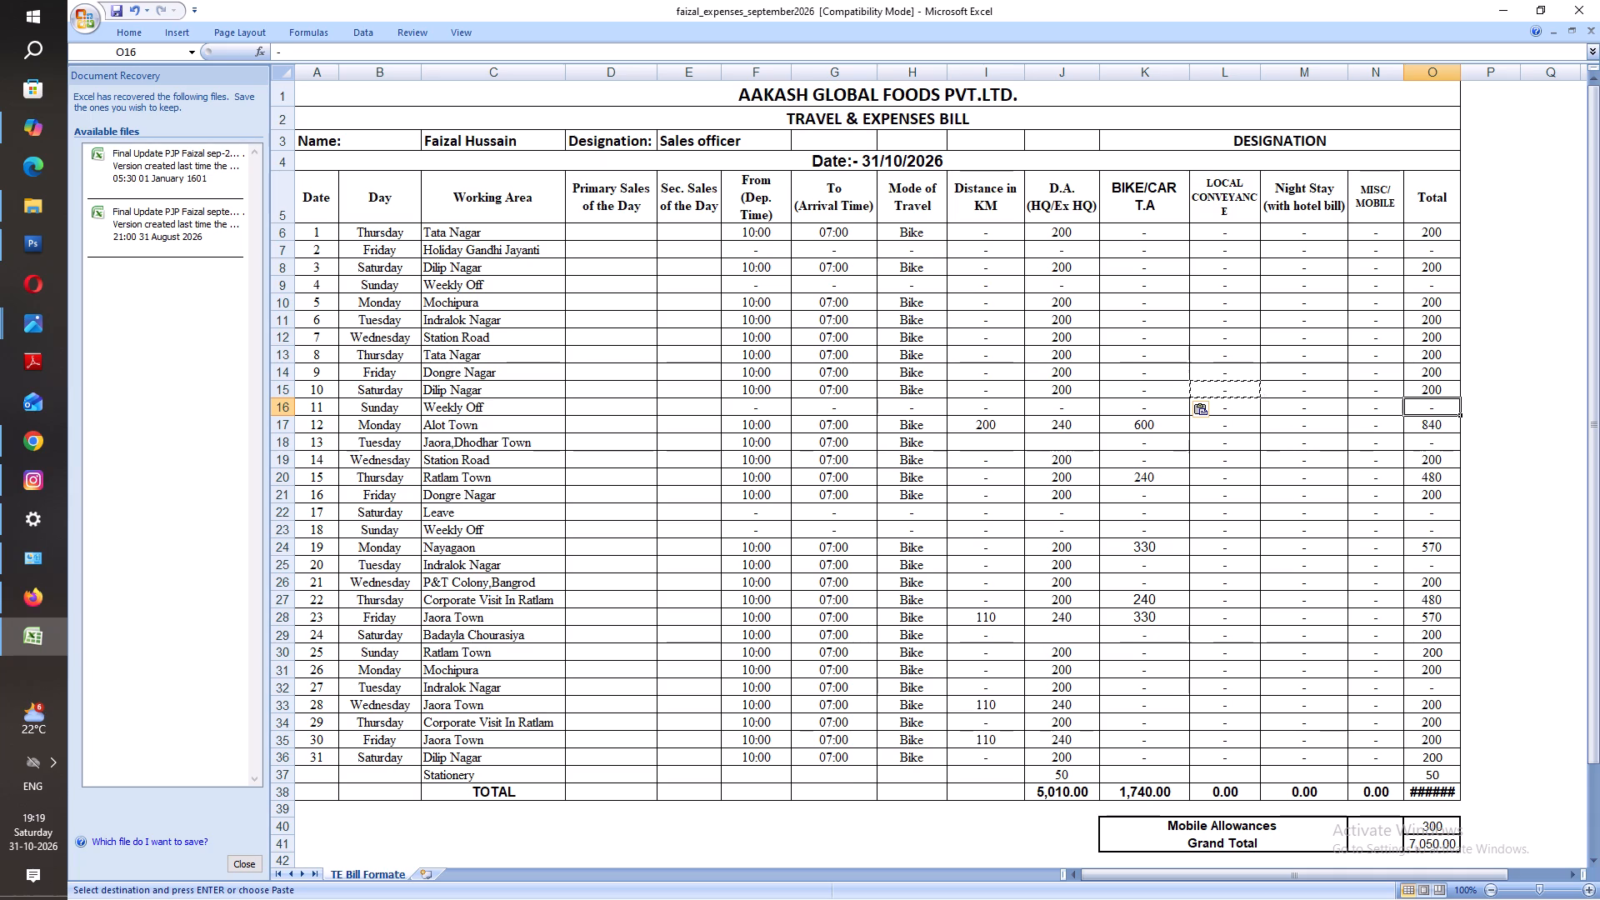
key(Down)
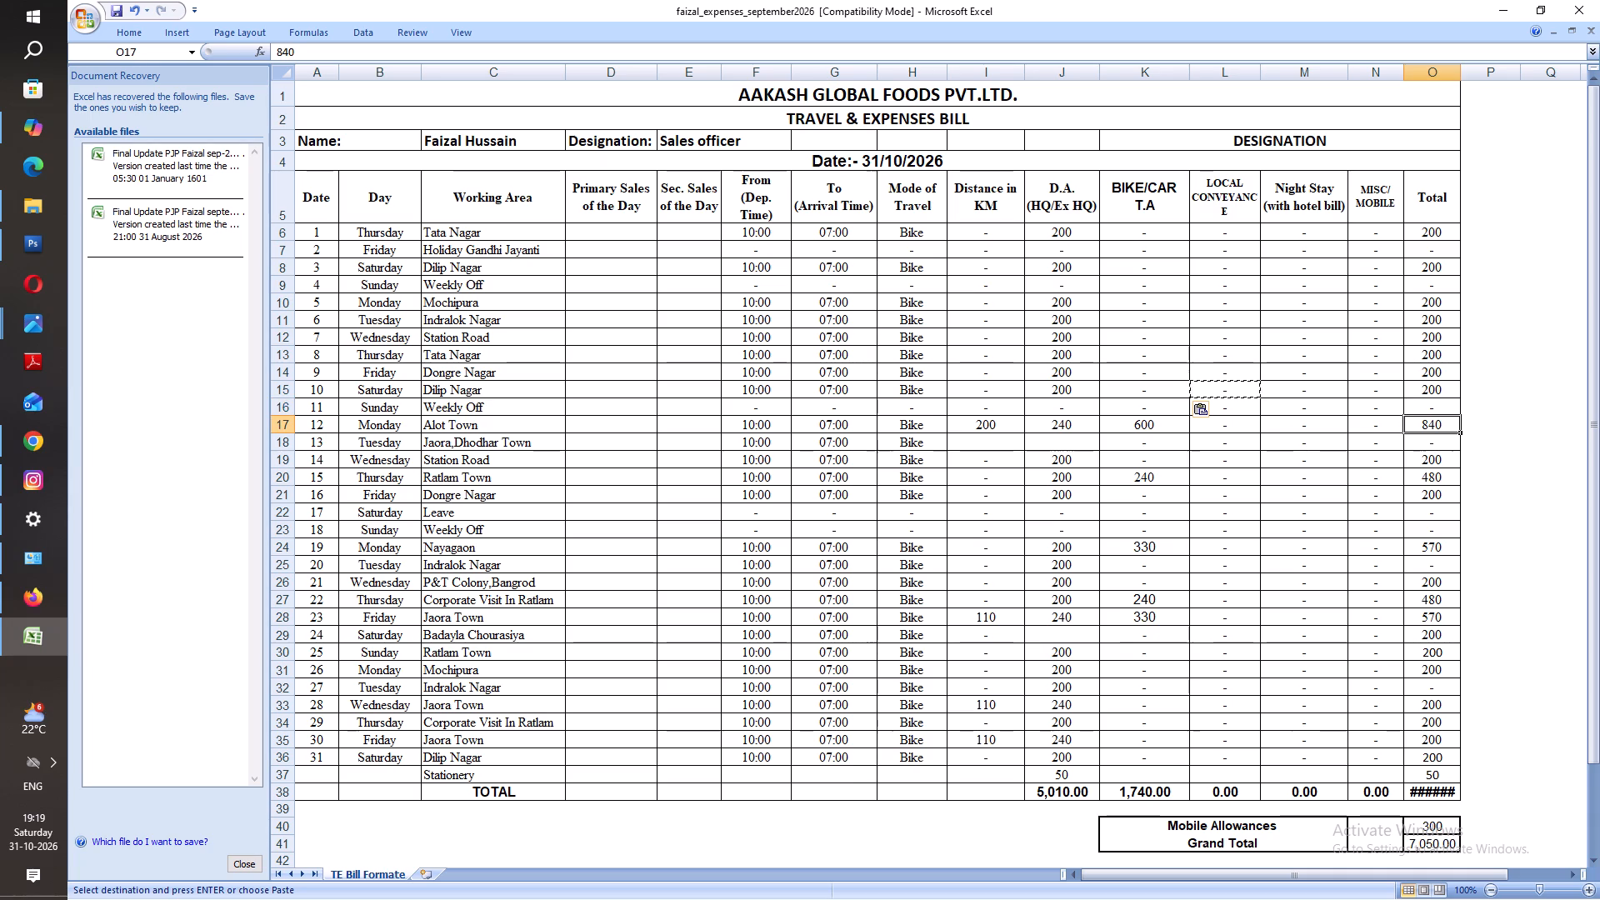
key(Down)
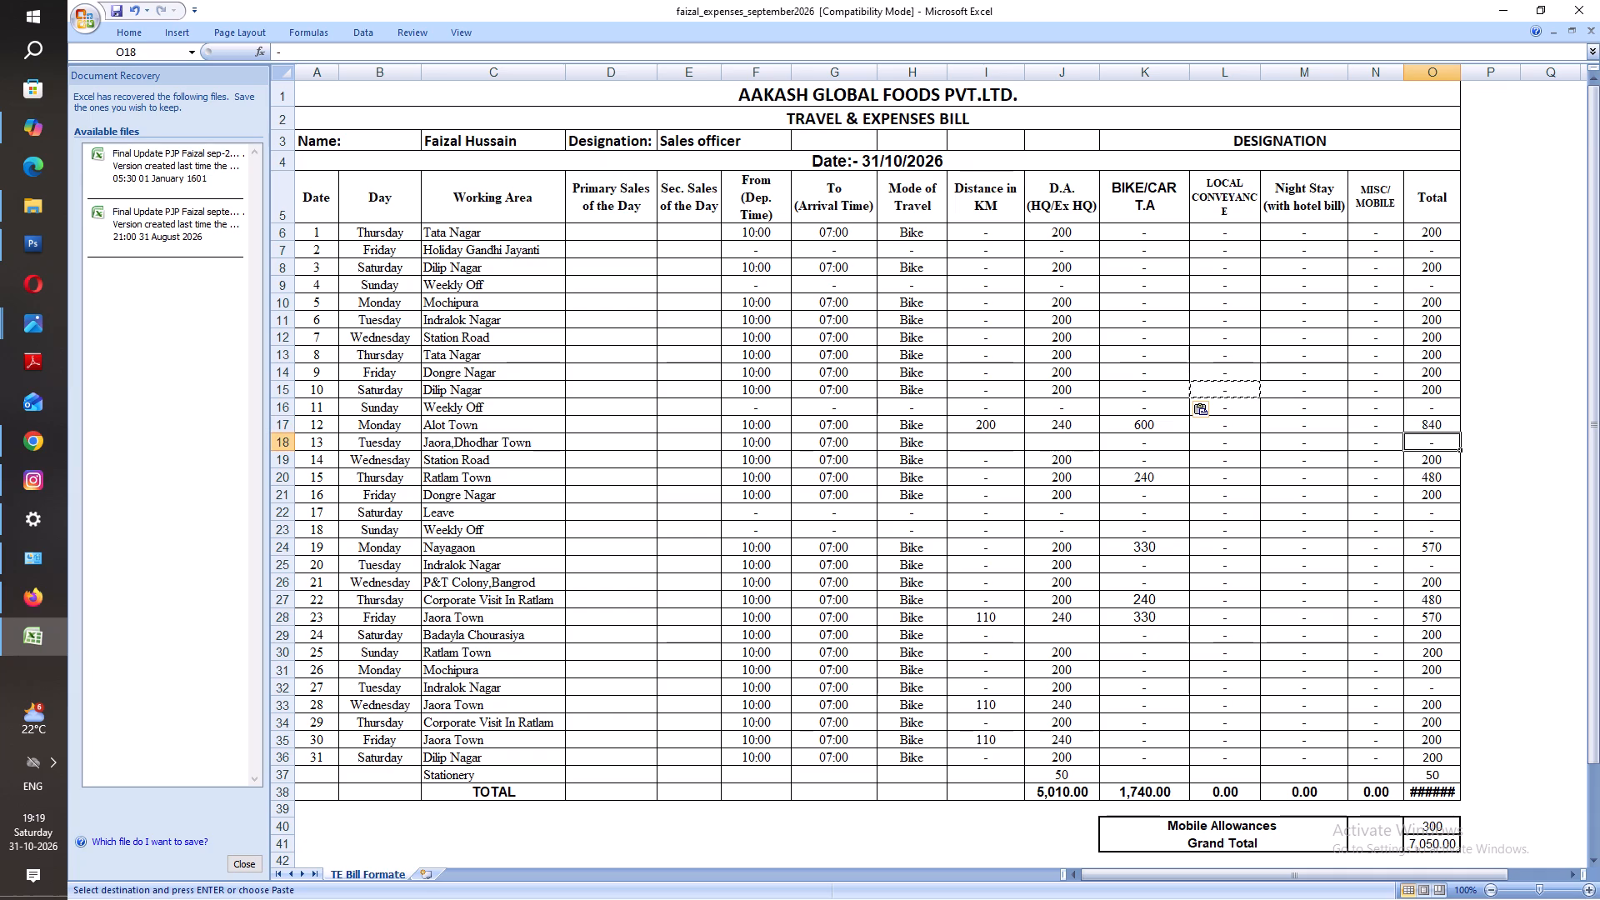
key(BackSpace)
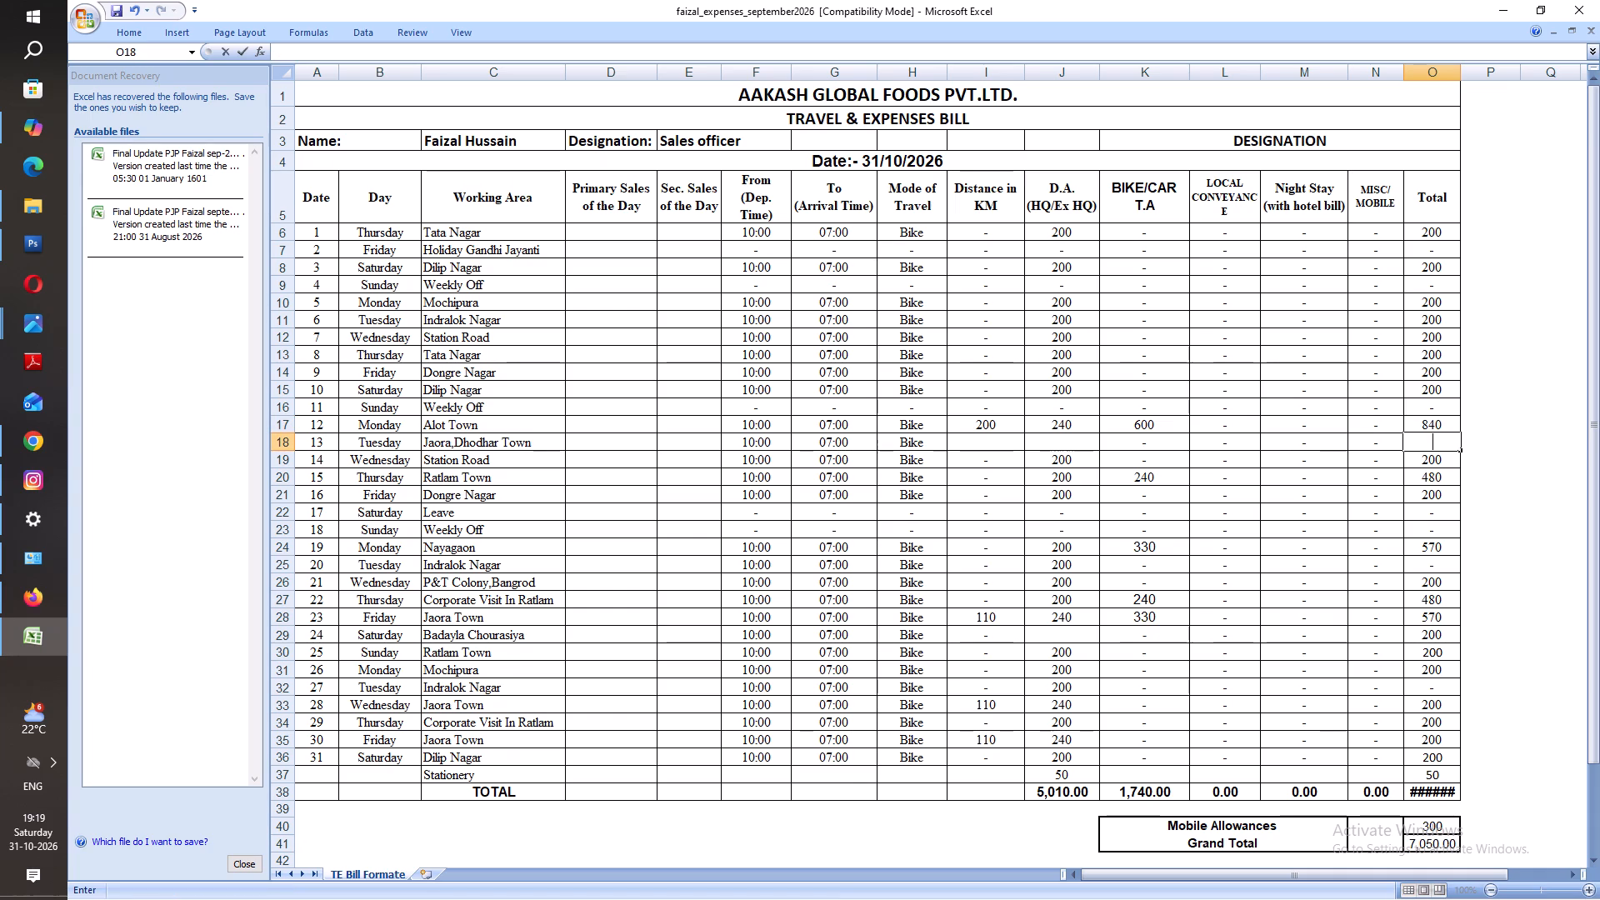
key(Left)
key(Left)
key(Left)
key(Left)
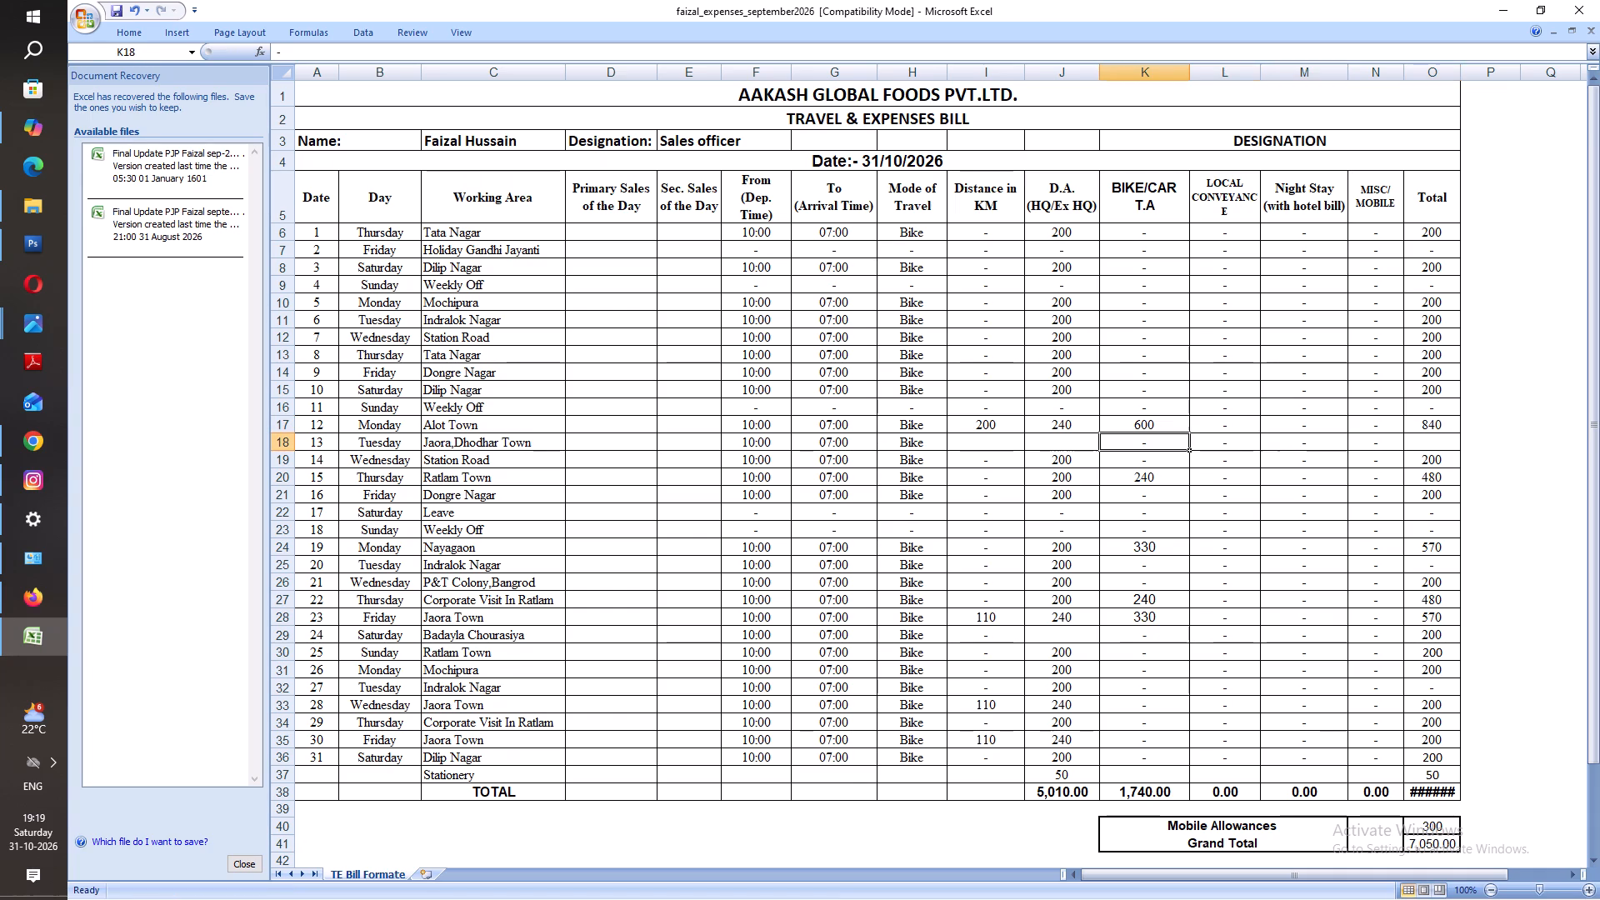
key(BackSpace)
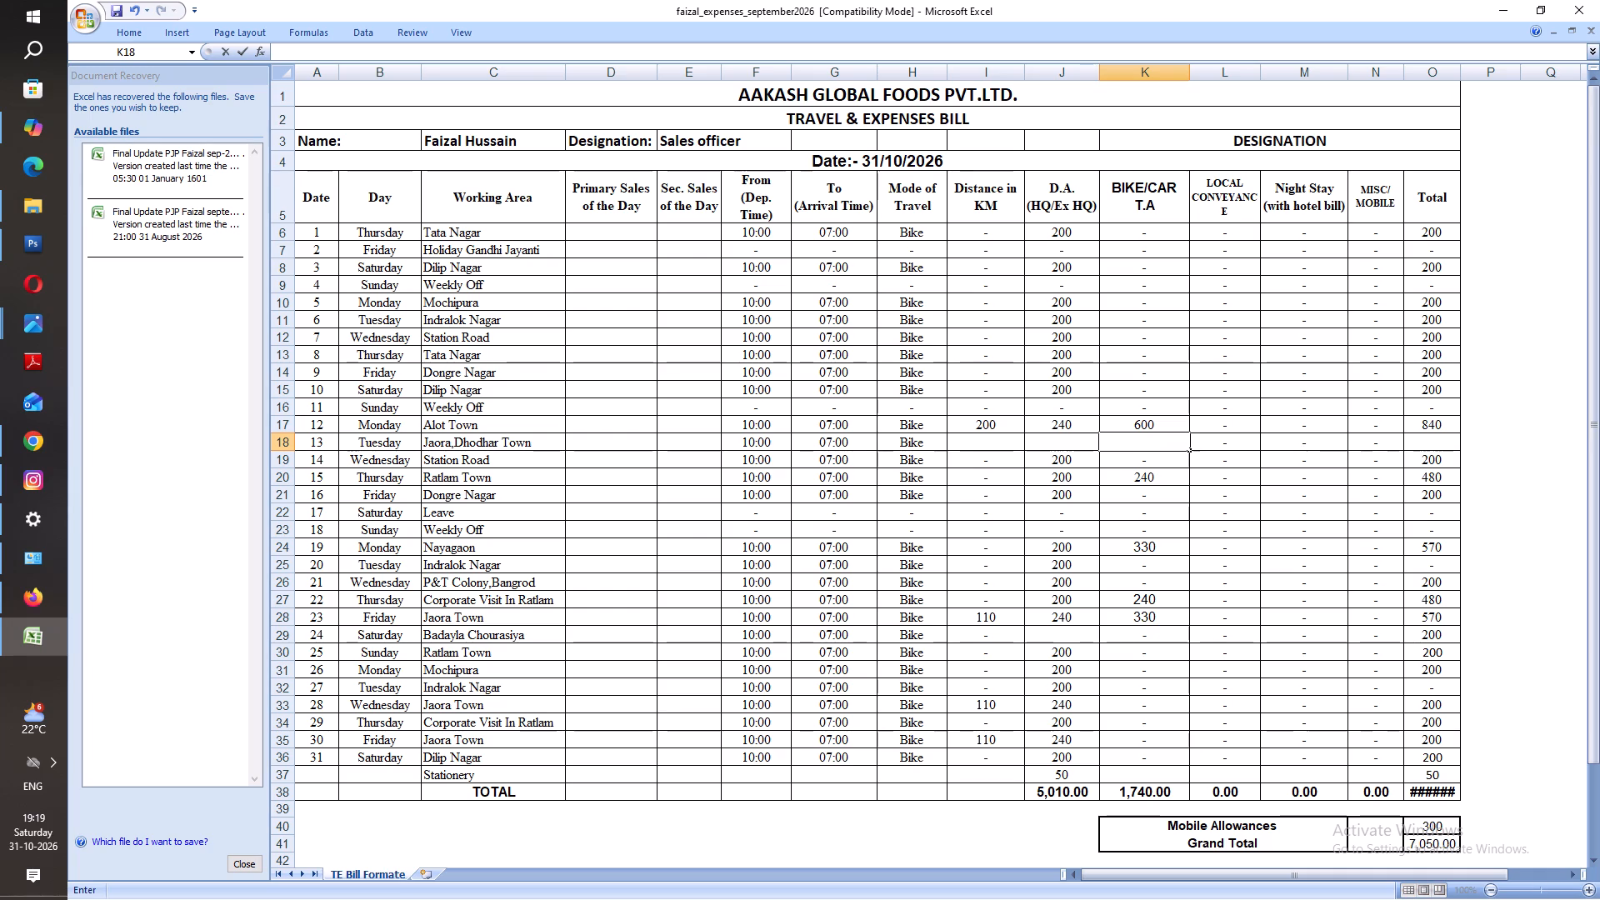
key(Right)
Set the Total of date 15 (Thursday, Ratlam Town) to 200.
key(Right)
key(Right)
key(Right)
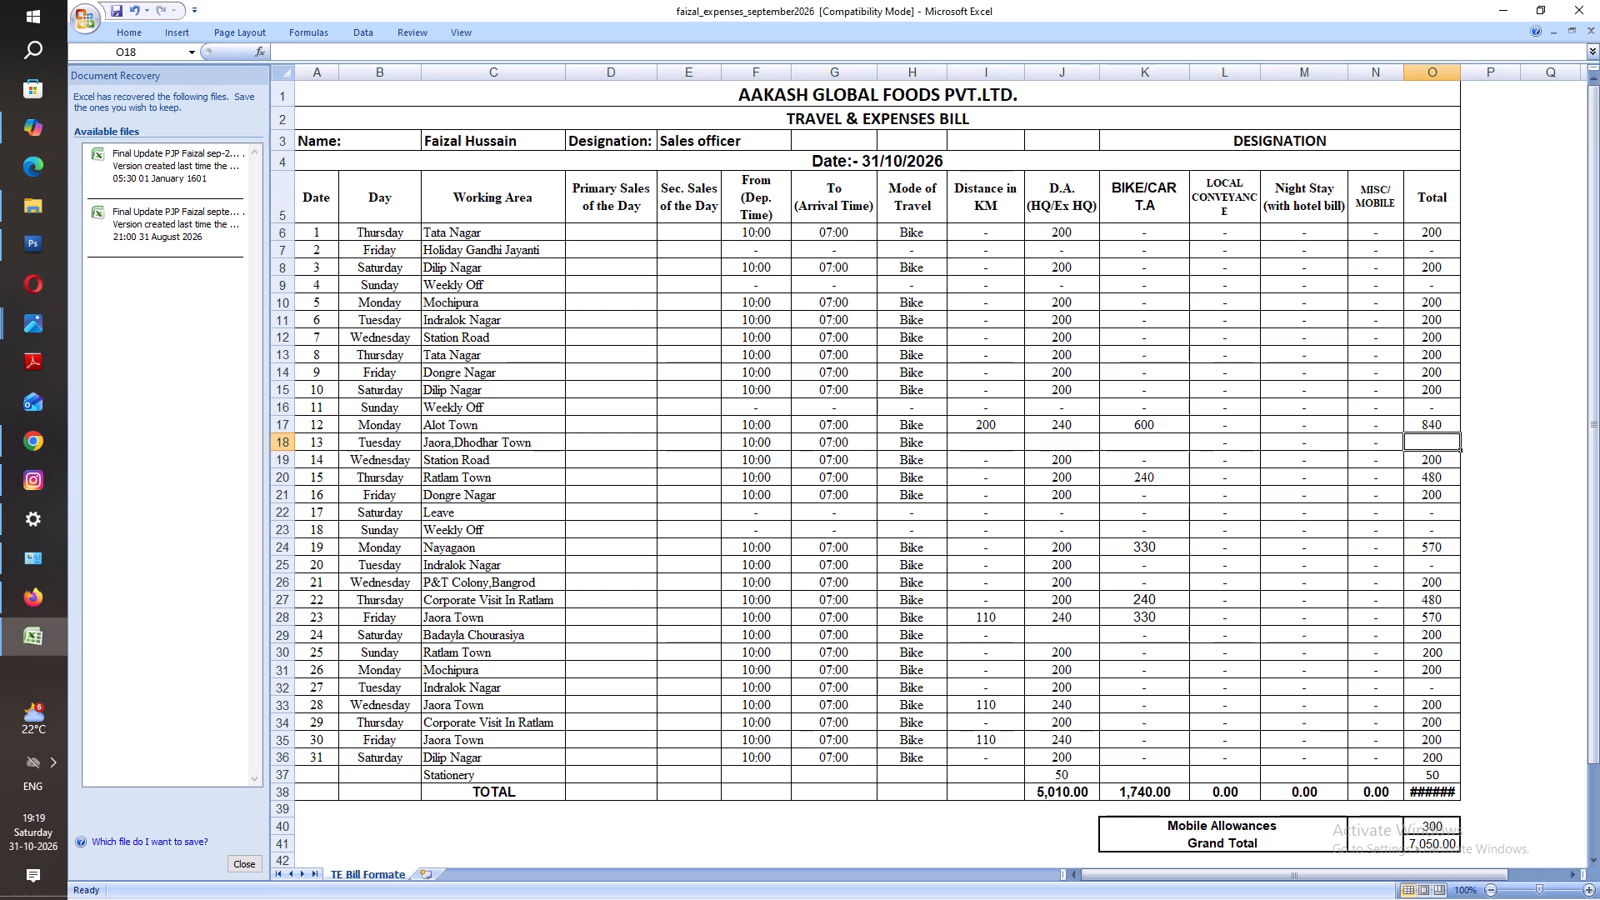
key(Down)
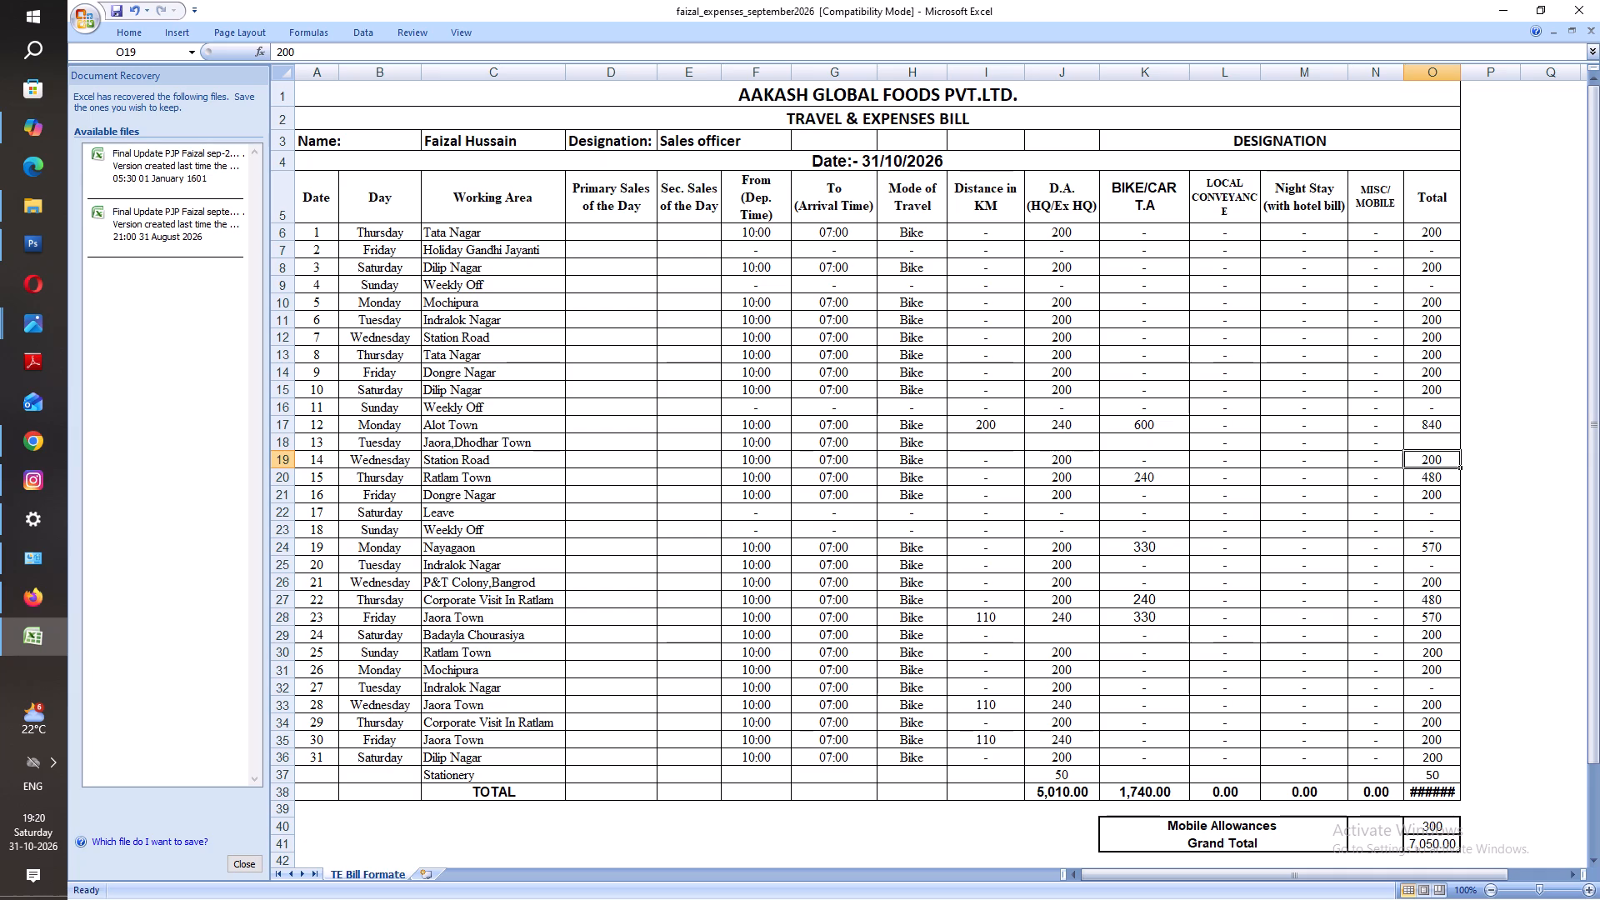
key(Down)
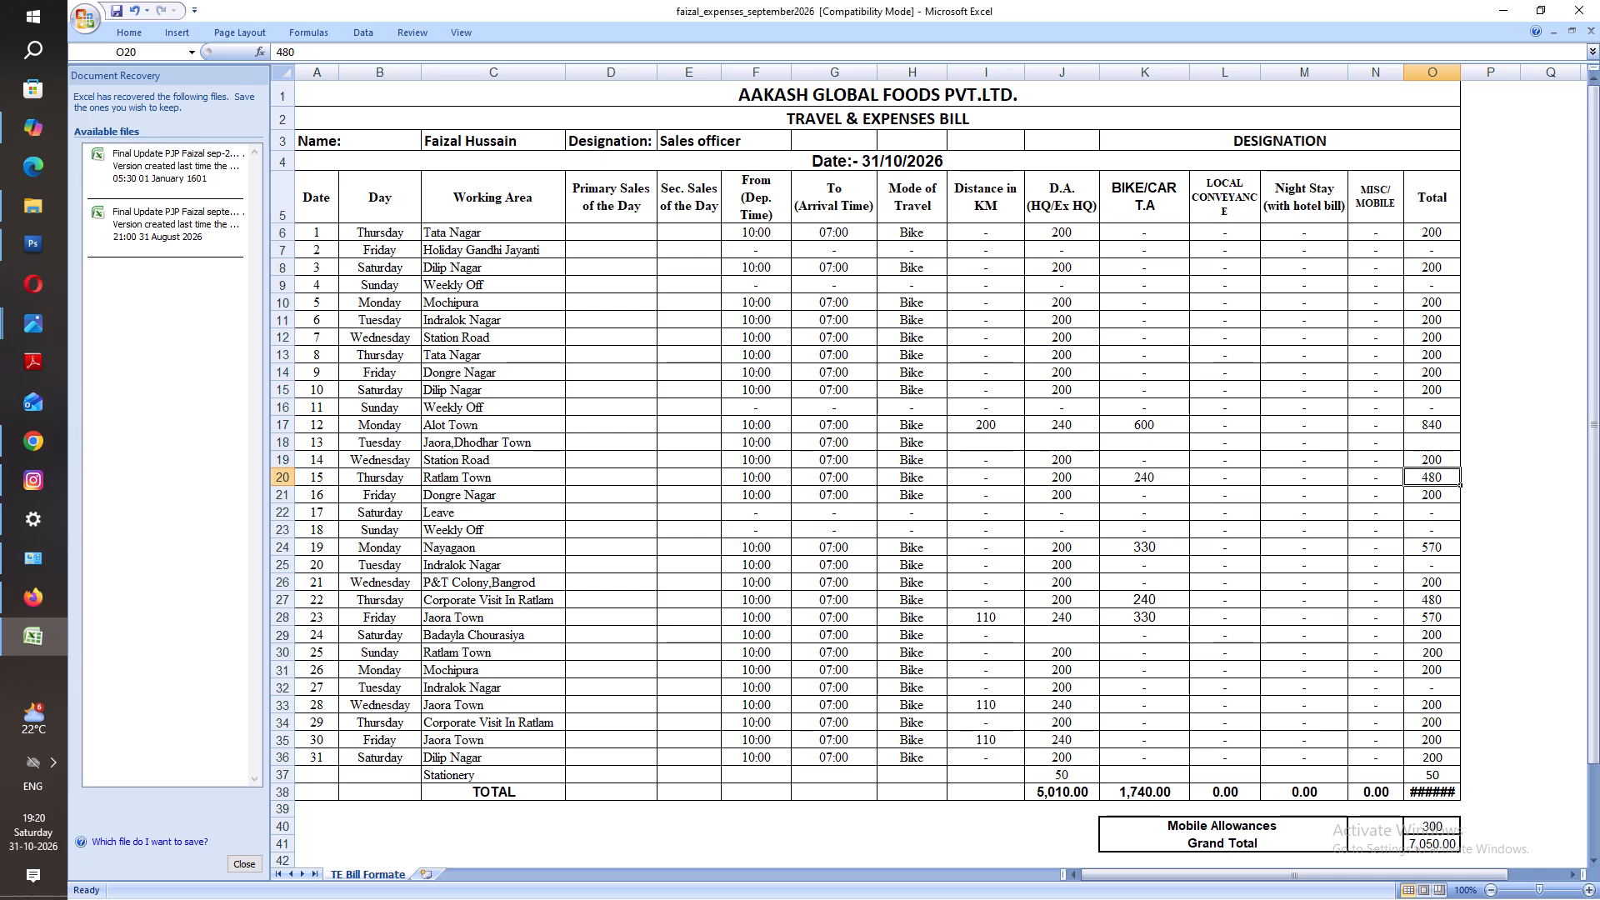
key(Left)
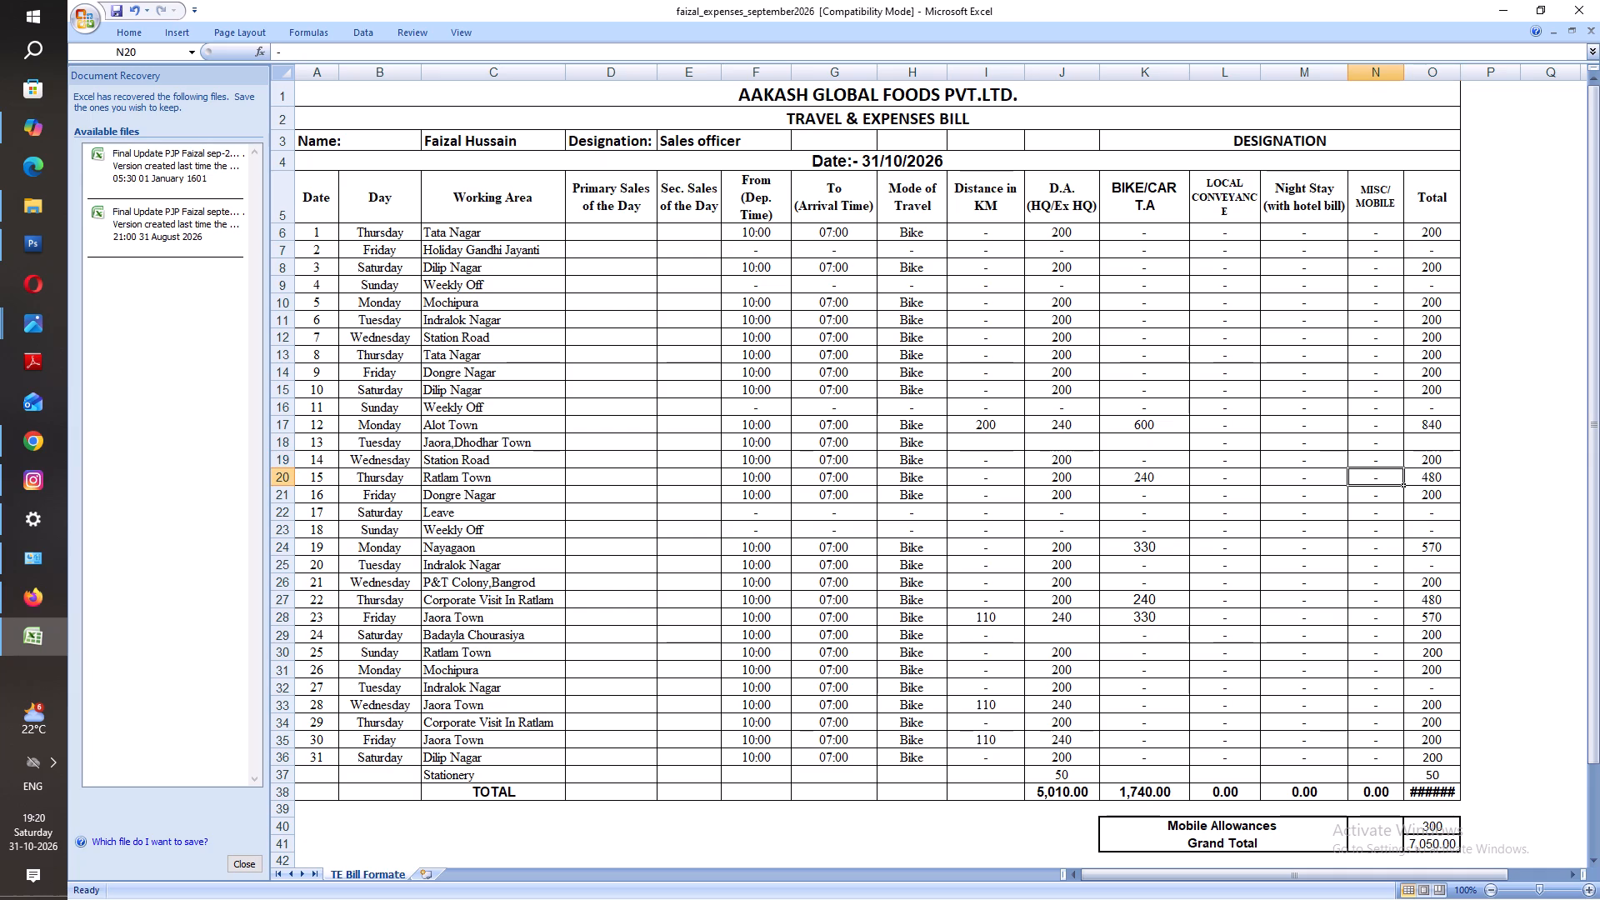
key(Right)
text(200)
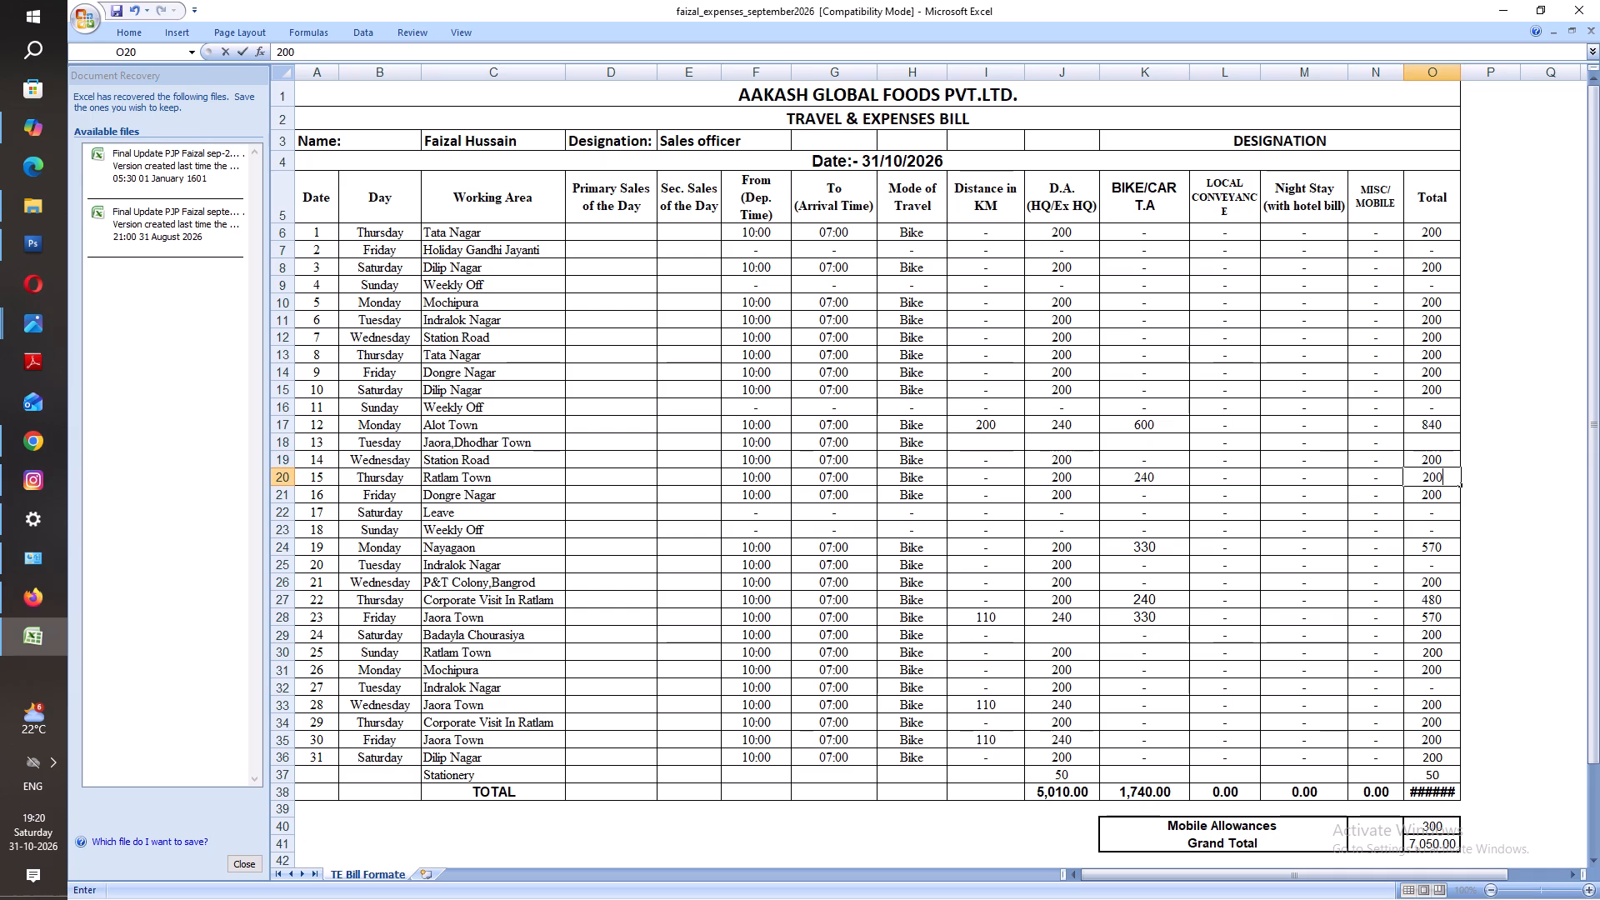
key(Left)
Copy the dash from date 16's BIKE/CAR T.A cell into date 15's BIKE/CAR T.A cell.
key(Left)
key(Left)
key(Left)
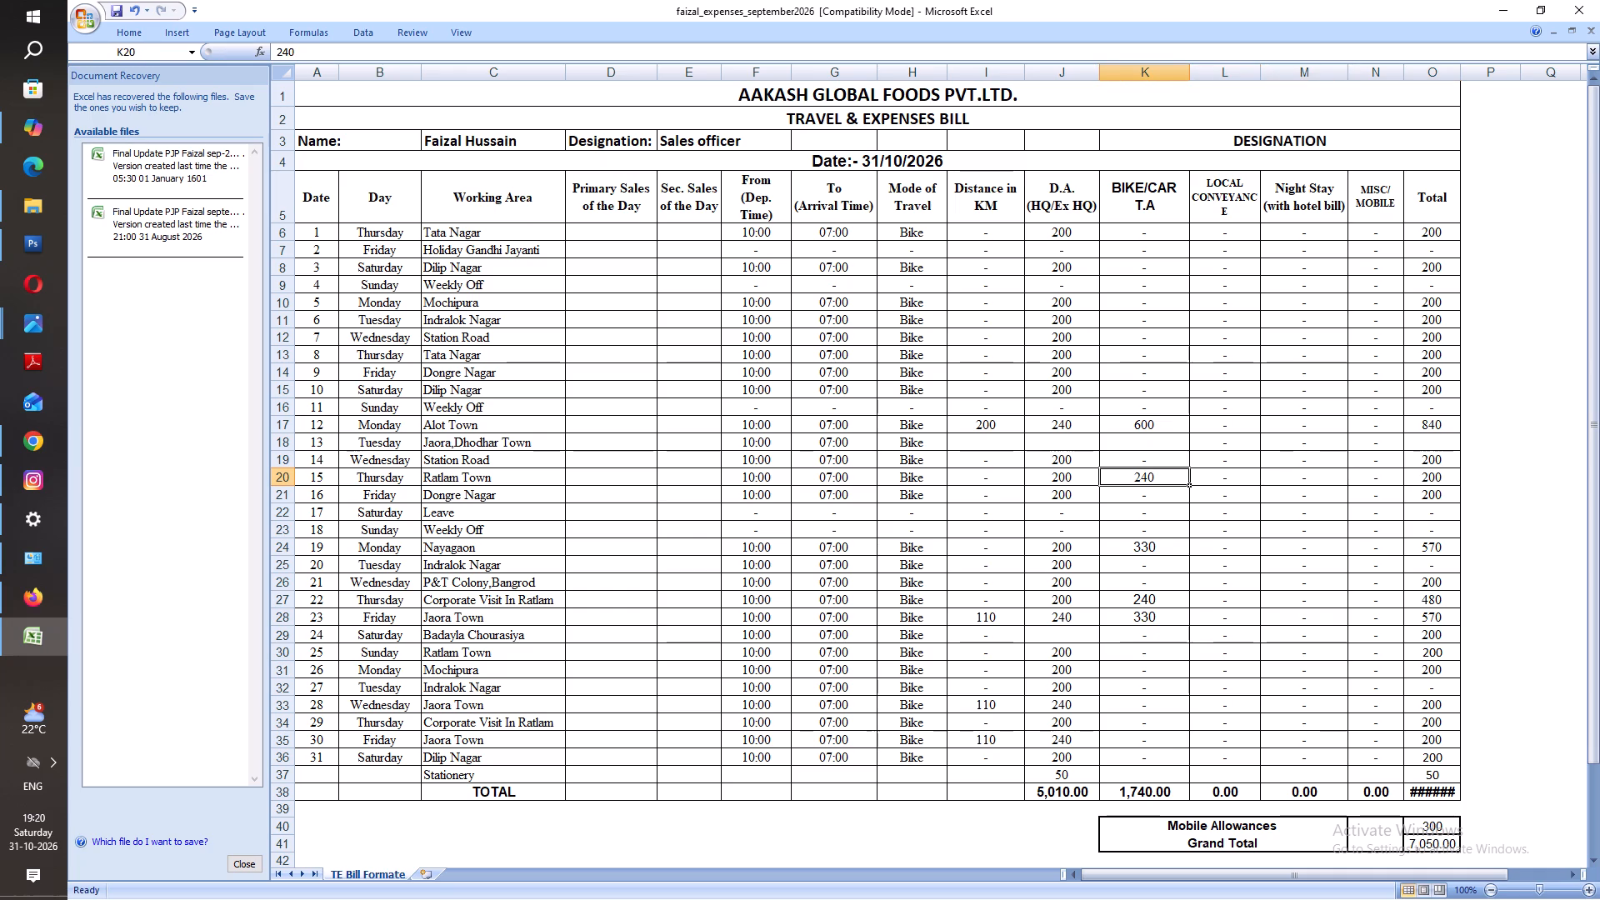
key(Down)
key(ctrl+c)
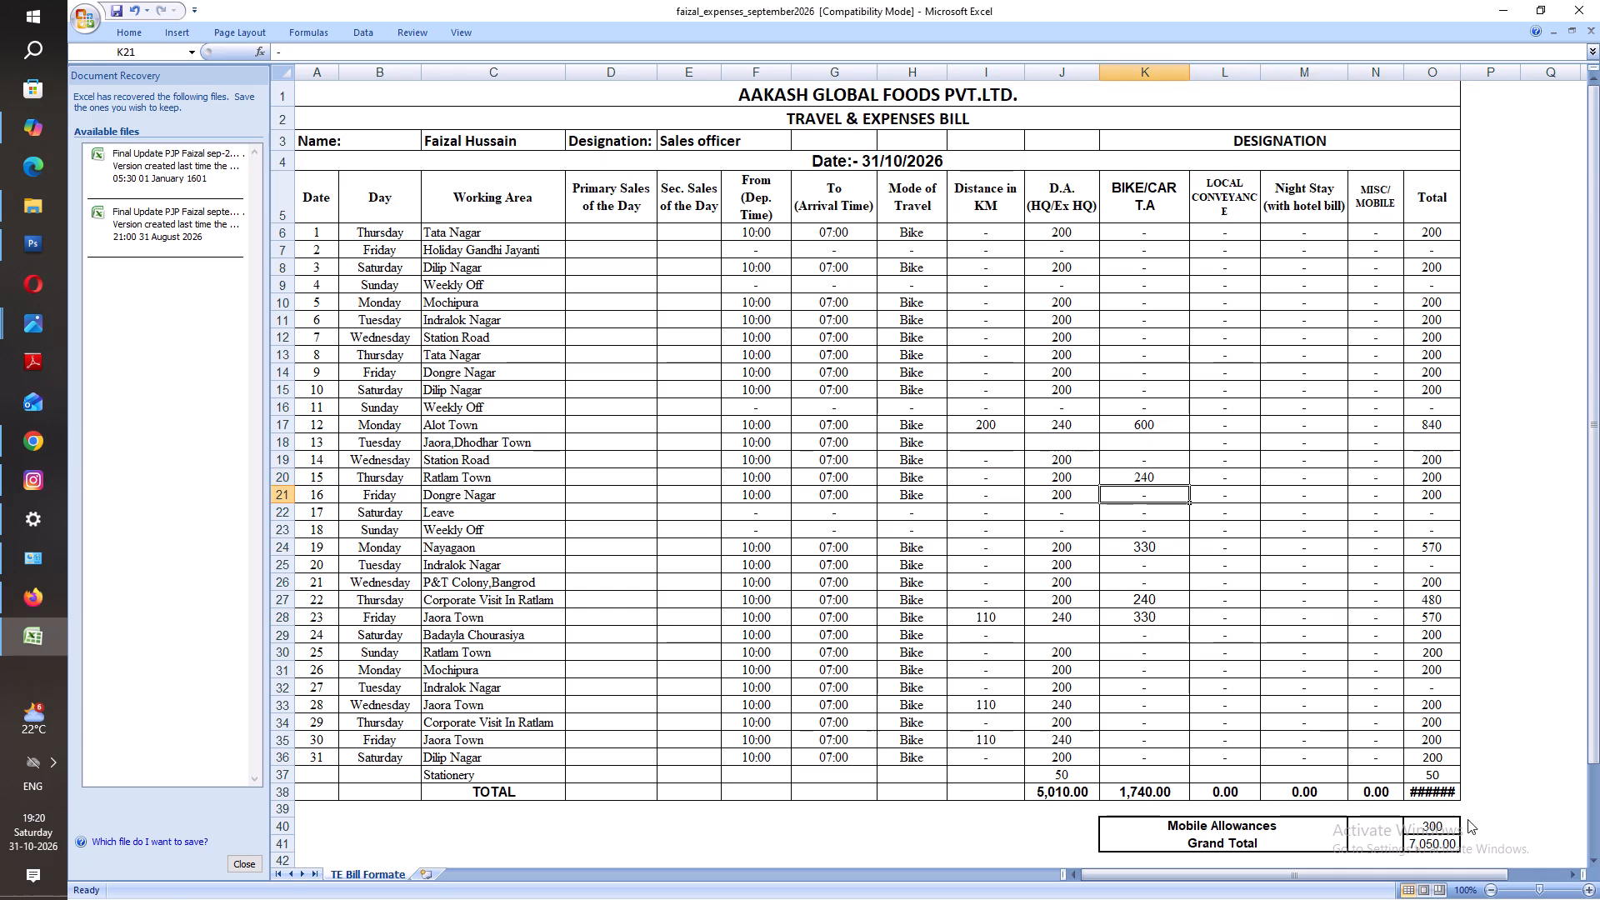
key(Up)
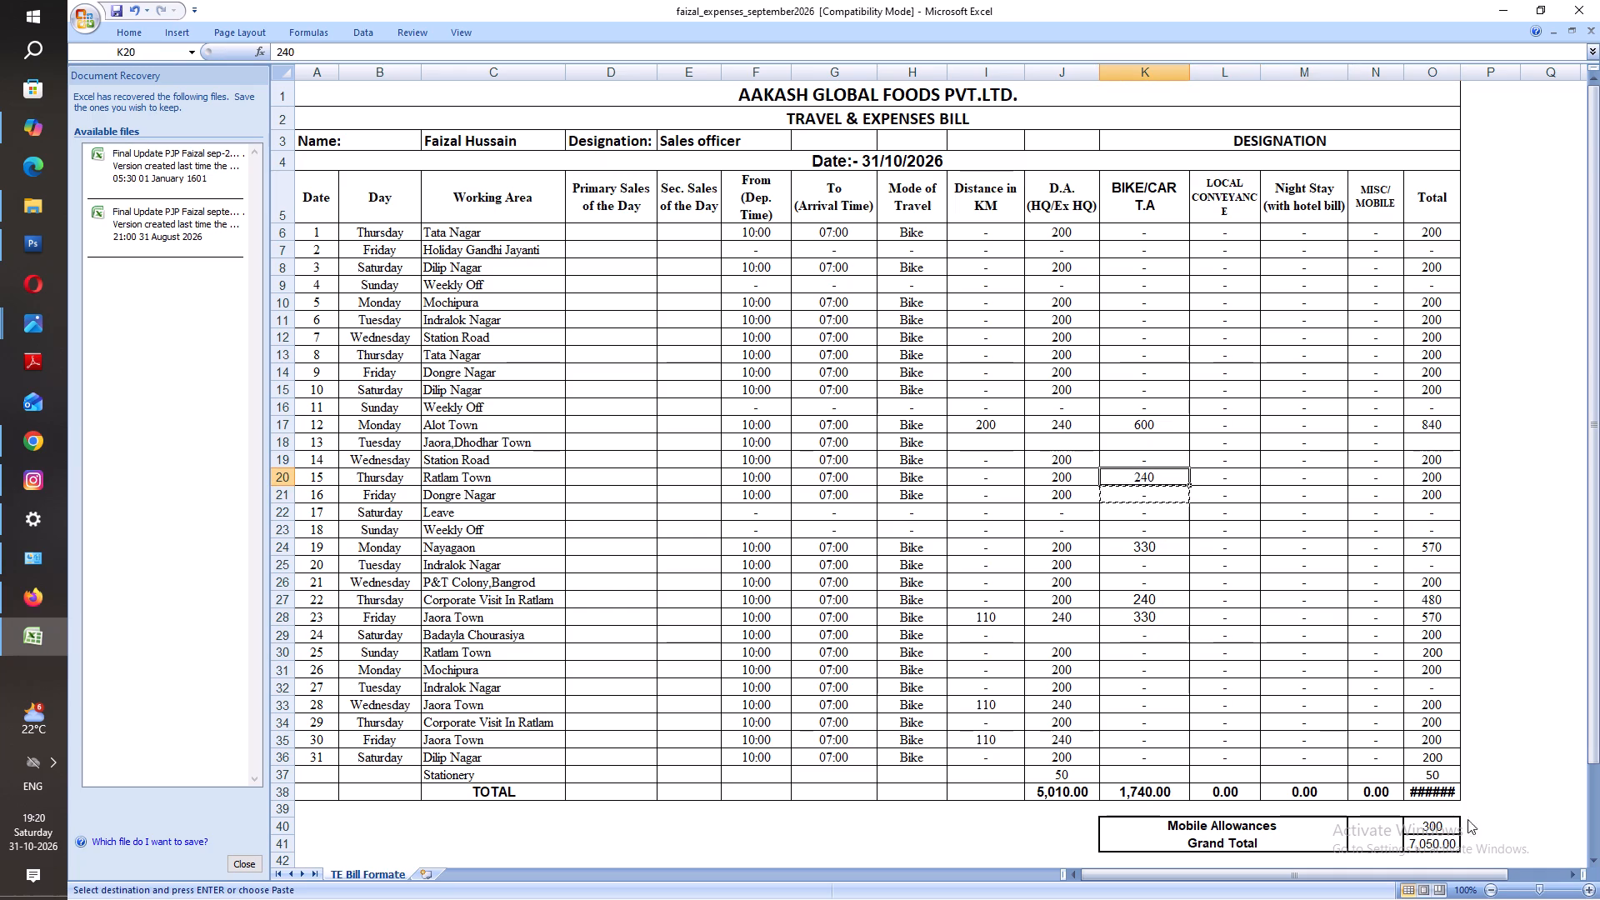
key(ctrl+v)
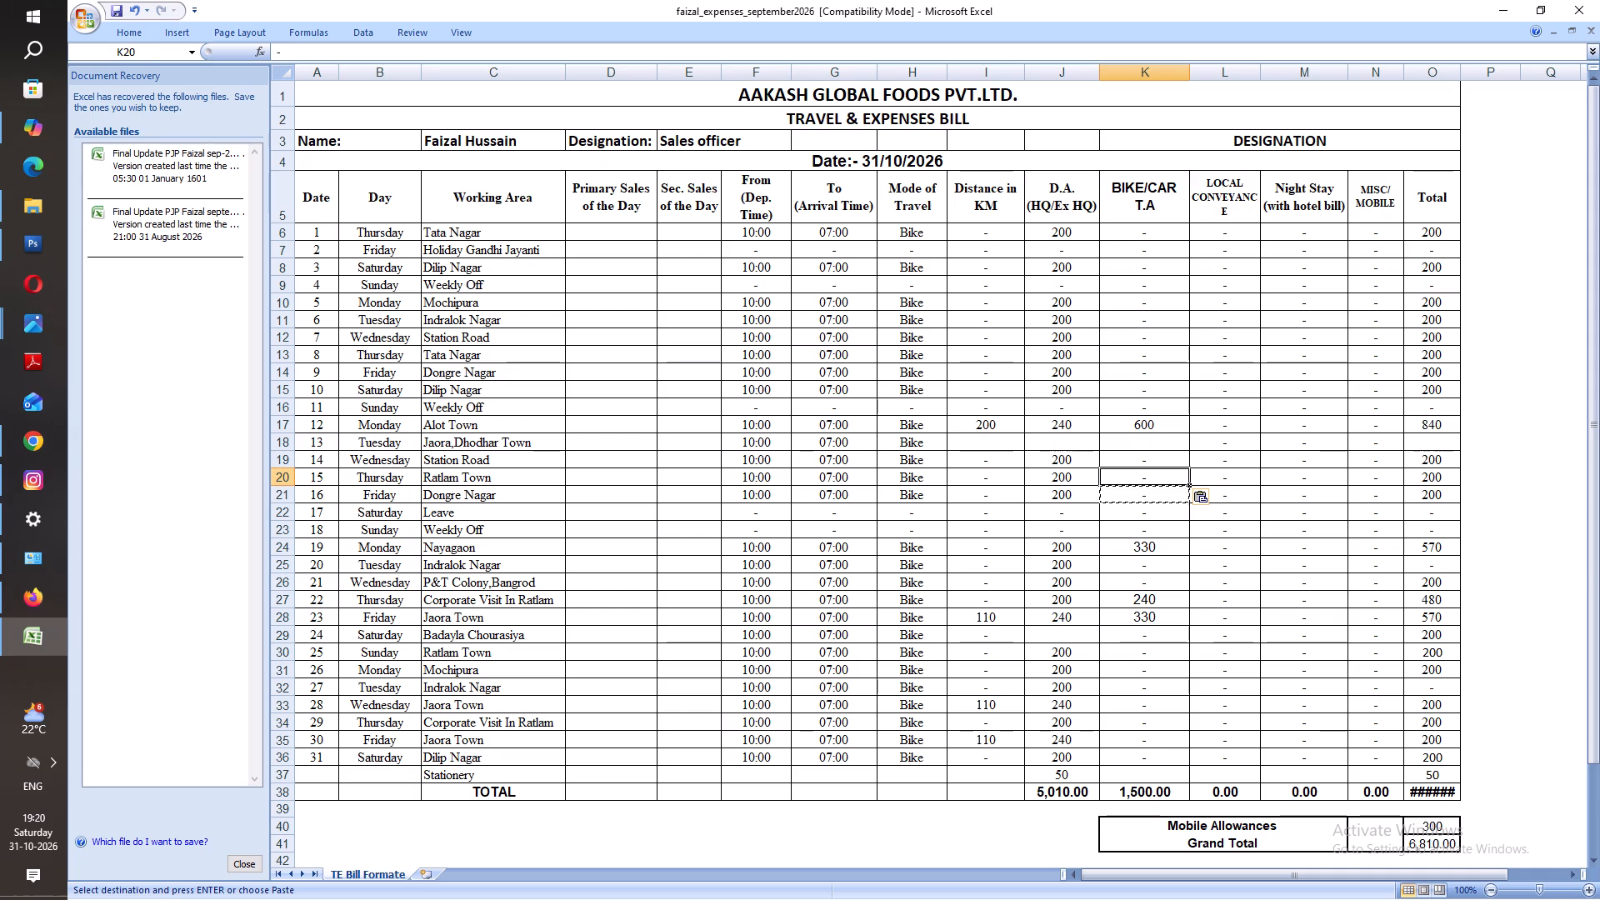
Check the row Totals from date 12 (Monday, Alot Town) through date 17 (Saturday, Leave).
key(Up)
key(Up)
key(Up)
key(Right)
key(Right)
key(Right)
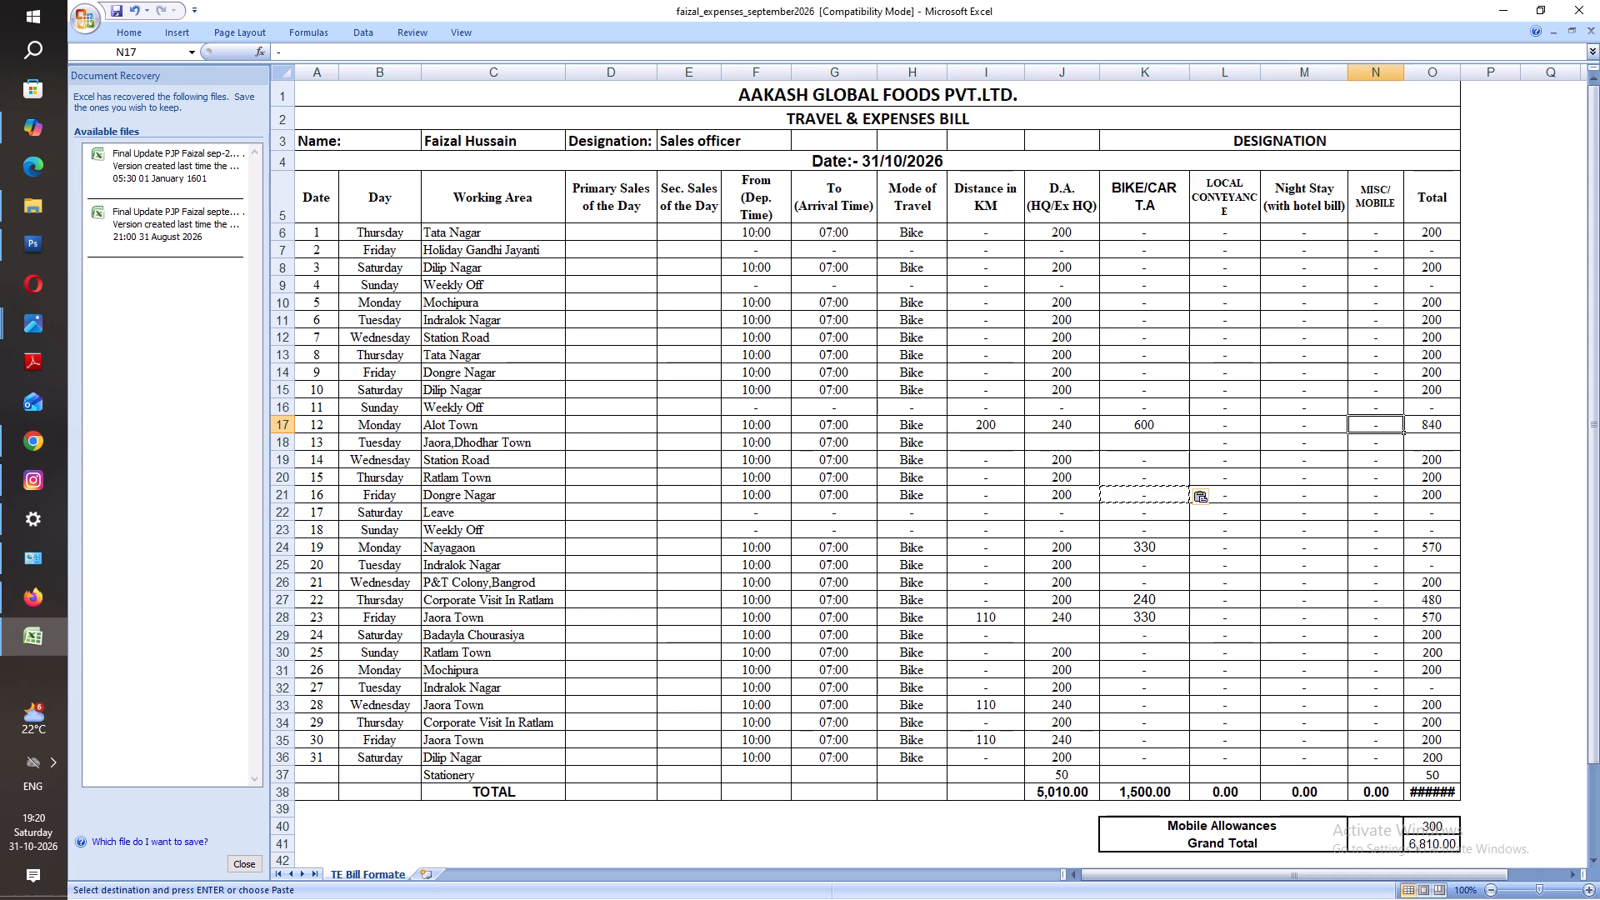
key(Right)
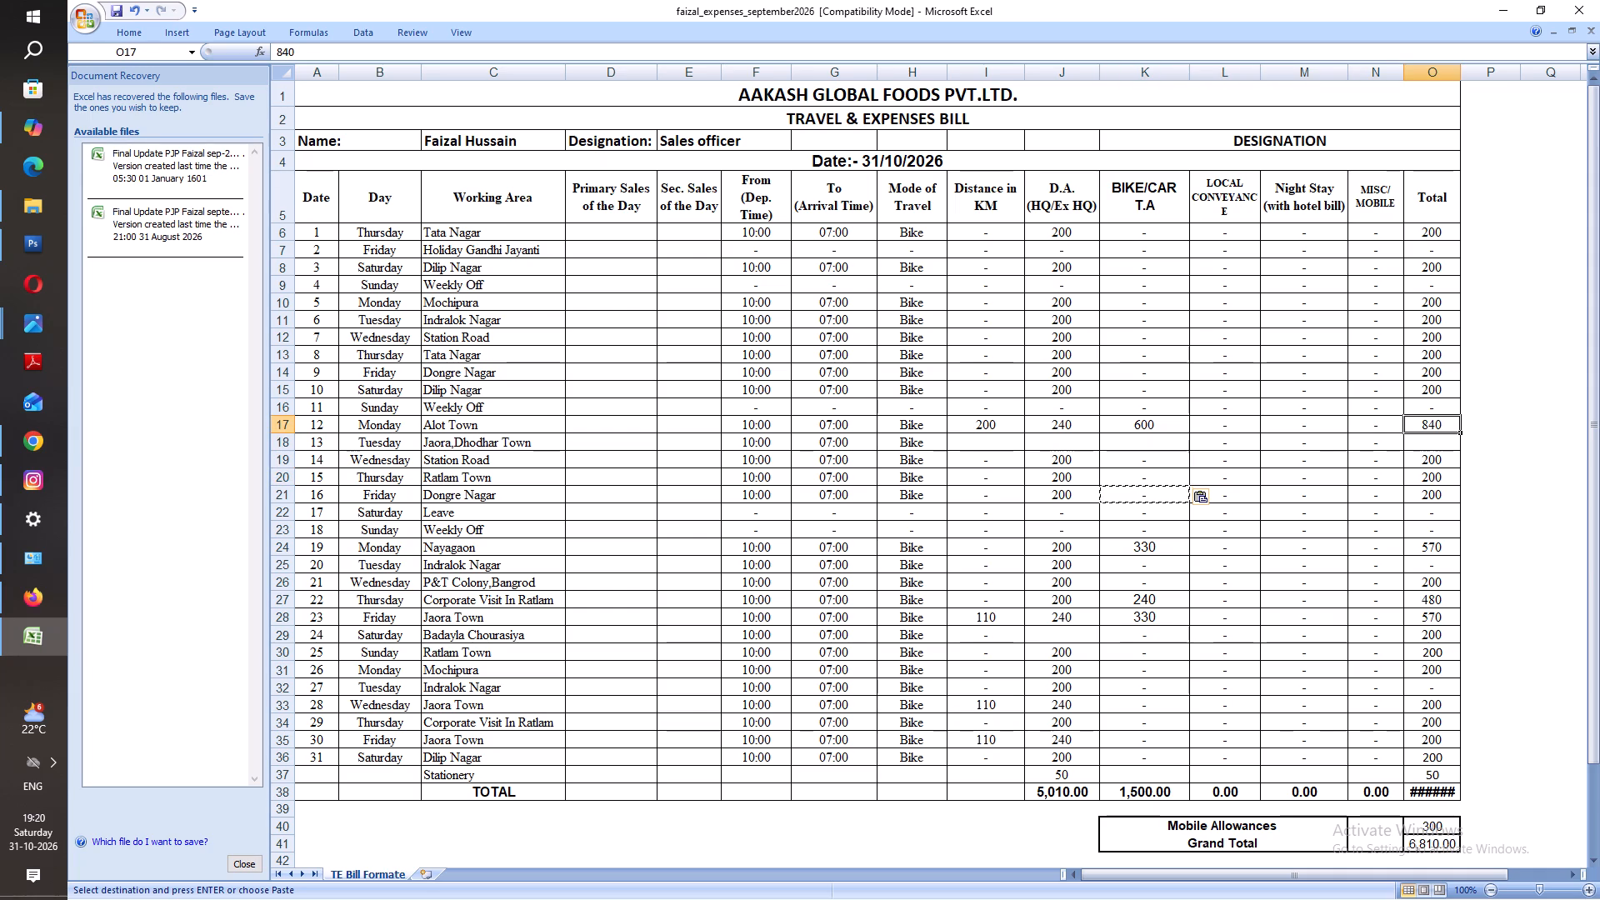
key(Down)
key(Down)
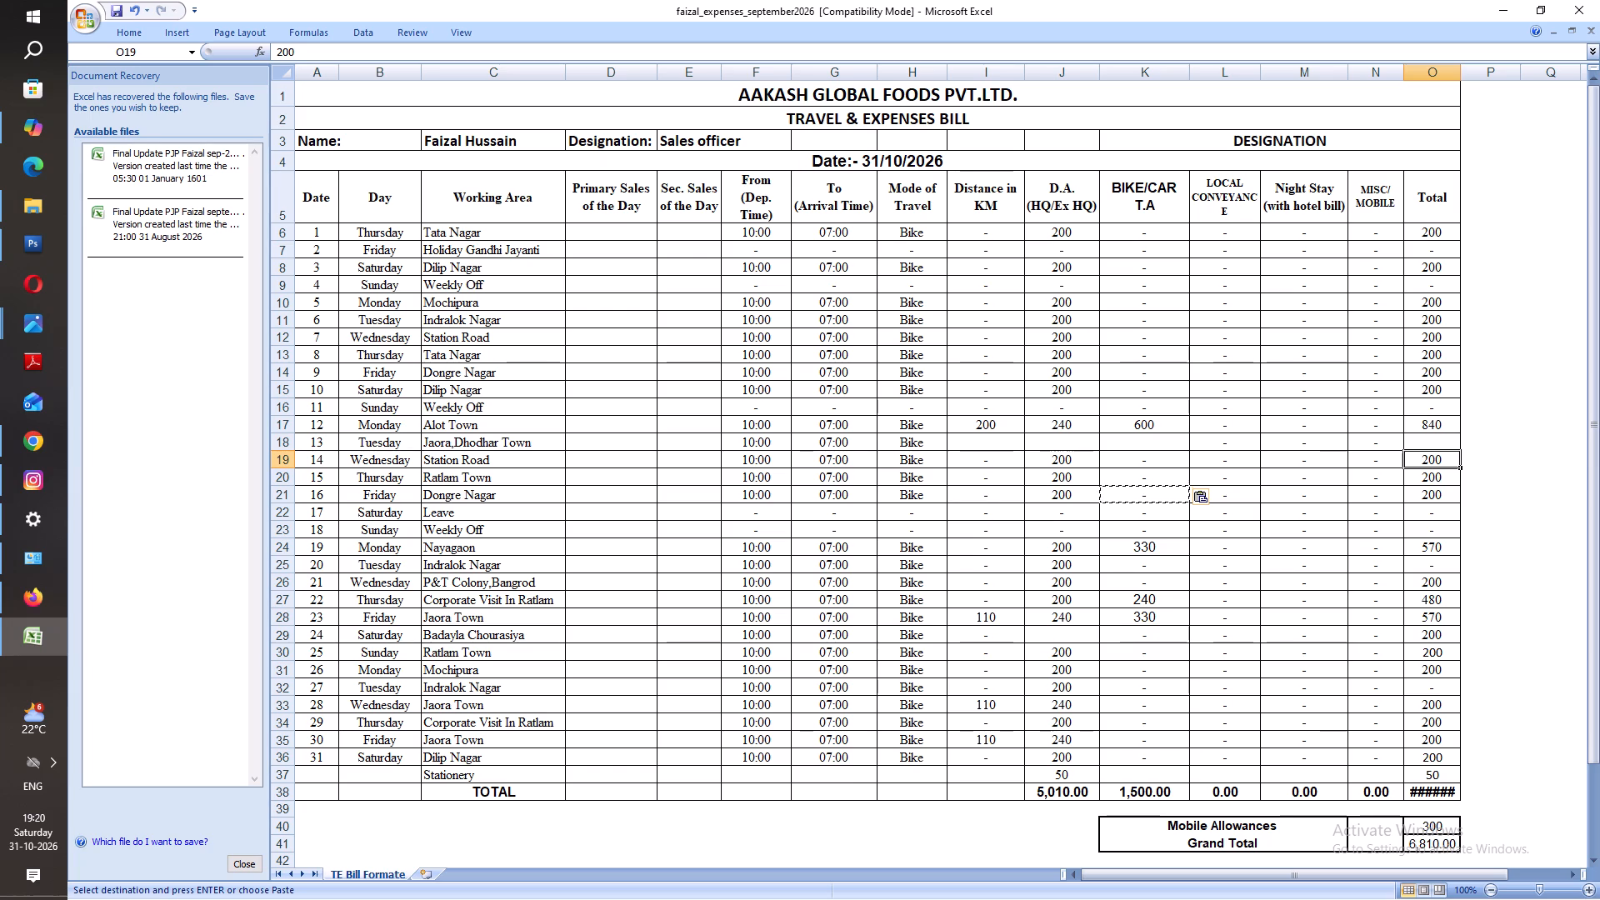
key(Down)
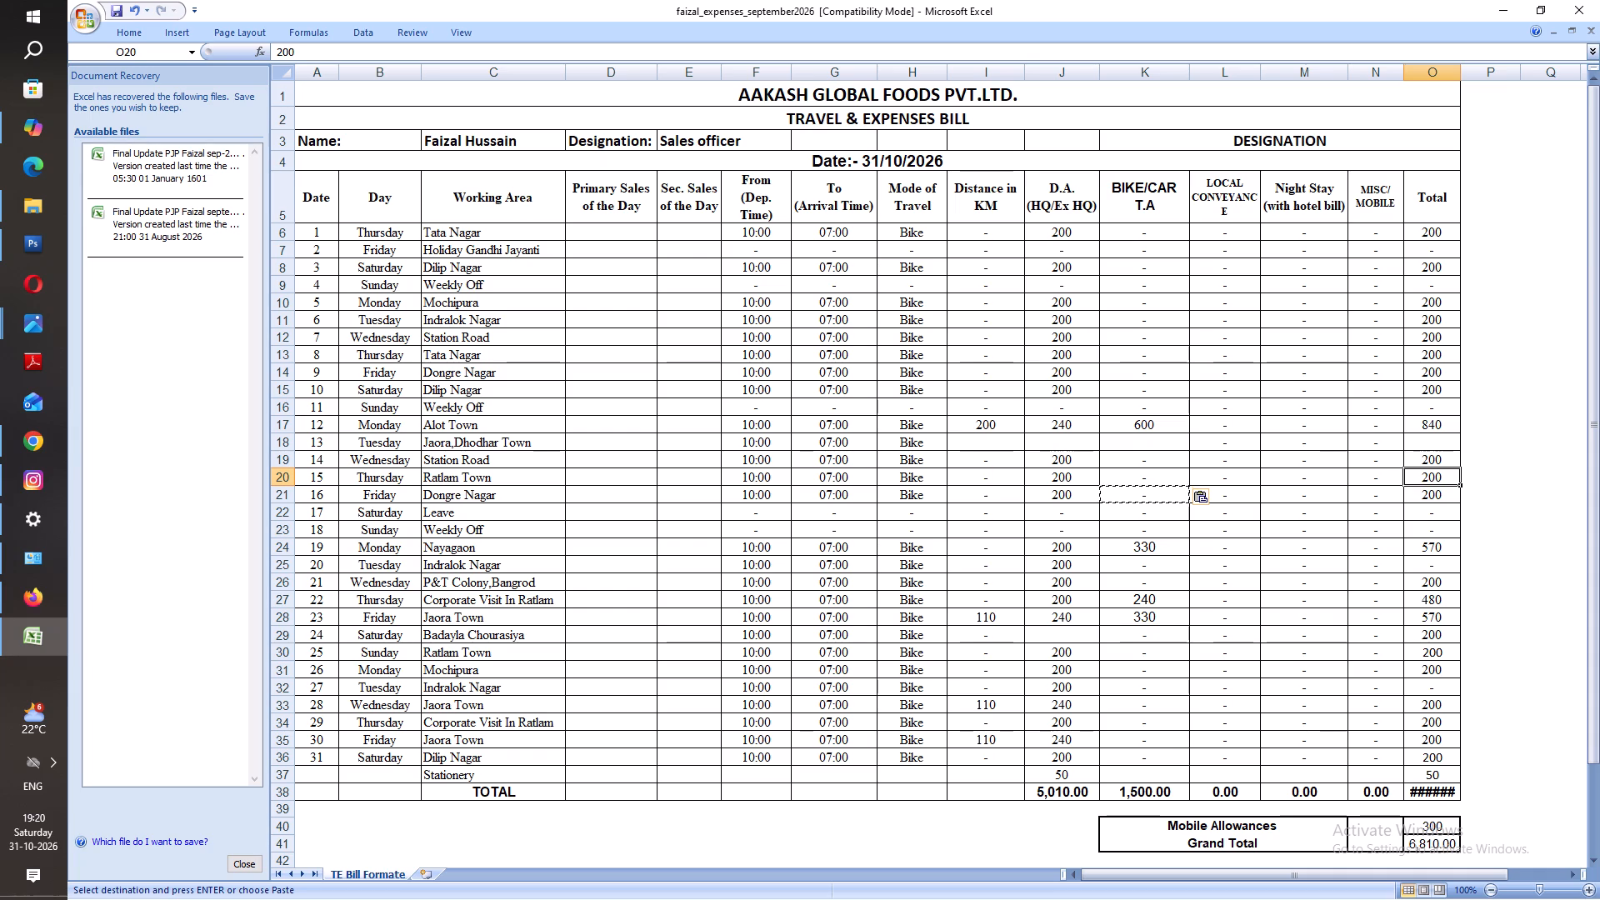
key(Down)
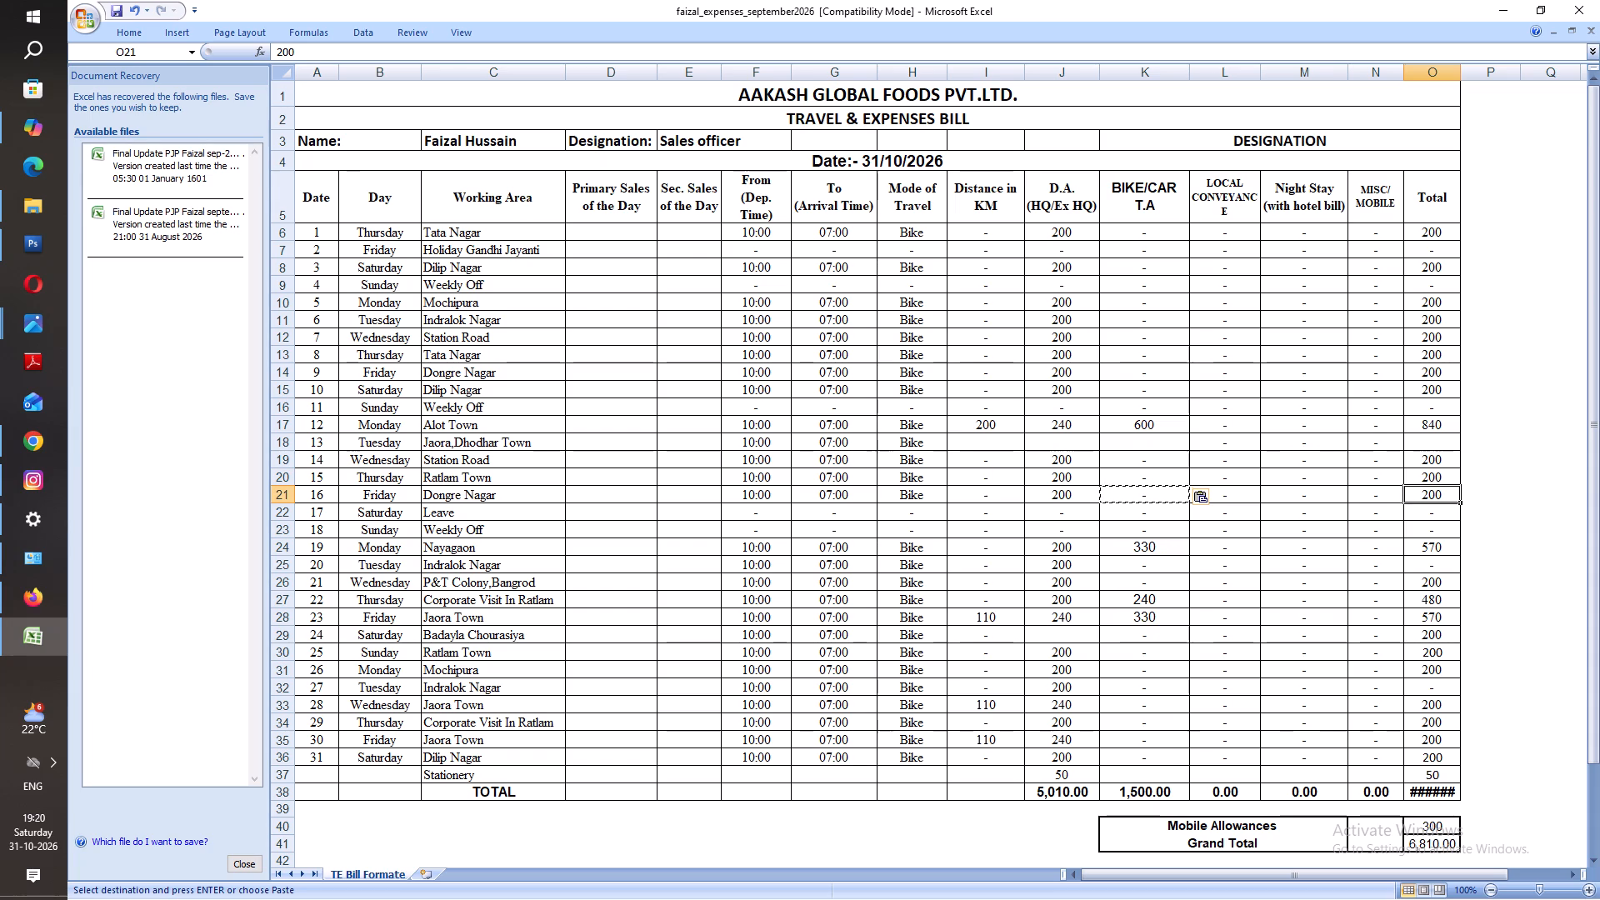
key(Down)
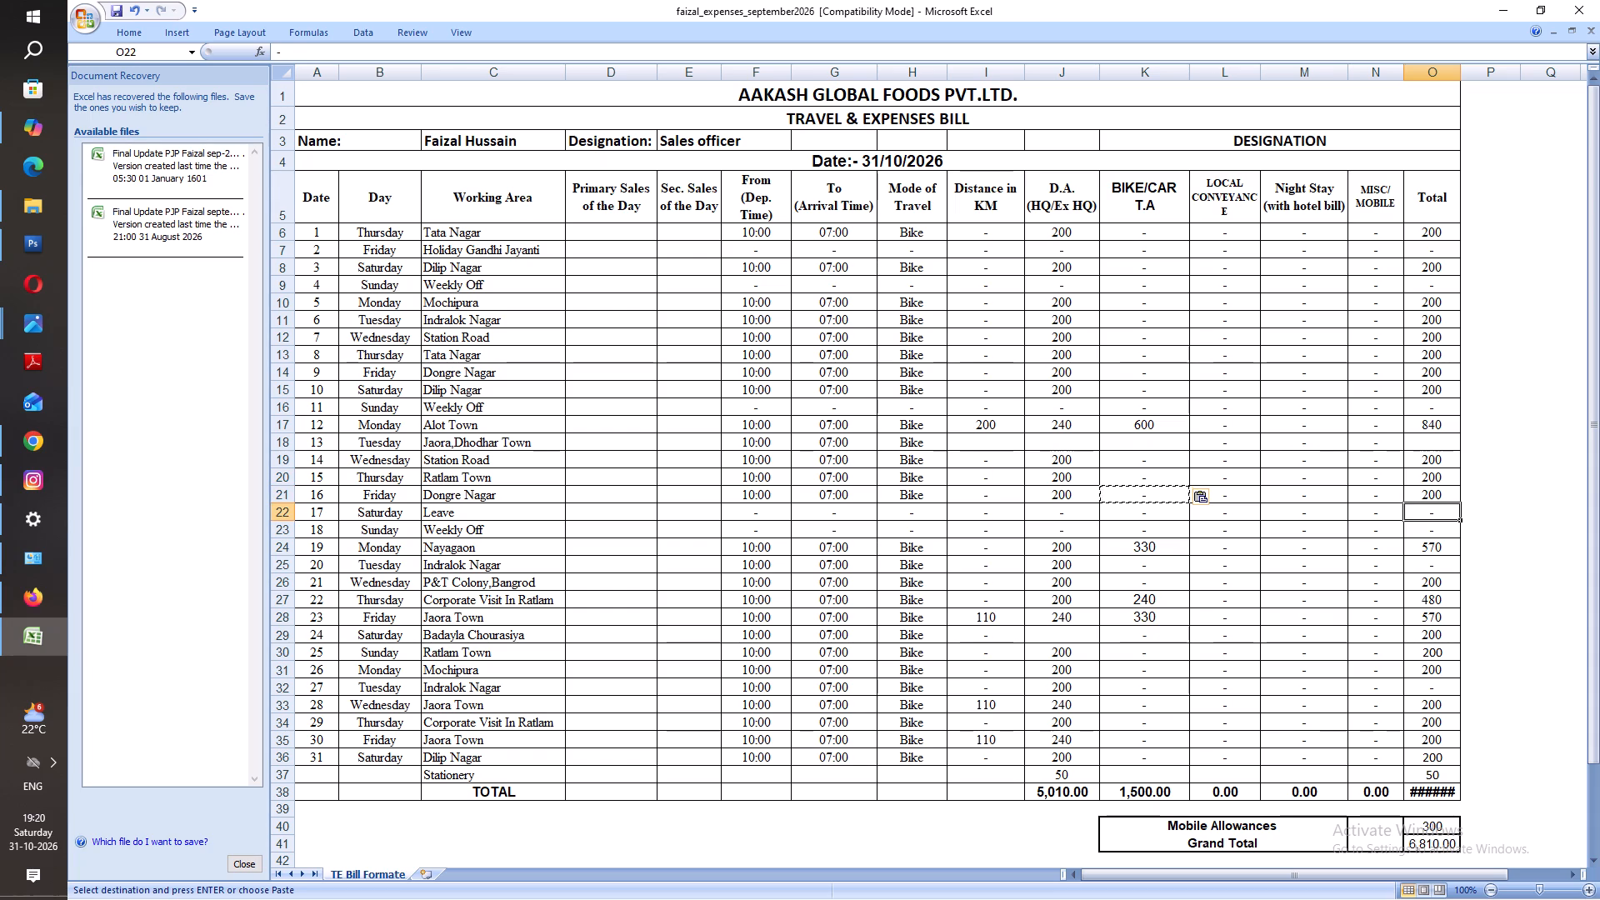
Set the Total of date 19 (Monday, Nayagaon) to 200.
key(Down)
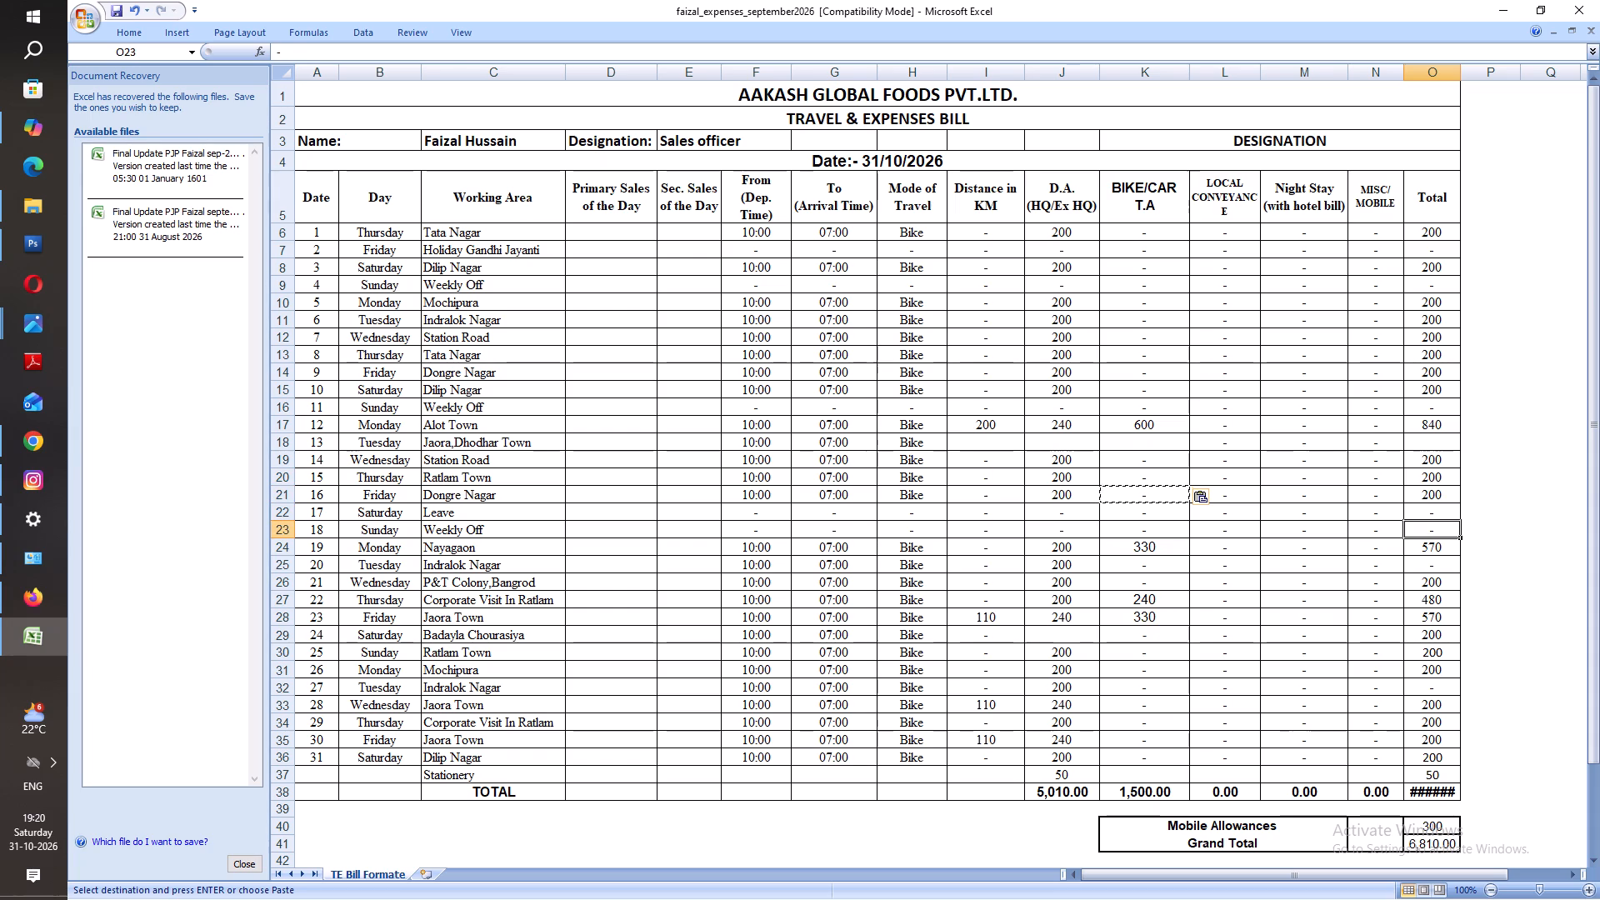
key(Down)
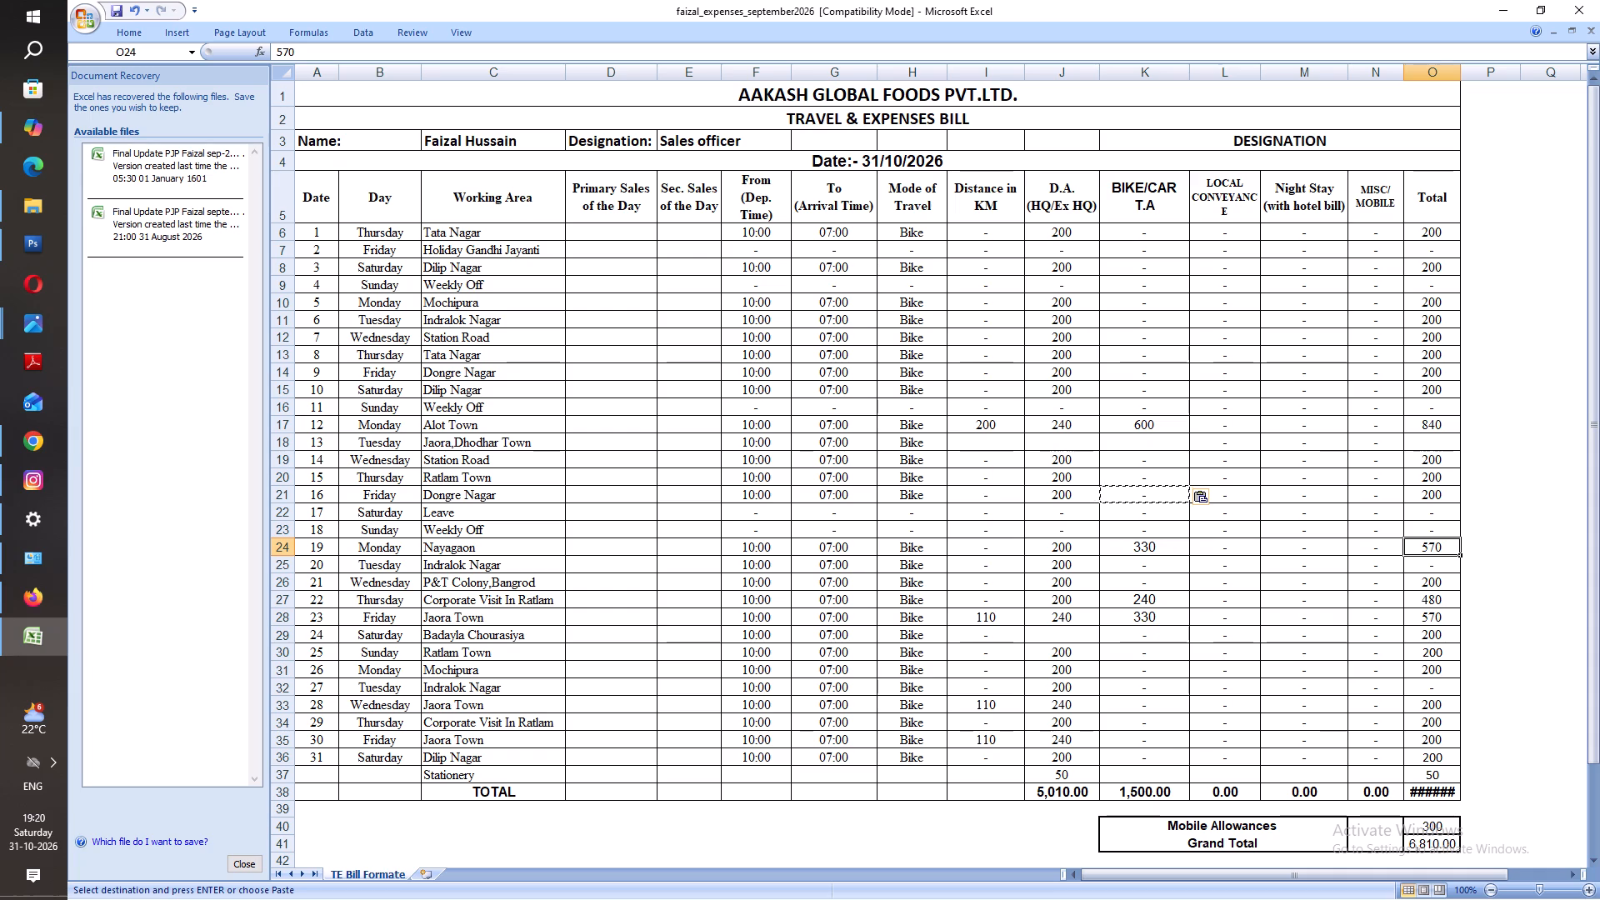
text(200)
key(Left)
Copy the dash from date 19's LOCAL CONVEYANCE cell into date 19's BIKE/CAR T.A cell.
key(Left)
key(Left)
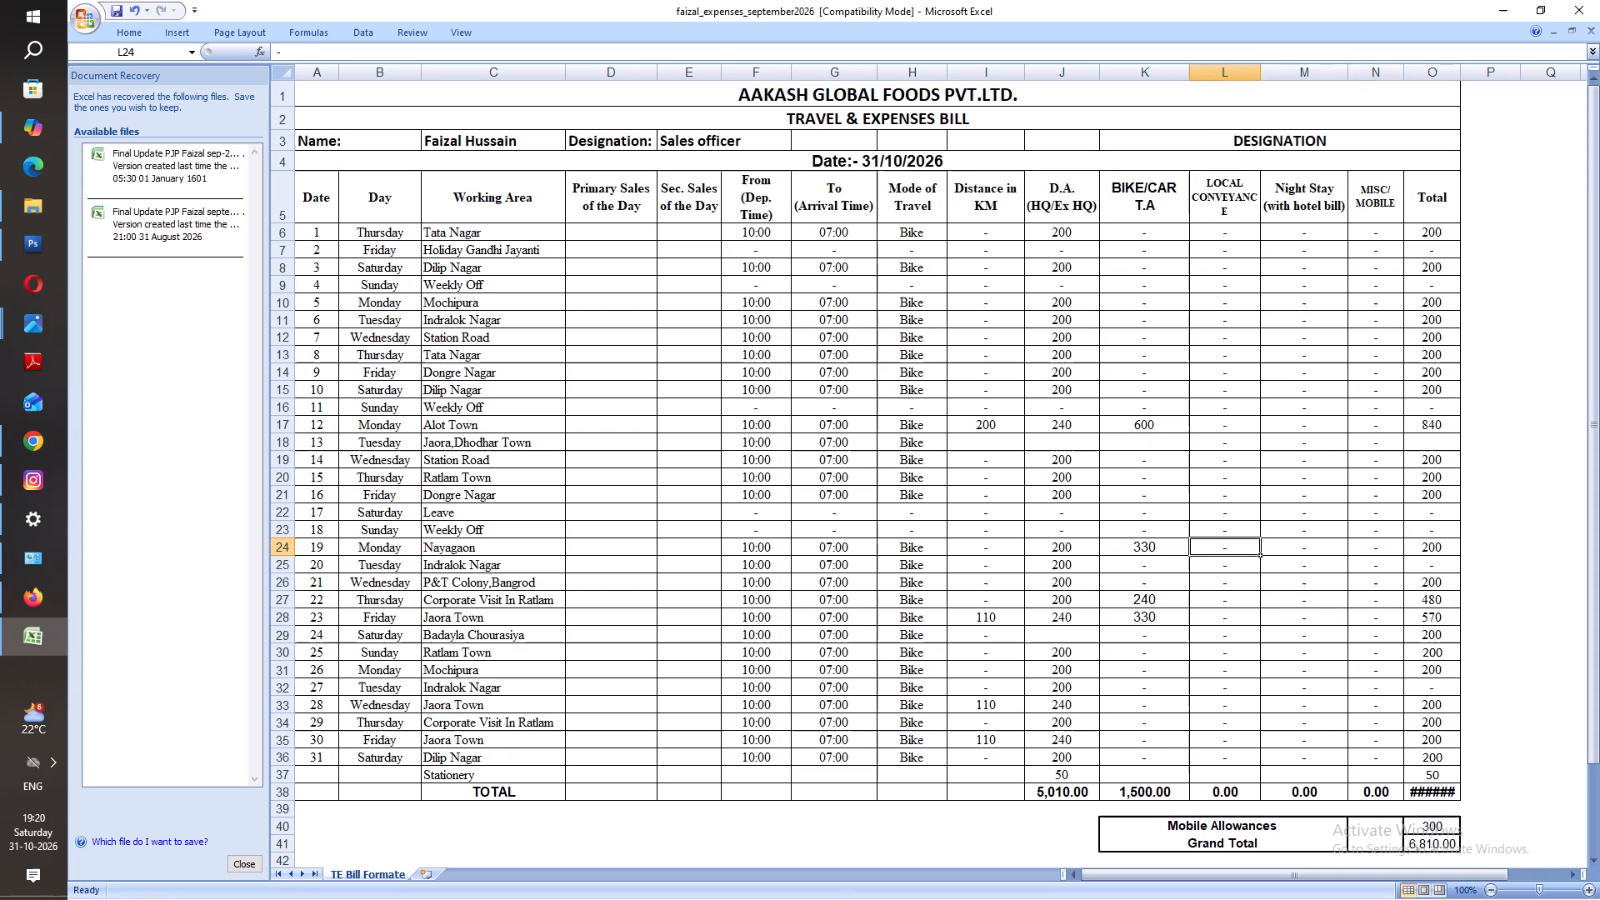
key(ctrl+c)
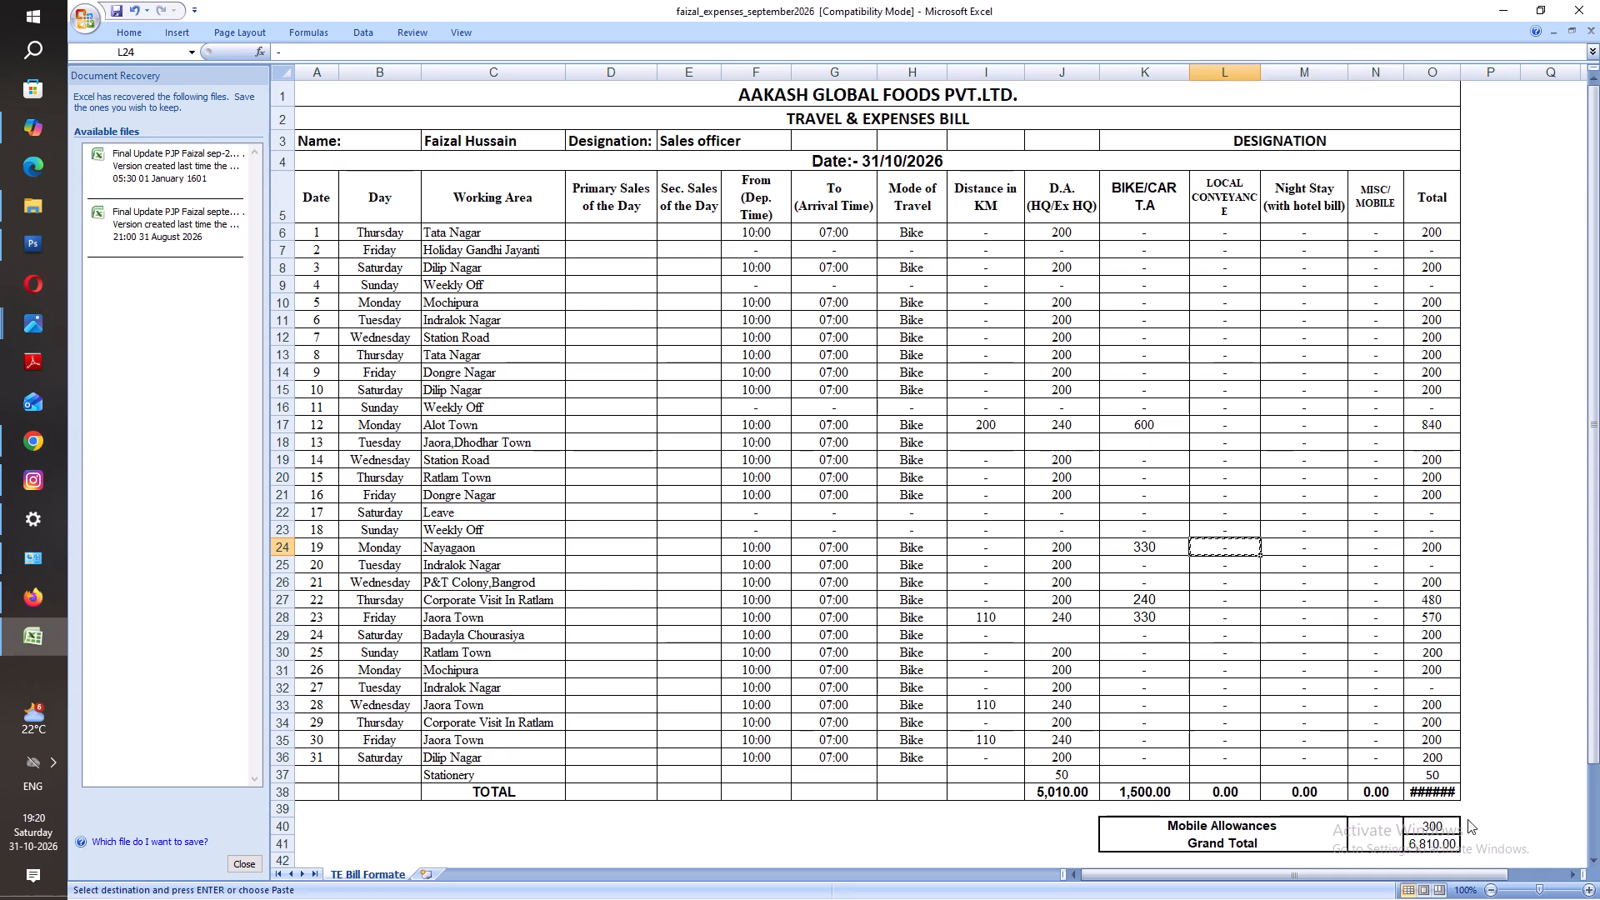
key(Left)
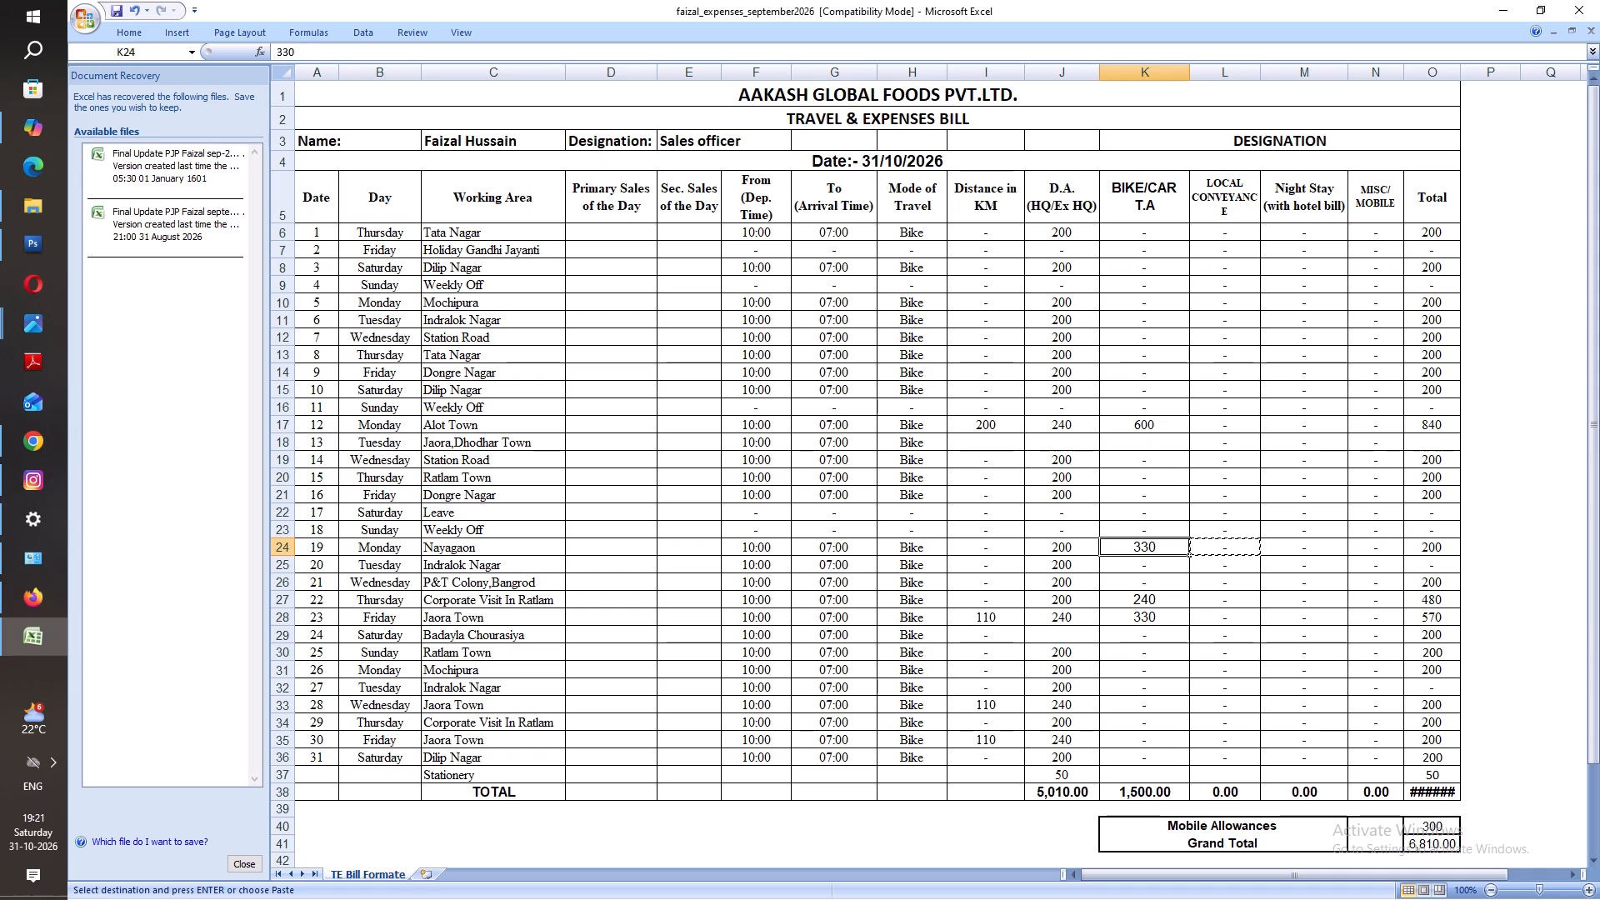
key(ctrl+v)
Set the Total of date 20 (Tuesday, Indralok Nagar) to 200.
key(Right)
key(Right)
key(Right)
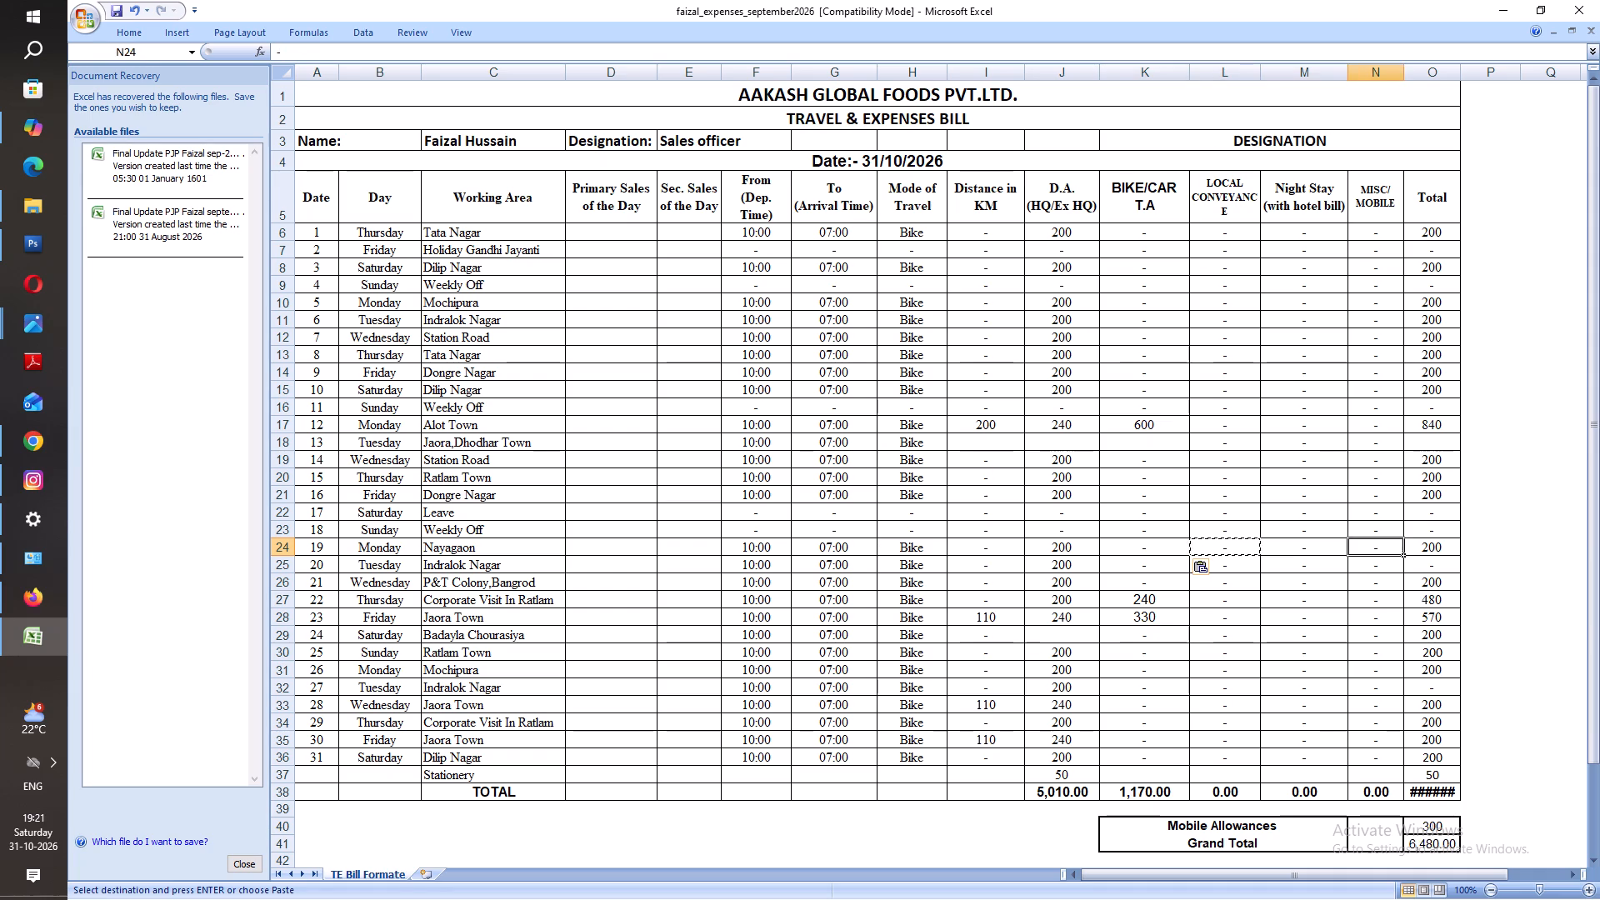
key(Right)
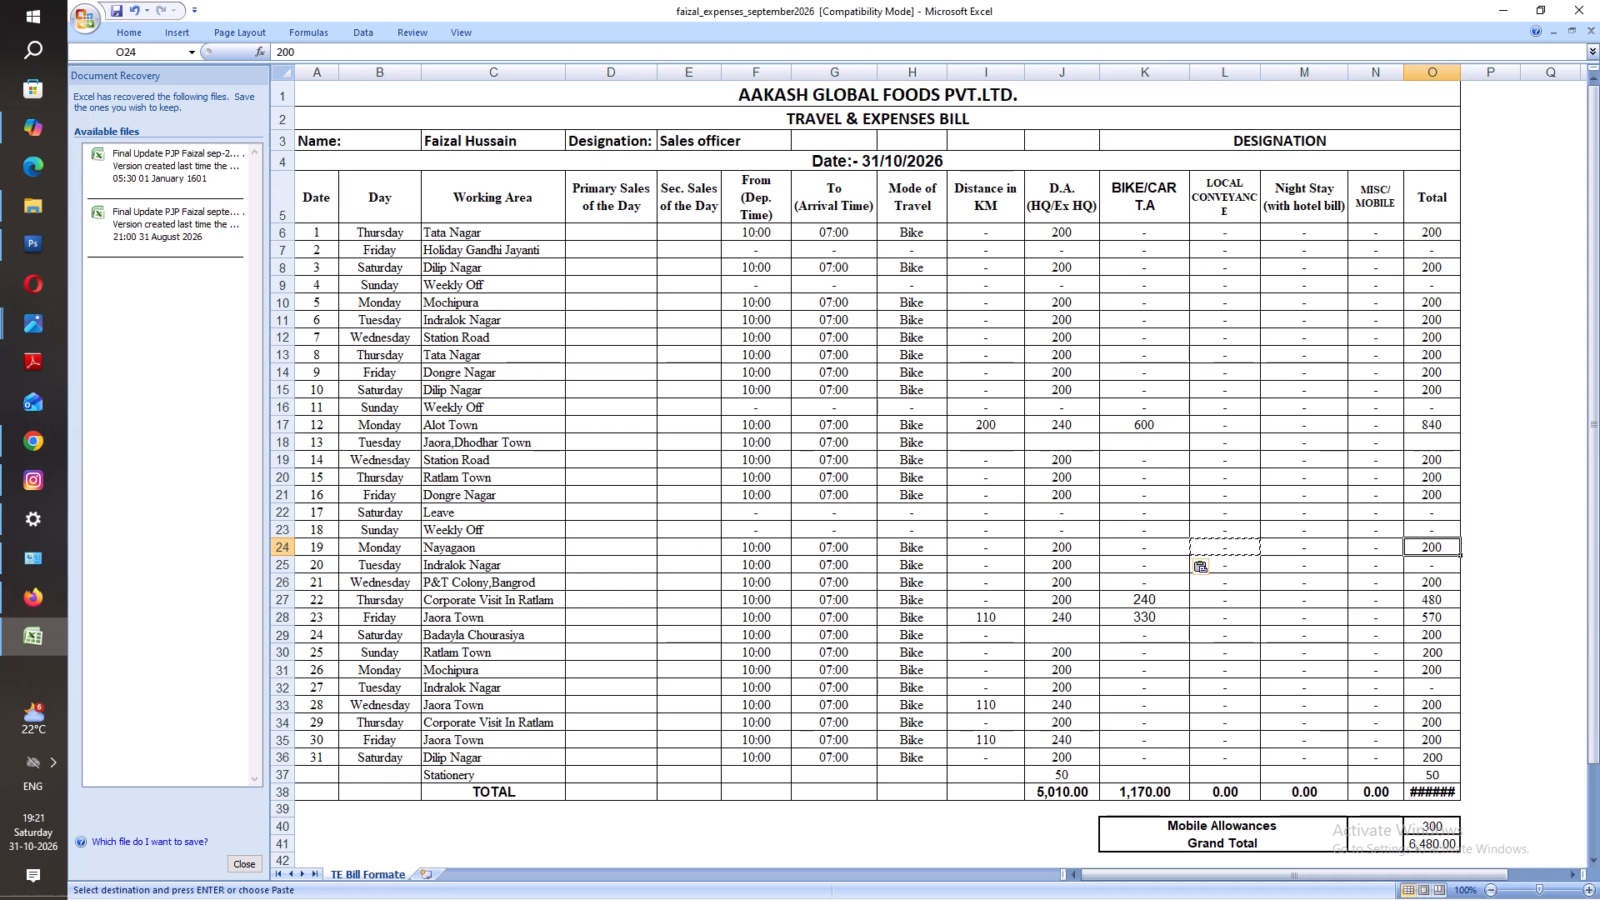
key(Down)
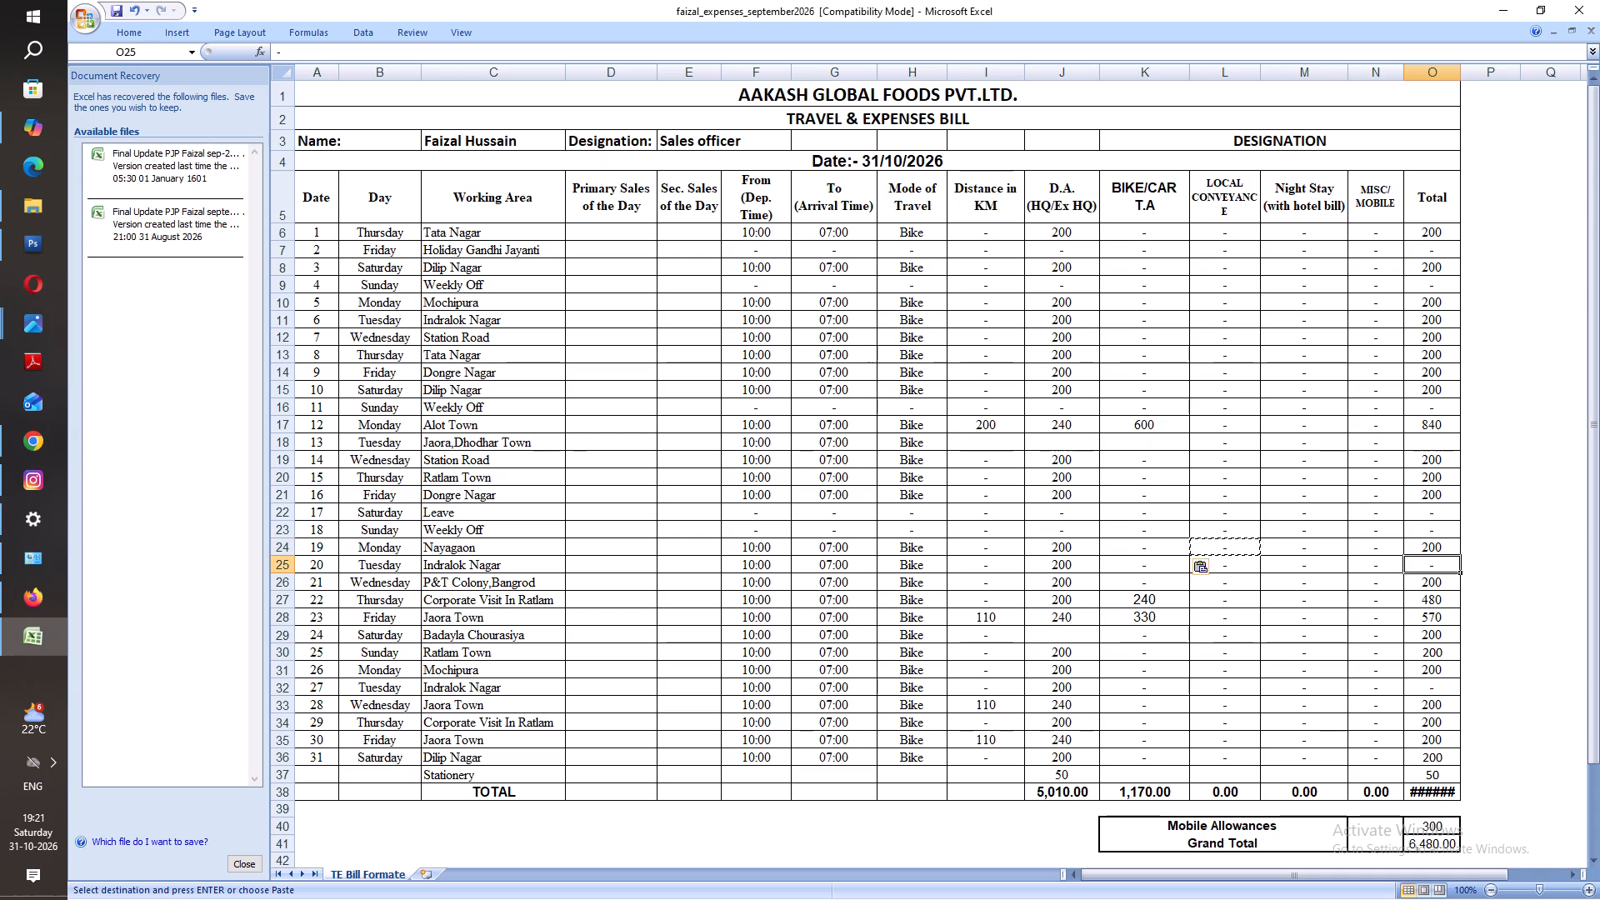
key(2)
text(00)
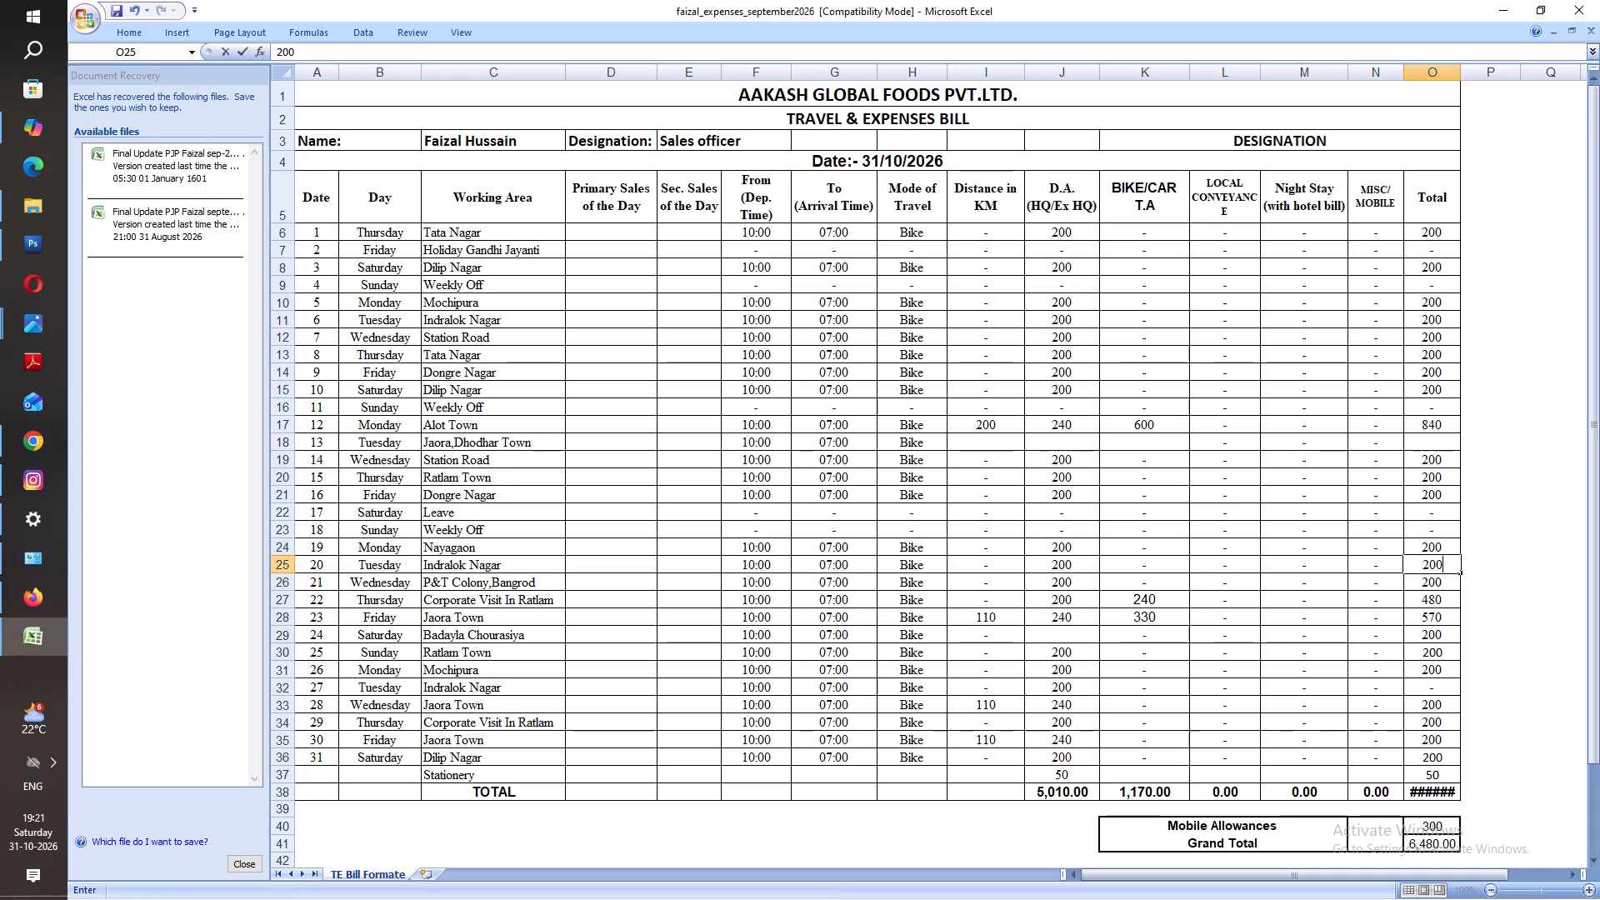
key(Down)
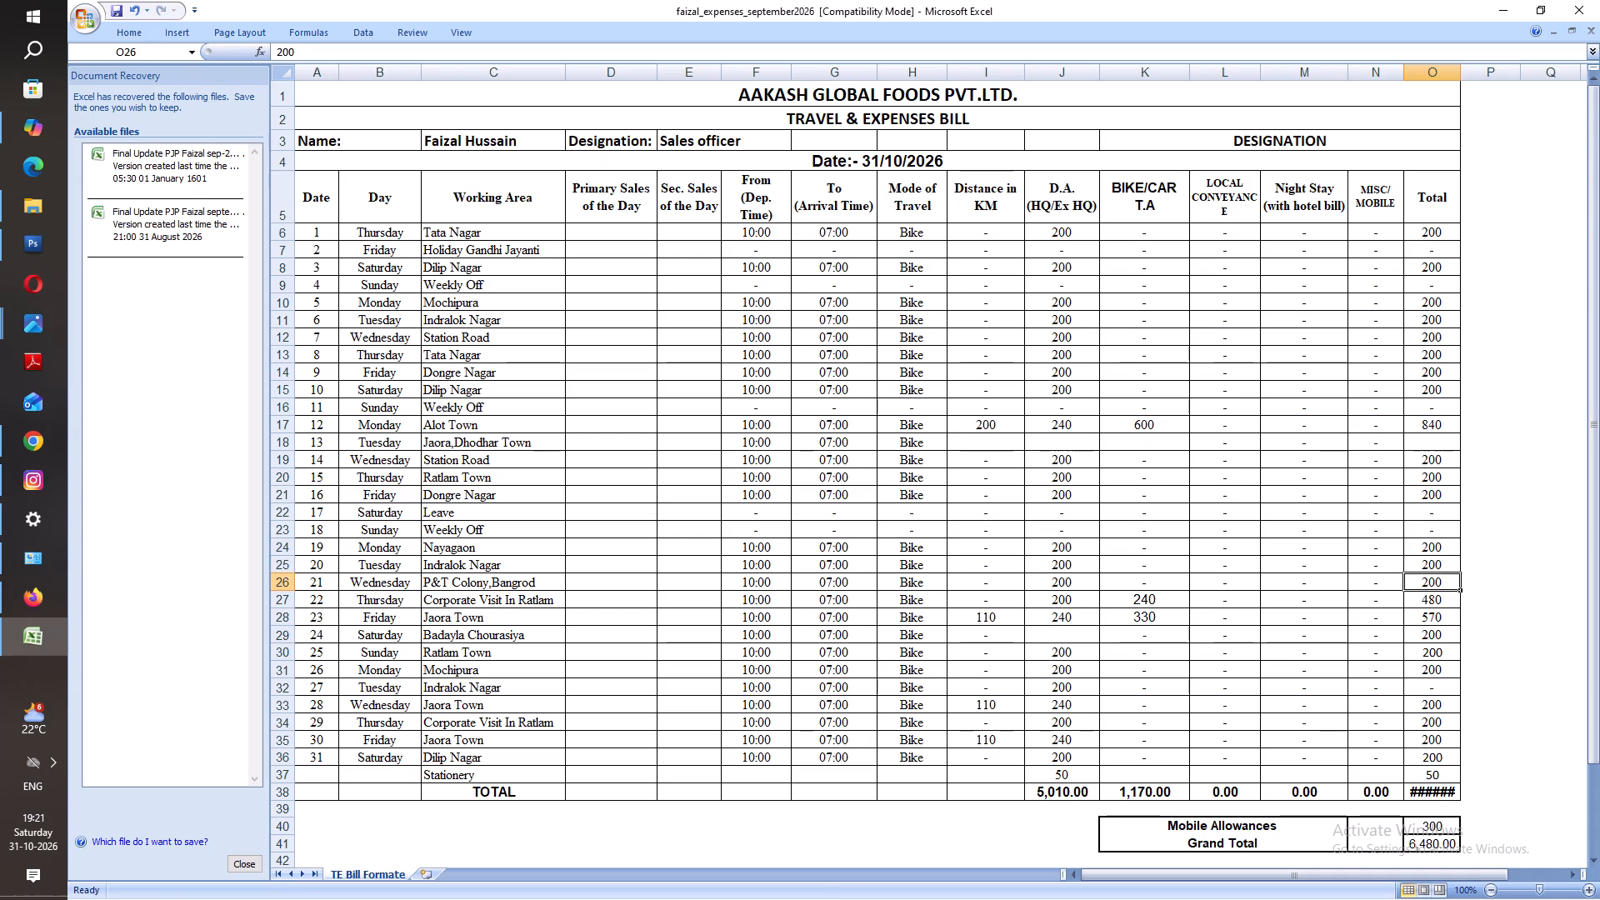
Check the row Totals from date 17 (Saturday, Leave) through date 21 (Wednesday, P&T Colony,Bangrod).
key(Up)
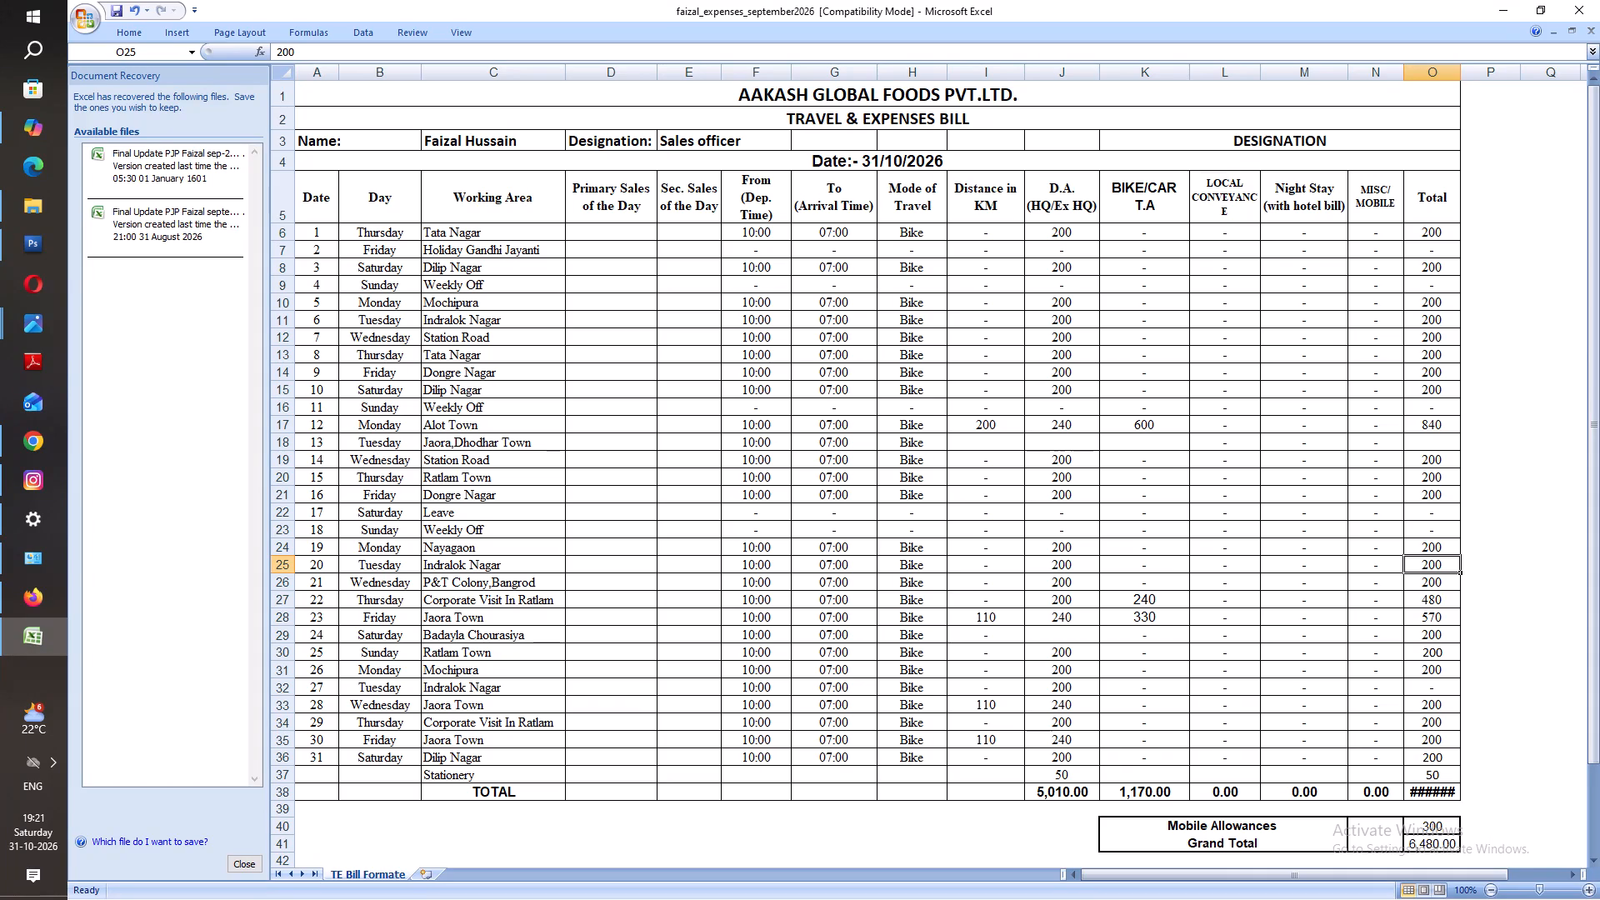
key(Up)
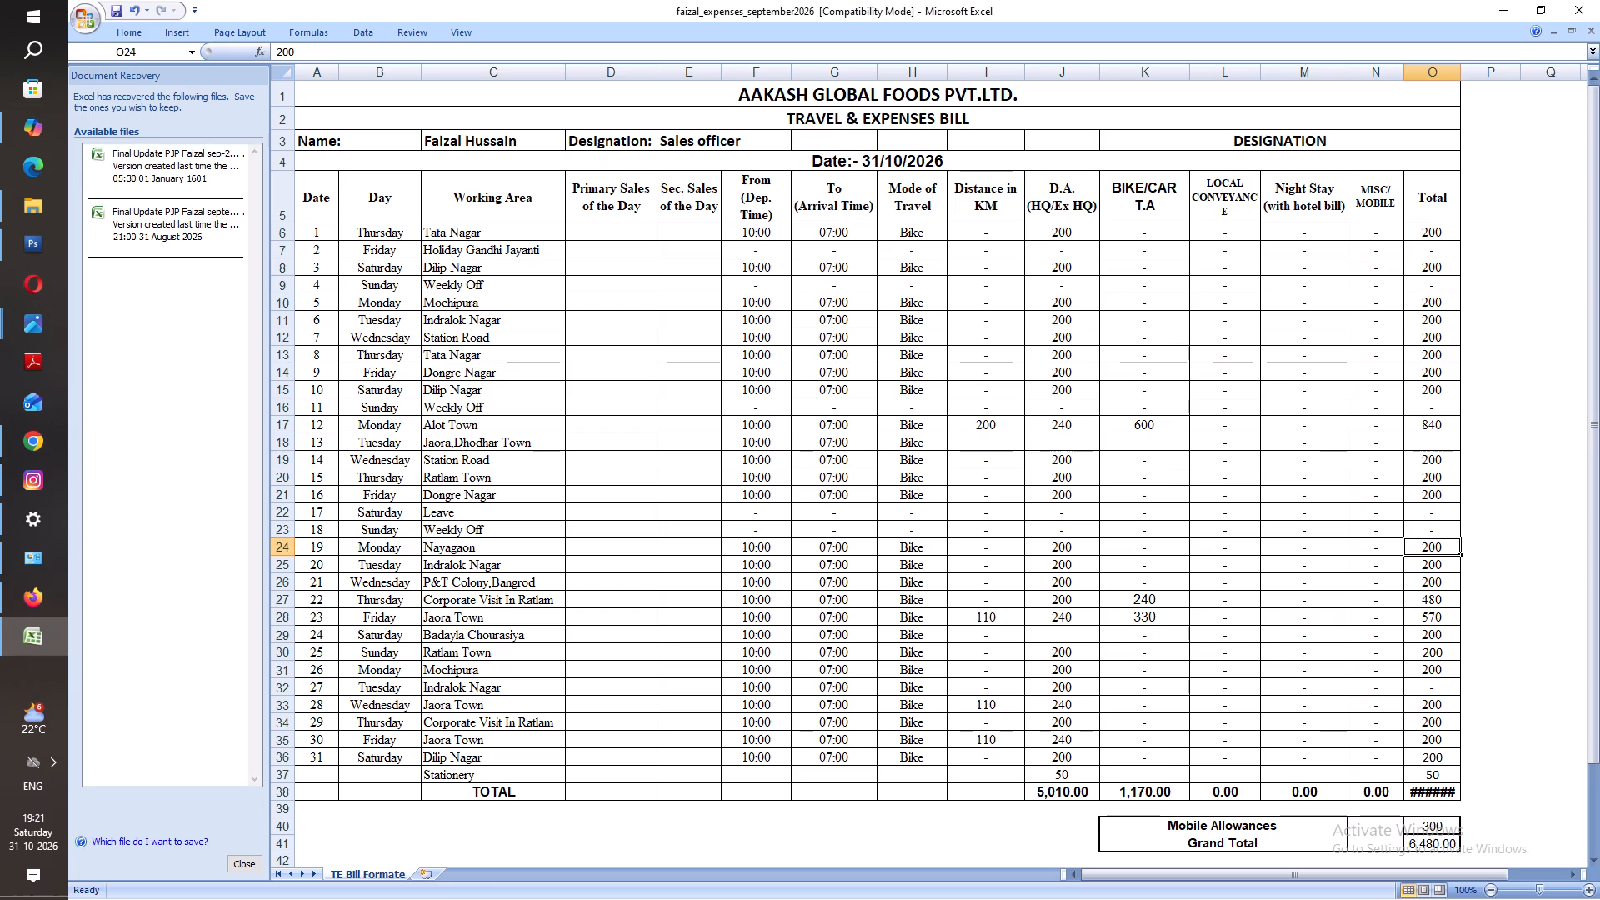
key(Up)
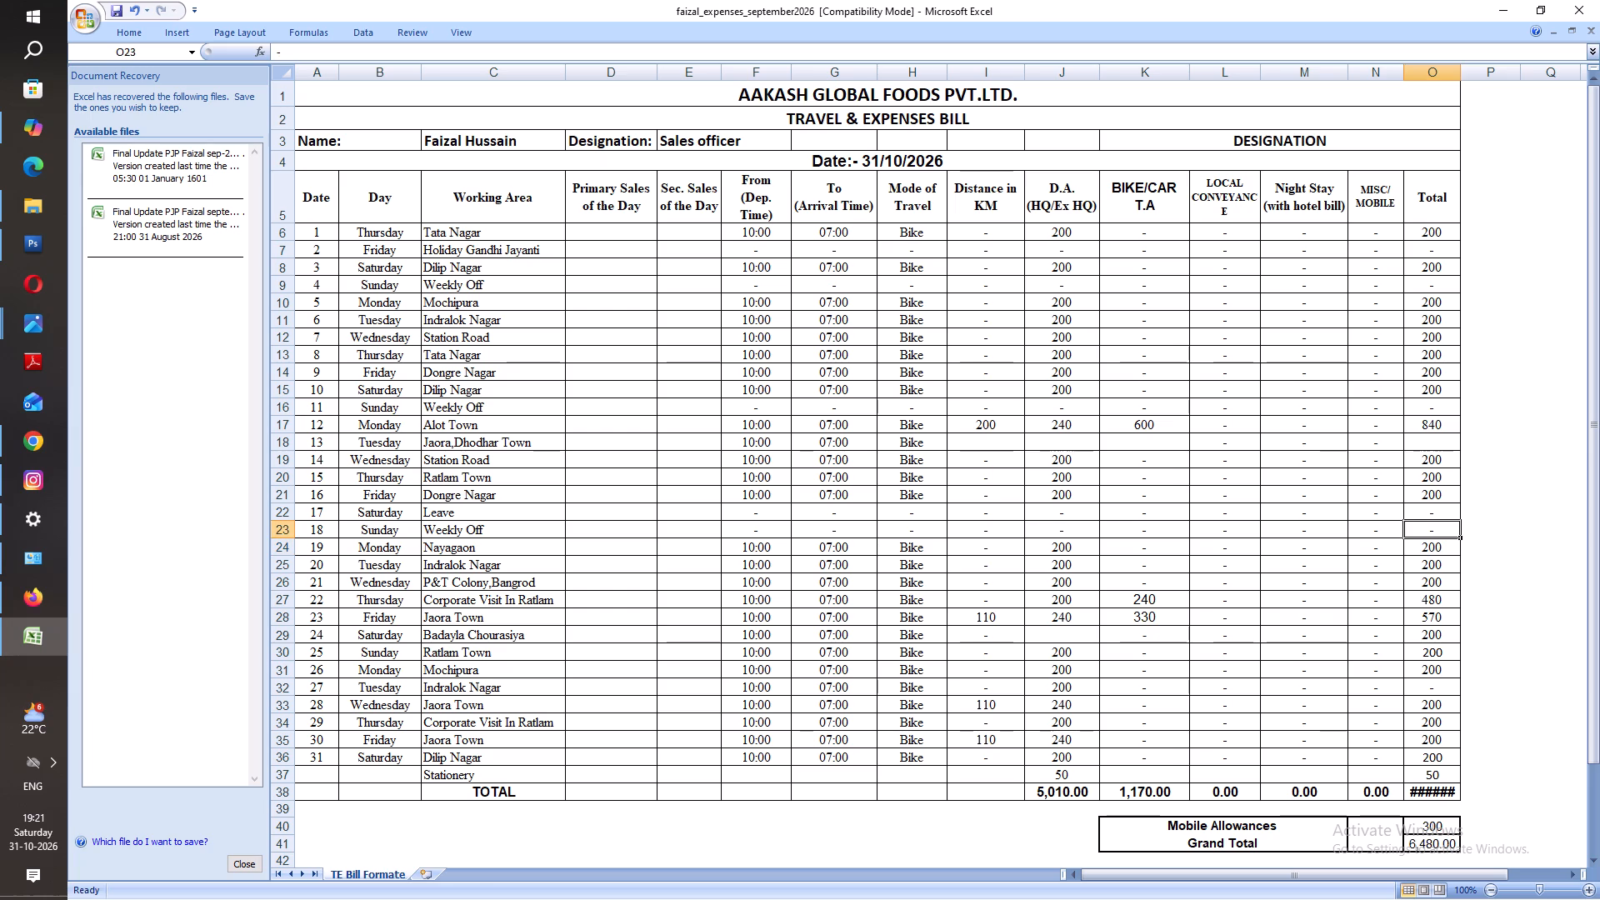
key(Up)
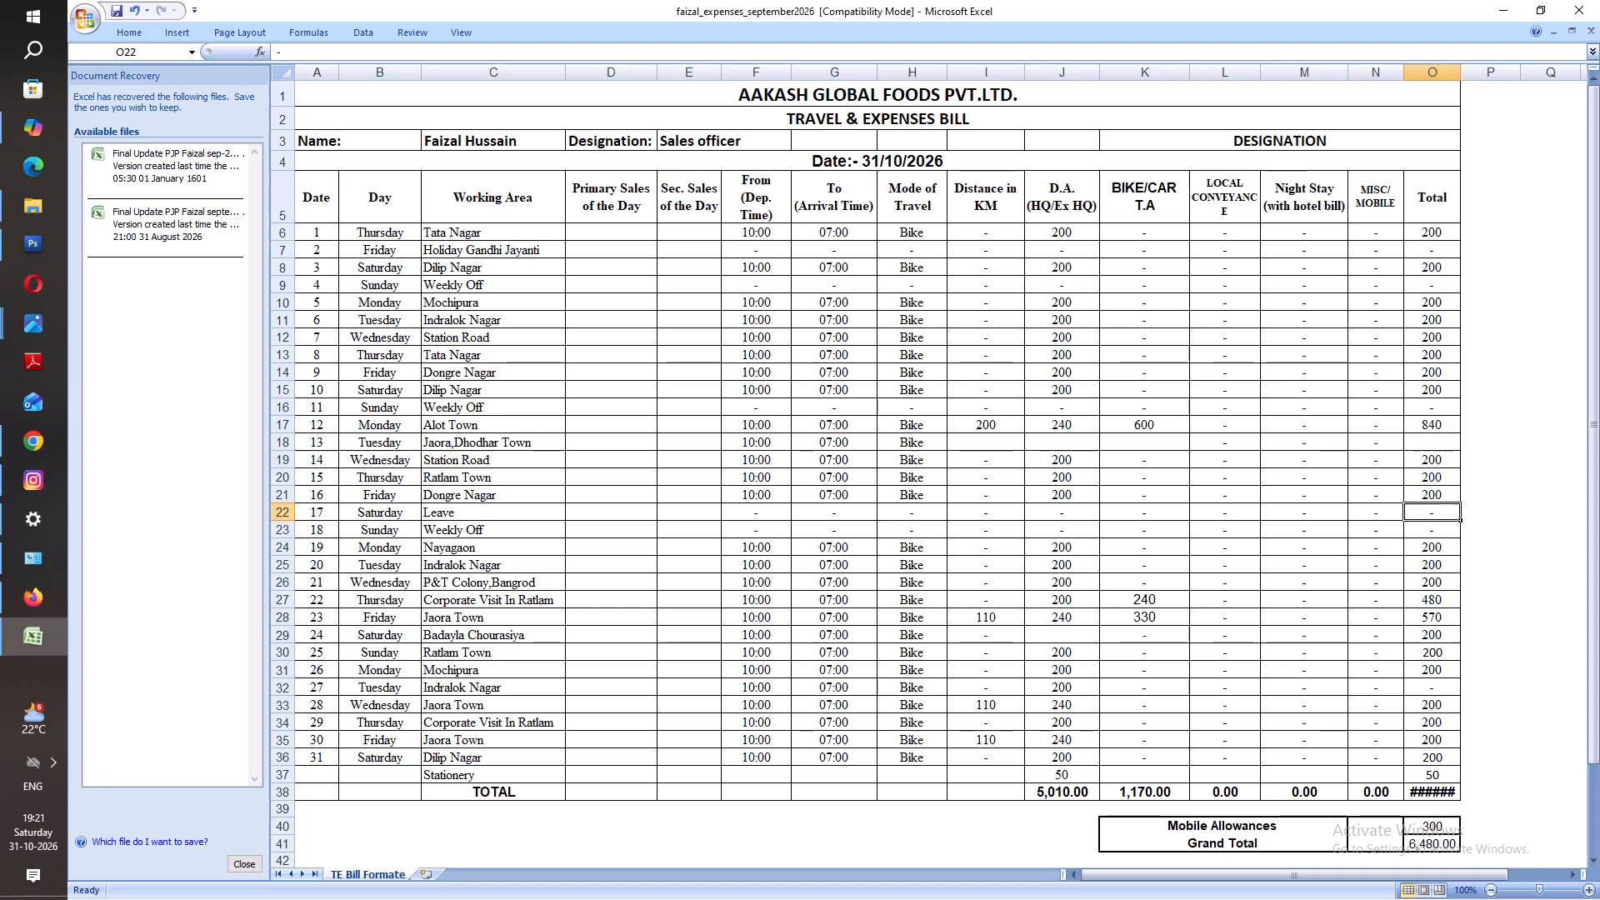
key(Down)
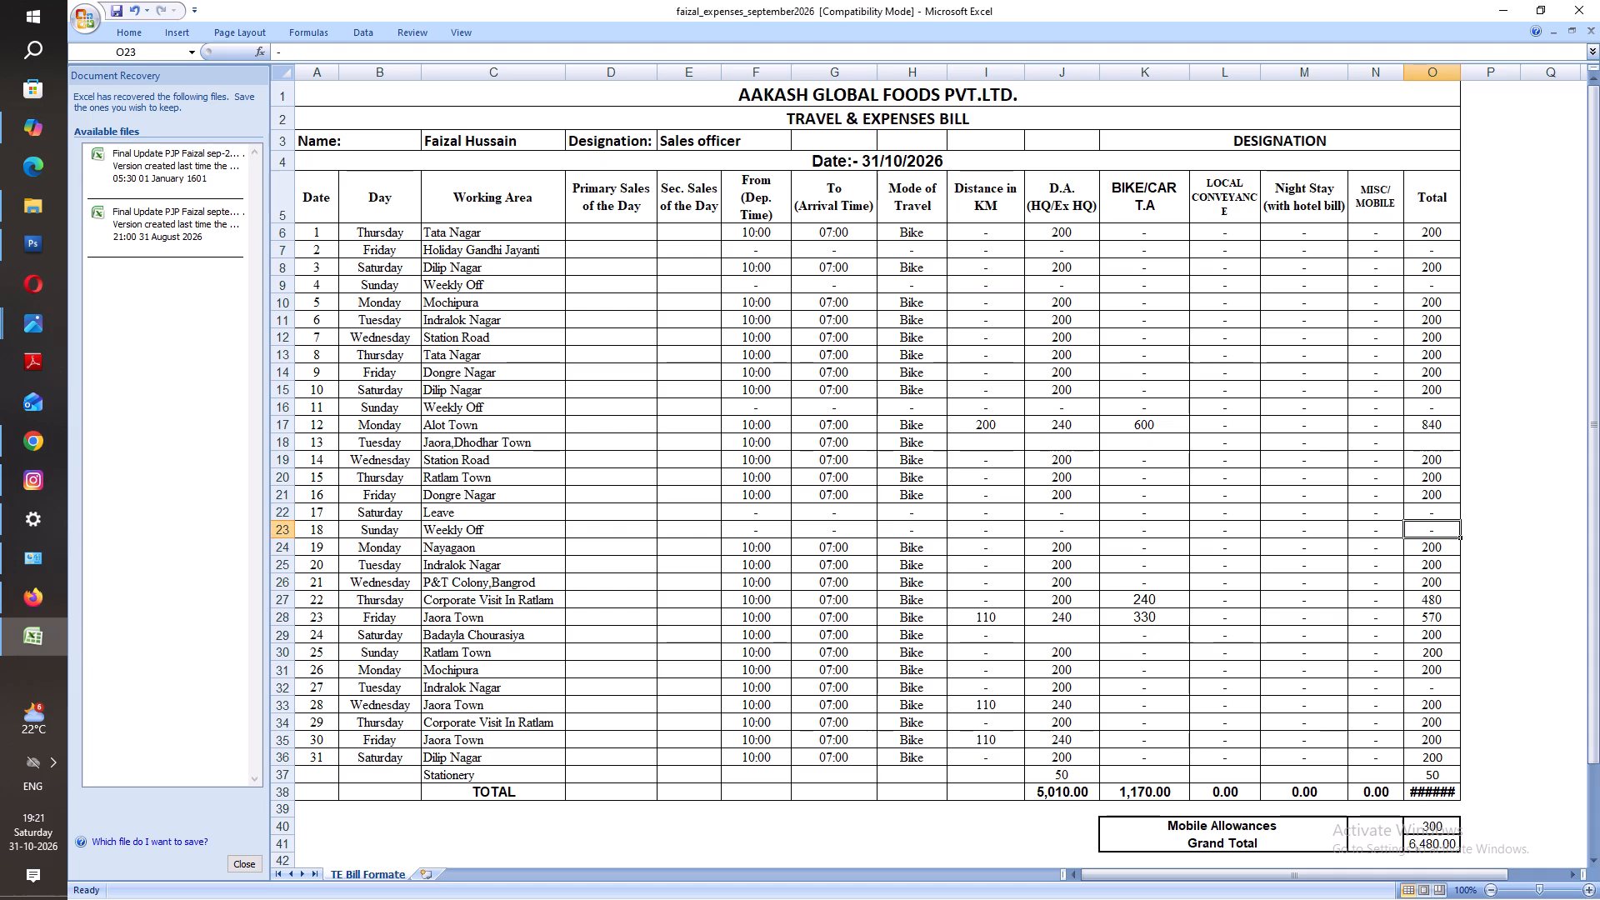
key(Down)
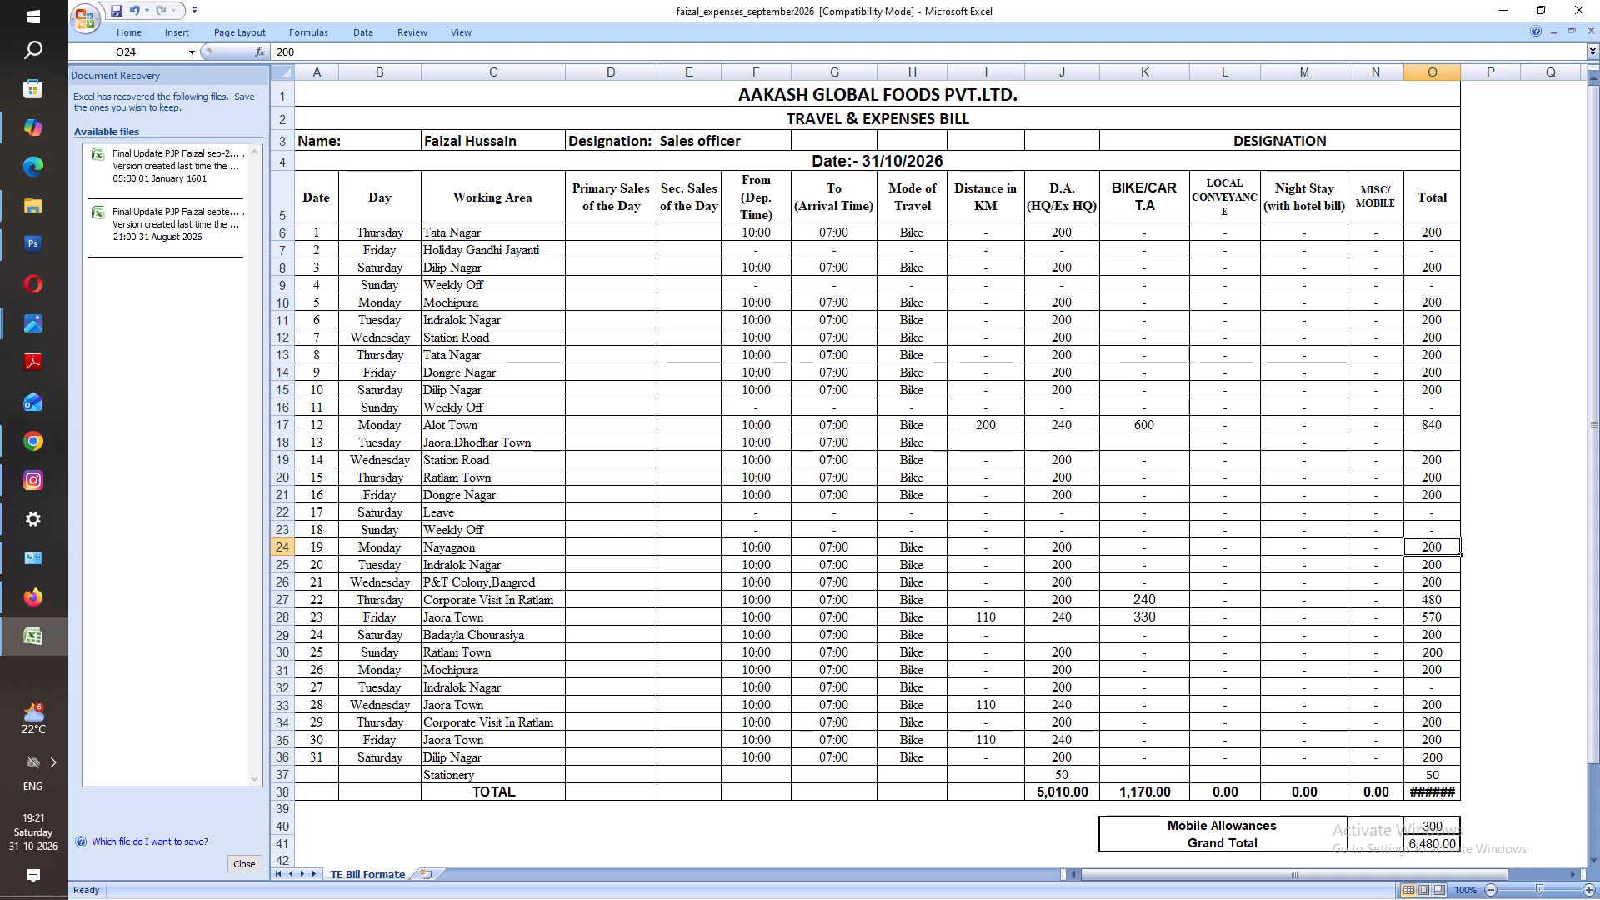
key(Up)
key(Up)
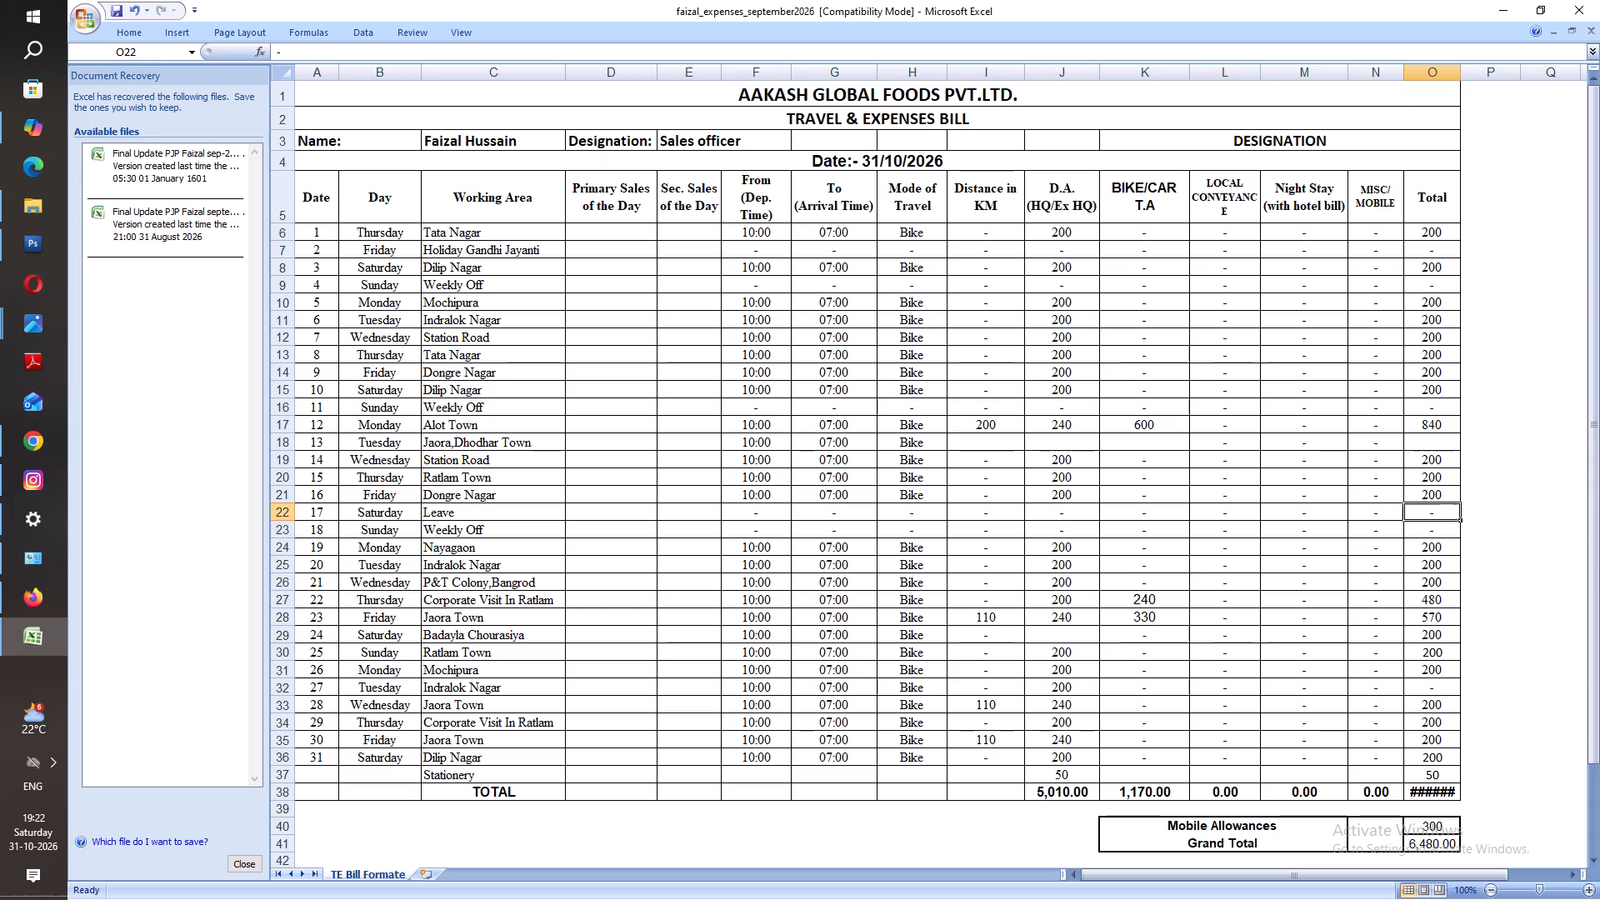
key(Down)
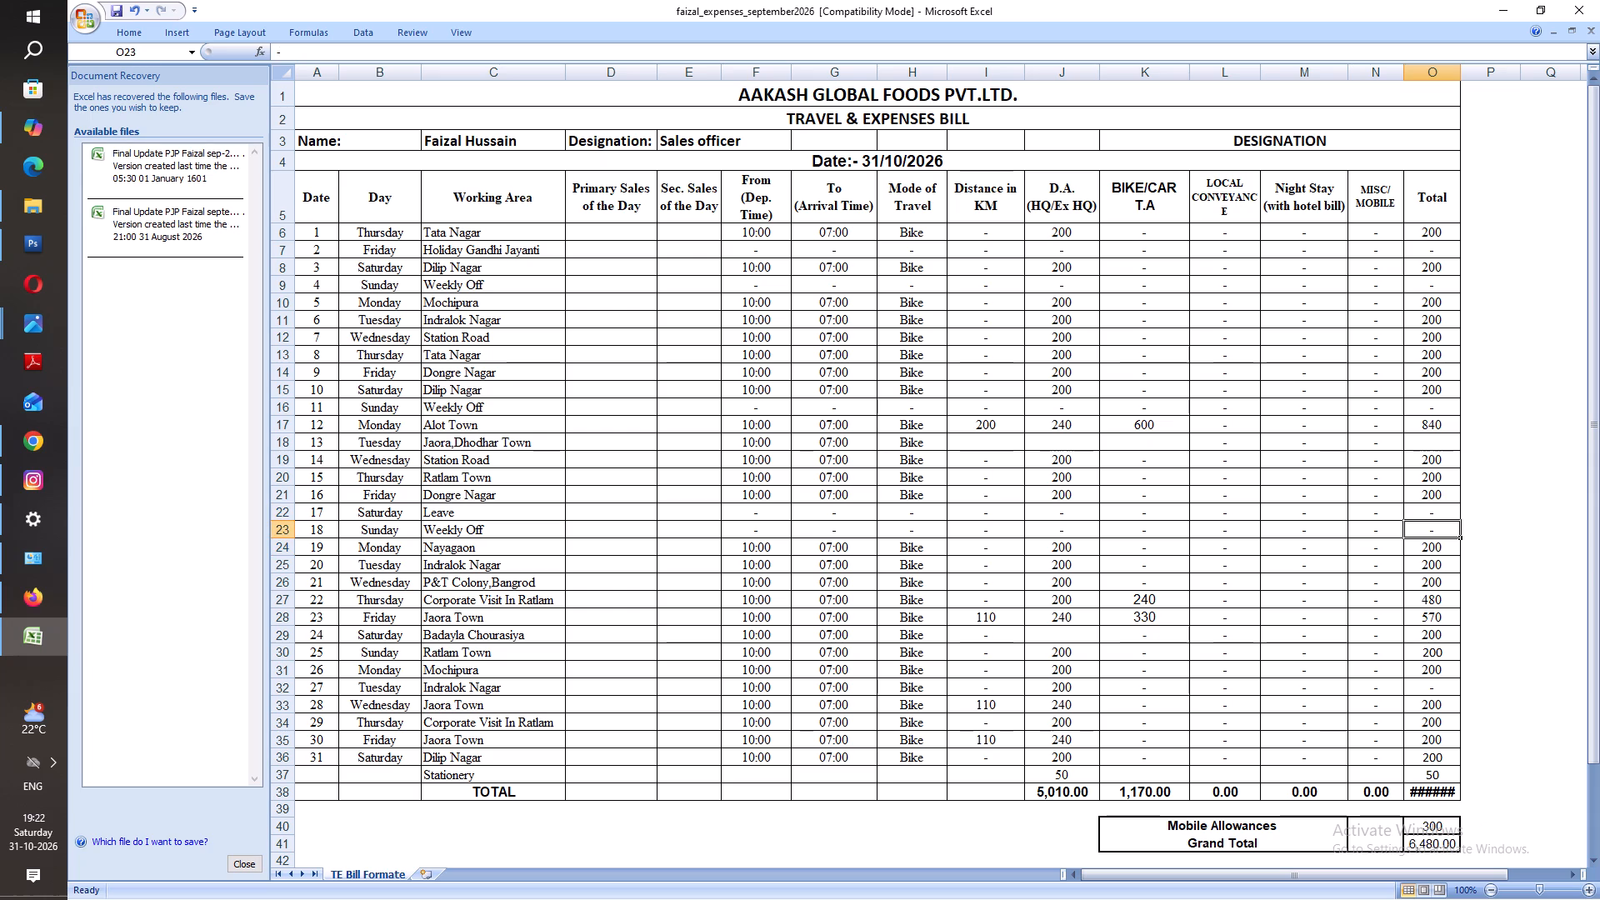
key(Down)
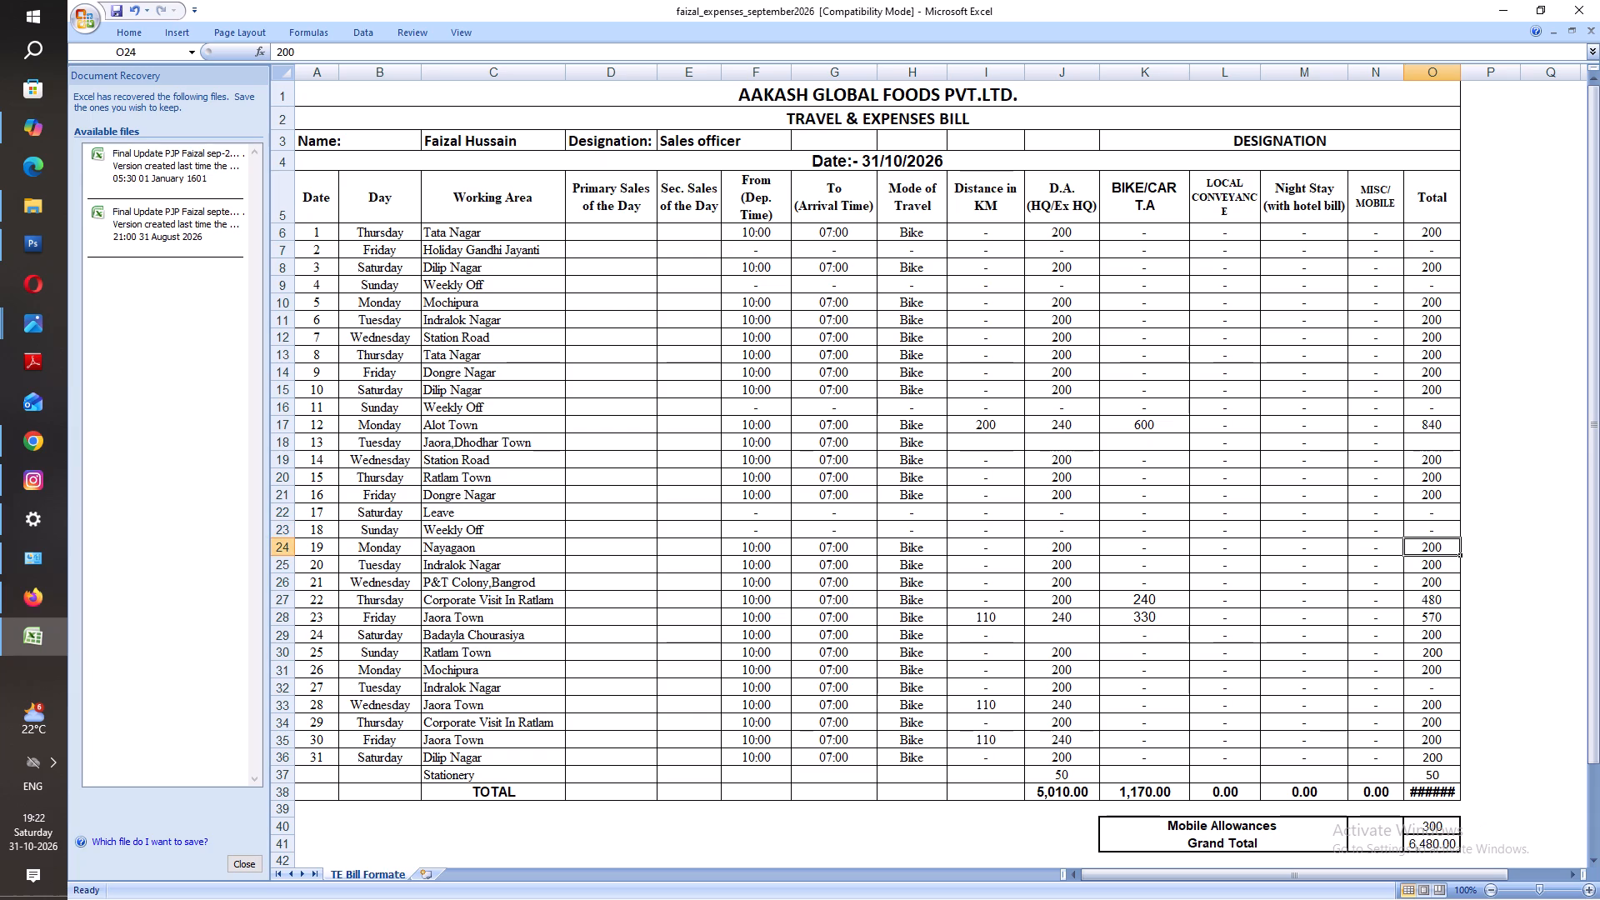
key(Down)
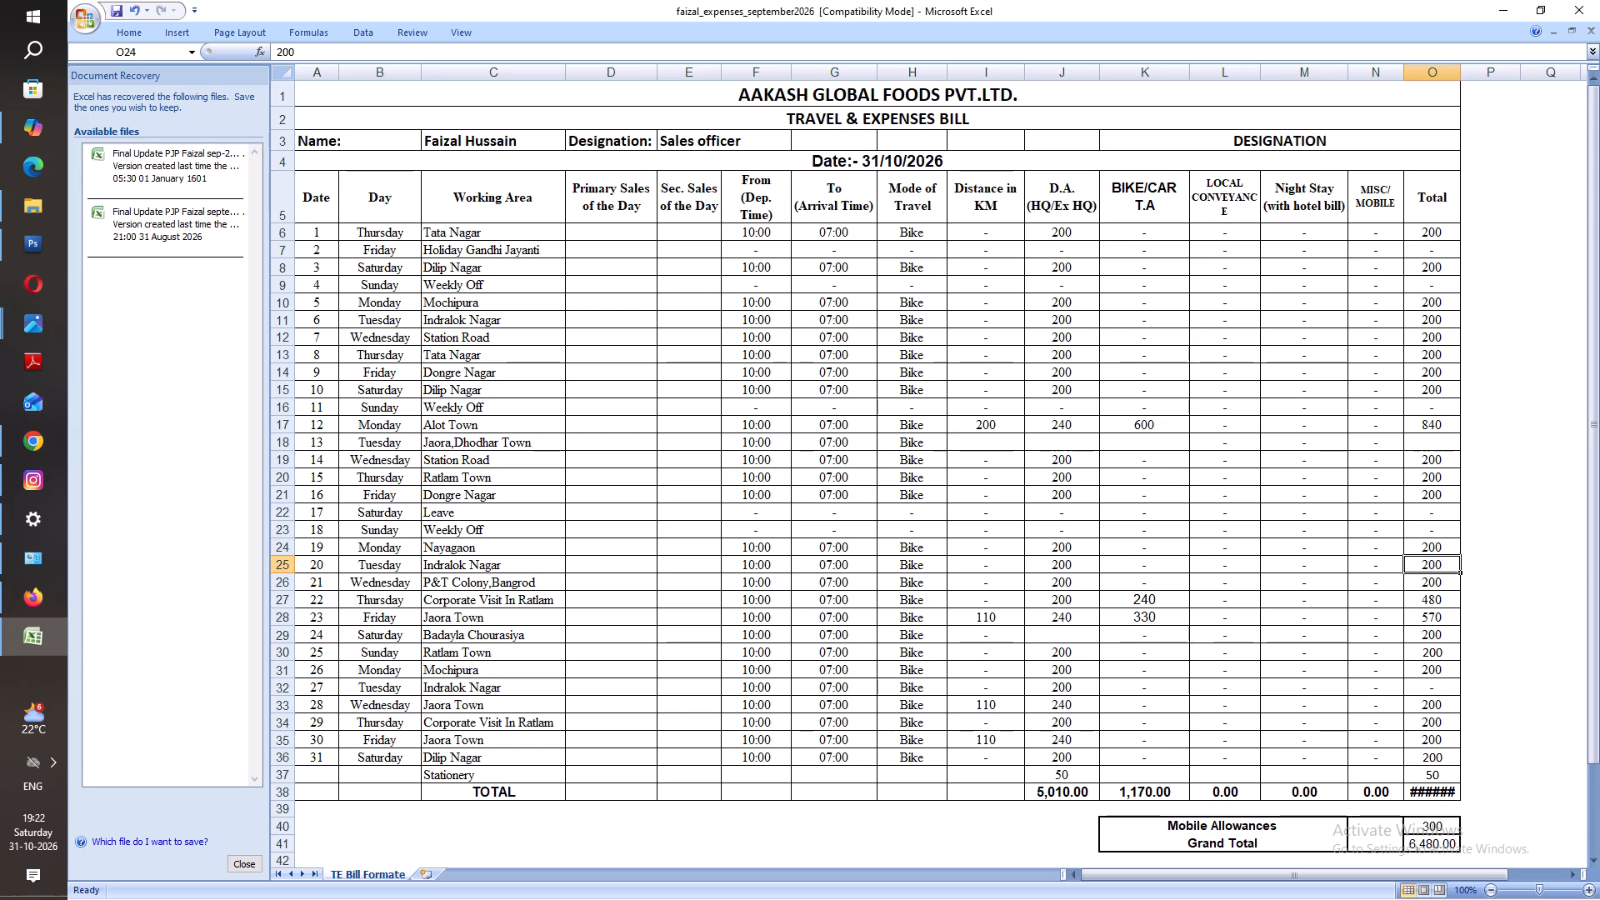
key(Down)
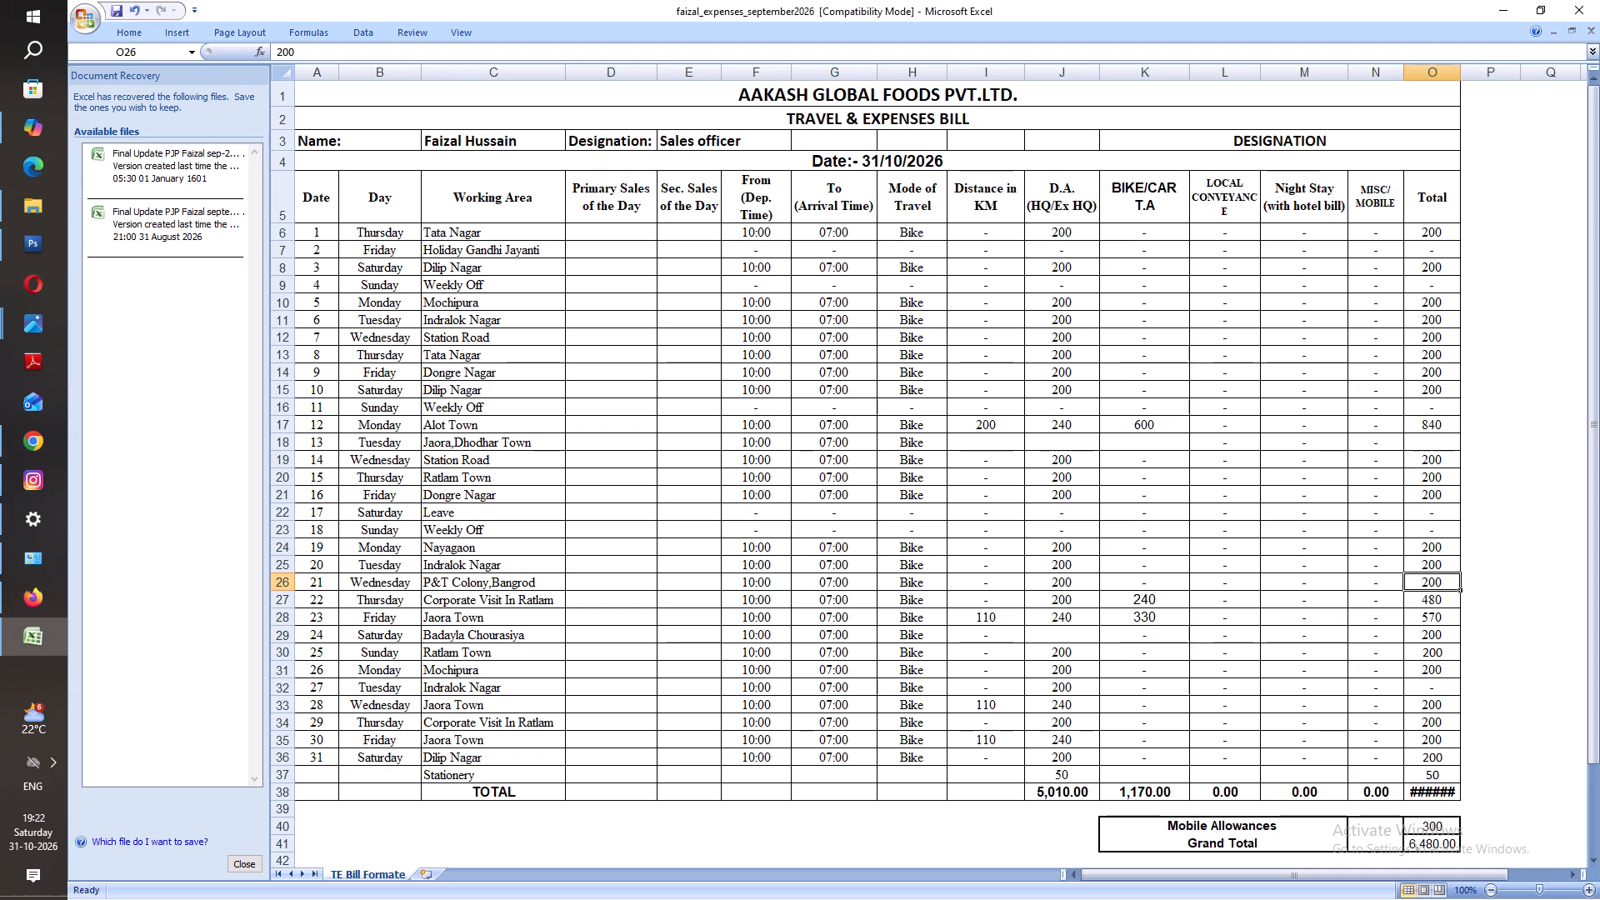
Set the Total of date 22 (Thursday, Corporate Visit In Ratlam) to 200.
key(Down)
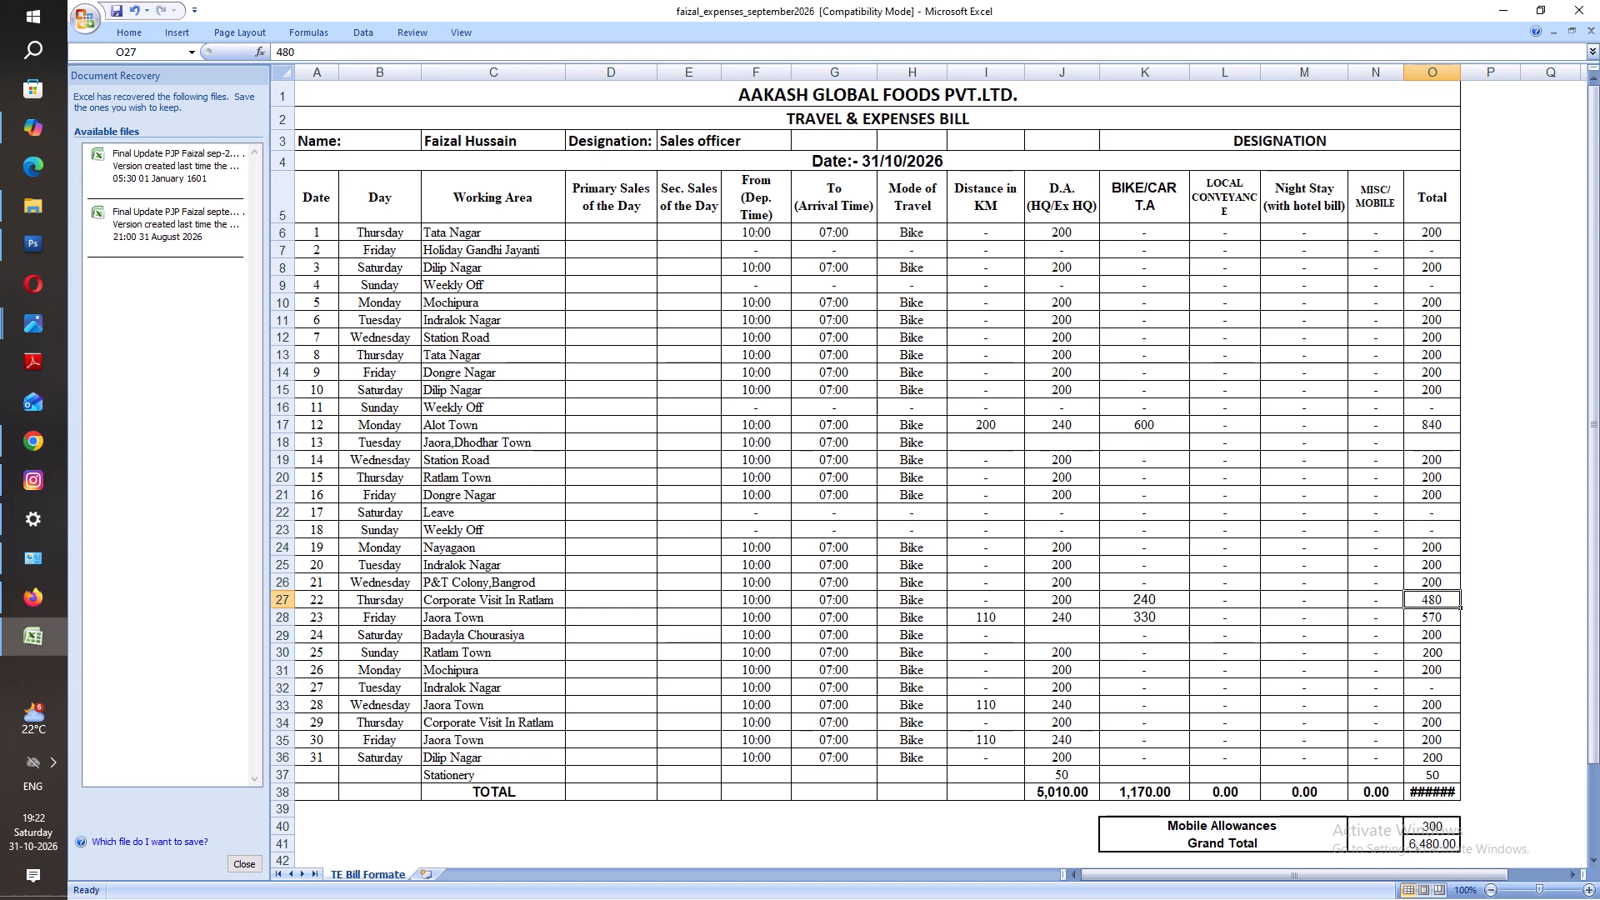
text(200)
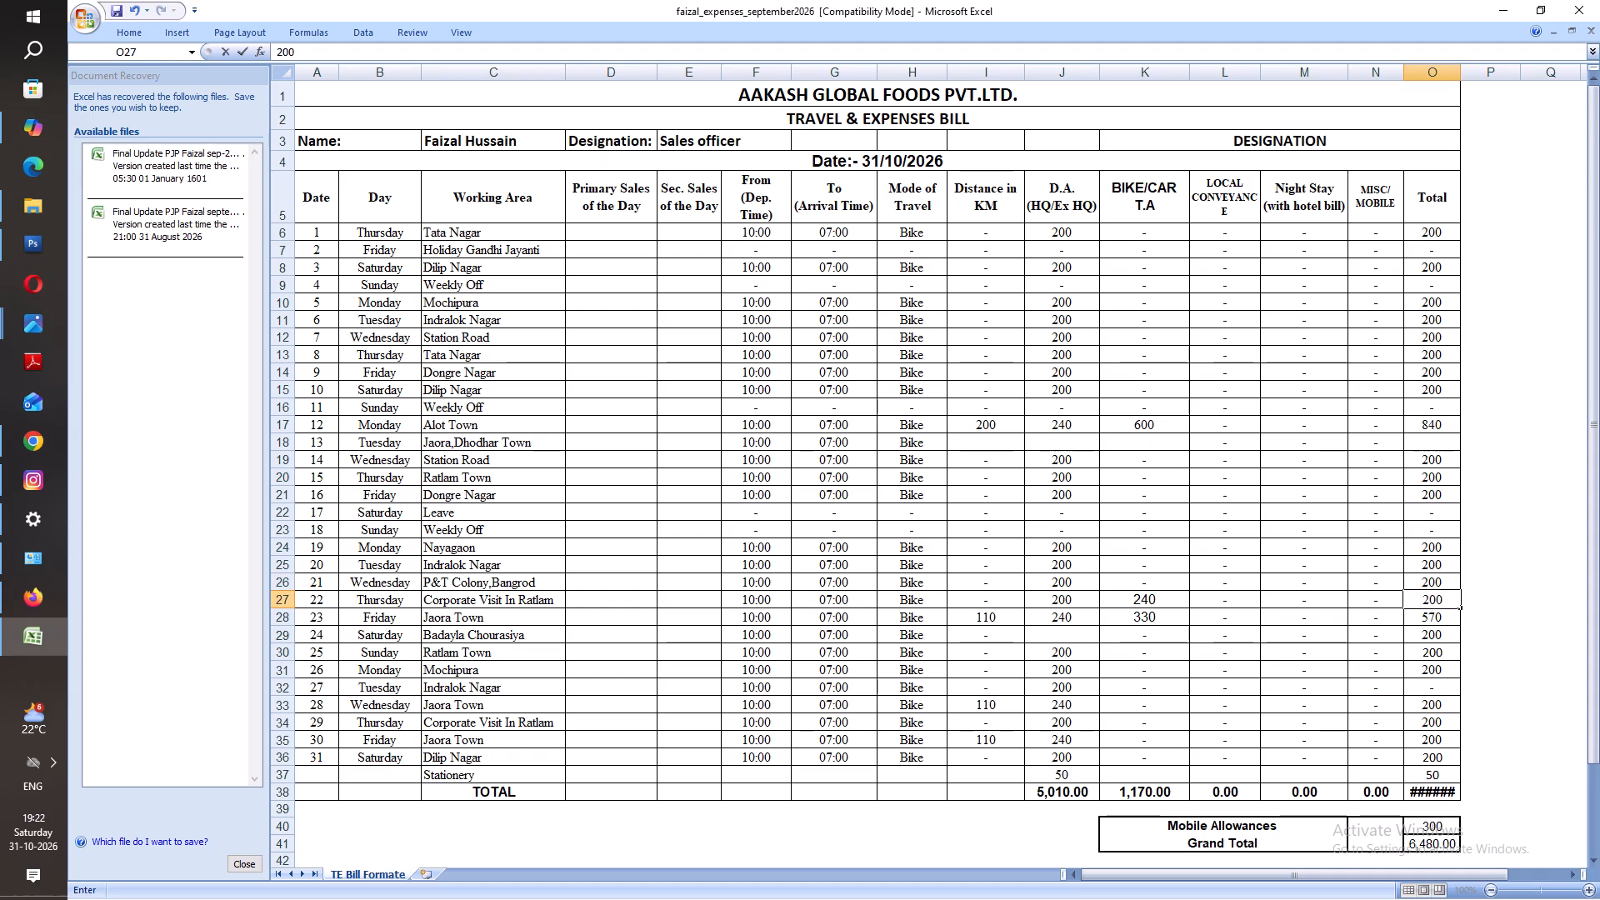
key(Left)
Copy the dash from date 22's LOCAL CONVEYANCE cell into date 22's BIKE/CAR T.A cell.
key(Left)
key(Left)
key(Left)
key(Right)
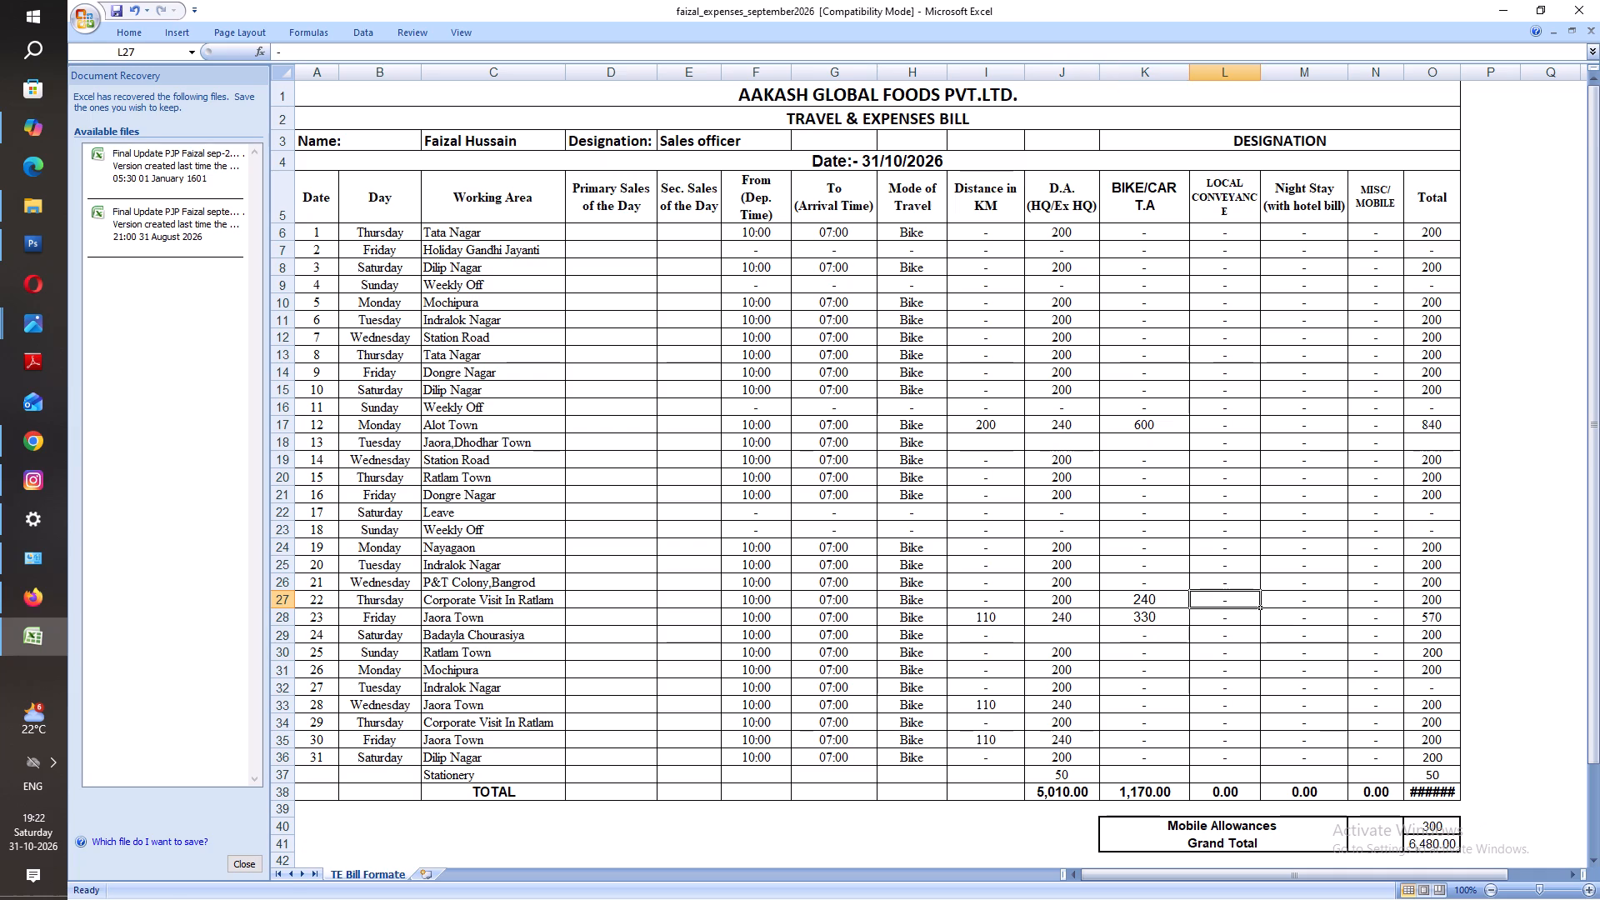
key(ctrl+c)
key(Left)
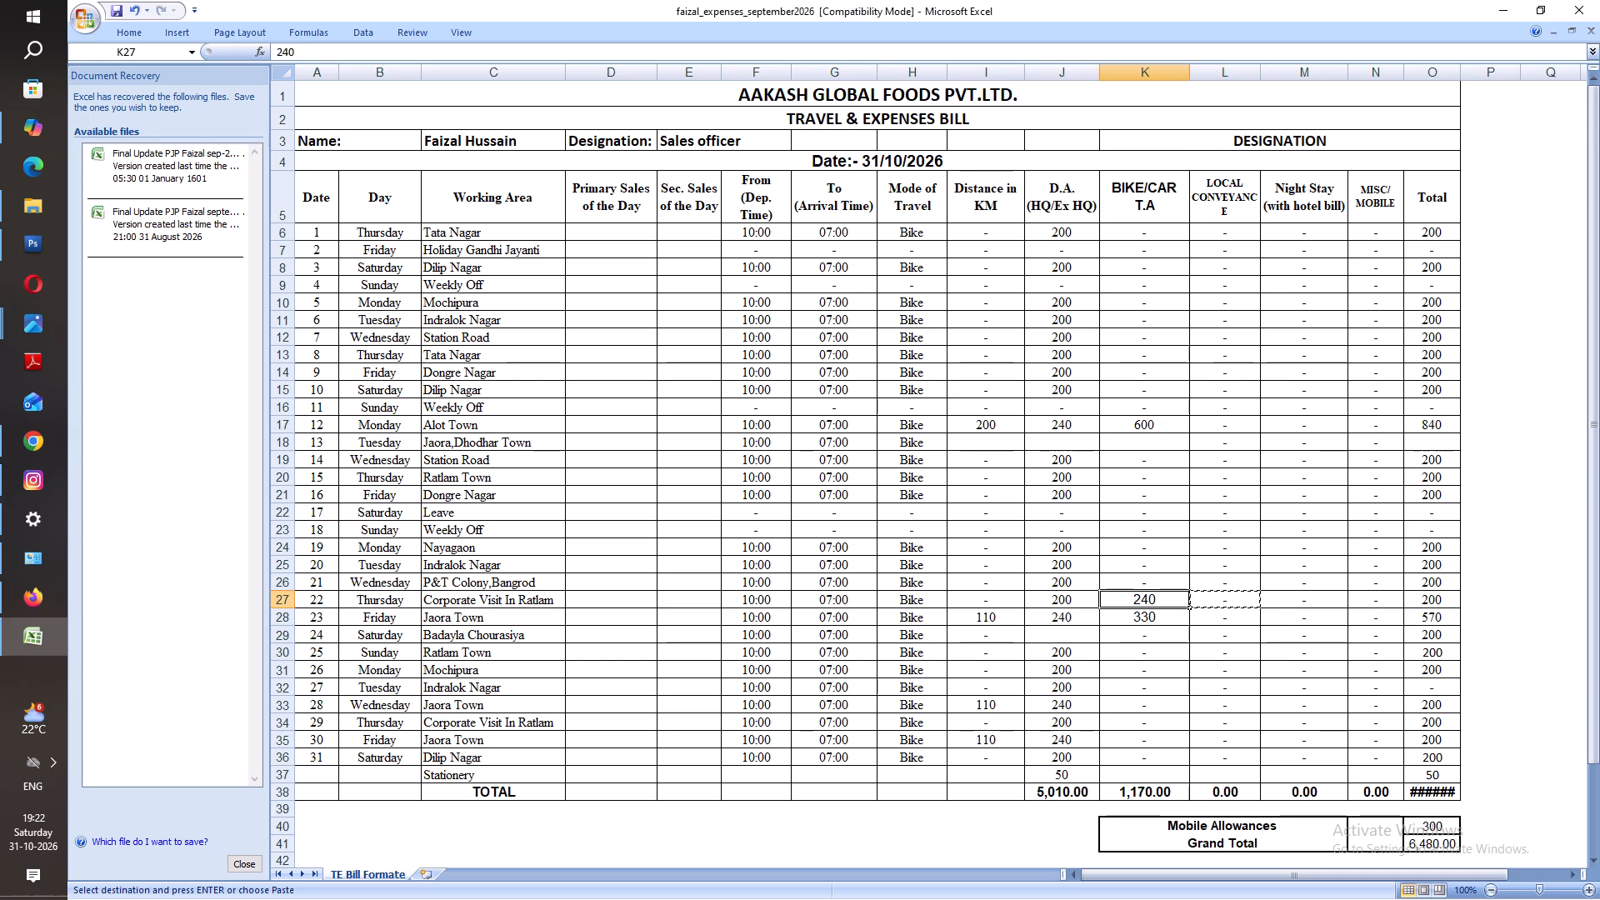
key(ctrl+v)
key(Right)
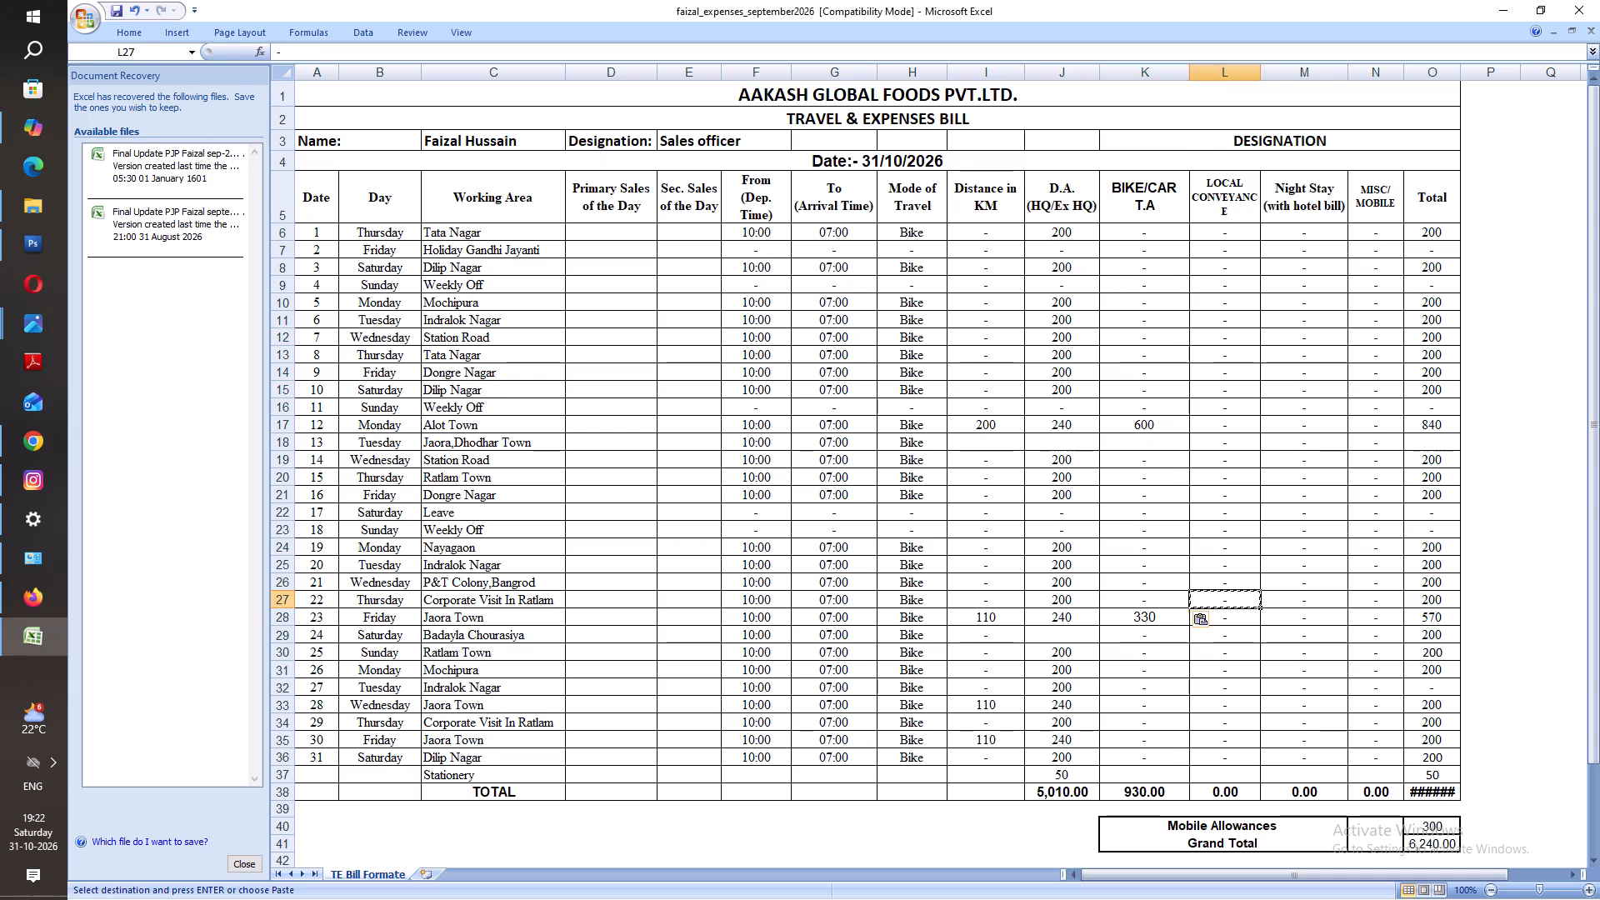
key(Right)
key(Right)
key(Right)
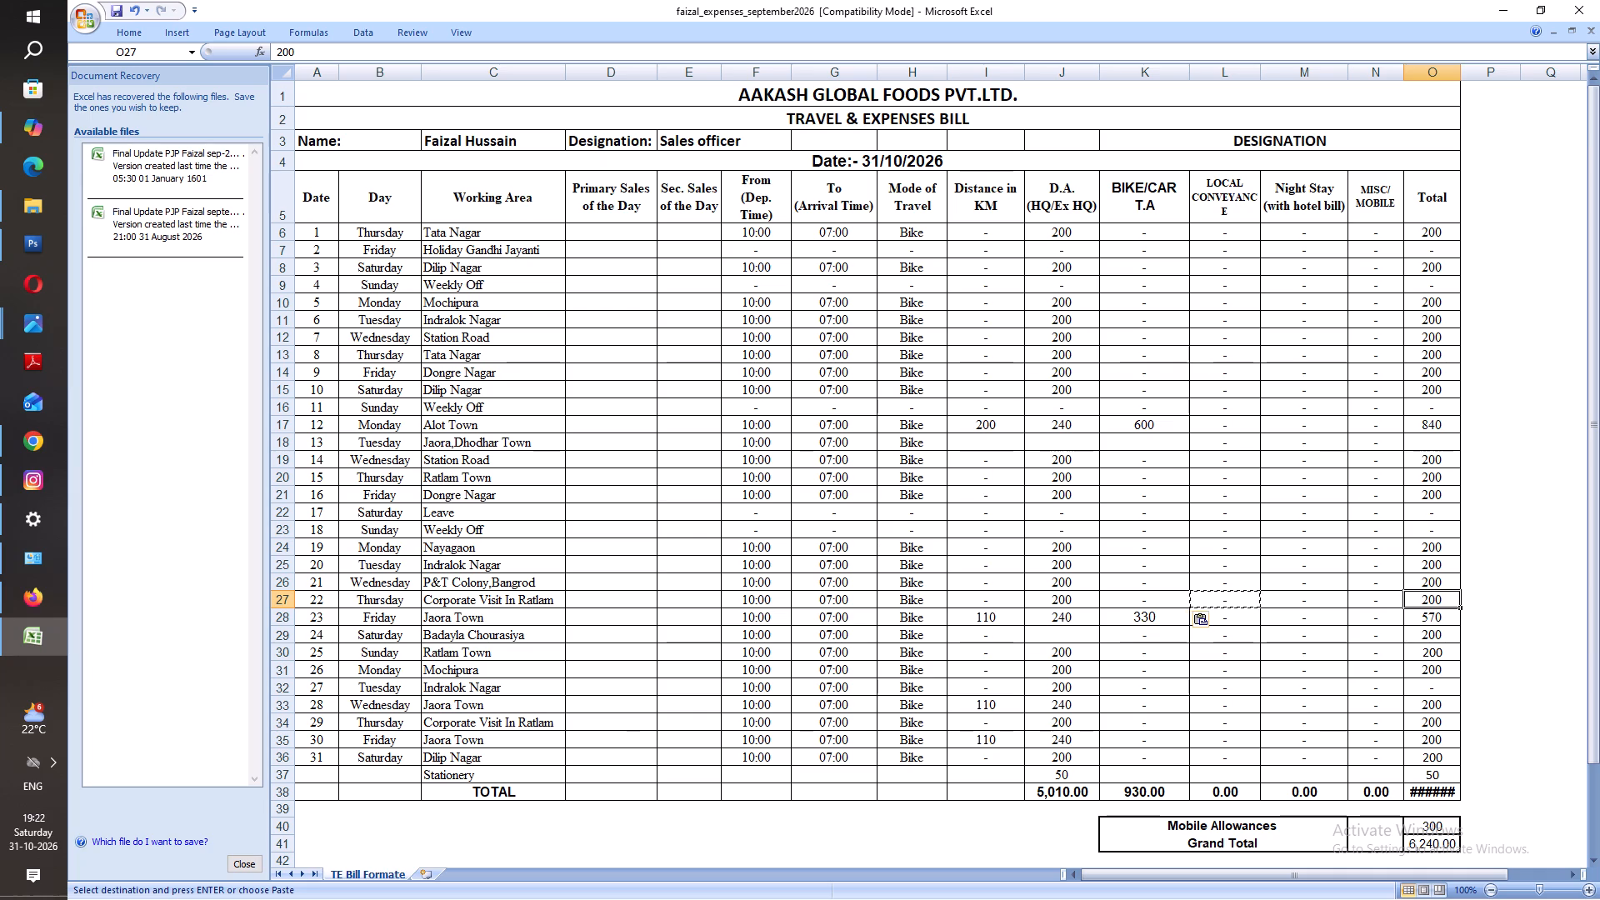
key(Down)
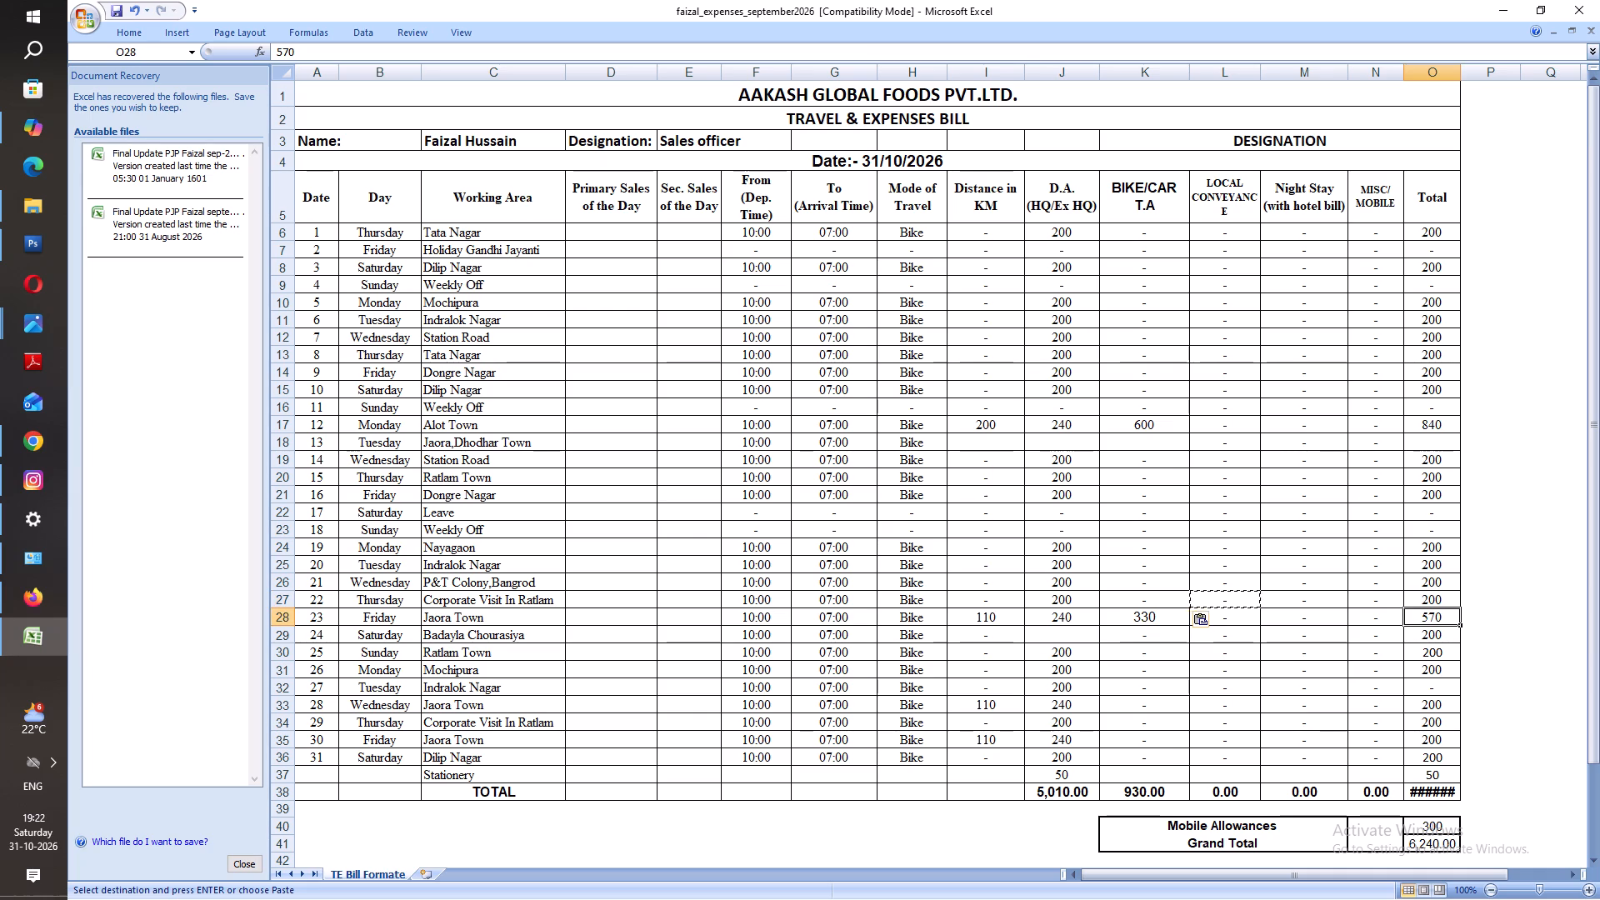
key(Down)
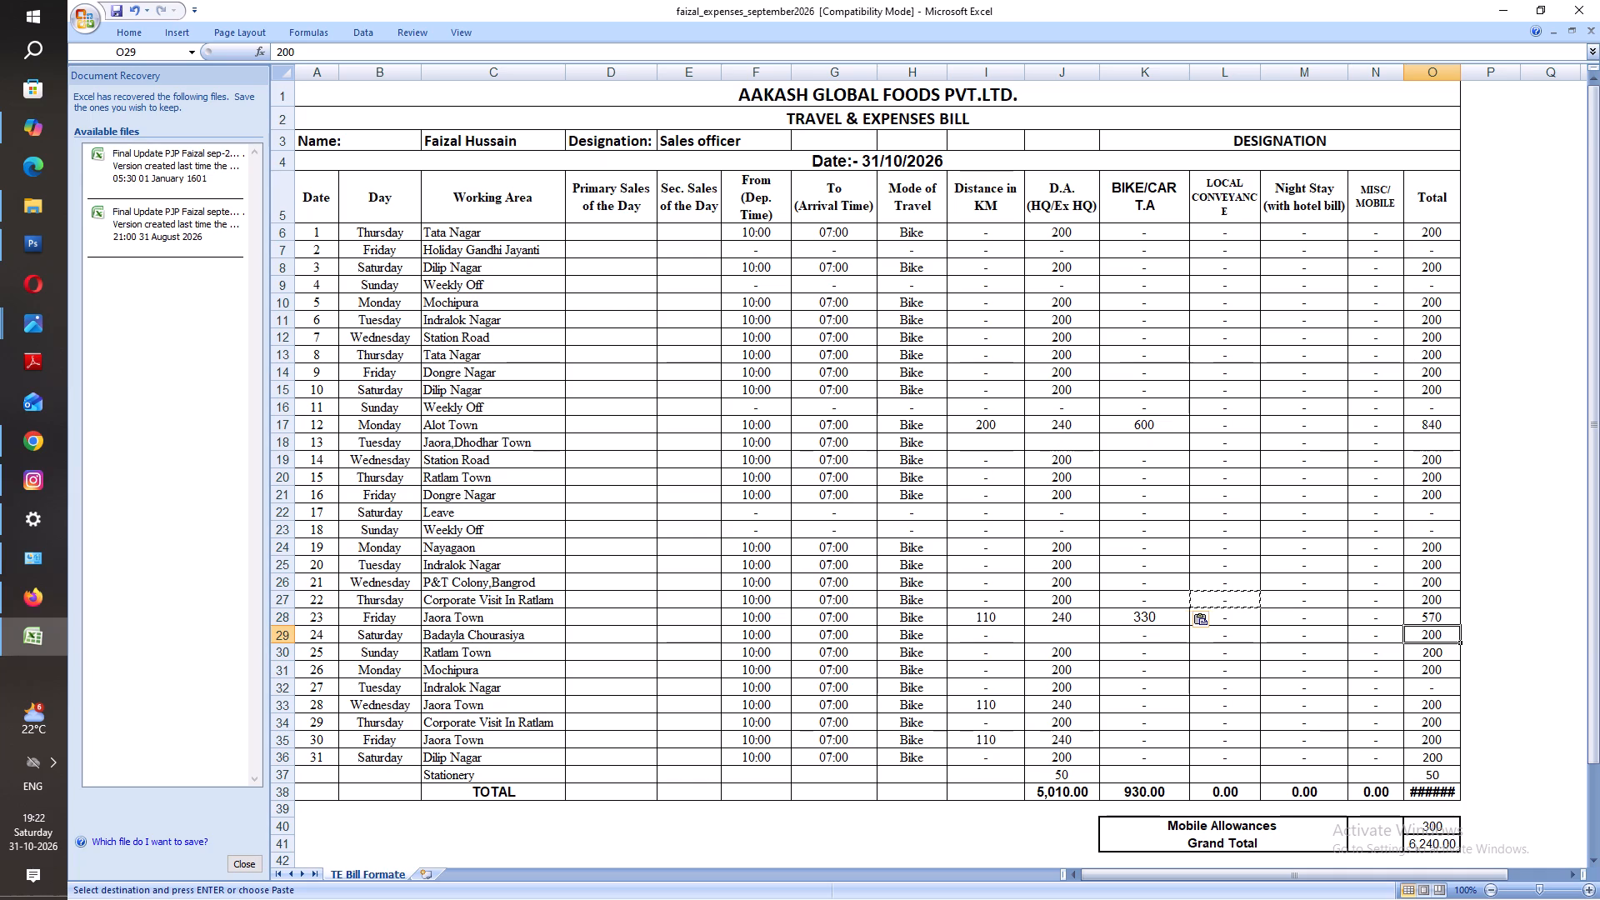
key(BackSpace)
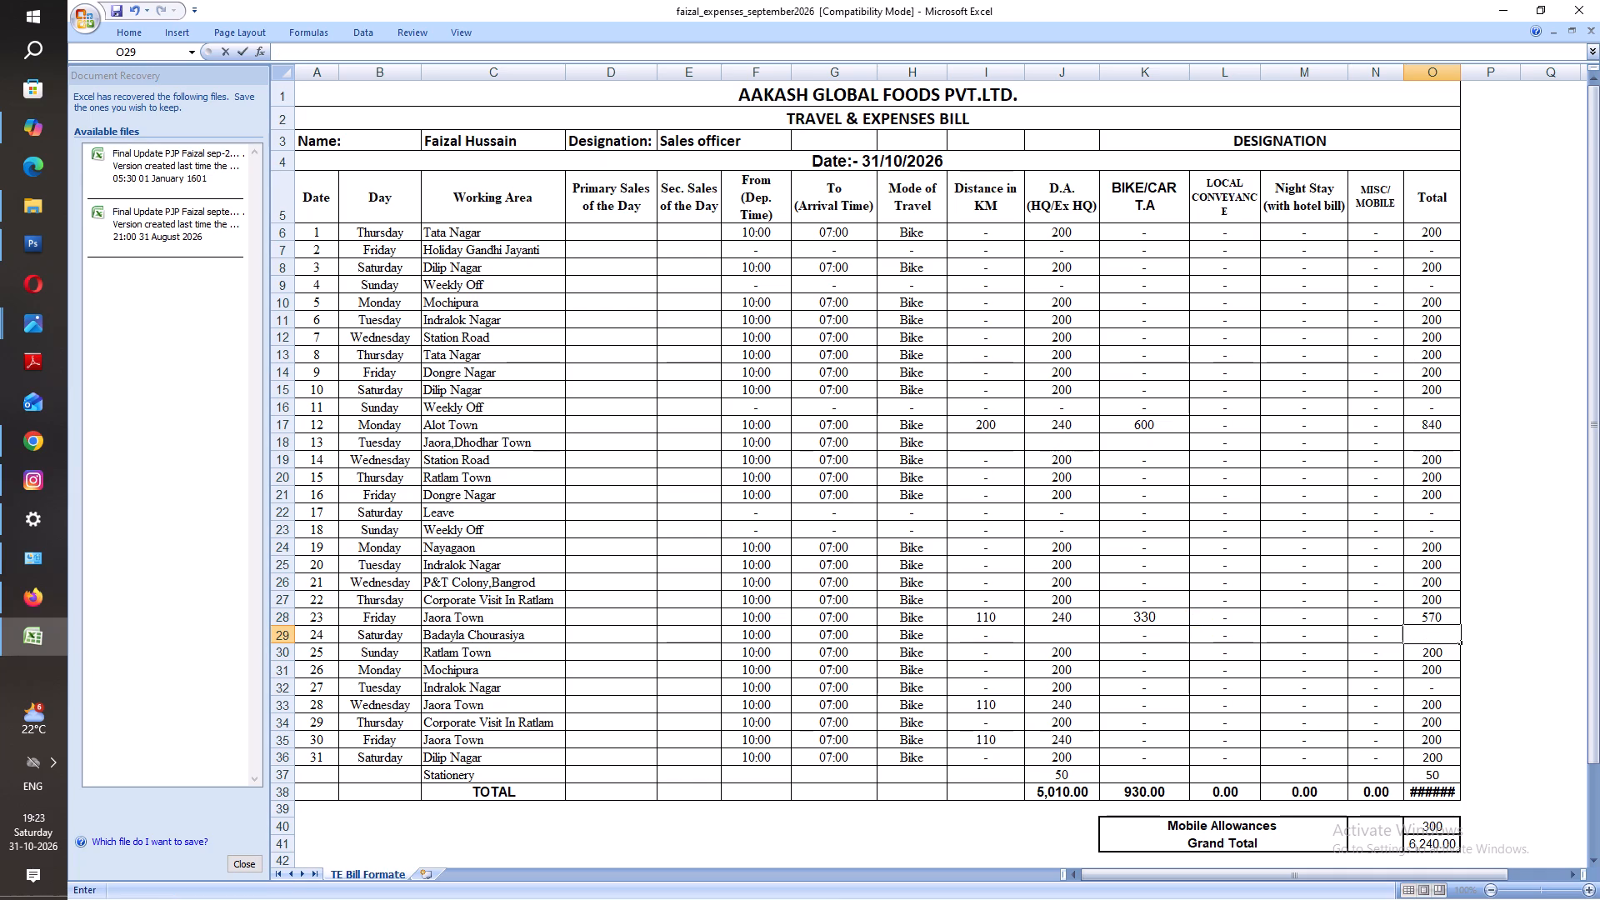
key(Down)
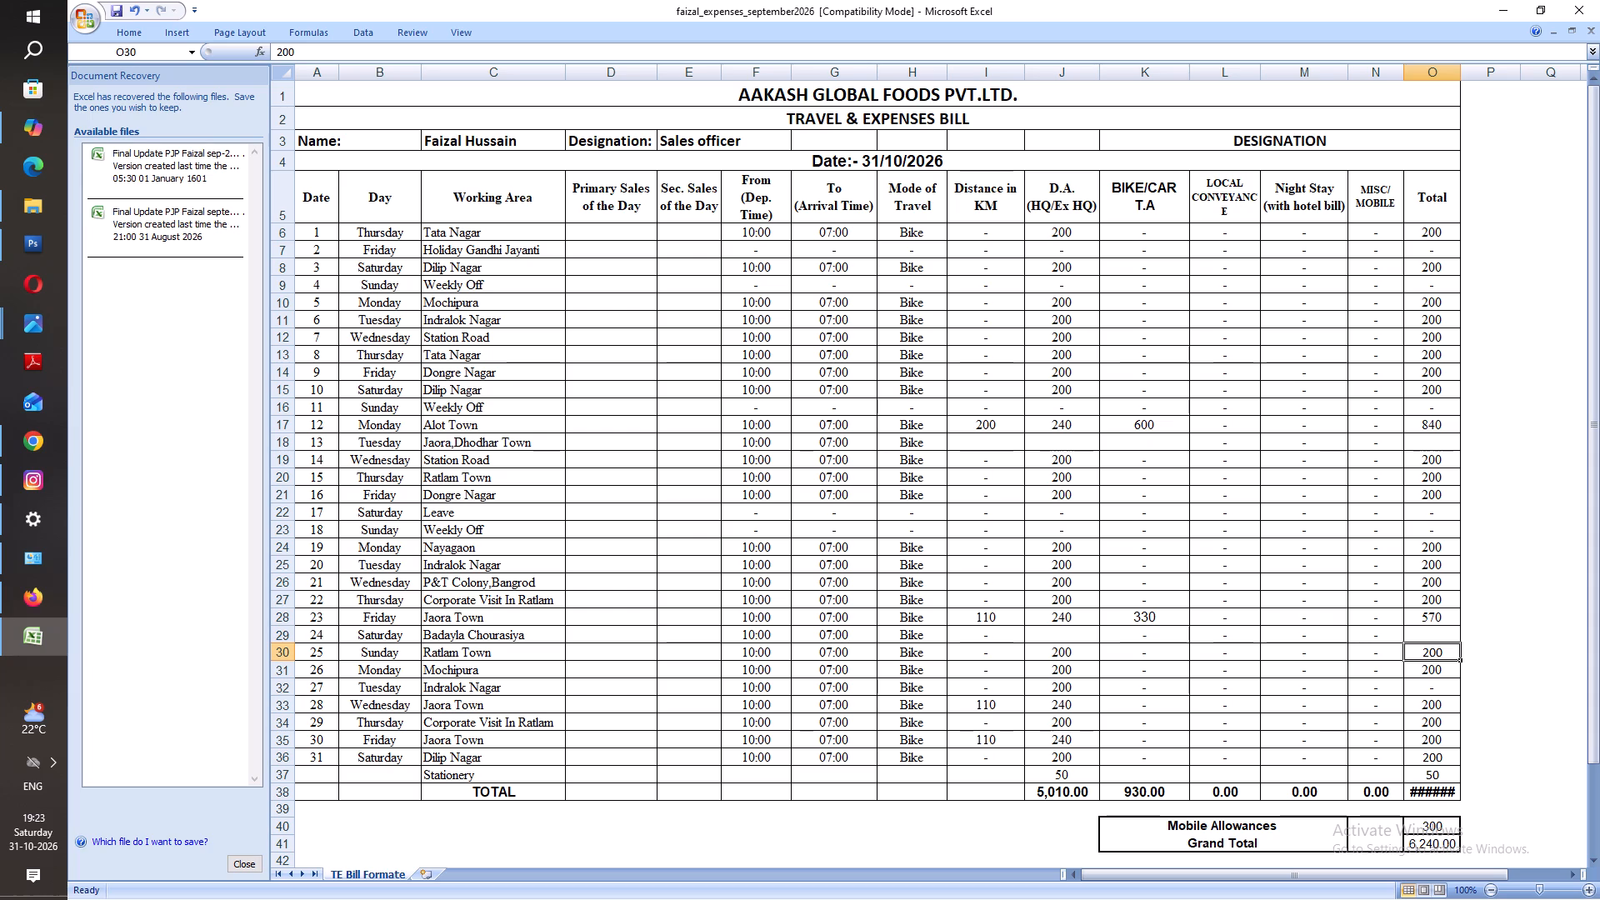
Set the Total of date 27 (Tuesday, Indralok Nagar) to 200.
key(Down)
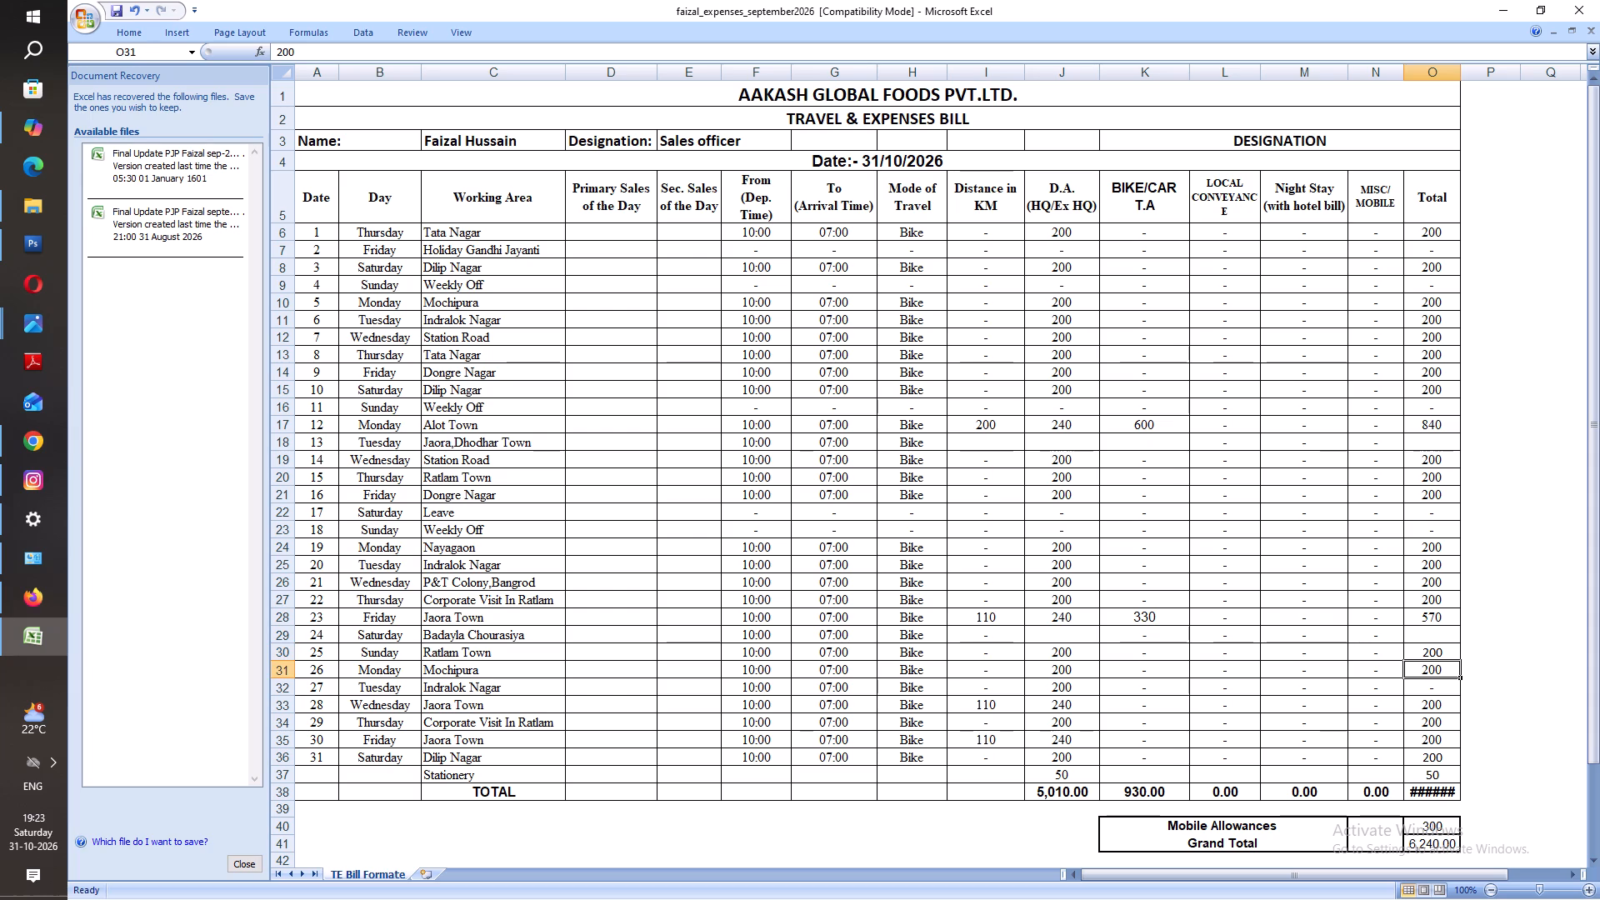
key(Down)
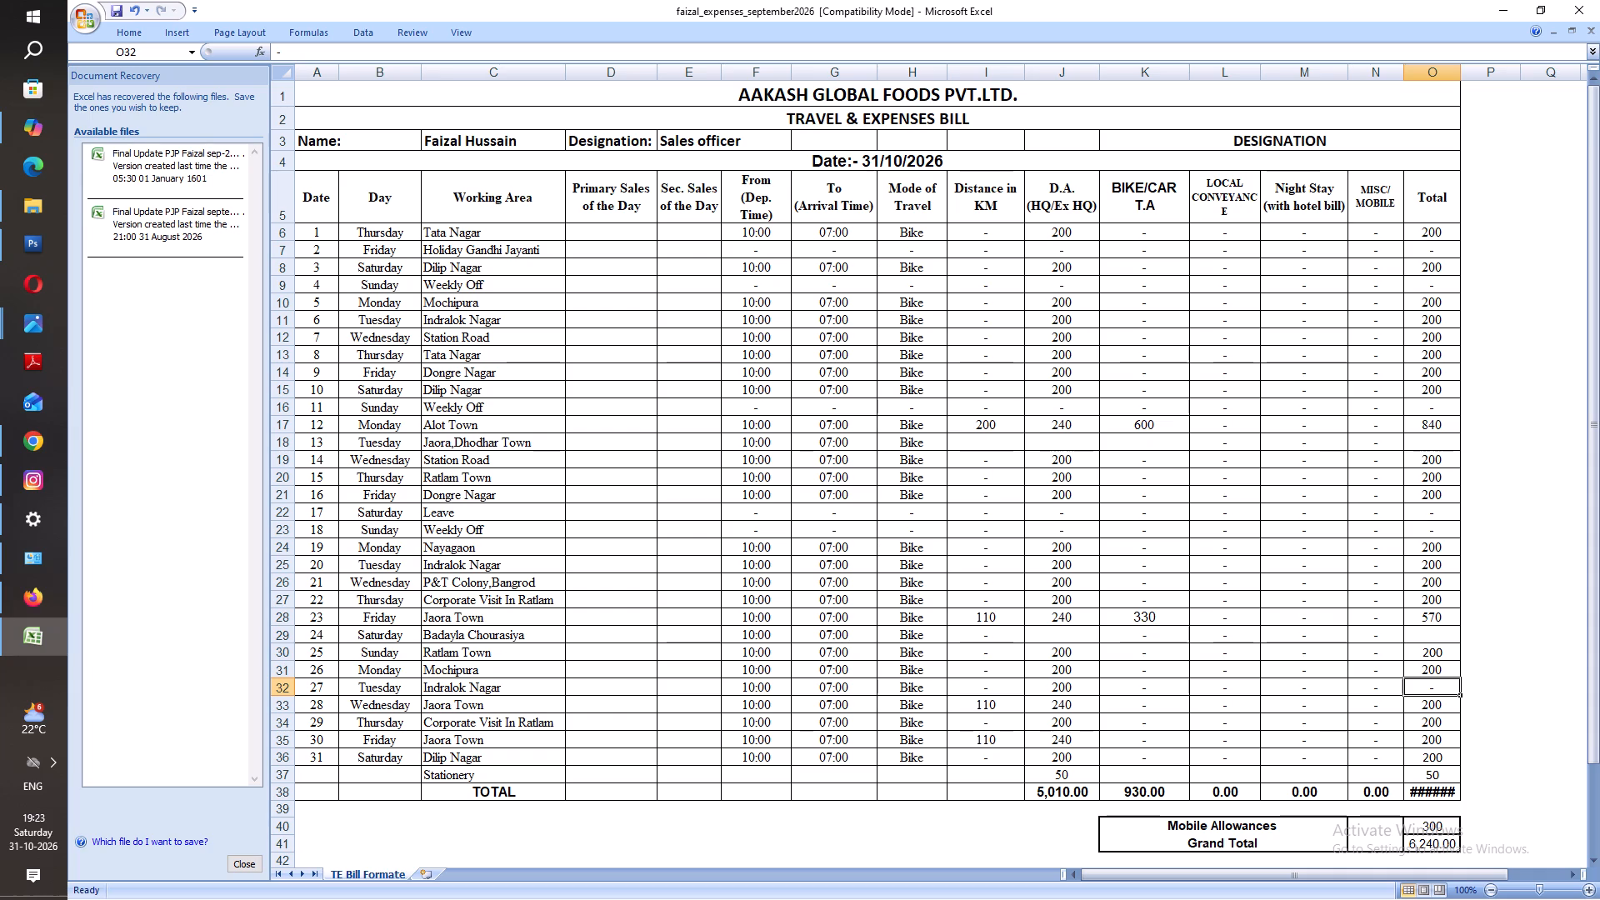
text(200)
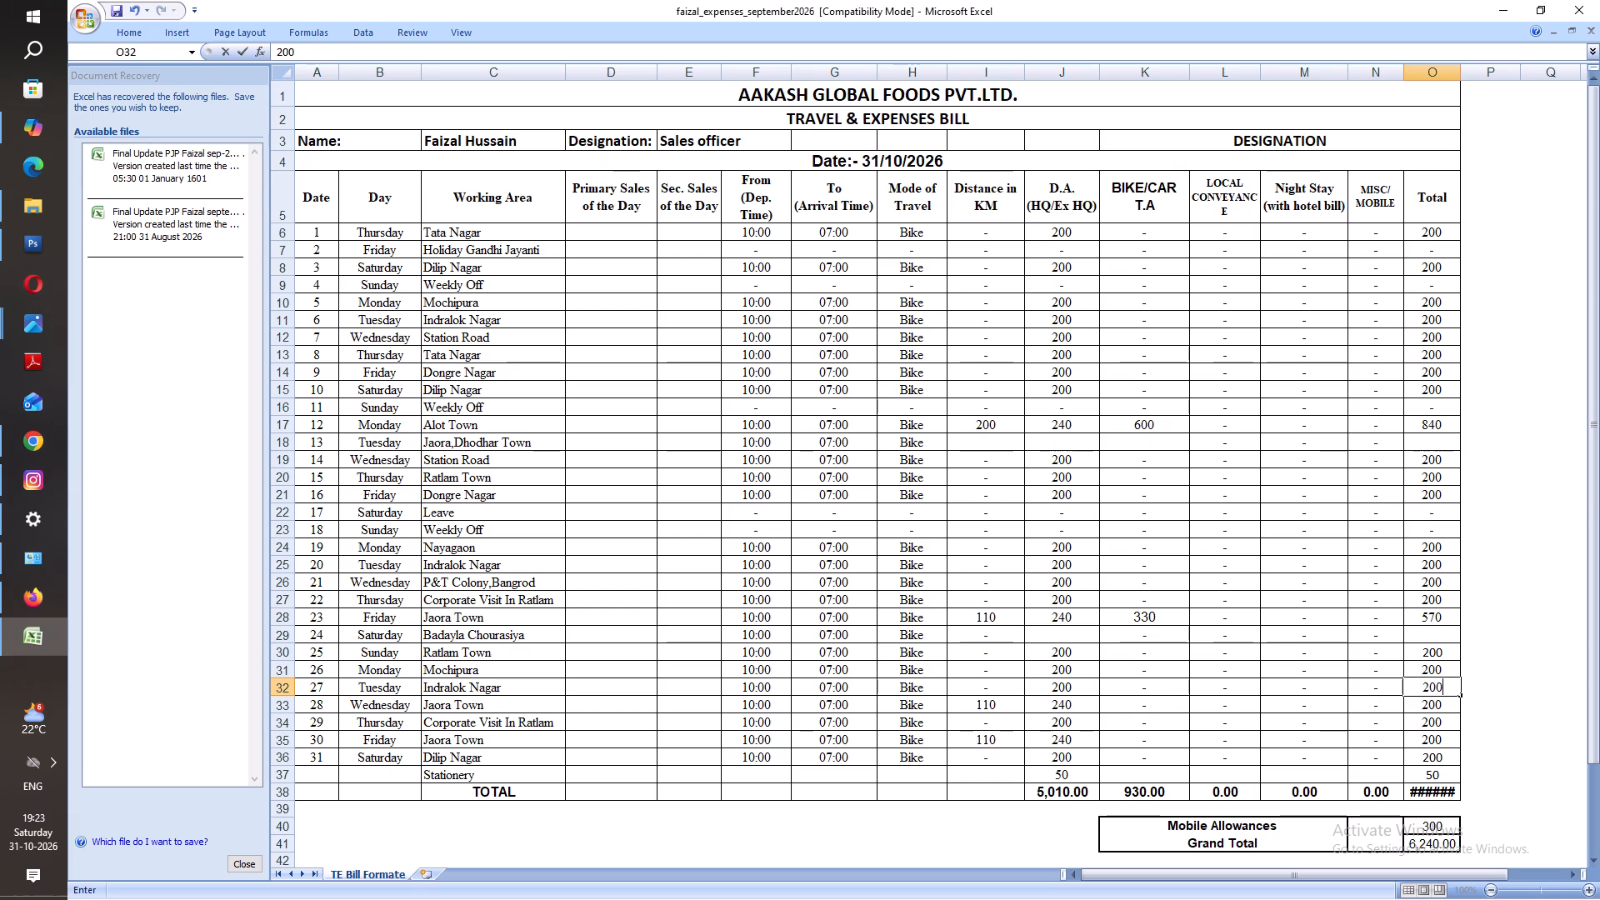
key(Down)
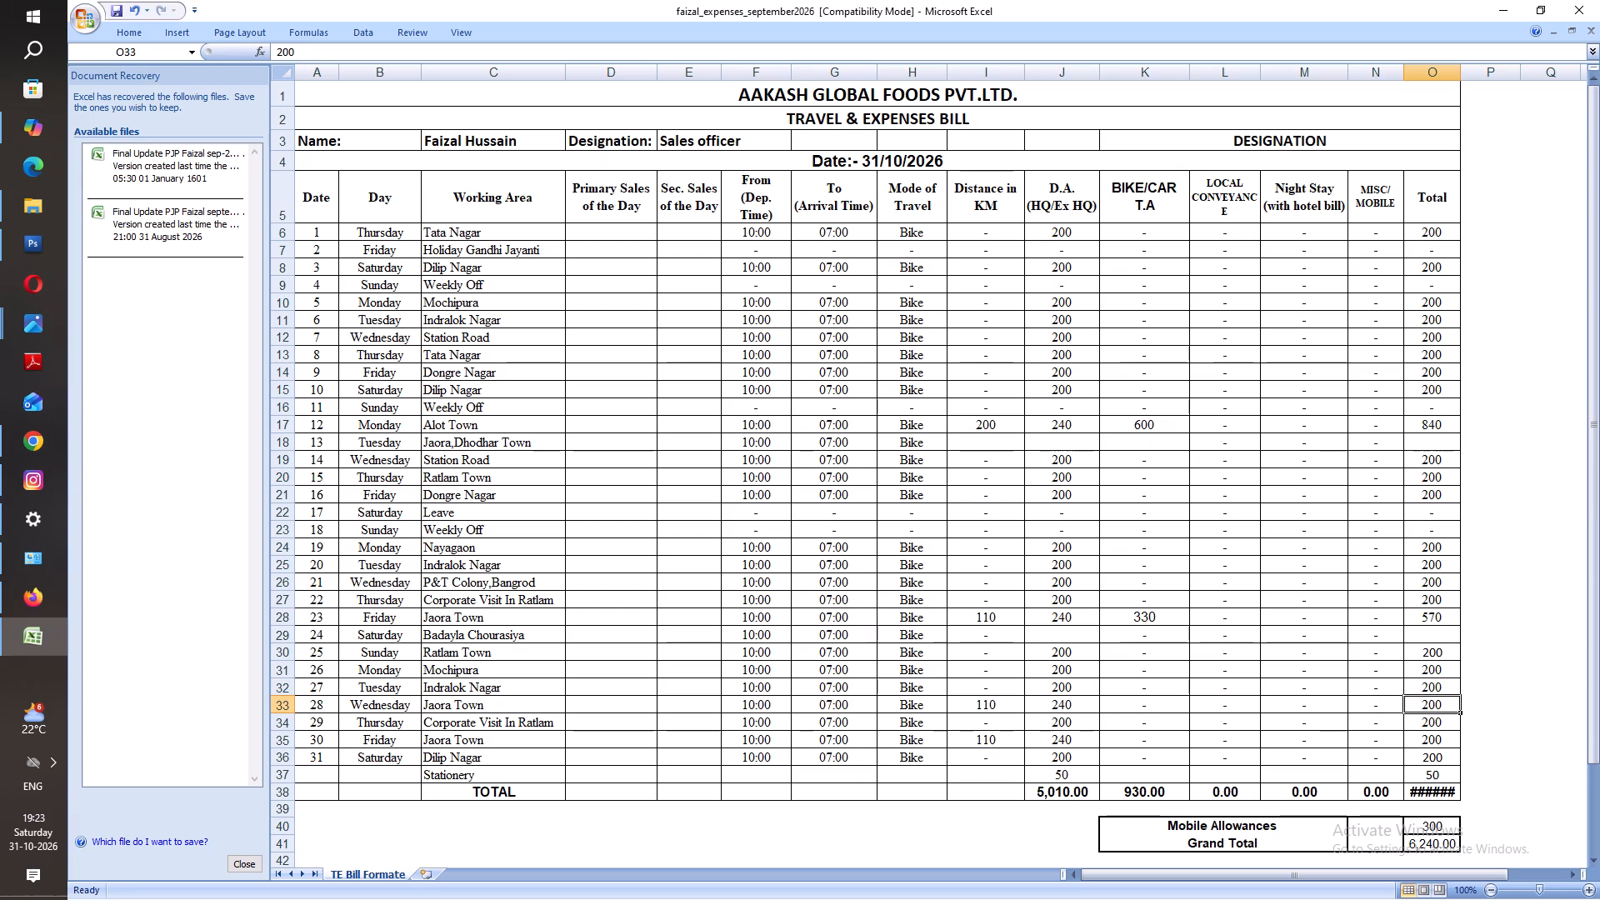
Enter 330 as the BIKE/CAR T.A of date 28 (Wednesday, Jaora Town).
key(Left)
key(Left)
key(Left)
key(Left)
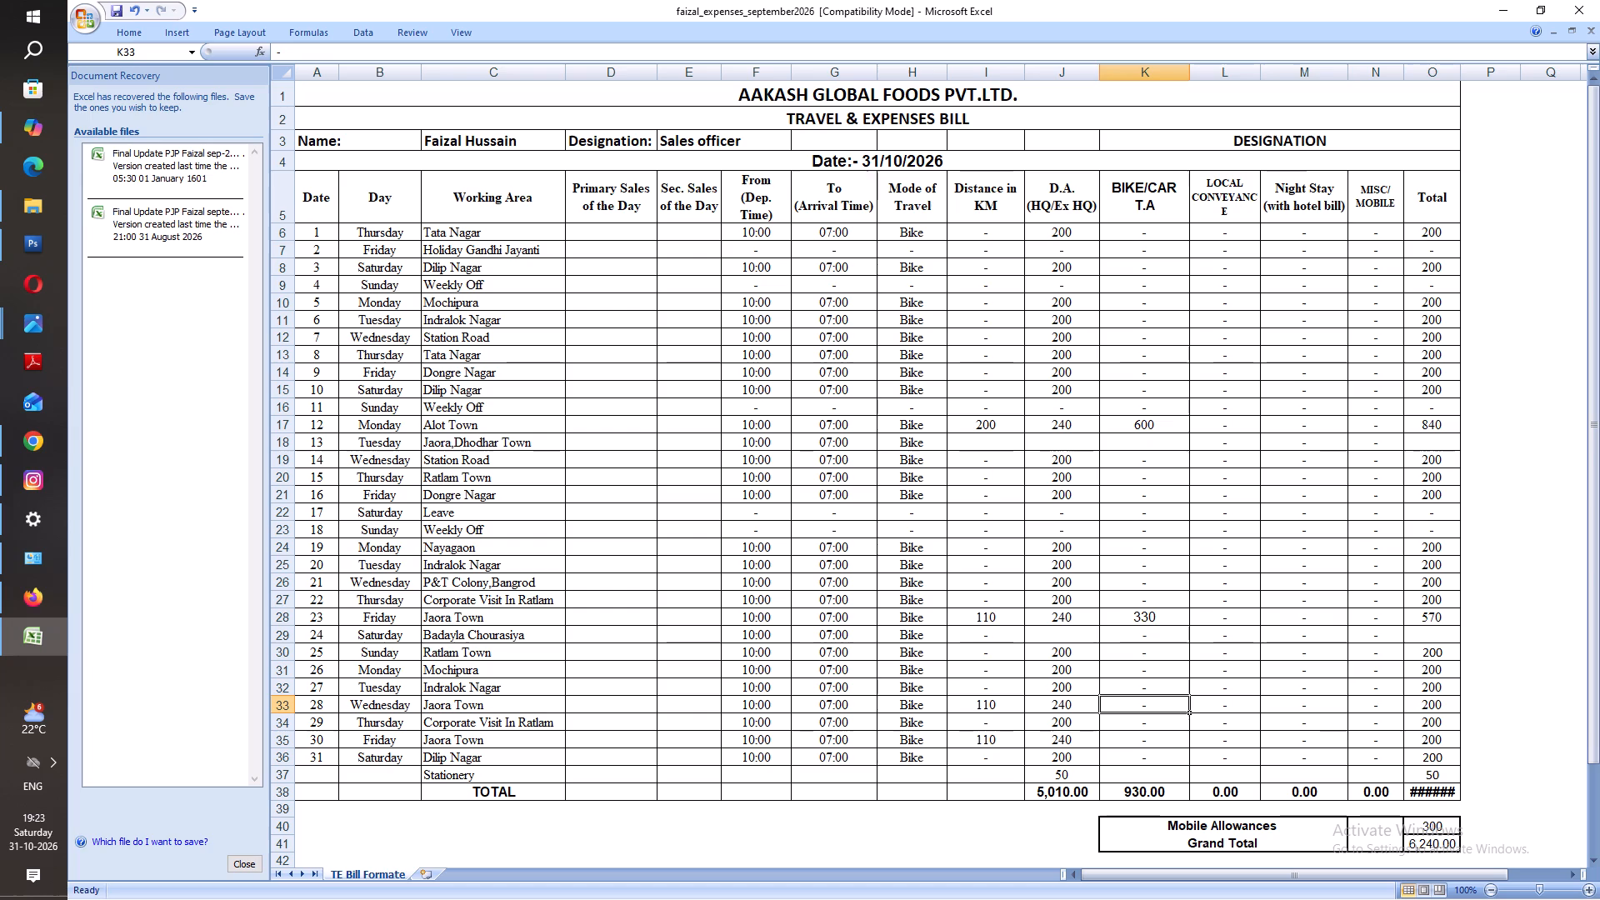
text(330)
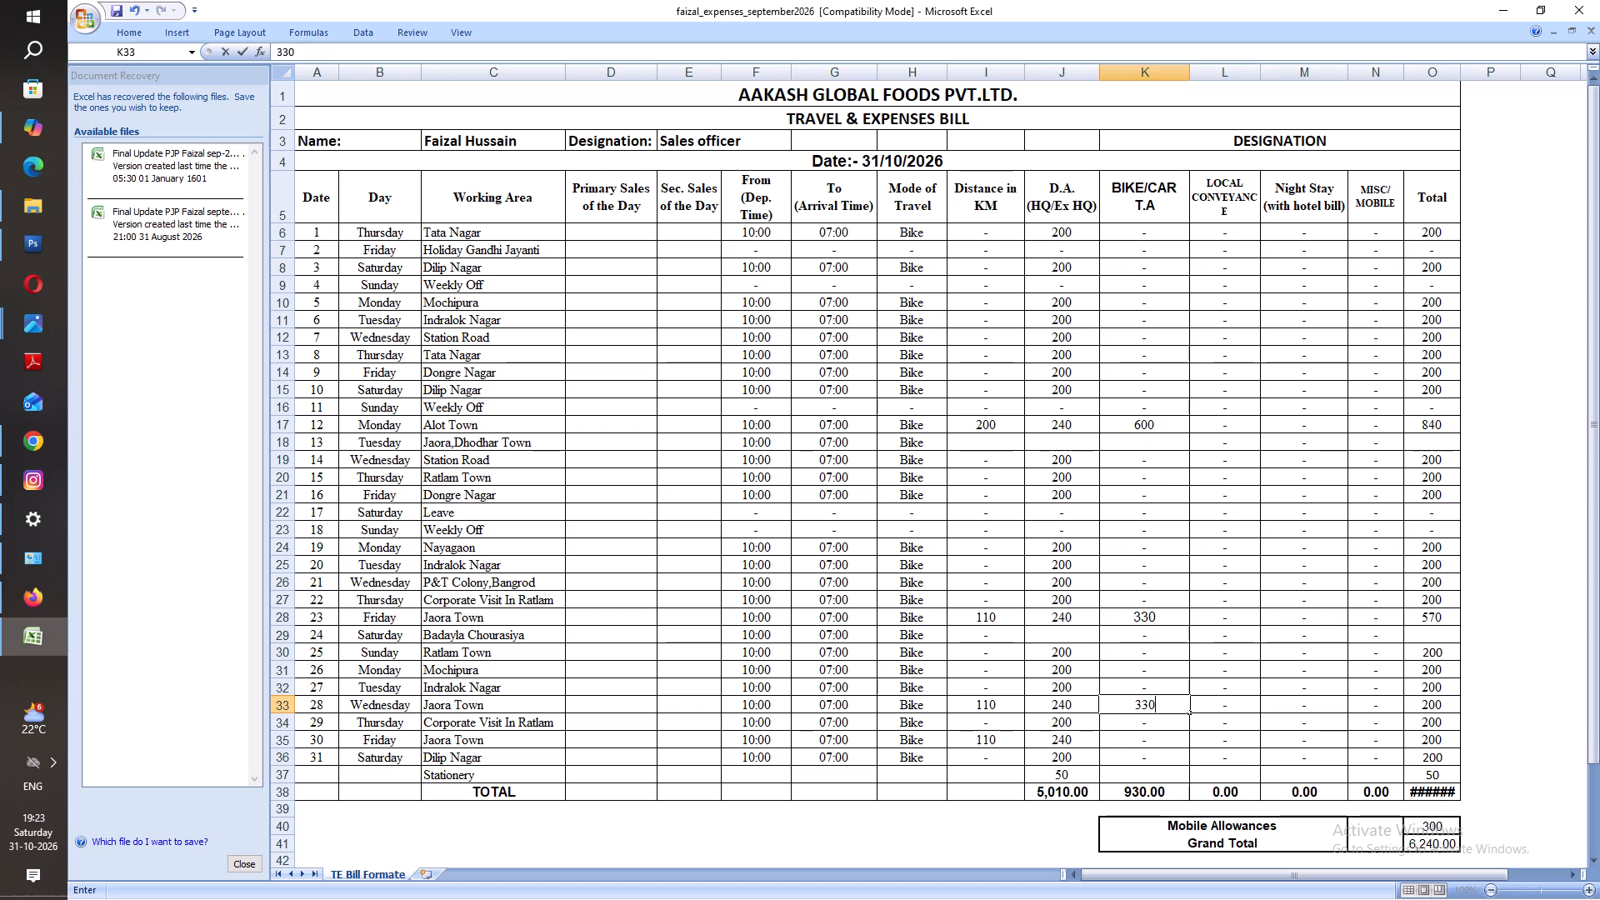
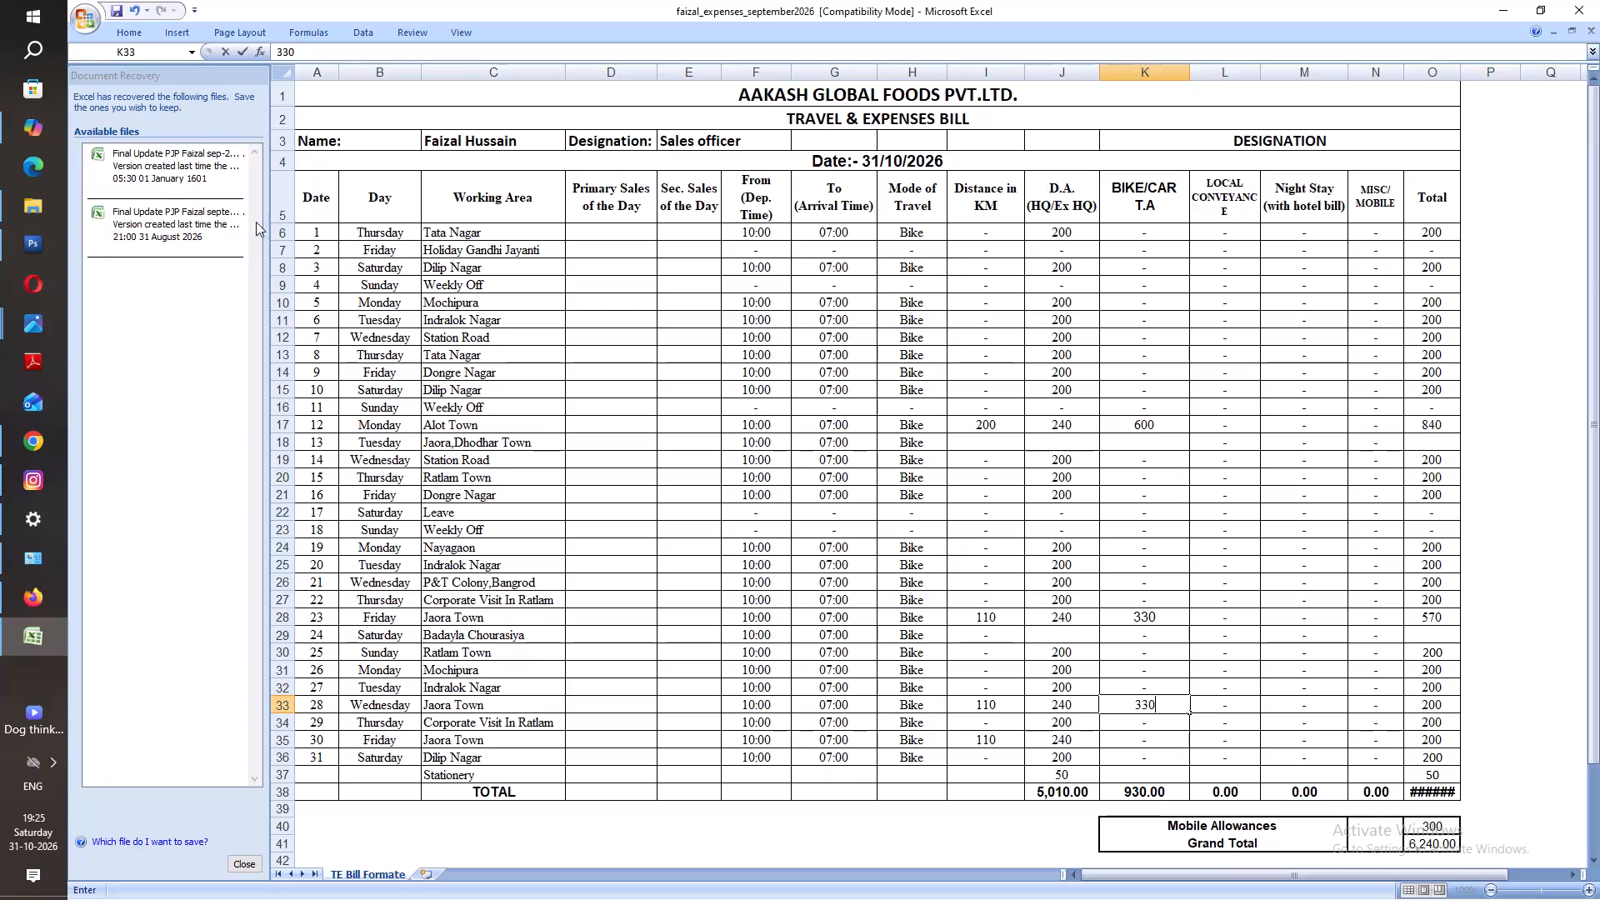
Change the Working Area of date 28 (Wednesday) to Jaora,Dhodhar Town.
click(453, 703)
click(453, 707)
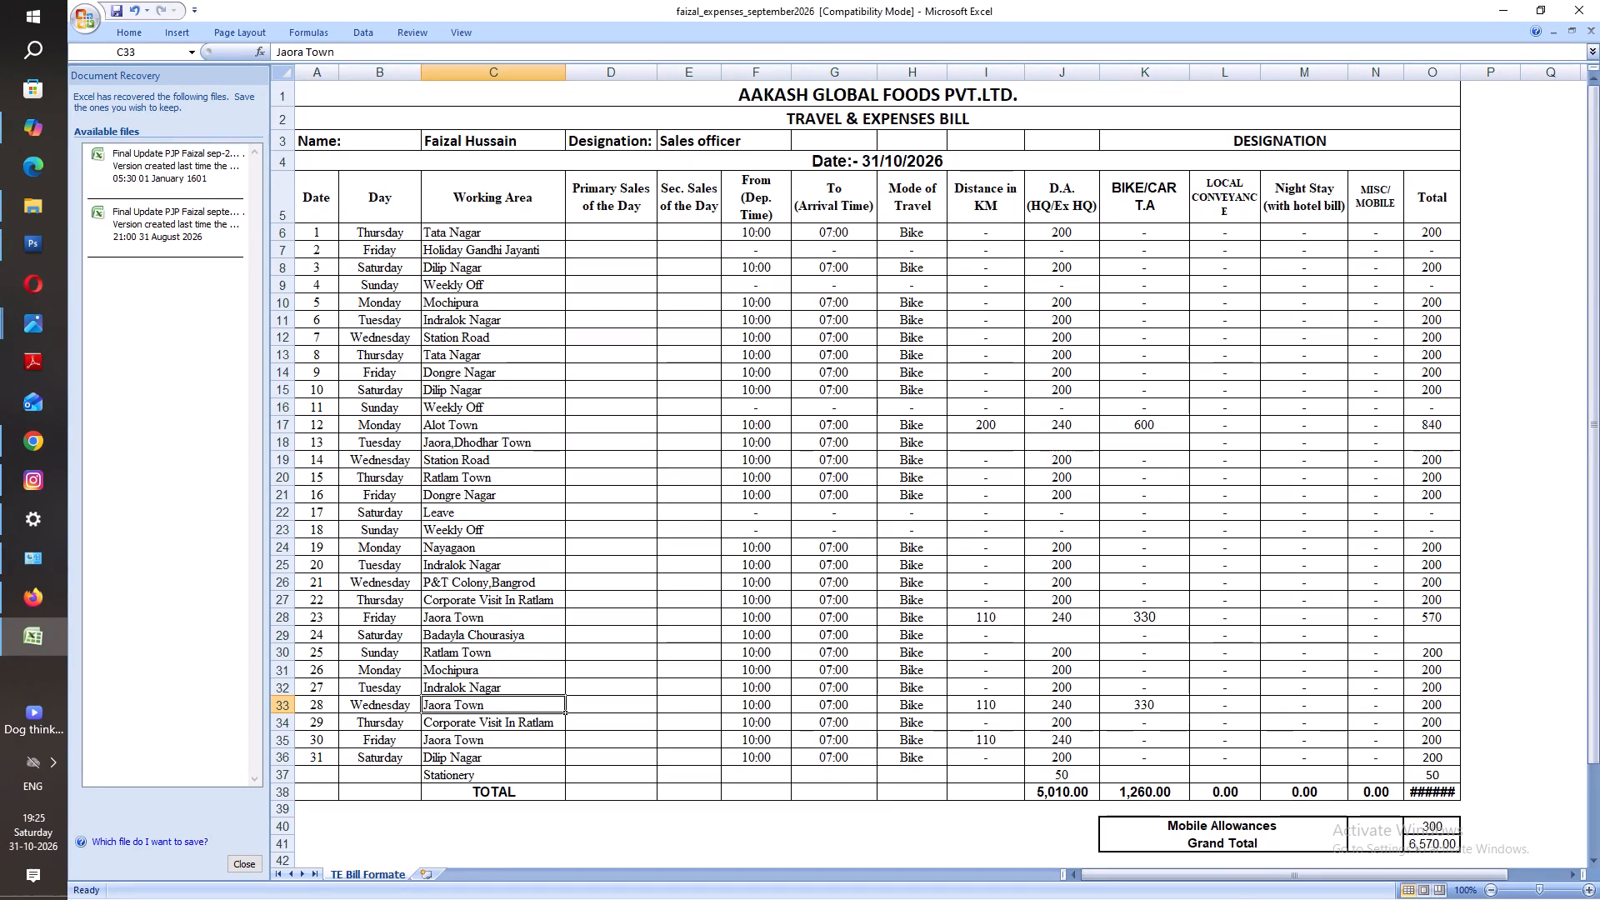
click(450, 705)
double_click(511, 707)
key(Left)
key(Left)
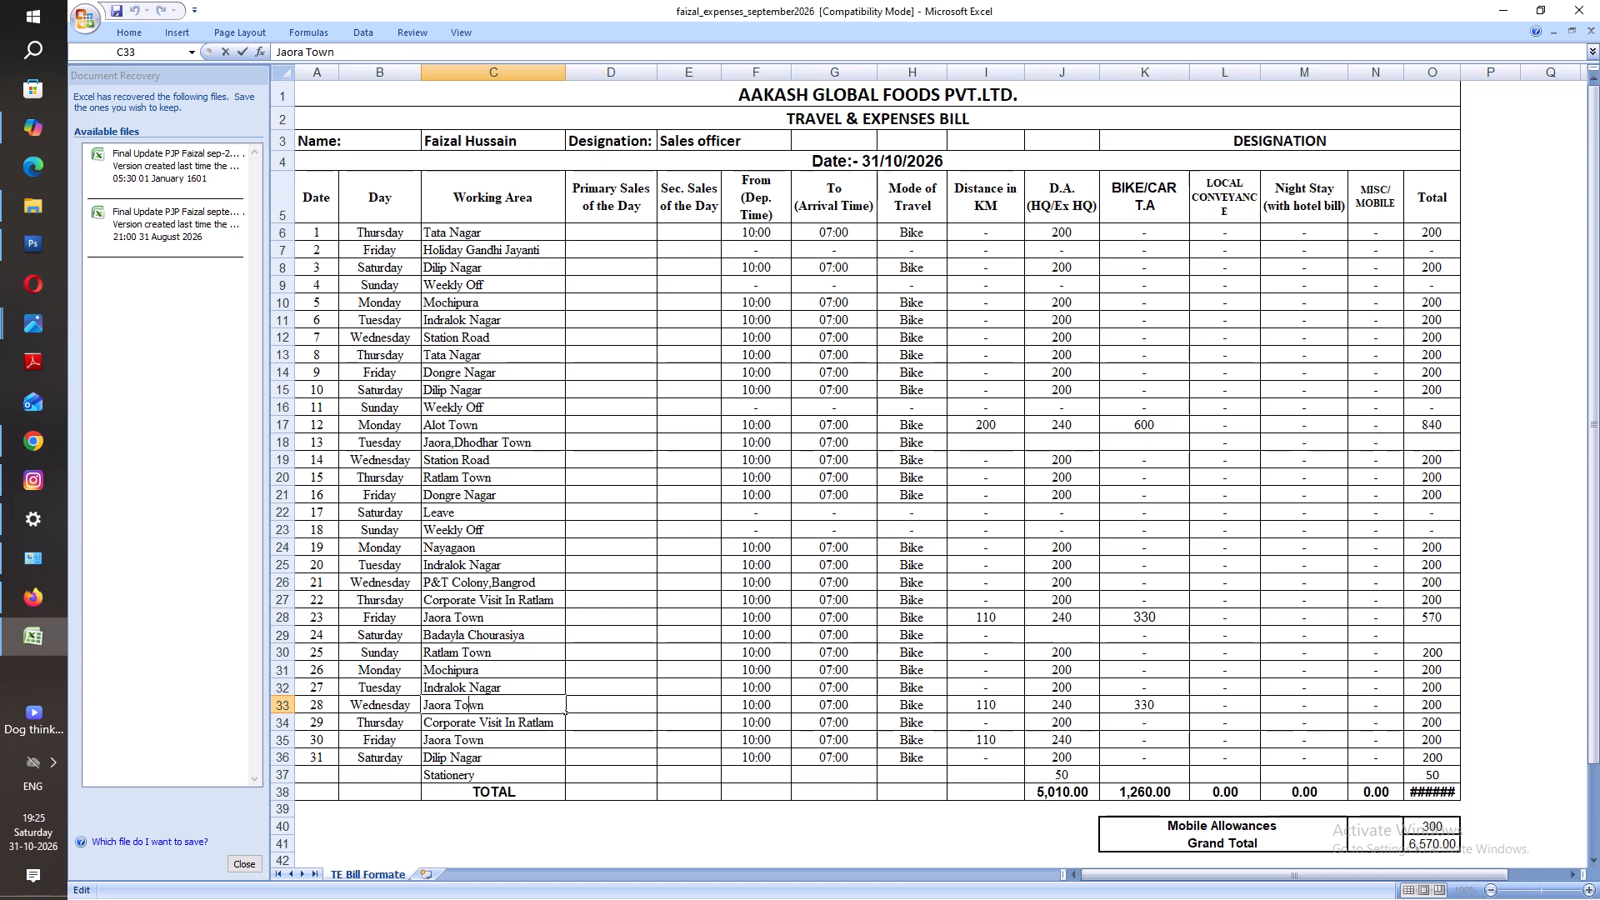
key(Left)
key(Left)
key(Left)
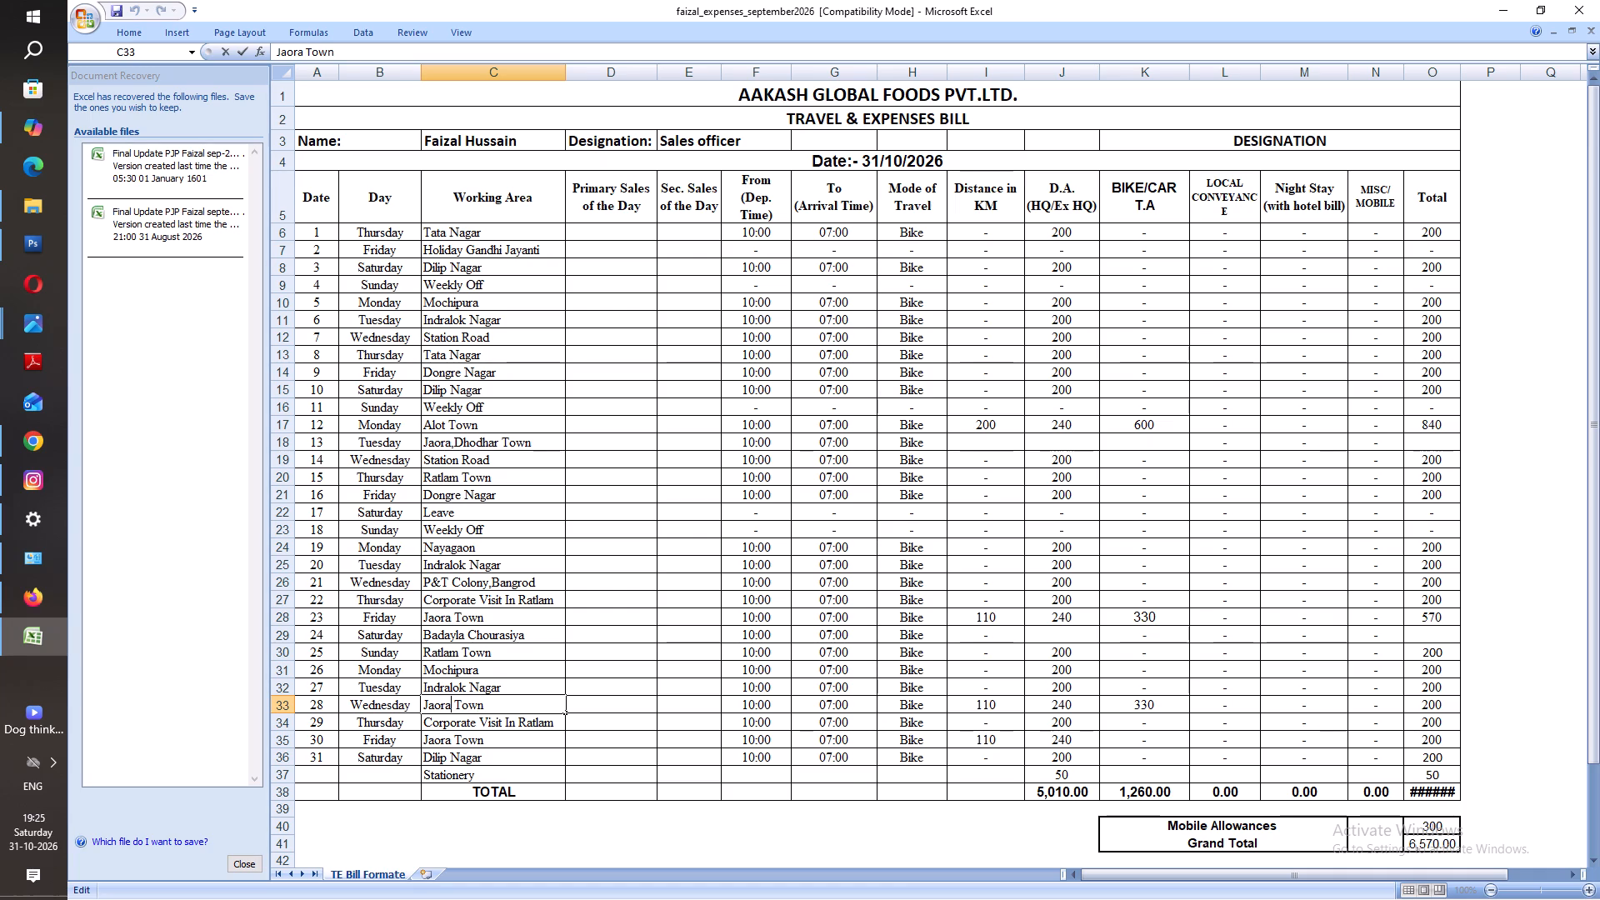
key(comma)
key(shift+d)
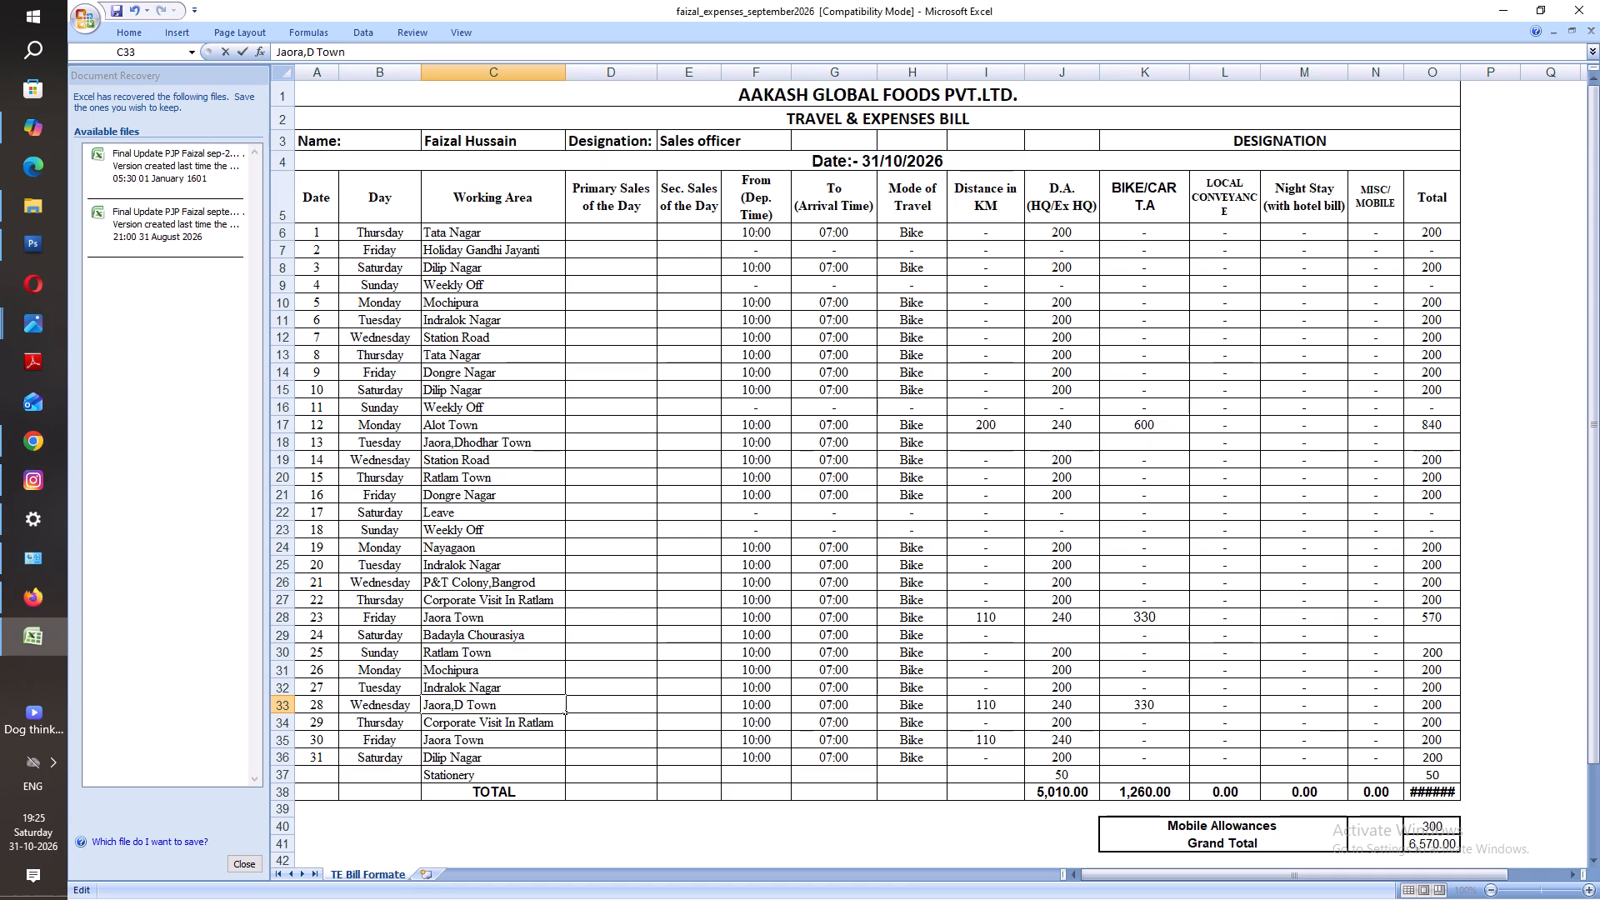
key(h)
text(odhar)
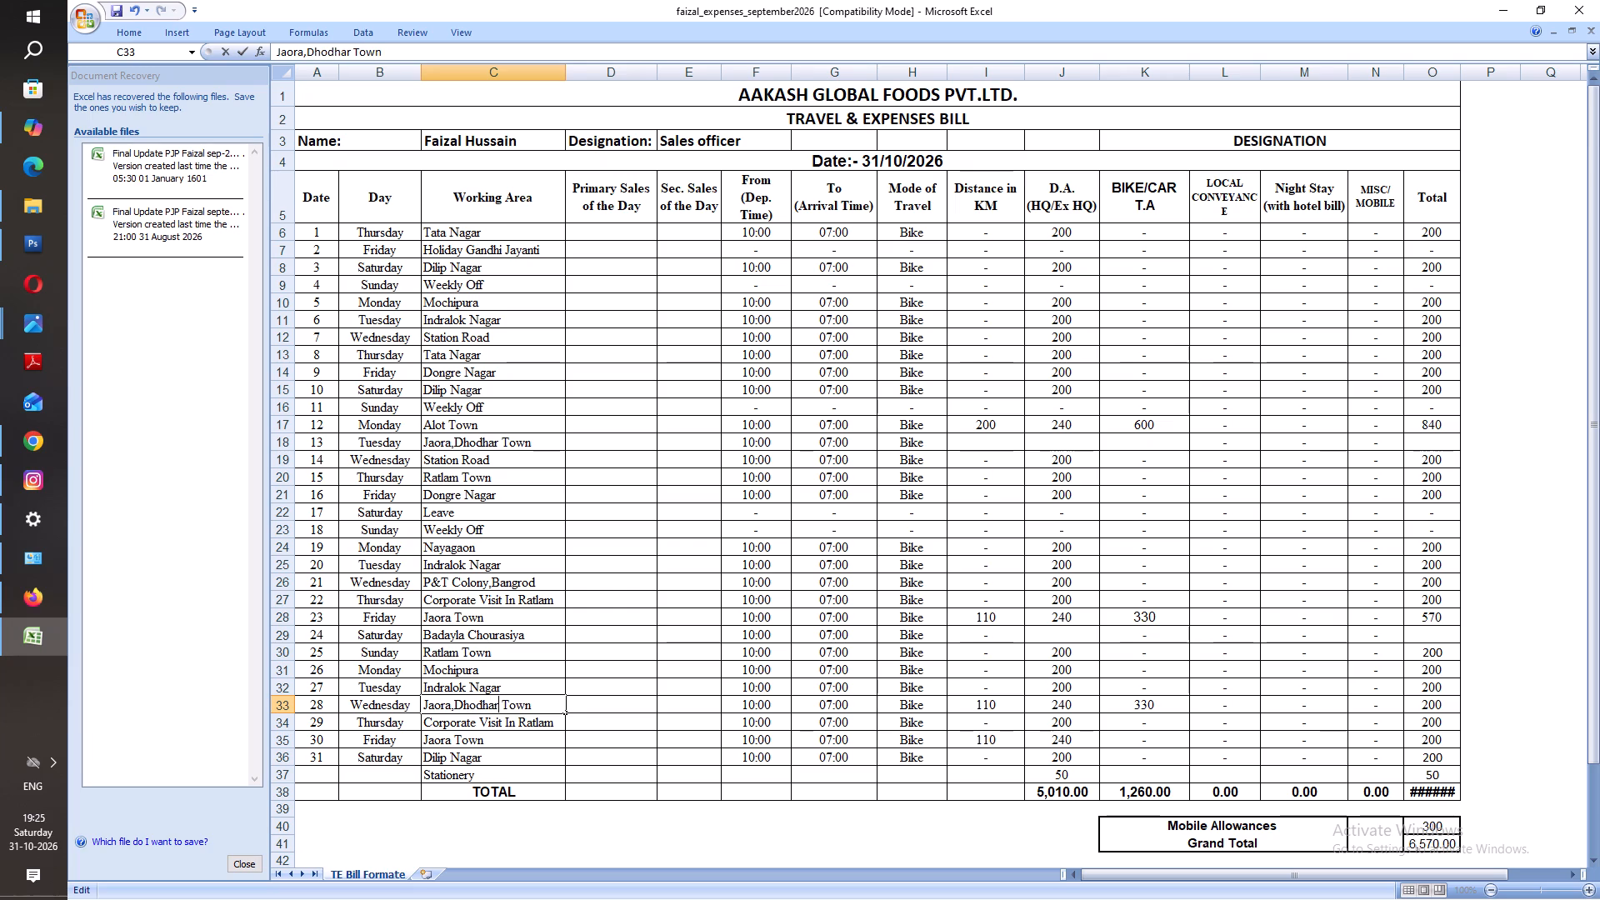
key(Tab)
Clear the Distance in KM, BIKE/CAR T.A and Total cells of date 28 (Wednesday, Jaora,Dhodhar Town).
key(Tab)
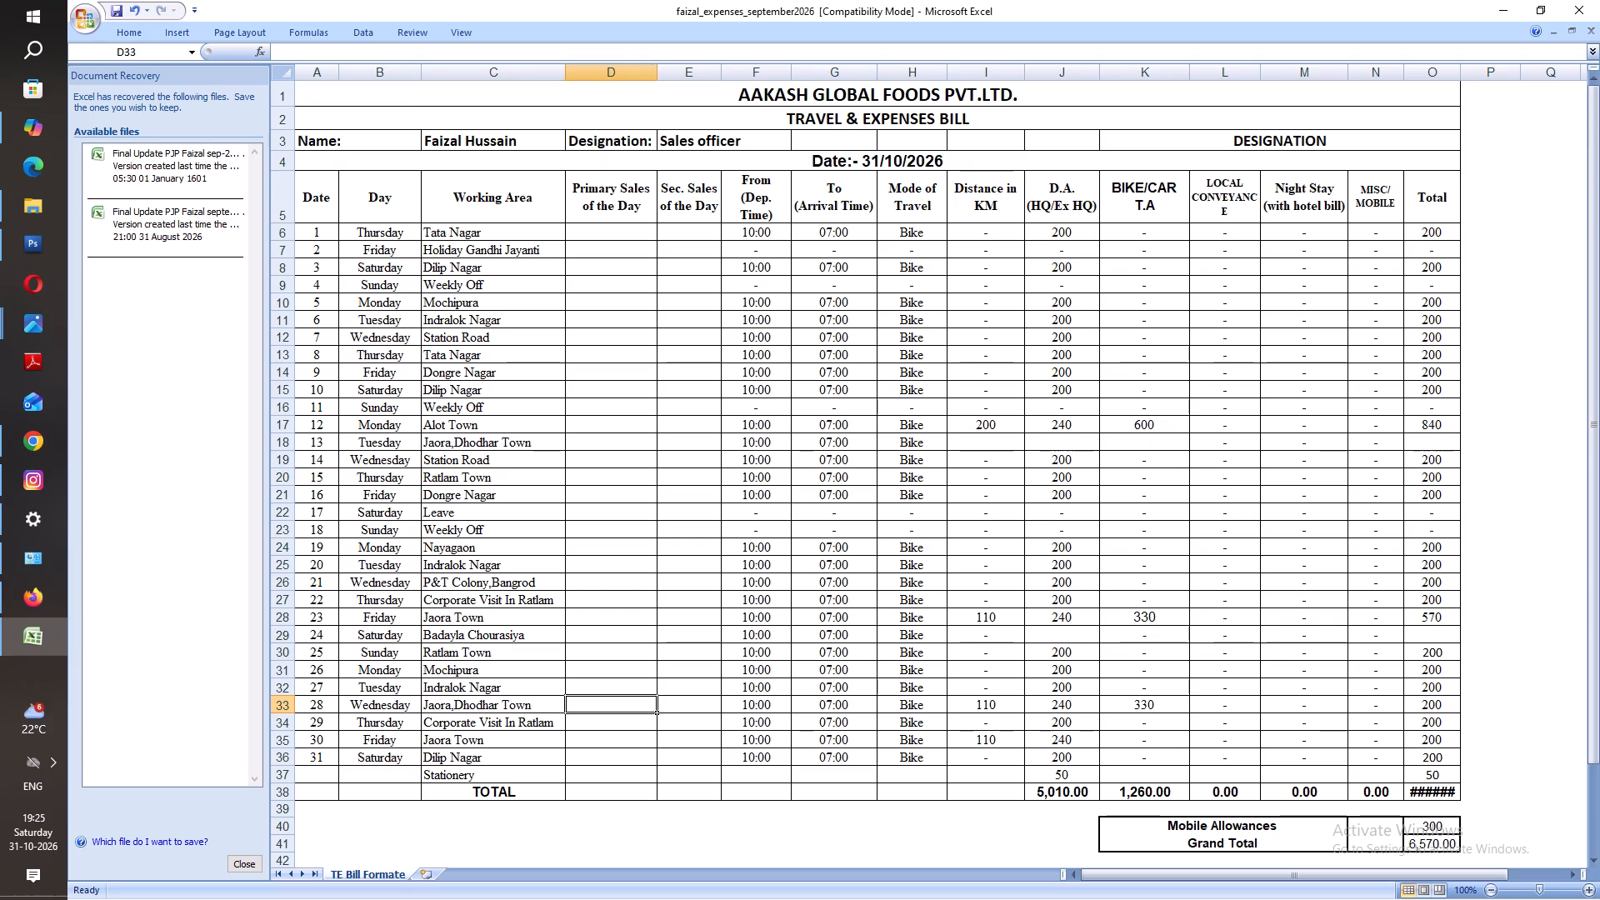
key(Tab)
key(Tab)
key(Tab)
key(Tab)
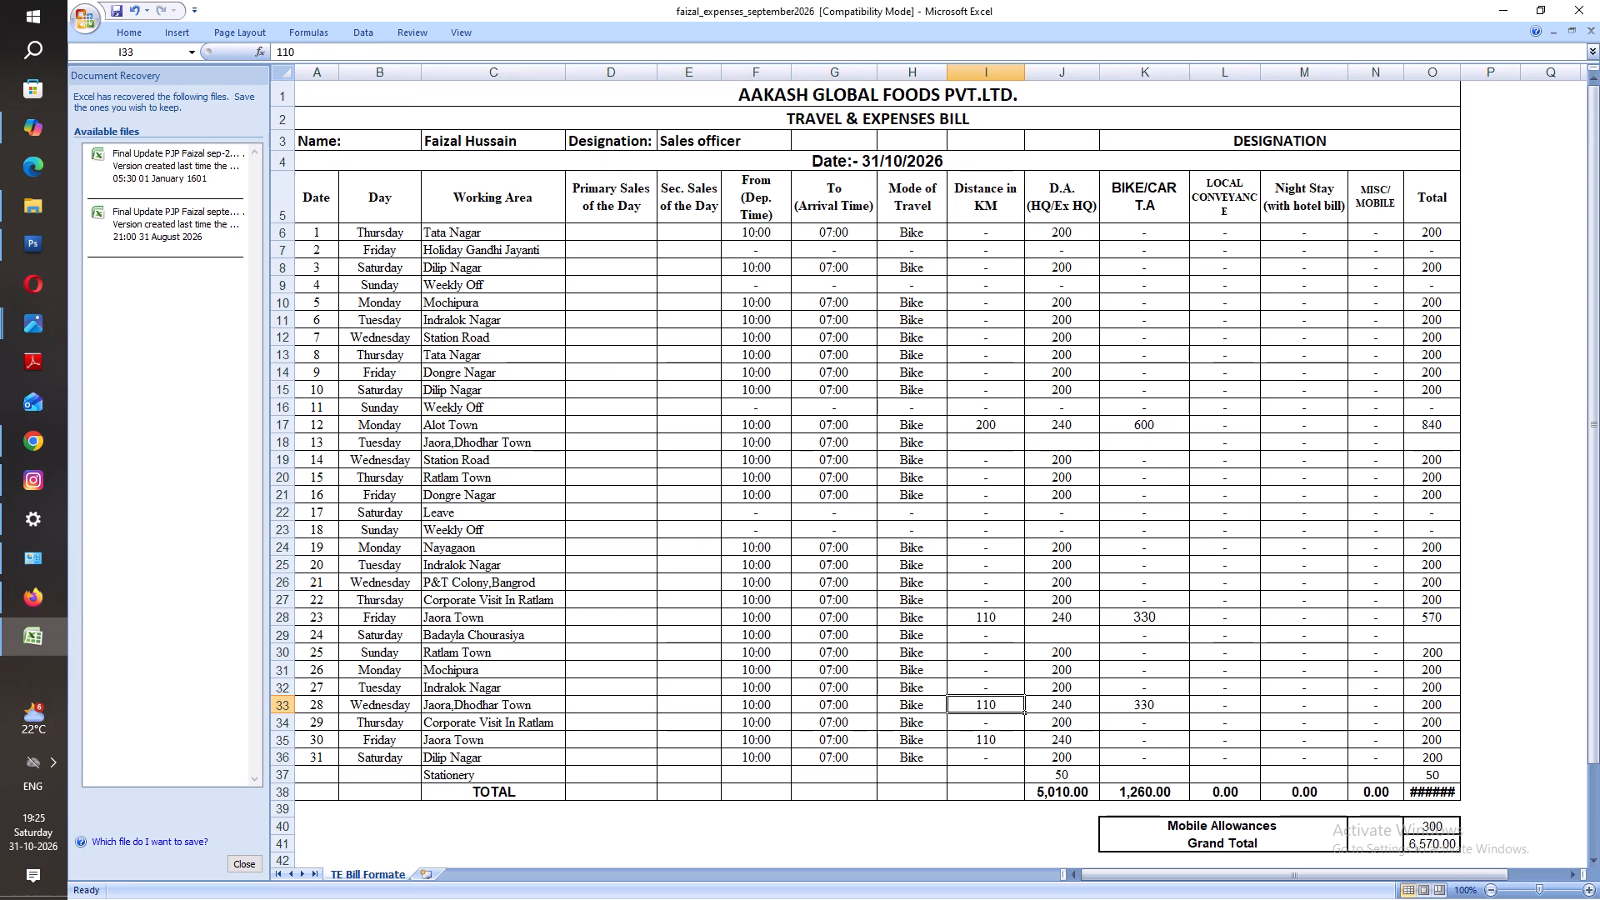
key(BackSpace)
key(Right)
key(Right)
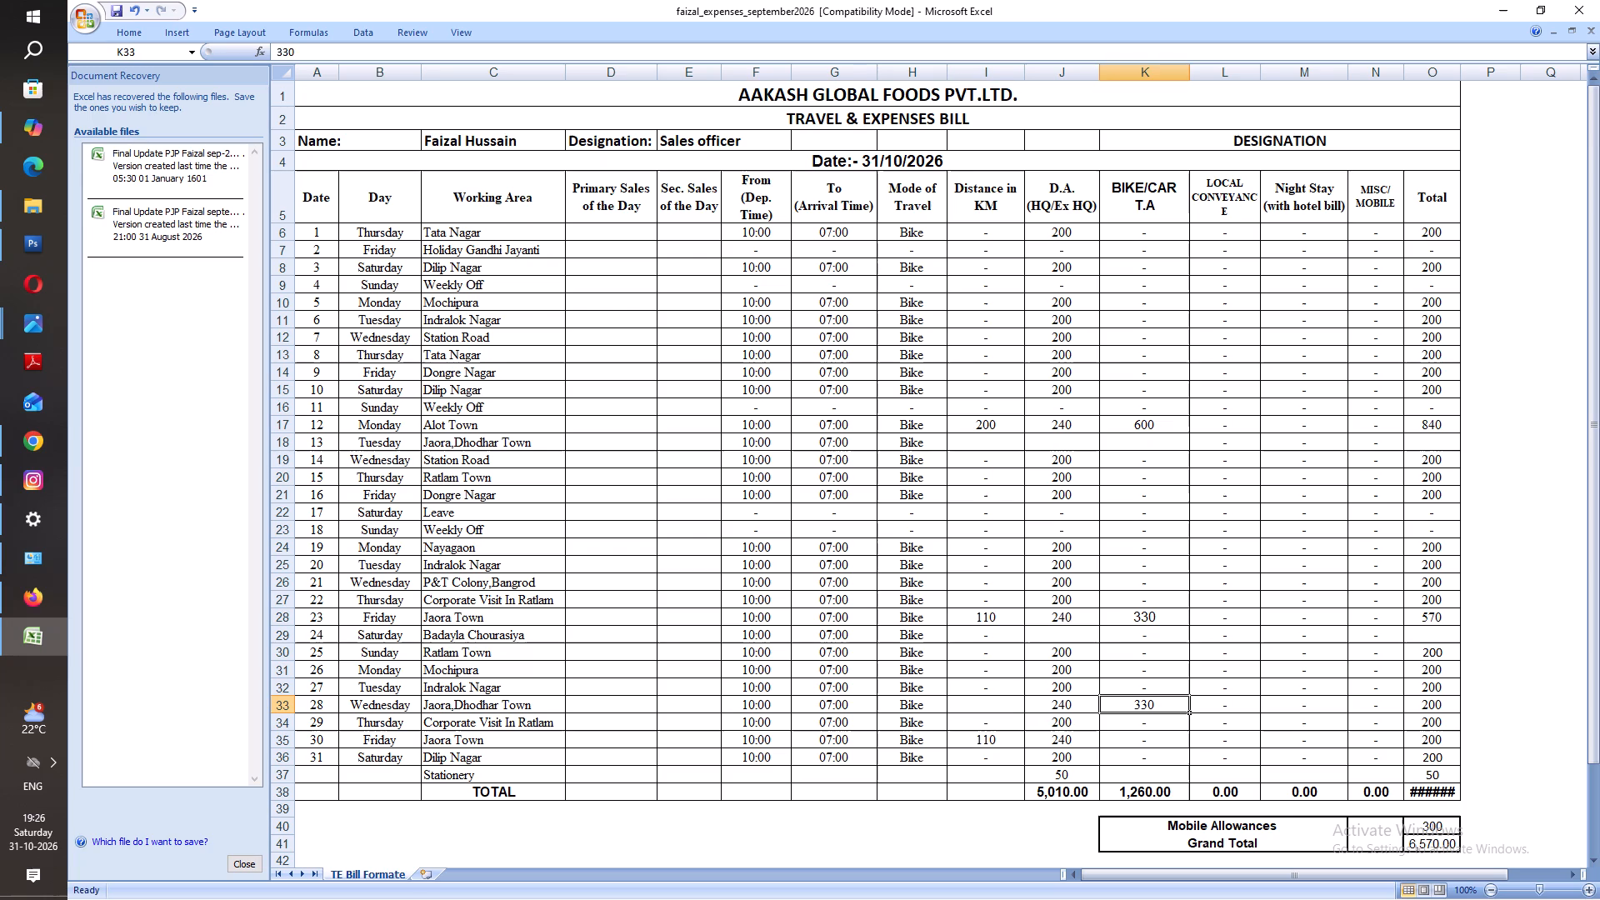
key(BackSpace)
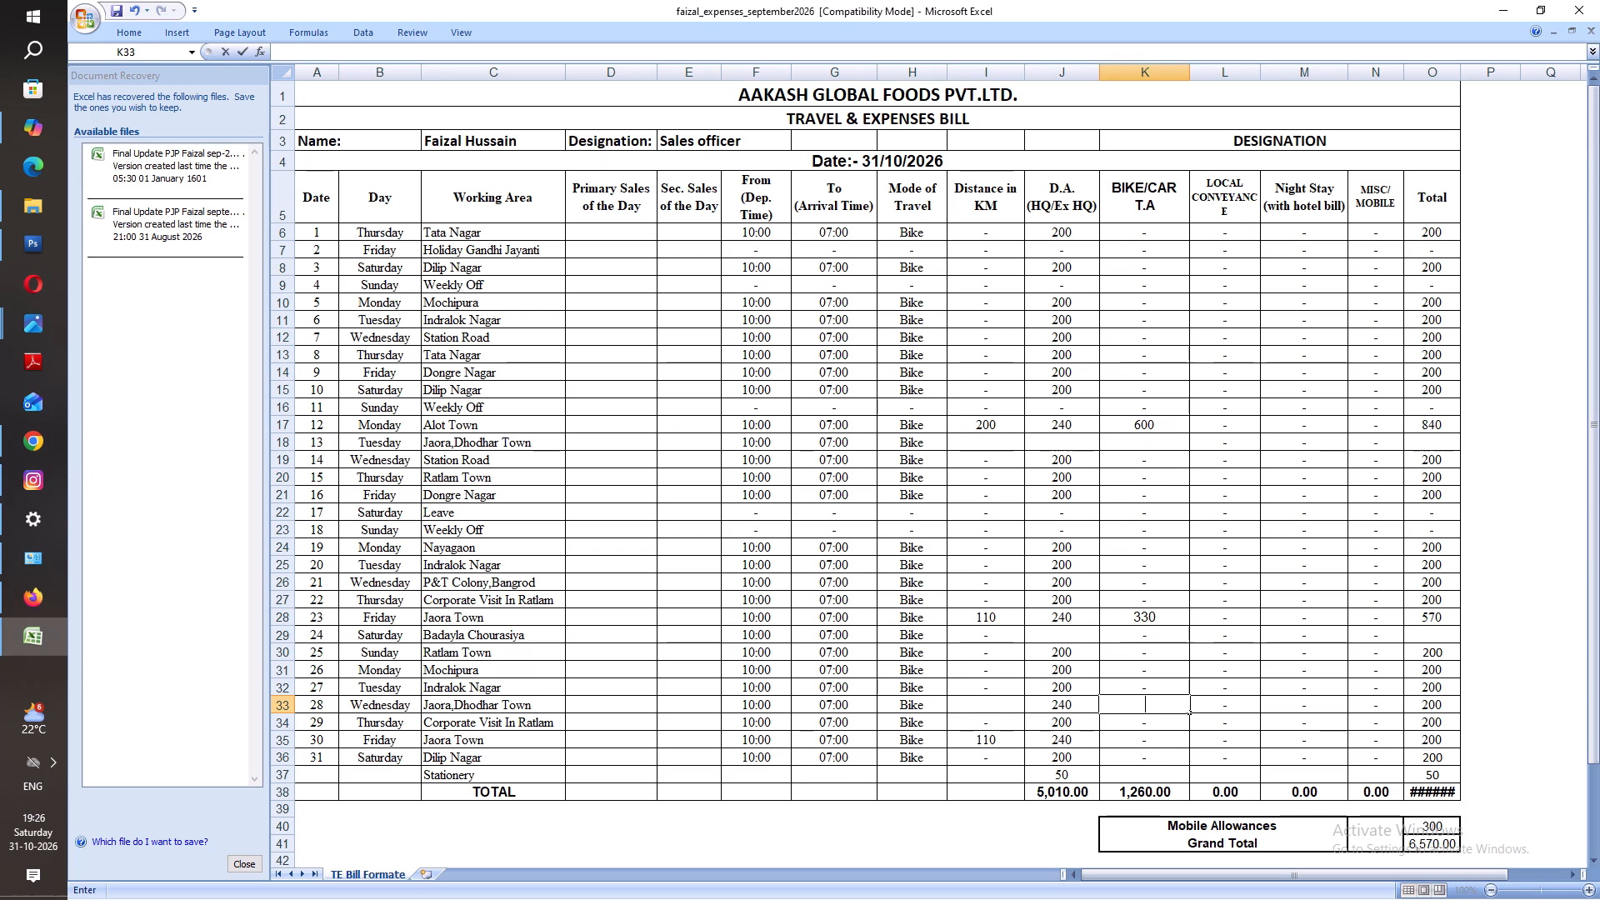
key(Right)
key(Right)
key(Right)
key(Right)
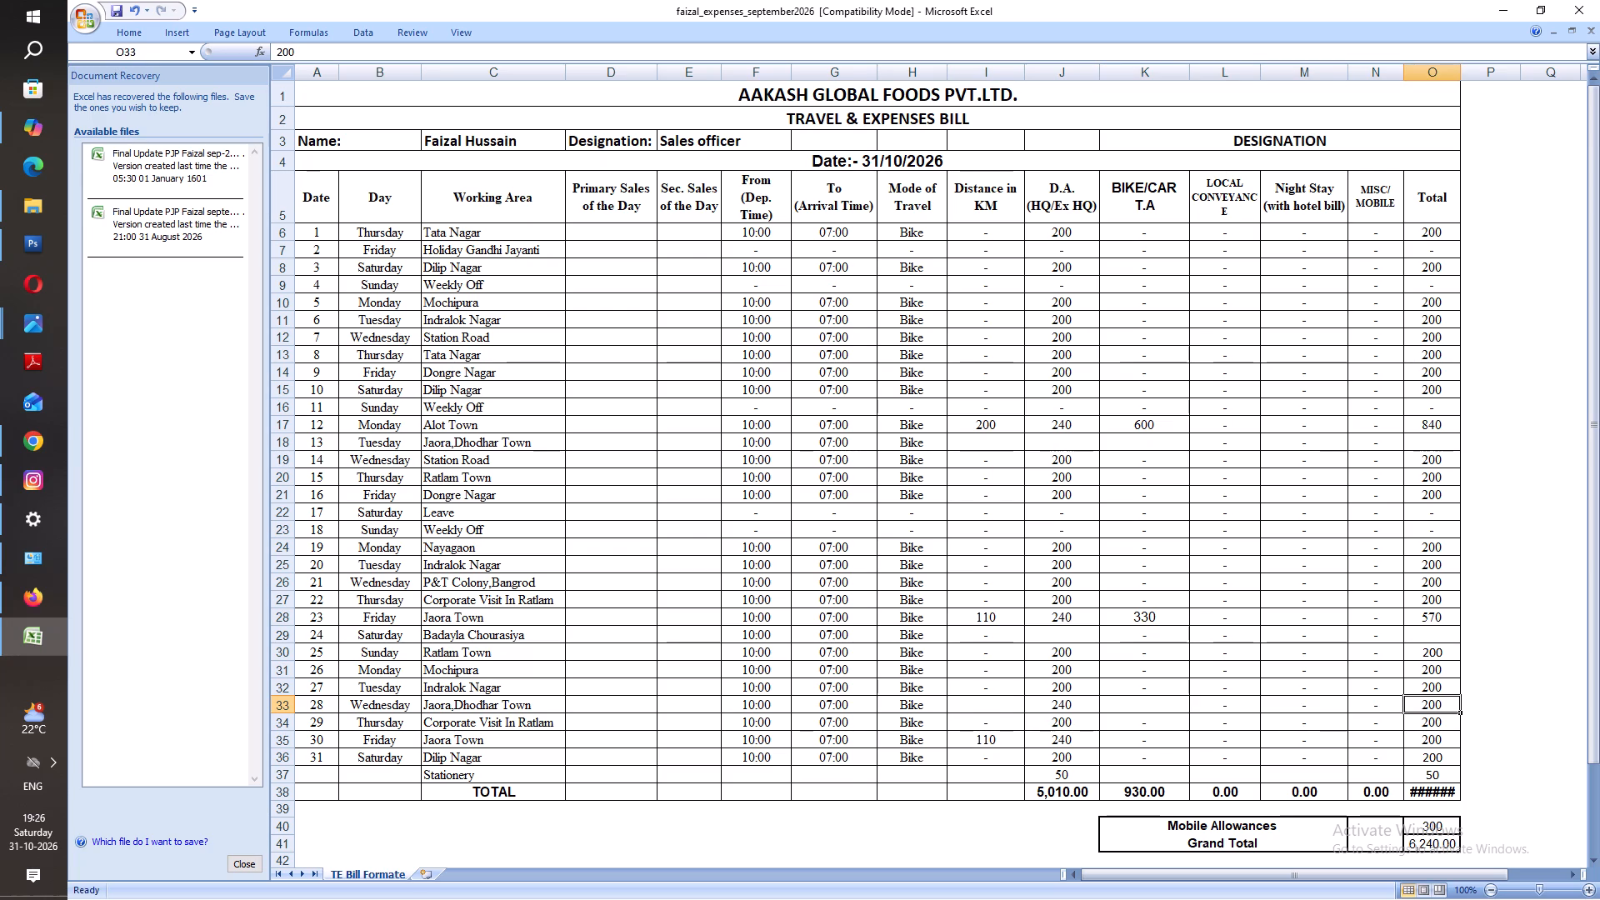
key(BackSpace)
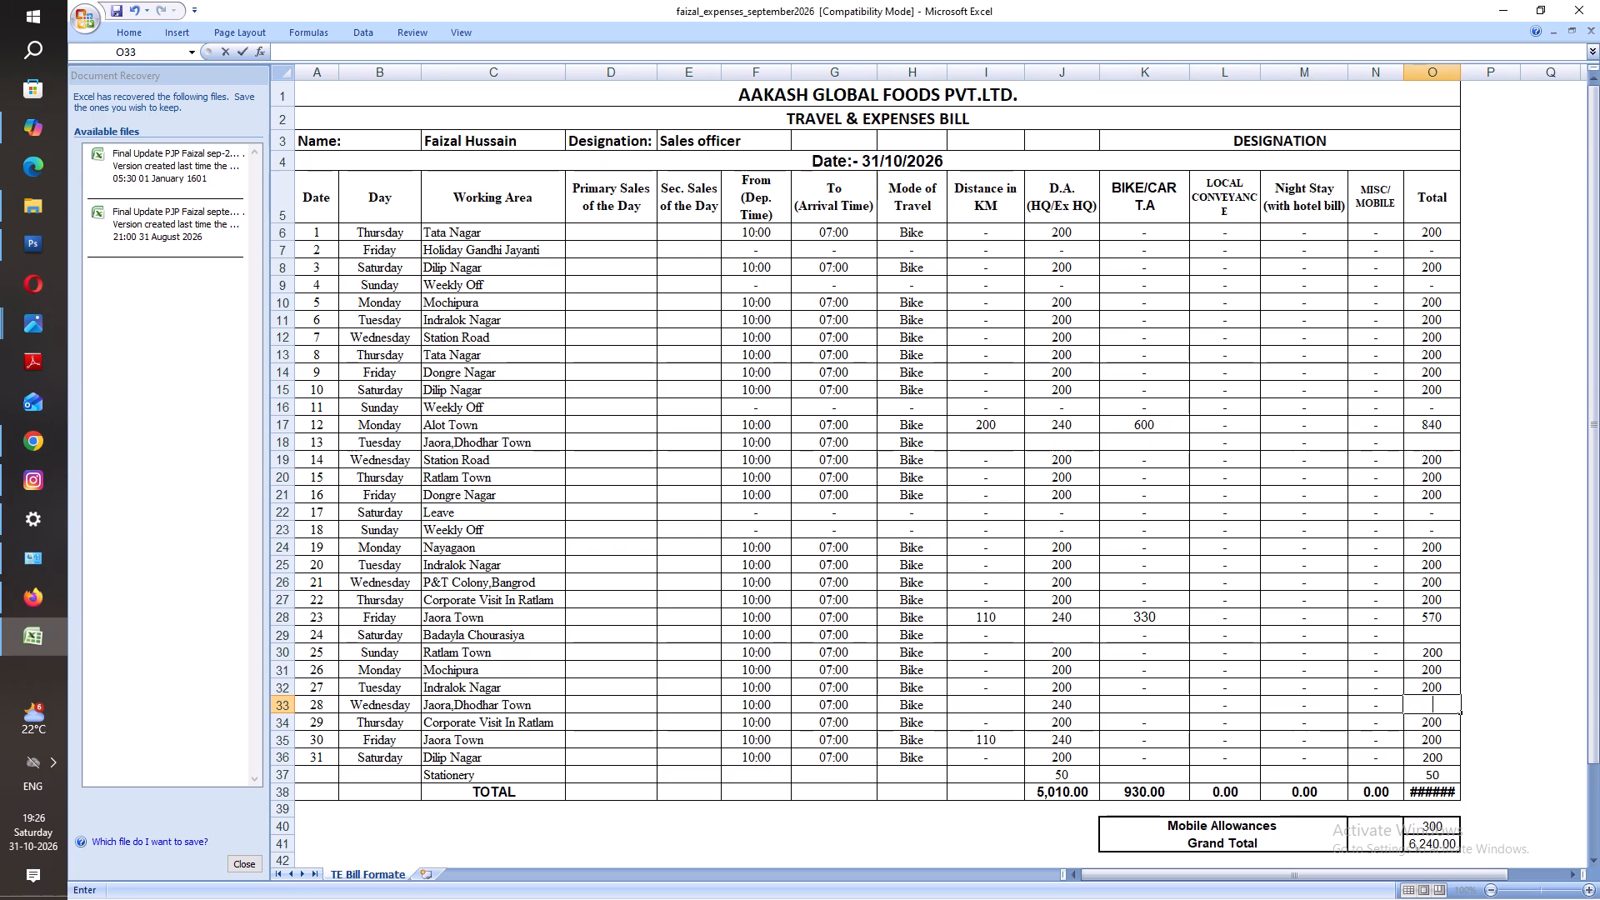
key(Up)
Review the Total column entries for dates 23 to 28.
key(Up)
key(Up)
key(Up)
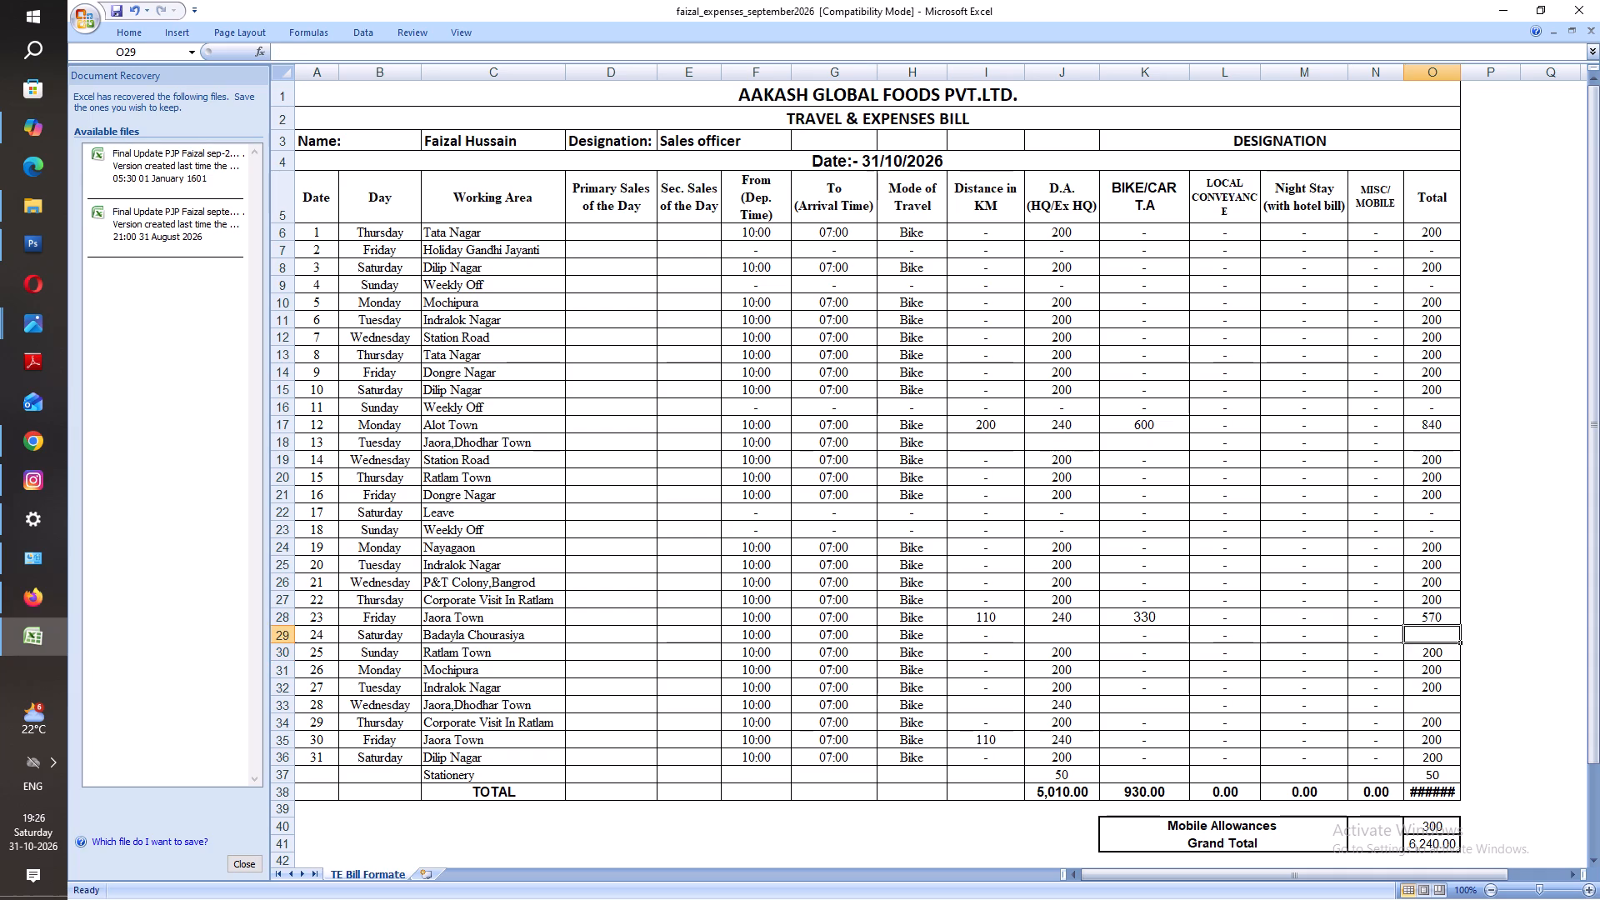
key(Up)
key(Down)
key(Down)
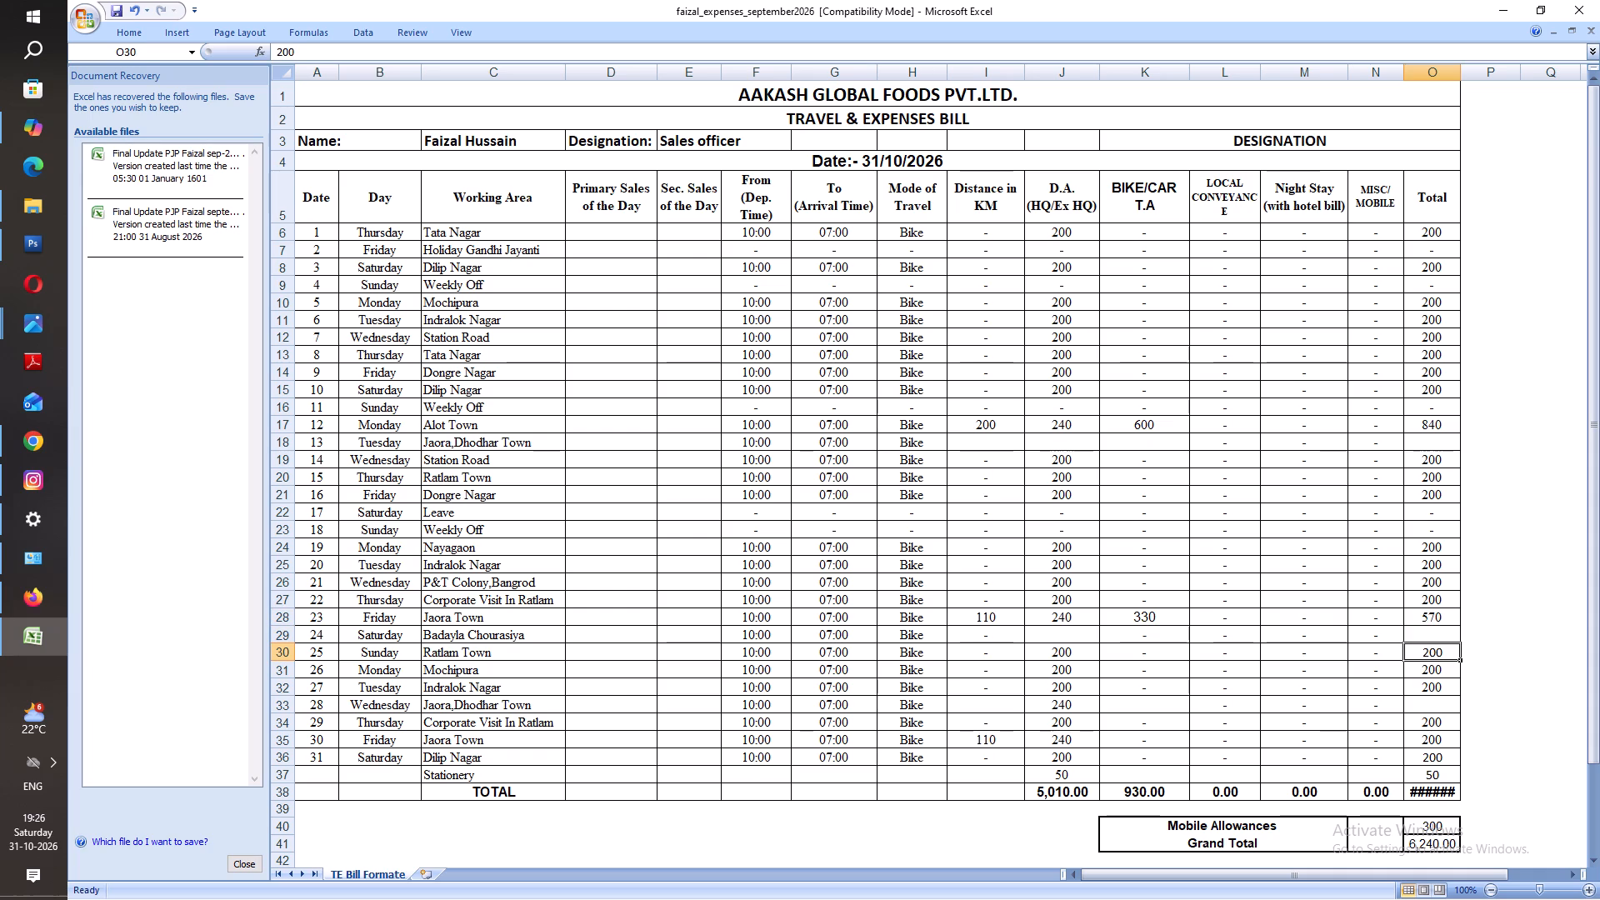
key(Down)
key(Down)
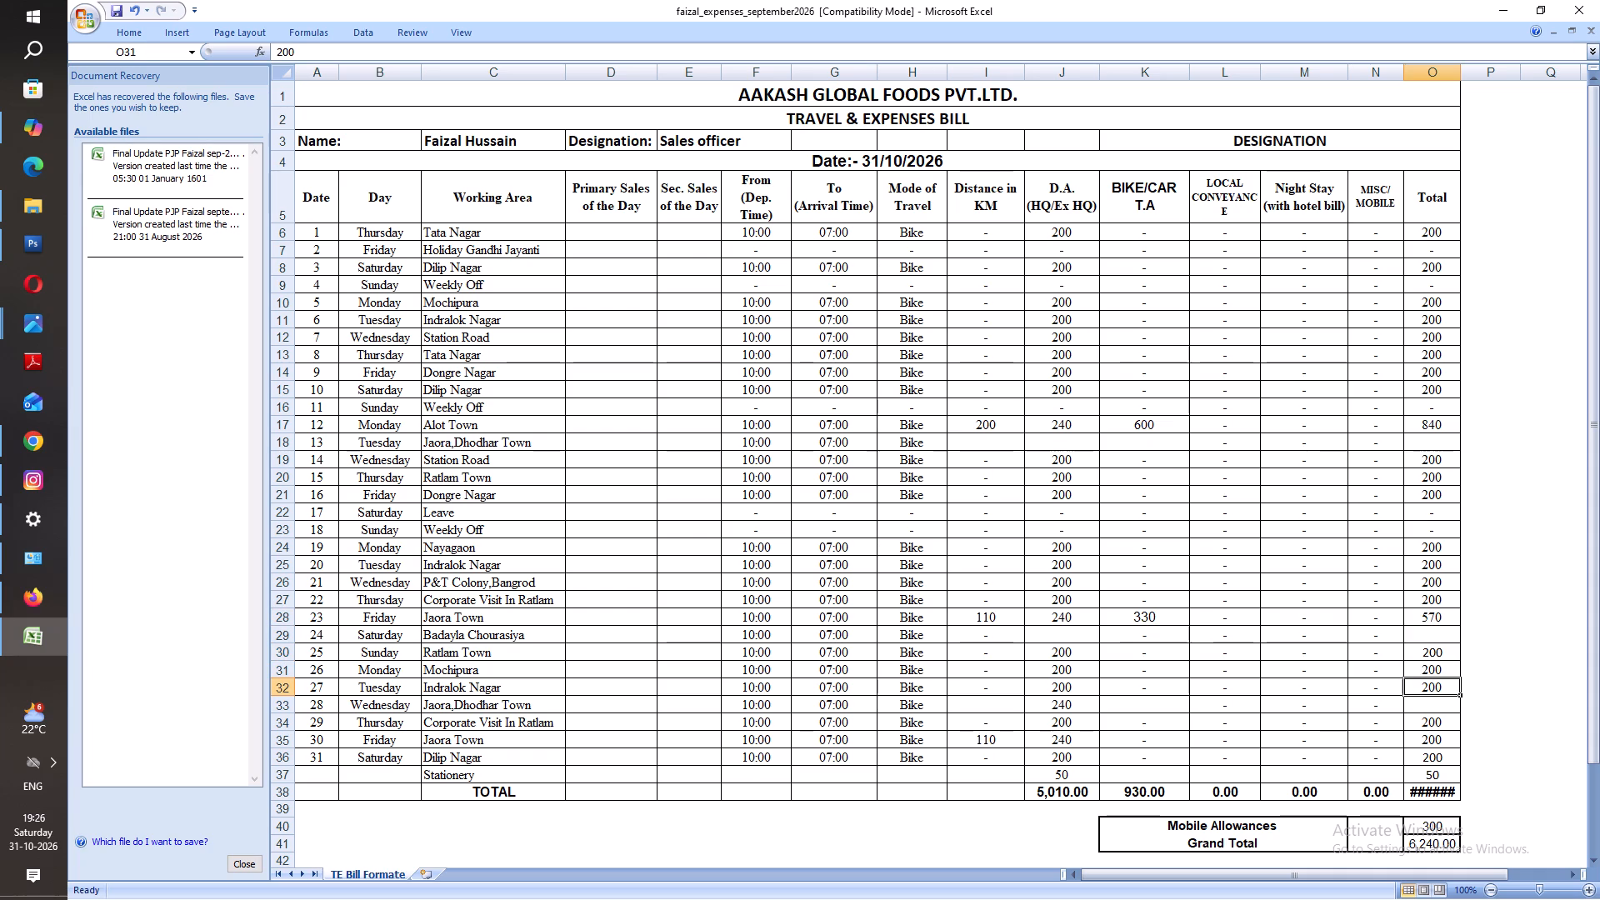
key(Down)
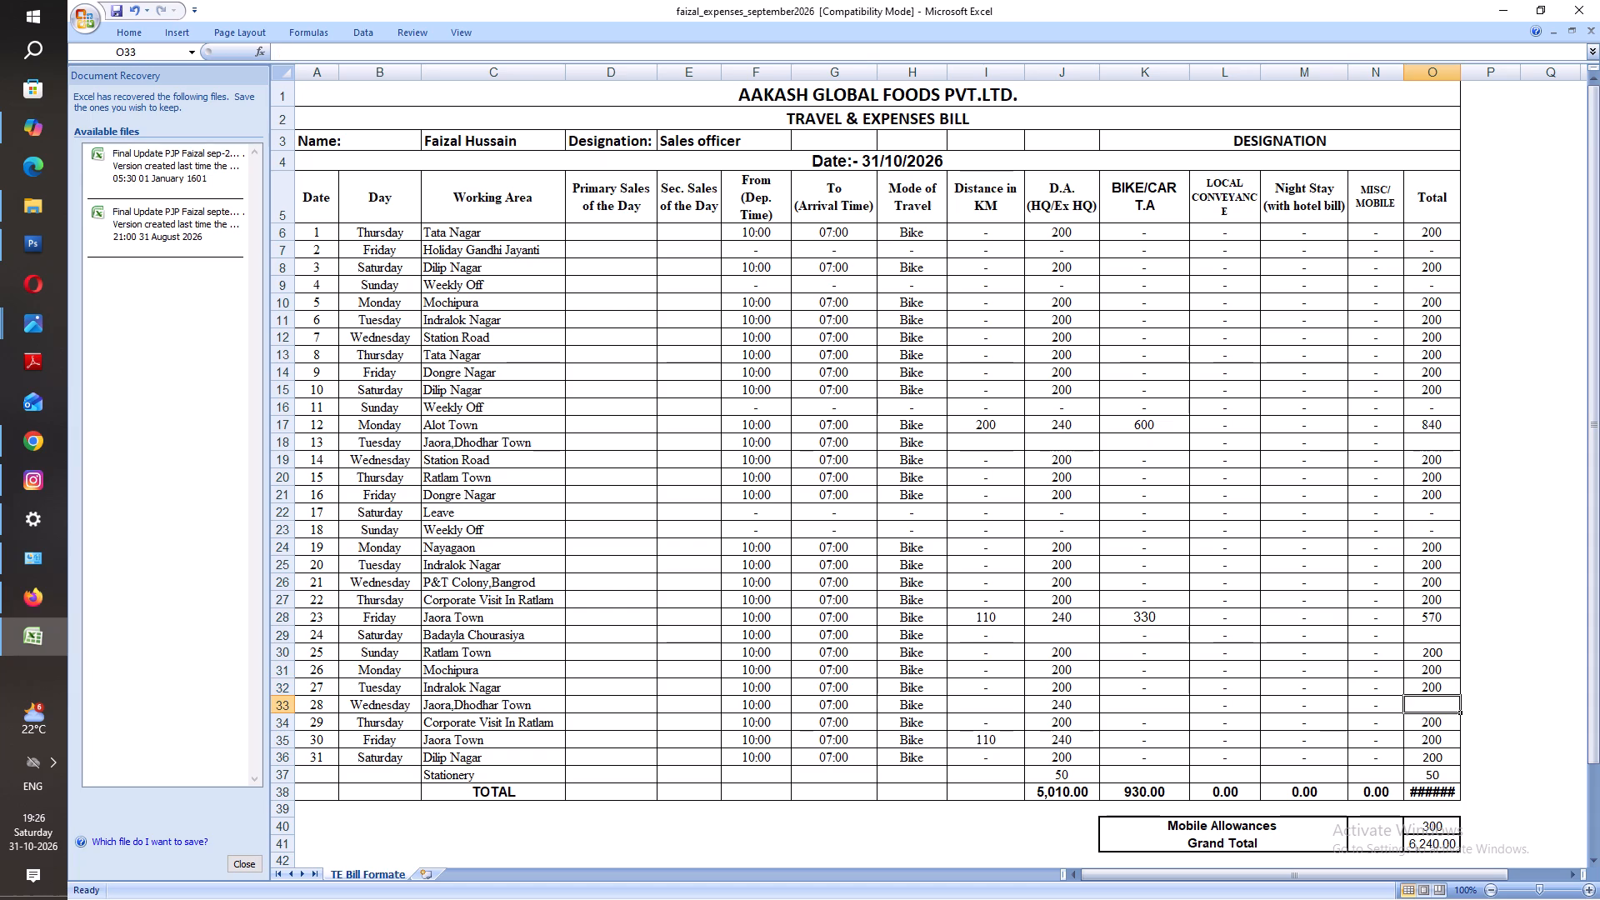
Enter 330 as the BIKE/CAR T.A of date 30 (Friday, Jaora Town).
key(Down)
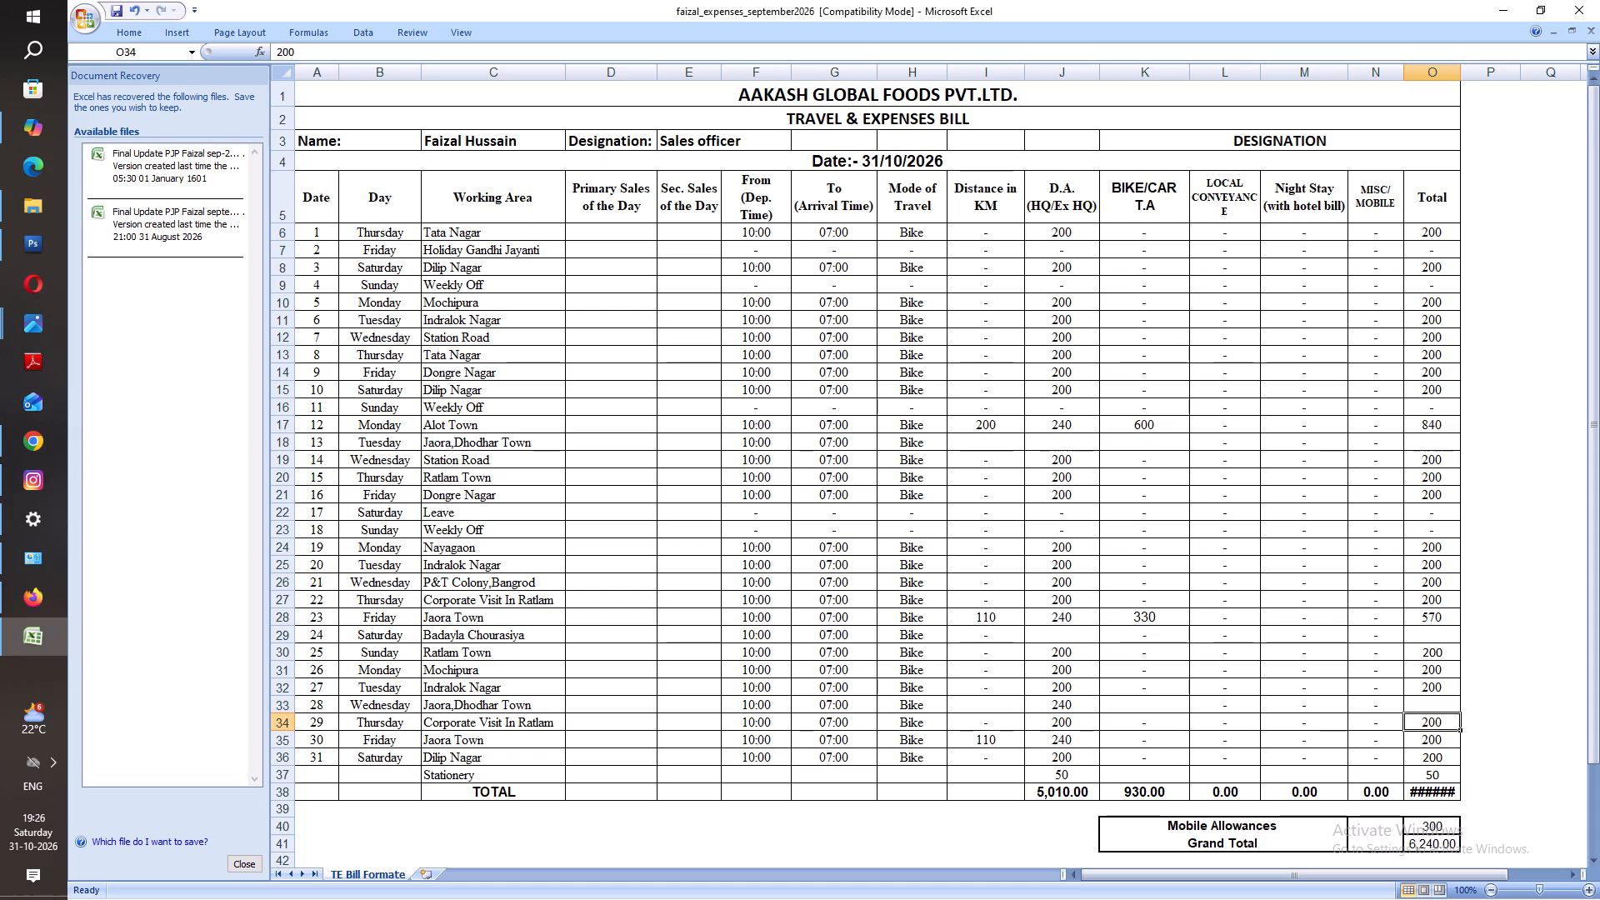
key(Down)
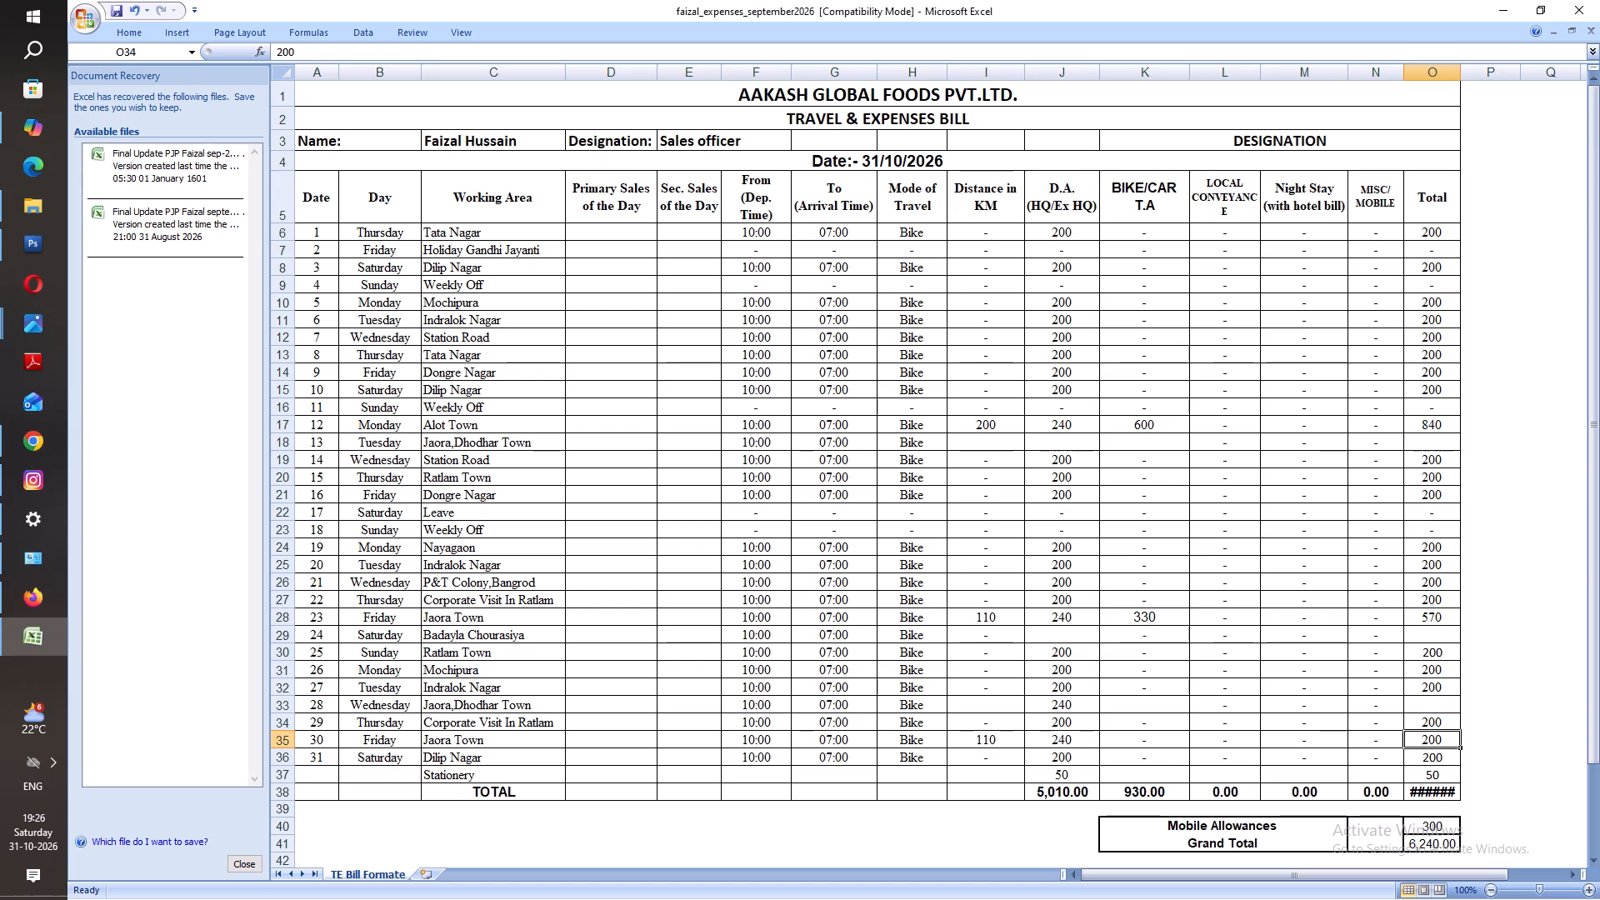
key(Left)
key(Left)
key(Left)
key(Left)
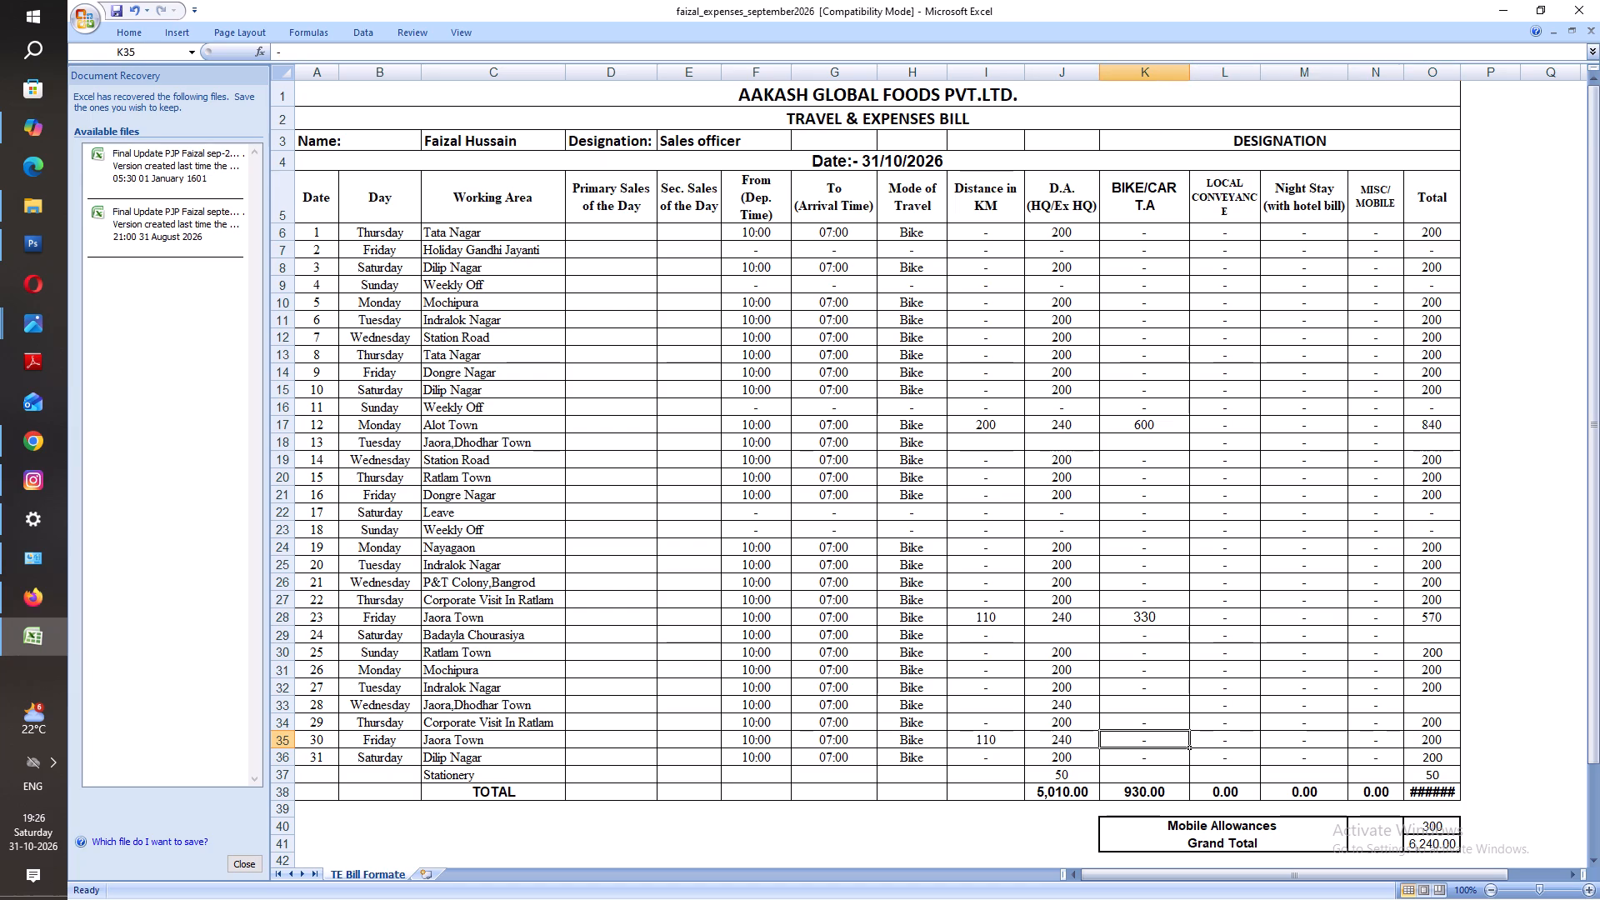
text(33)
key(0)
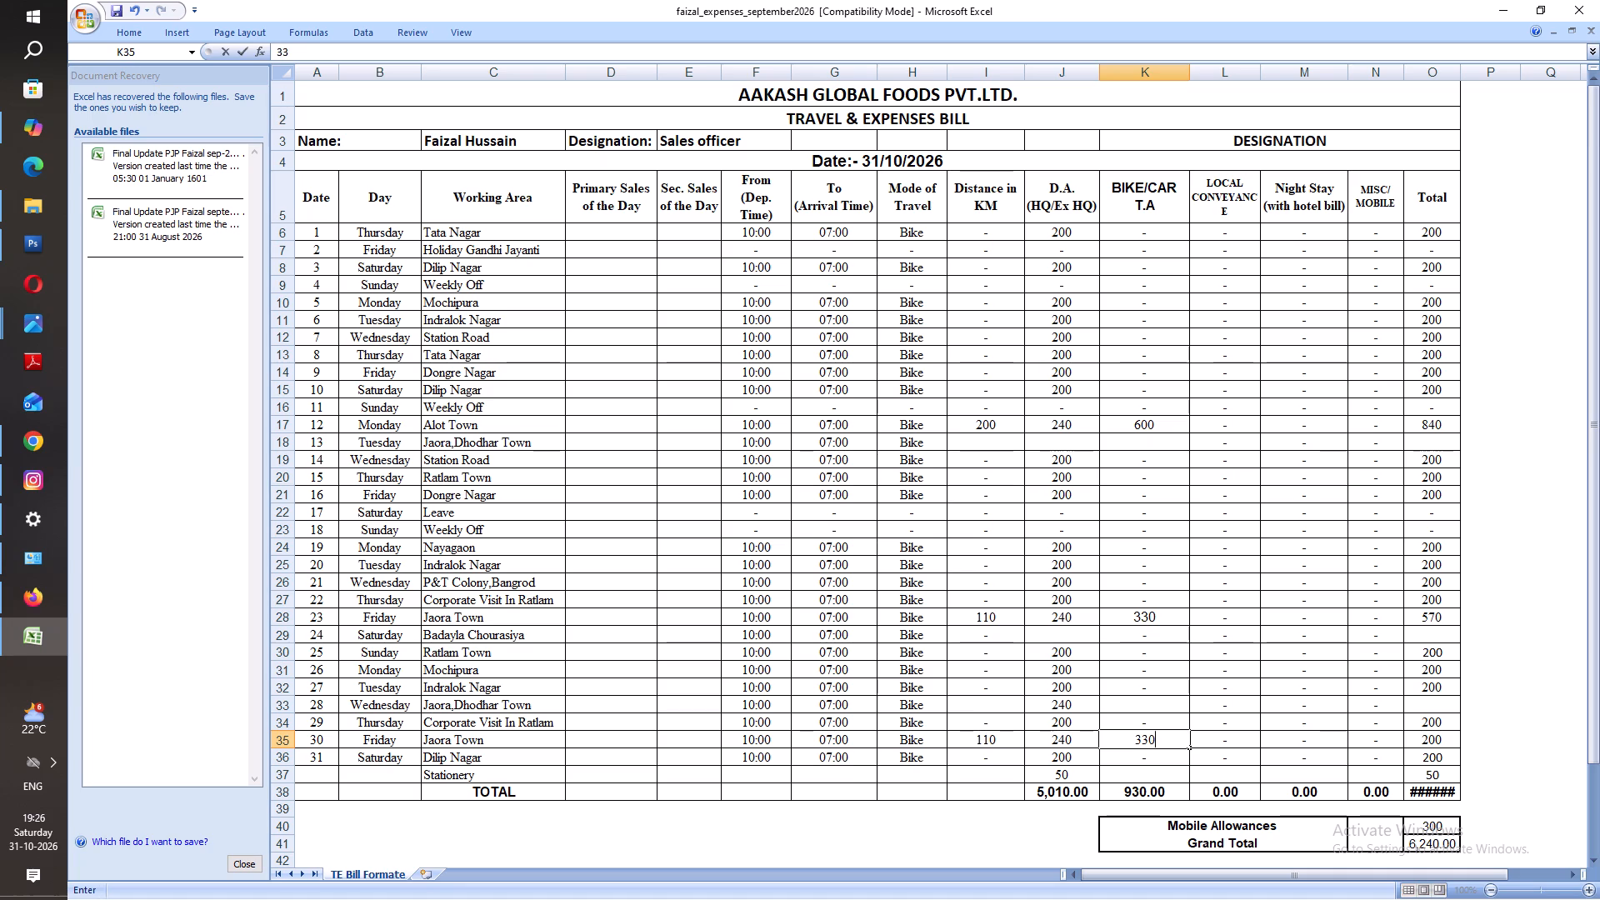
key(Right)
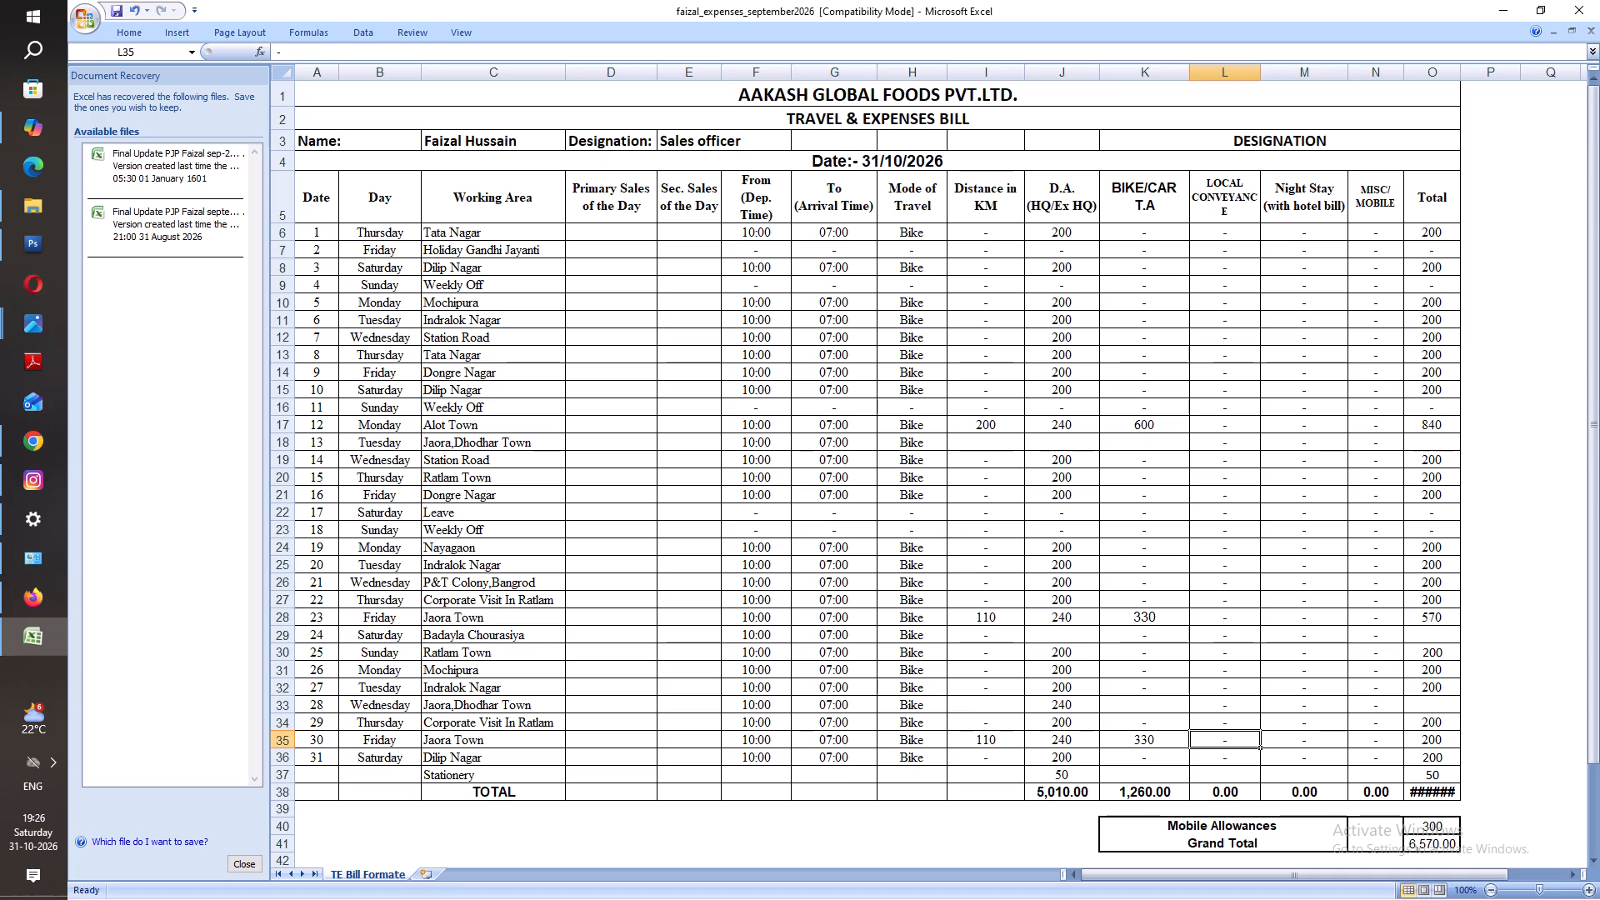
Set the Total of date 30 (Friday, Jaora Town) to 570.
key(Right)
key(Right)
key(Right)
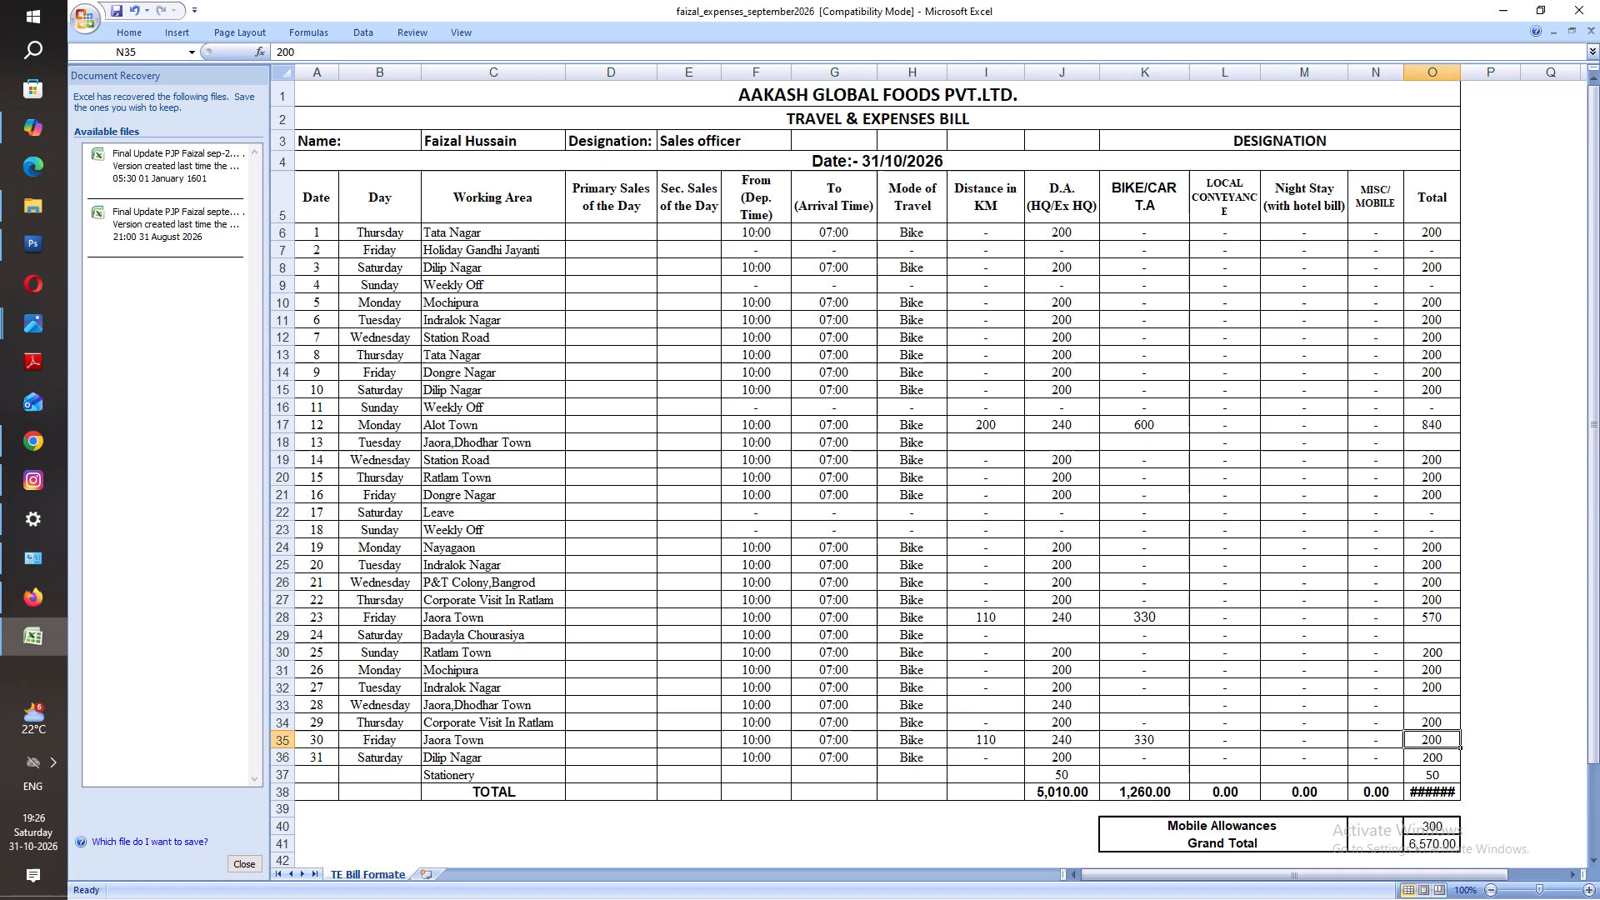
text(570)
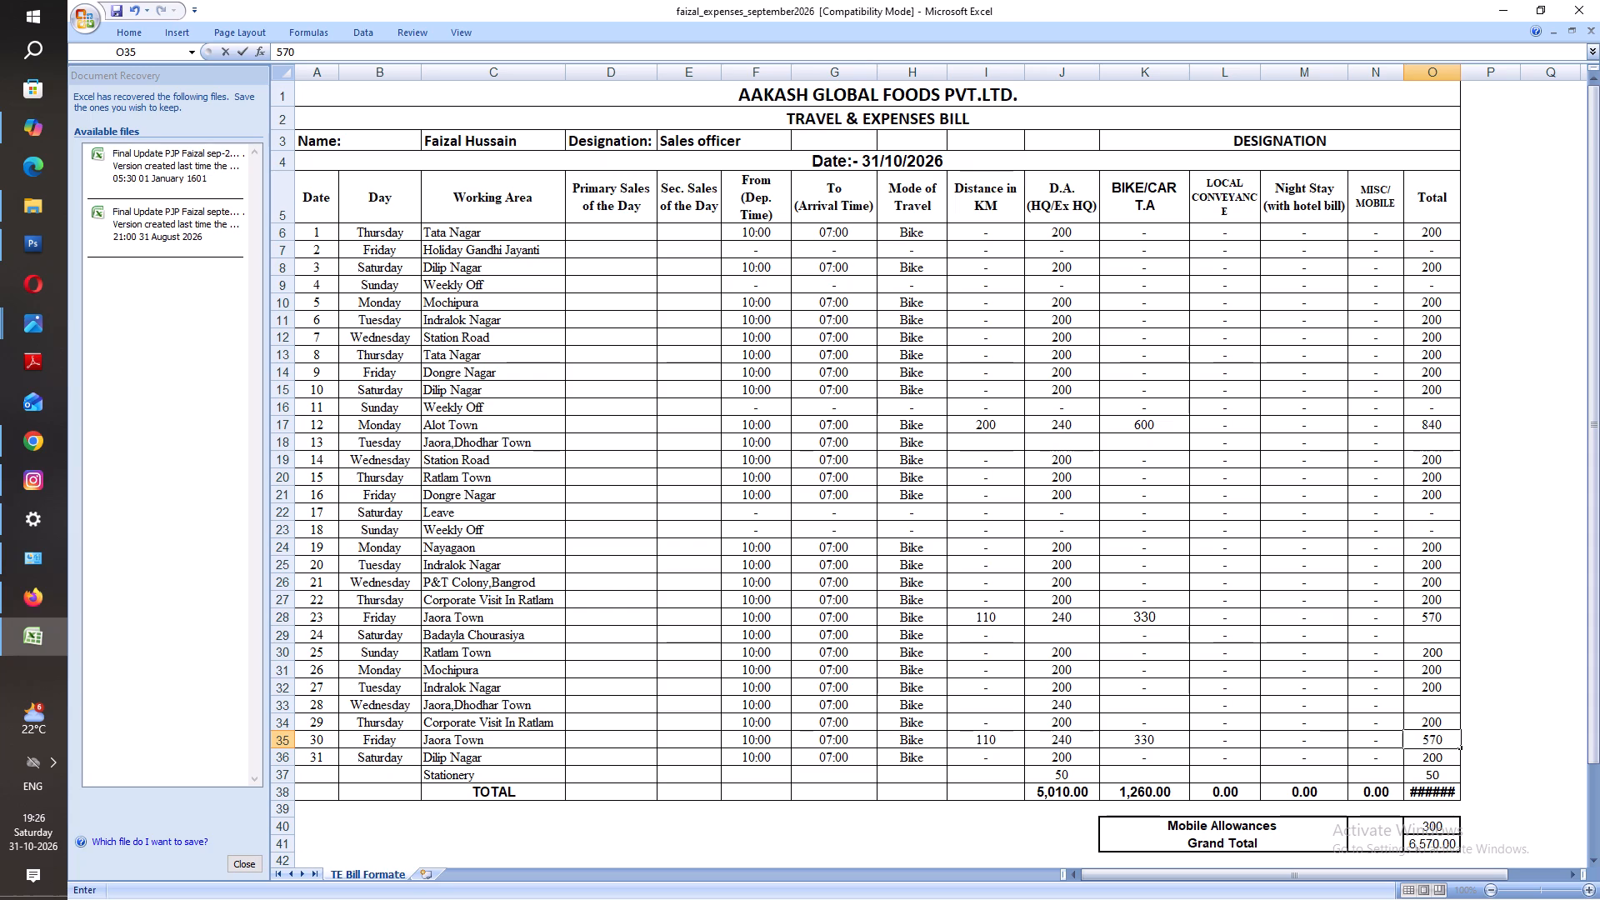
key(Down)
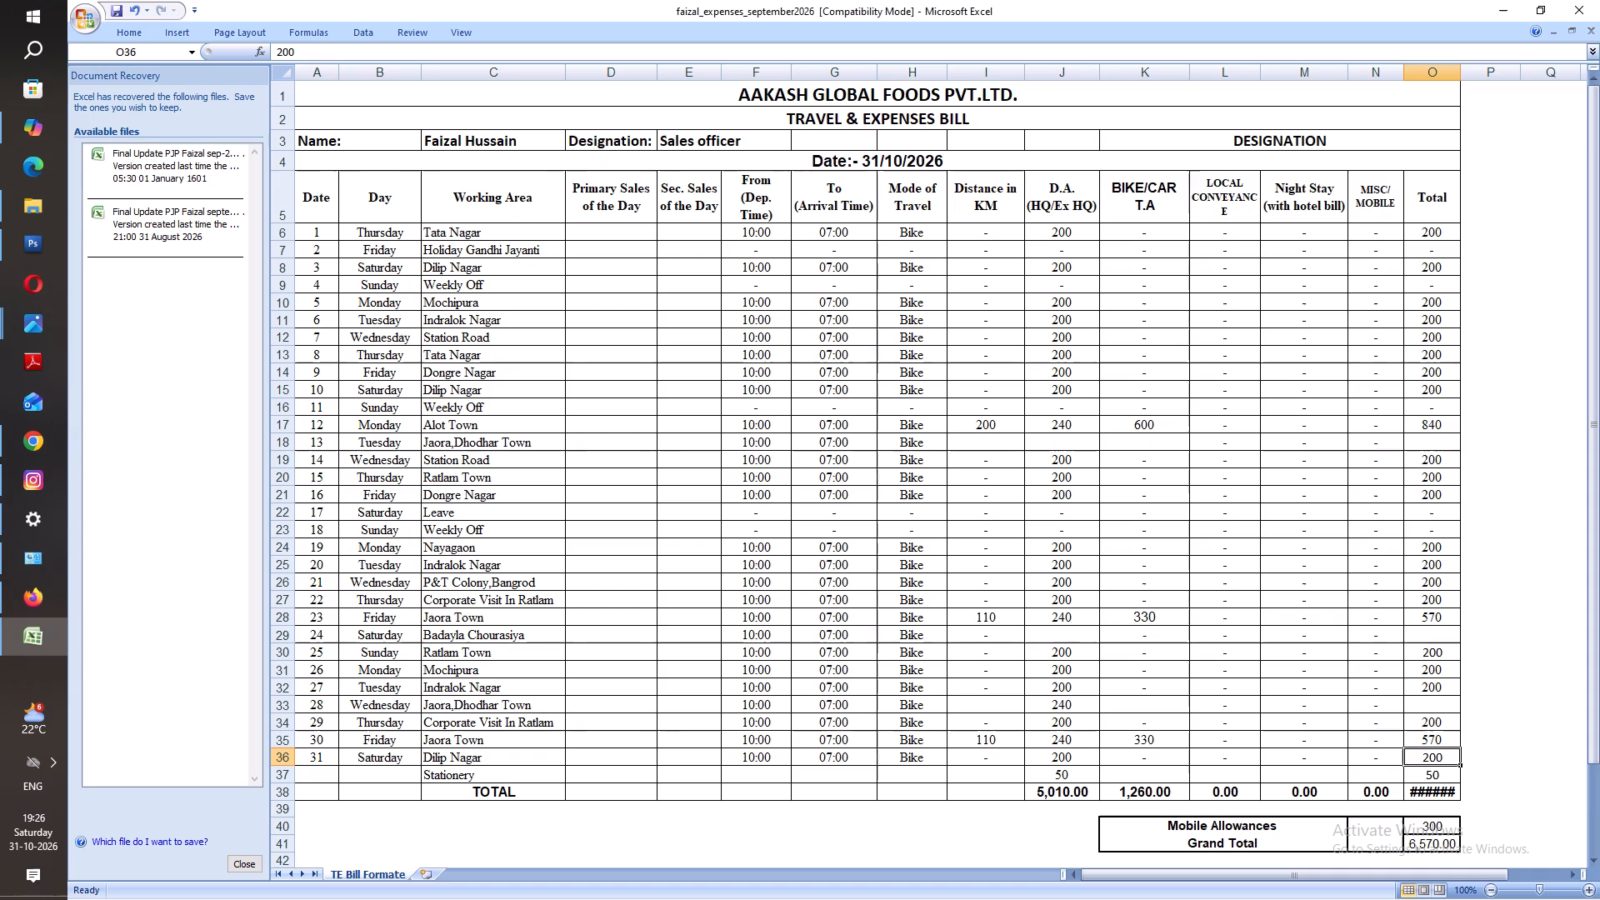
Select the D.A. cell of date 1 (Thursday, Tata Nagar).
click(1072, 237)
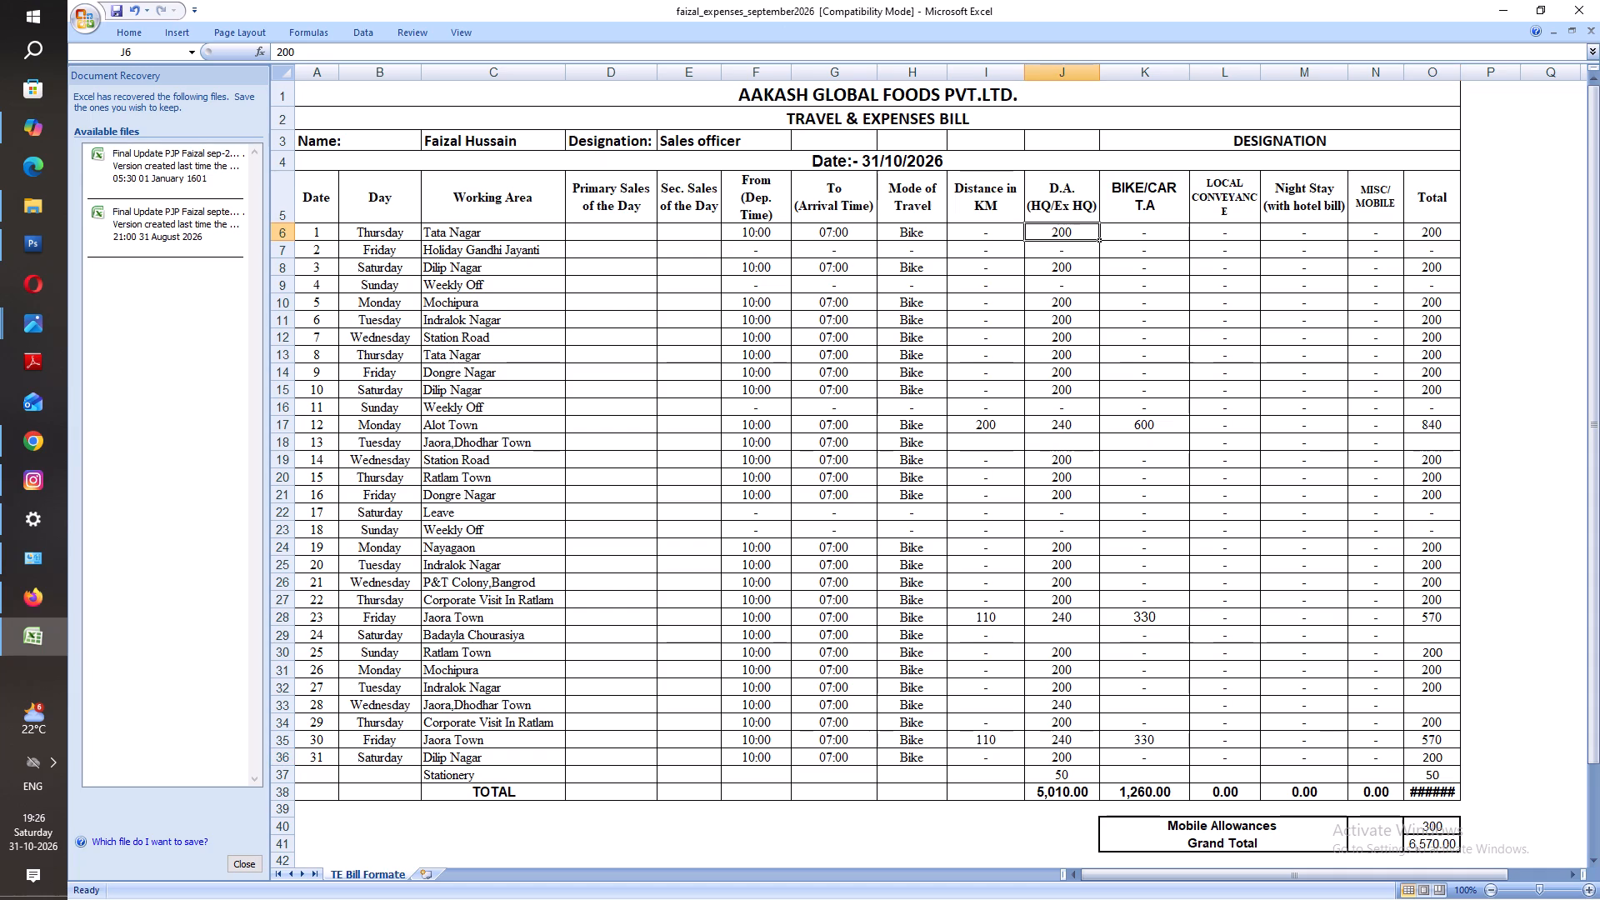
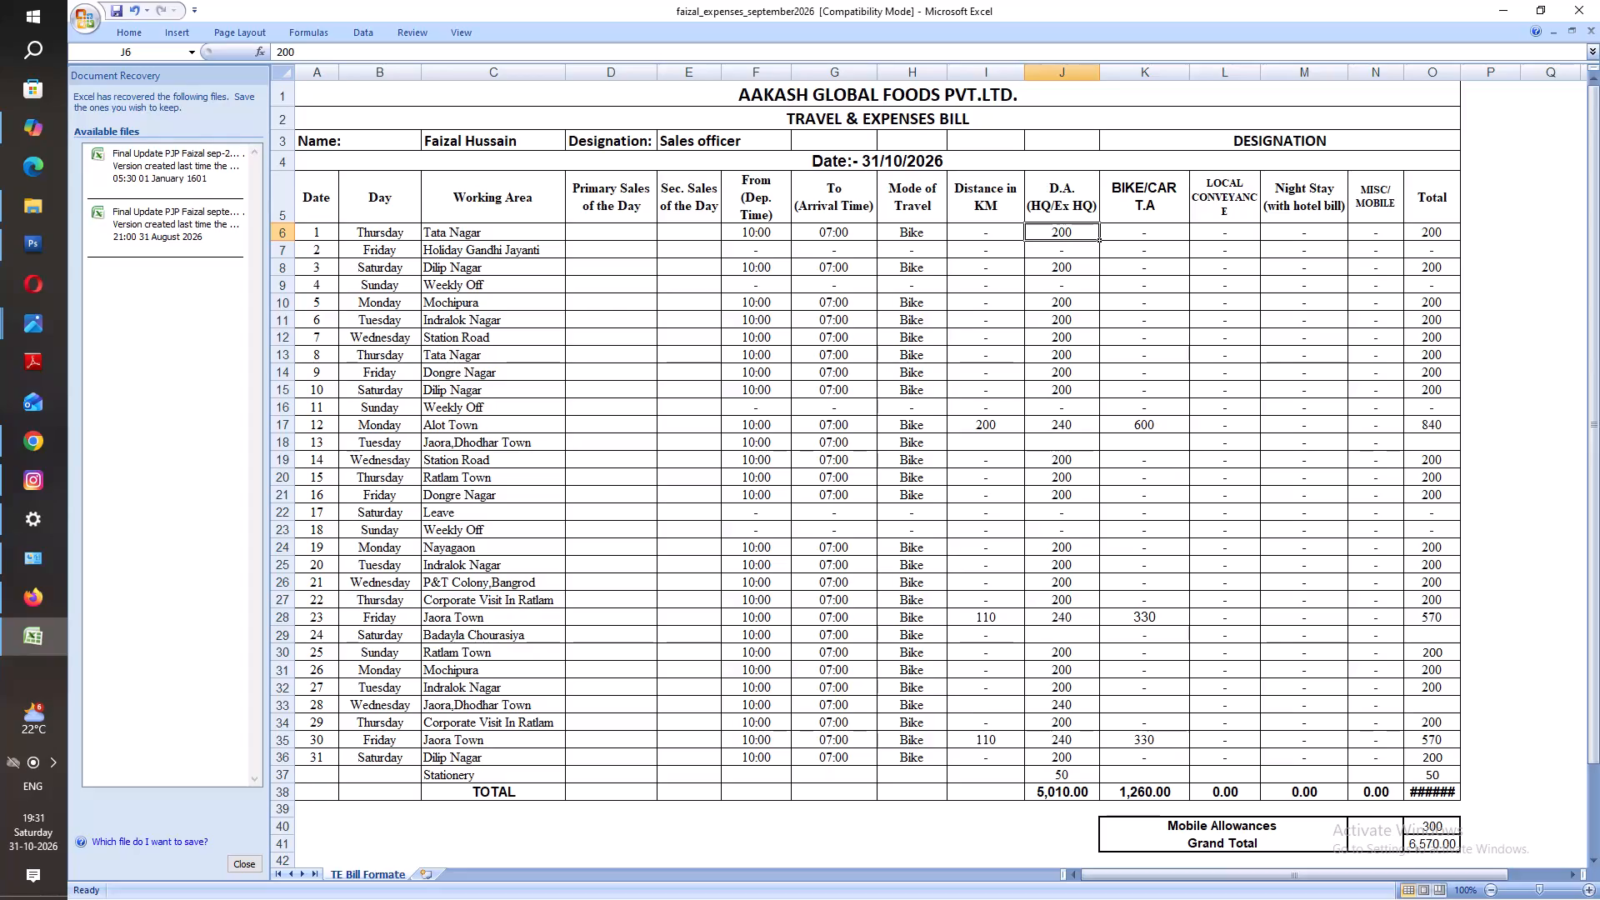
Fill in date 24 (Saturday, Badayla Chourasiya) with distance 80 KM, D.A. 240, BIKE/CAR T.A 240 and Total 480.
click(988, 641)
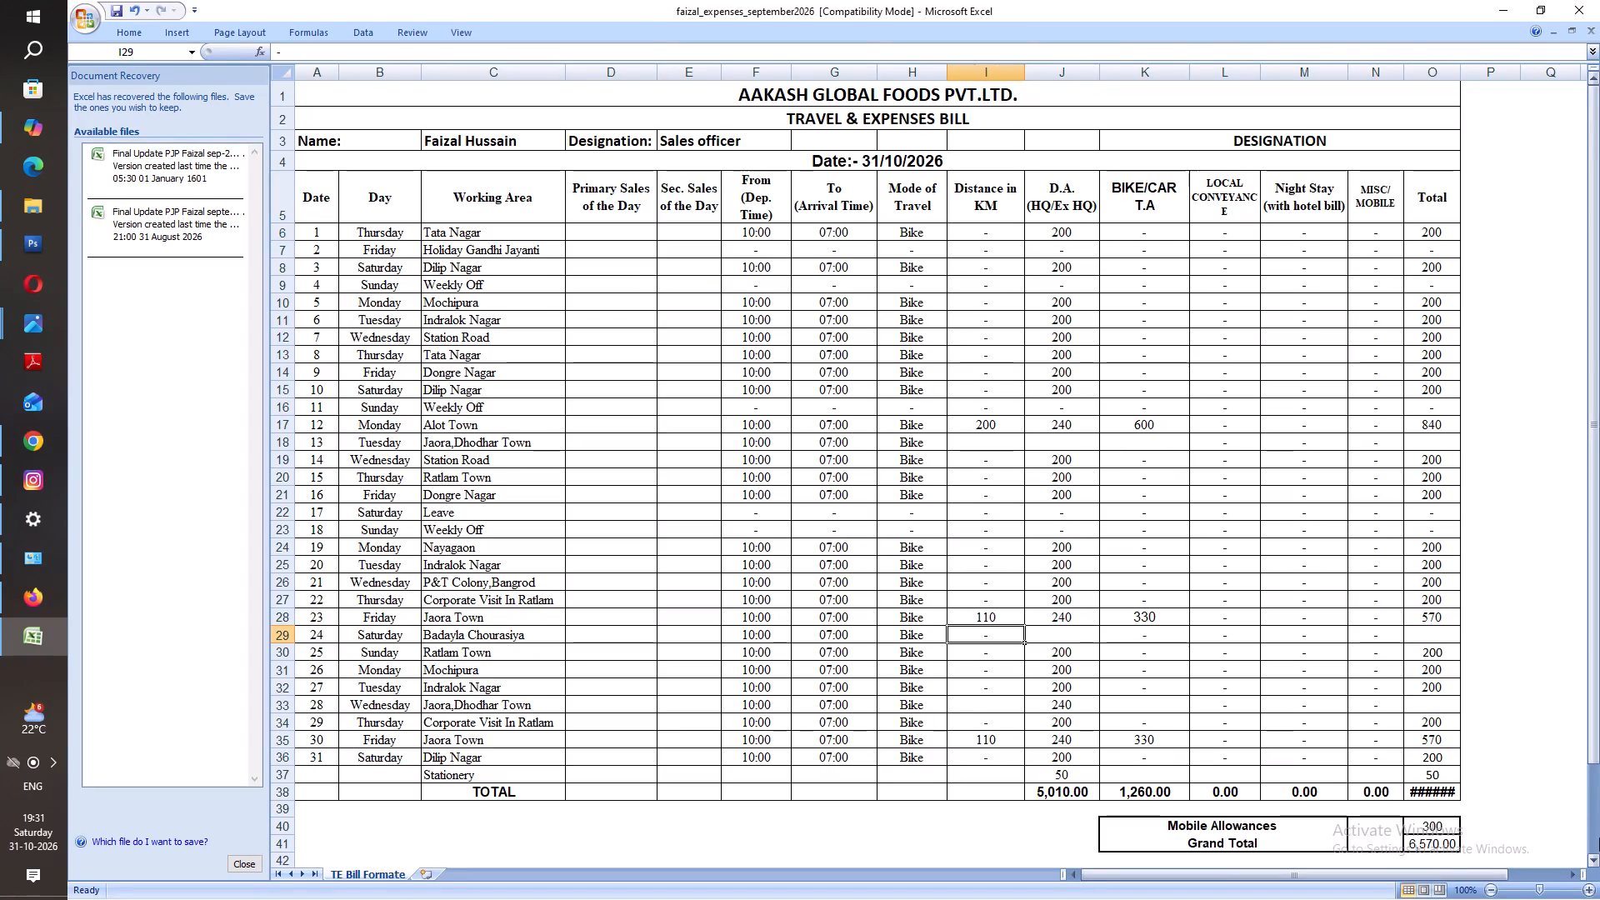
text(80)
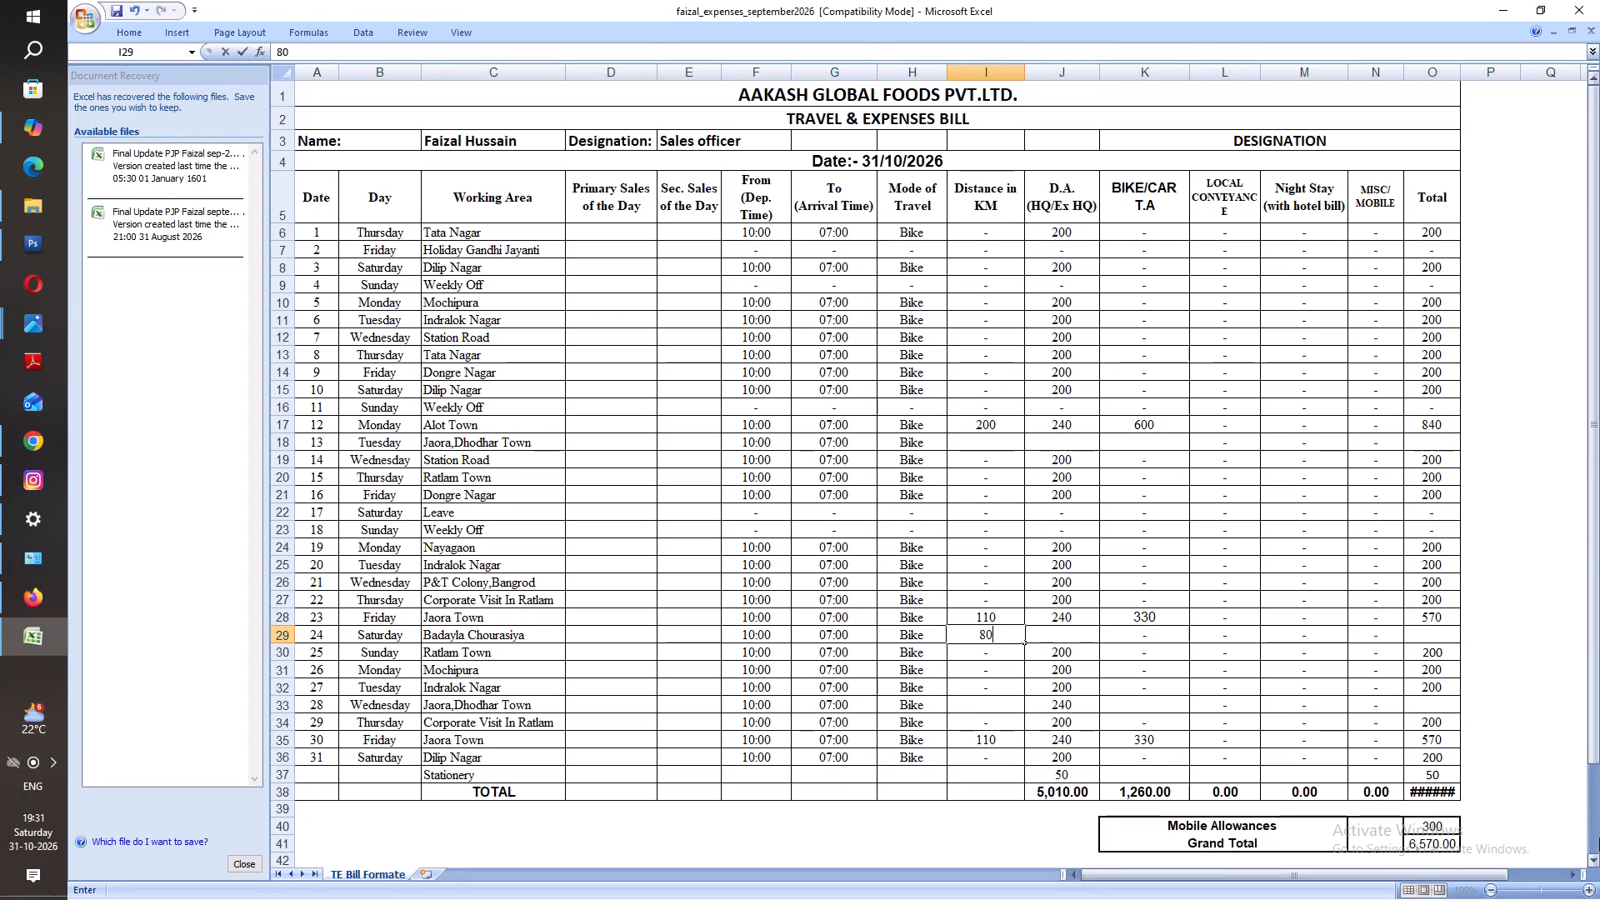
key(Right)
text(240)
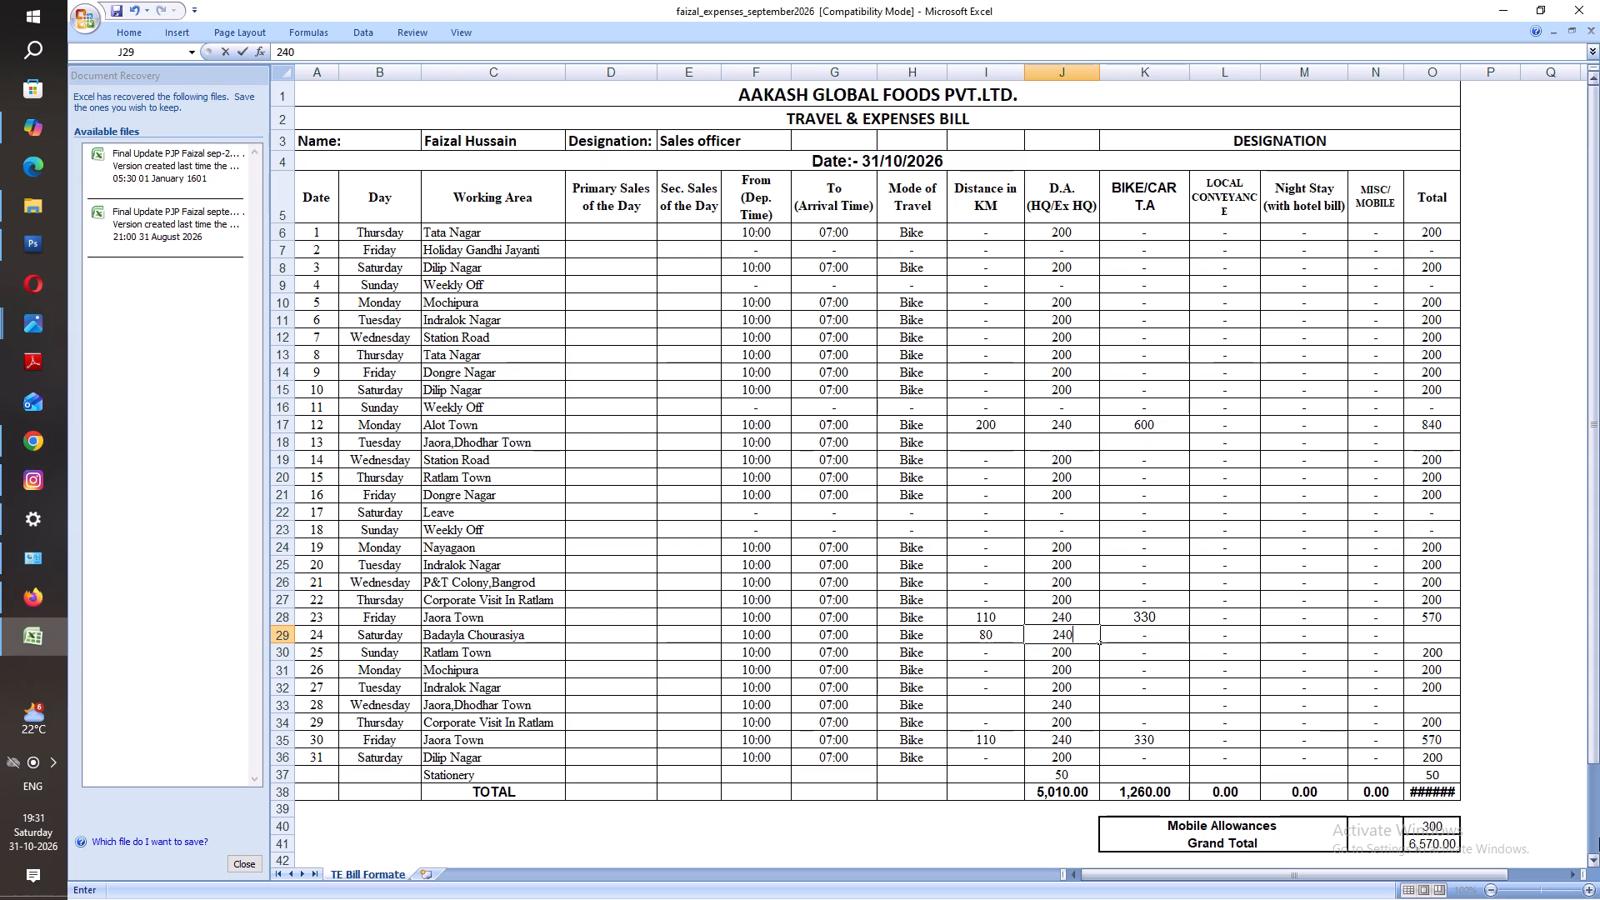
key(Right)
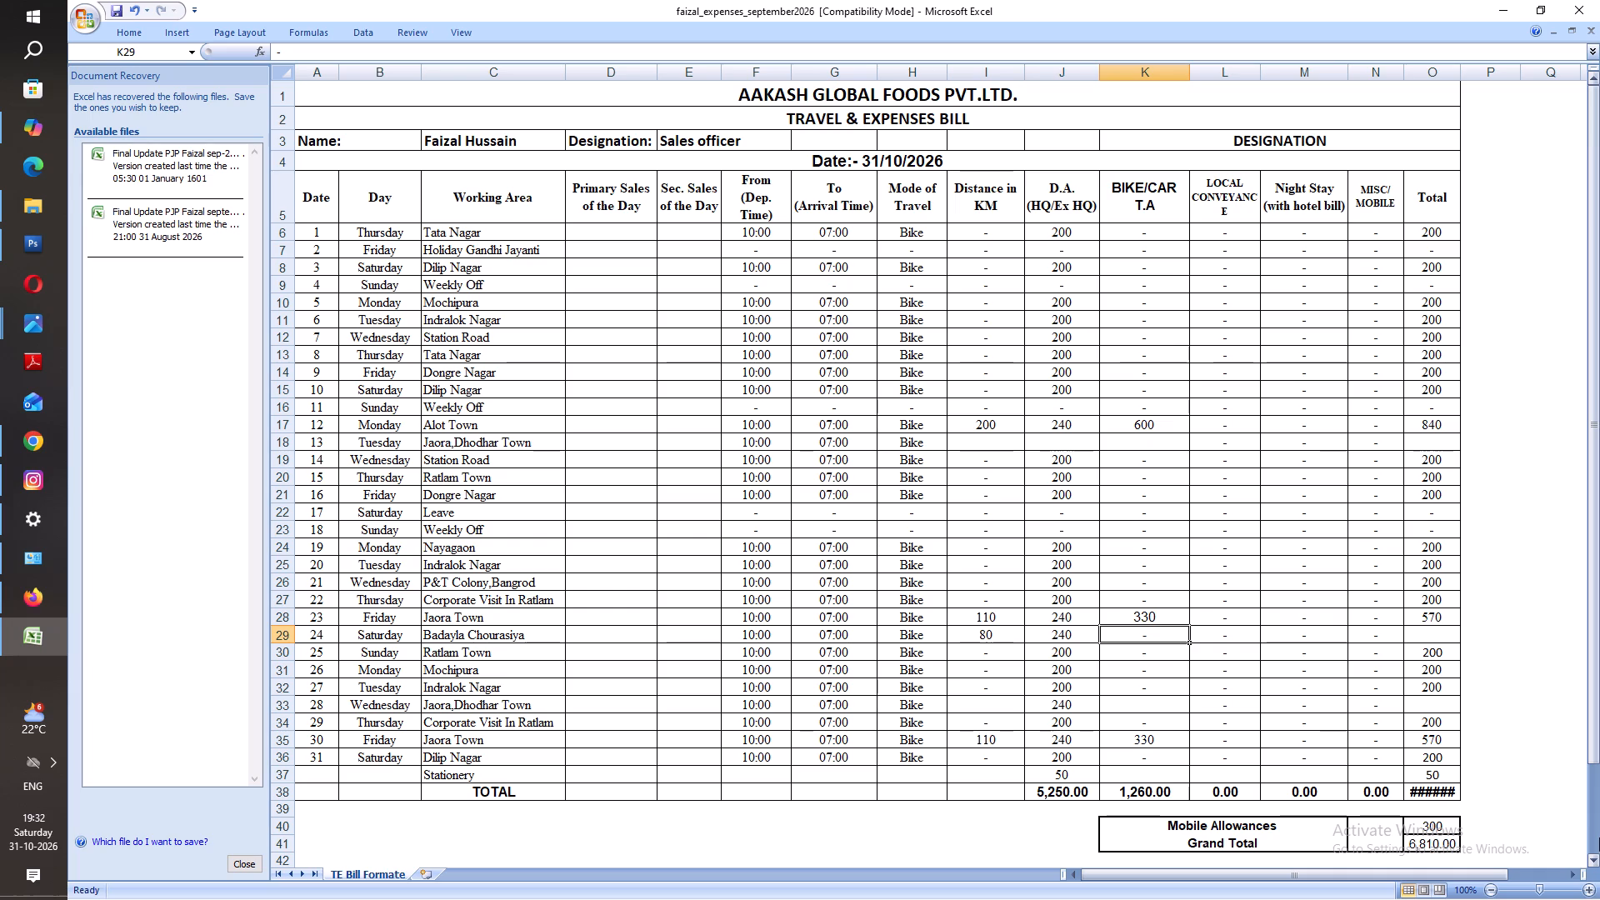
text(240)
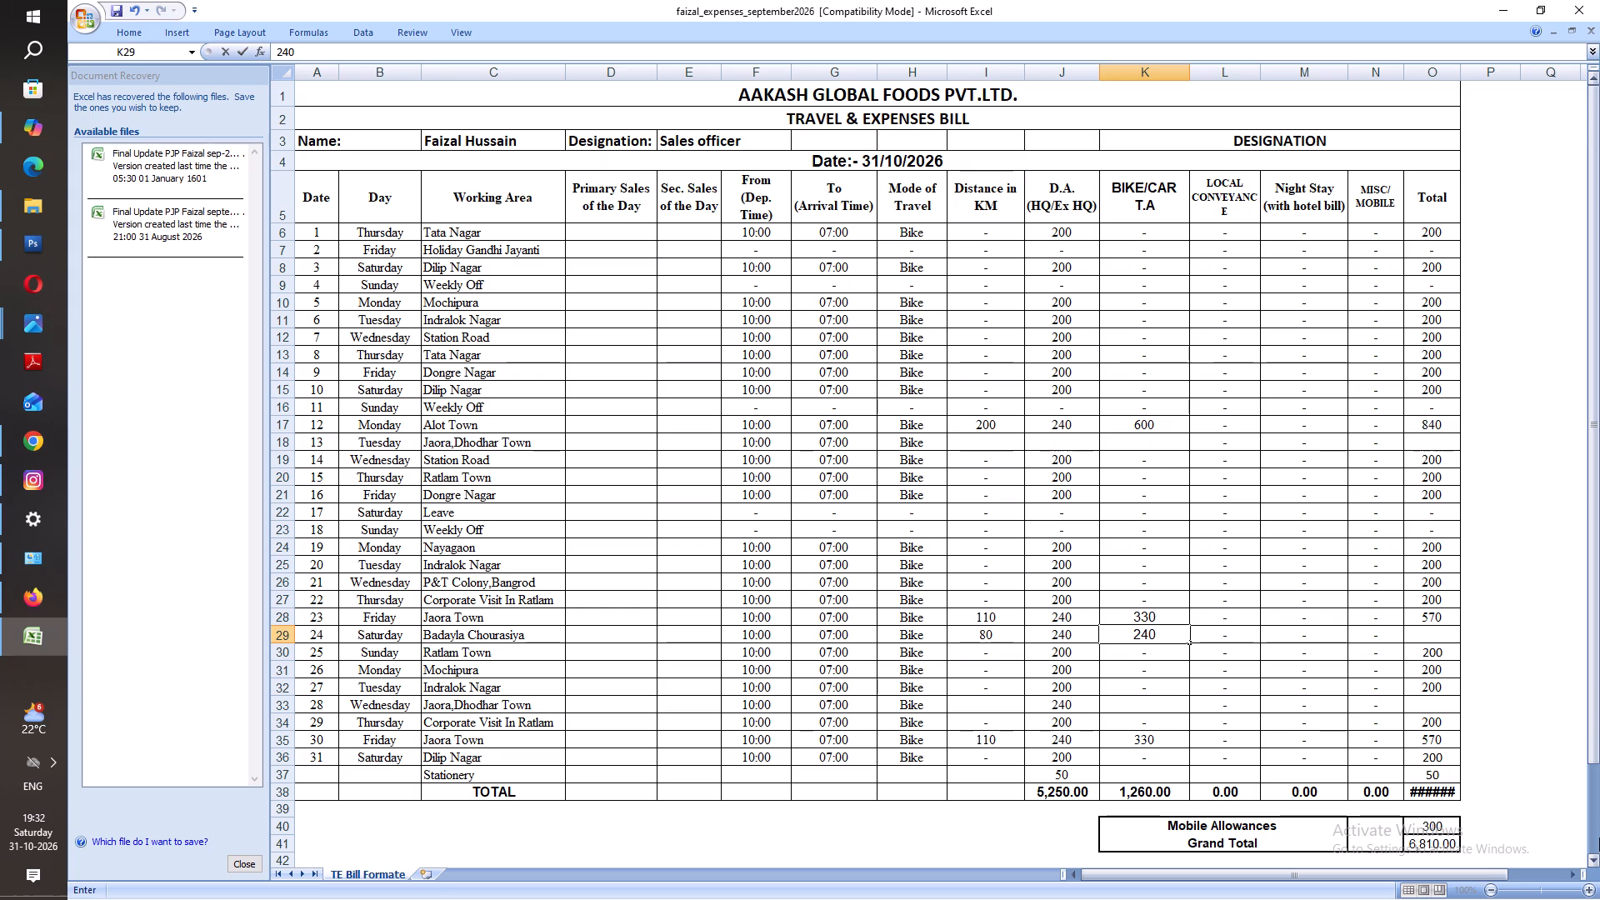
key(Tab)
key(Tab)
key(Tab)
key(Tab)
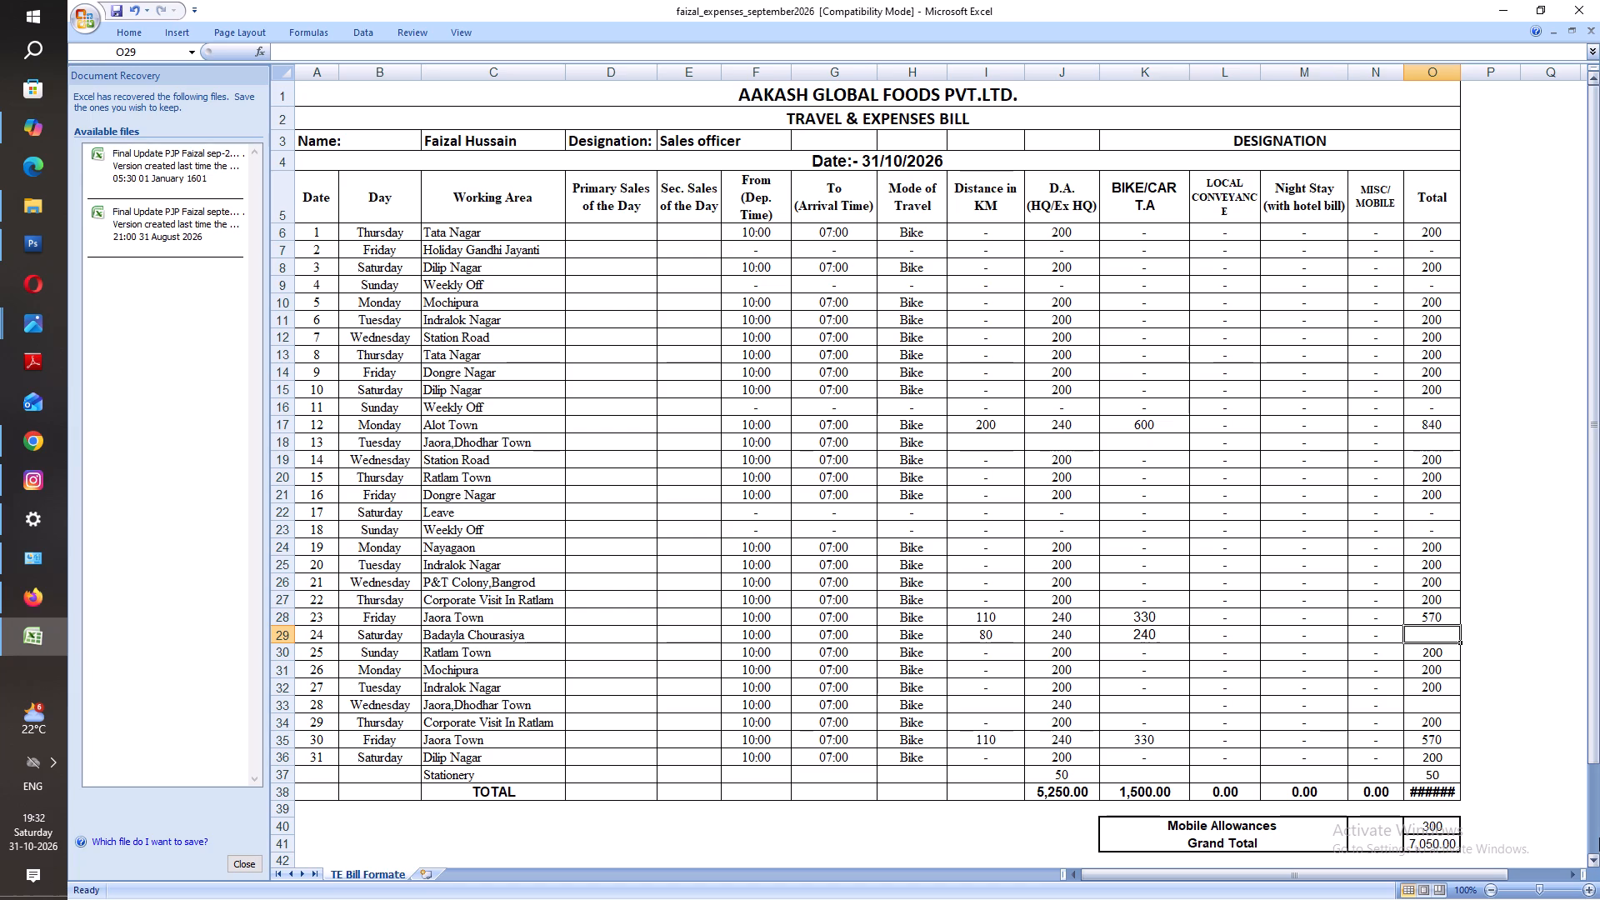
text(48)
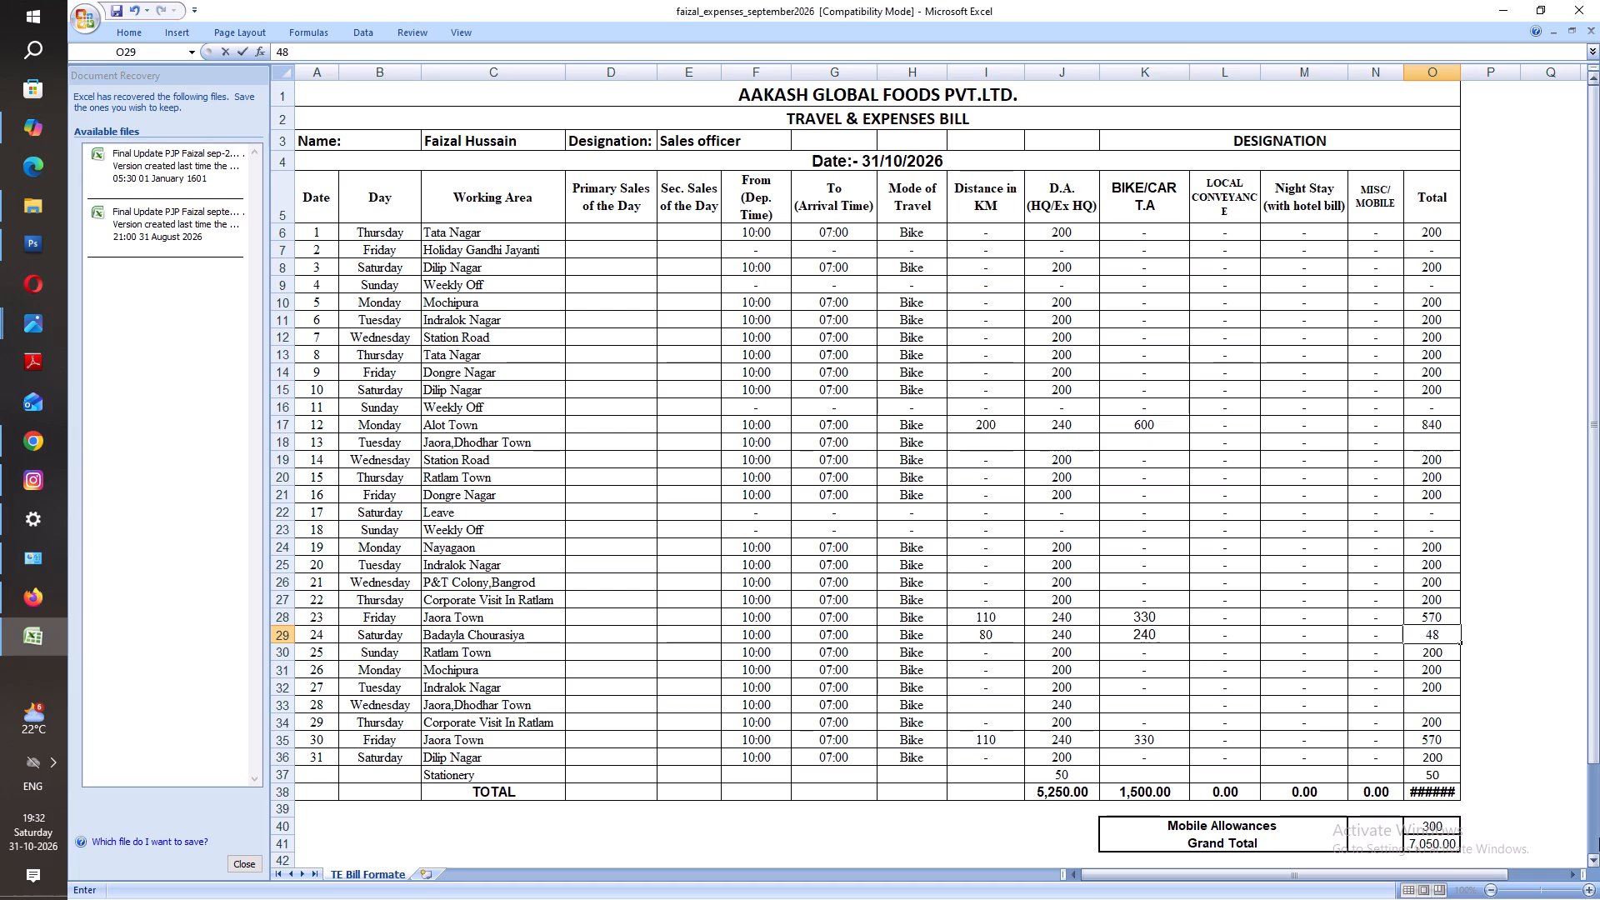
key(0)
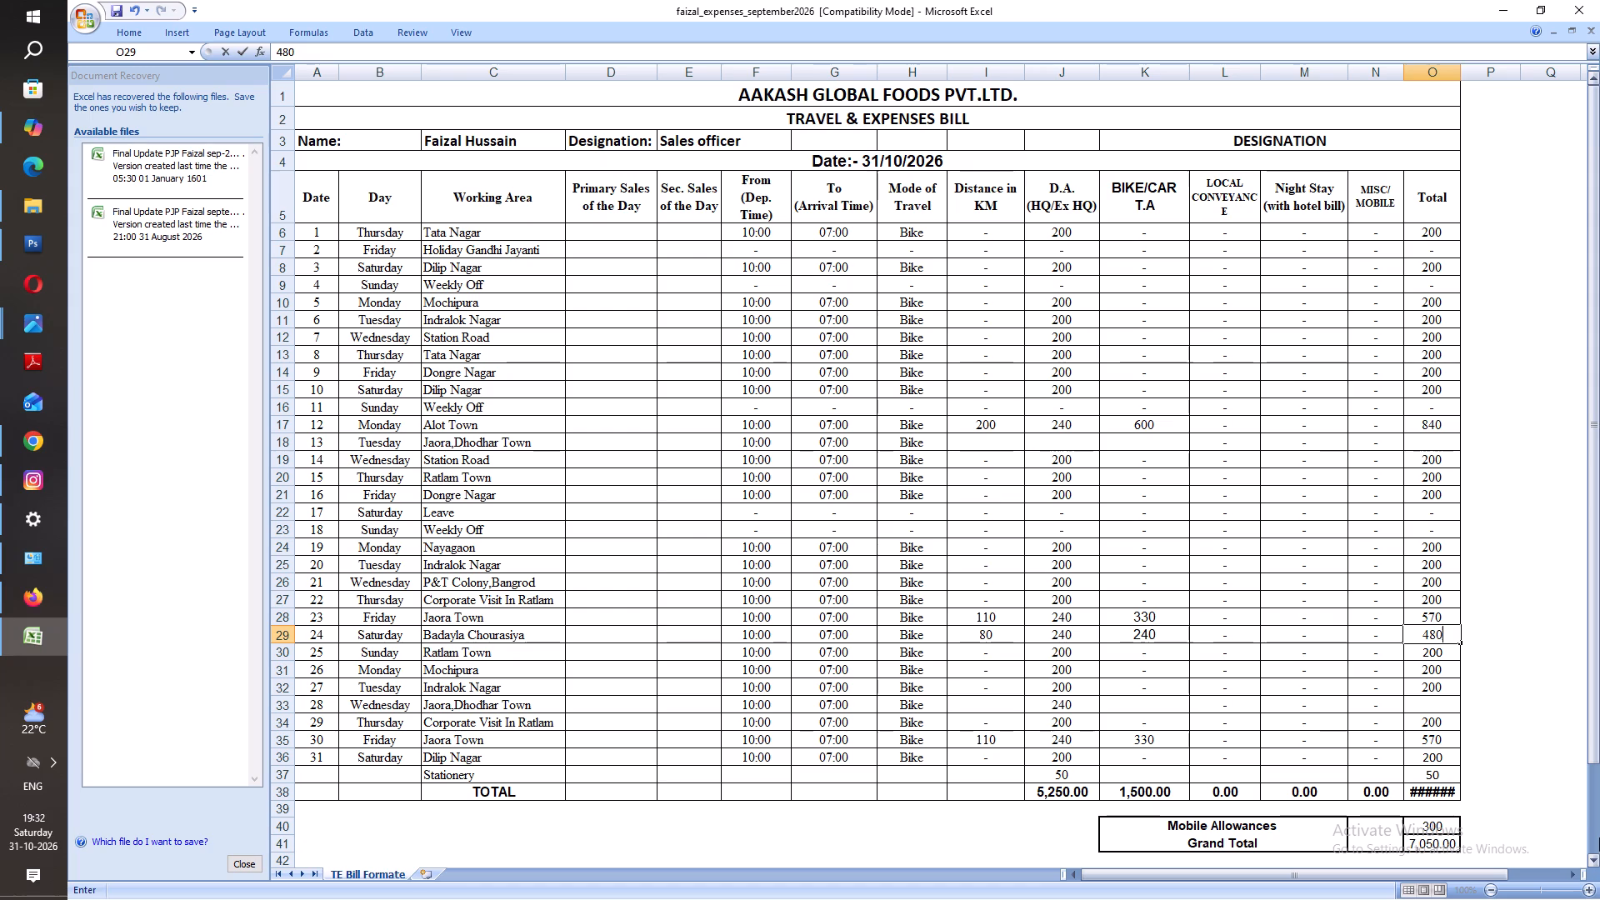
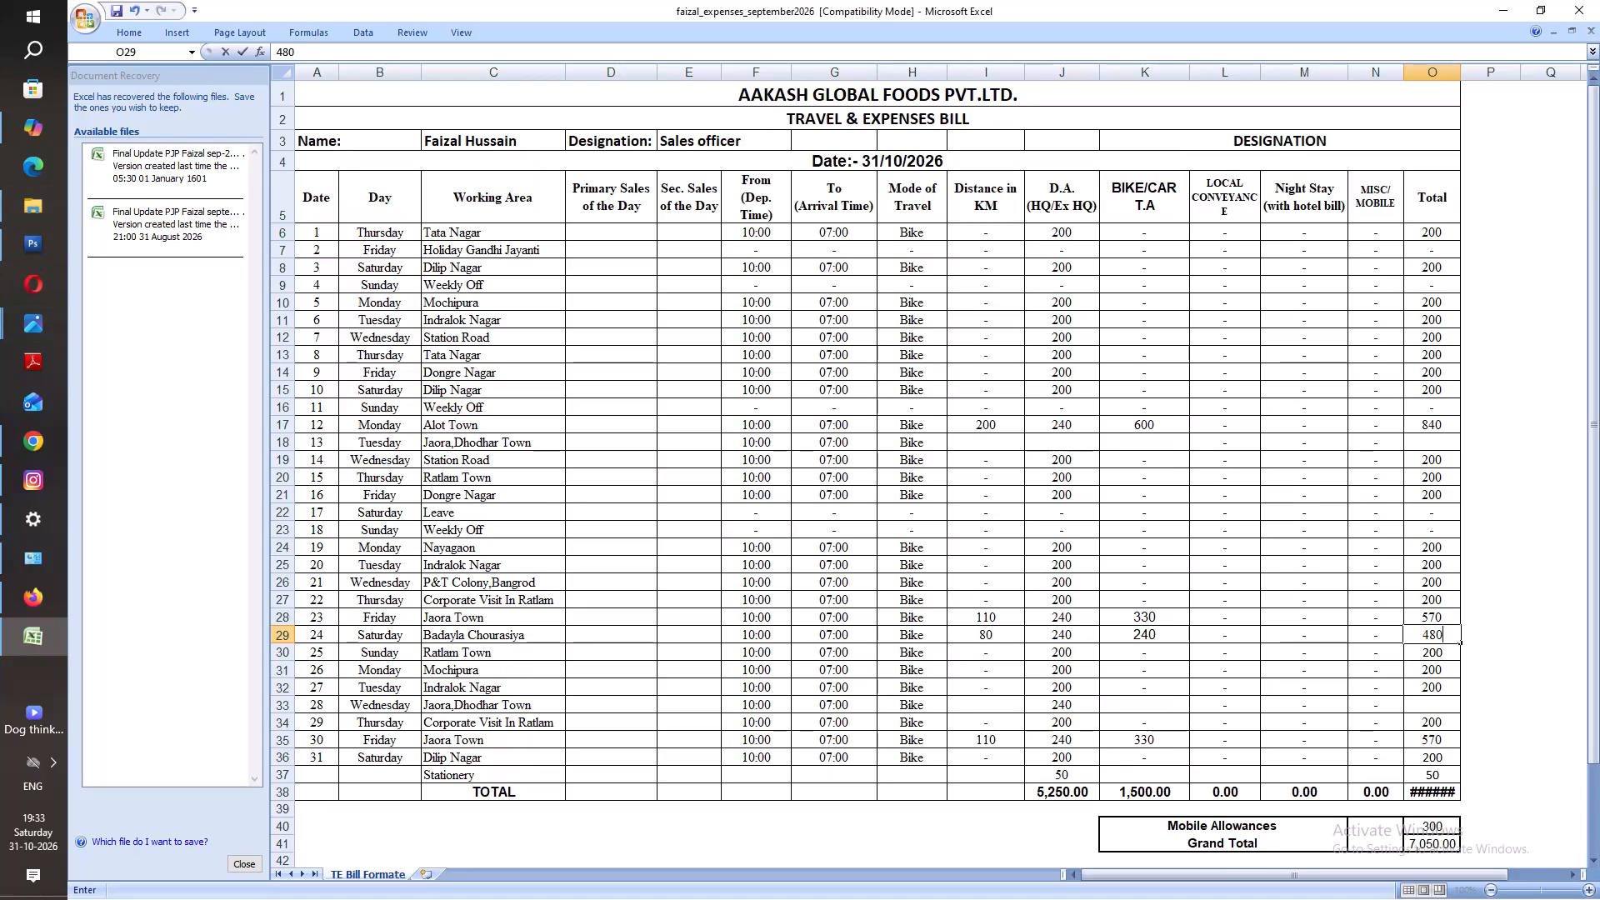
Enter 300 as the MISC/MOBILE expense for date 9 (Friday, Dongre Nagar).
click(328, 373)
key(Right)
key(Right)
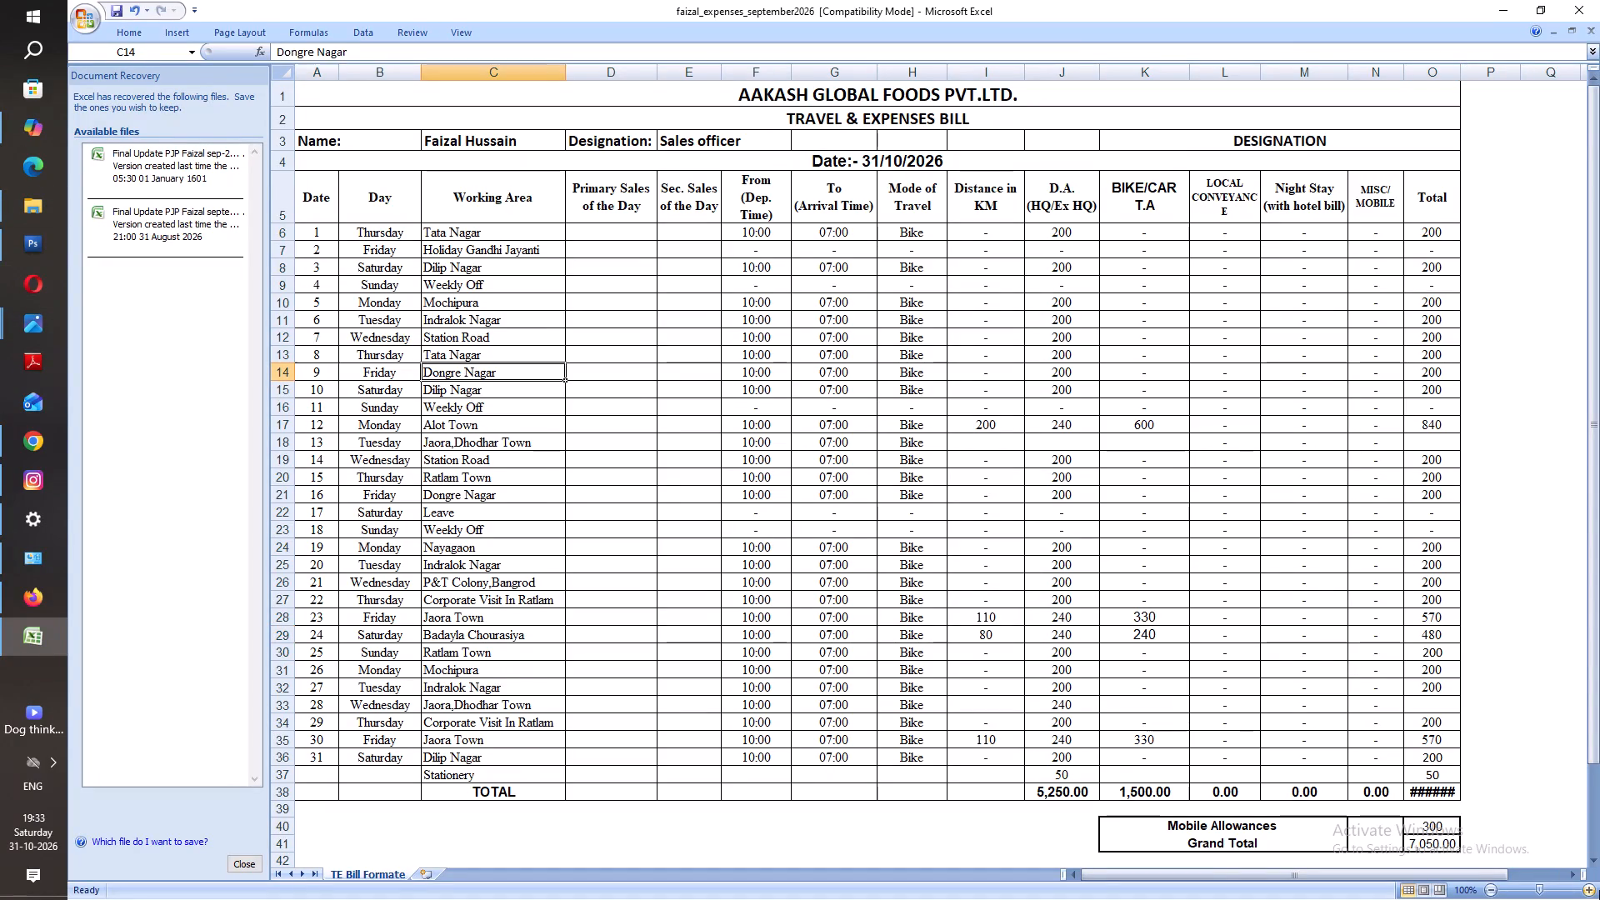
key(Right)
key(Right)
key(Right)
key(Right)
key(Right)
key(Right)
key(Right)
key(Right)
key(Right)
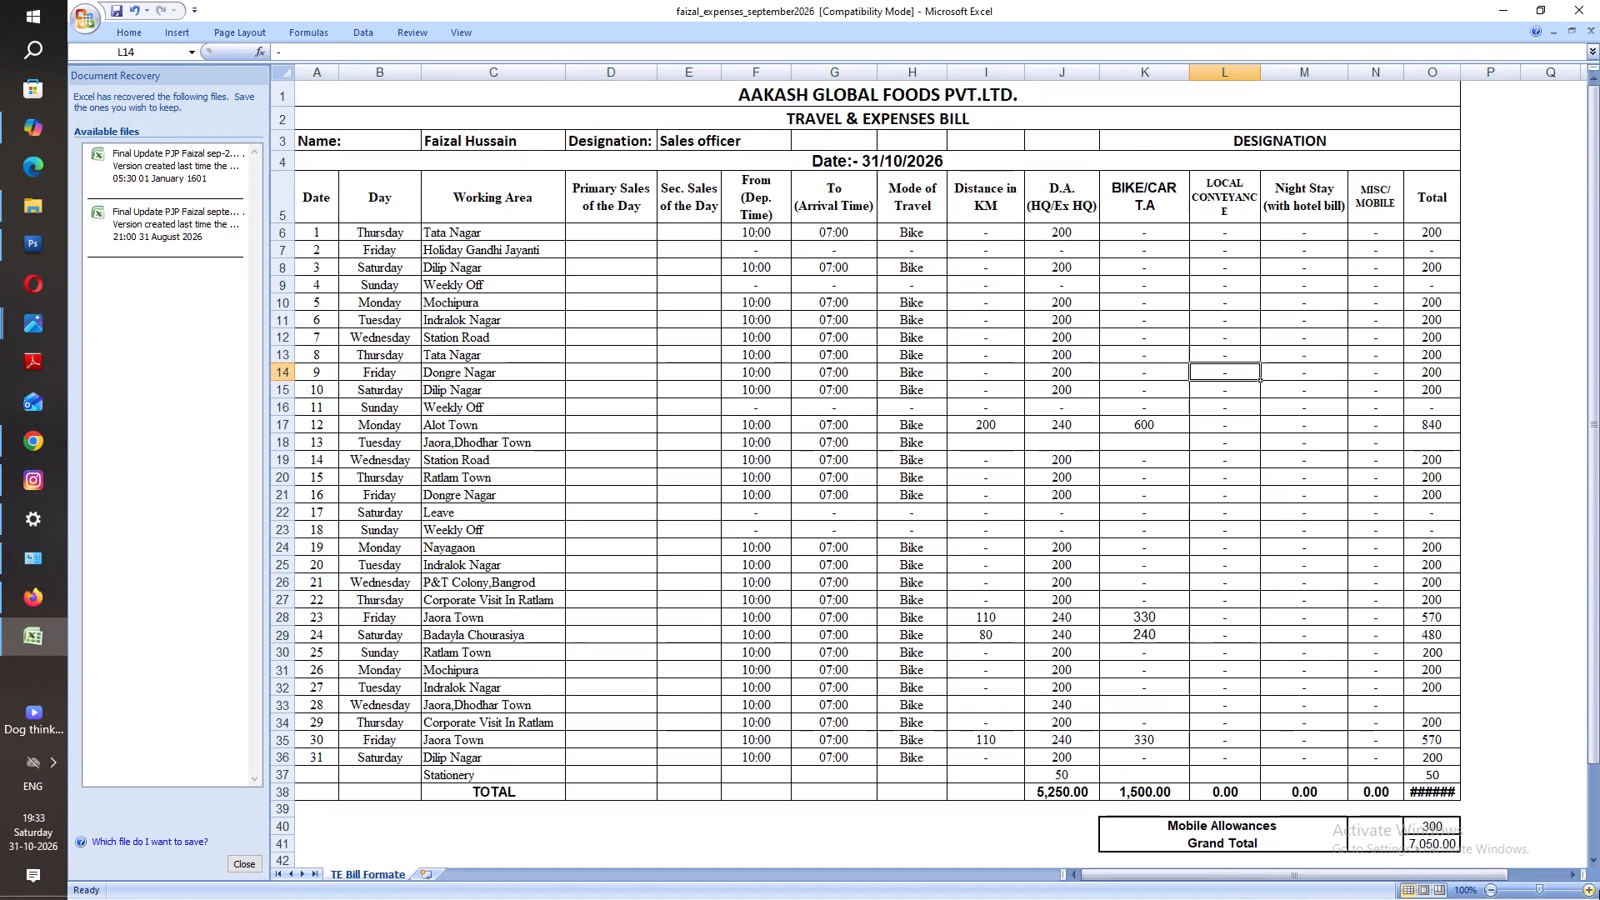
key(Right)
key(Right)
text(300)
Set the Total for date 9 (Friday, Dongre Nagar) to 500.
key(Left)
key(Left)
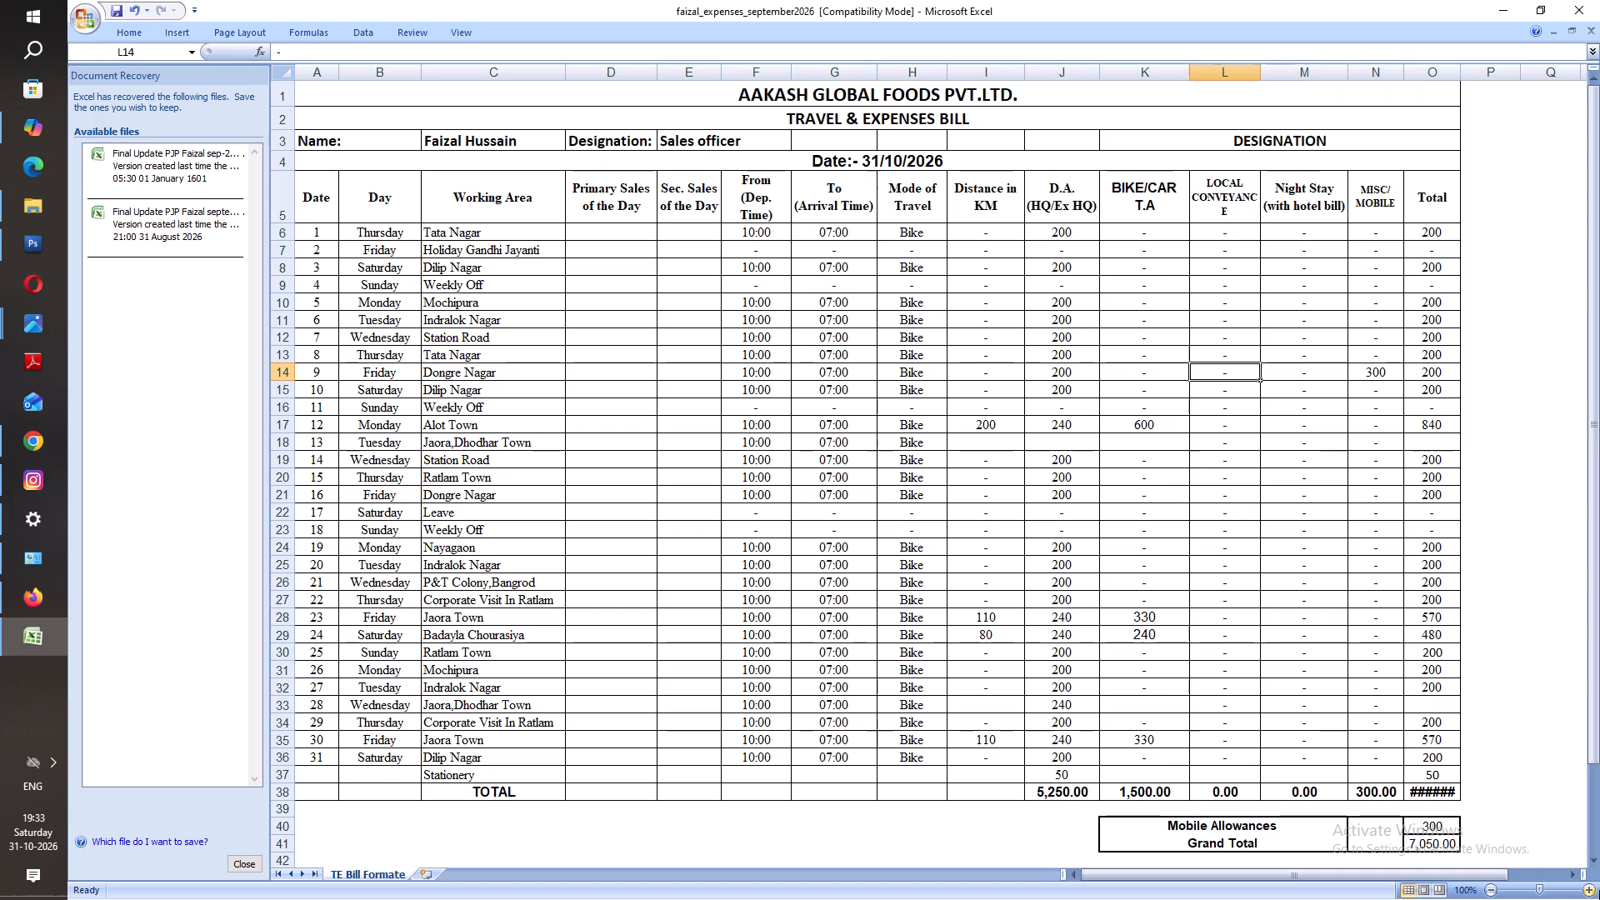
key(Left)
key(Left)
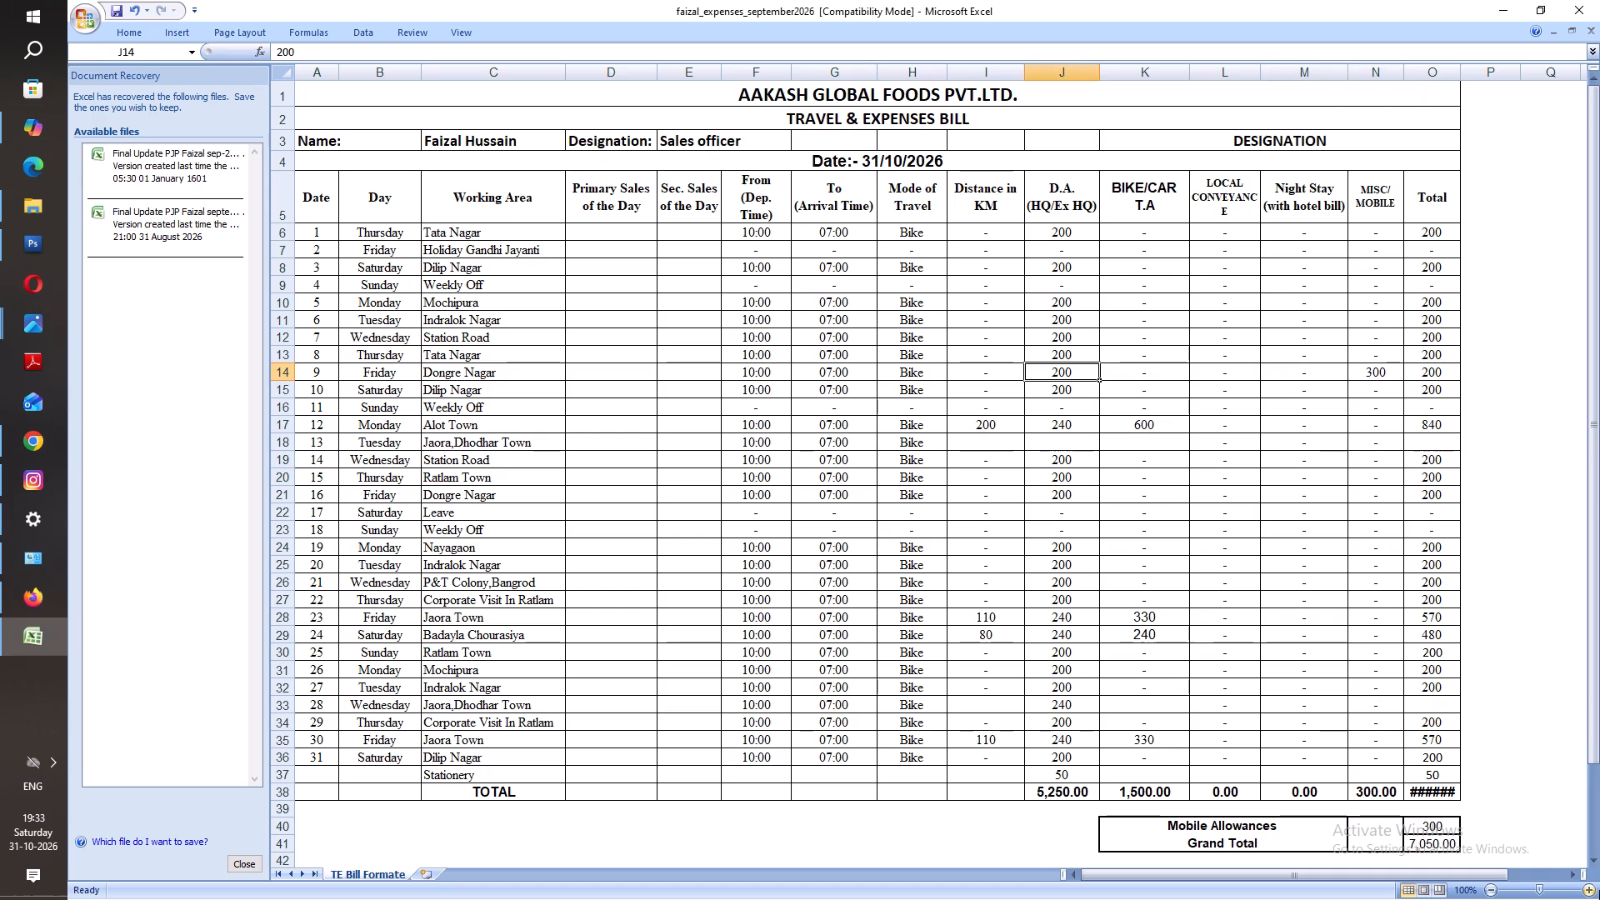
key(Right)
key(Right)
key(Right)
key(Right)
key(Right)
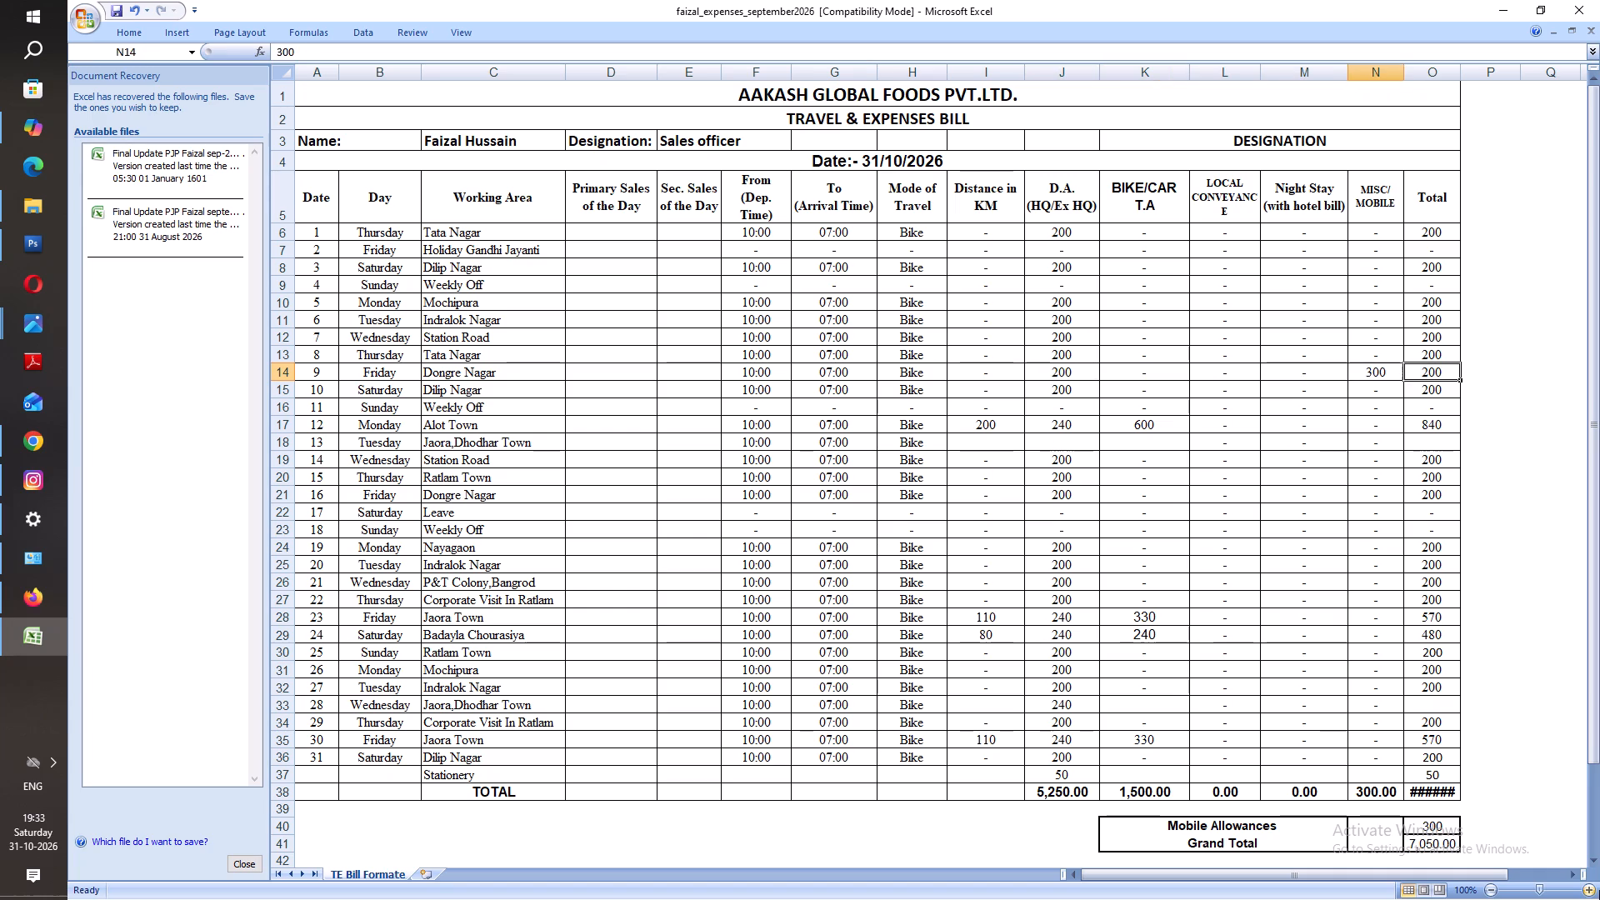
text(500)
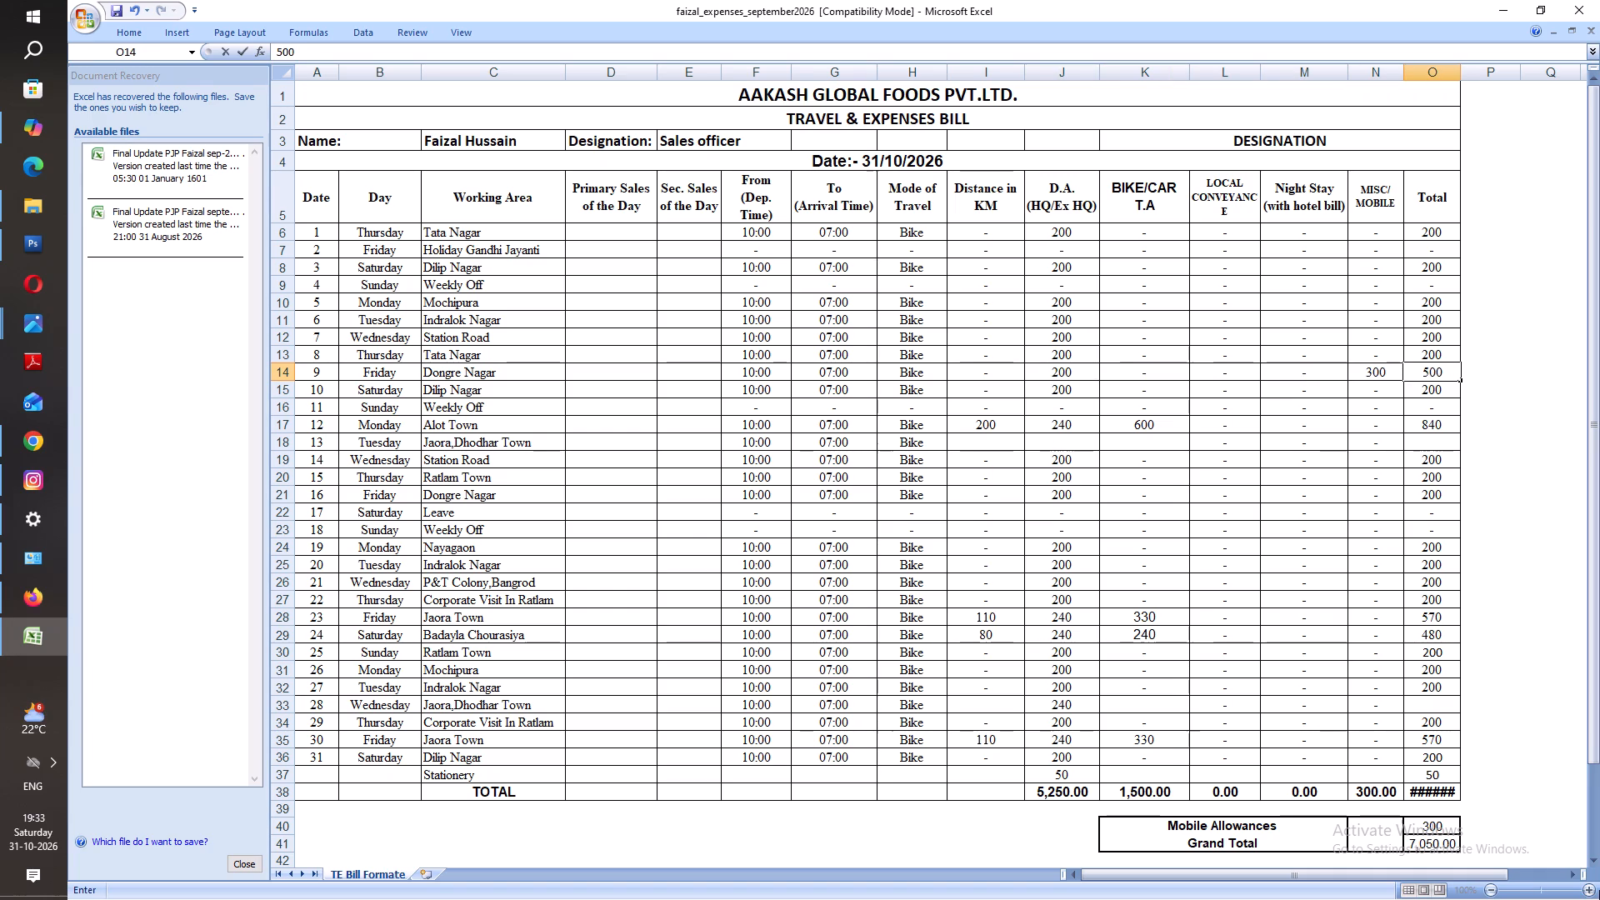
key(Return)
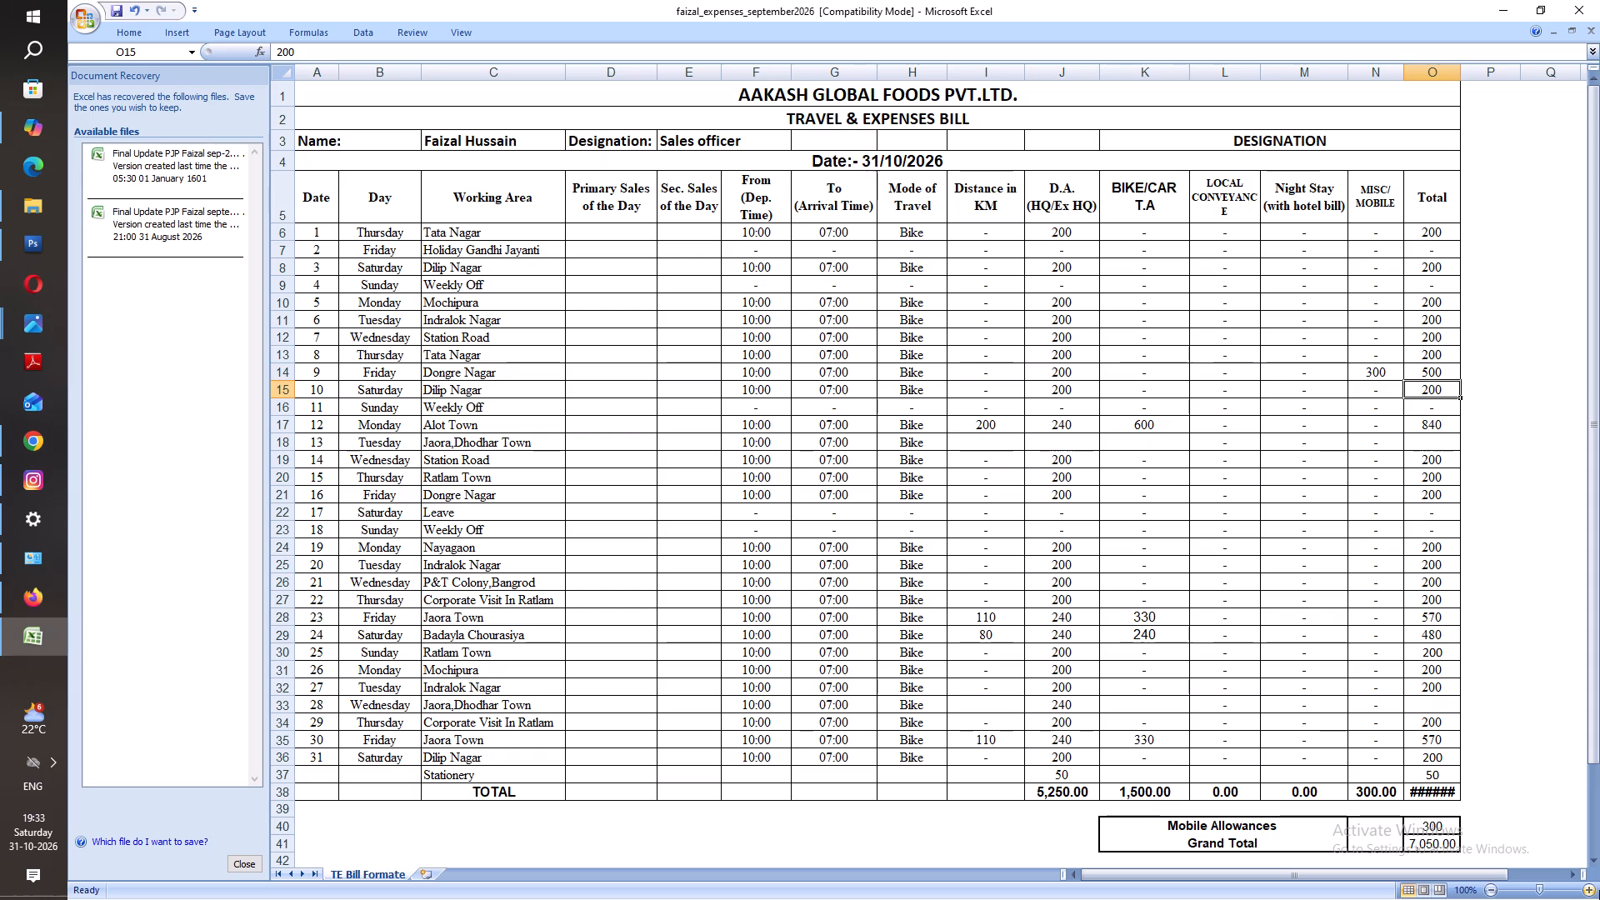
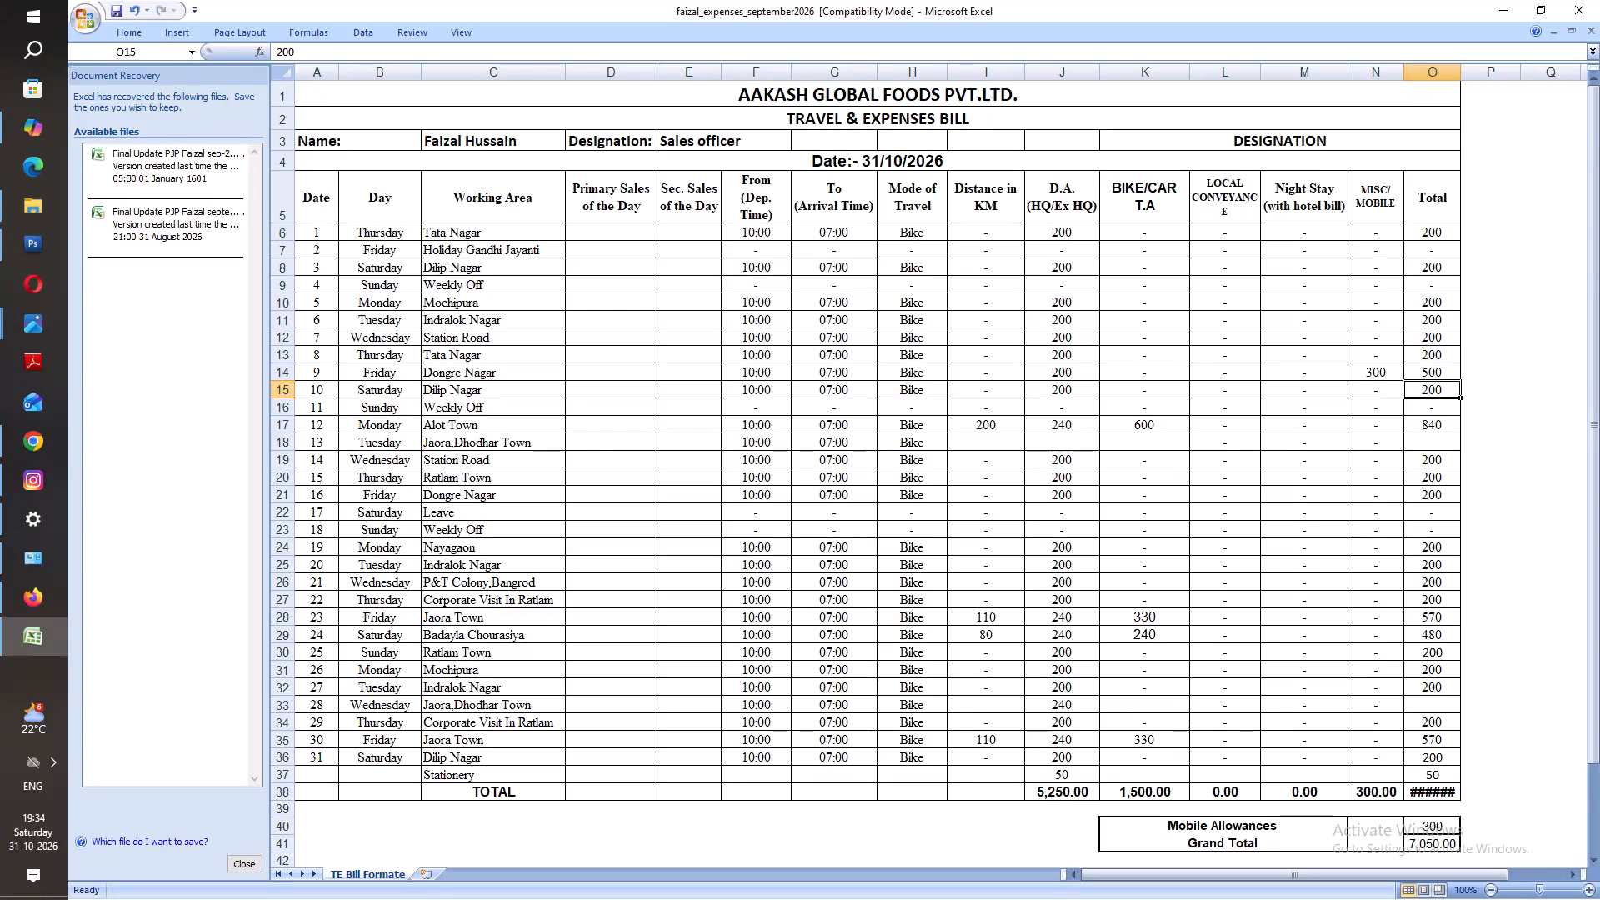
Fill in date 13 (Tuesday, Jaora,Dhodhar Town) with distance 150 km, D.A. 240, Bike/Car T.A. 450 and Total 690.
click(997, 441)
text(150)
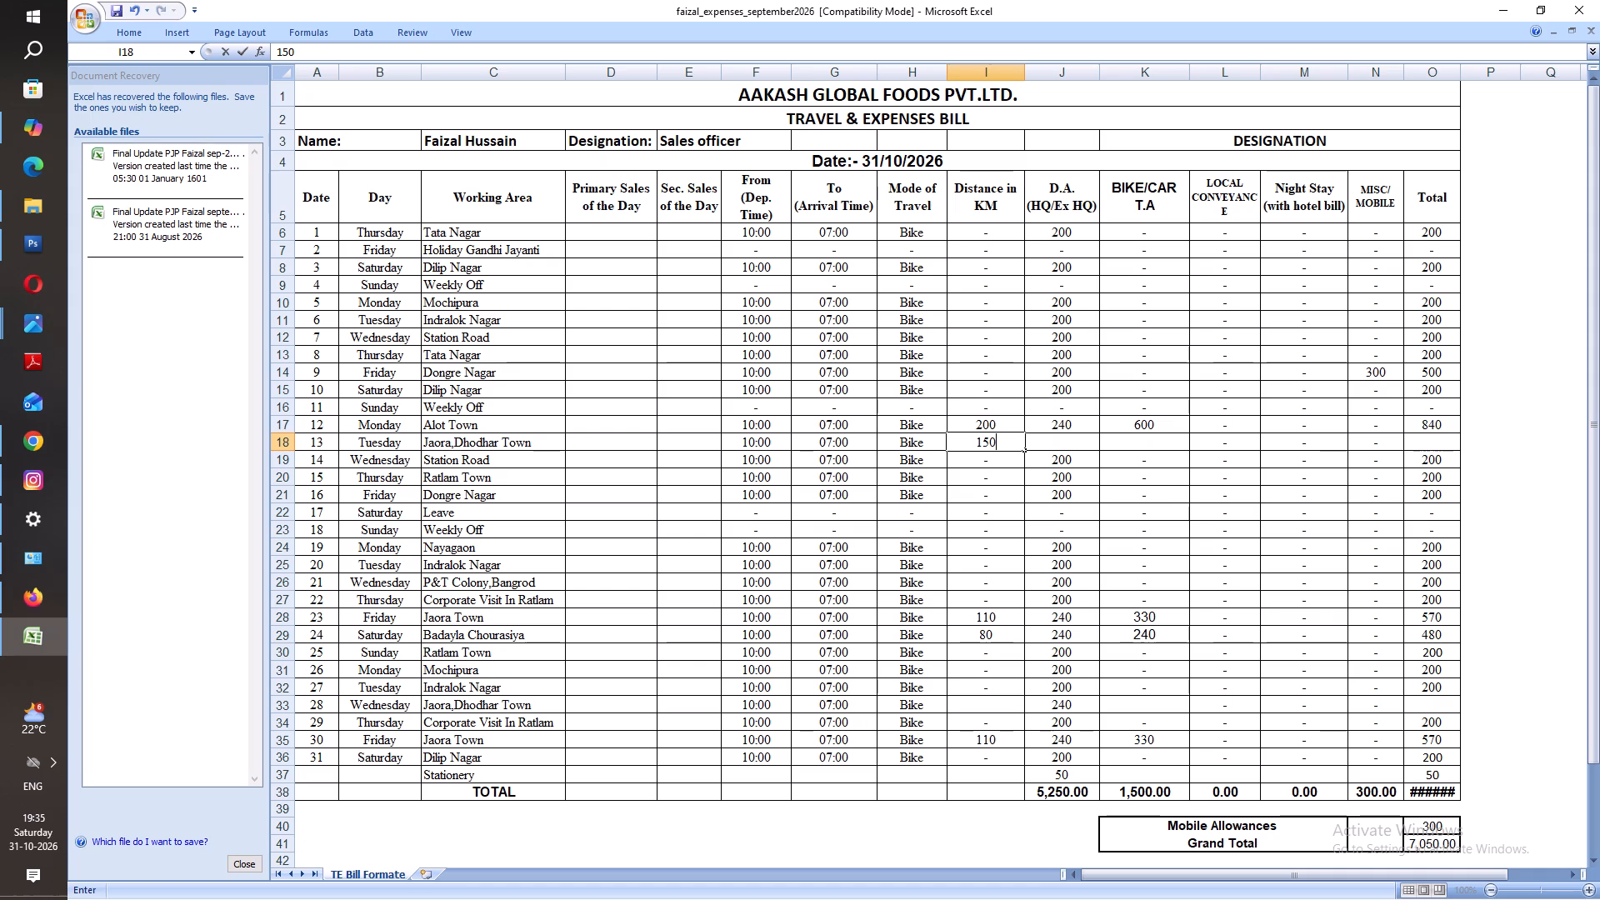
key(Right)
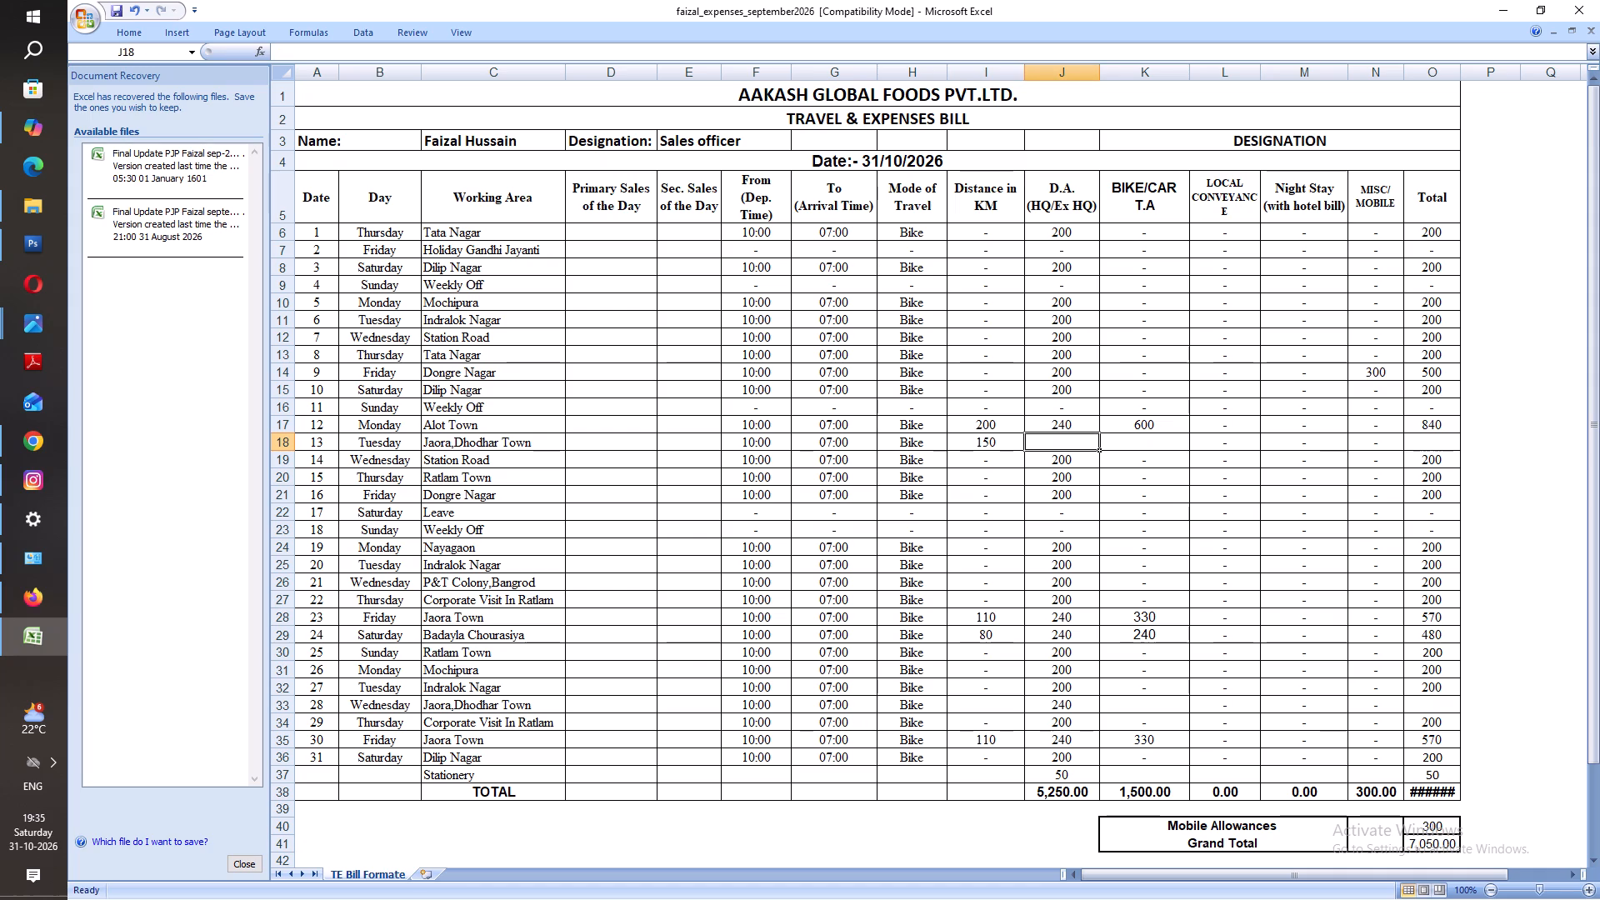
text(240)
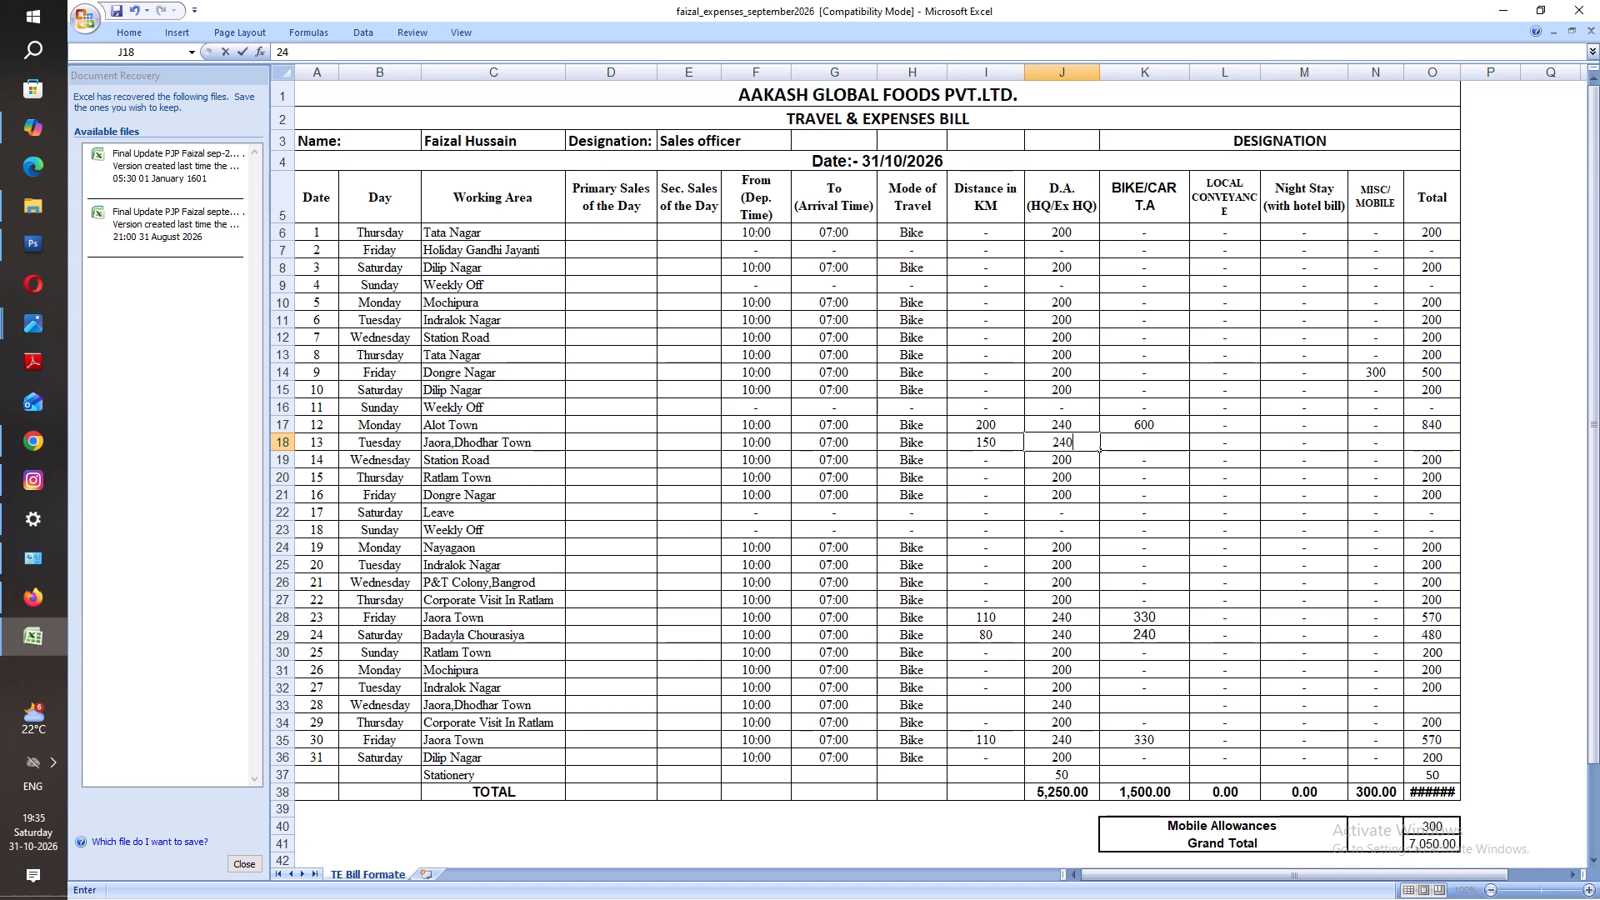
key(Right)
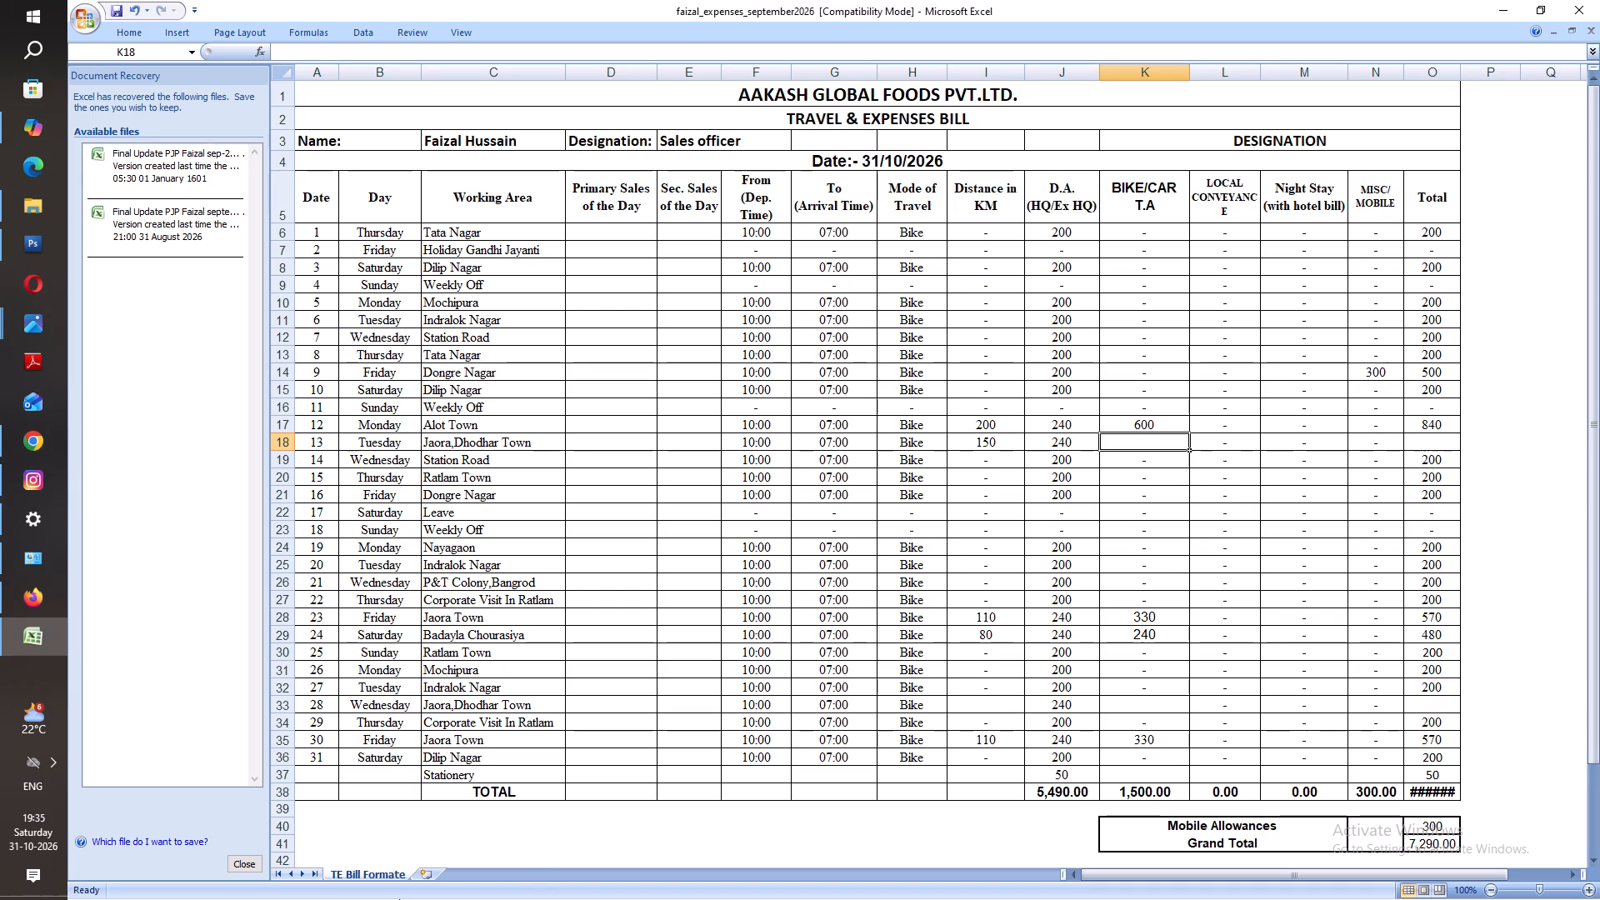
text(450)
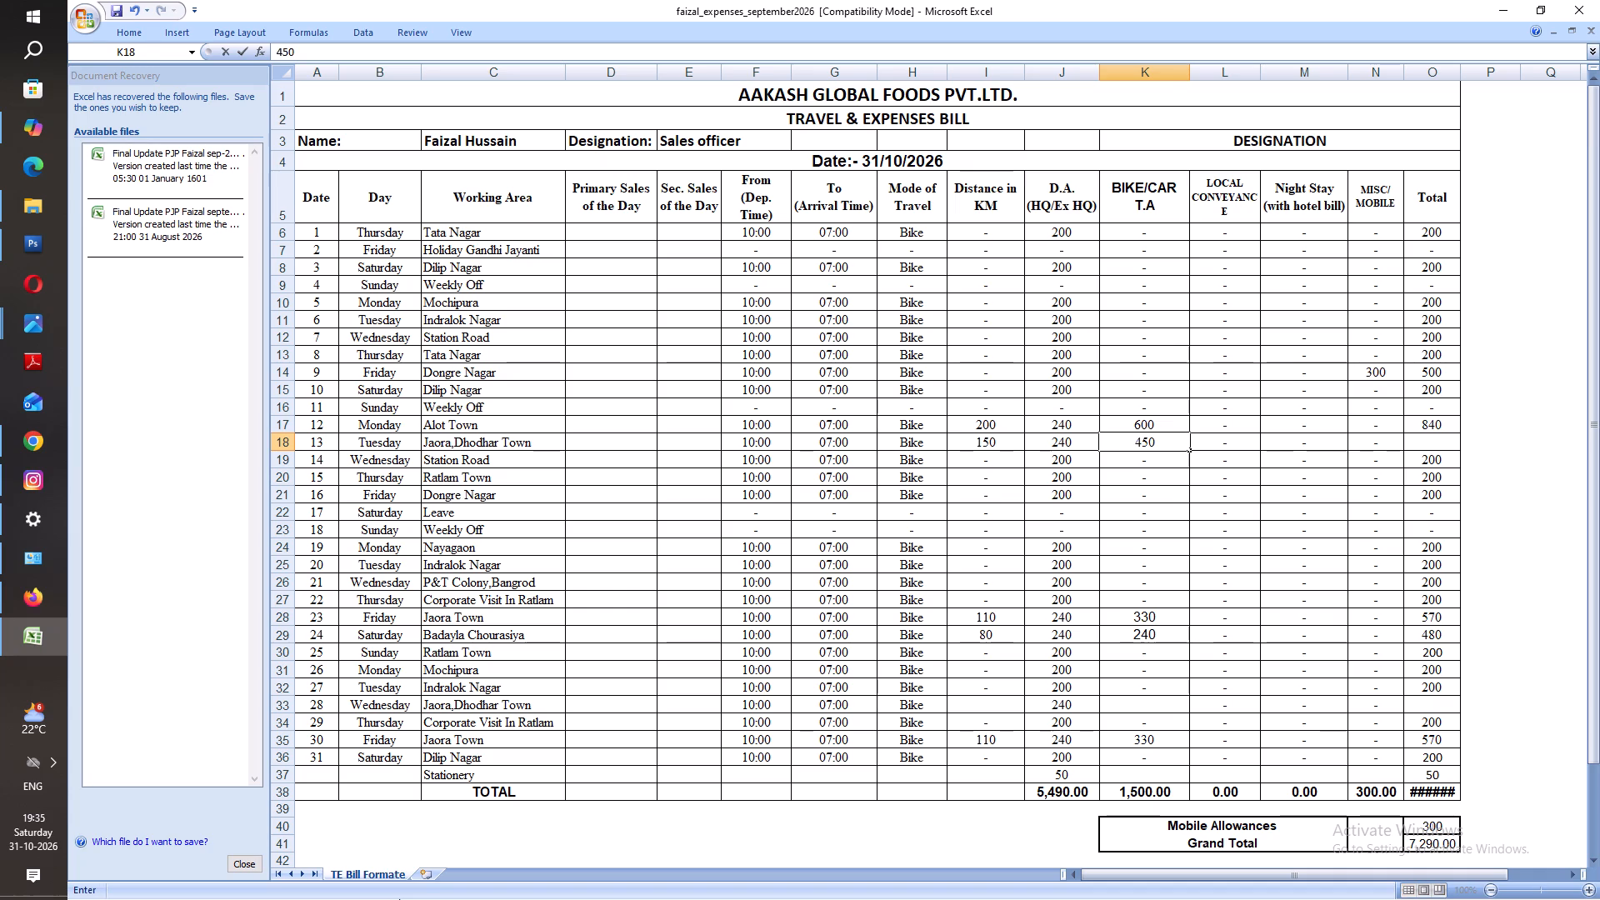
key(Right)
key(Right)
key(Right)
key(Right)
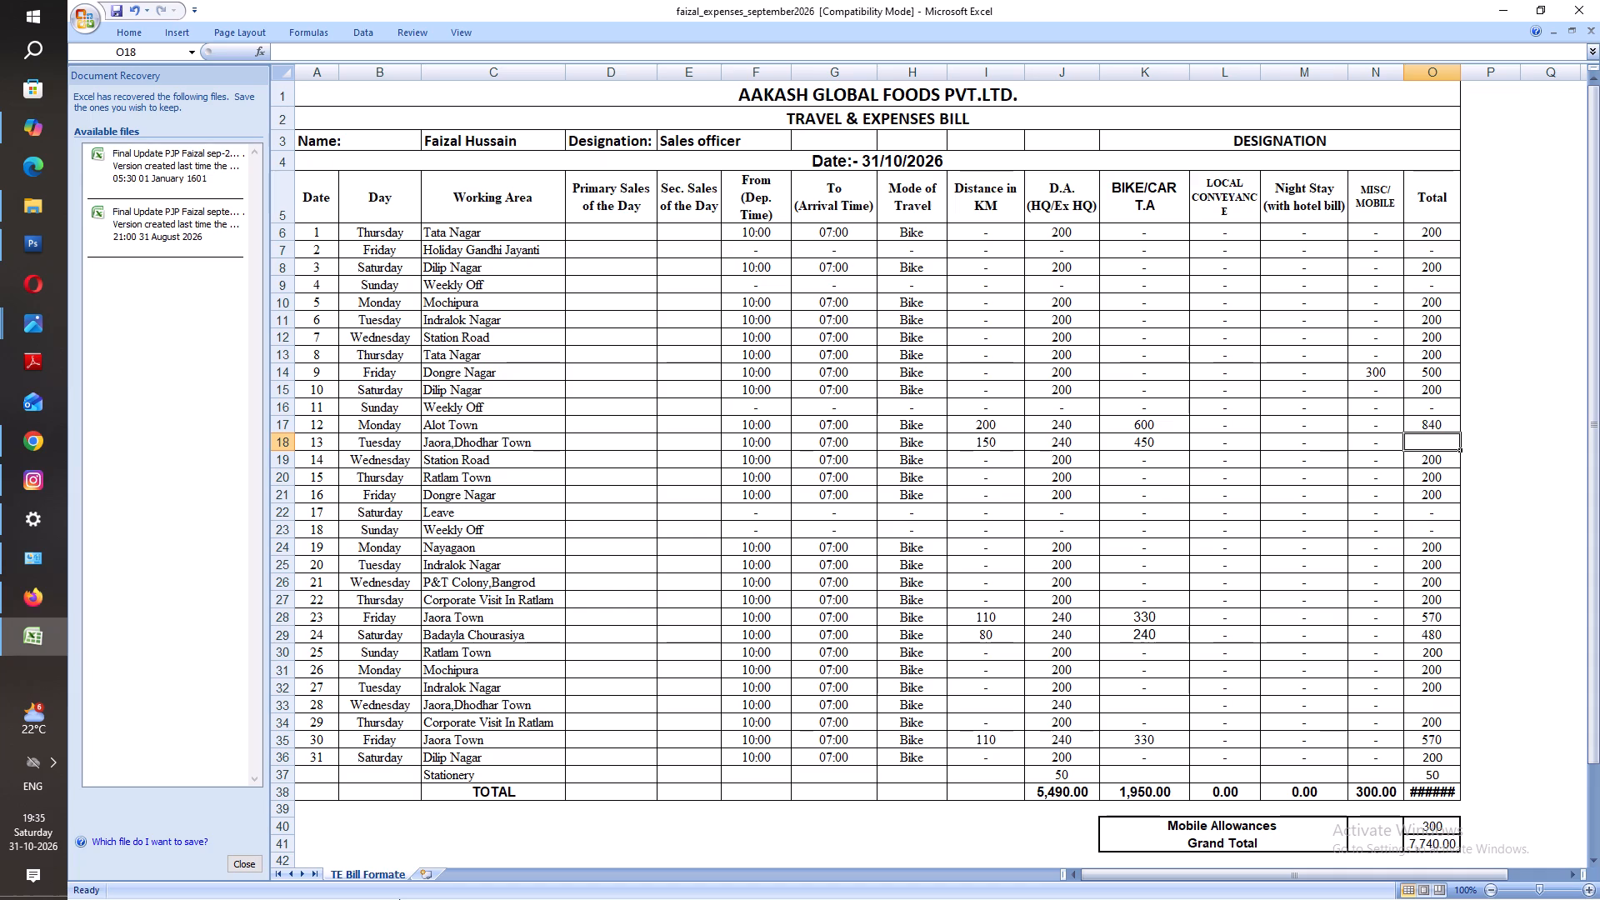
text(690)
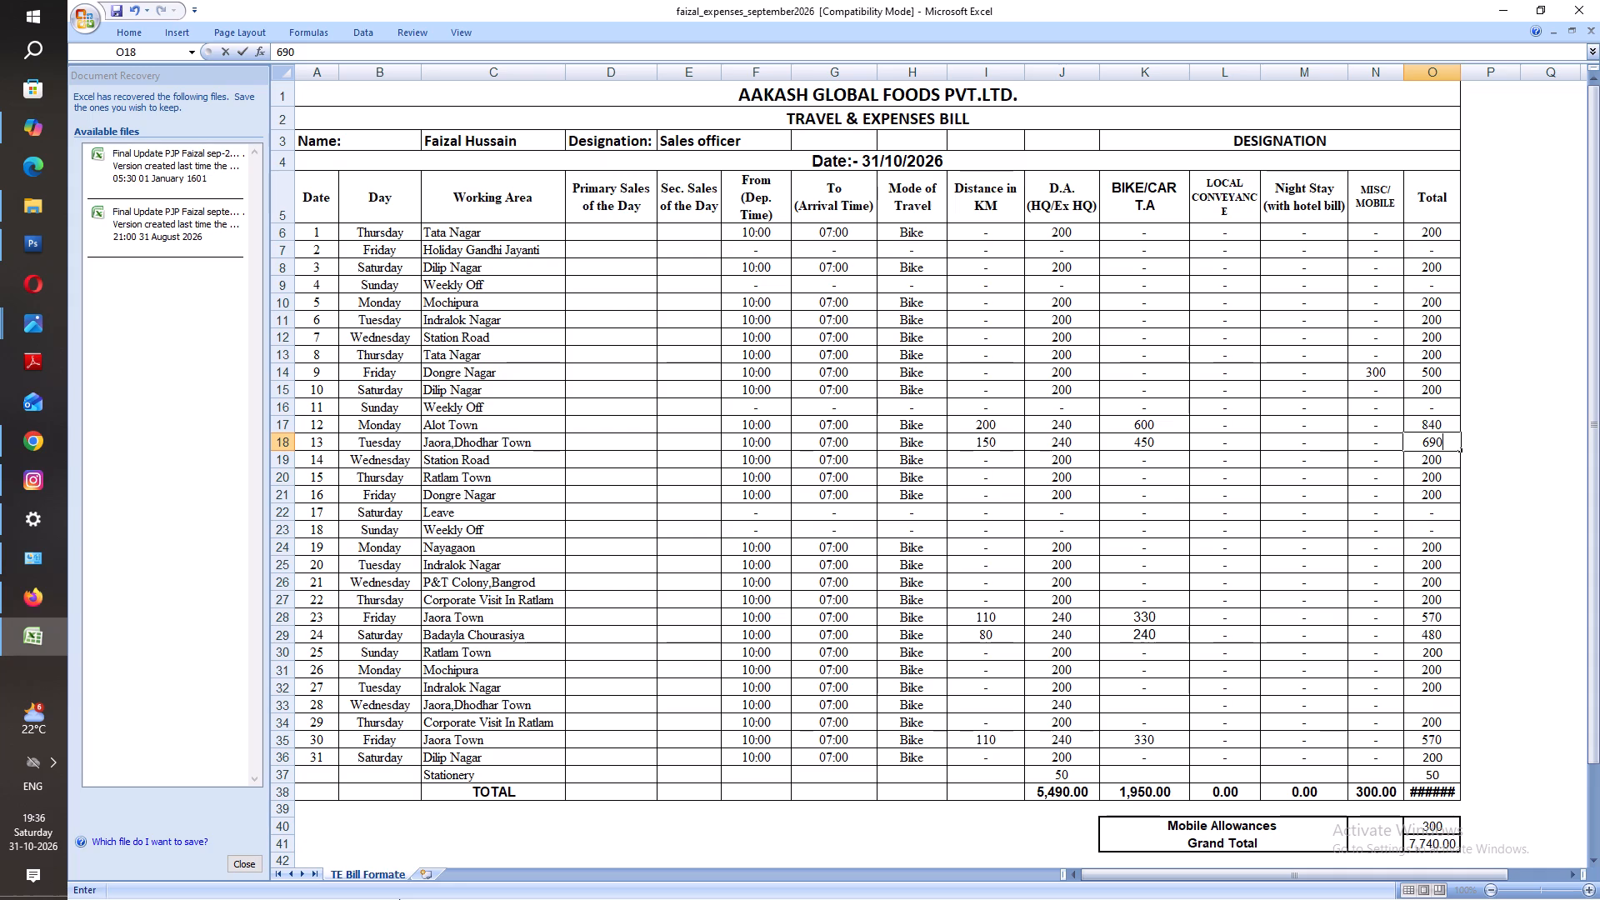
key(Down)
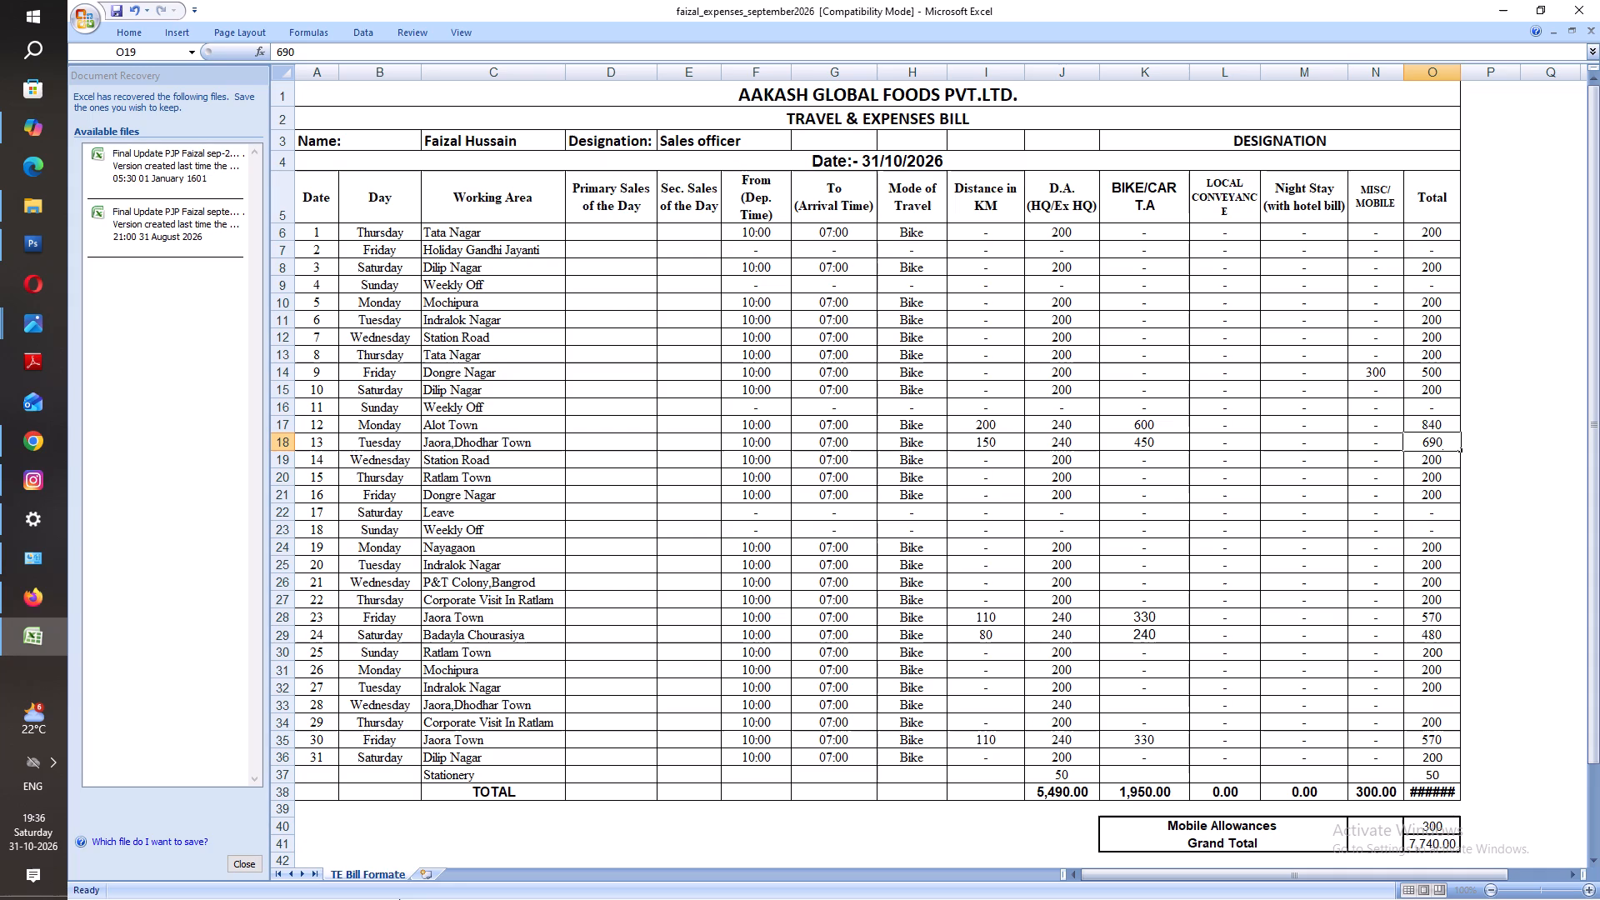
Review the daily D.A. entries from date 1 down to date 28 against each day's working area.
key(Right)
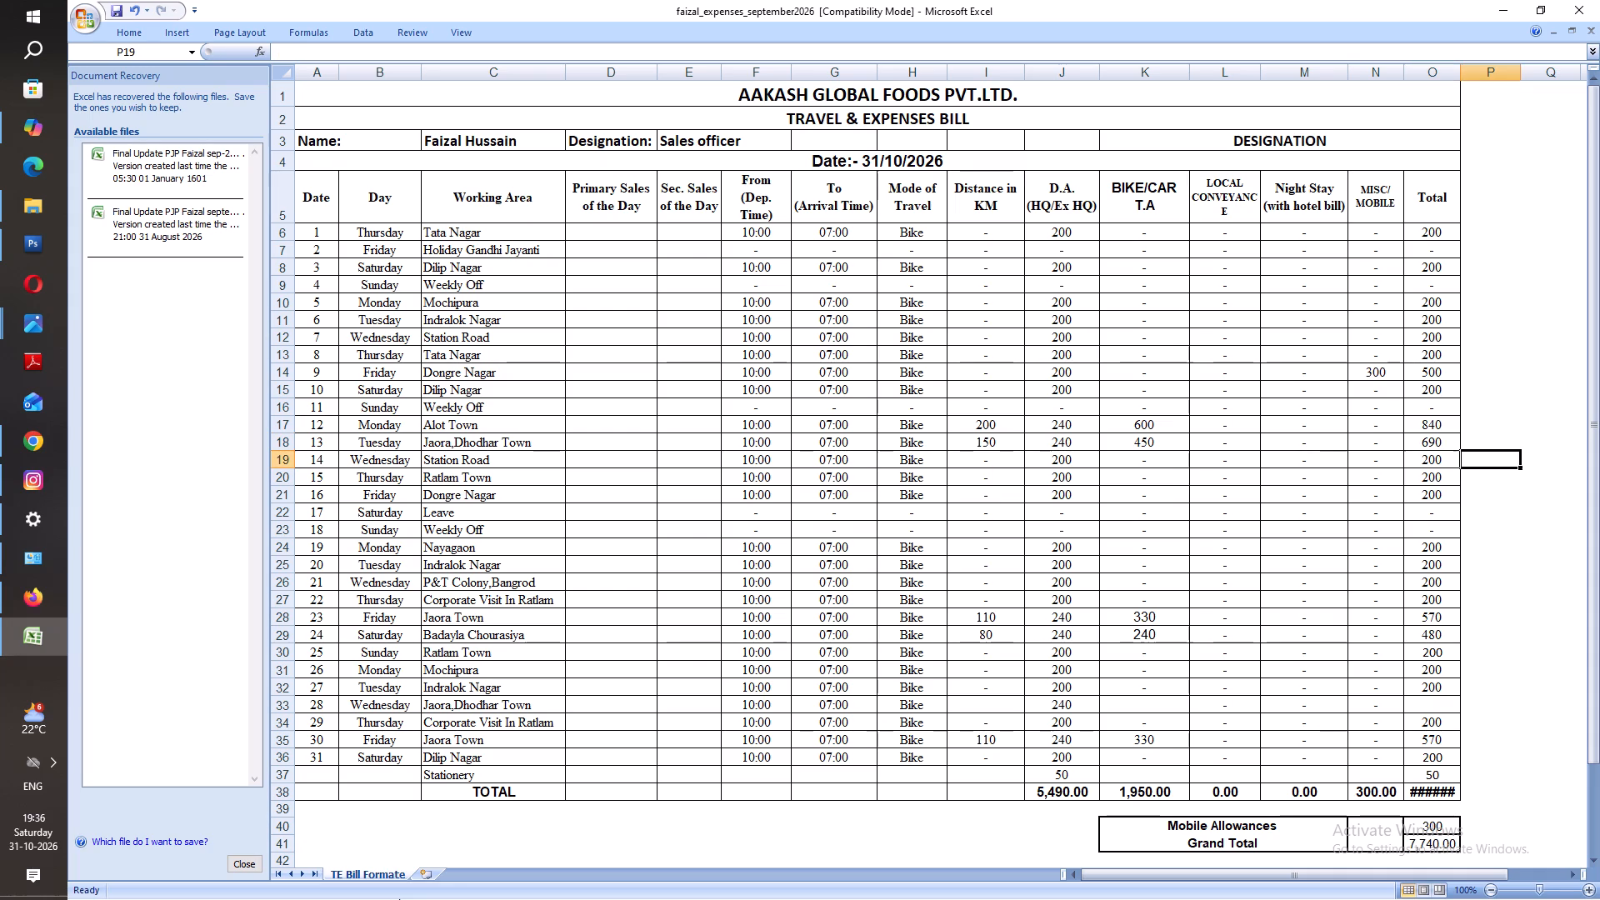
key(Left)
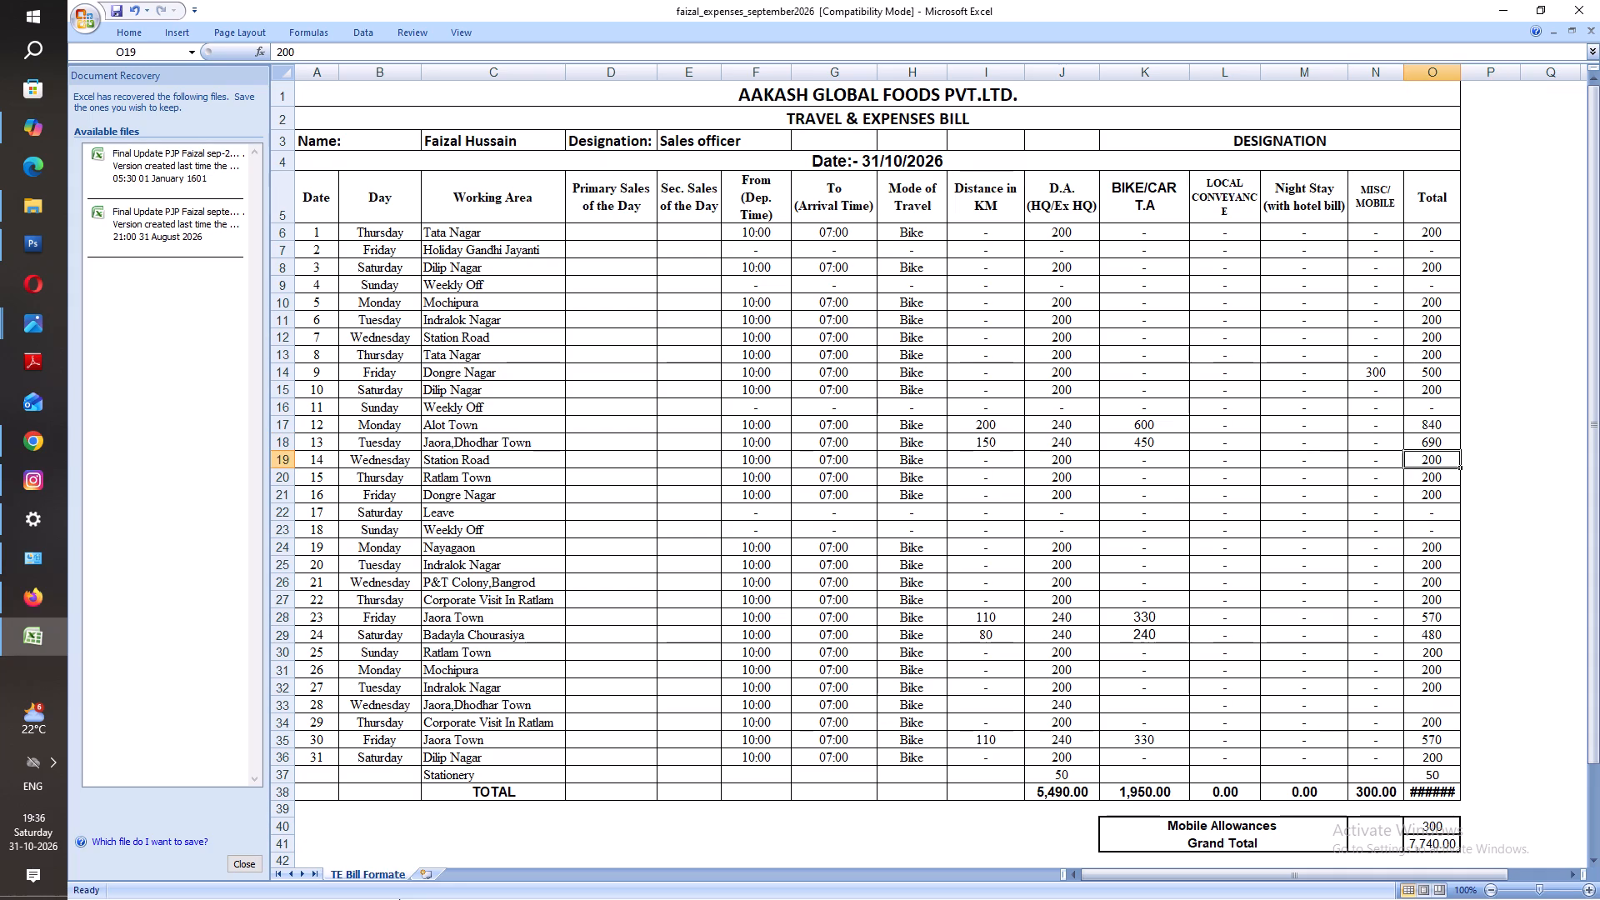
key(Up)
key(Up)
key(Up)
key(Up)
key(Up)
key(Up)
key(Up)
key(Up)
key(Up)
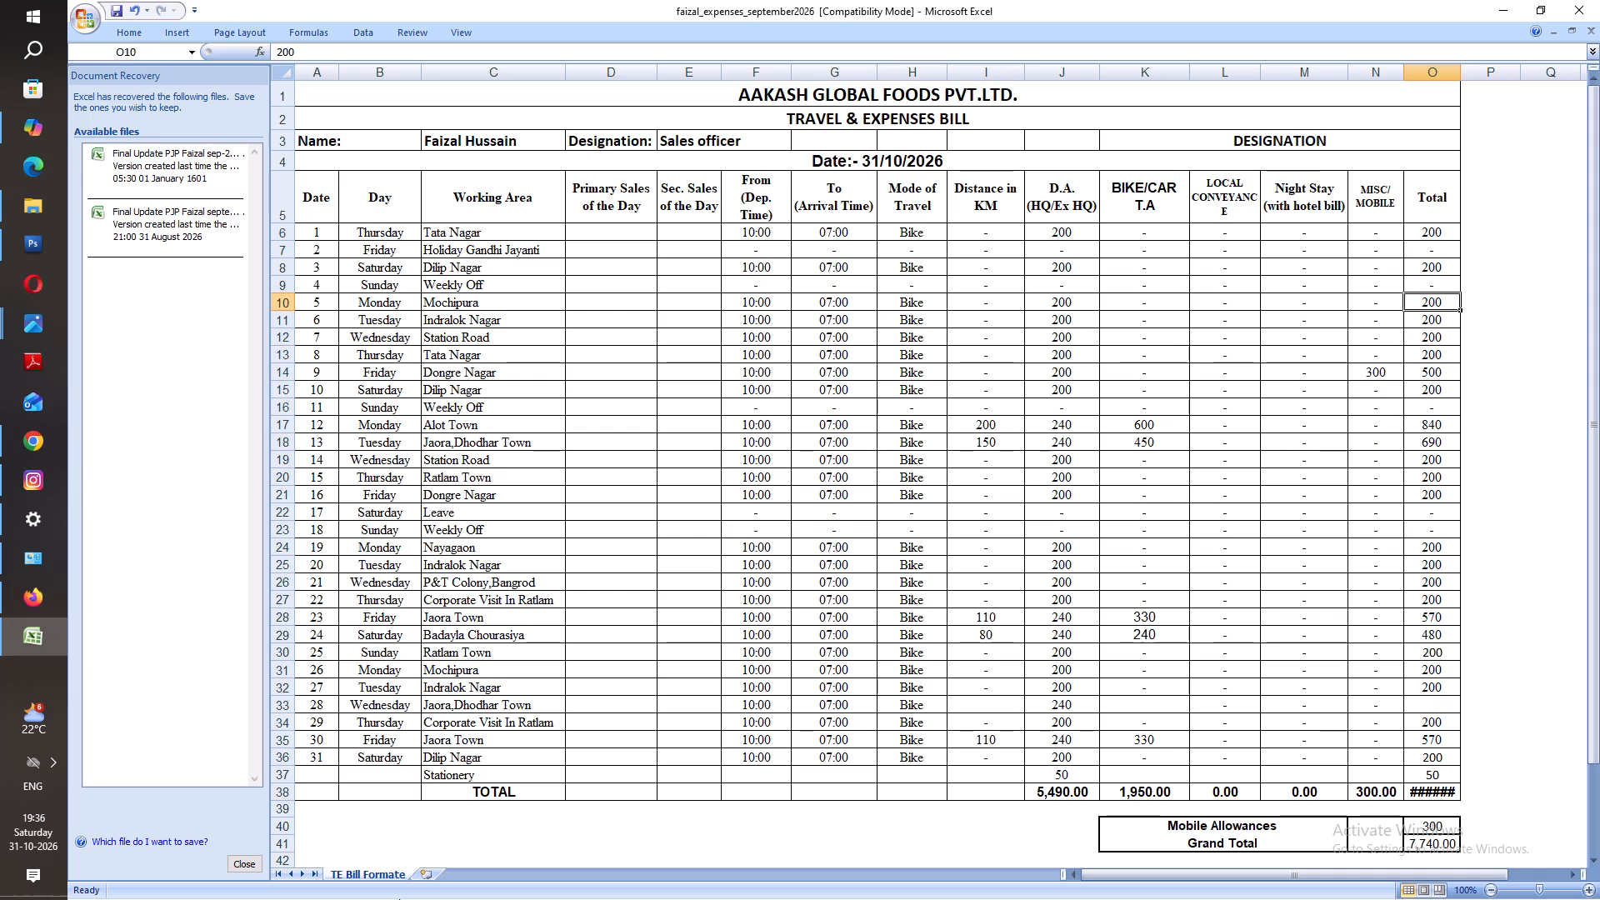
key(Up)
key(Up)
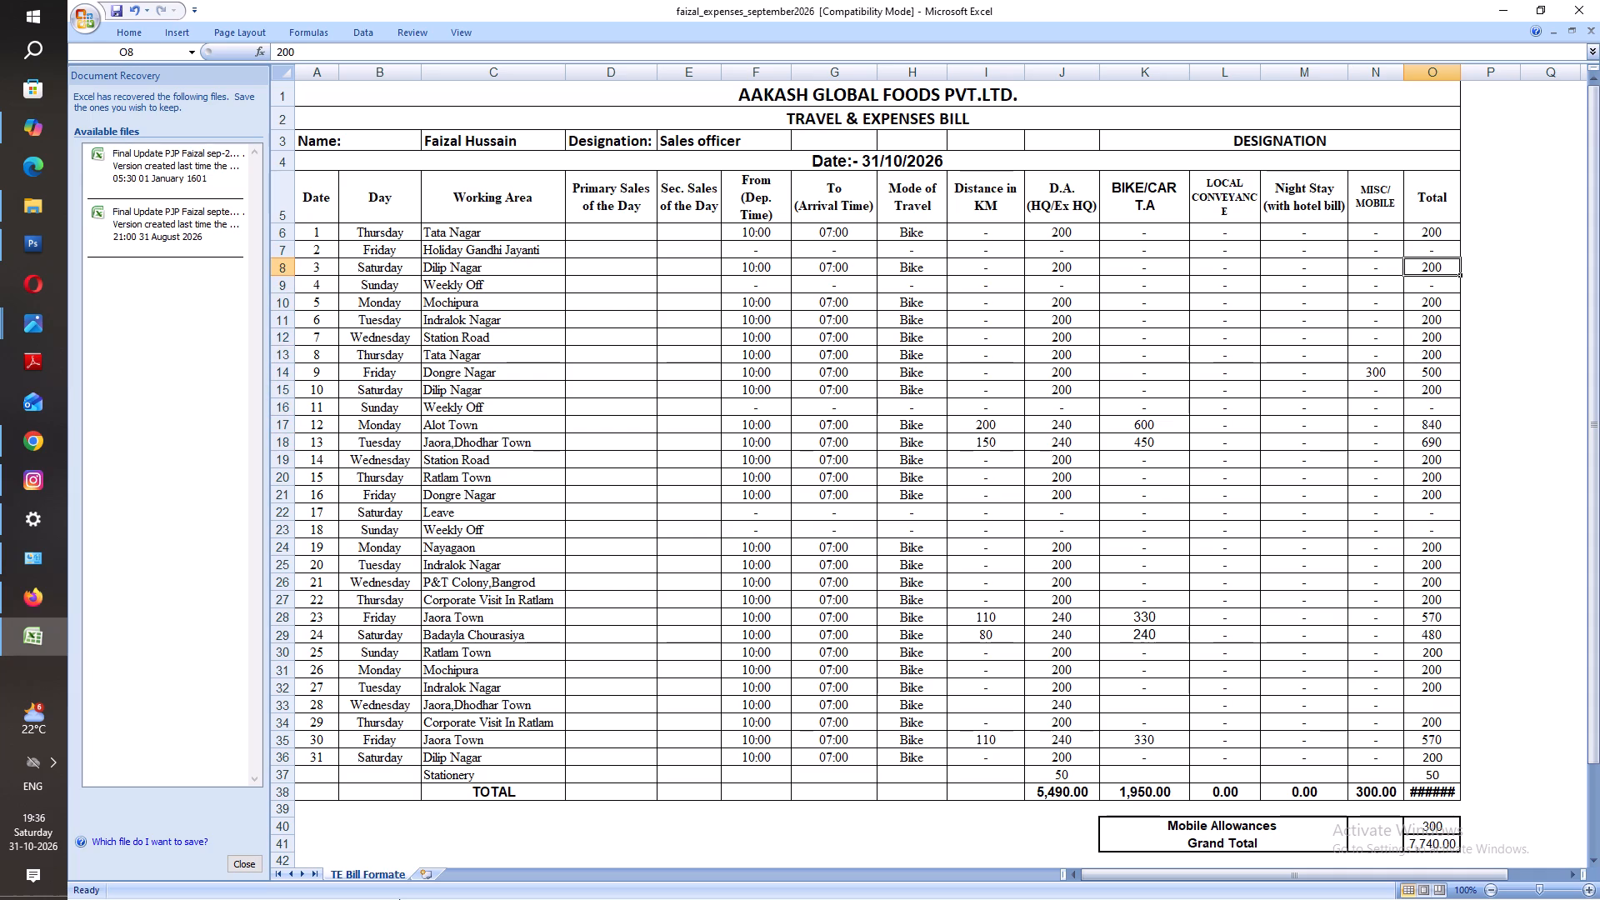
key(Left)
key(Left)
key(Left)
key(Left)
key(Left)
key(Up)
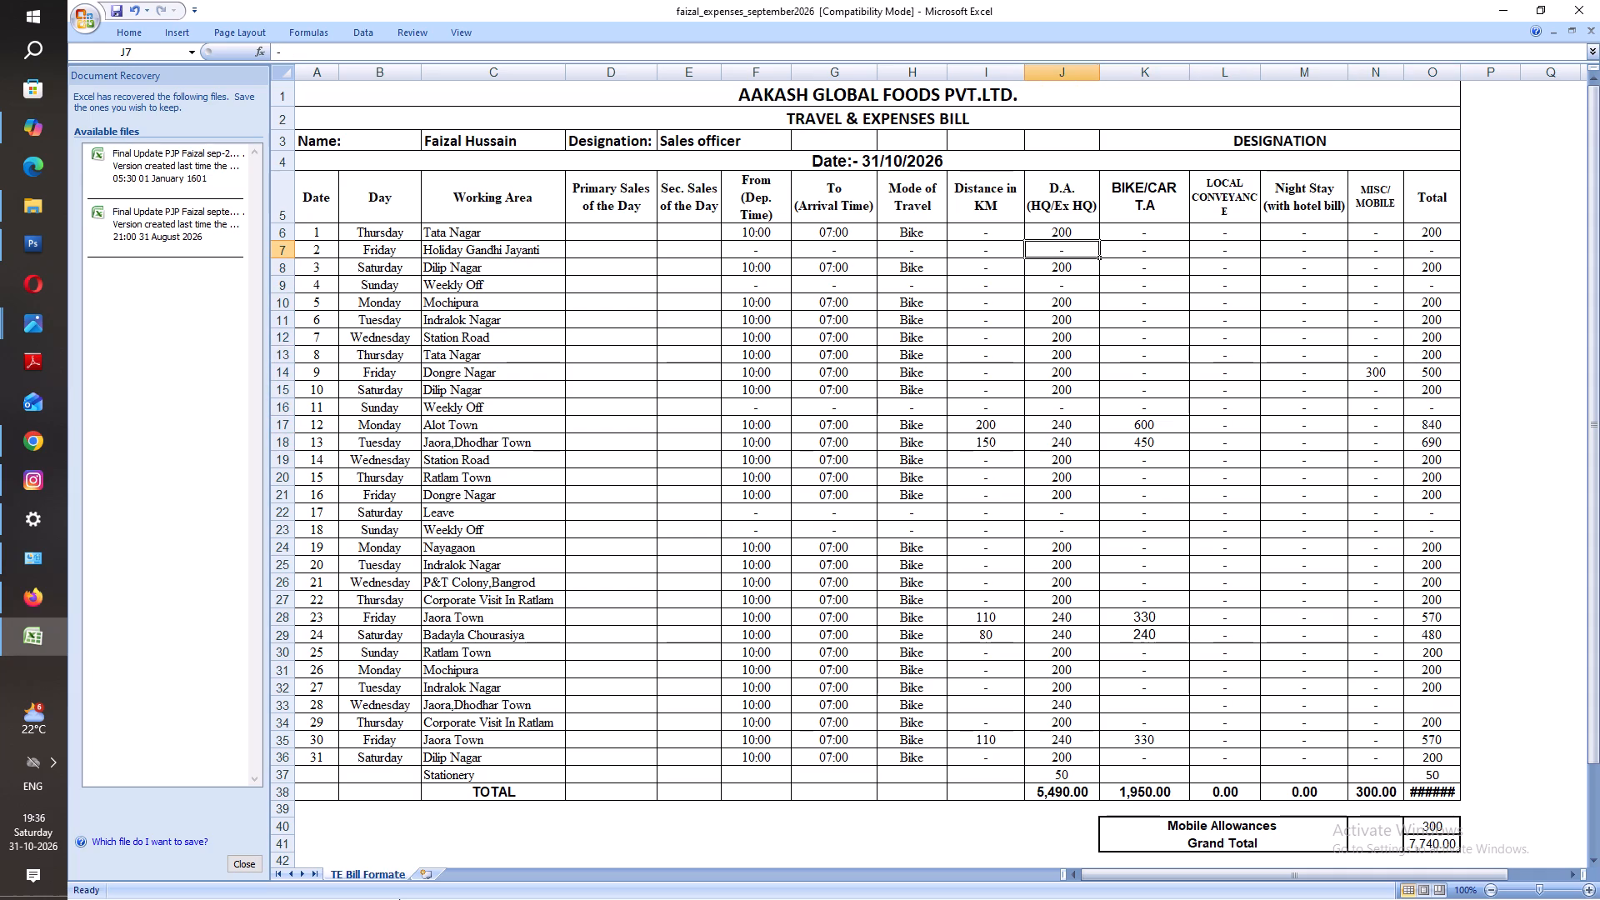
key(Up)
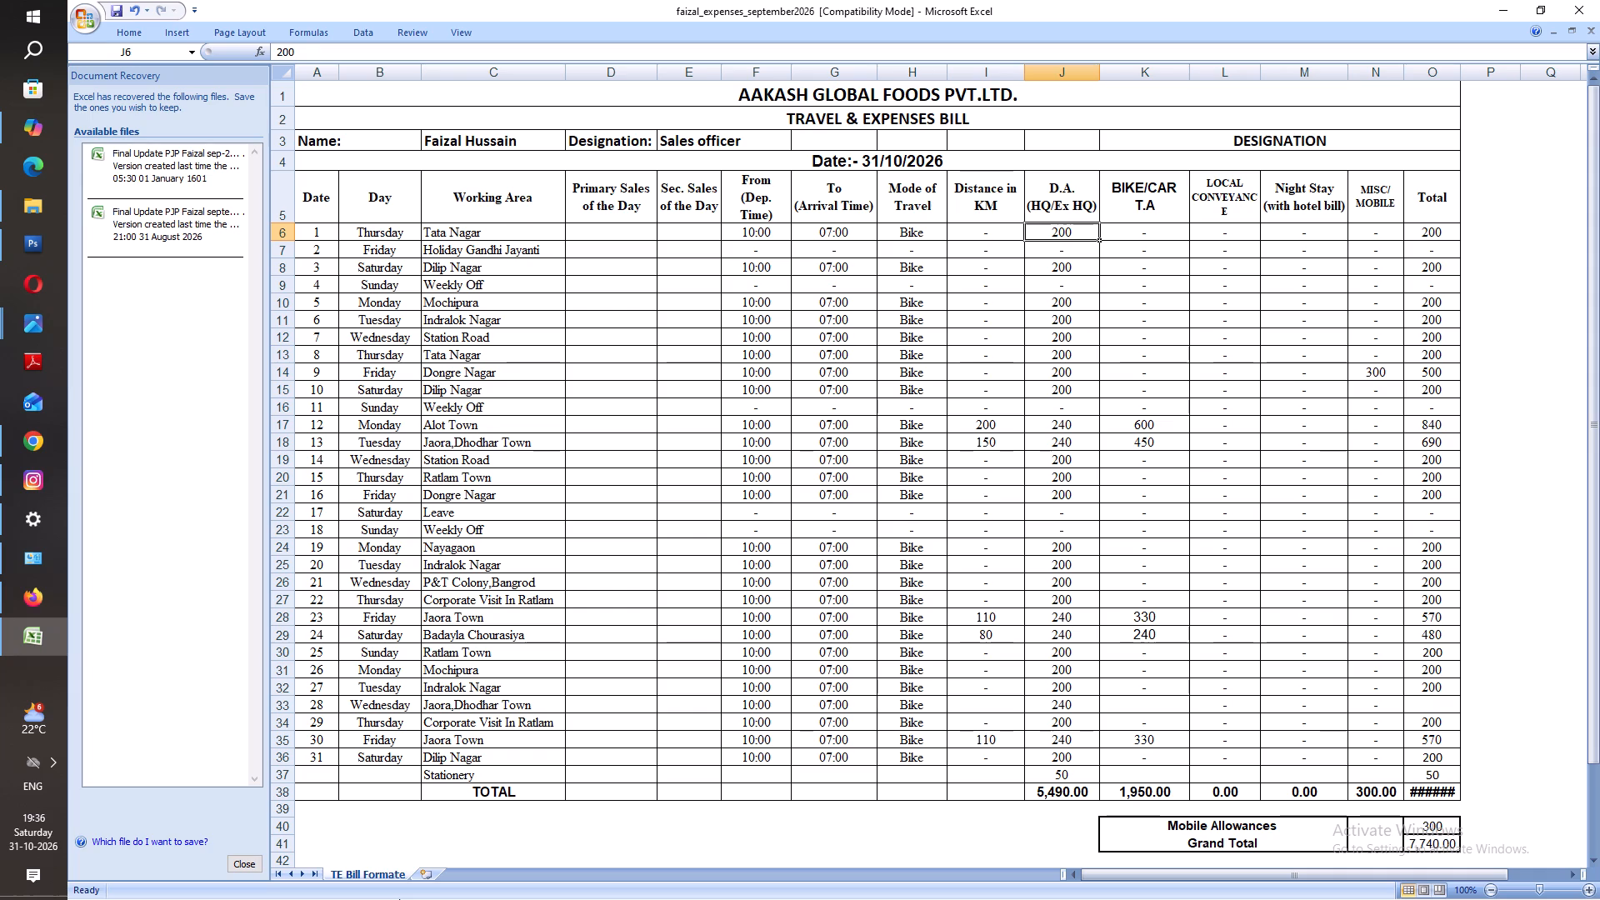
key(Down)
key(Down)
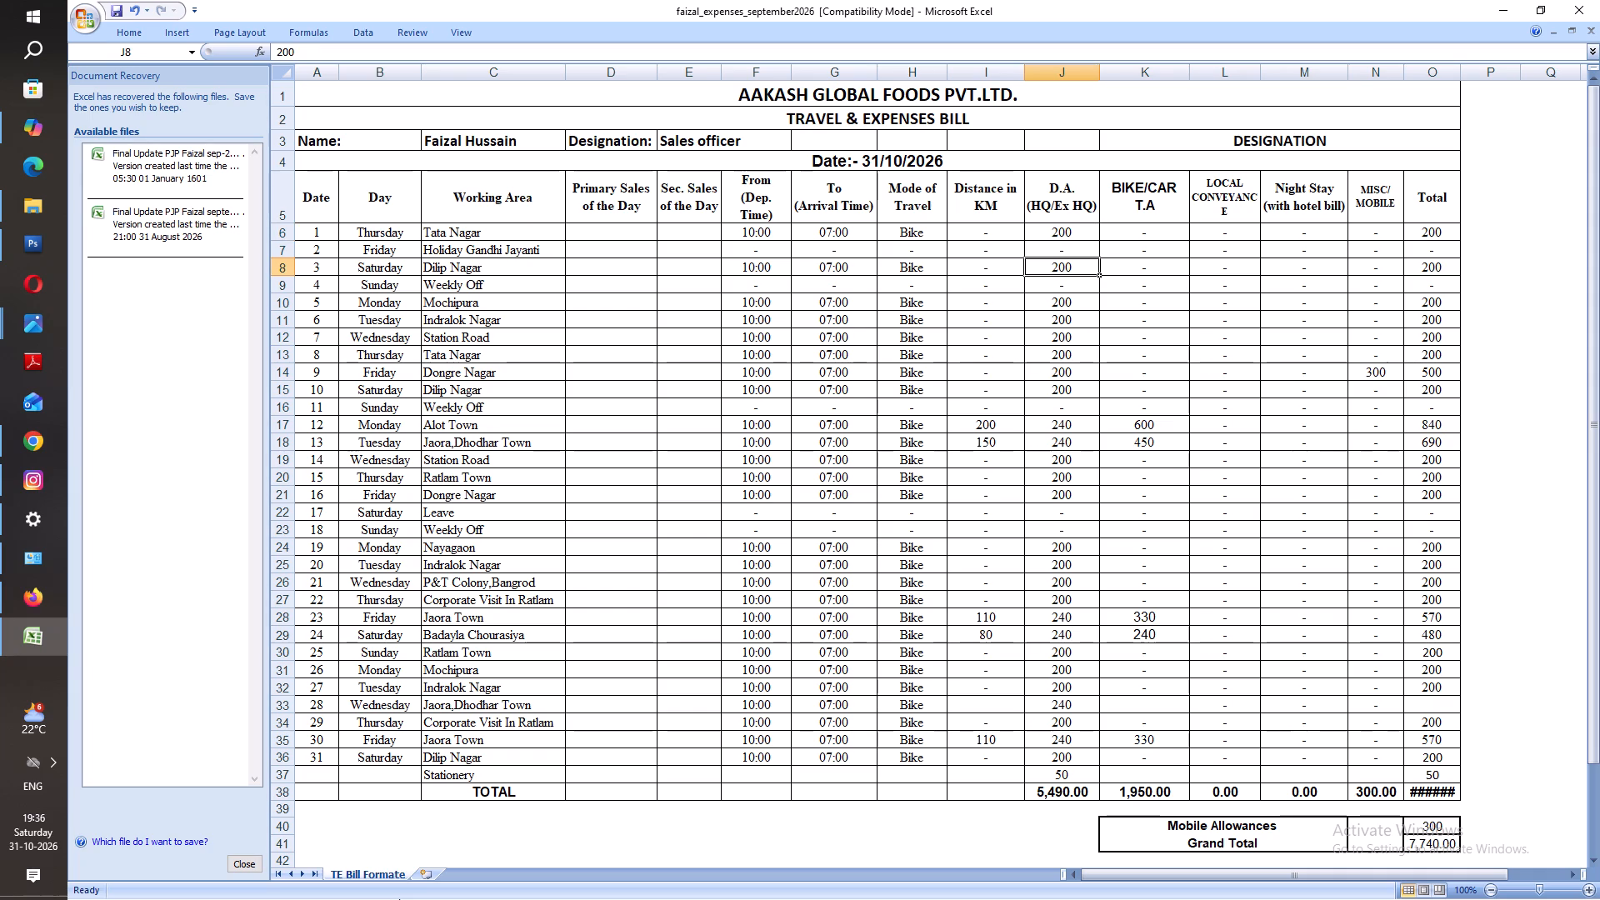
key(Down)
key(Down)
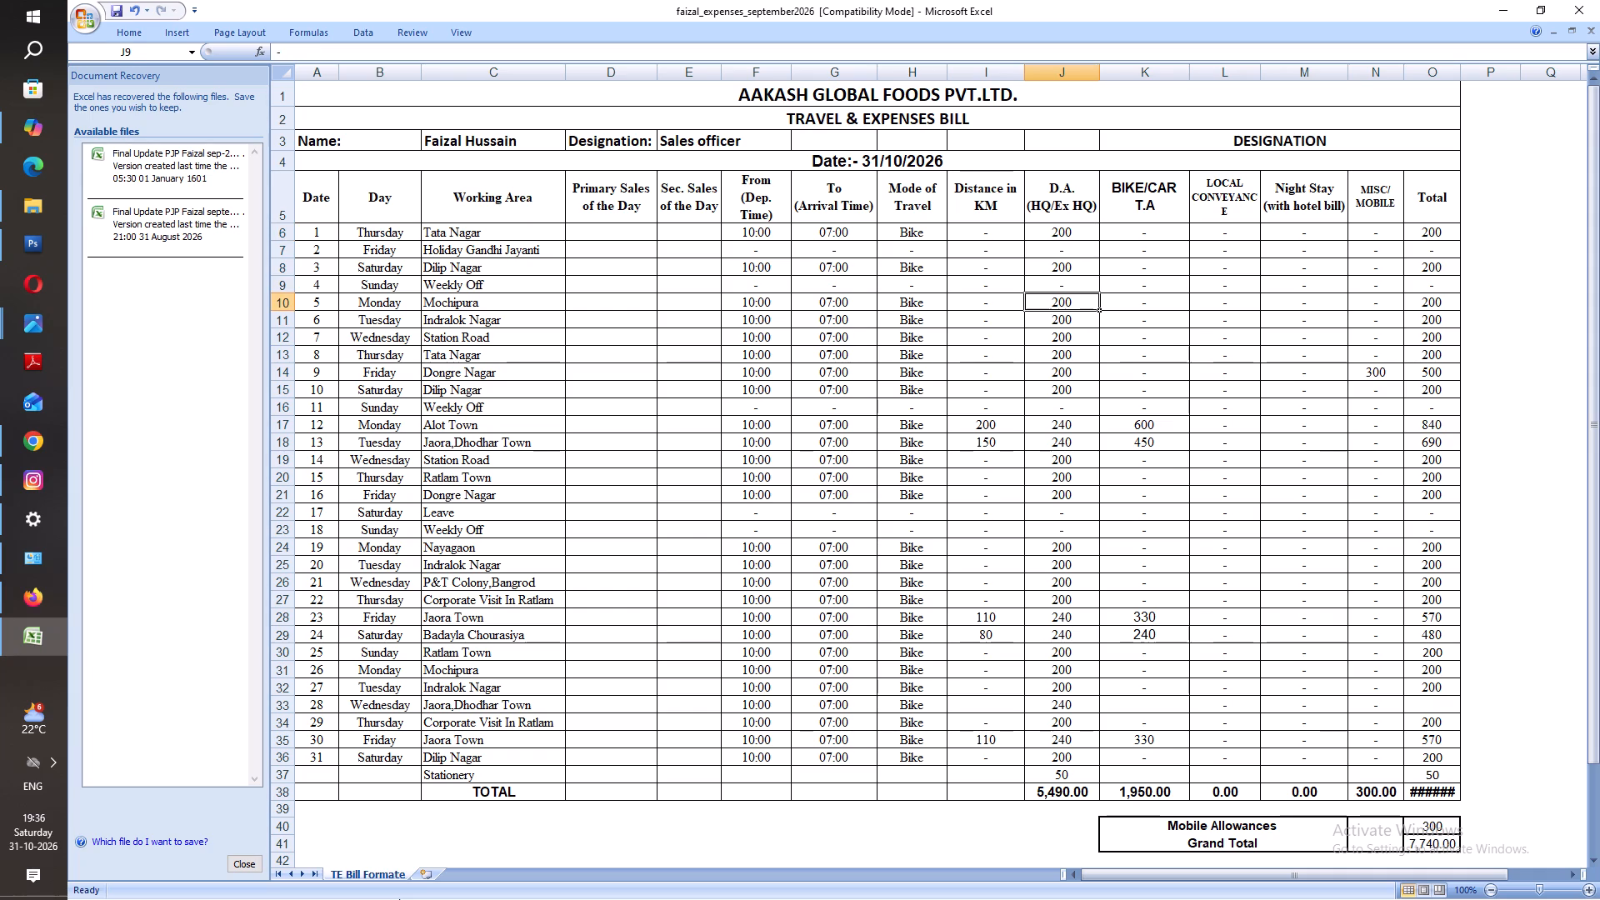
key(Down)
key(Down)
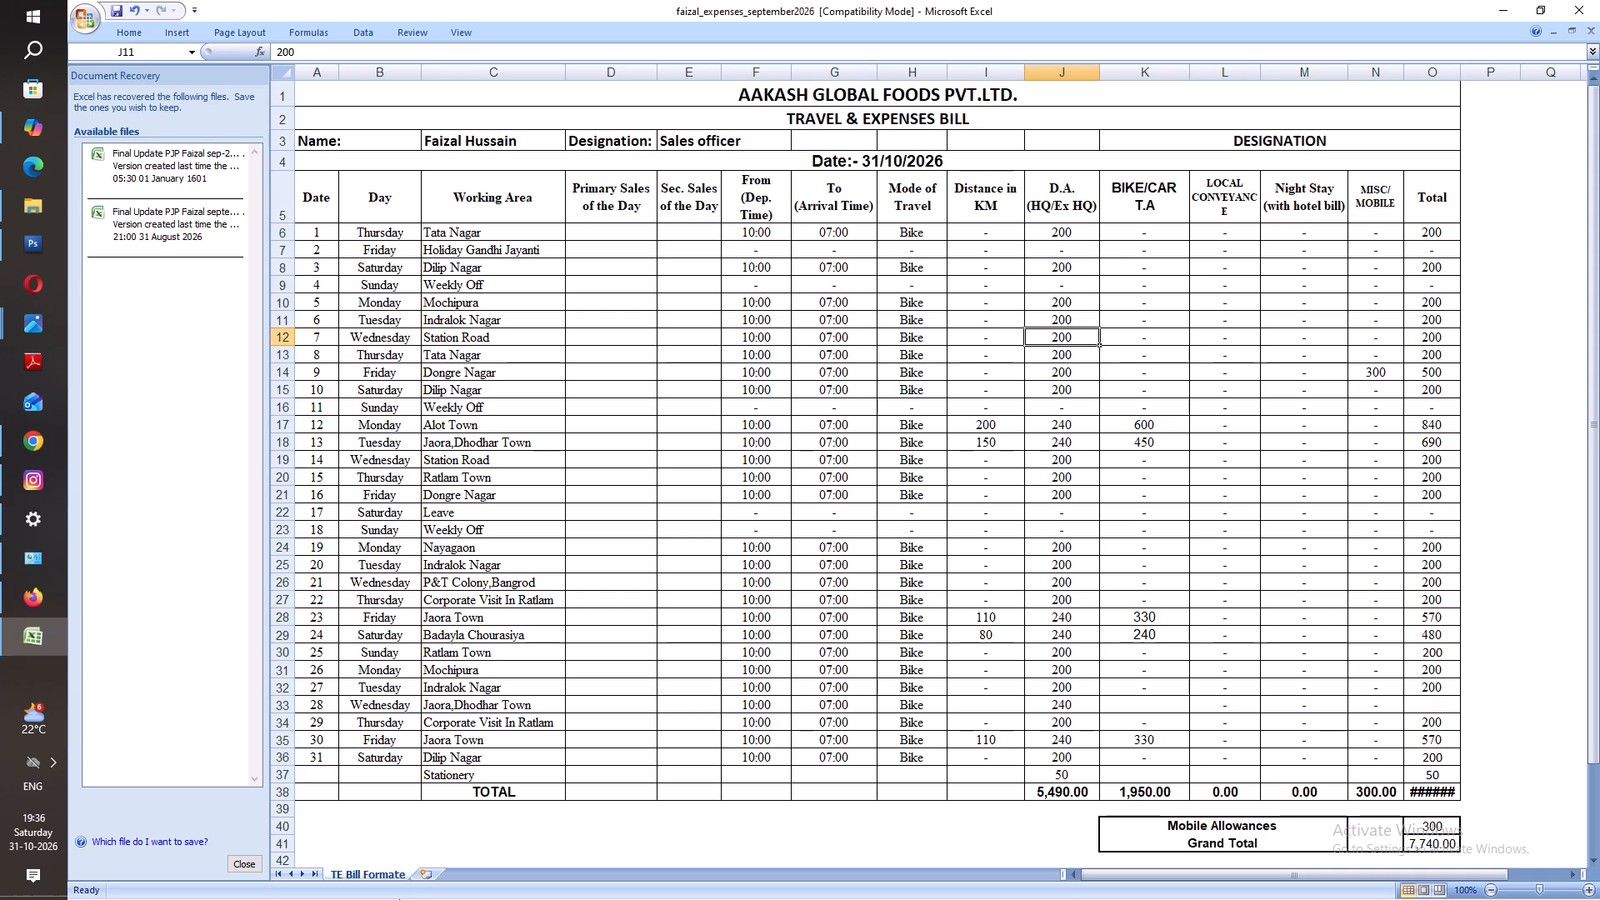
key(Down)
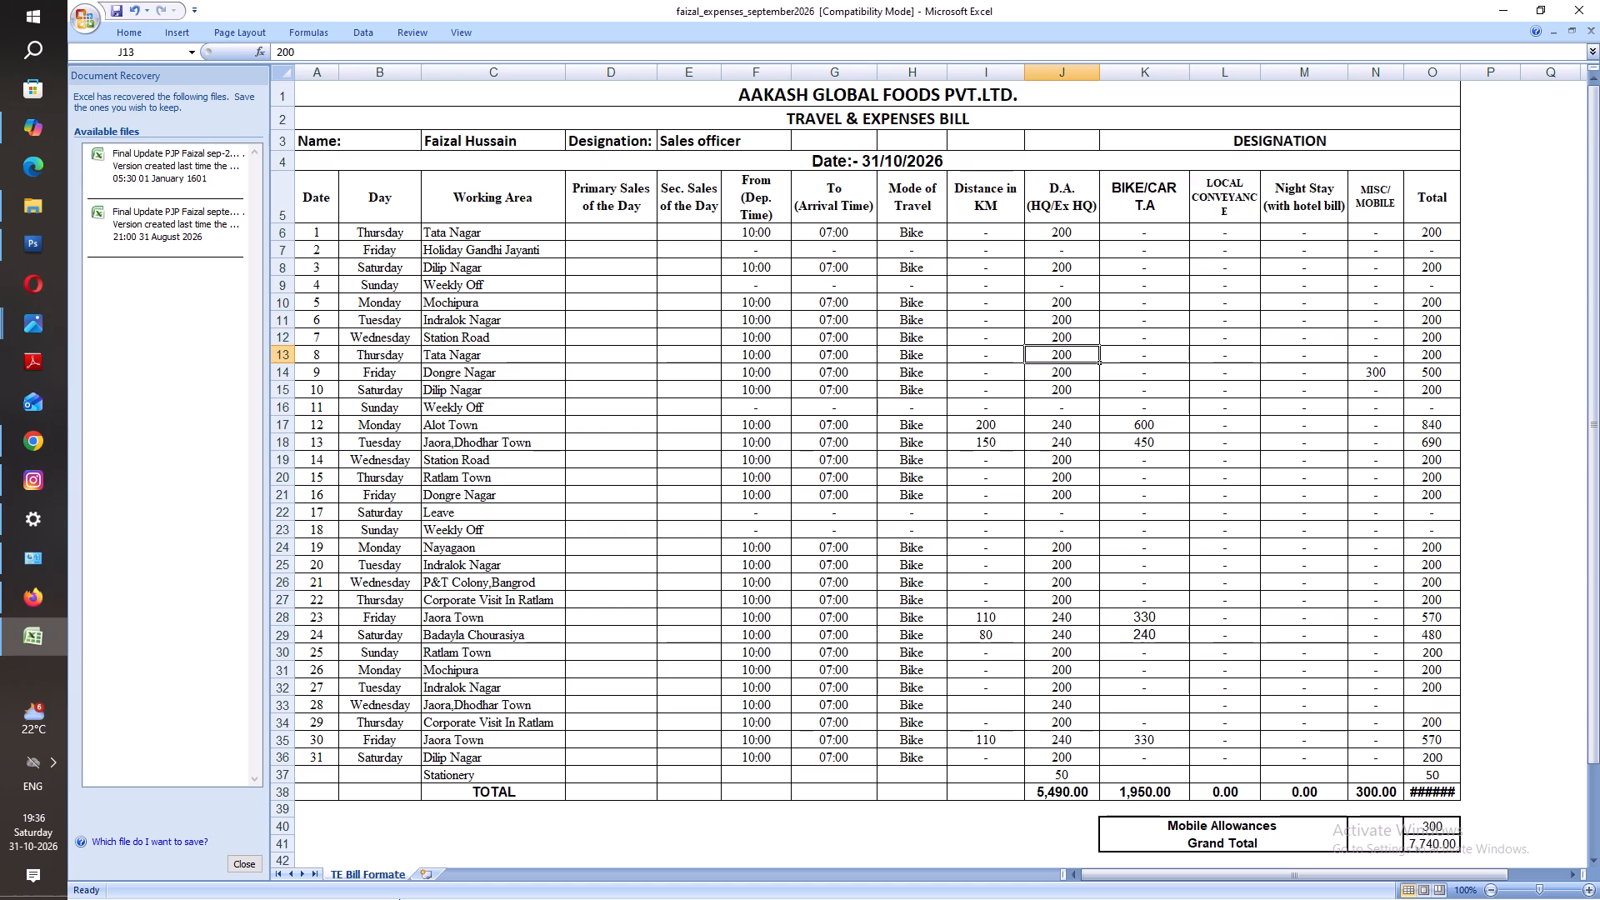
key(Down)
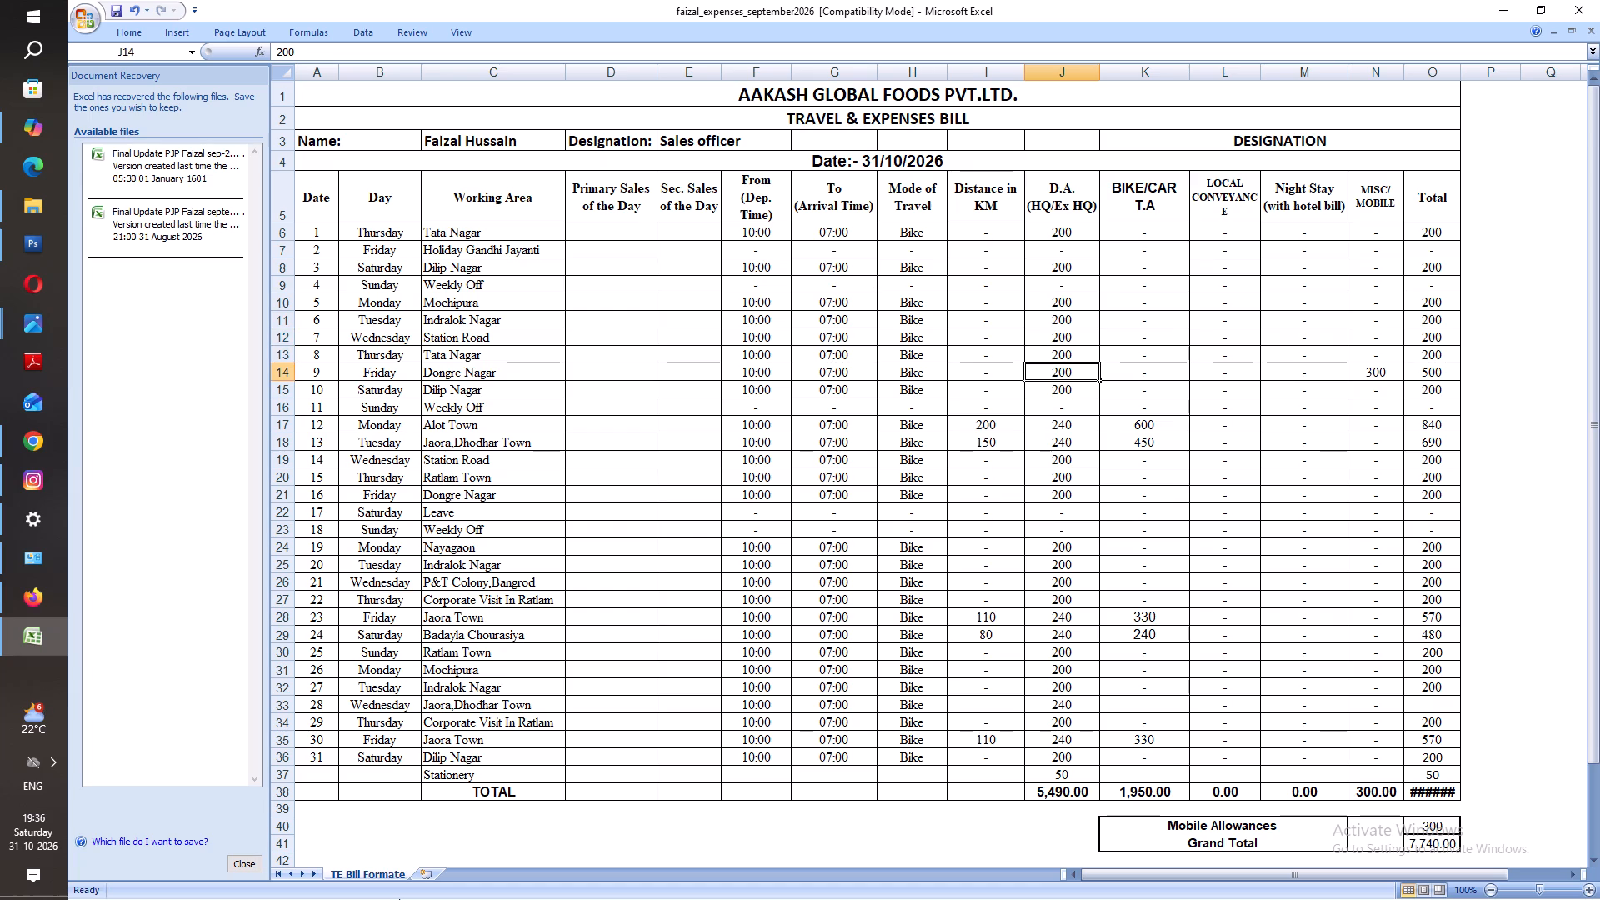
key(Down)
key(Down)
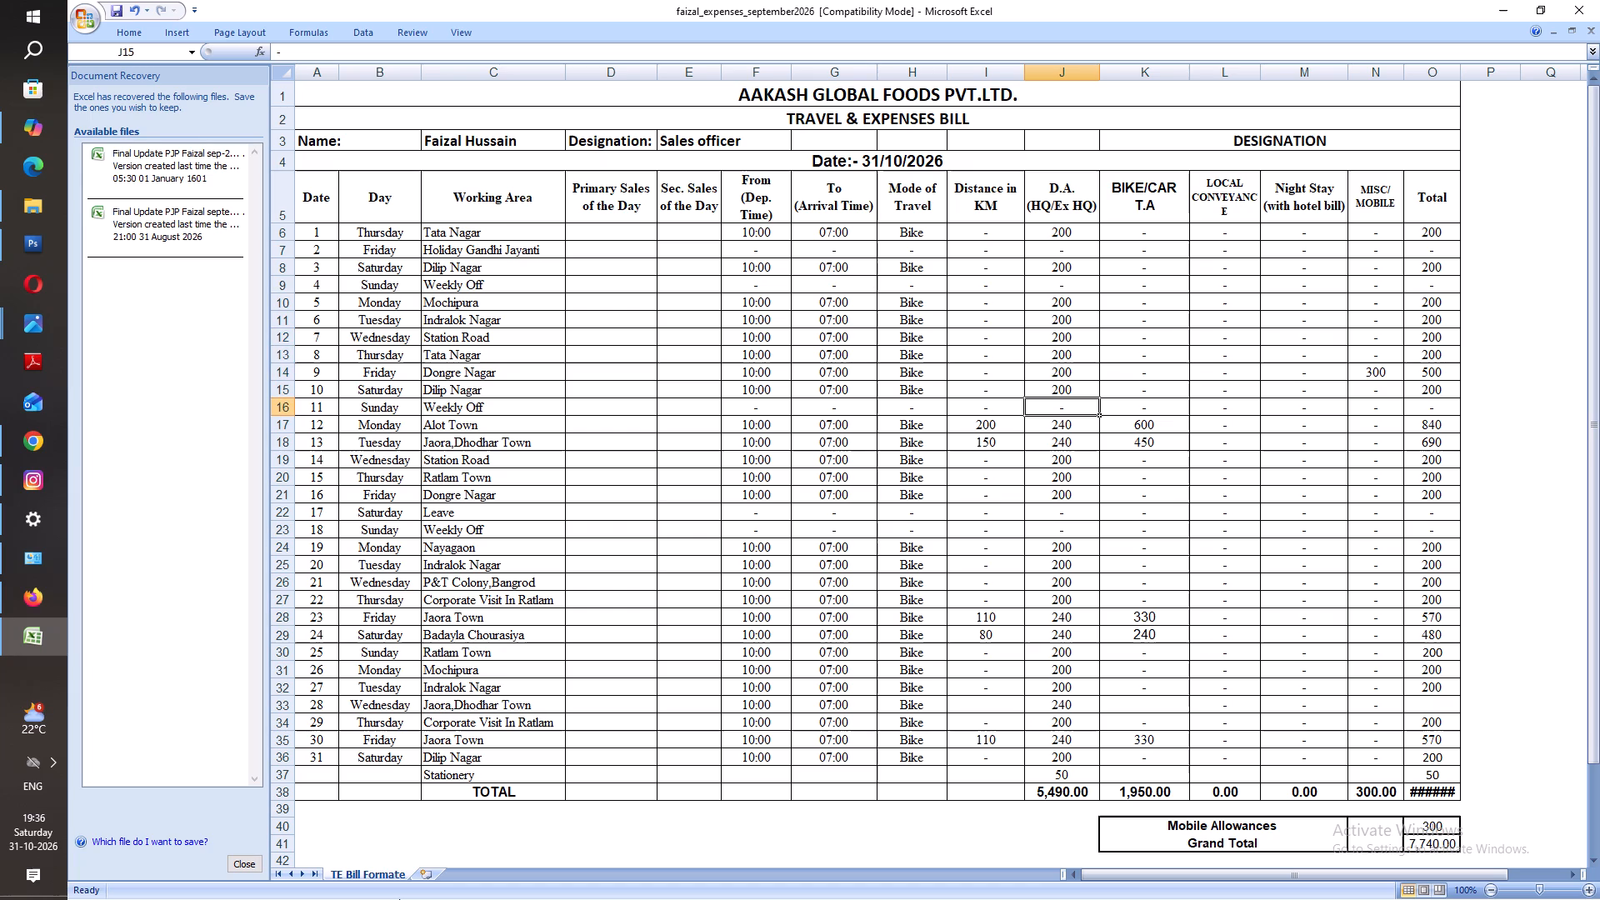
key(Down)
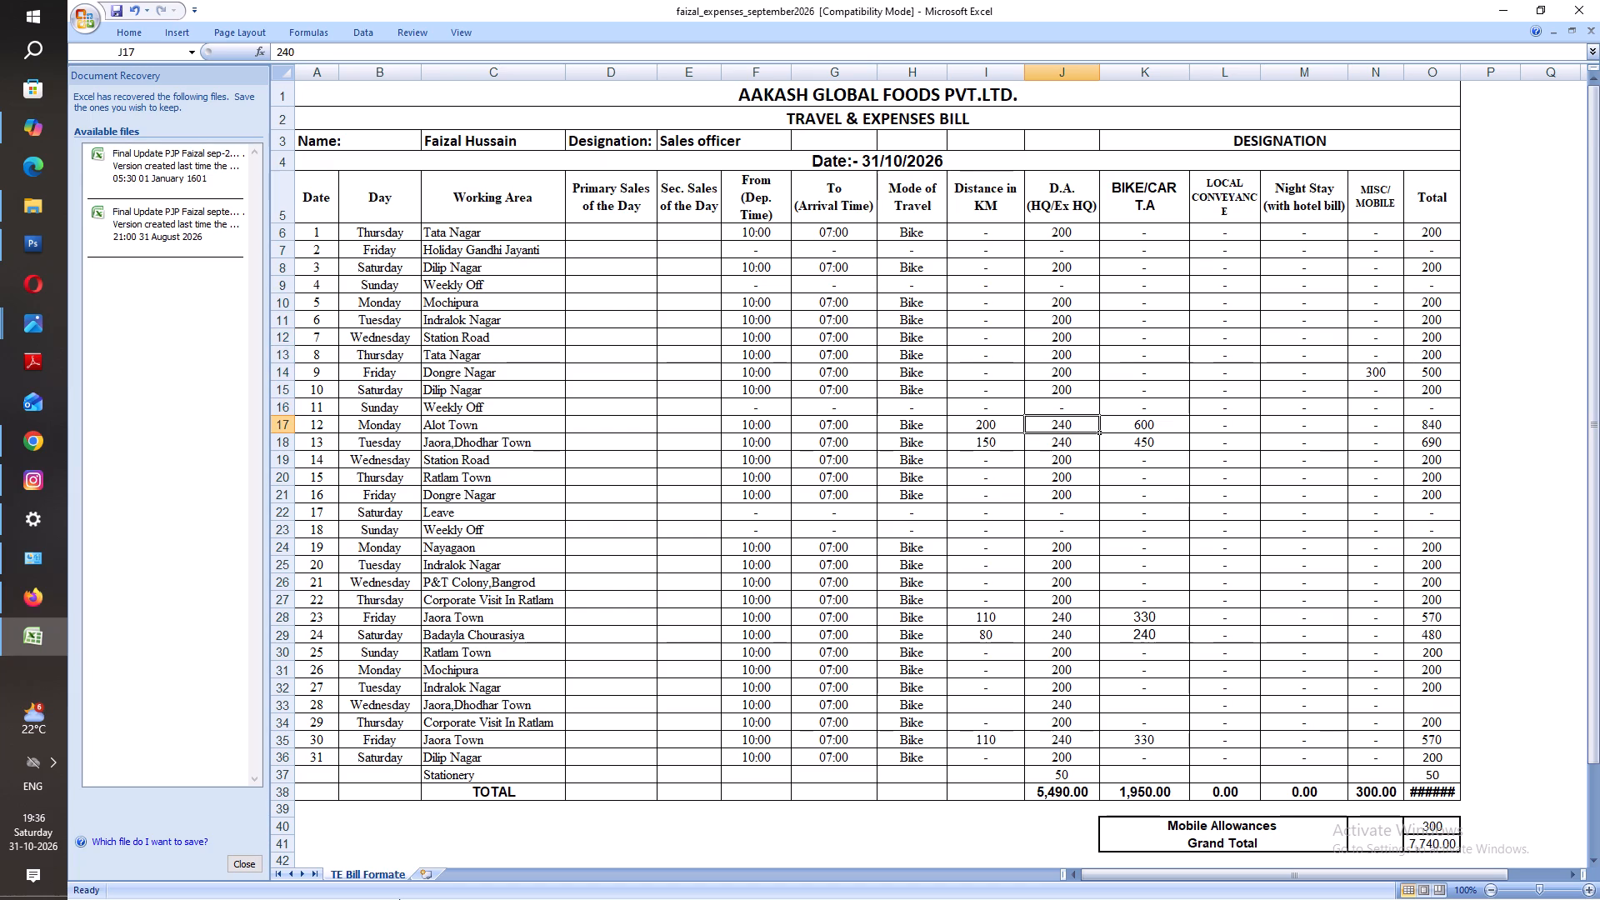
key(Down)
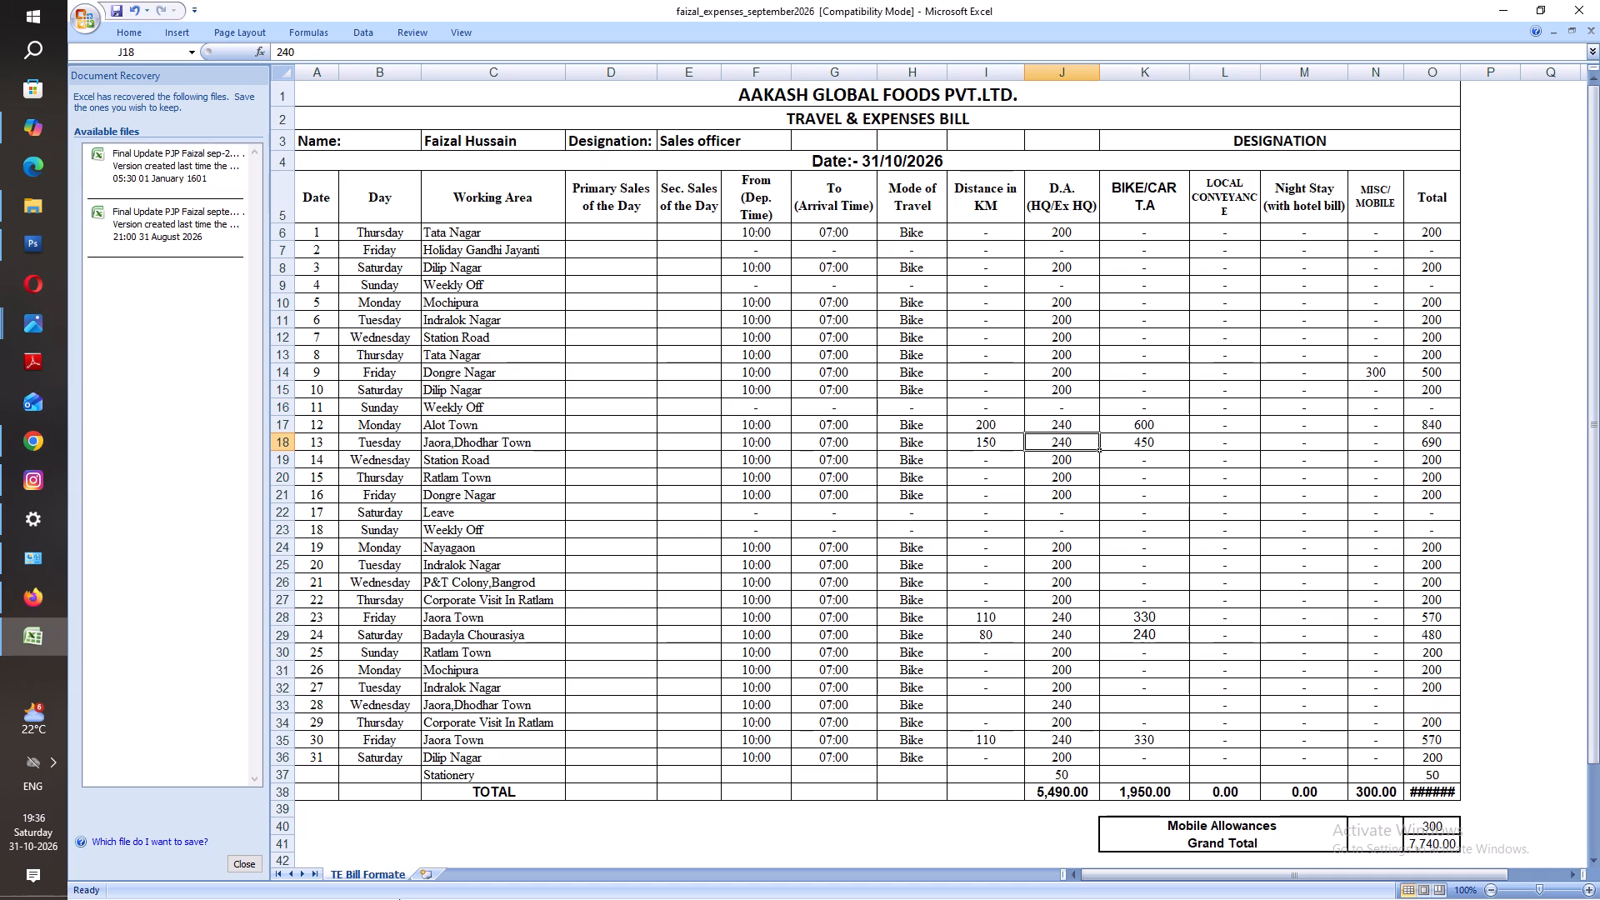
key(Down)
key(Down)
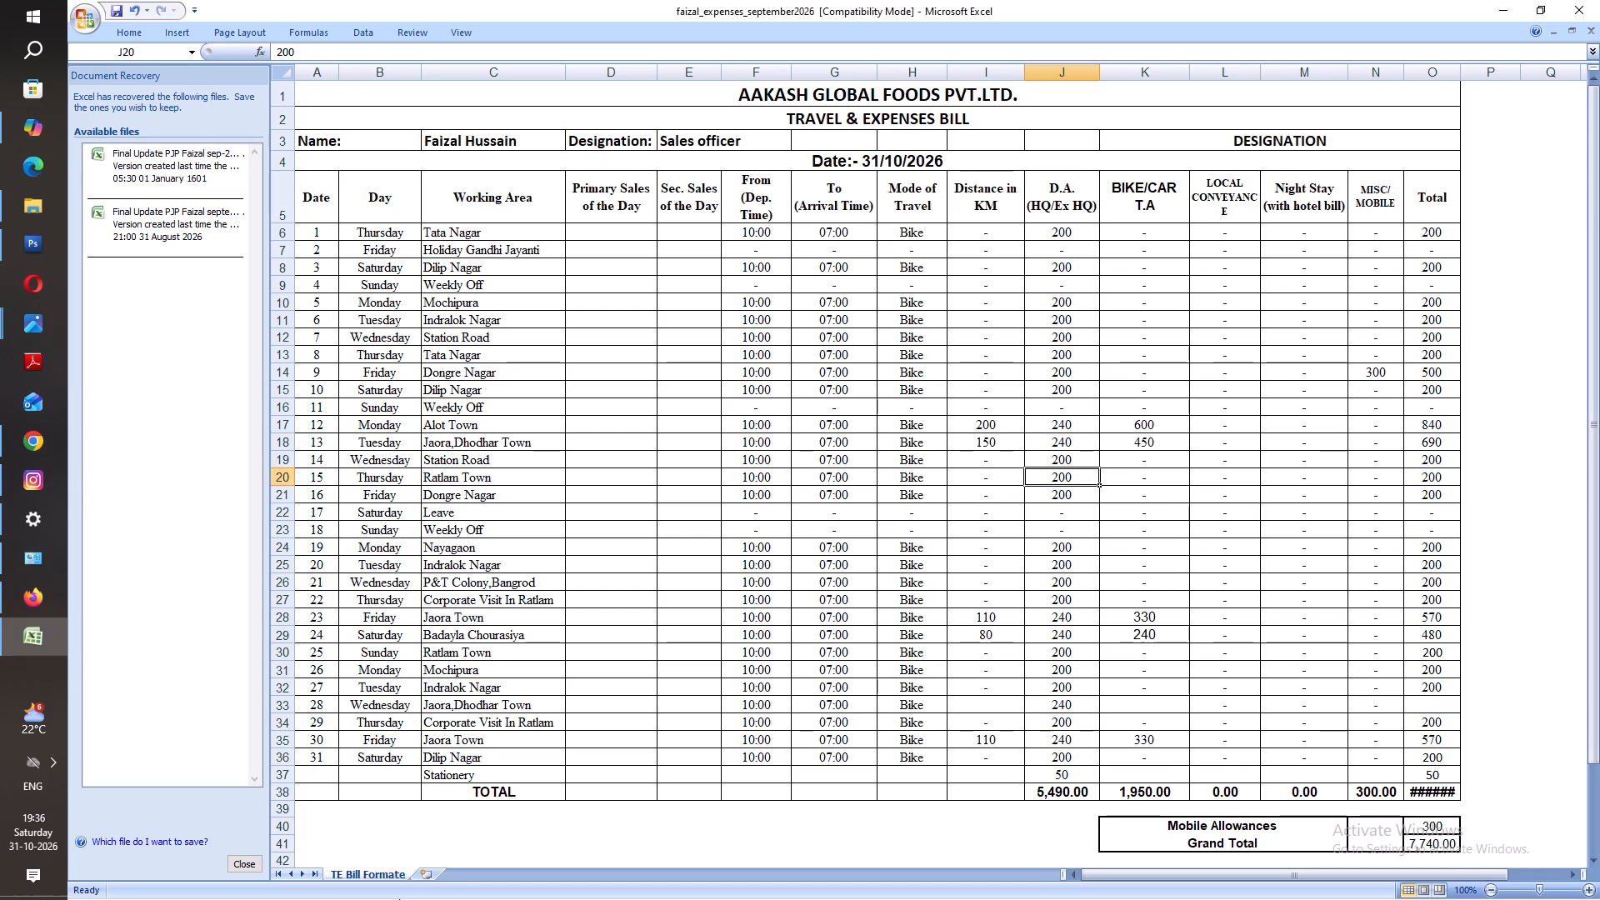
key(Down)
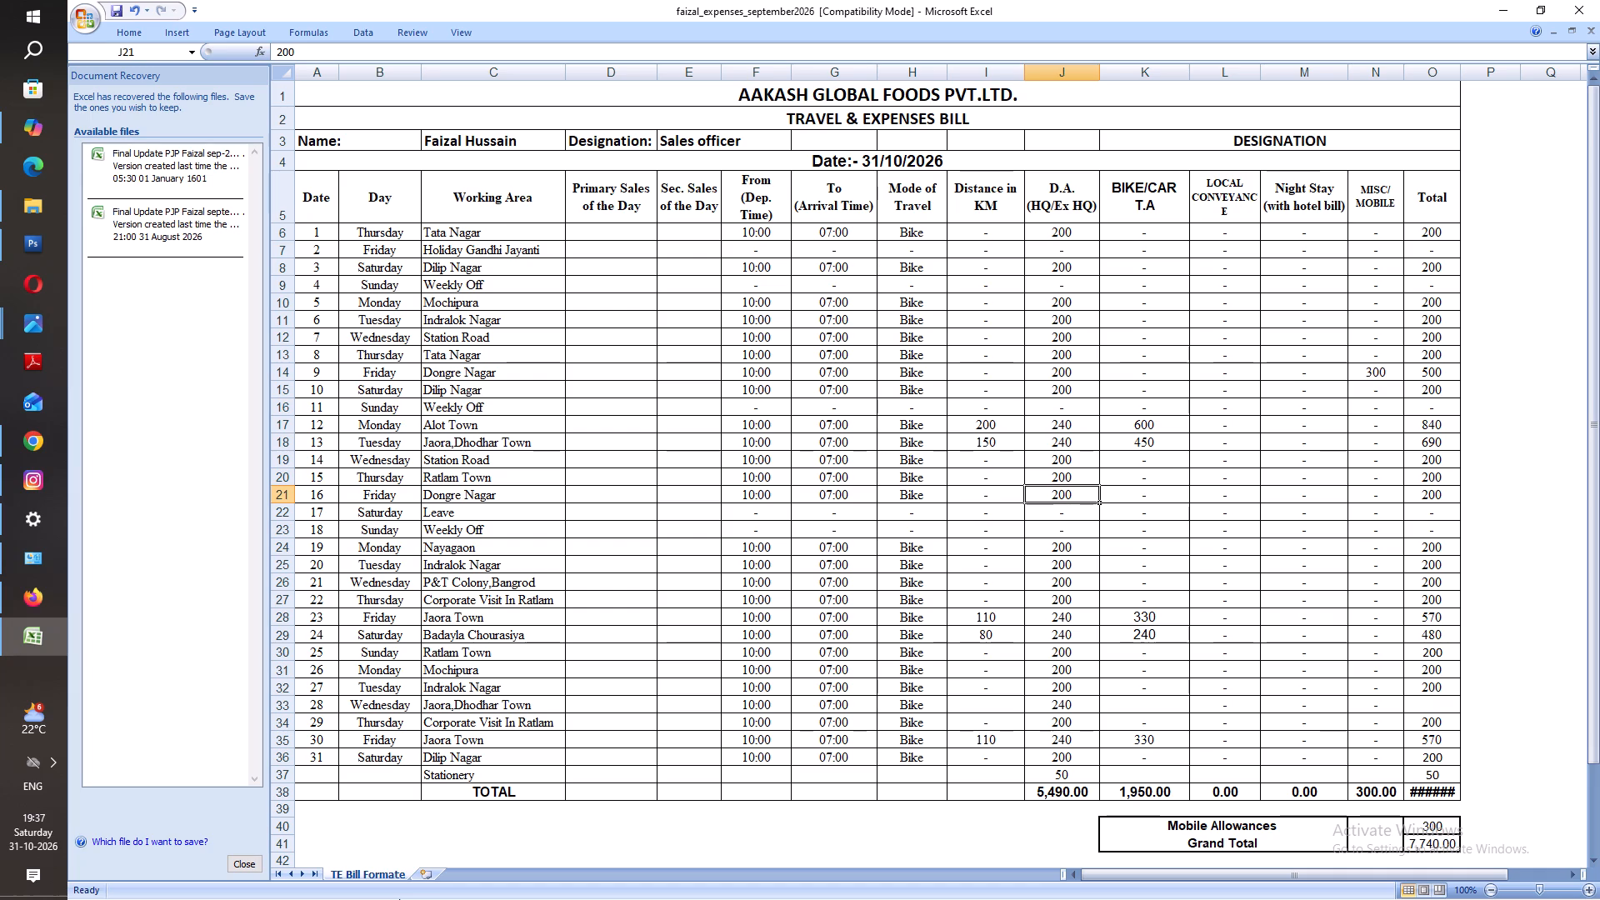
key(Down)
key(Down)
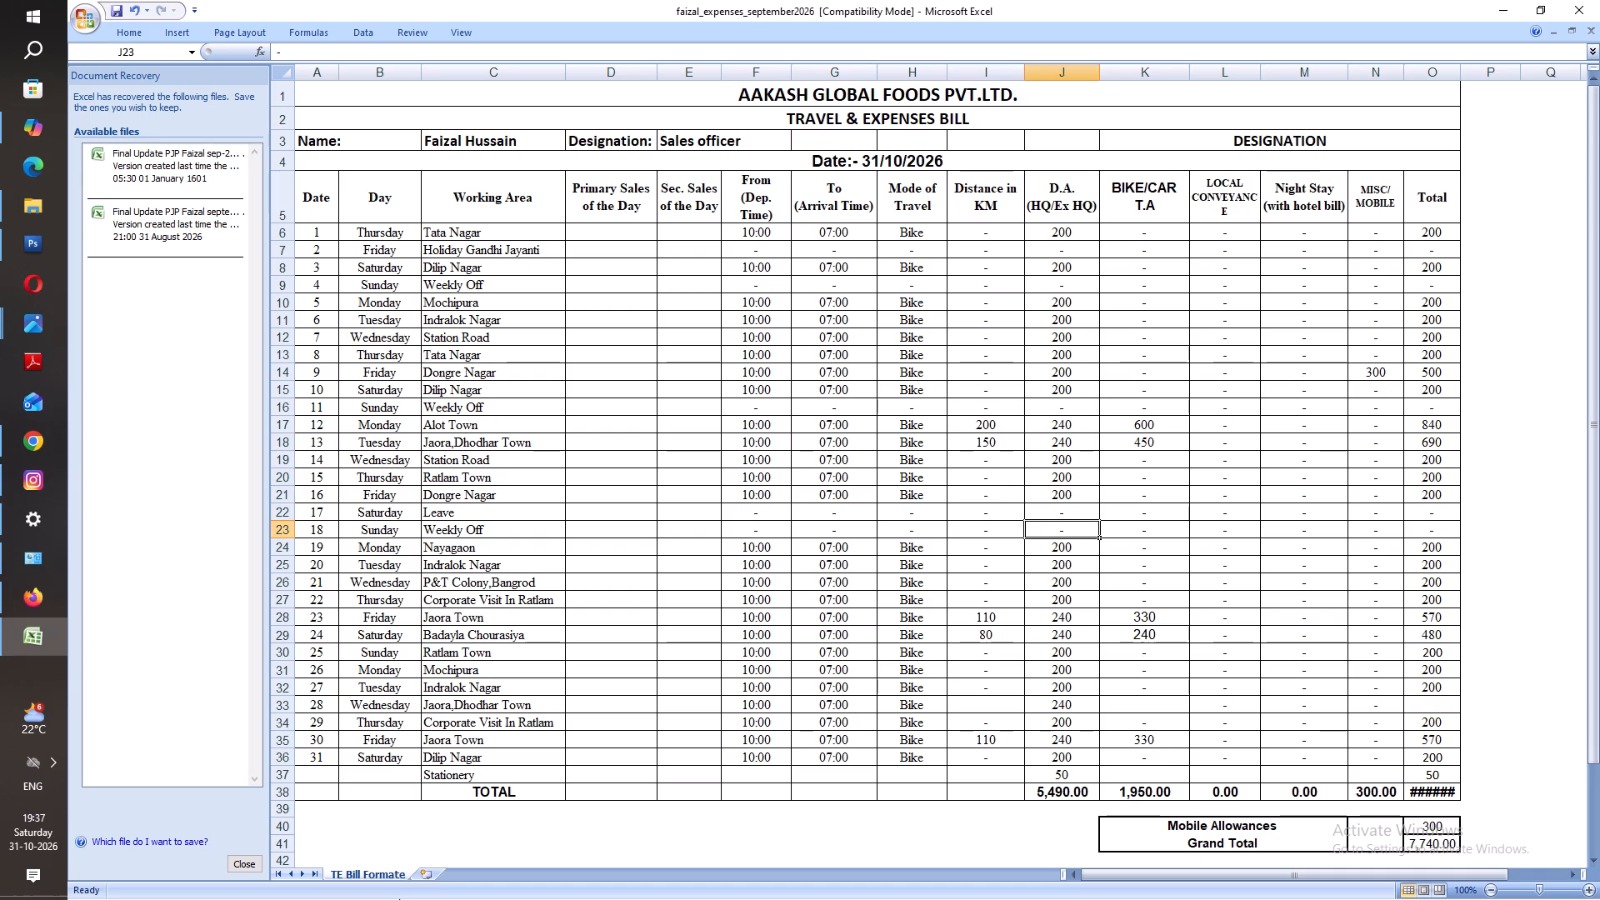
key(Down)
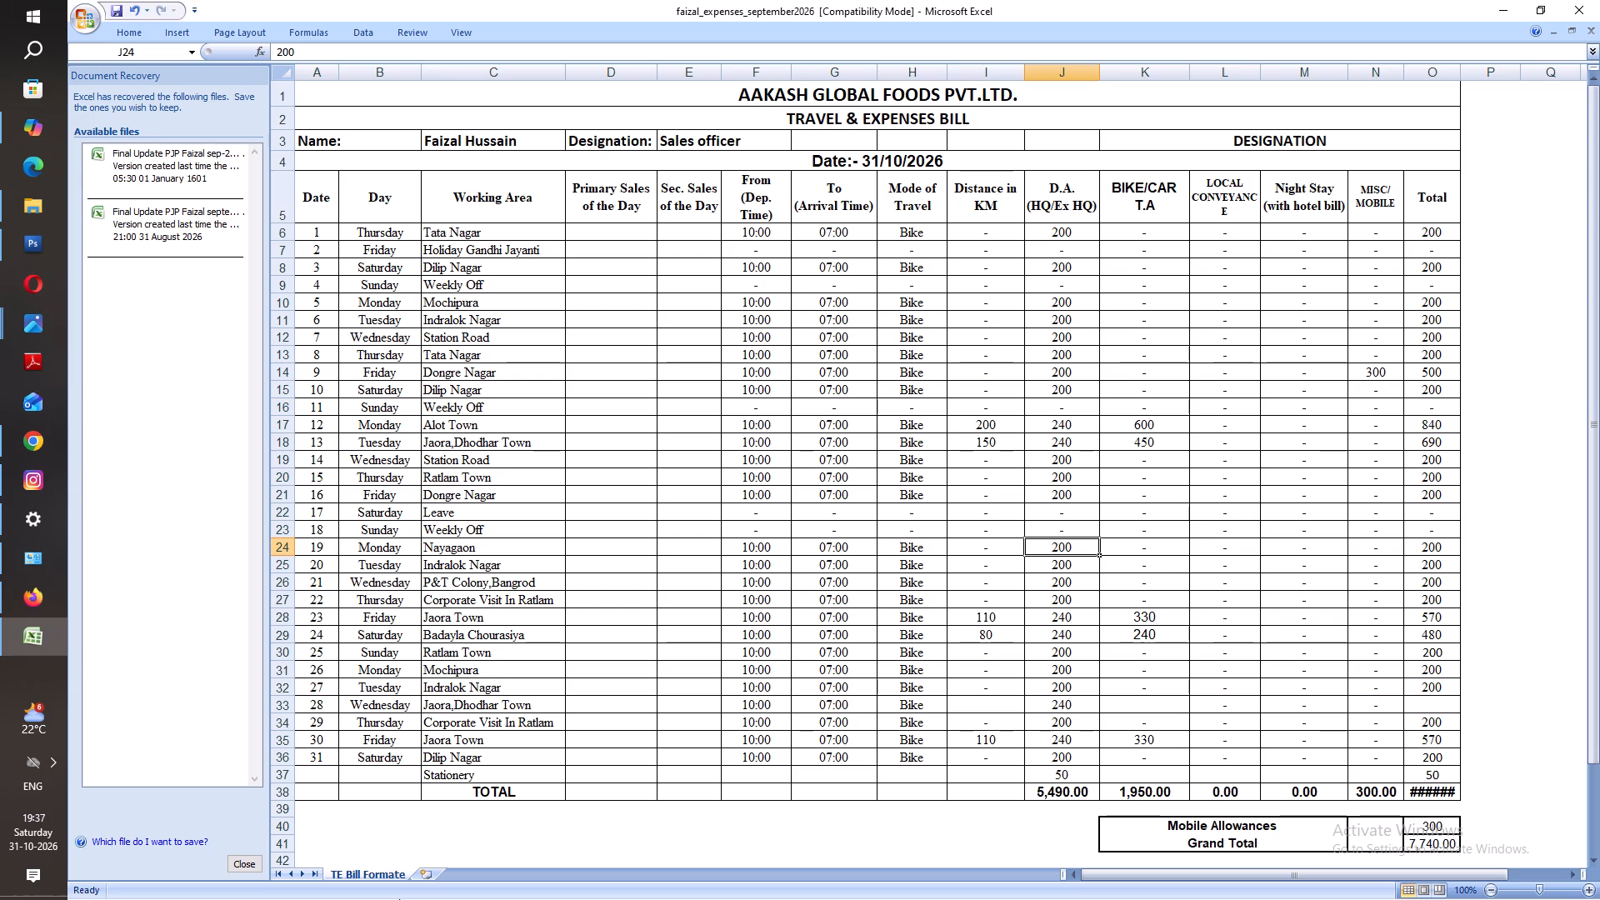
key(Down)
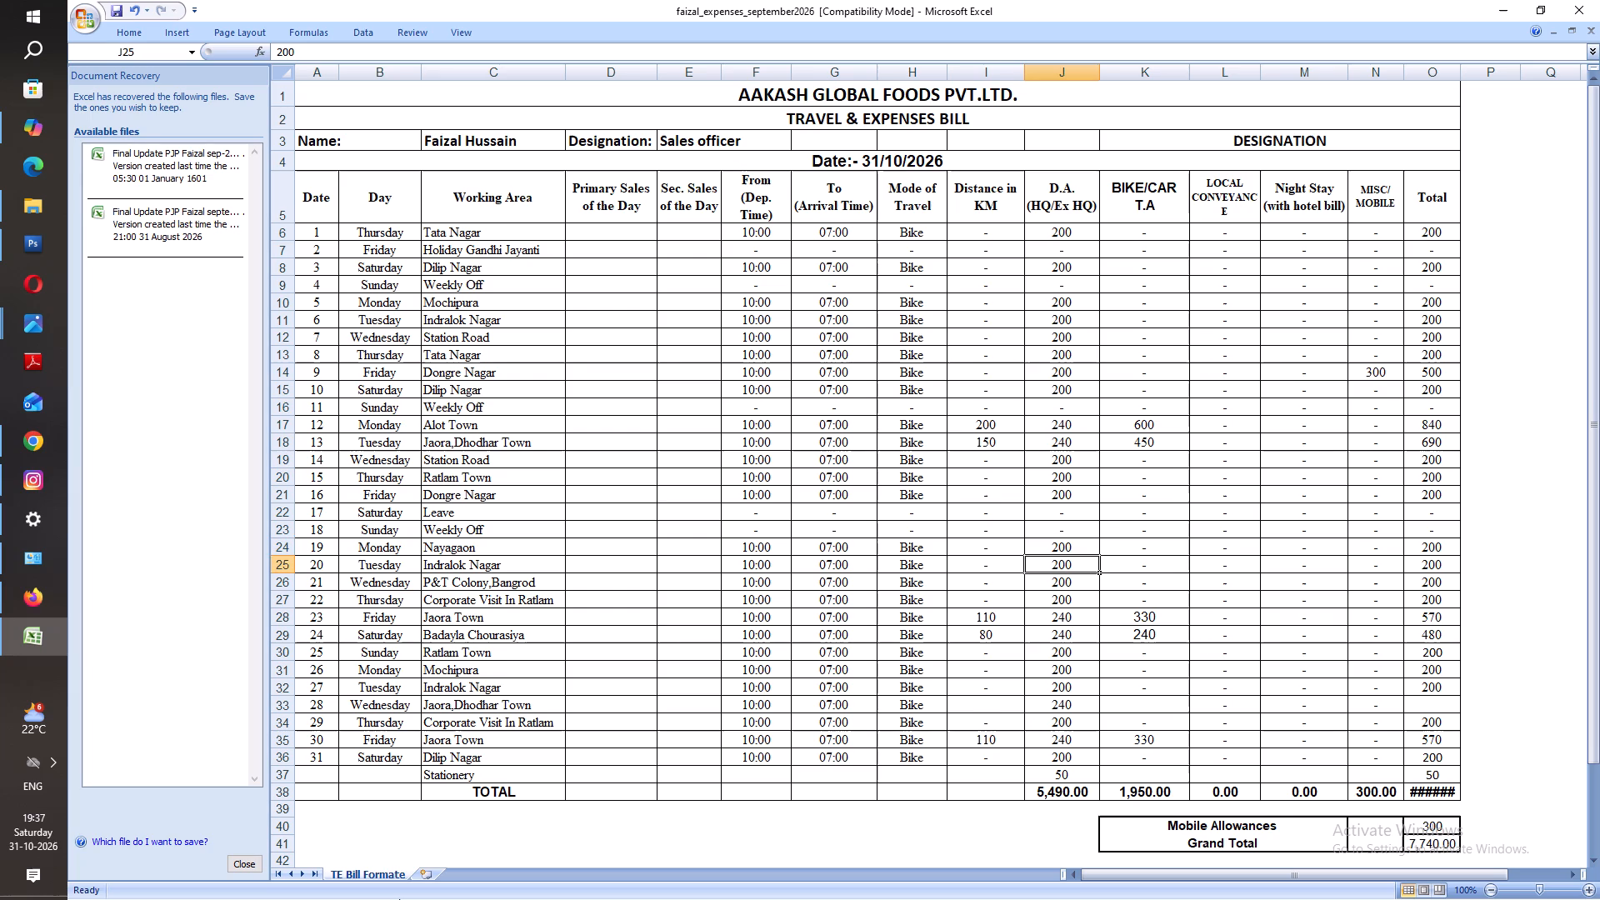
key(Down)
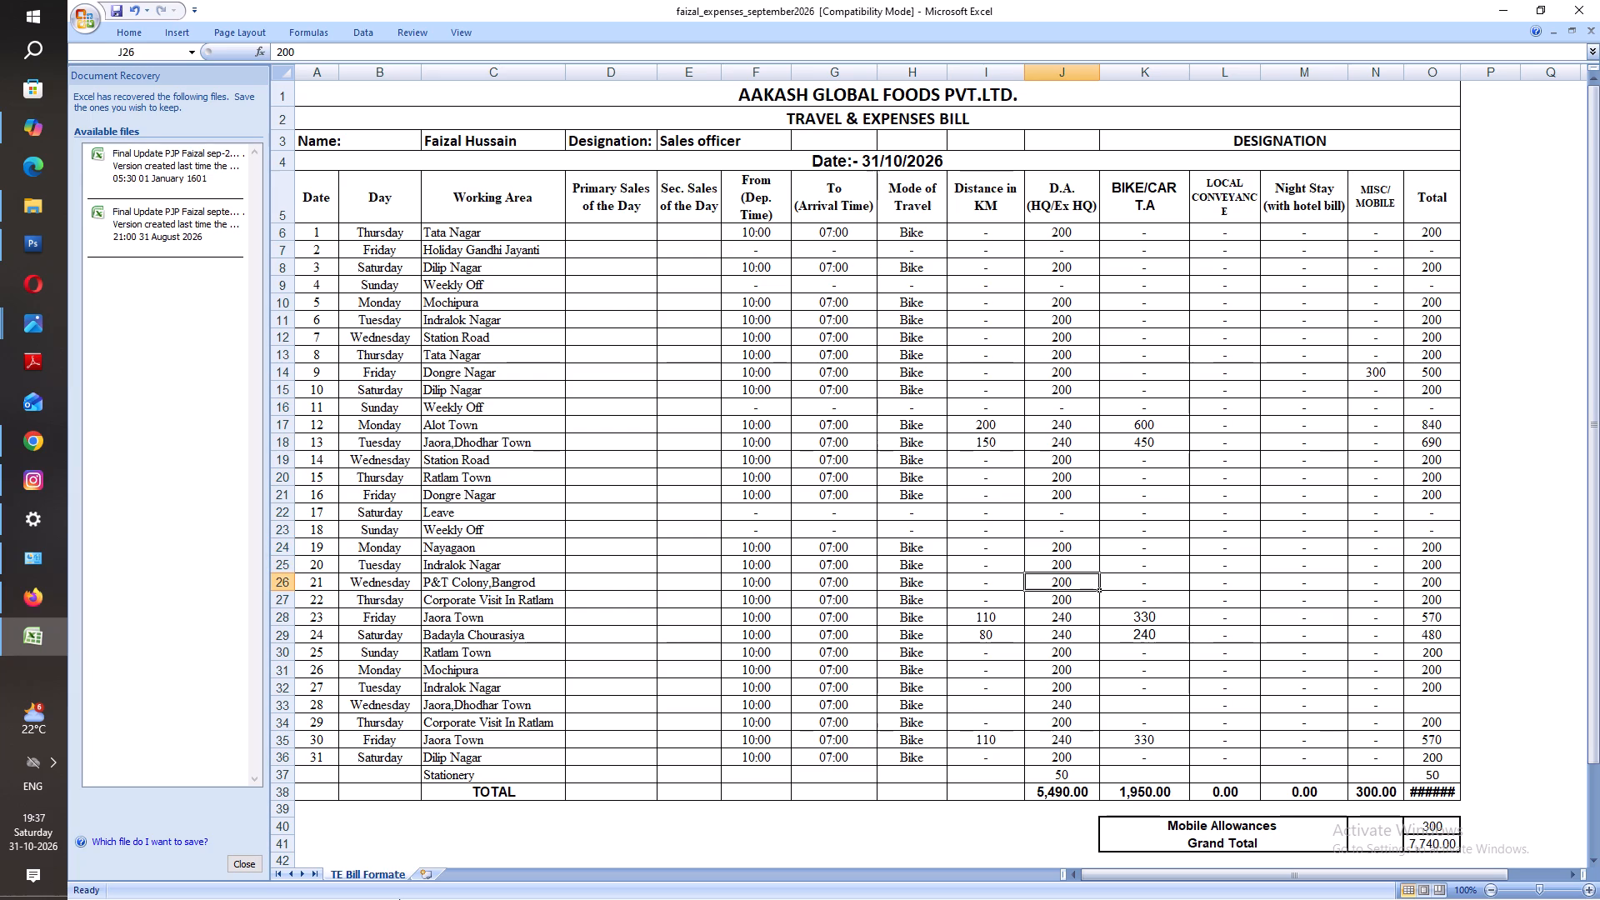
key(Down)
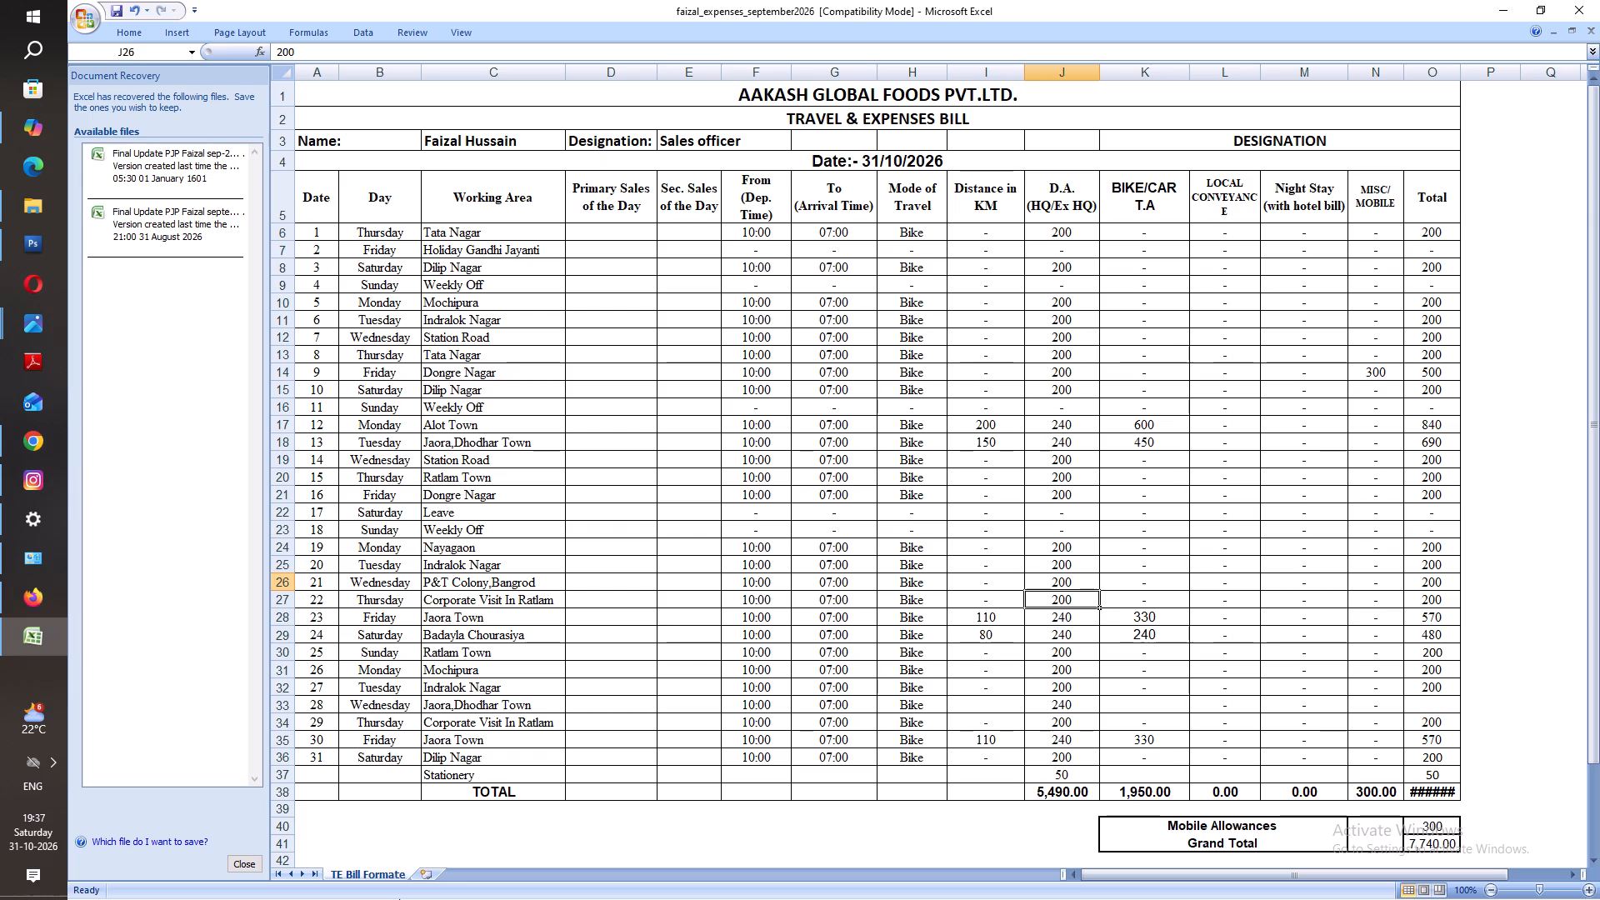
key(Down)
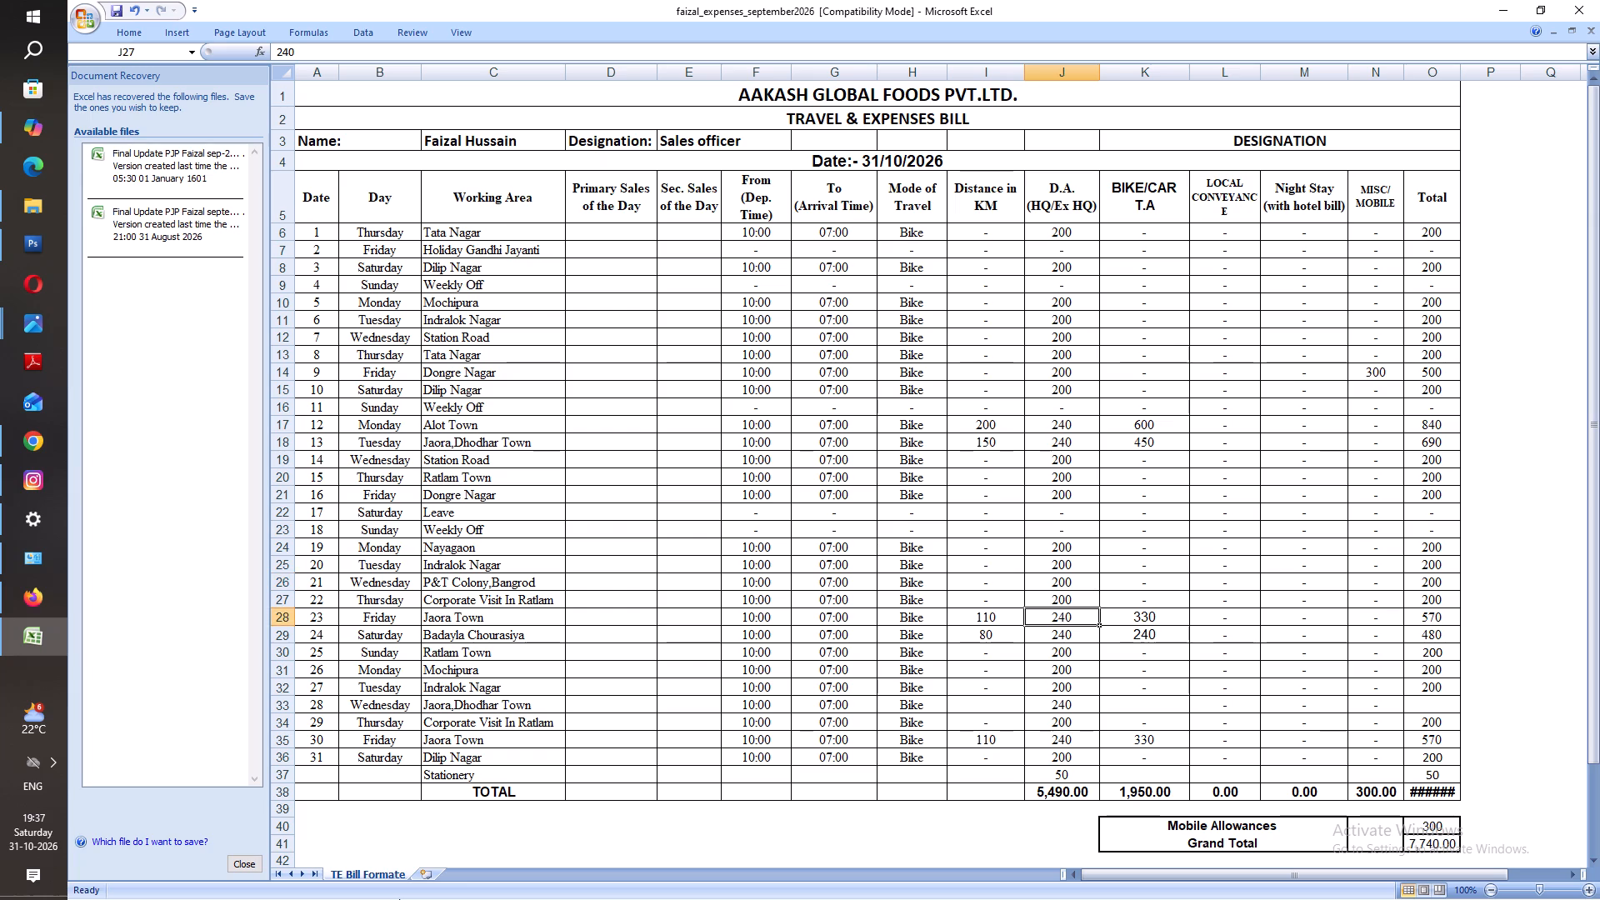
key(Down)
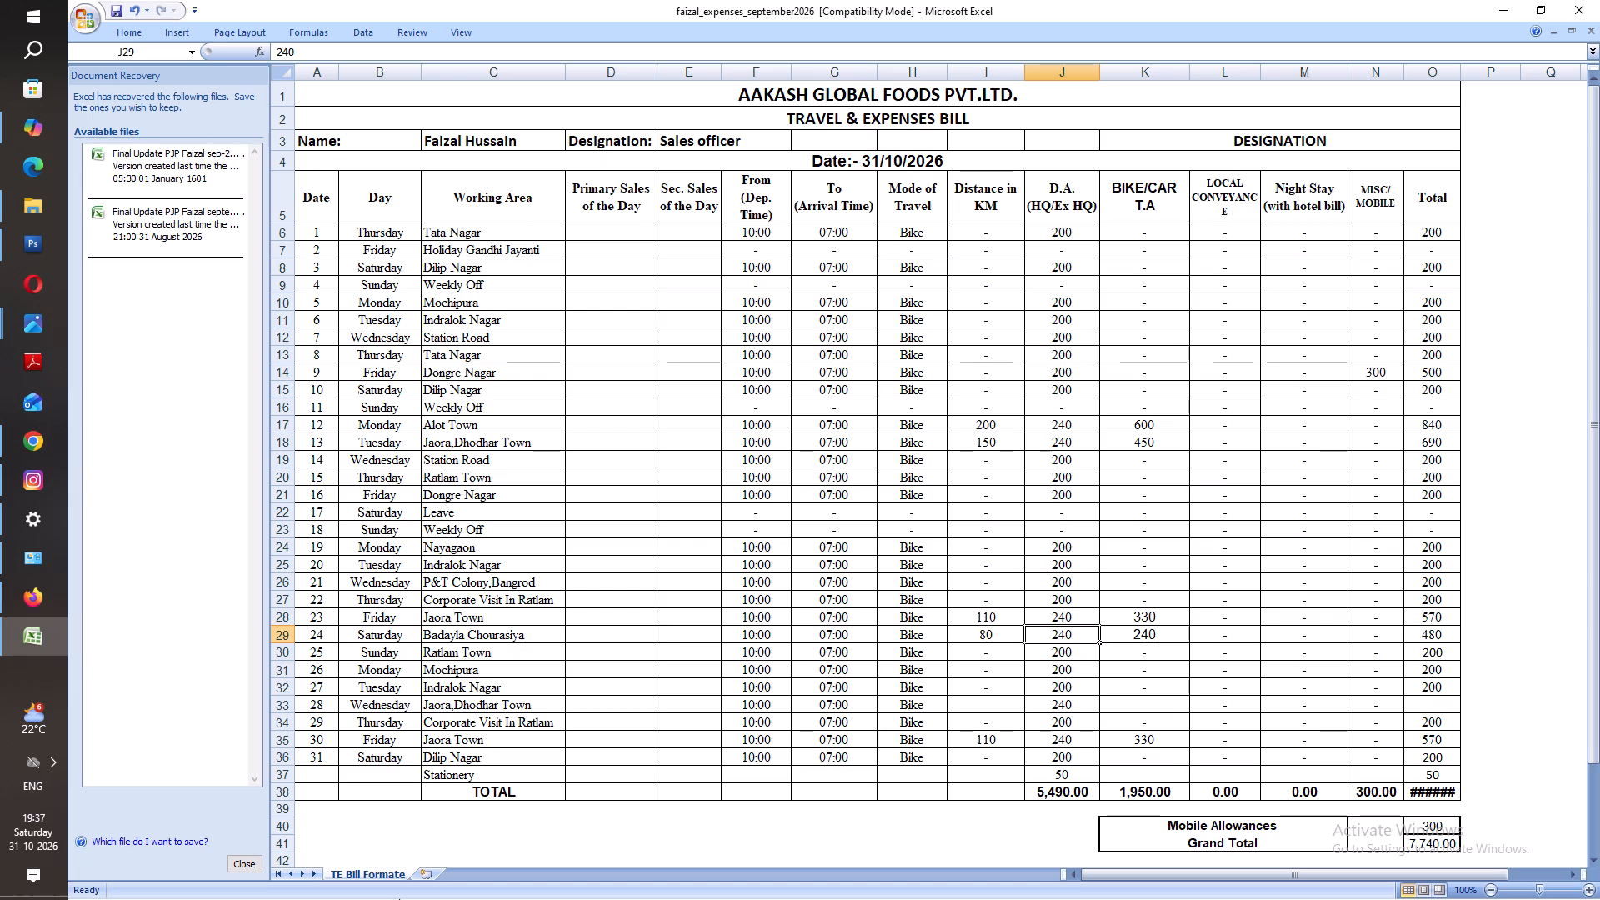
key(Down)
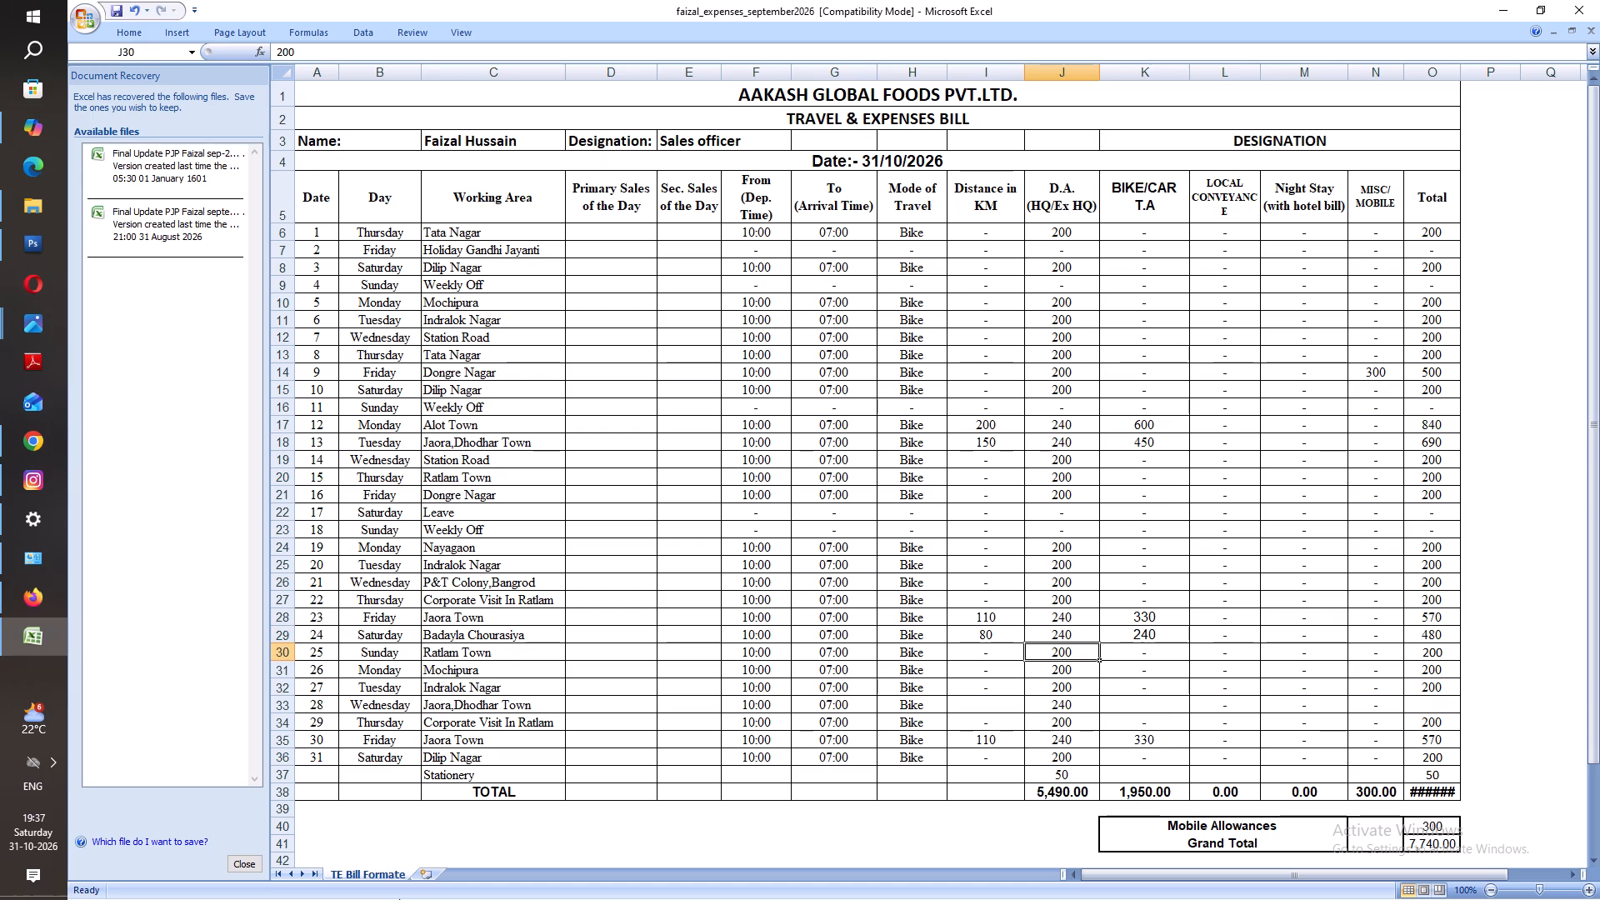
key(Down)
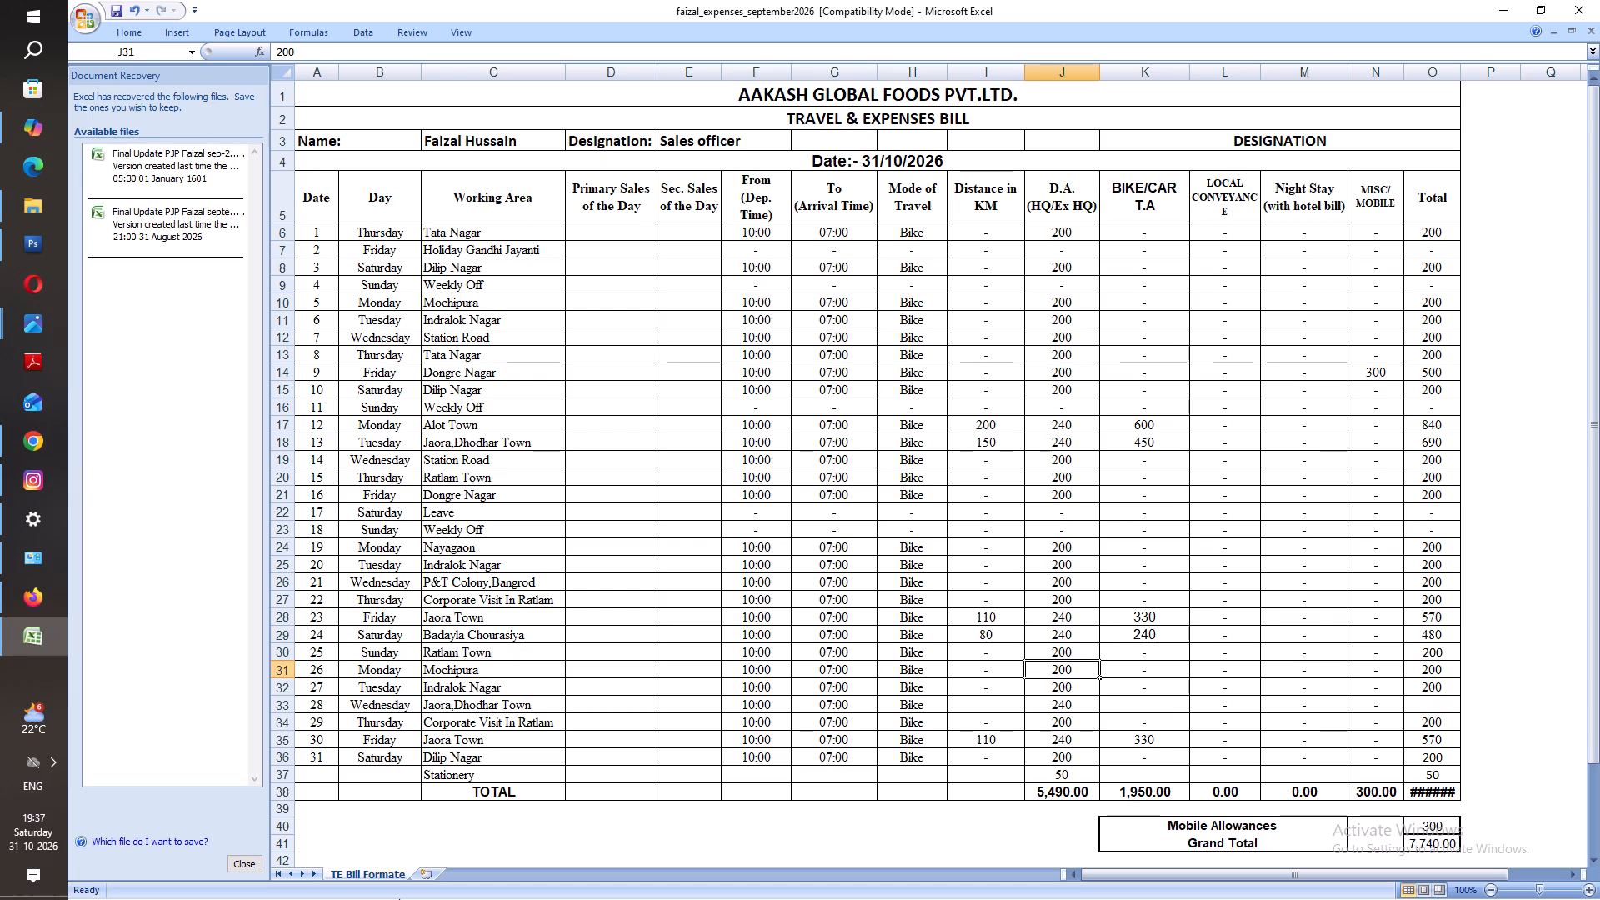
key(Down)
key(Down)
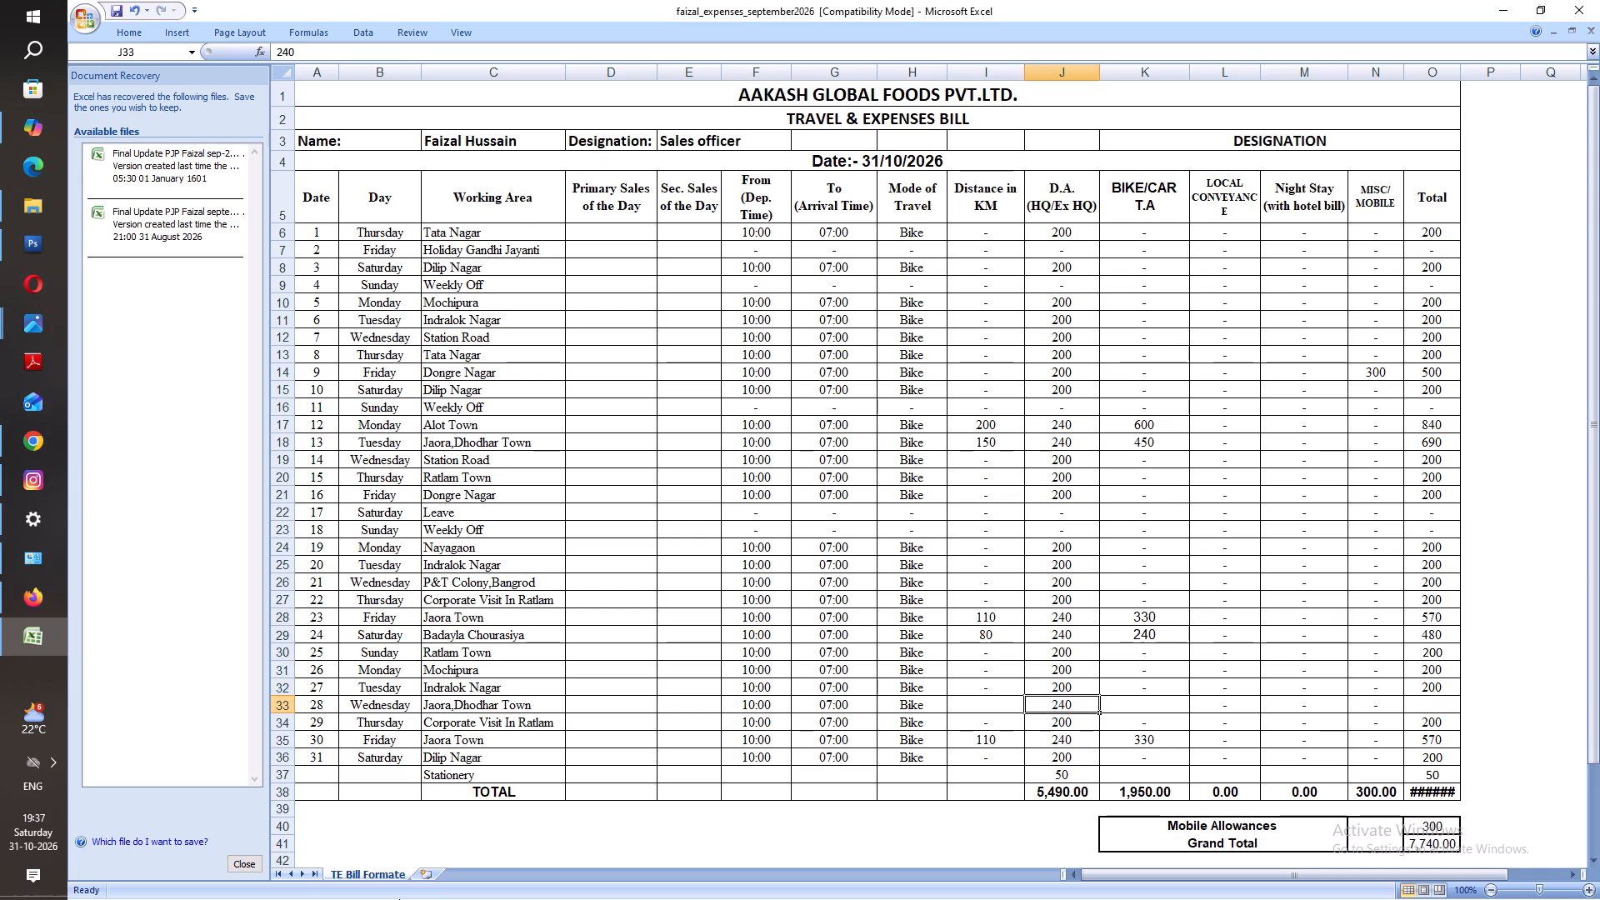
Complete date 28 (Wednesday, Jaora,Dhodhar Town) with distance 150 km, Bike/Car T.A. 450 and Total 690.
key(Left)
text(150)
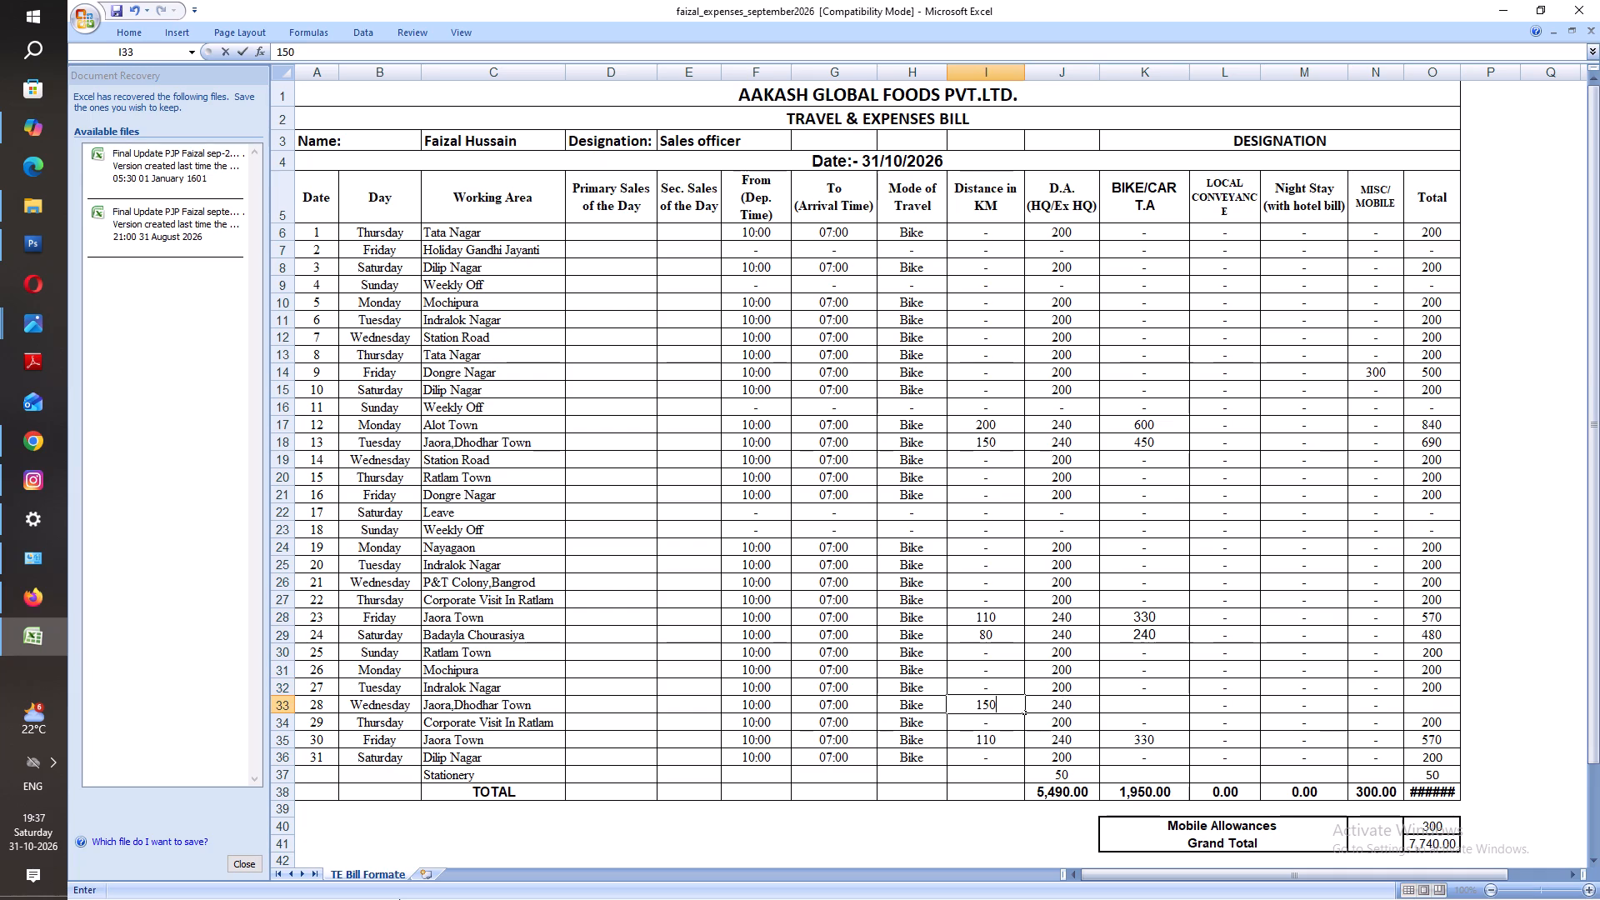
key(Right)
key(Right)
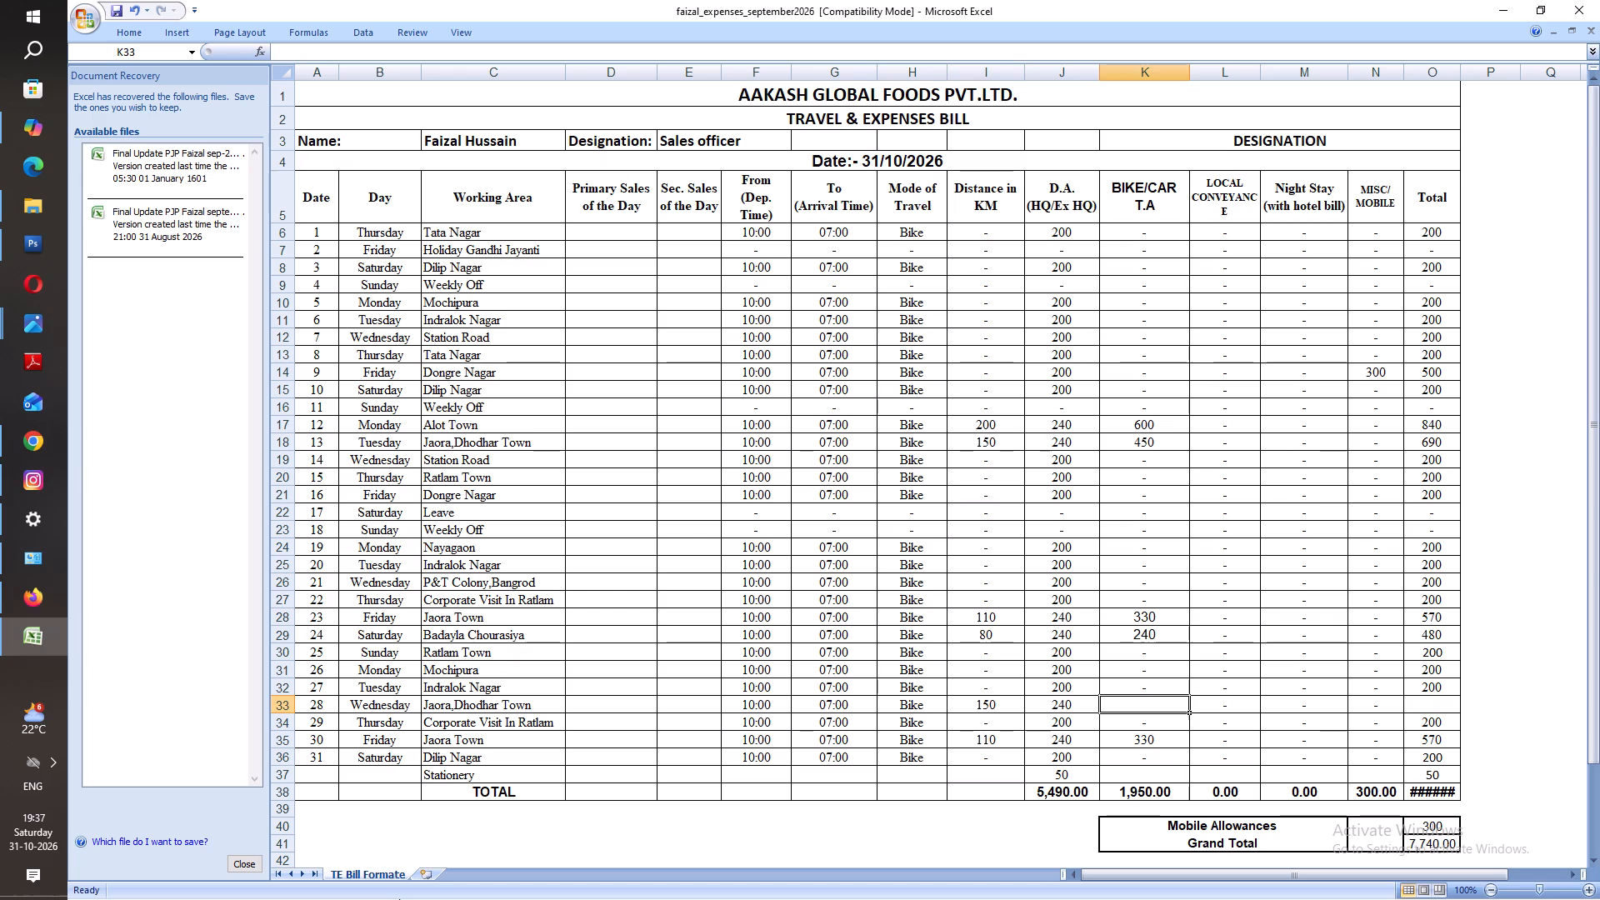
text(450)
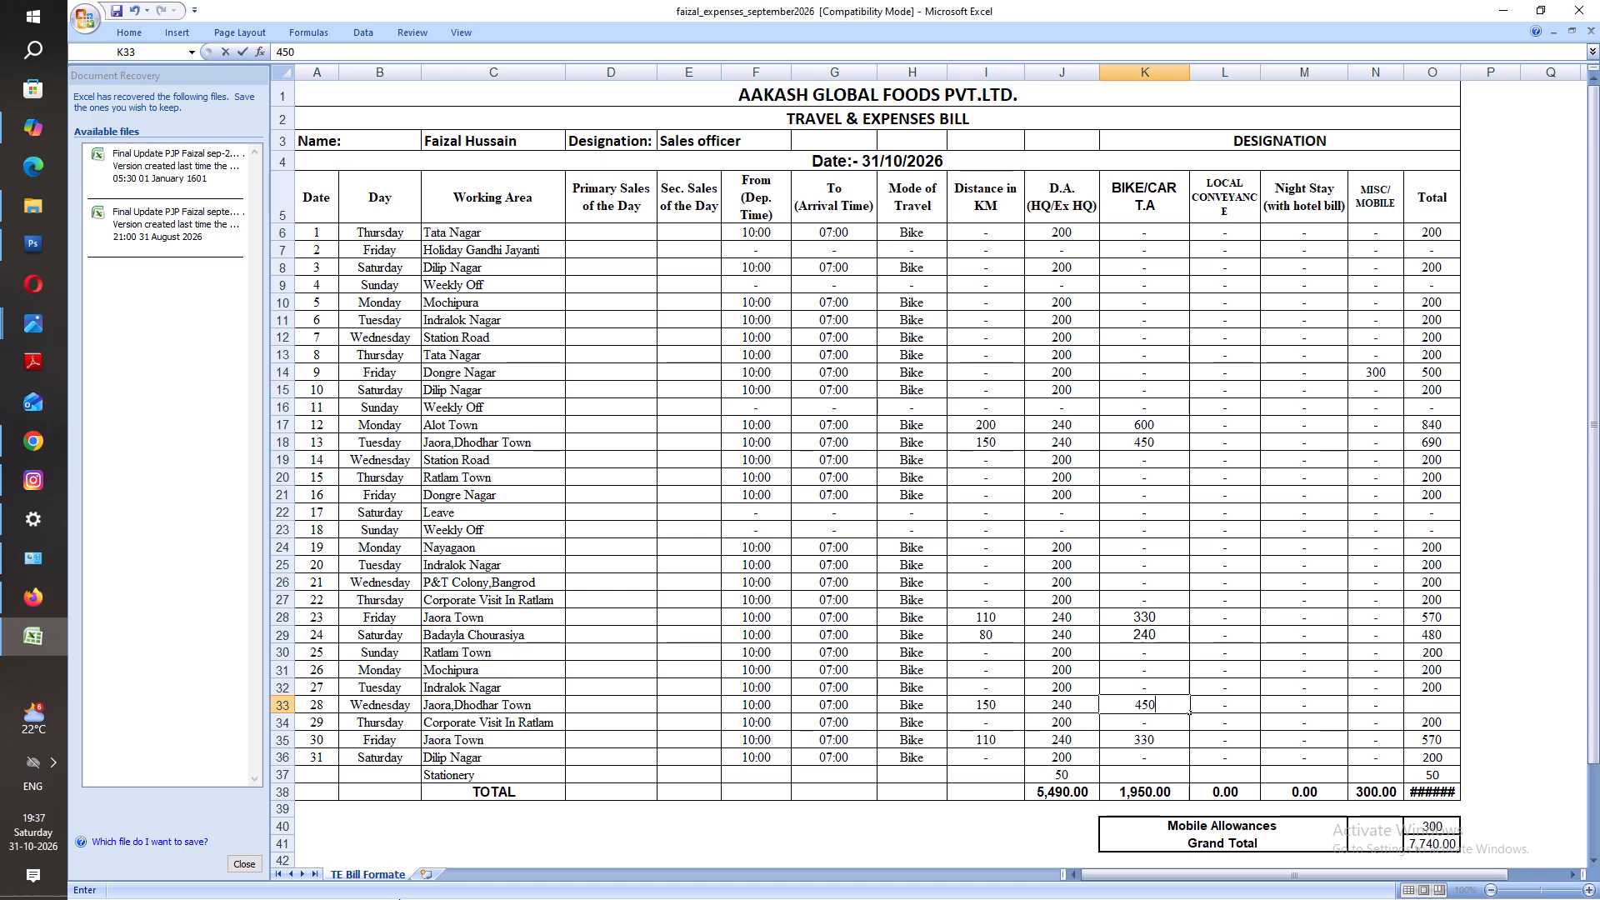
key(Right)
key(Right)
key(Right)
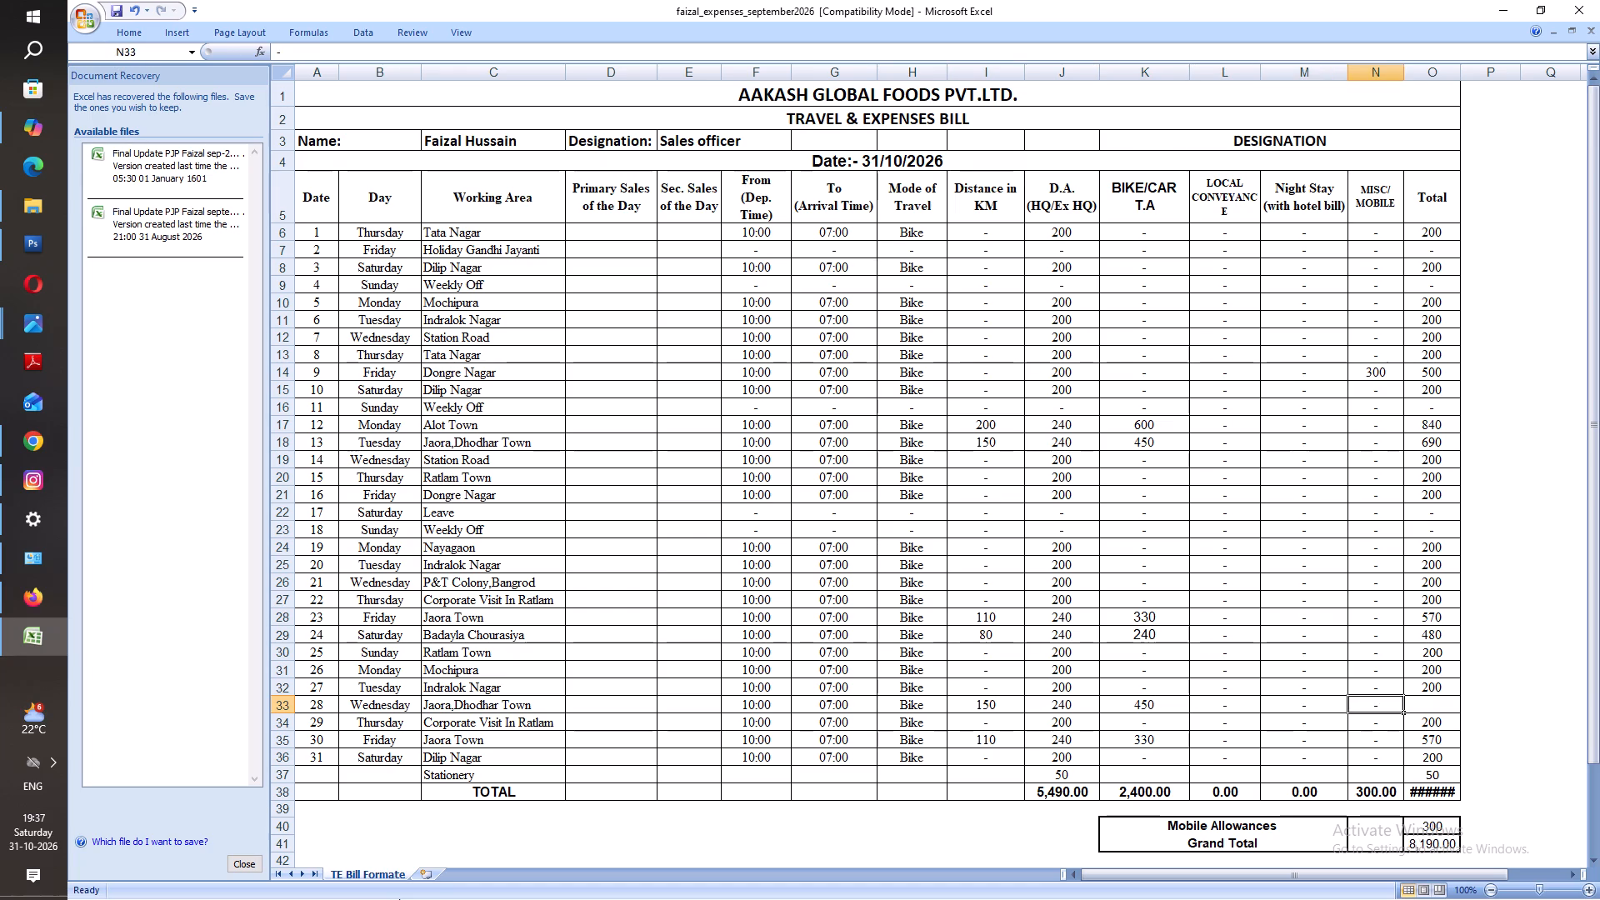
key(Right)
text(690)
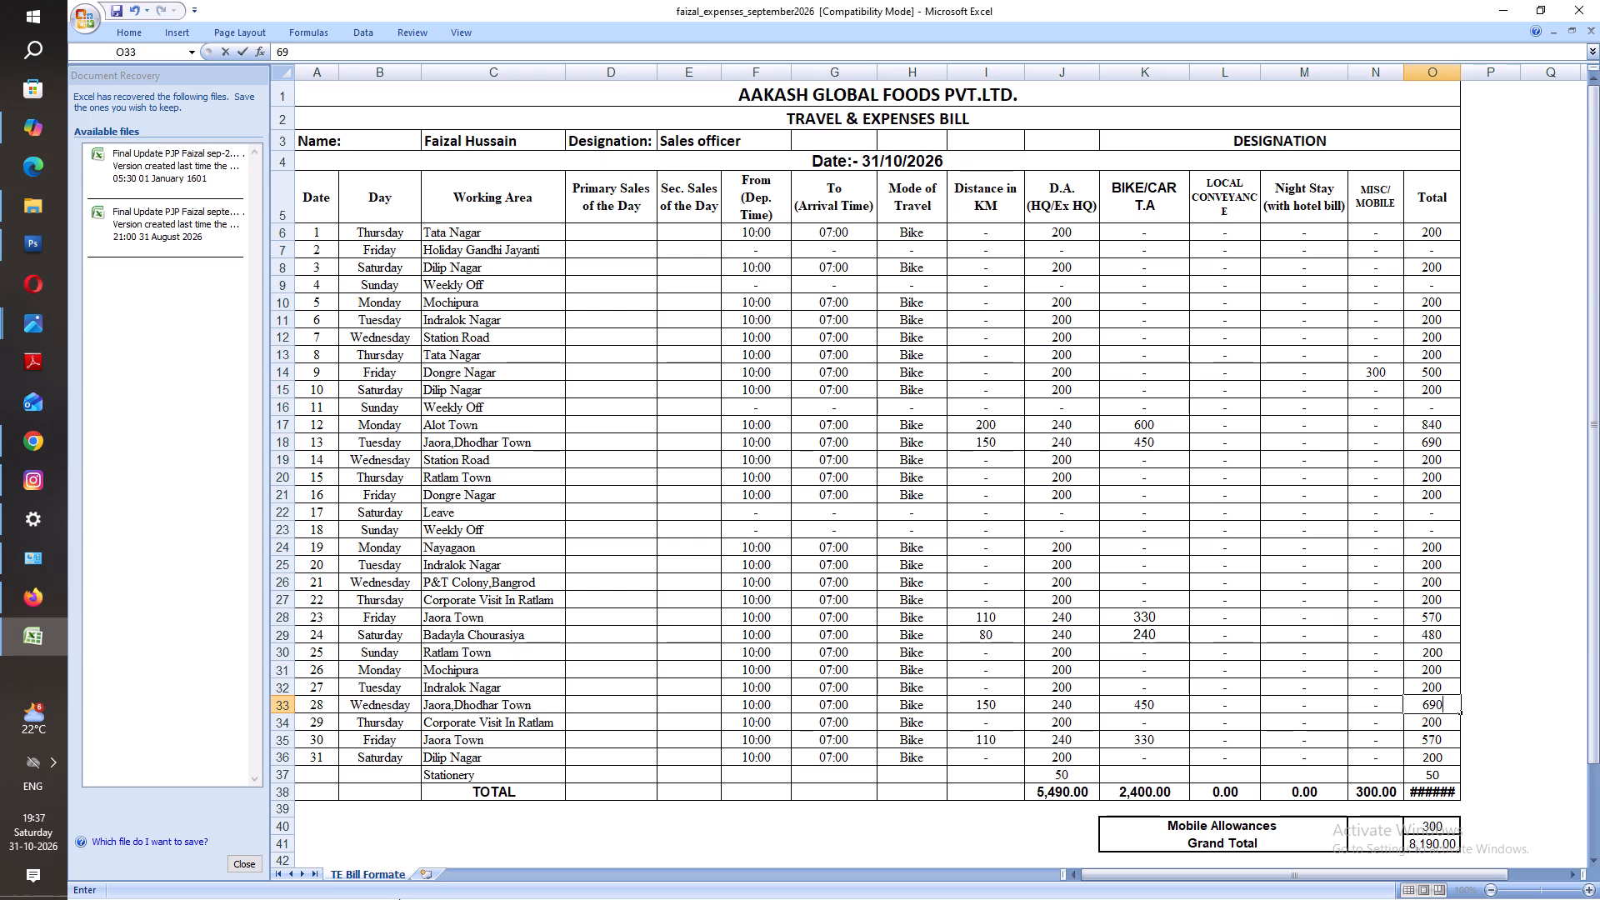
Review the daily D.A. entries for dates 28 to 31 against each day's working area.
key(Left)
key(Left)
key(Left)
key(Left)
key(Left)
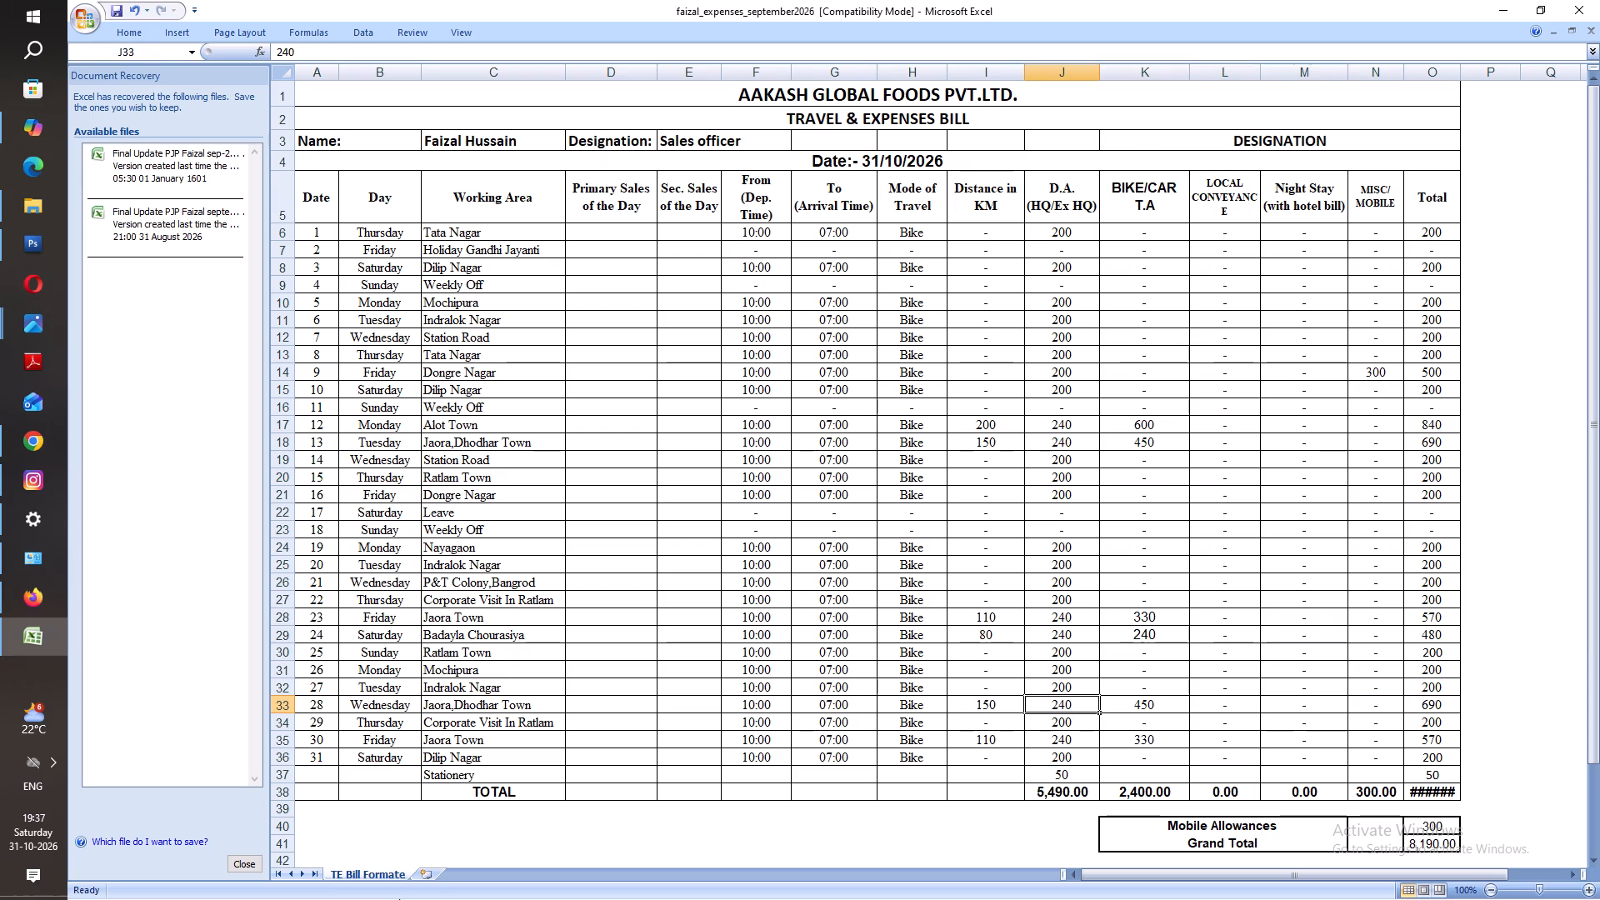
key(Down)
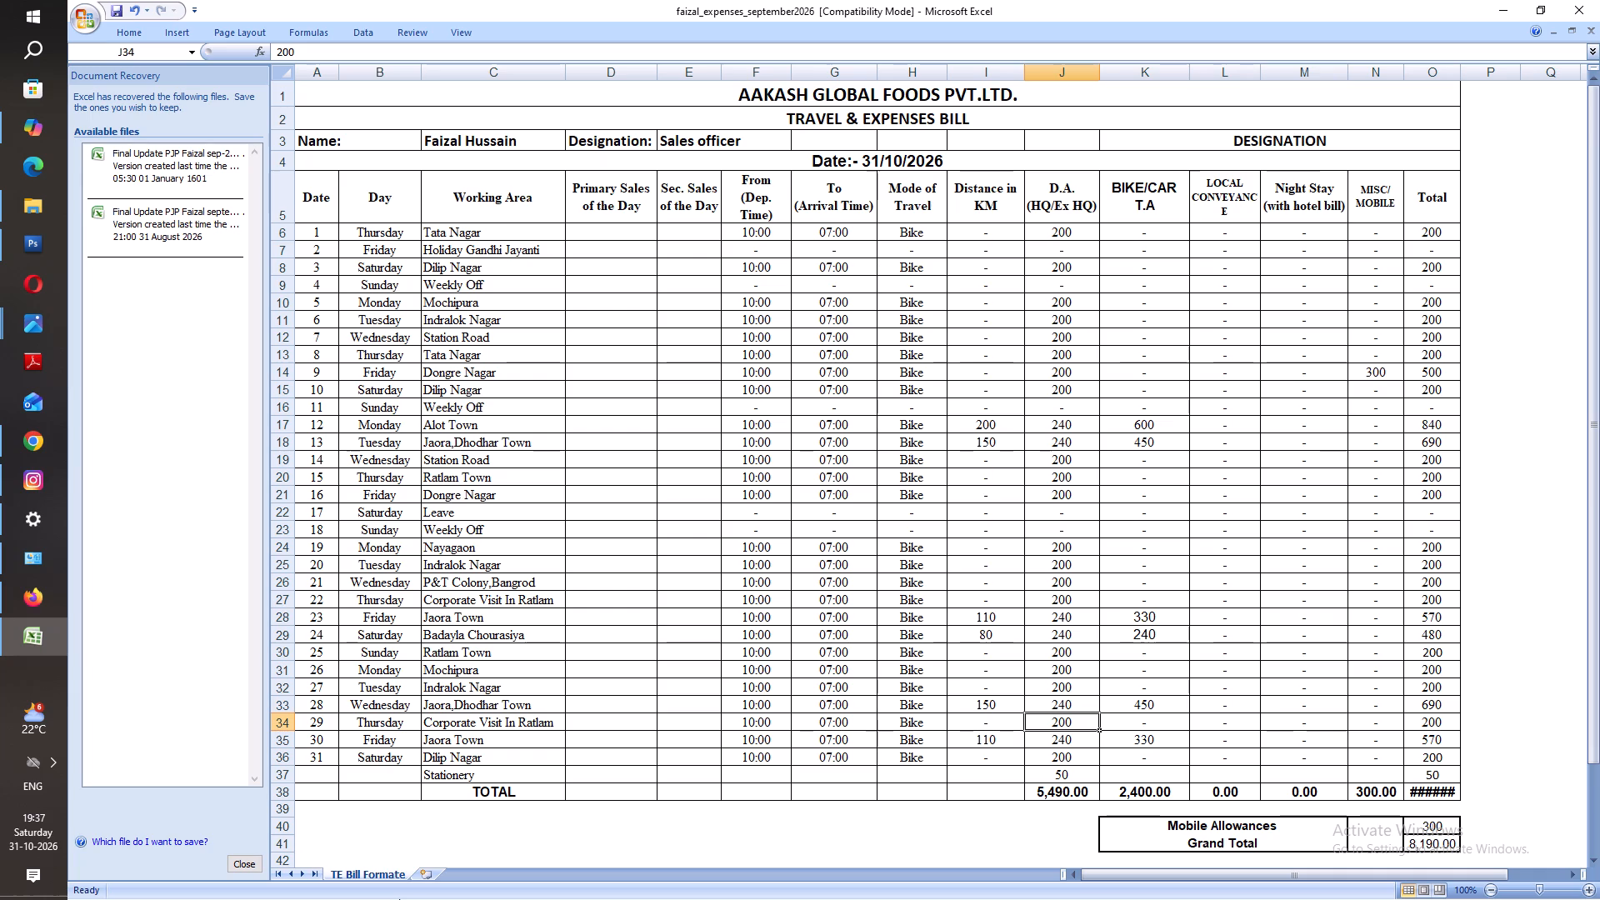
key(Down)
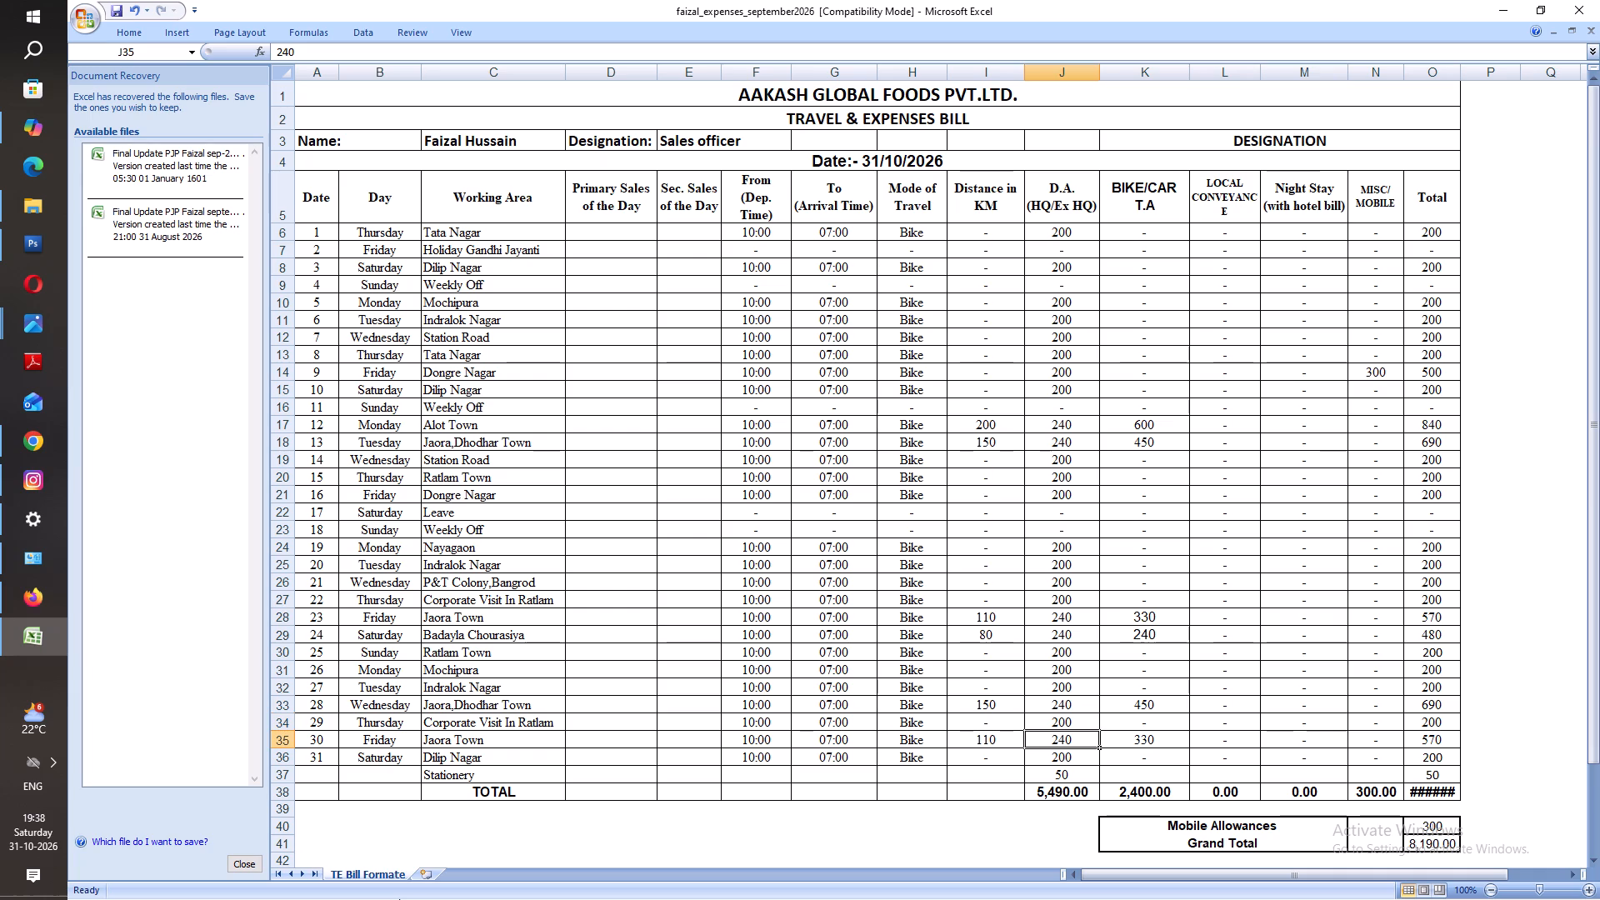
key(Down)
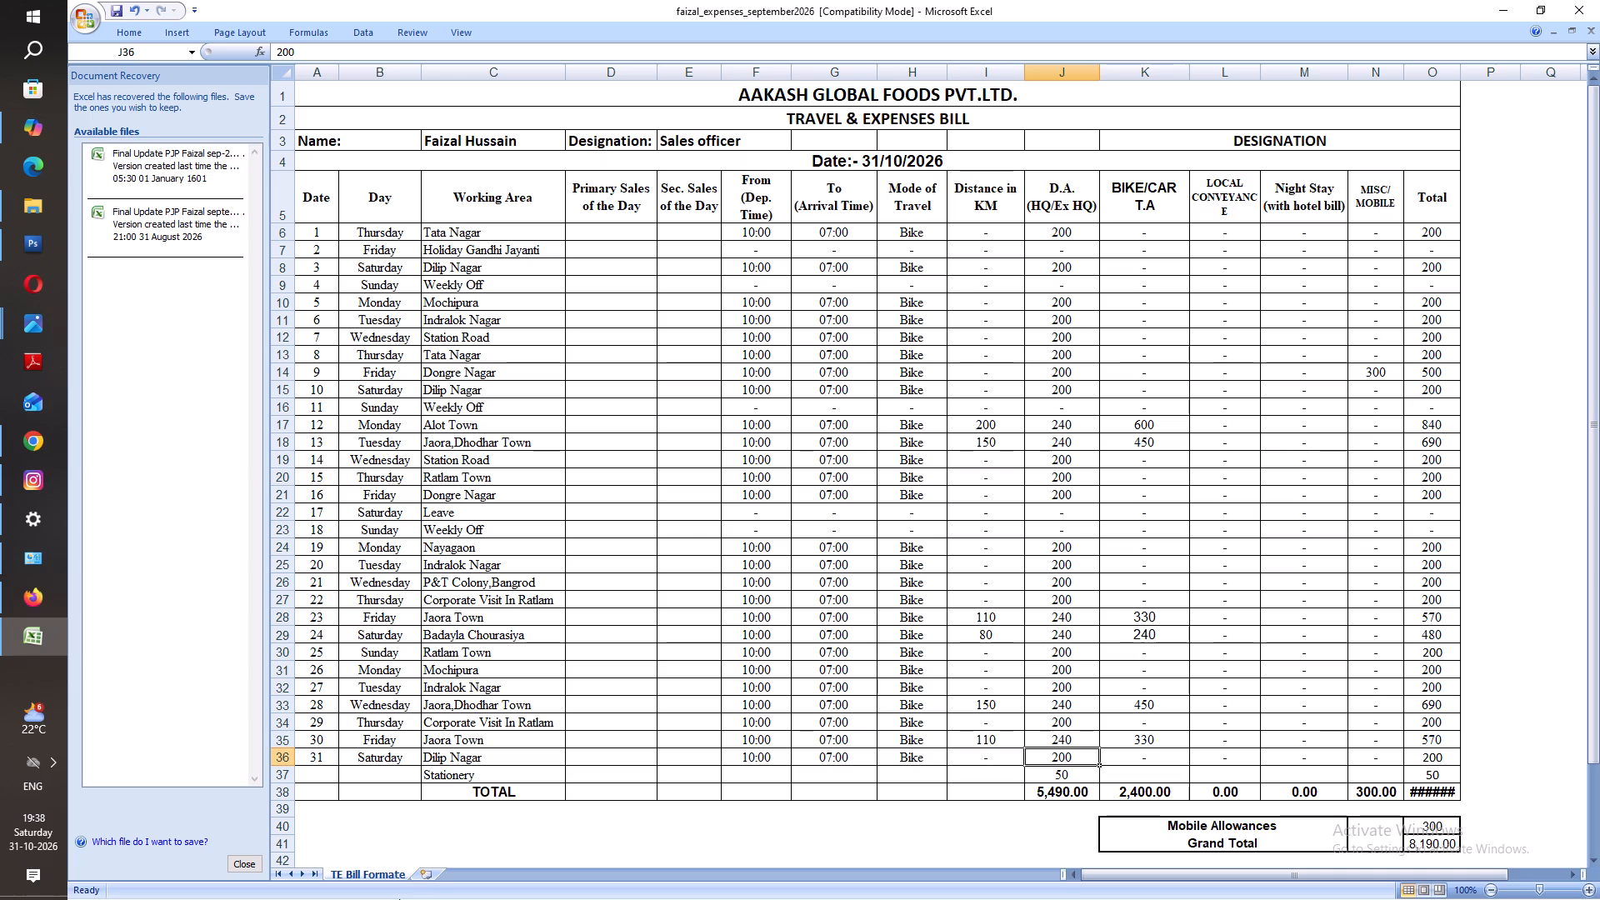
Review the Distance in KM entries across the month, checking each outstation day against its working area through date 31.
key(Left)
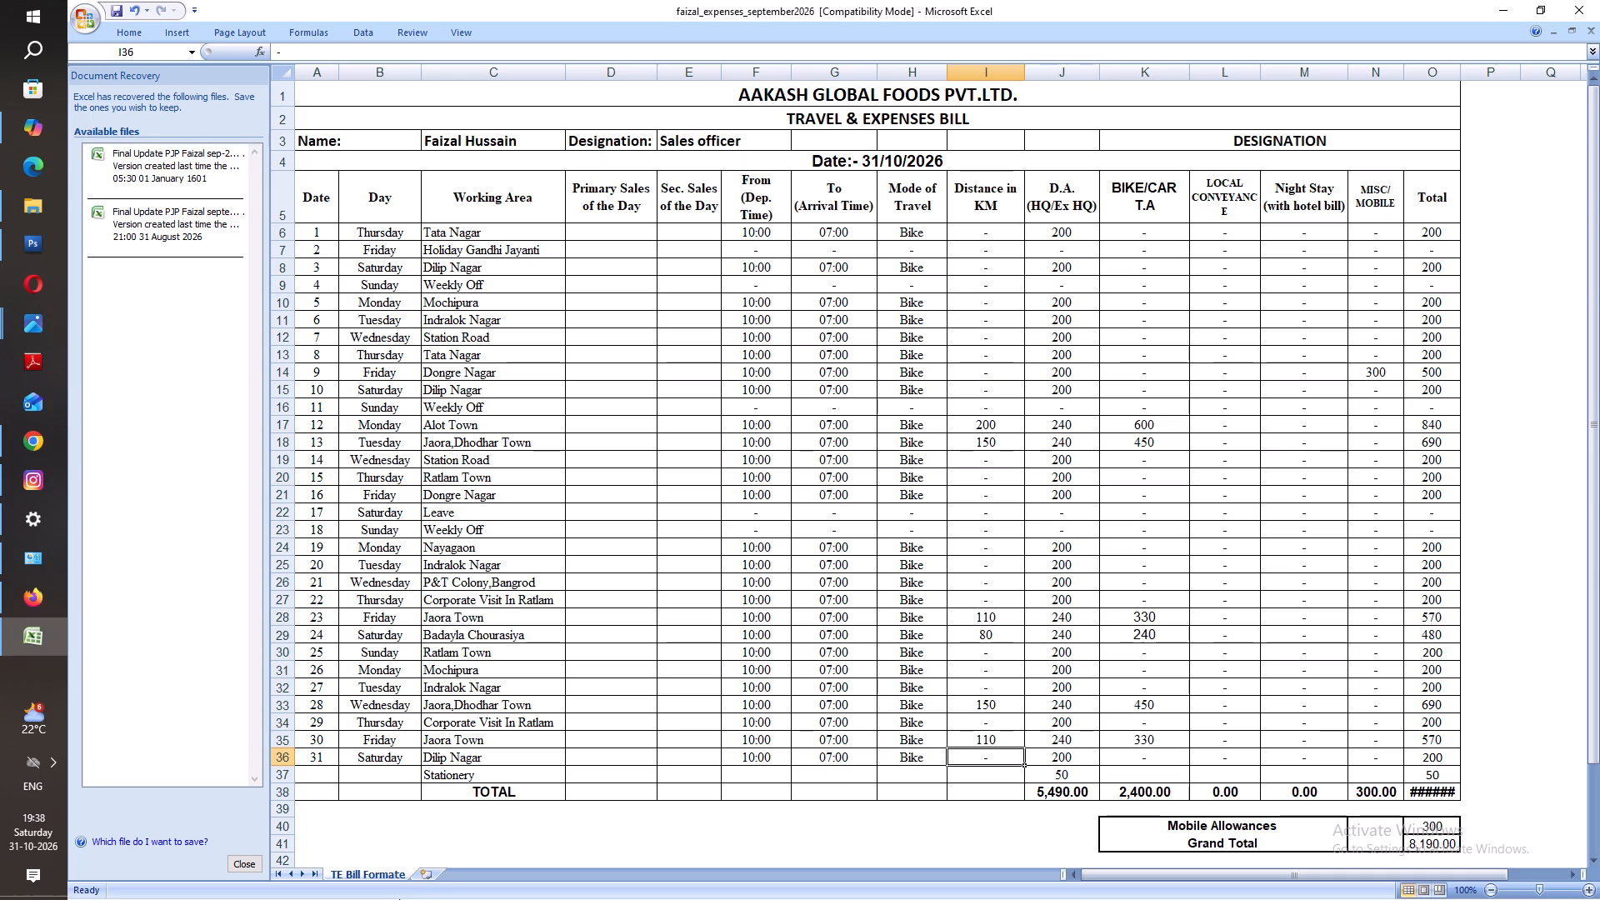
key(Up)
key(Up)
key(Up)
key(Up)
key(Up)
key(Up)
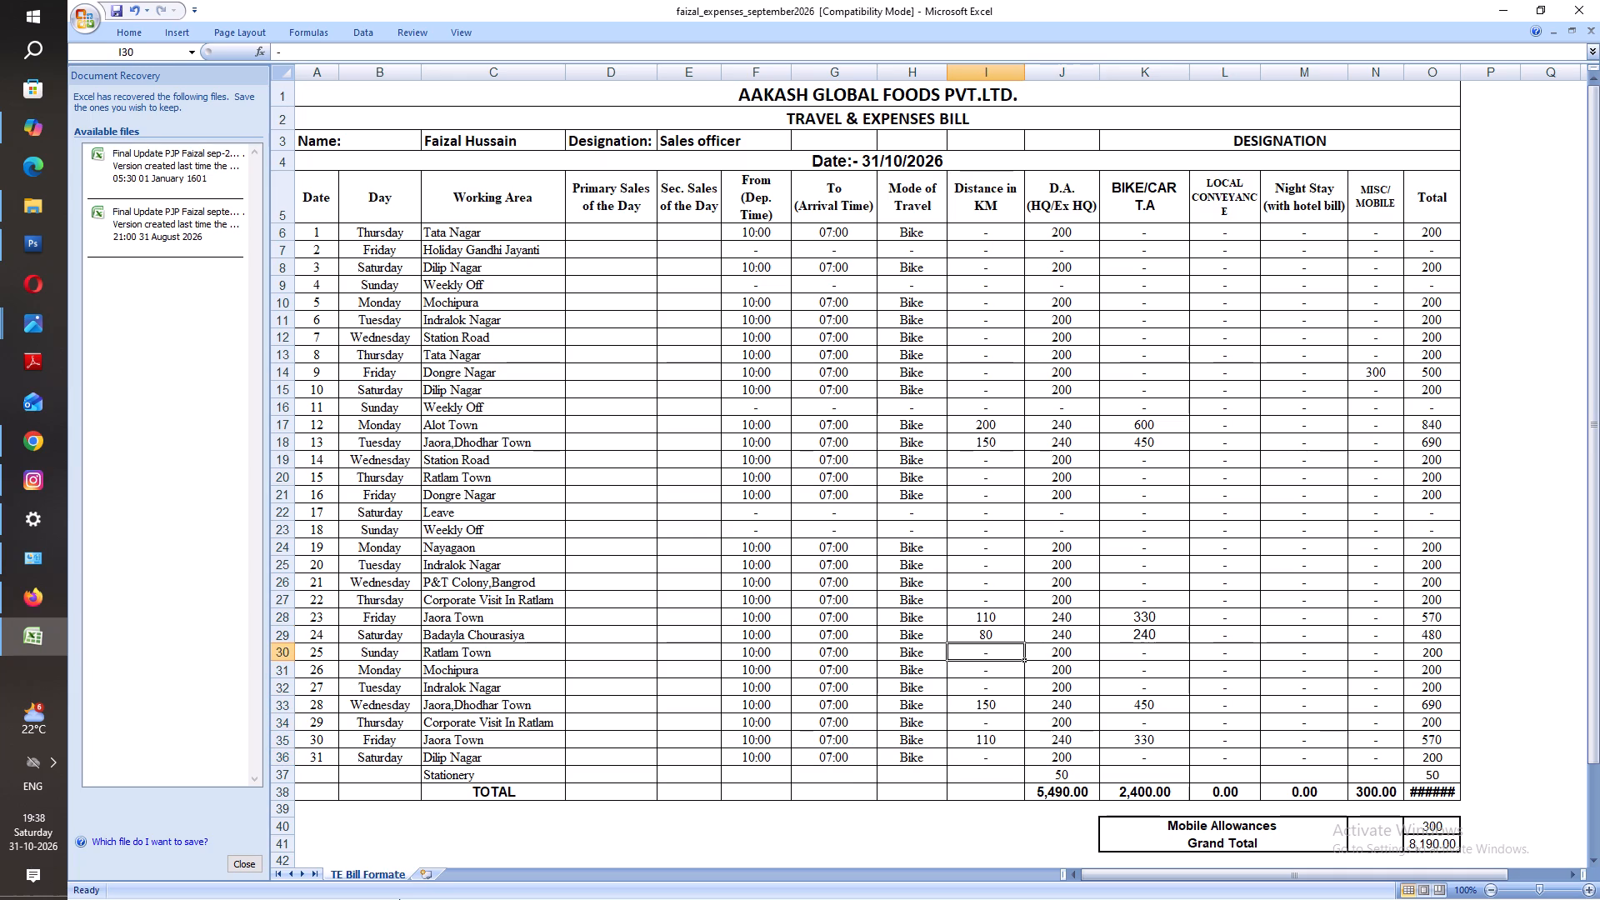
key(Up)
key(Up)
key(Up)
key(Up)
key(Up)
key(Up)
key(Up)
key(Up)
key(Up)
key(Up)
key(Up)
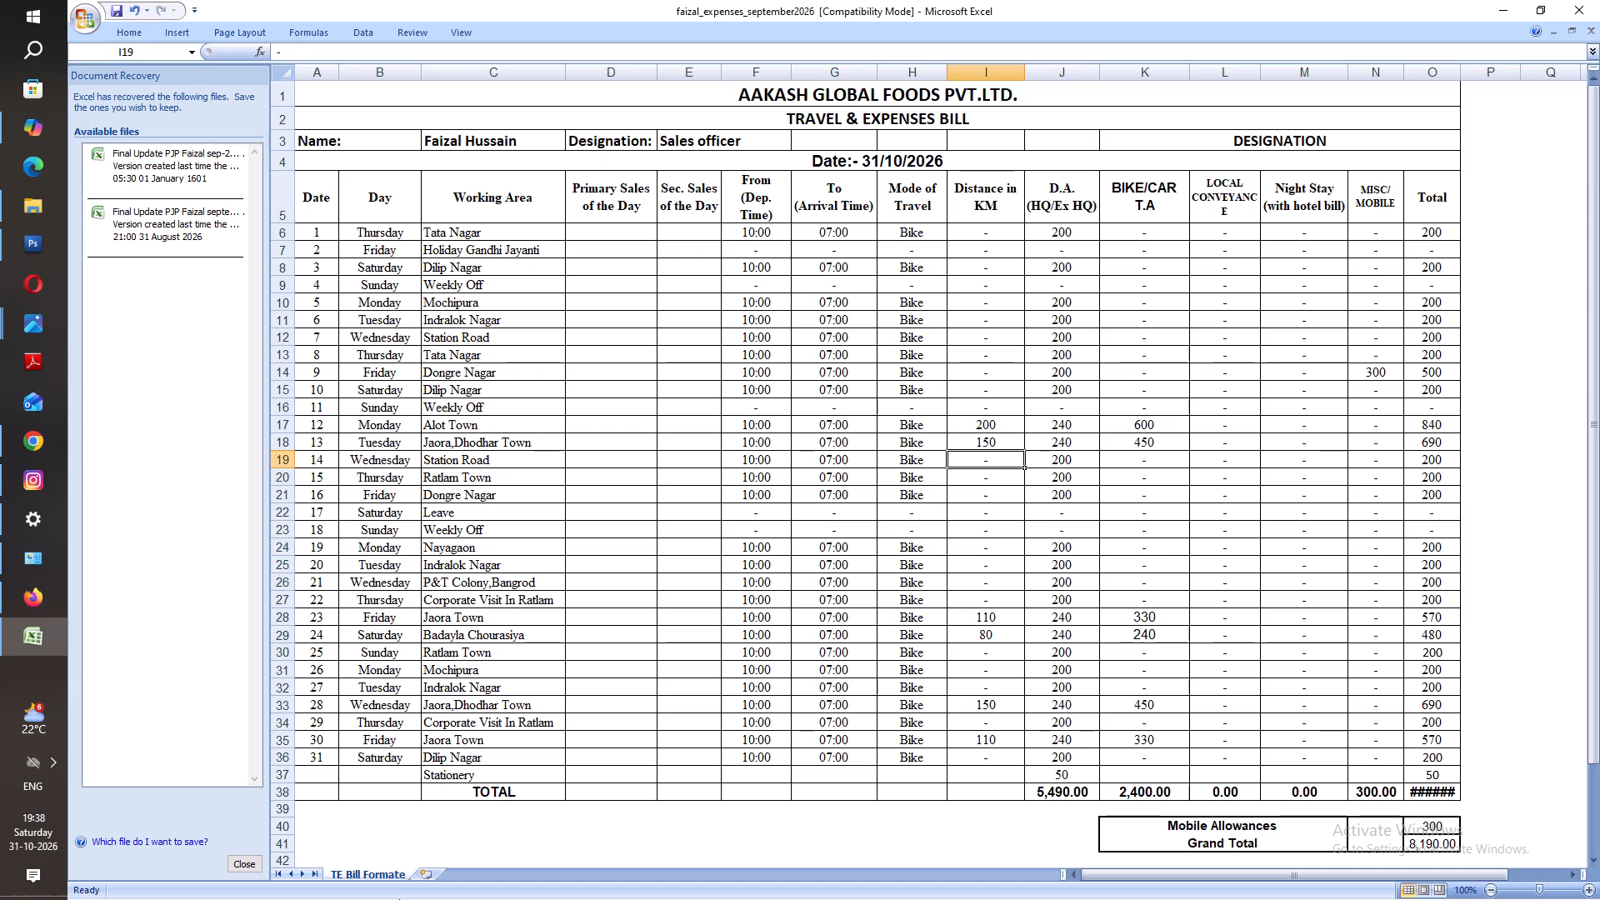
key(Up)
key(Up)
key(Up)
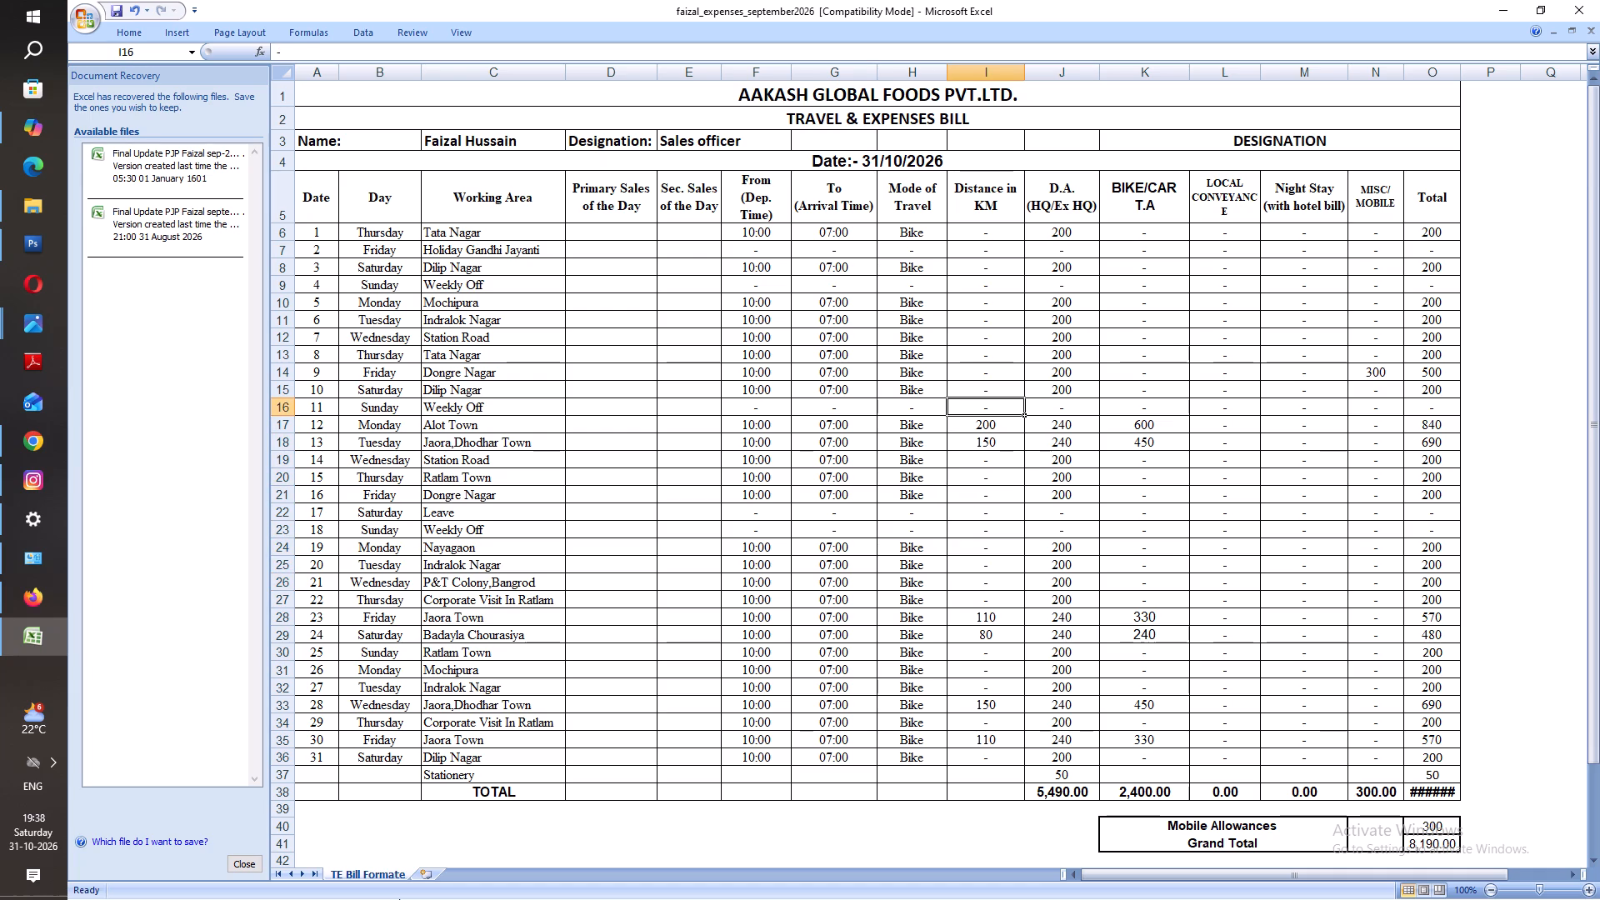
key(Down)
key(Down)
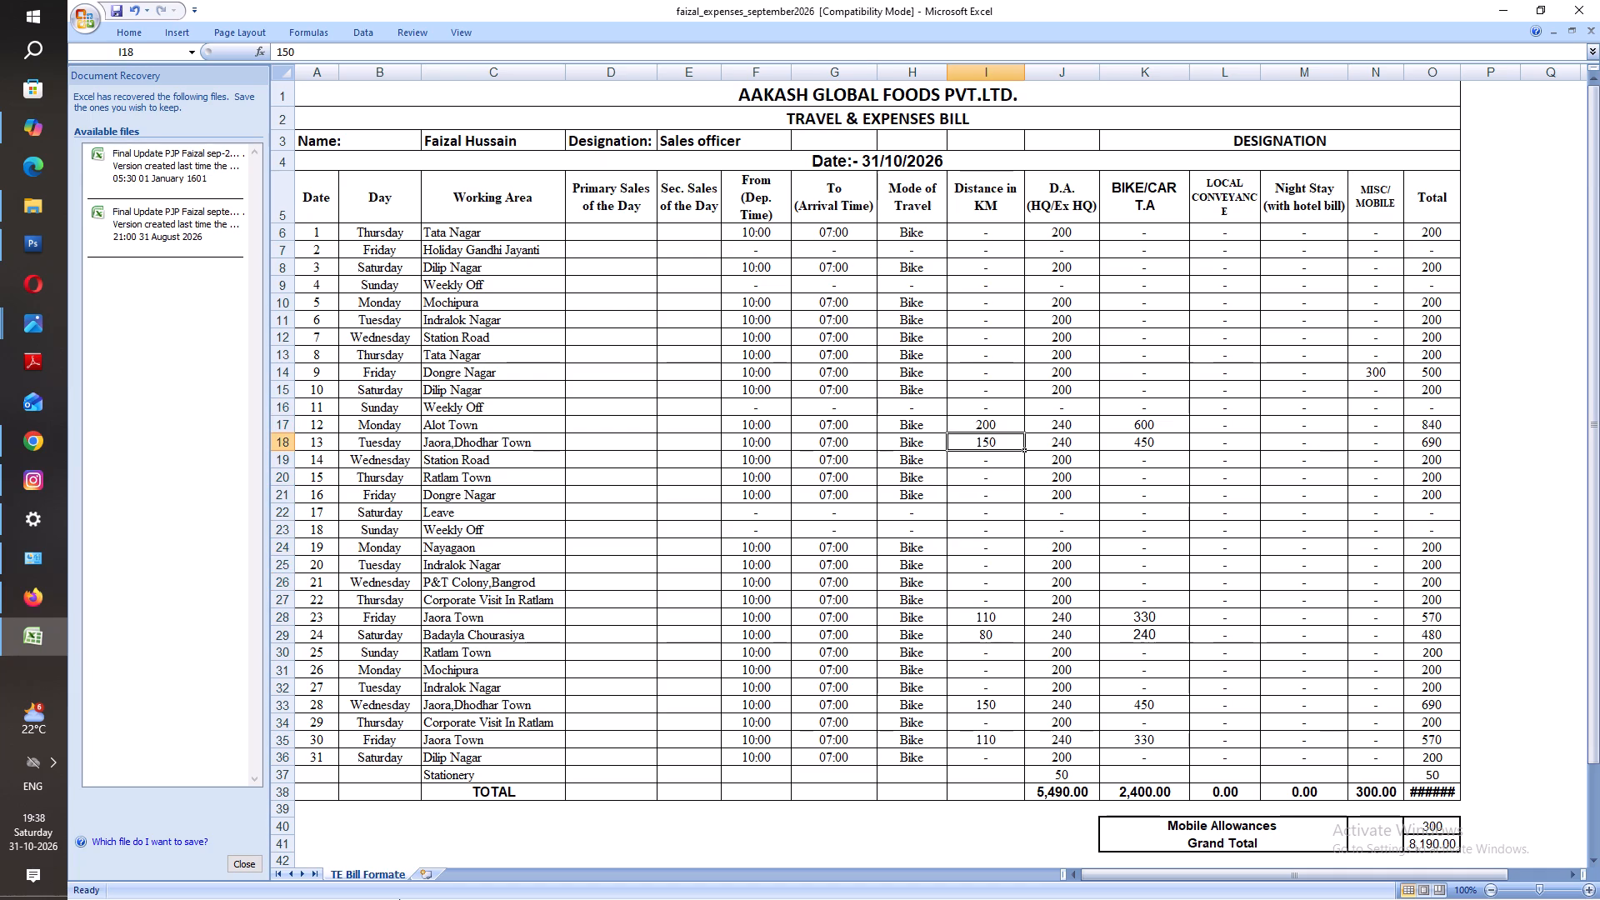
key(Down)
key(Down)
key(Down)
key(Down)
key(Down)
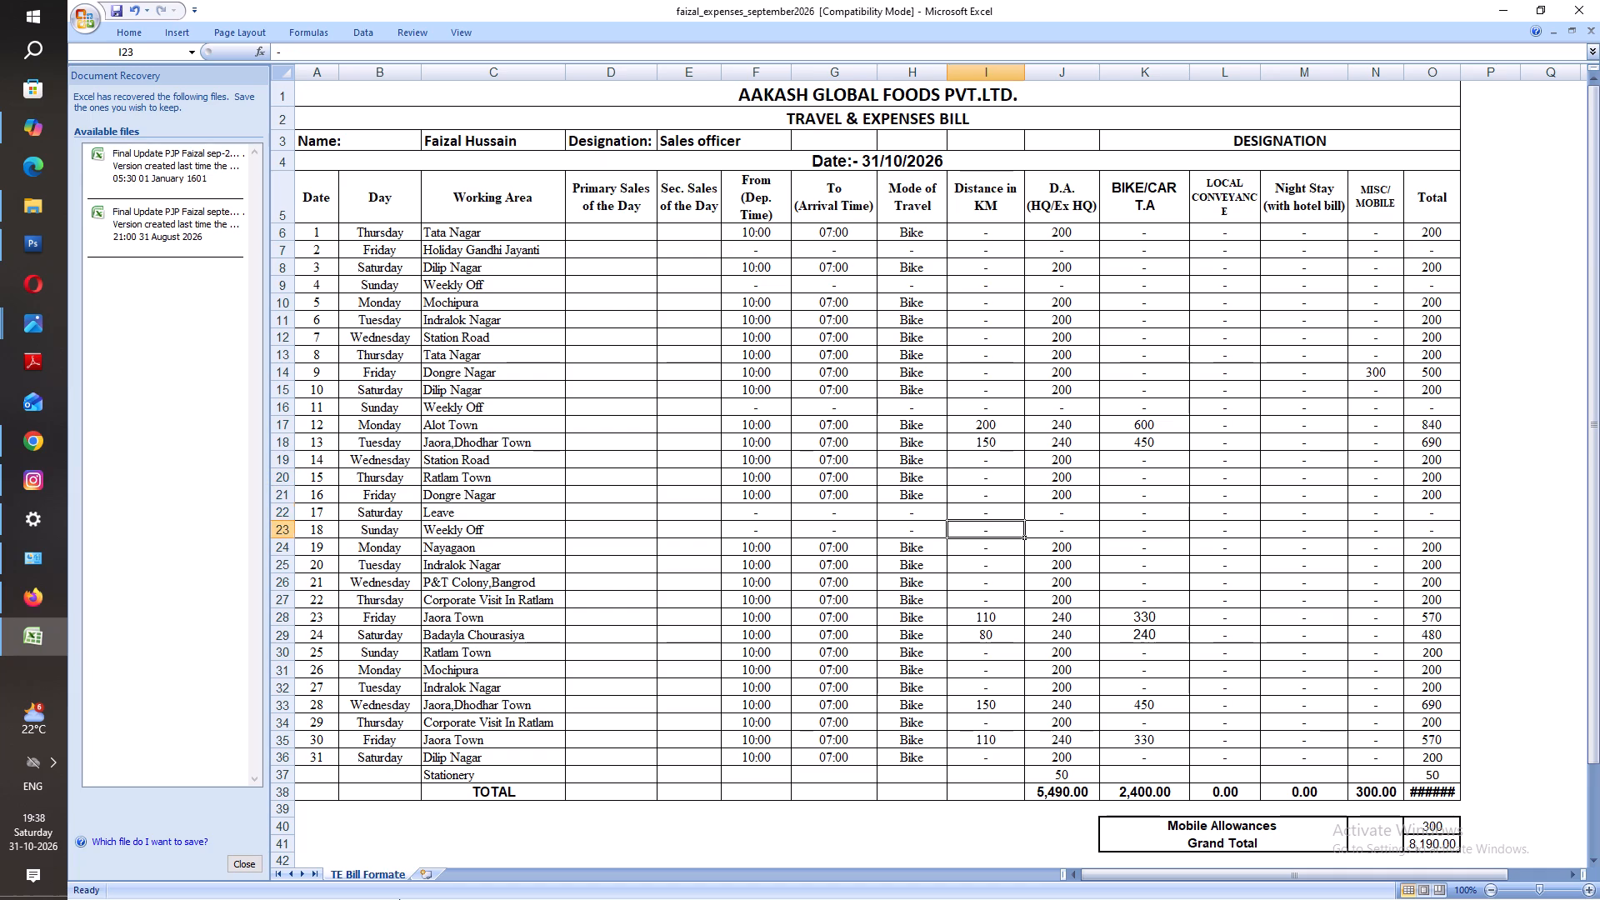
key(Down)
key(Down)
key(Down)
key(Down)
key(Down)
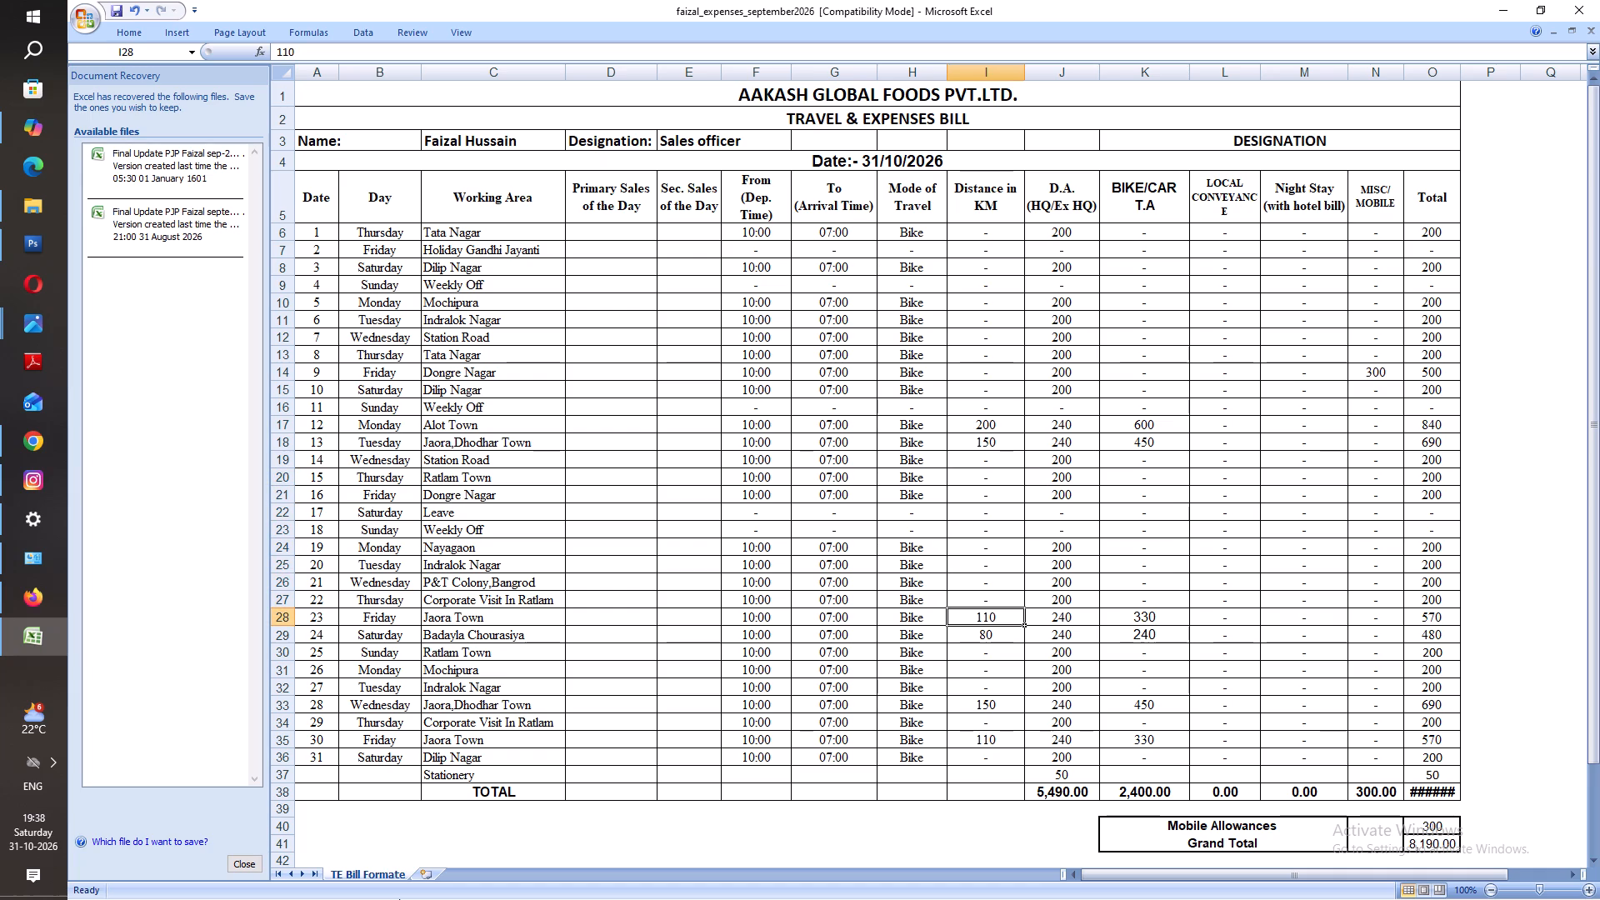
key(Down)
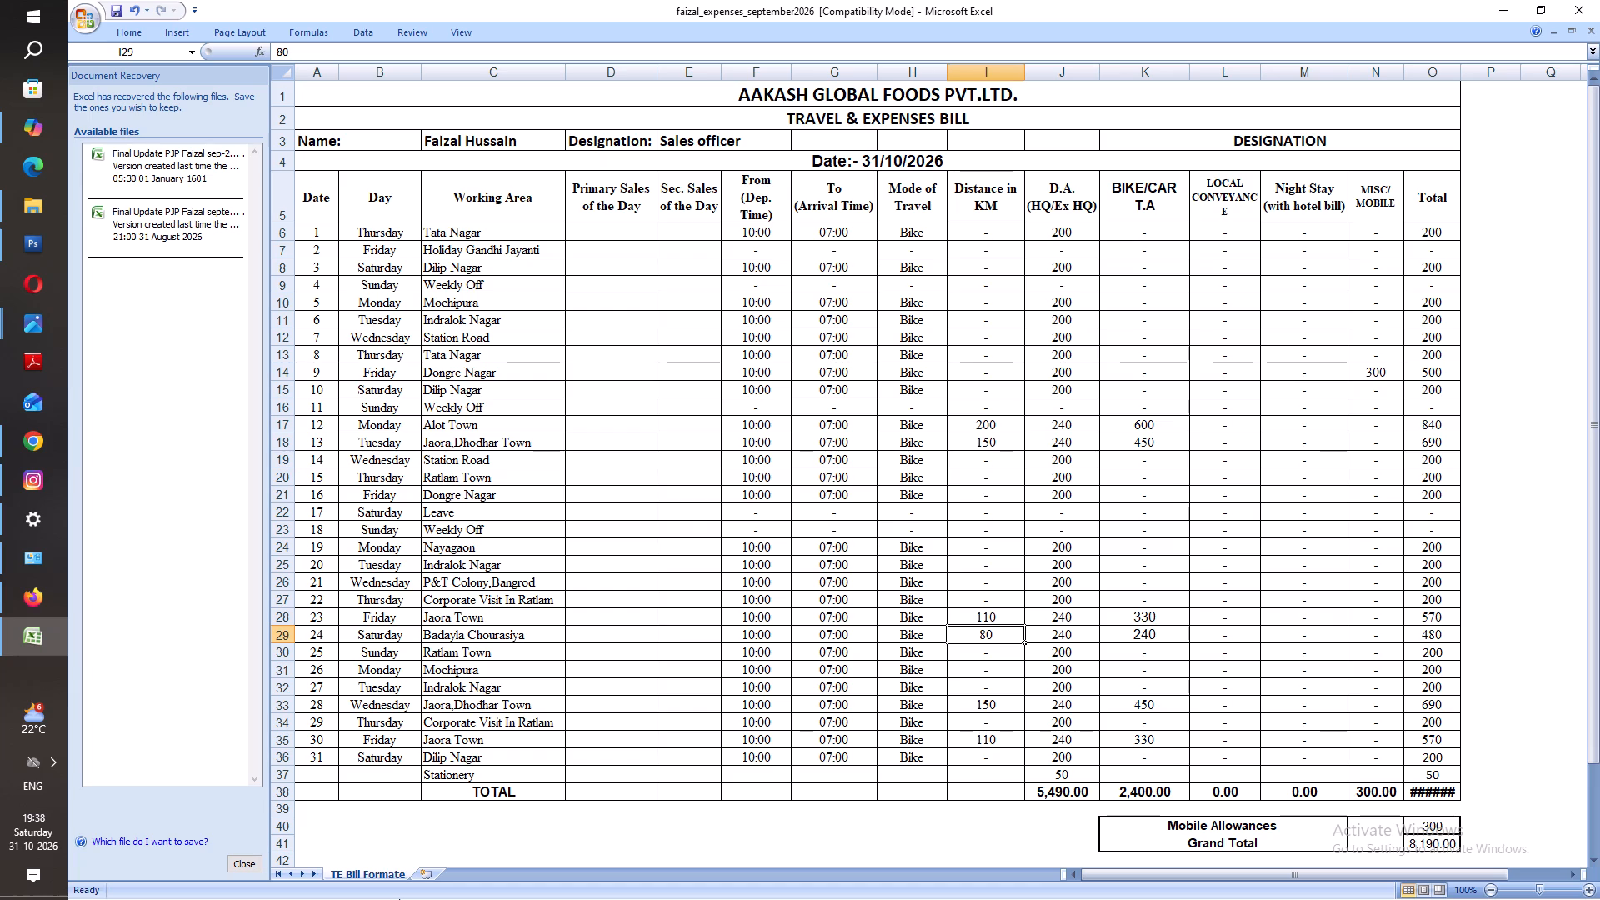
key(Down)
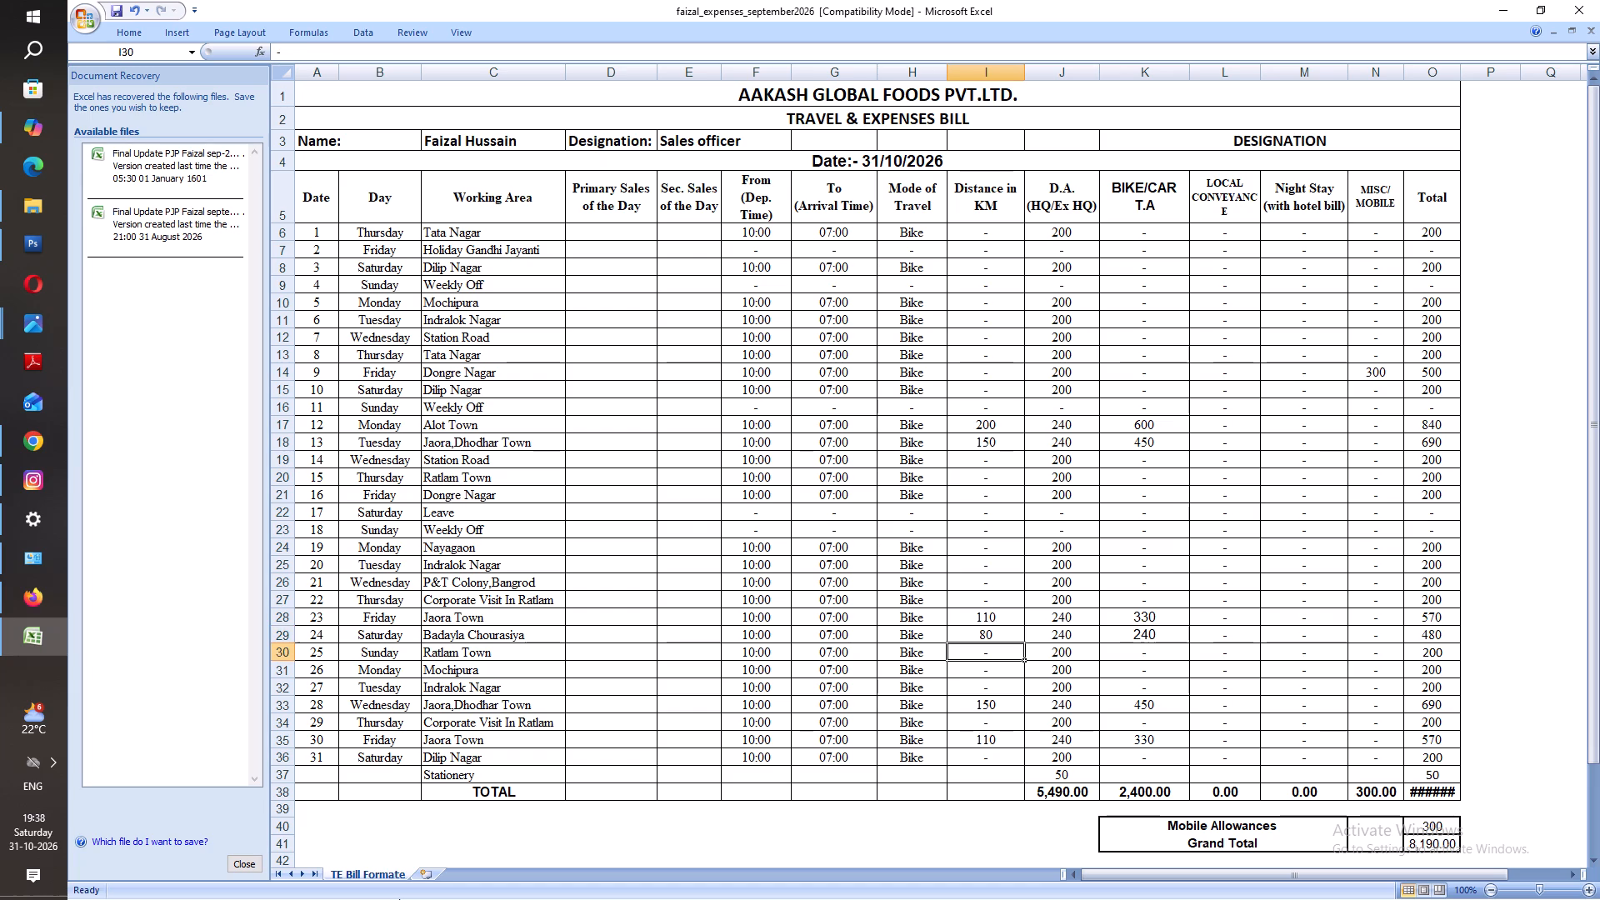
key(Down)
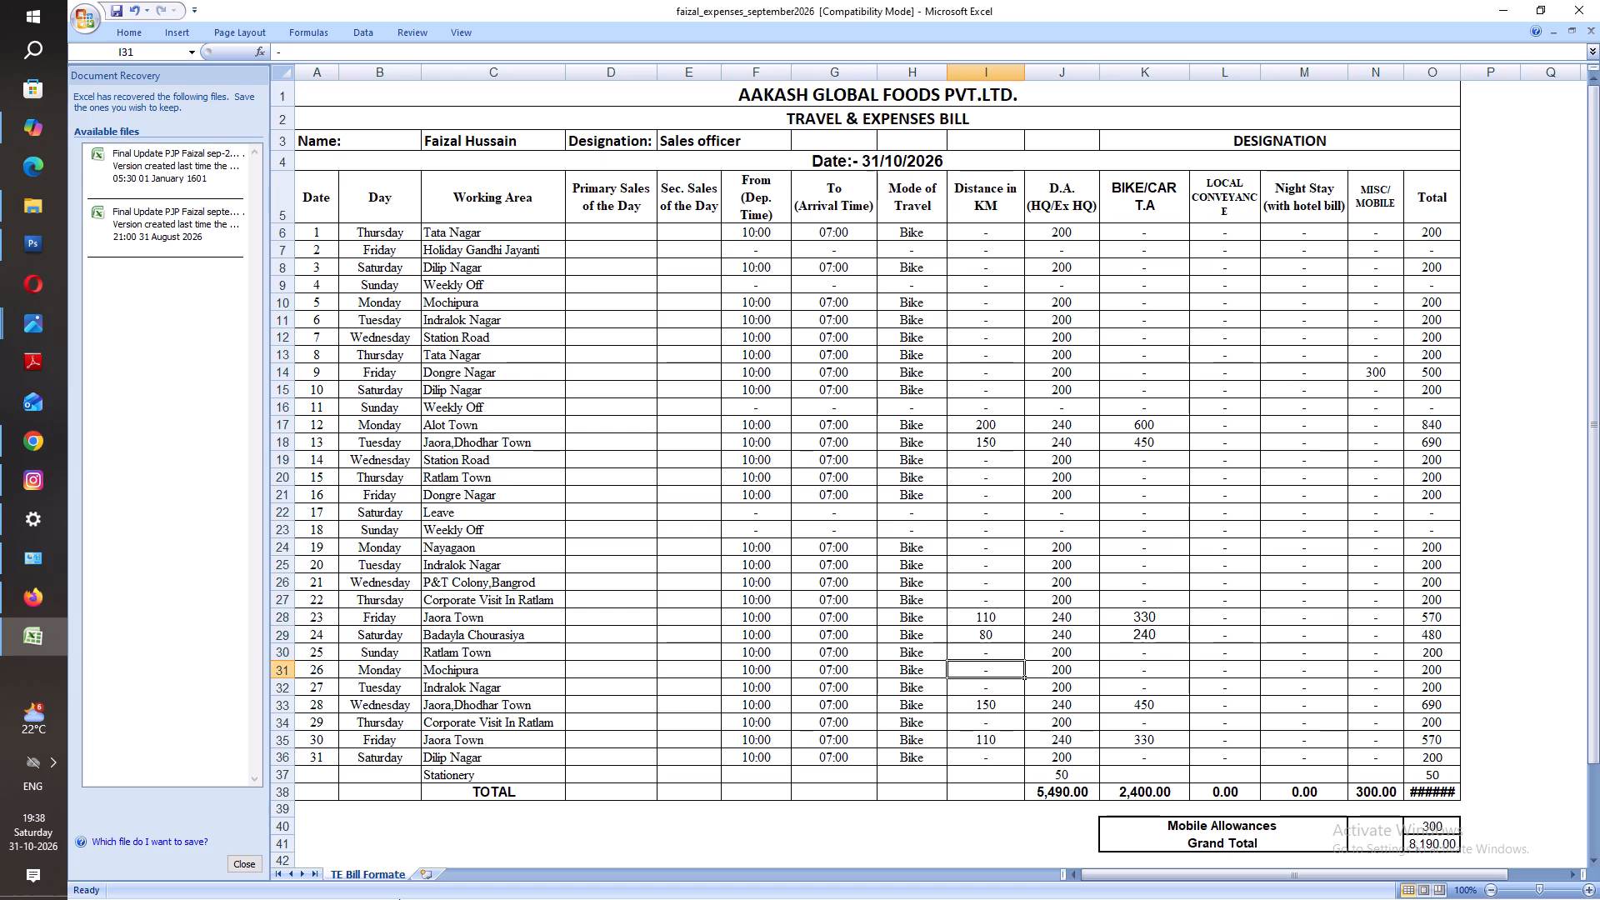
key(Down)
key(Down)
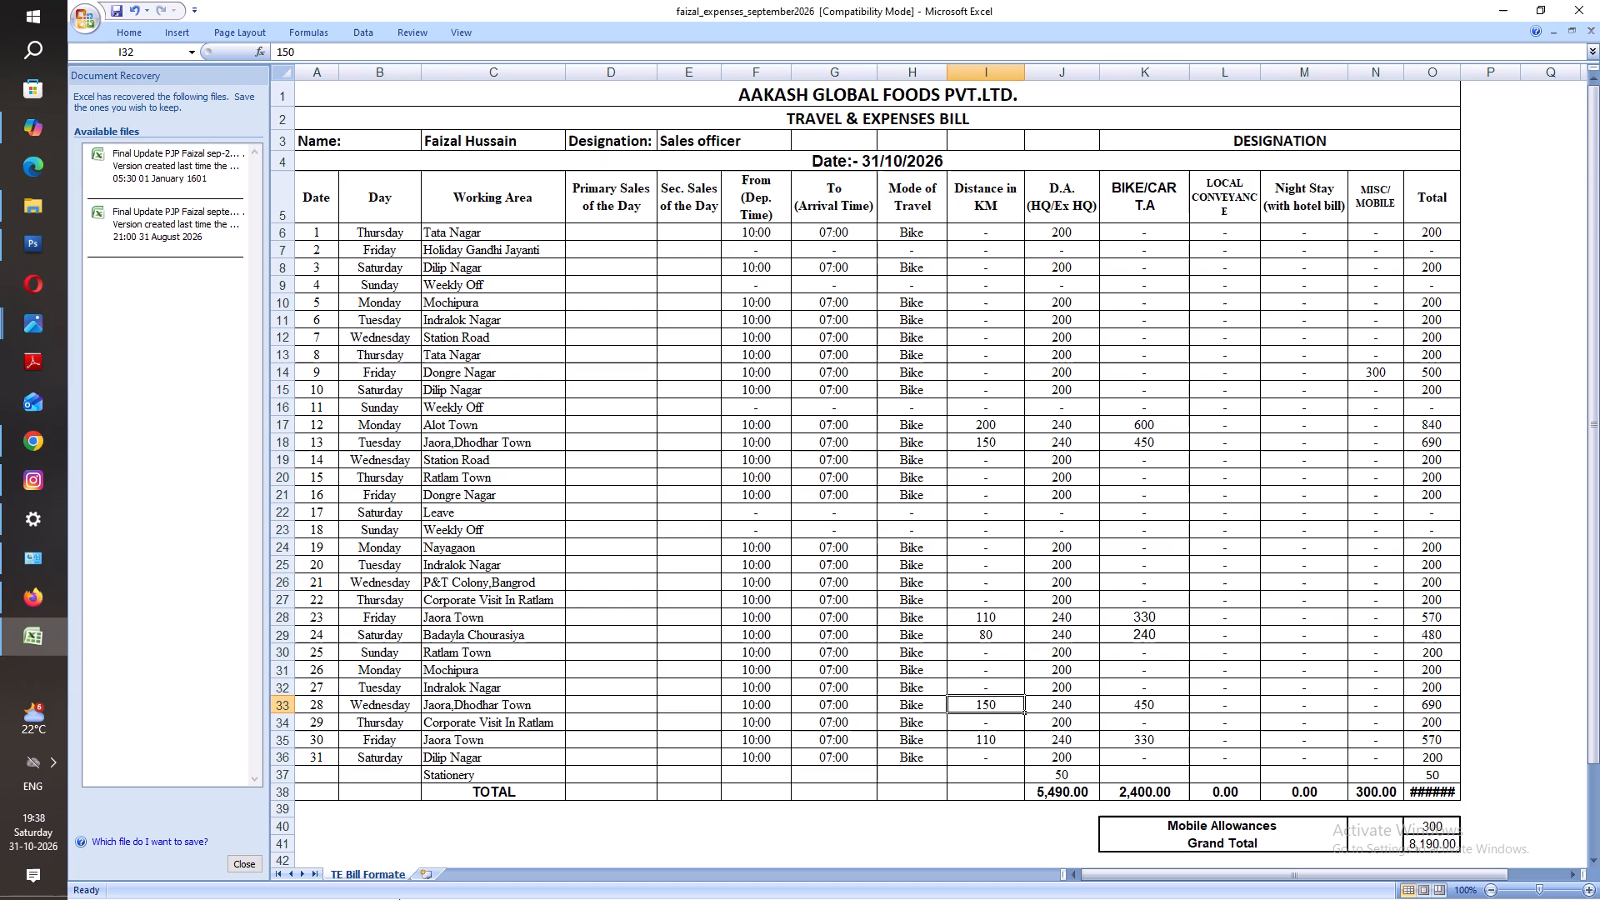
key(Down)
key(Down)
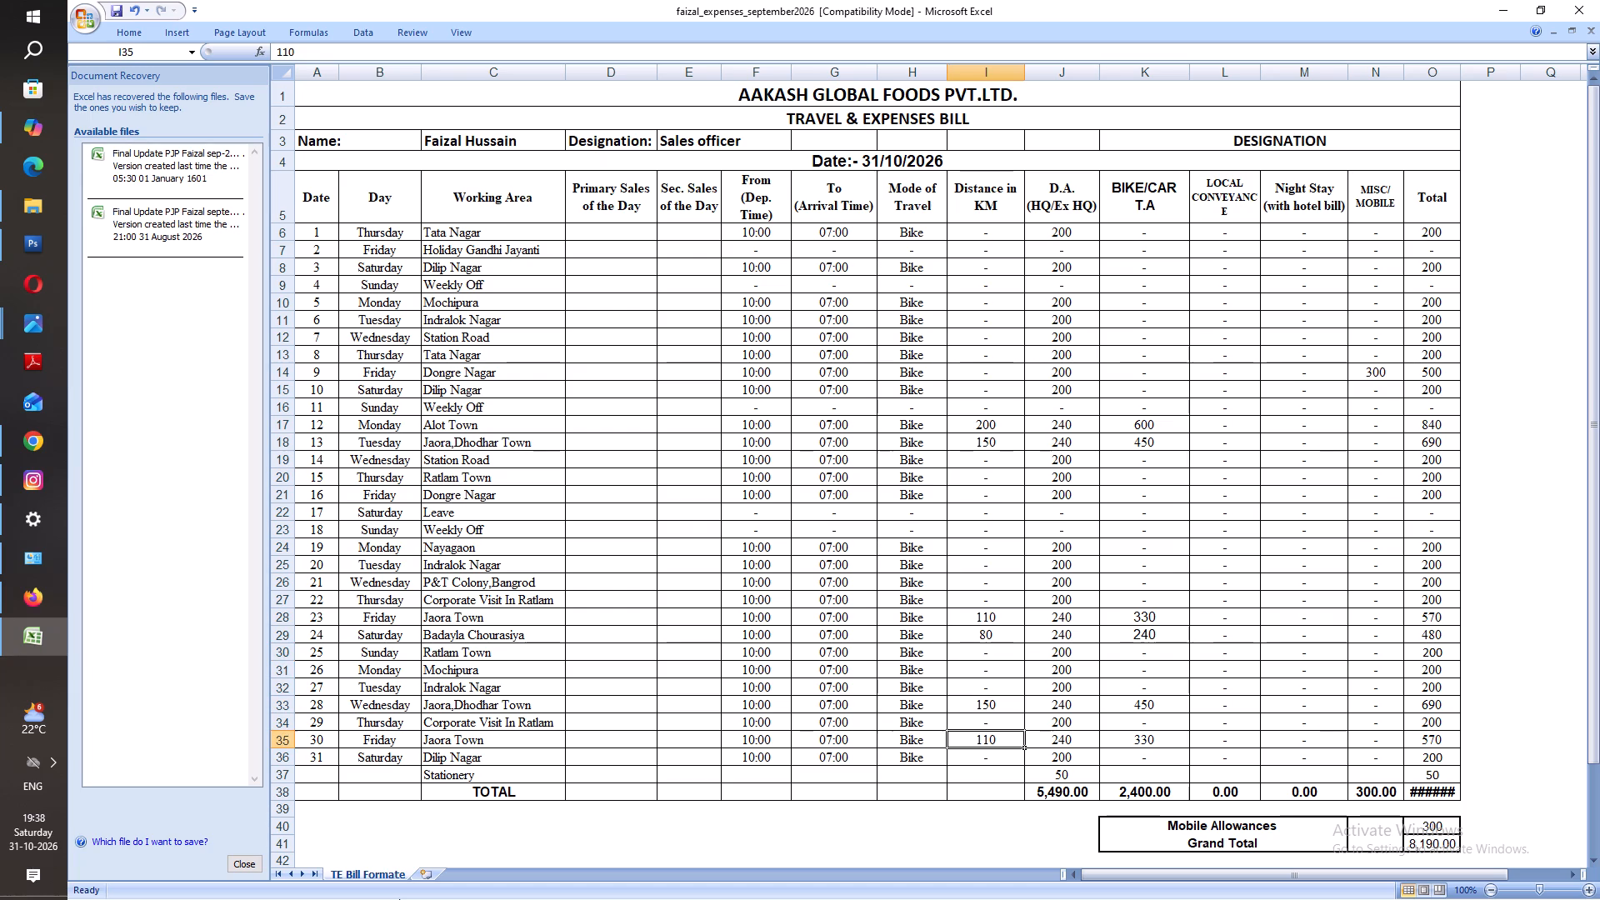
key(Down)
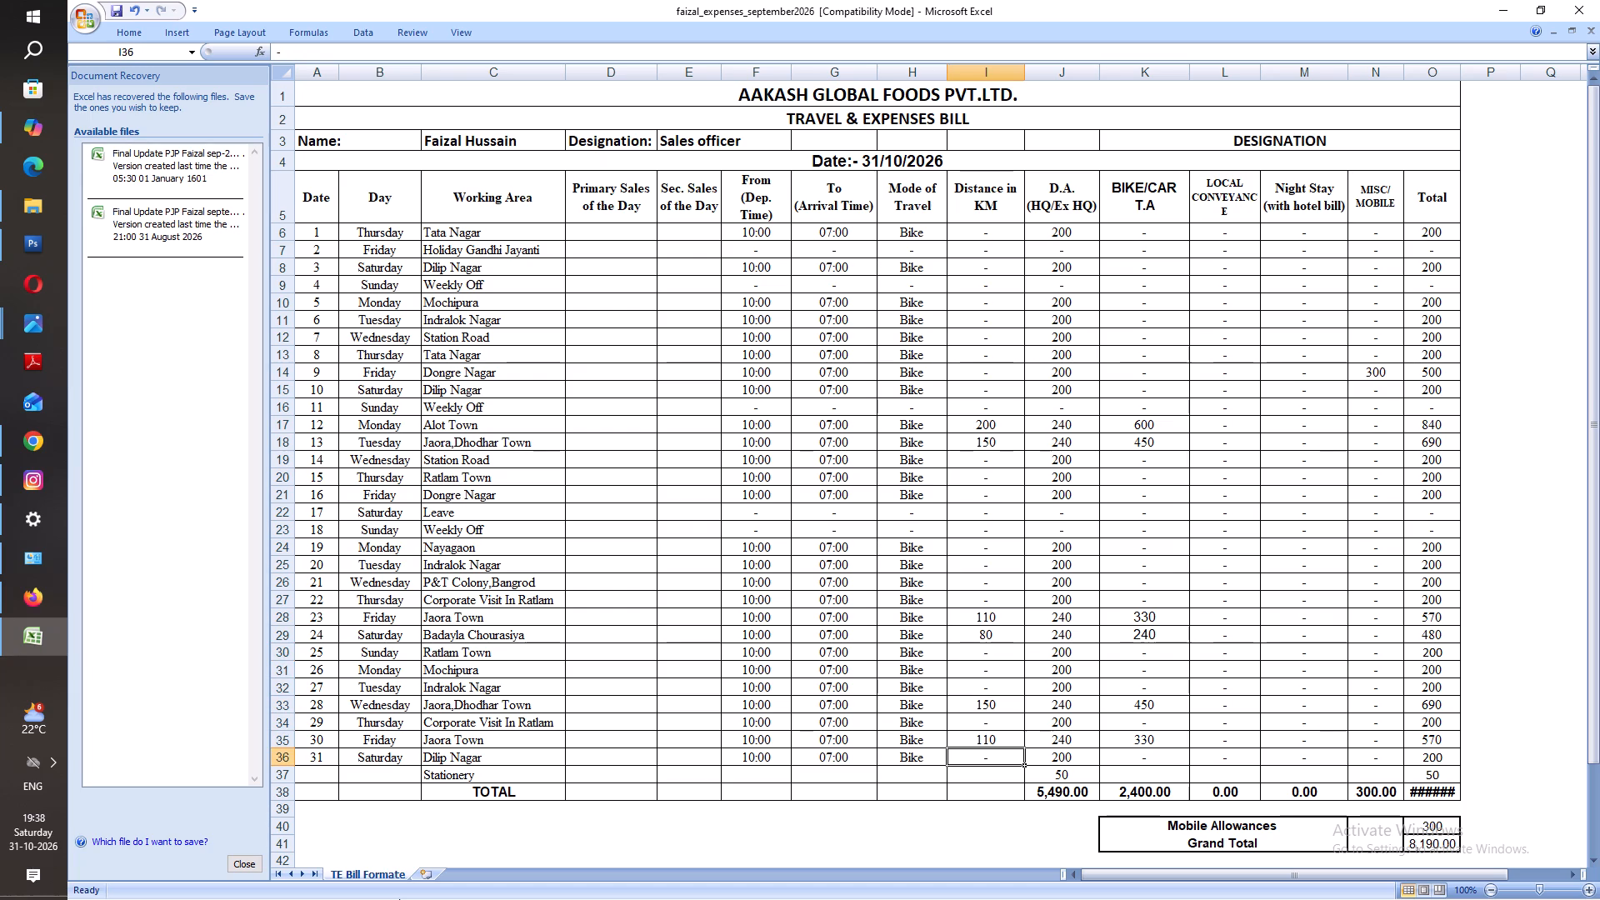
Review the Bike/Car T.A. entries from date 30 back to date 1 against each day's distance.
key(Up)
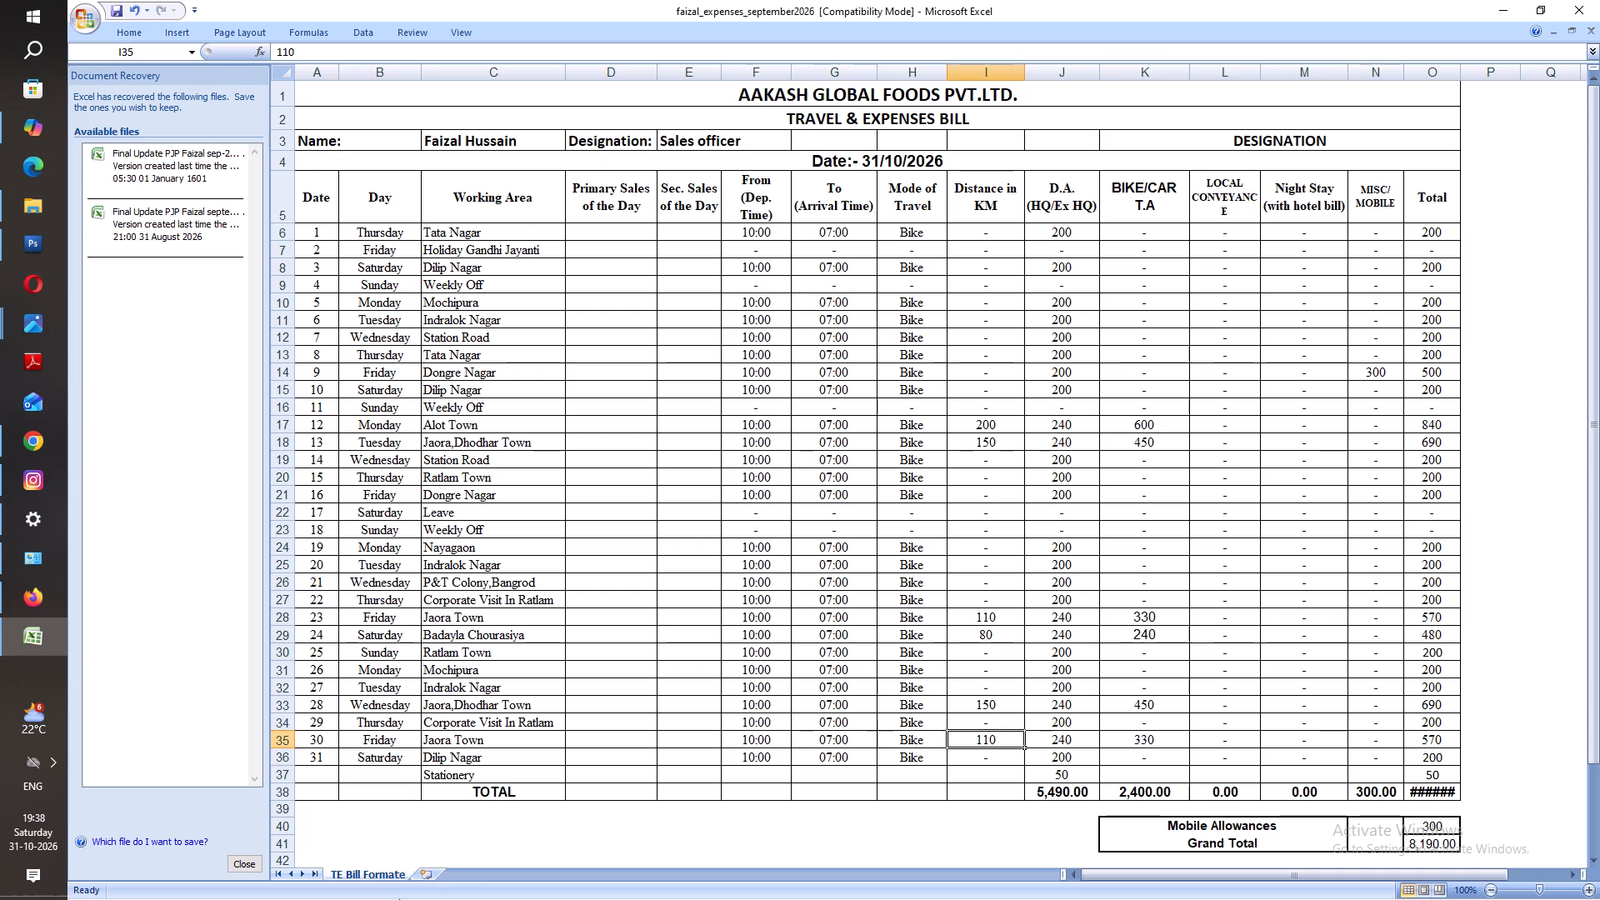
key(Right)
key(Right)
key(Up)
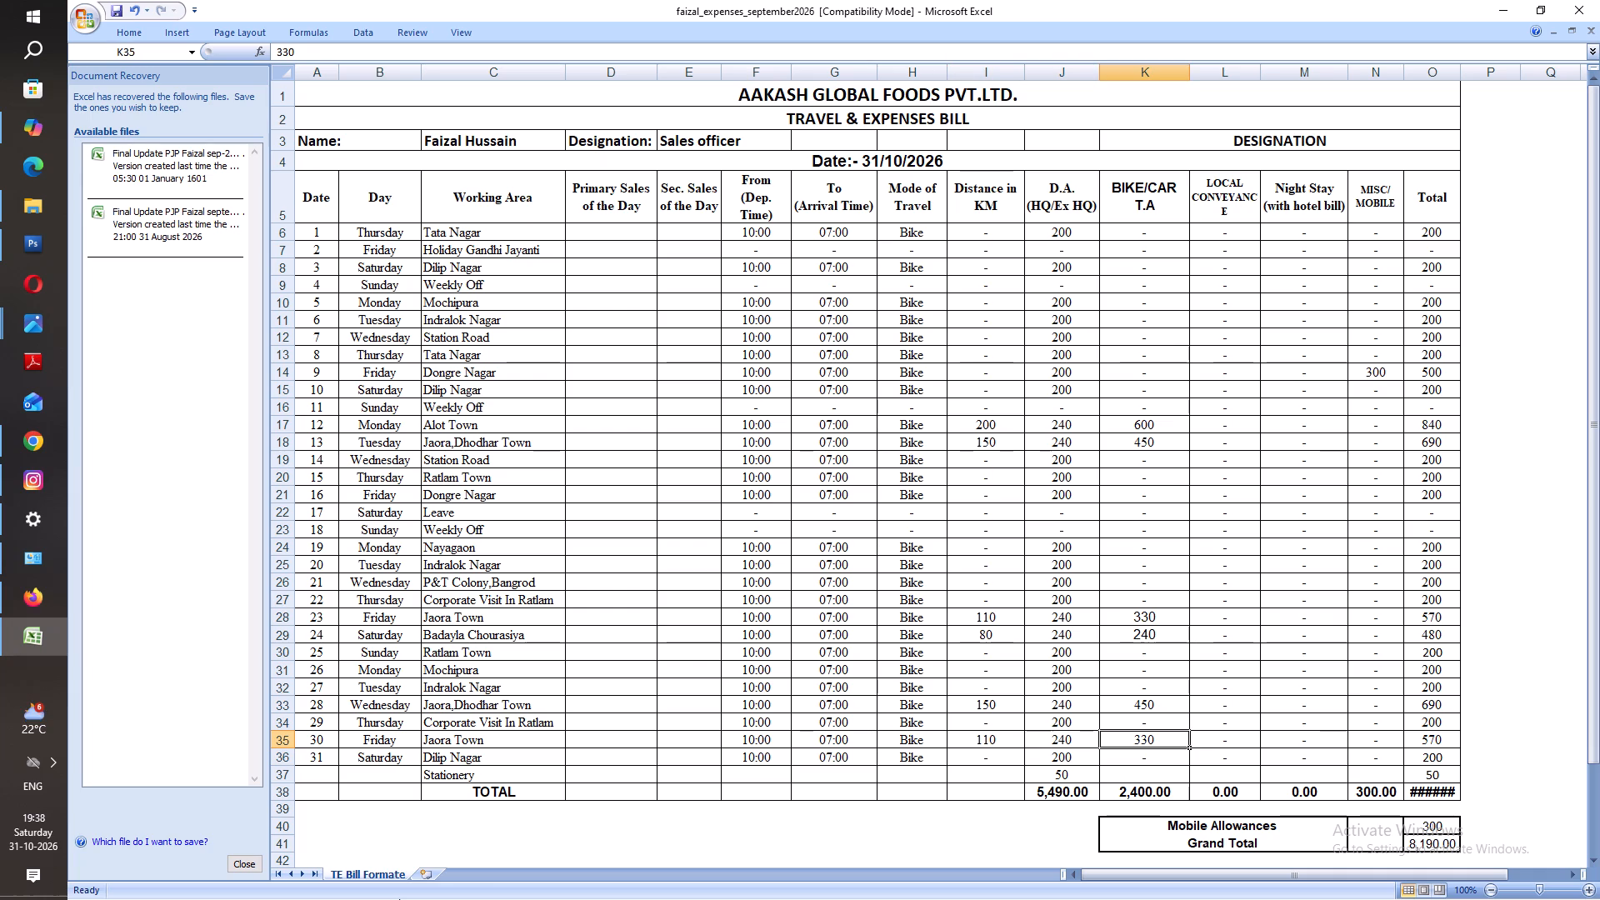
key(Up)
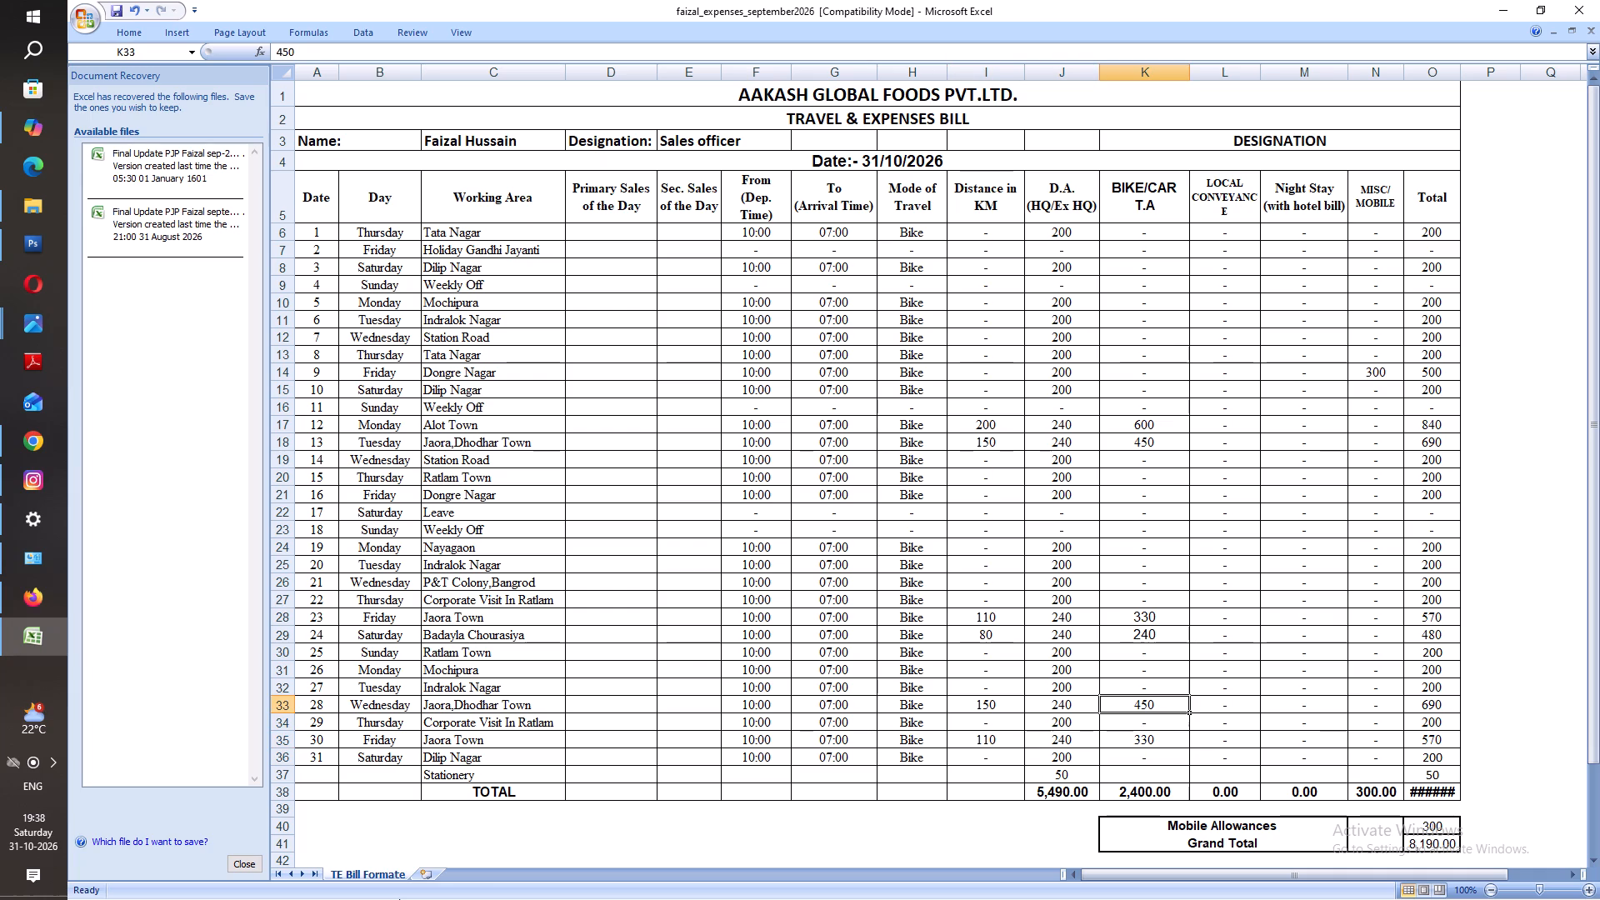
key(Up)
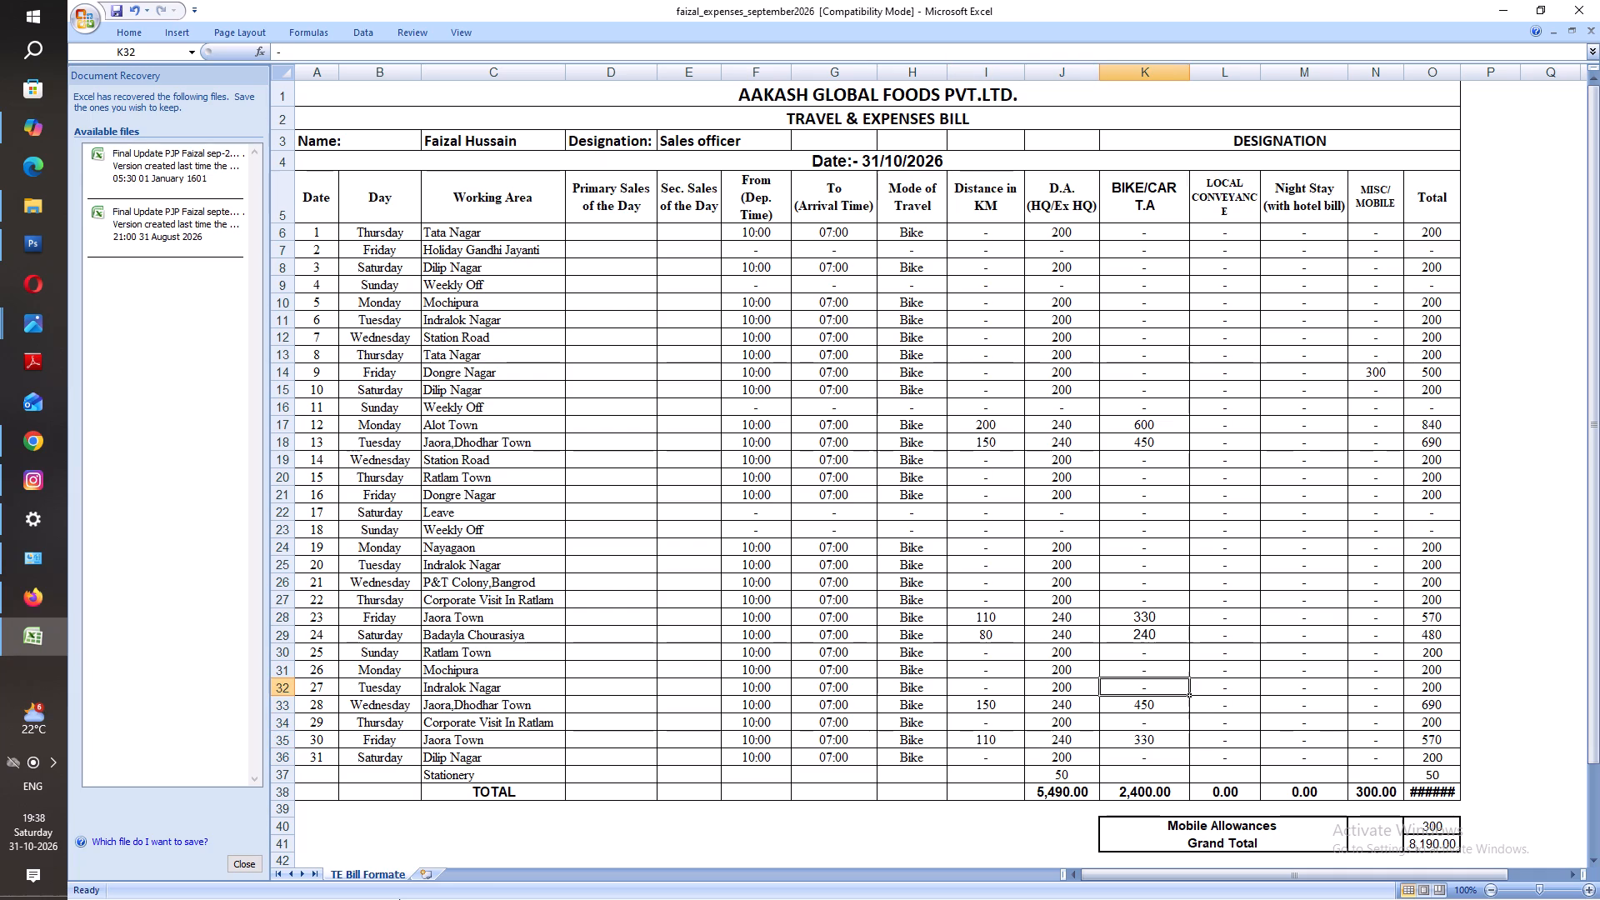
key(Up)
key(Up)
key(Up)
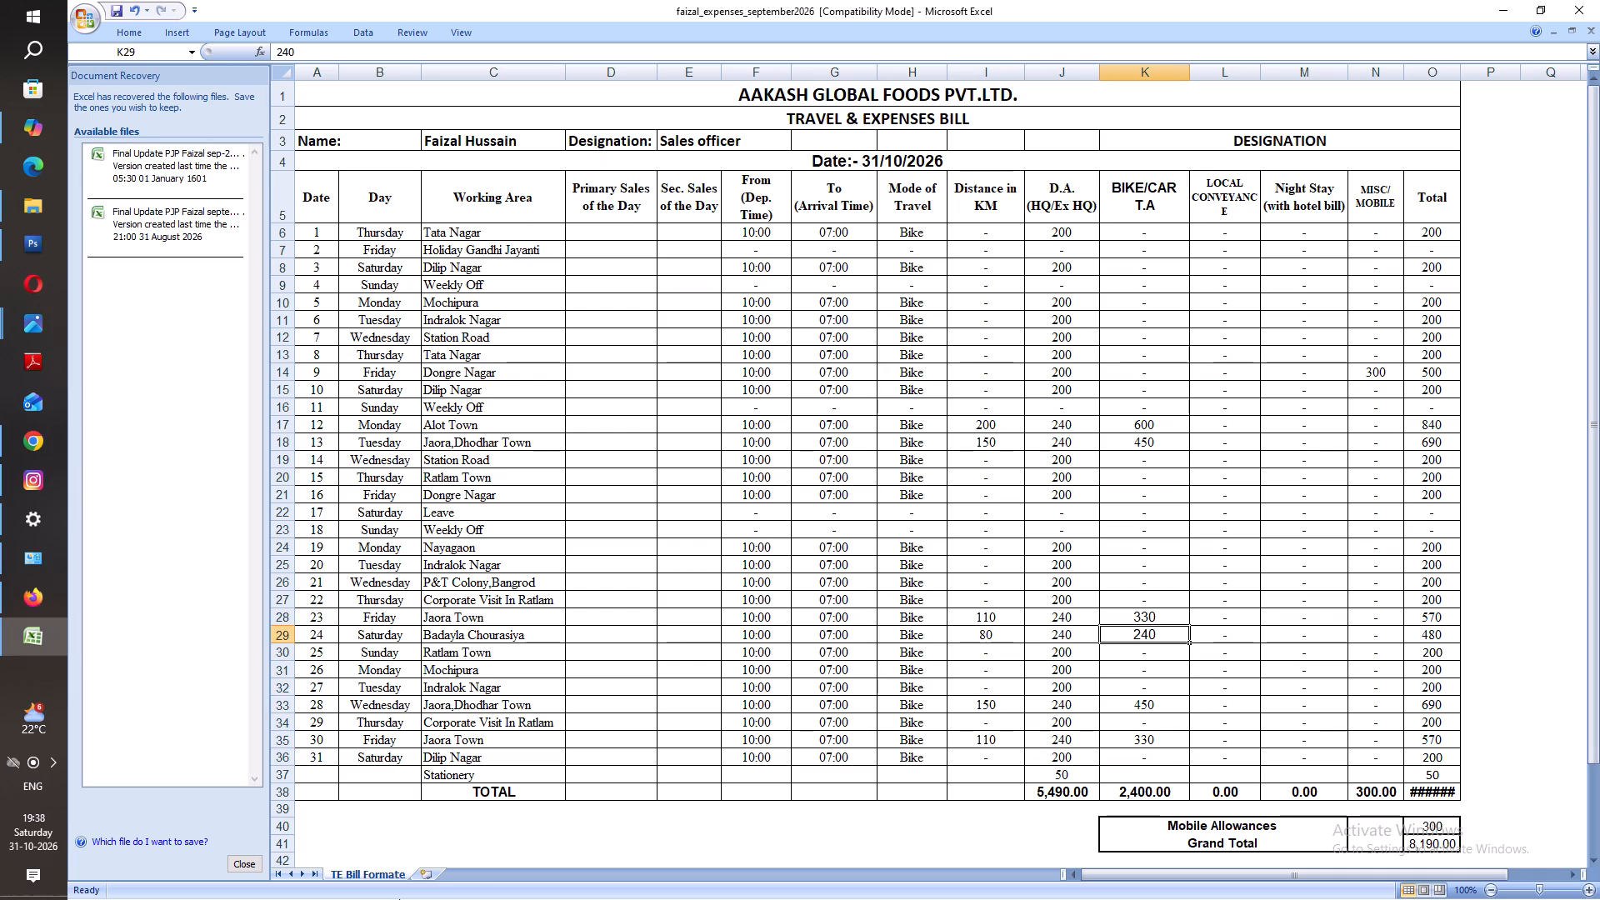
key(Up)
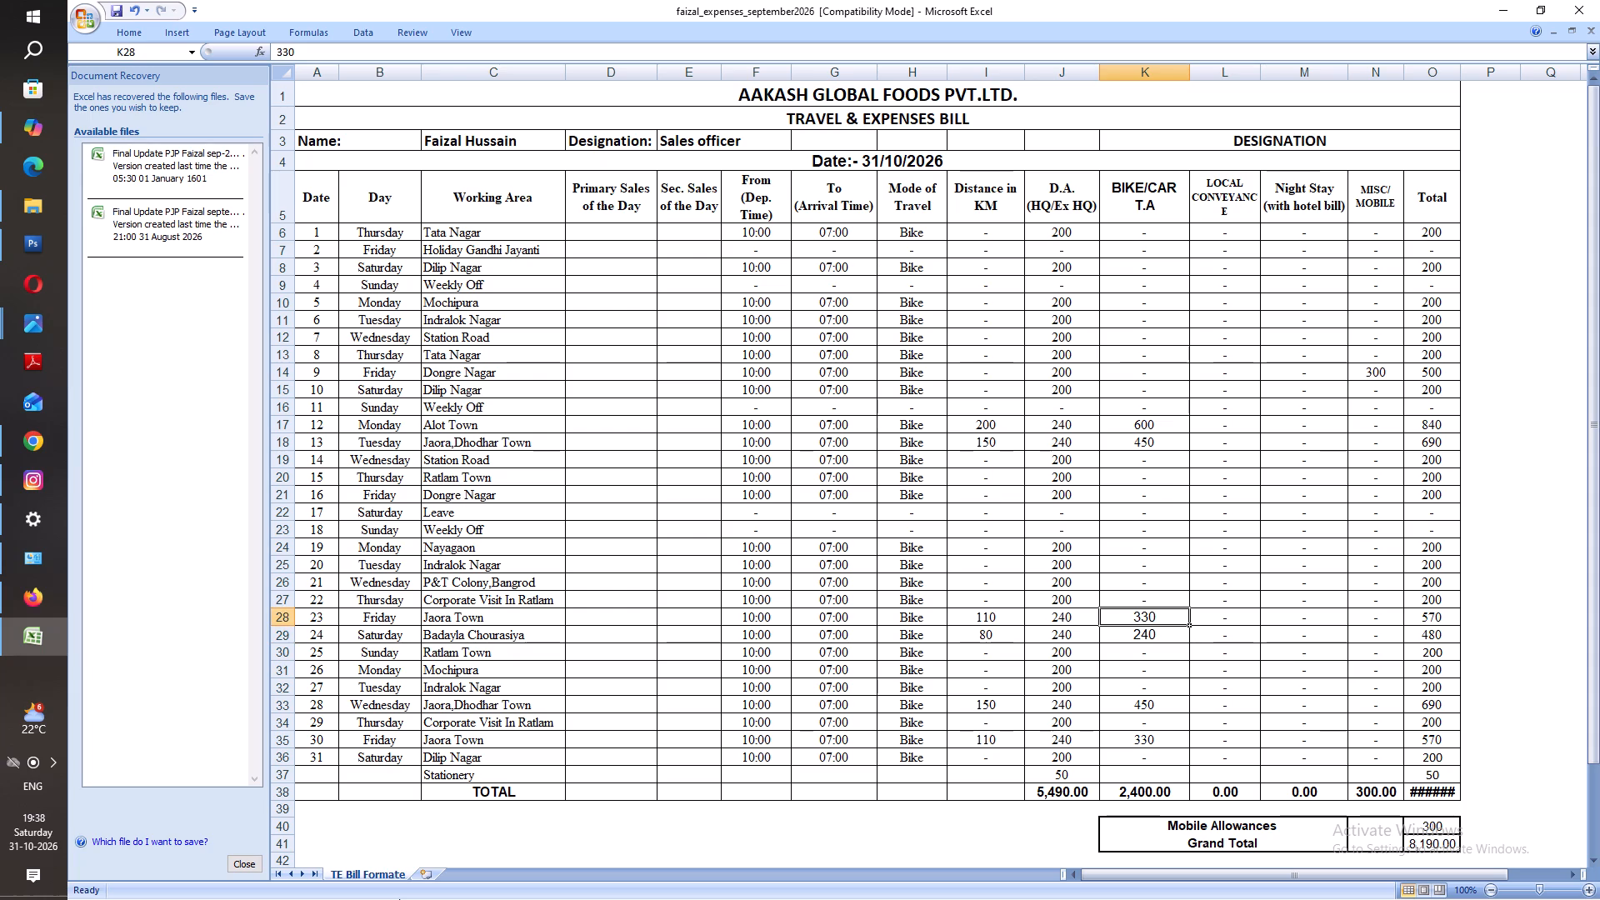
key(Up)
key(Up)
key(Up)
key(Up)
key(Up)
key(Up)
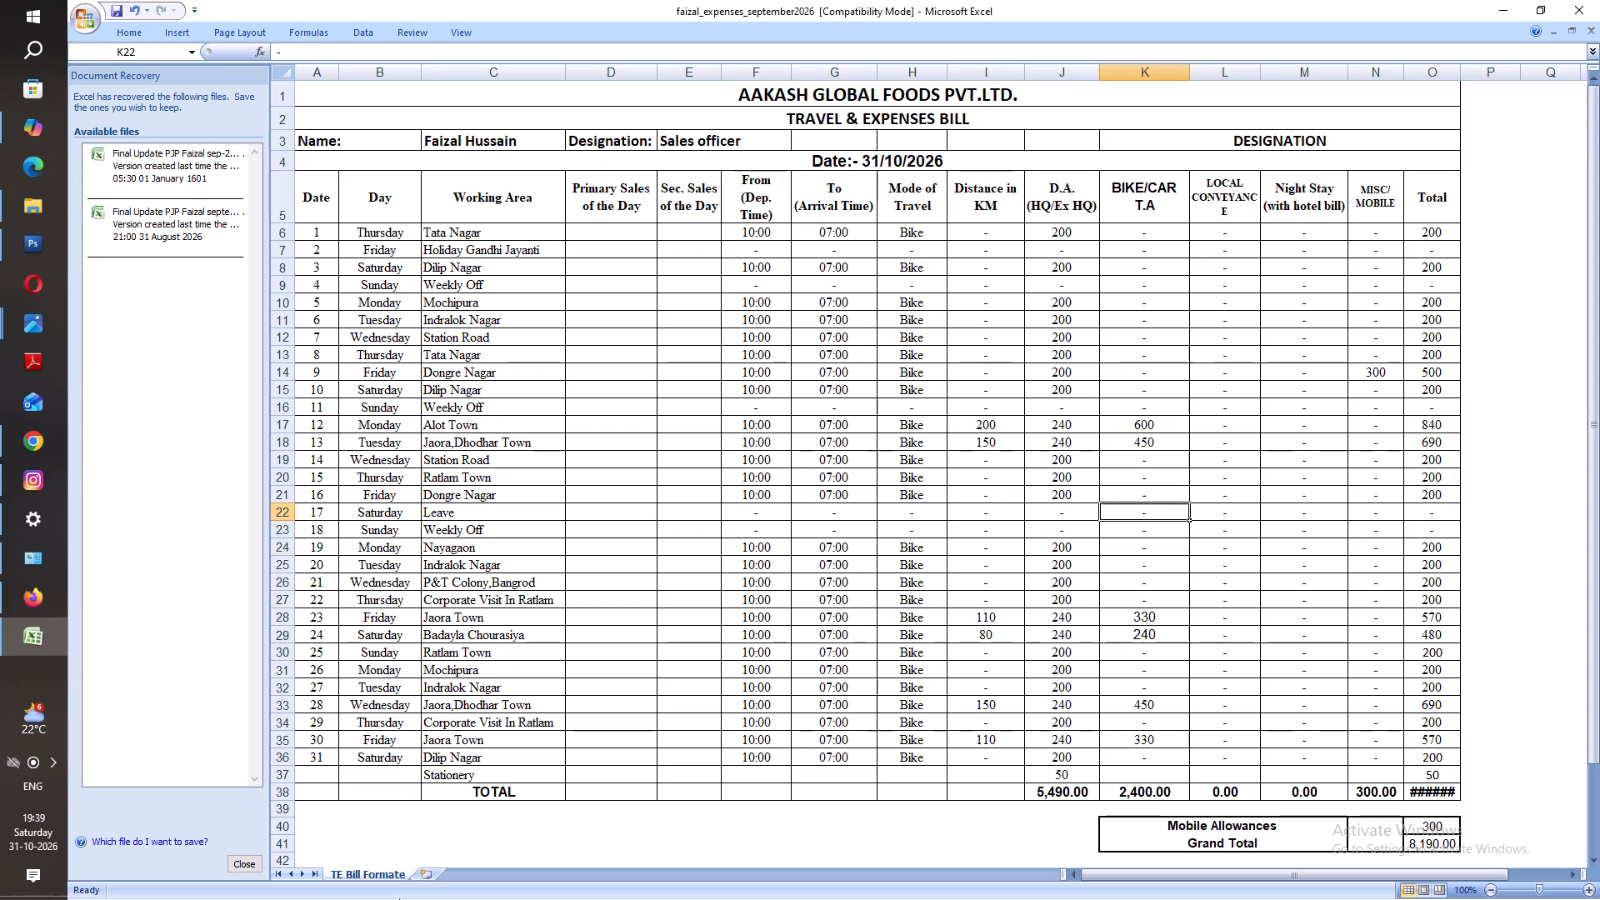
key(Up)
key(Up)
key(Up)
key(Up)
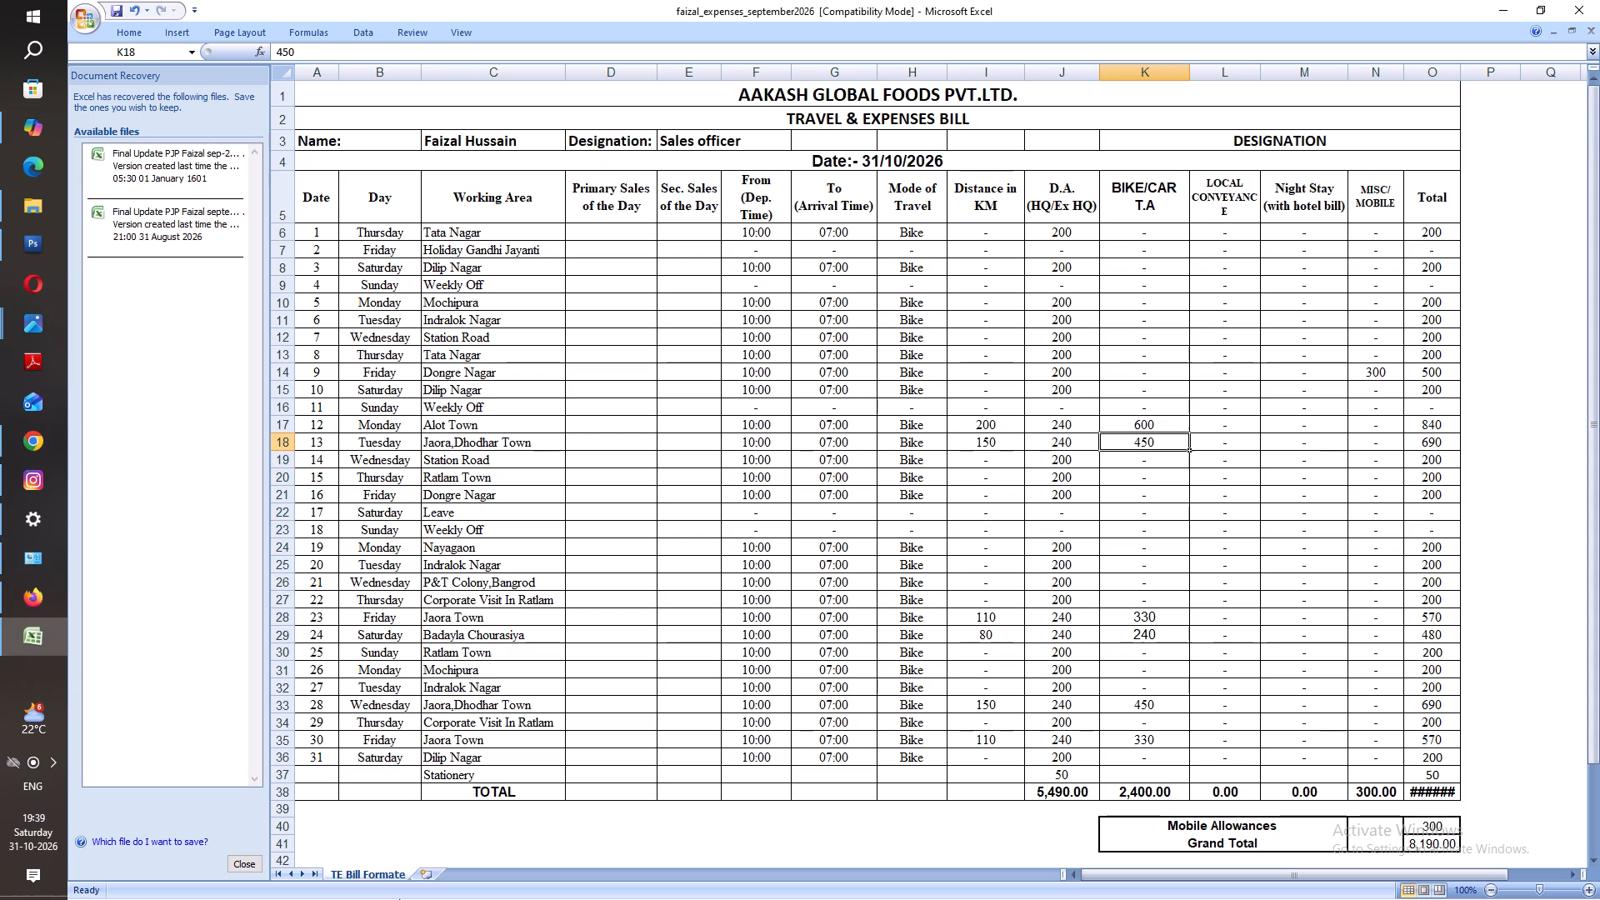
key(Up)
key(Up)
key(Up)
key(Up)
key(Up)
key(Up)
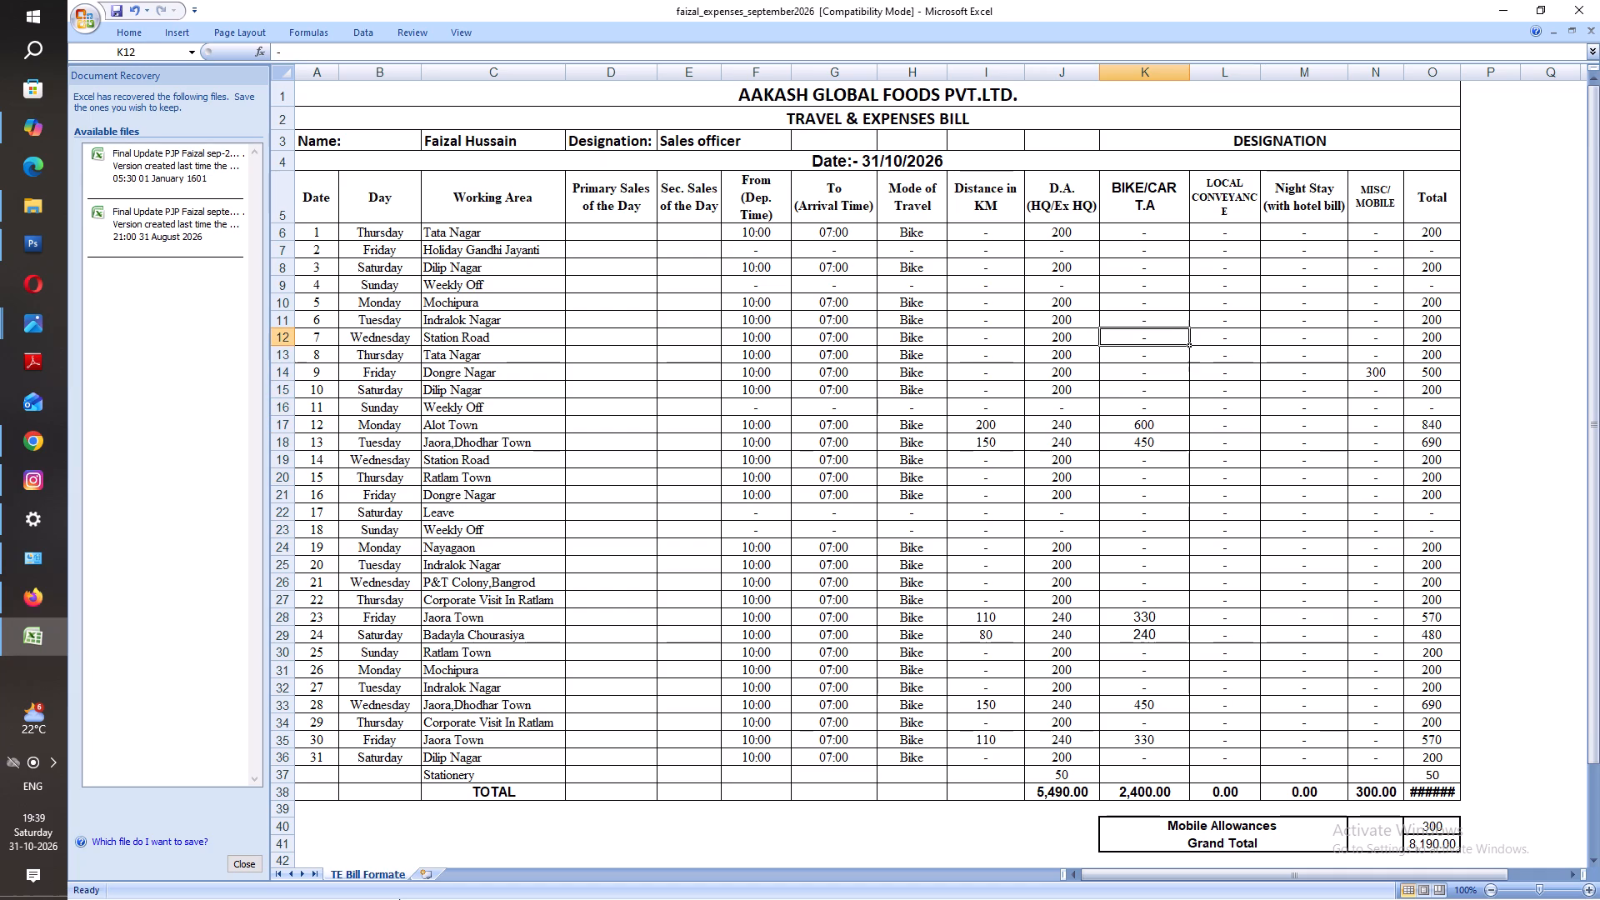
key(Up)
key(Up)
key(Up)
key(Up)
key(Up)
key(Up)
Review the MISC/MOBILE entries for the first ten dates of the month, including date 9 (Friday, Dongre Nagar).
key(Right)
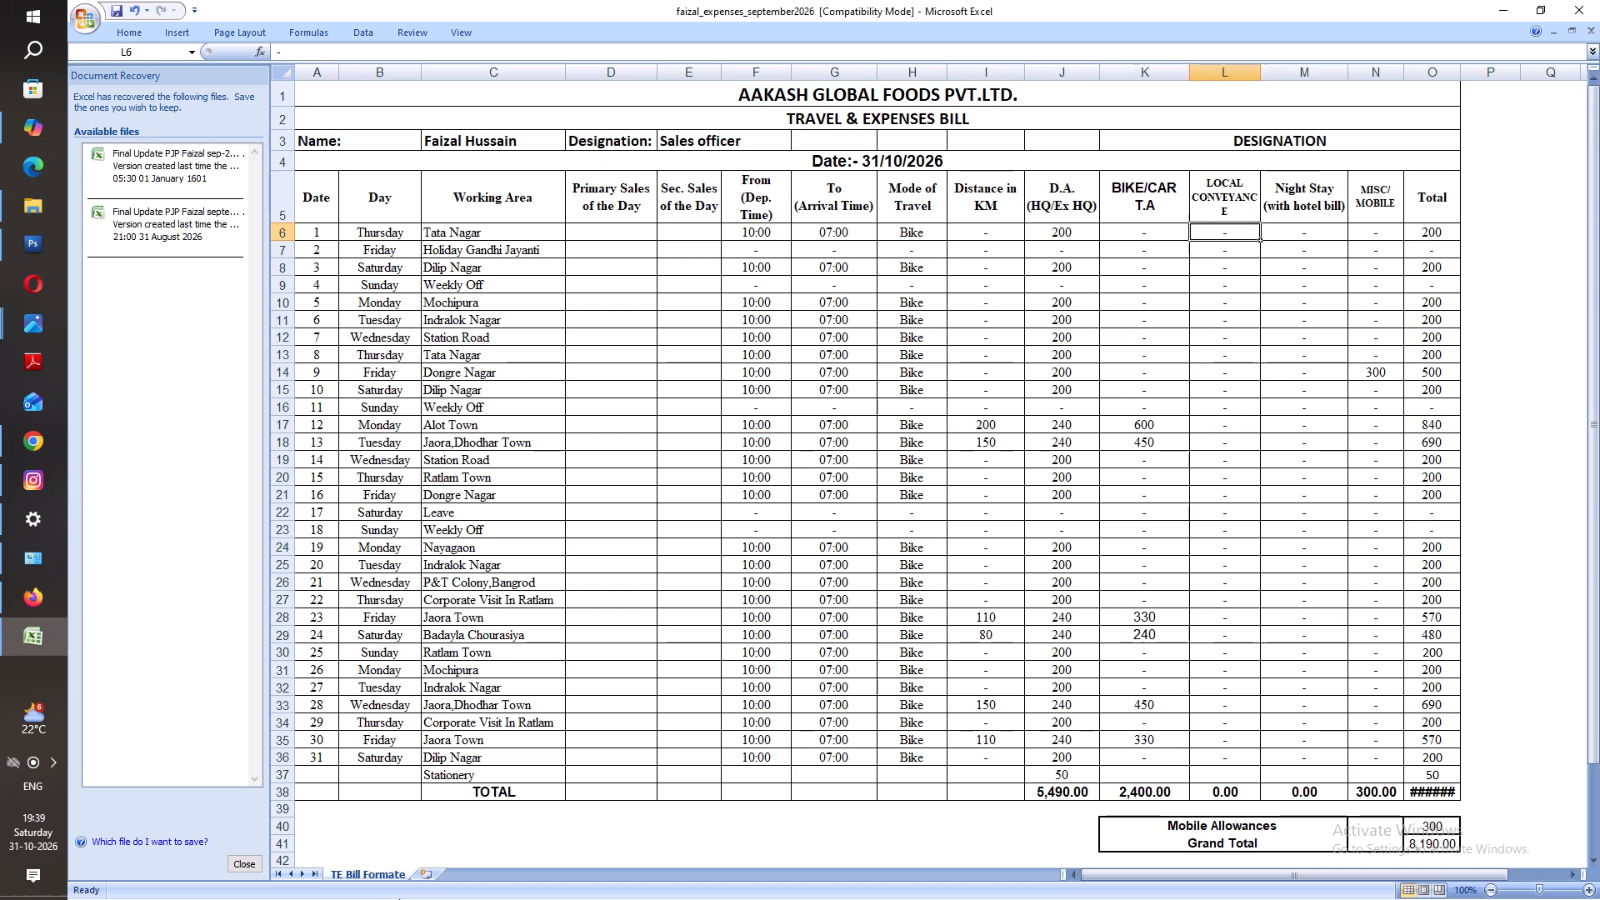
key(Right)
key(Right)
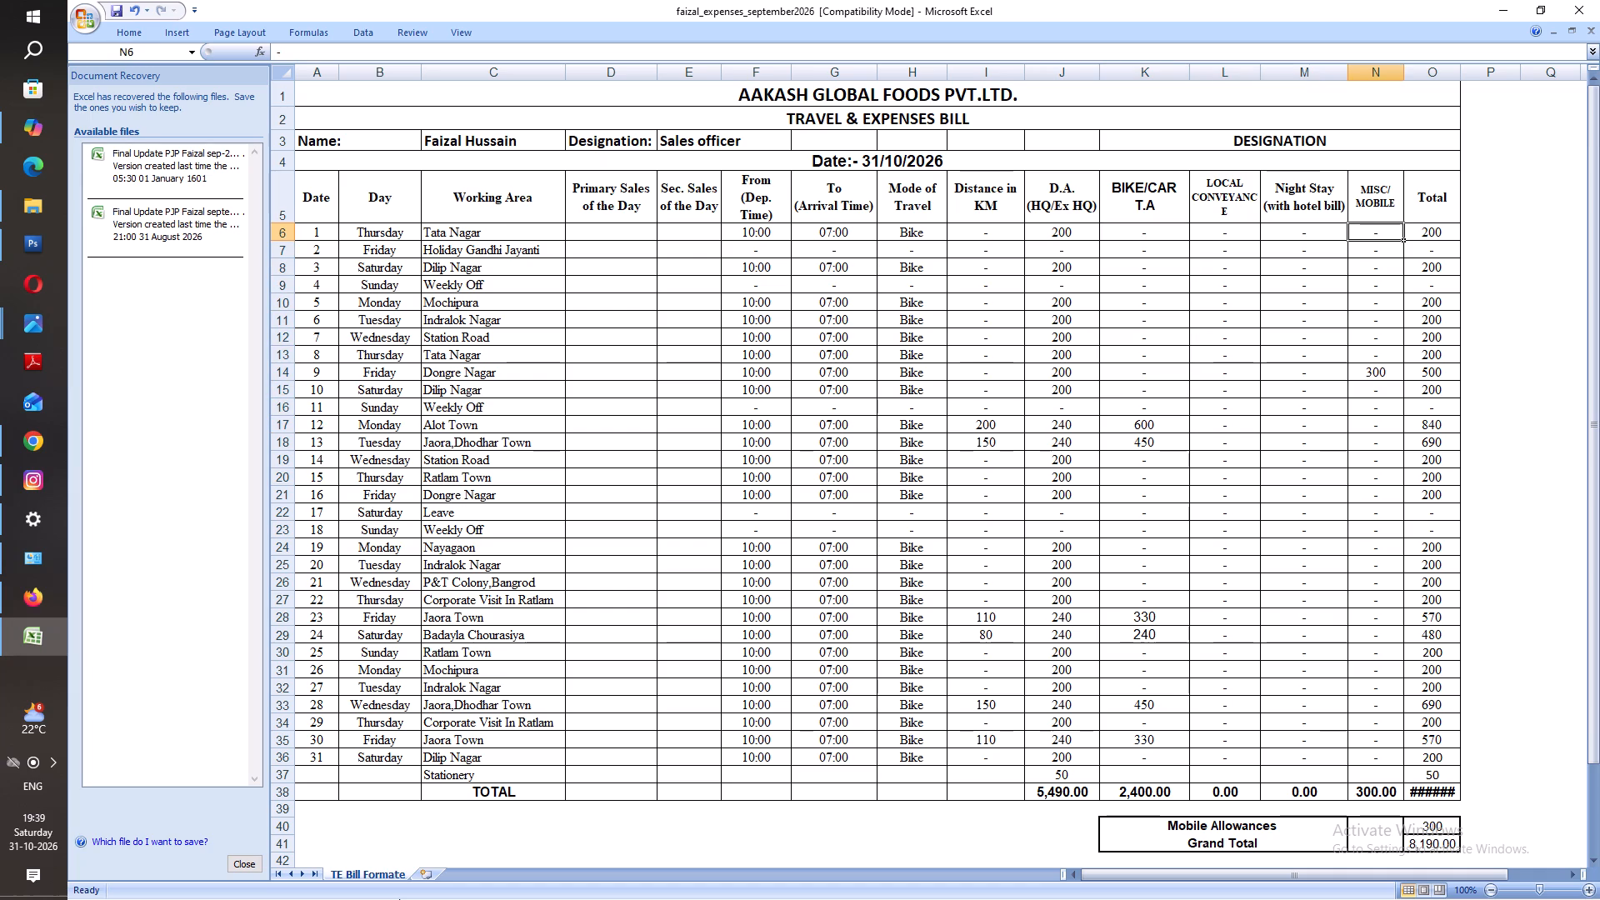
key(Down)
key(Down)
key(Down)
key(Down)
key(Down)
key(Down)
key(Down)
key(Down)
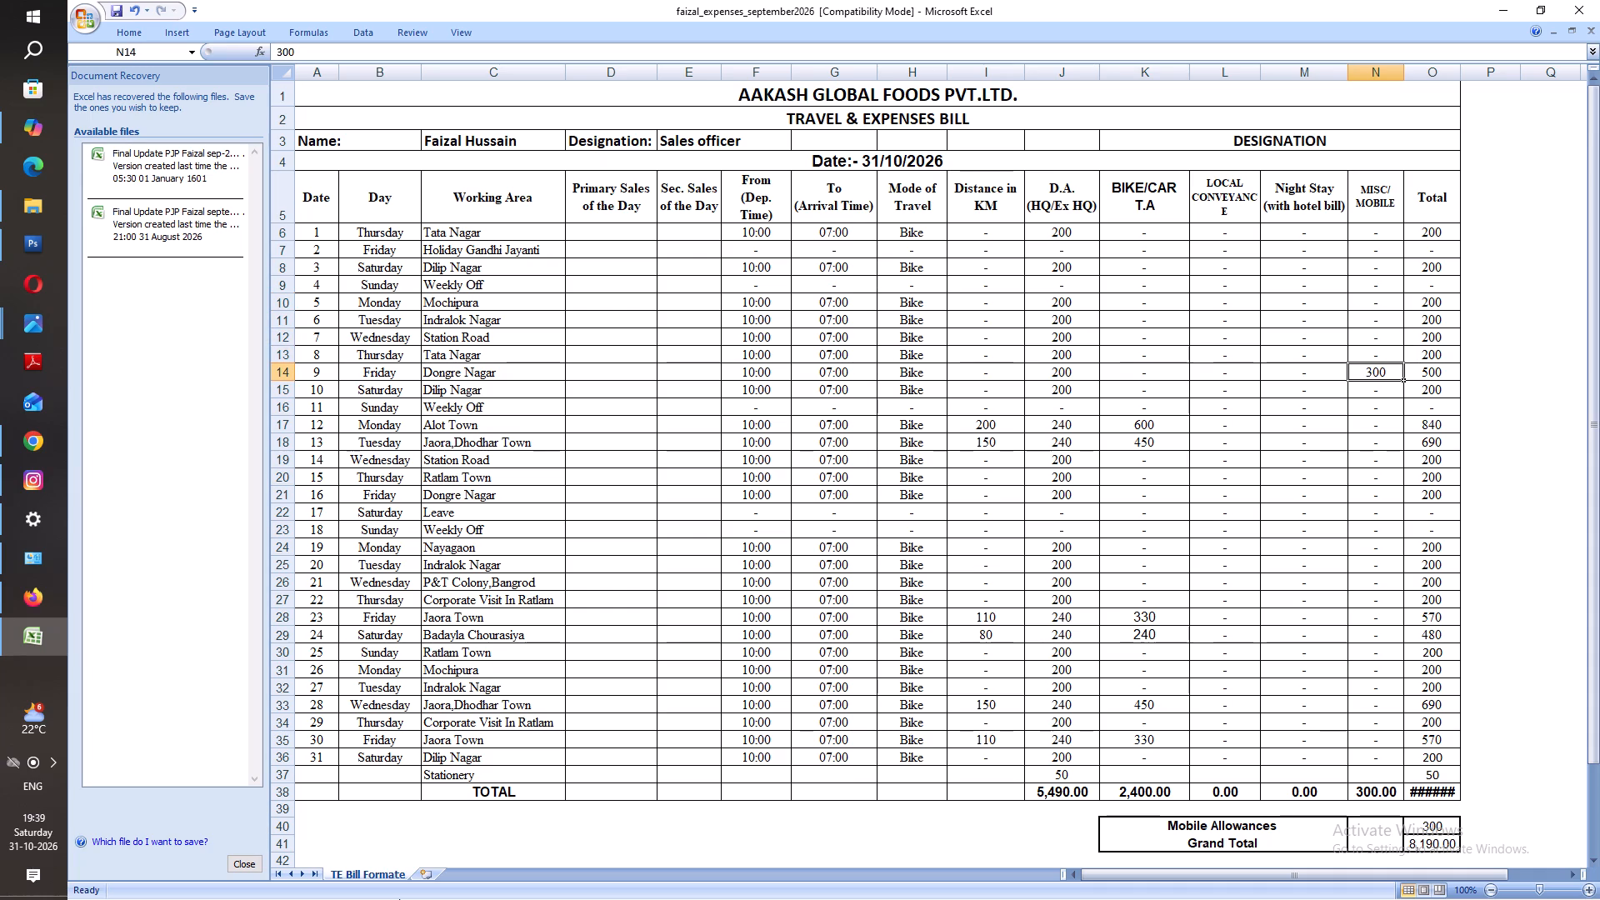
key(Down)
key(Up)
key(Up)
key(Up)
key(Up)
key(Up)
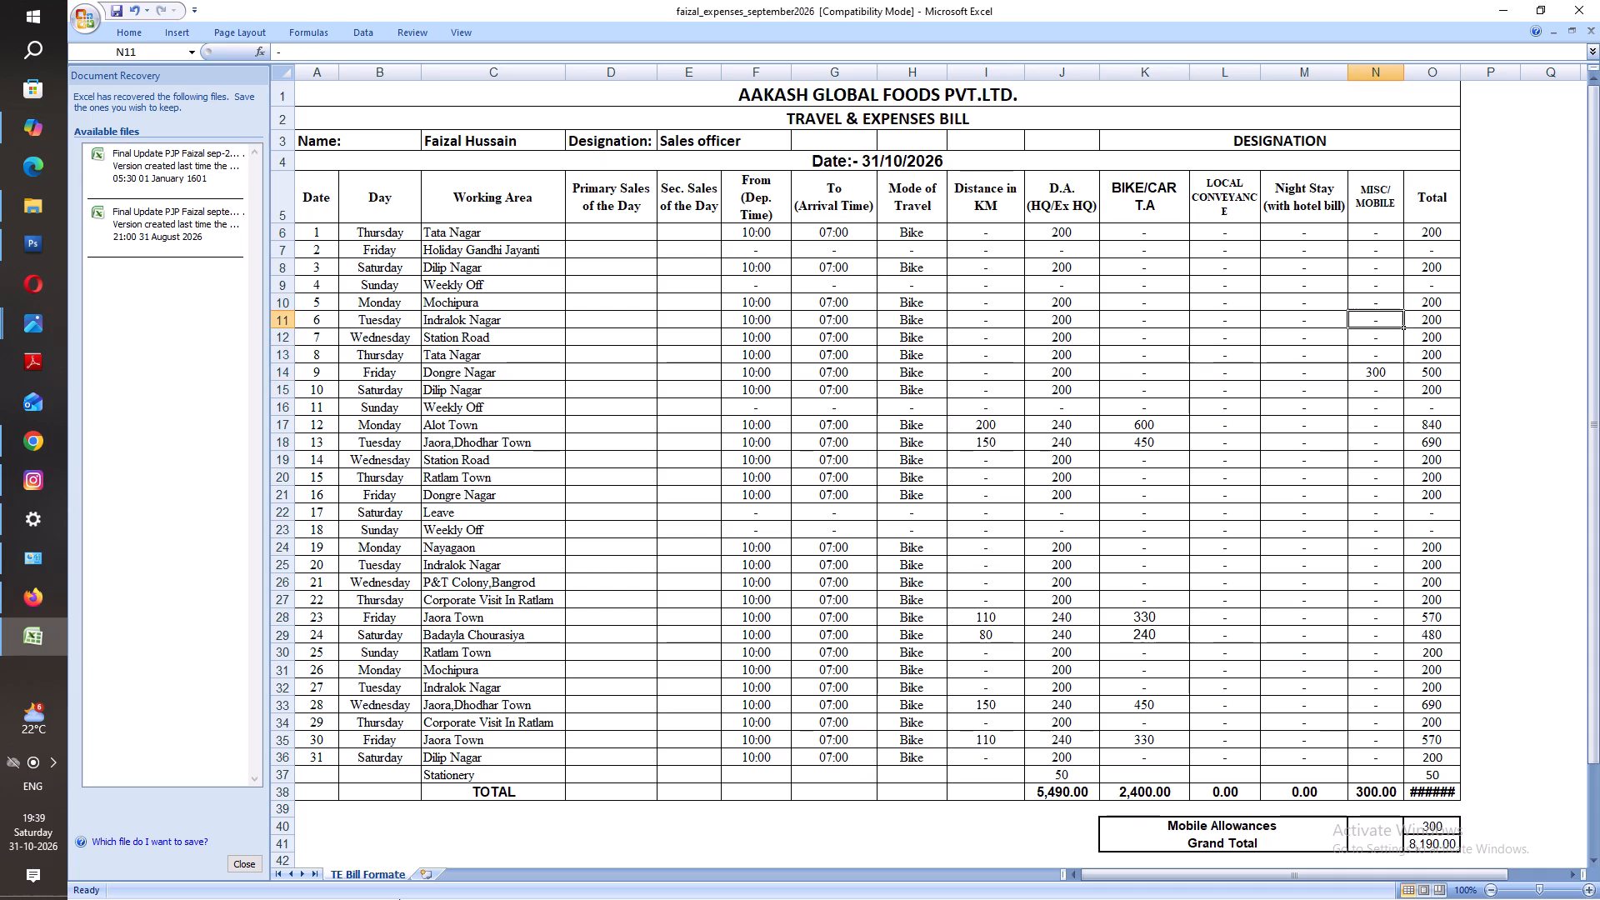
Review the daily Total entries for dates 1 to 8 against each day's allowances.
key(Up)
key(Up)
key(Up)
key(Up)
key(Right)
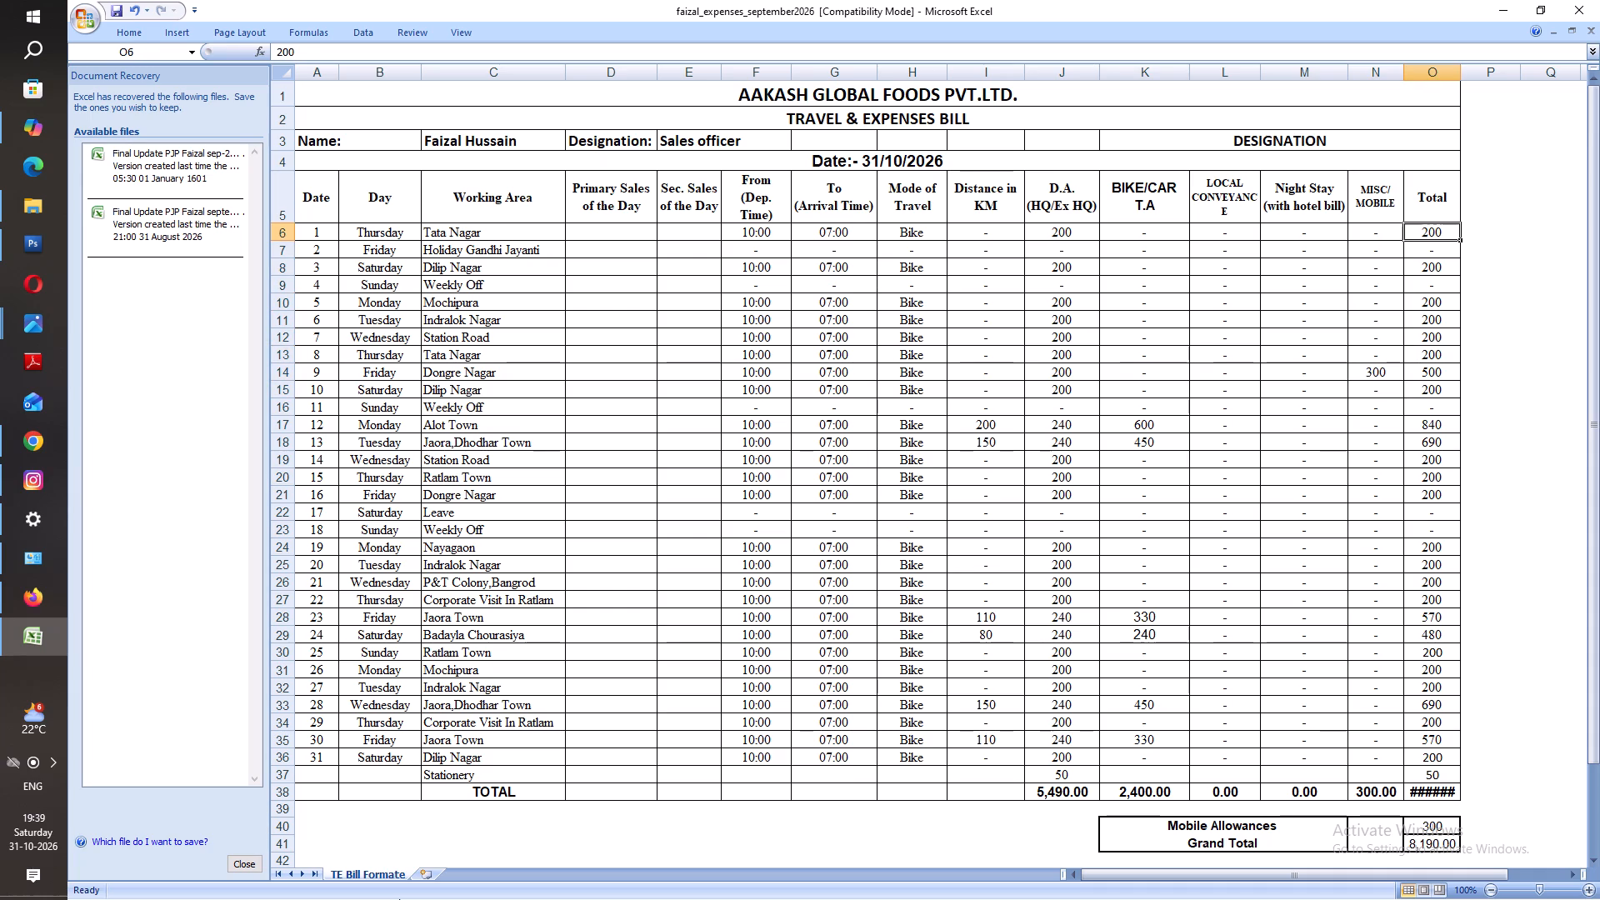
key(Down)
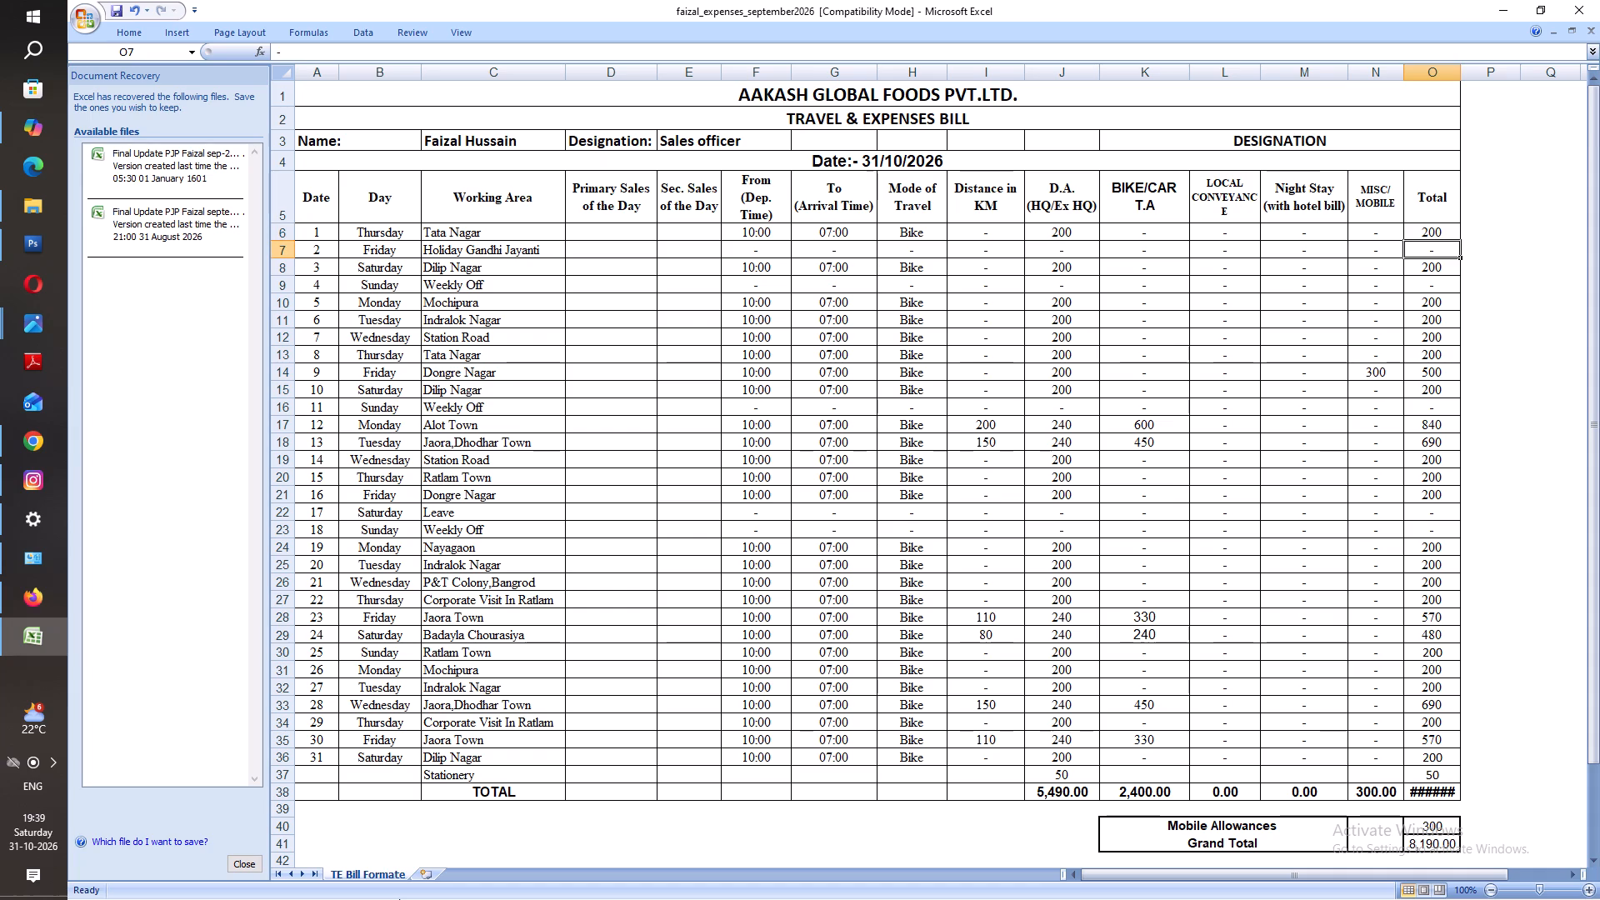
key(Down)
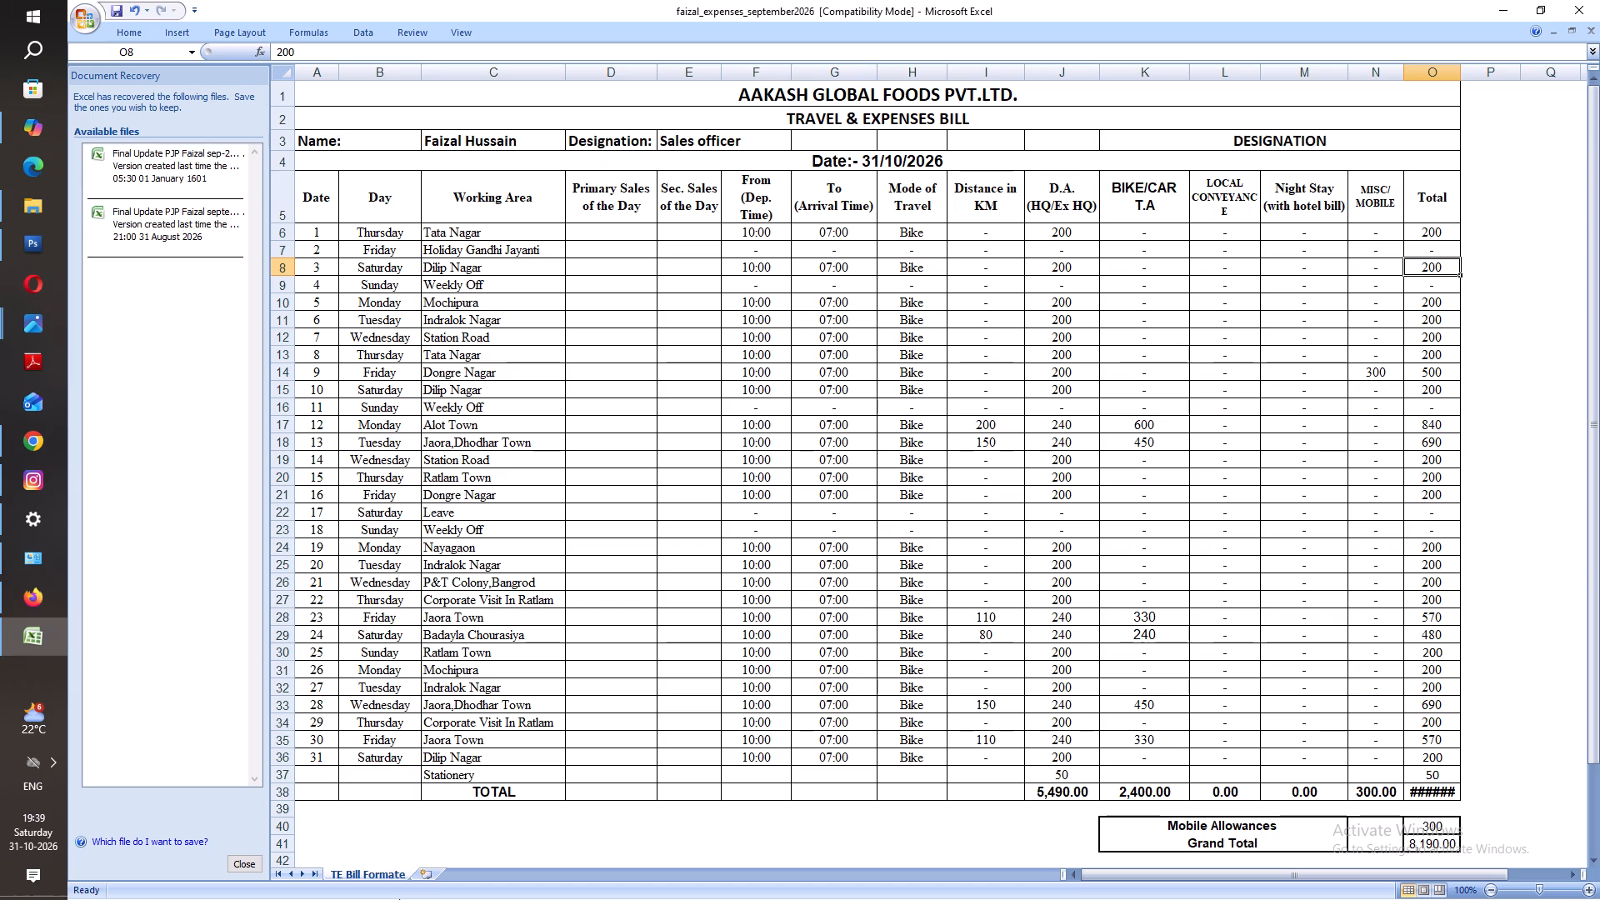
key(Down)
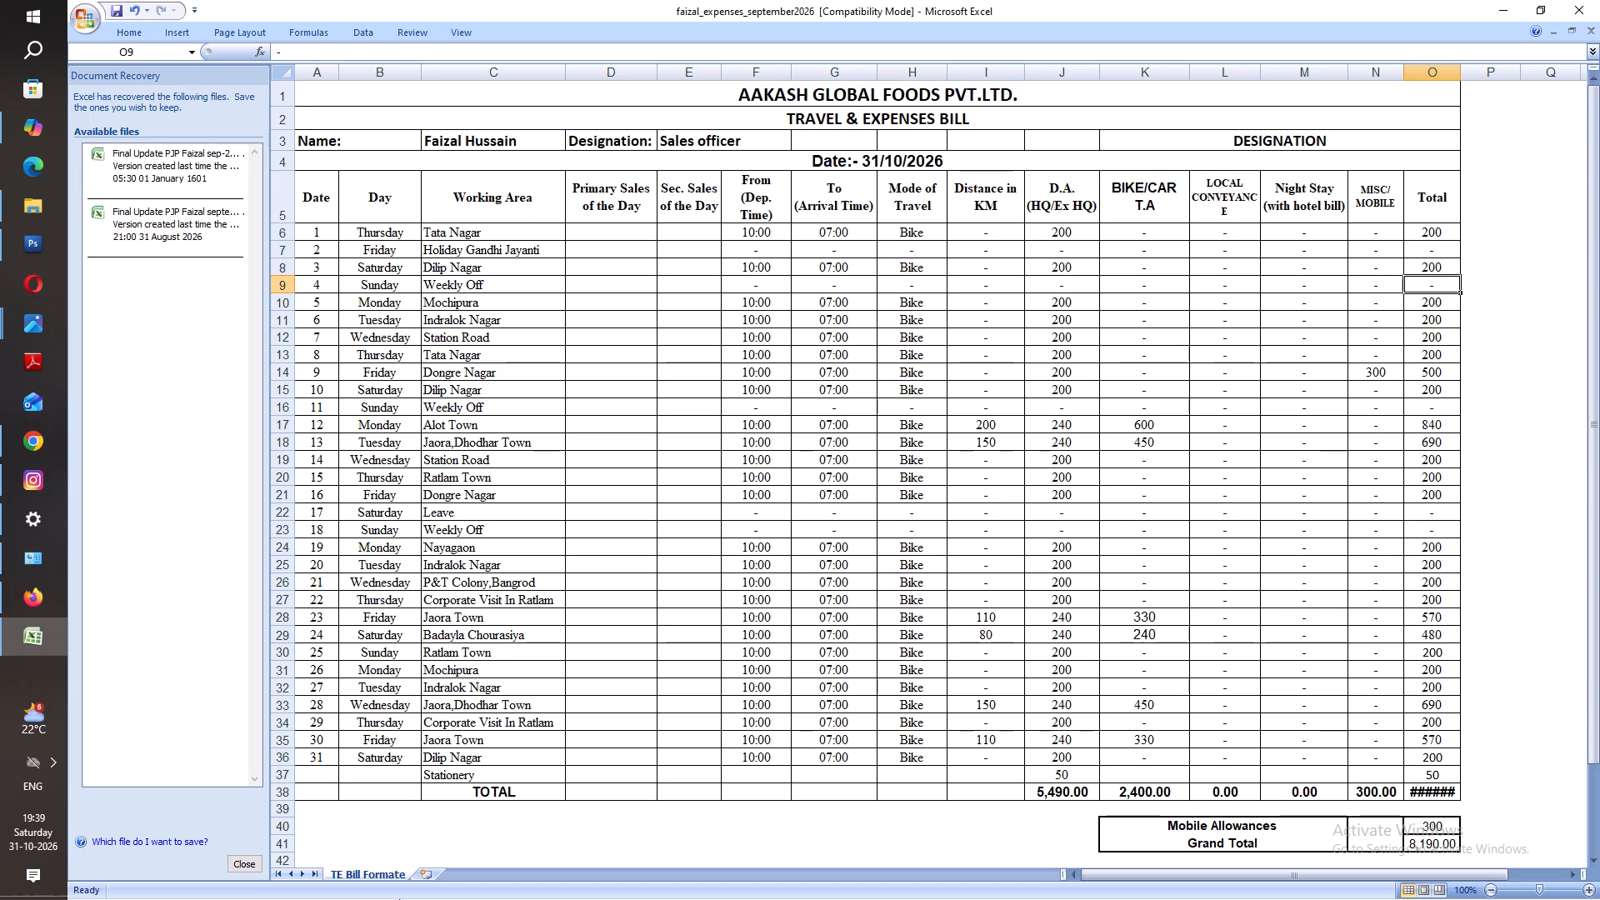
key(Down)
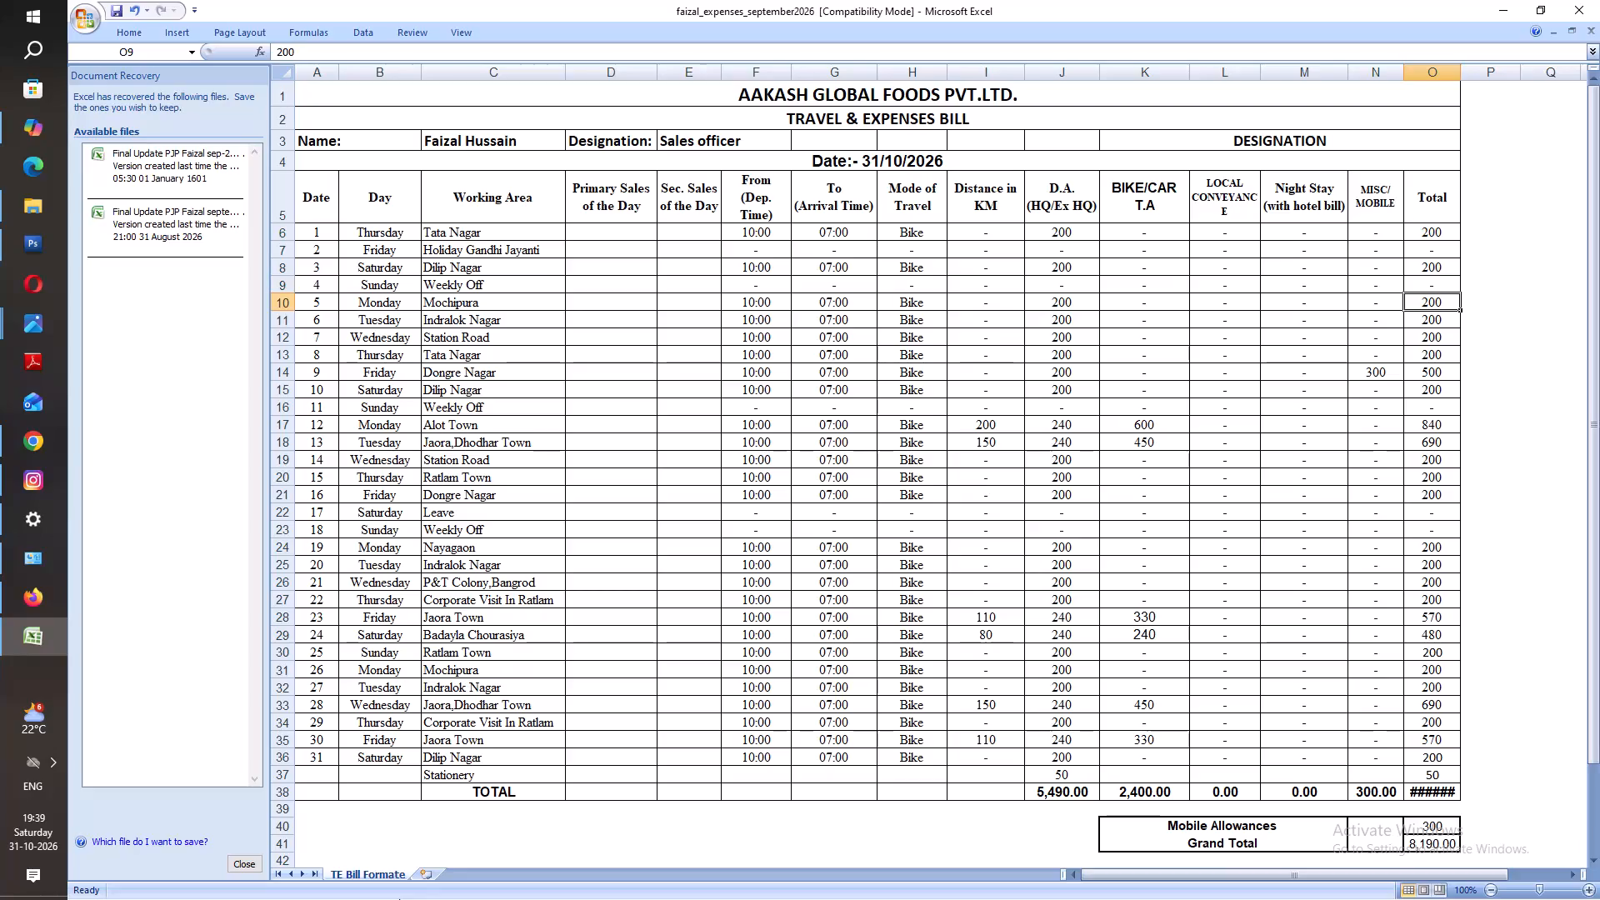
key(Down)
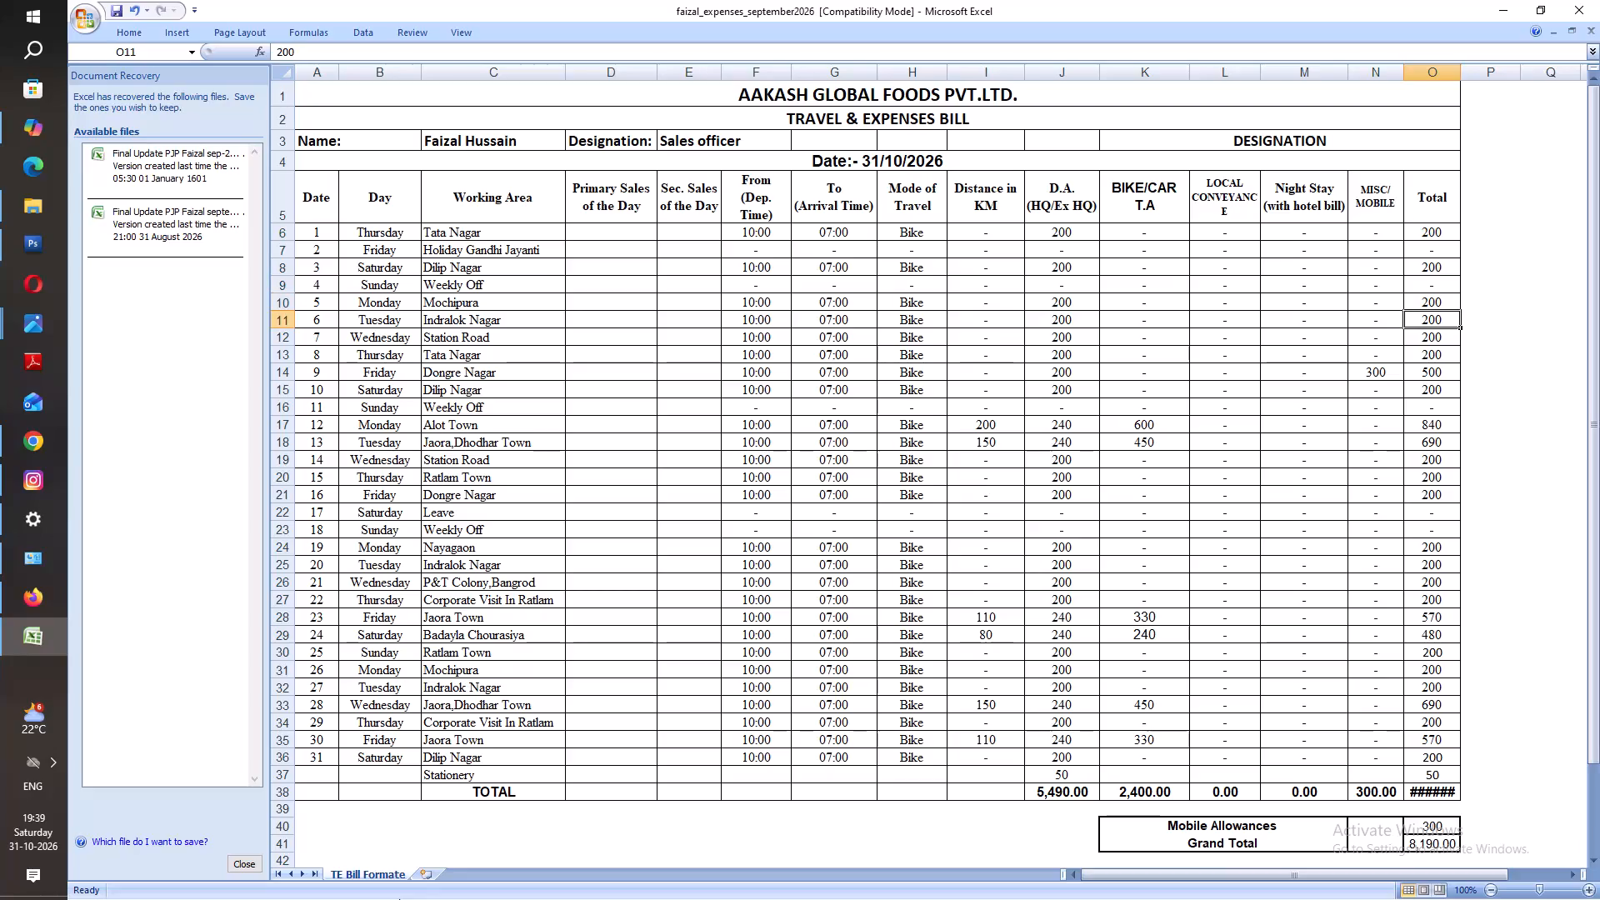
key(Down)
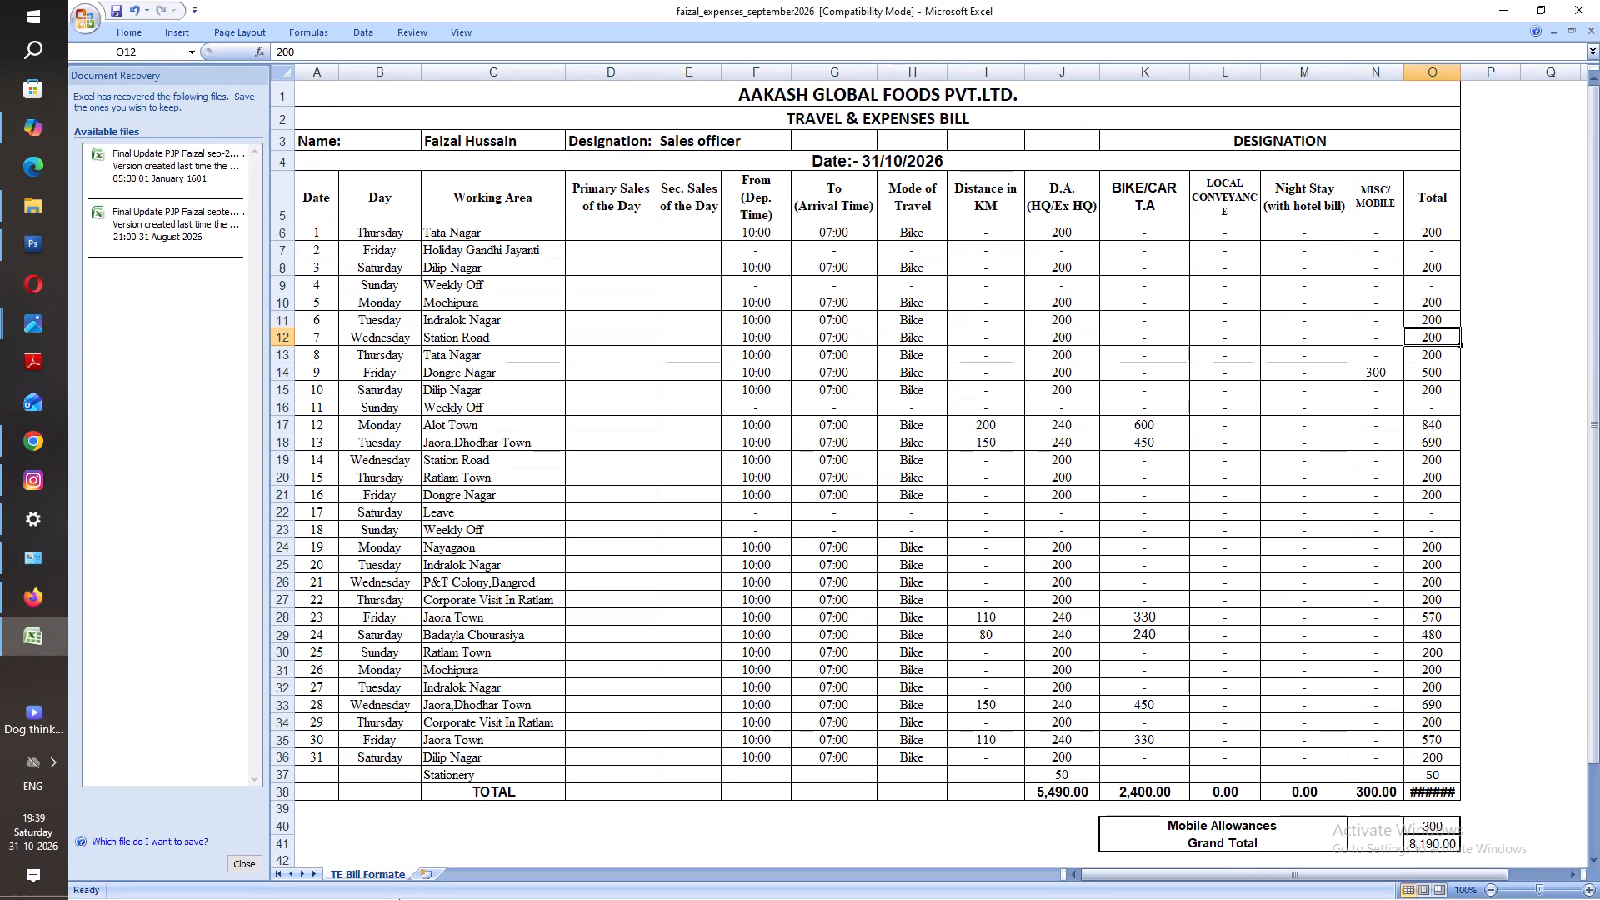
key(Down)
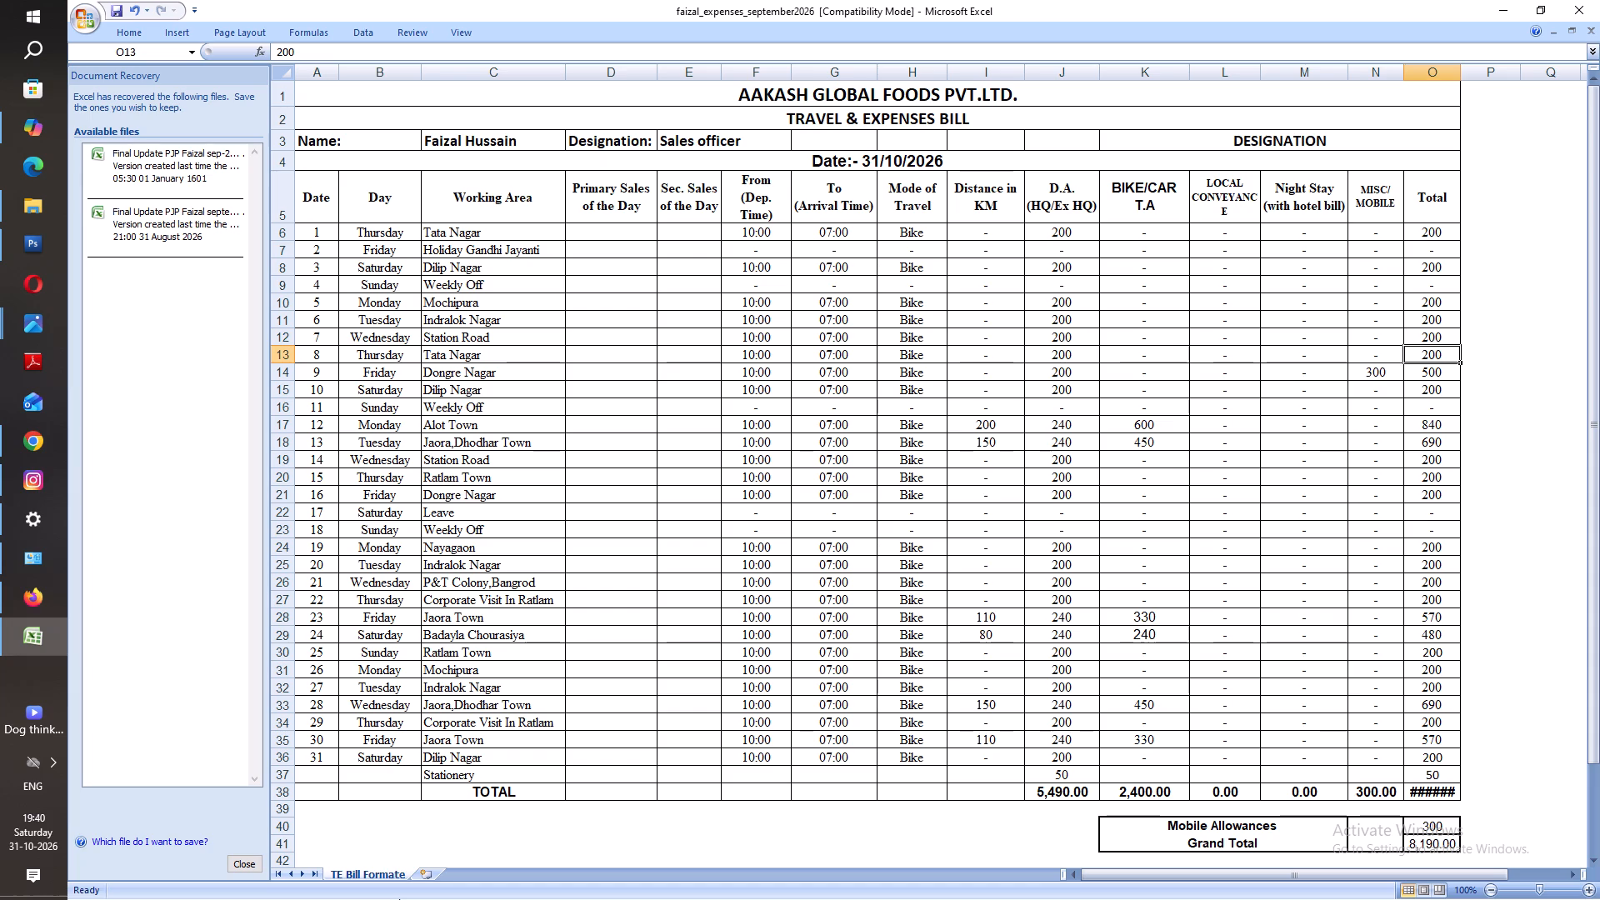
Recheck the daily Total entries from date 5 and continue through date 11, including date 9's miscellaneous cost.
key(Up)
key(Up)
key(Up)
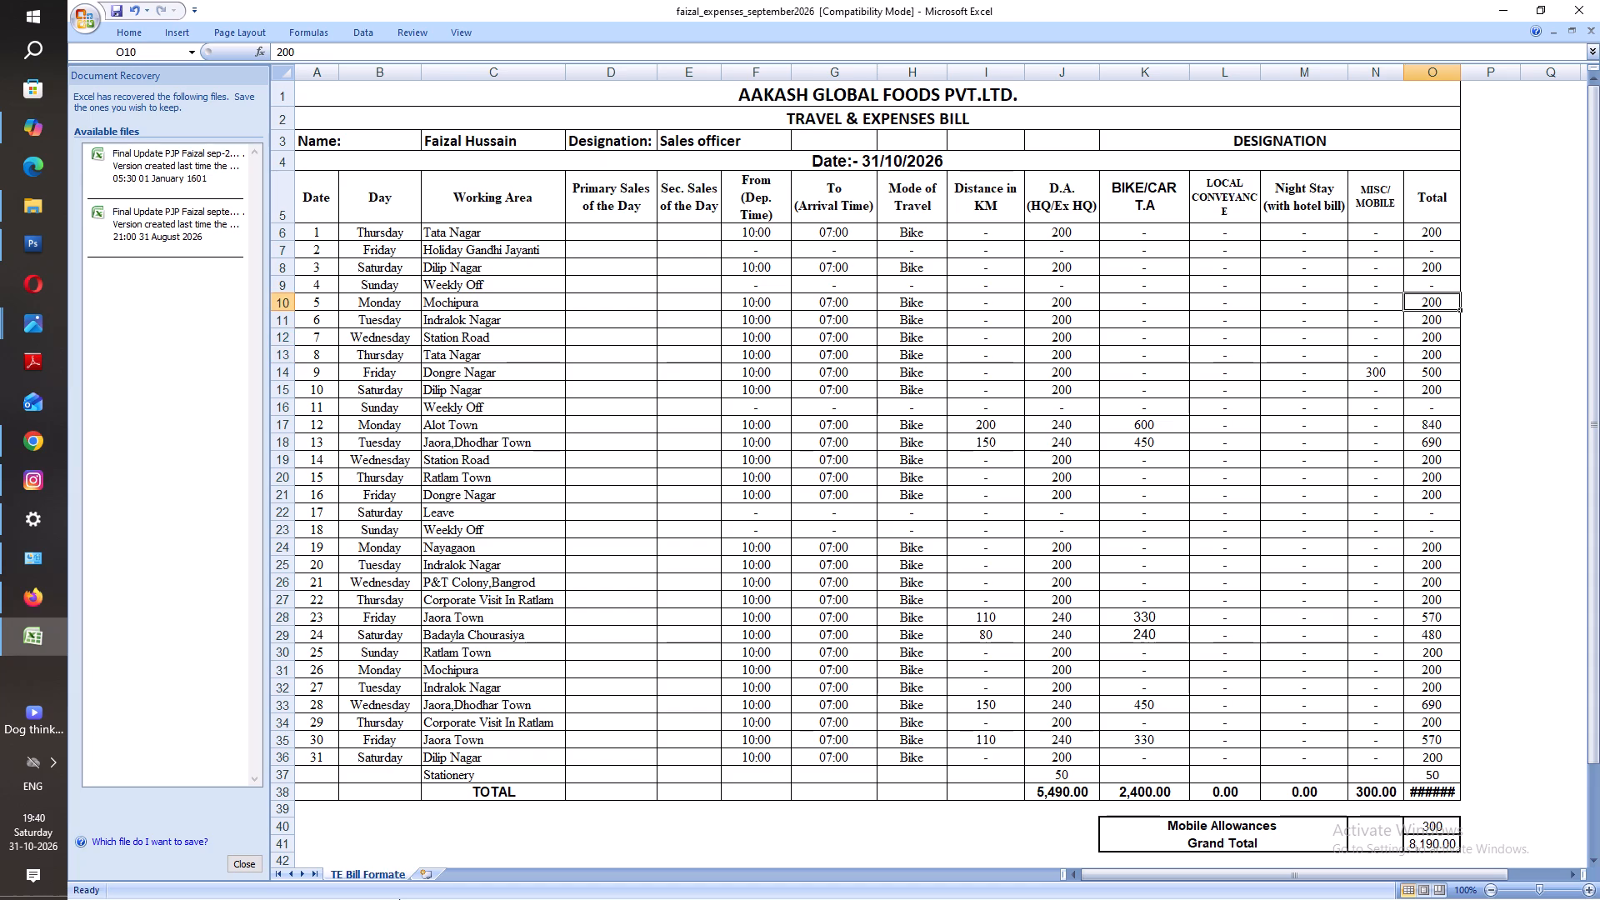
key(Down)
key(Down)
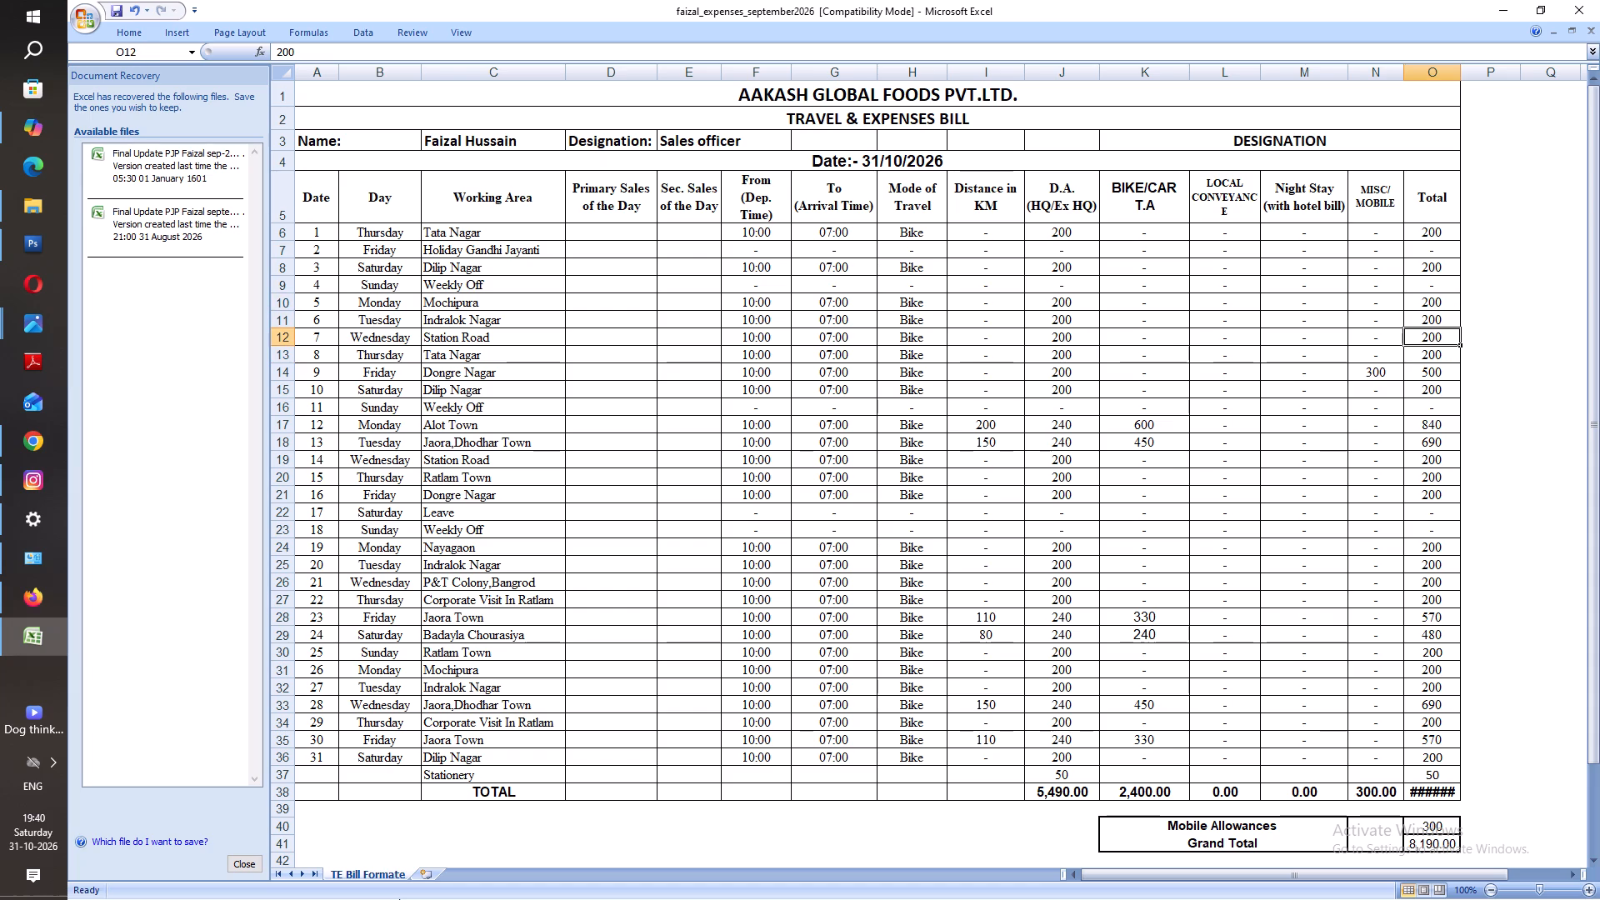
key(Down)
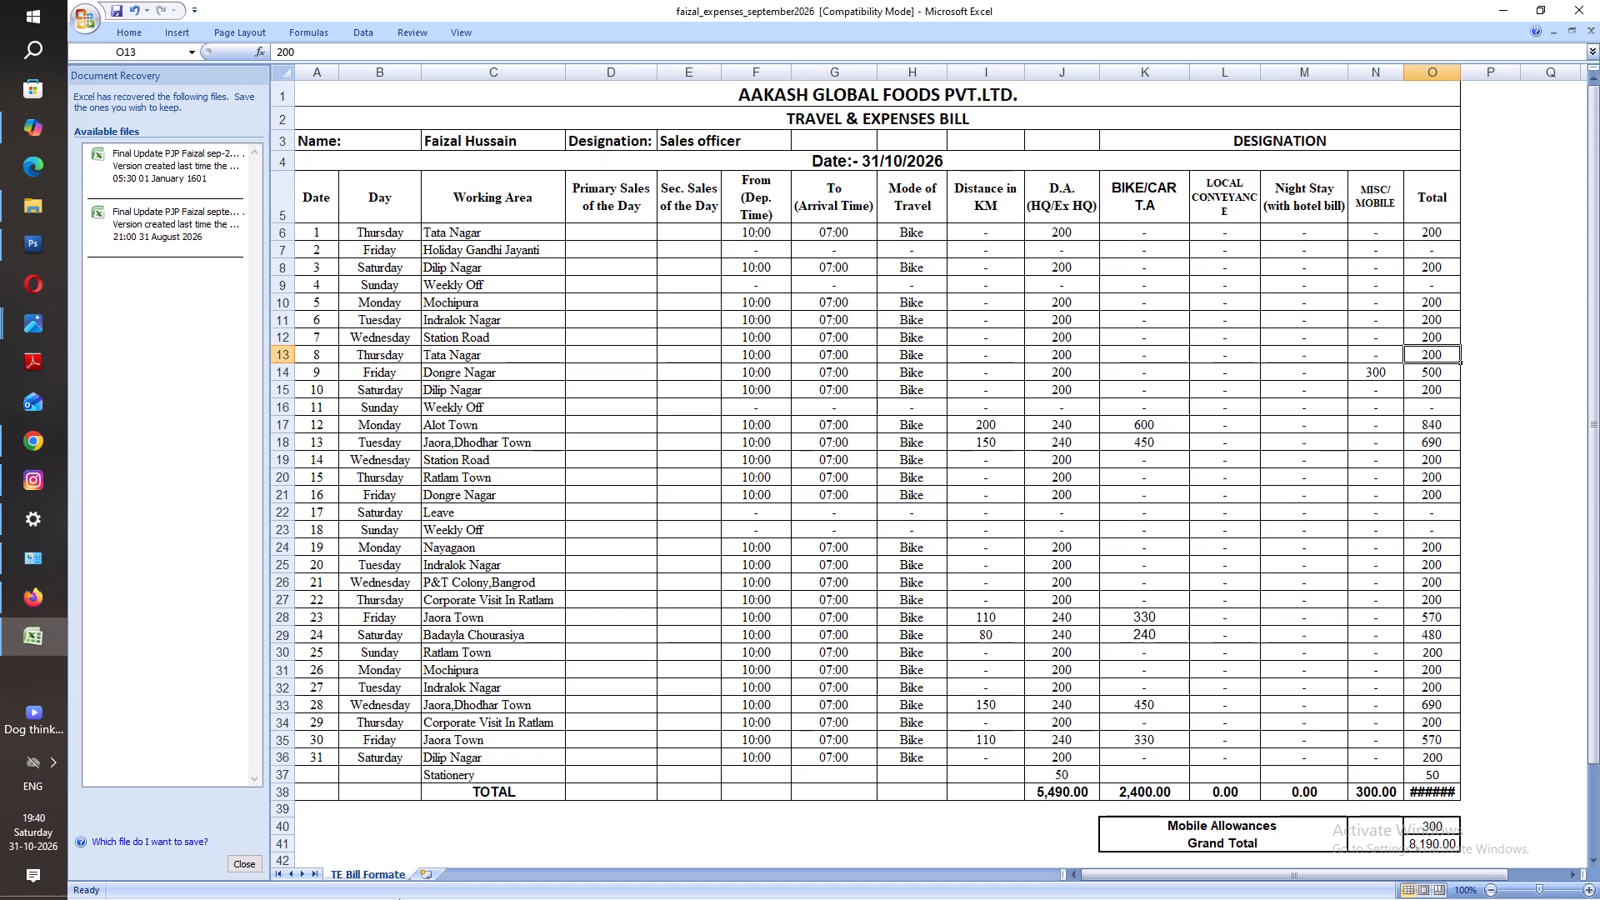
key(Down)
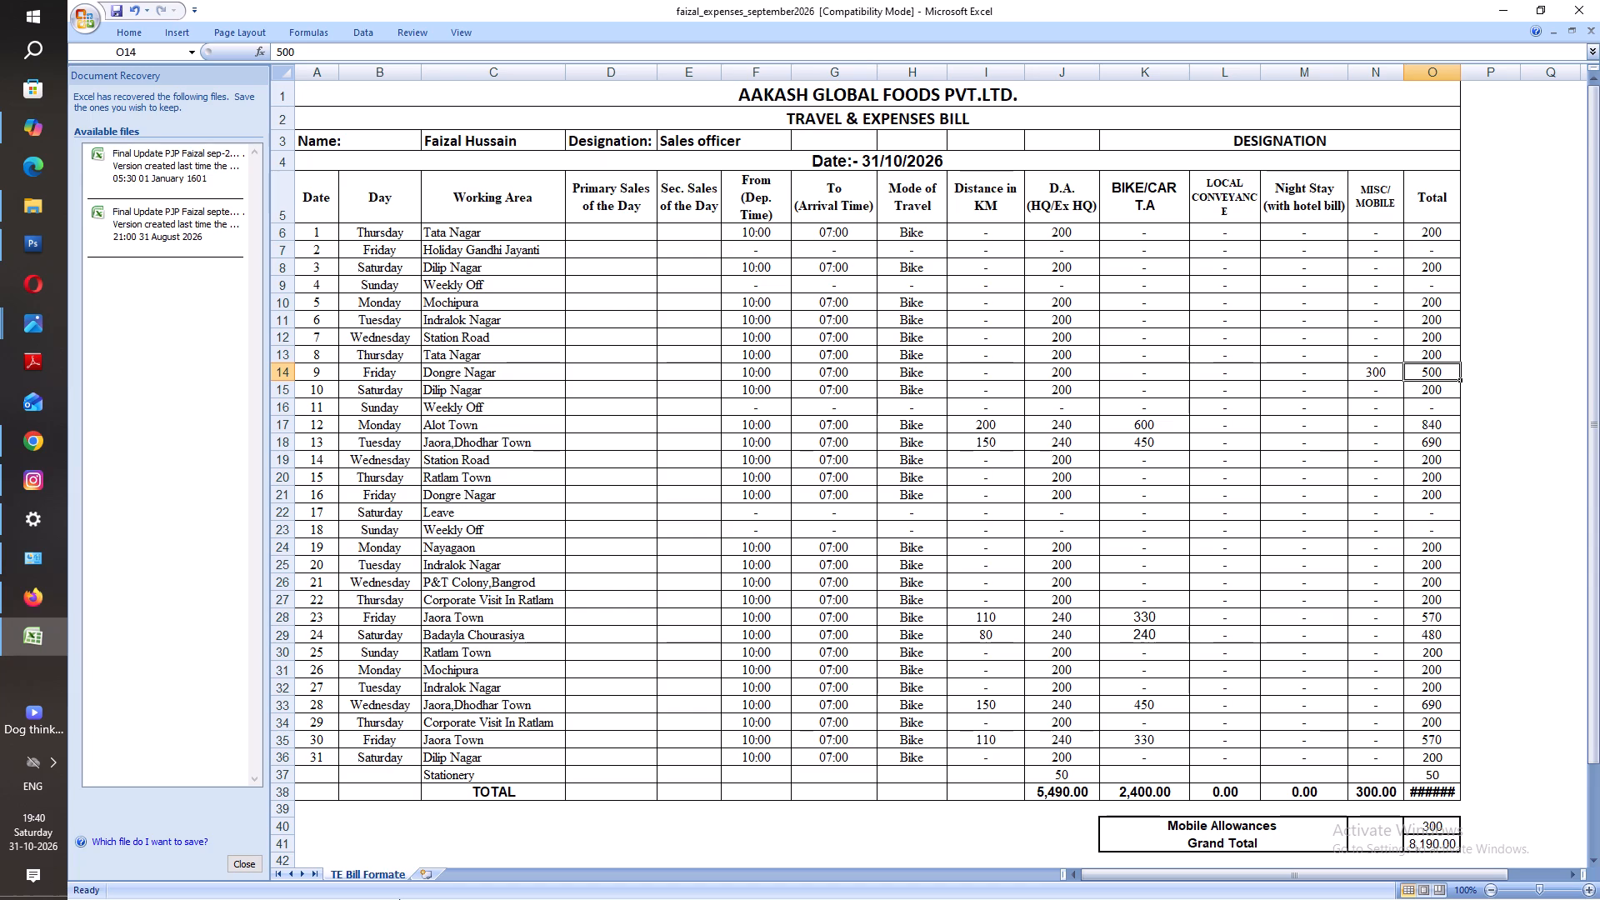
key(Down)
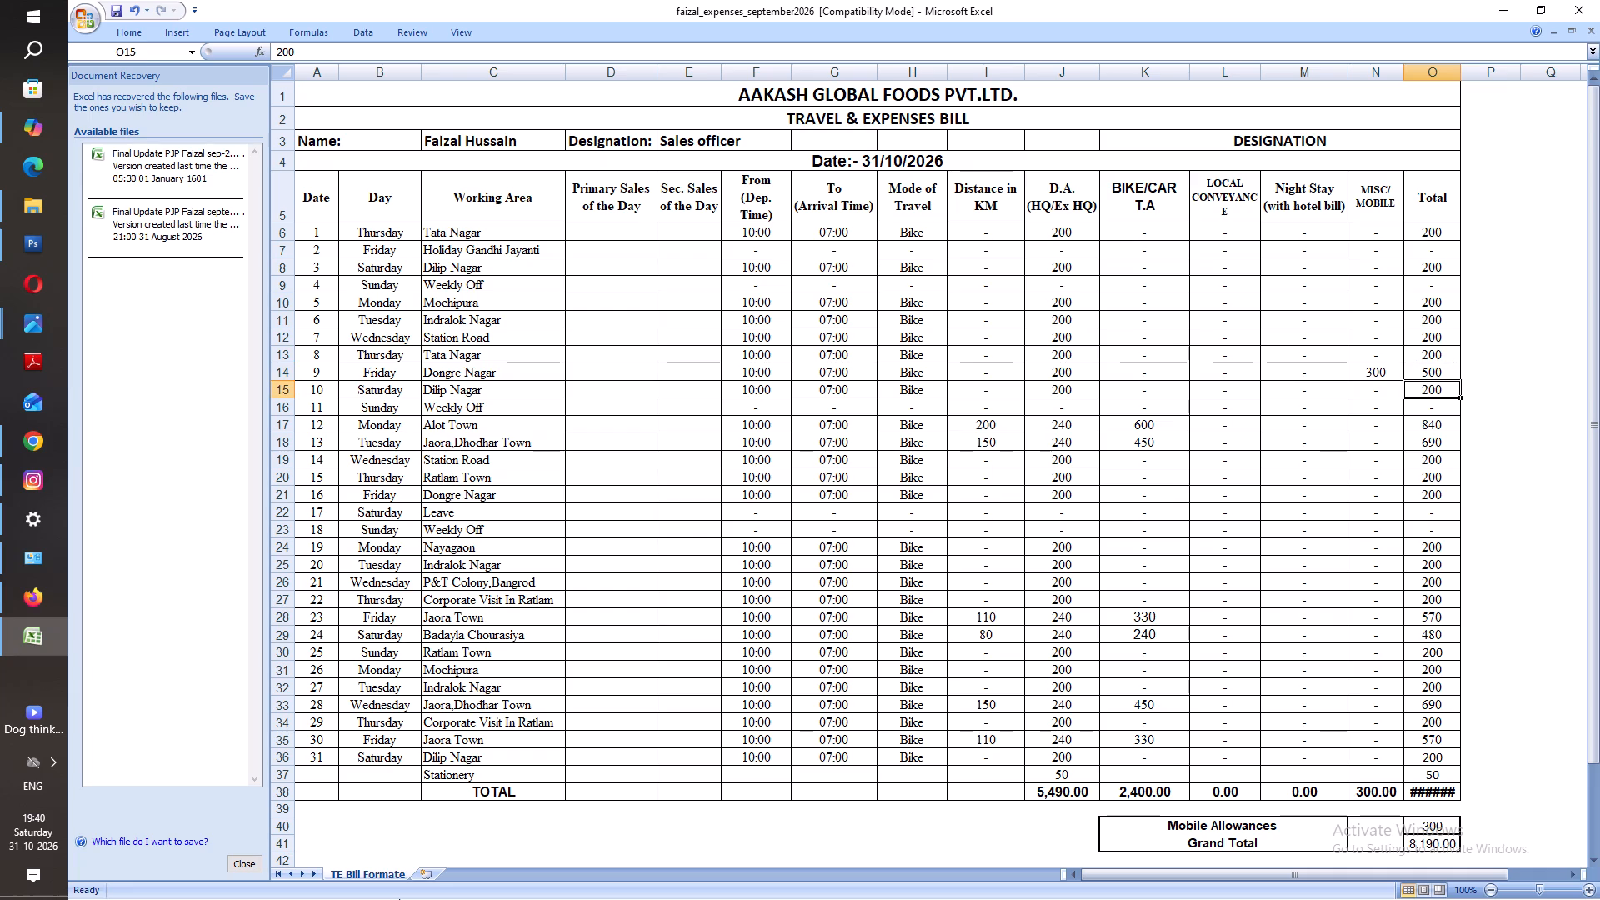
key(Down)
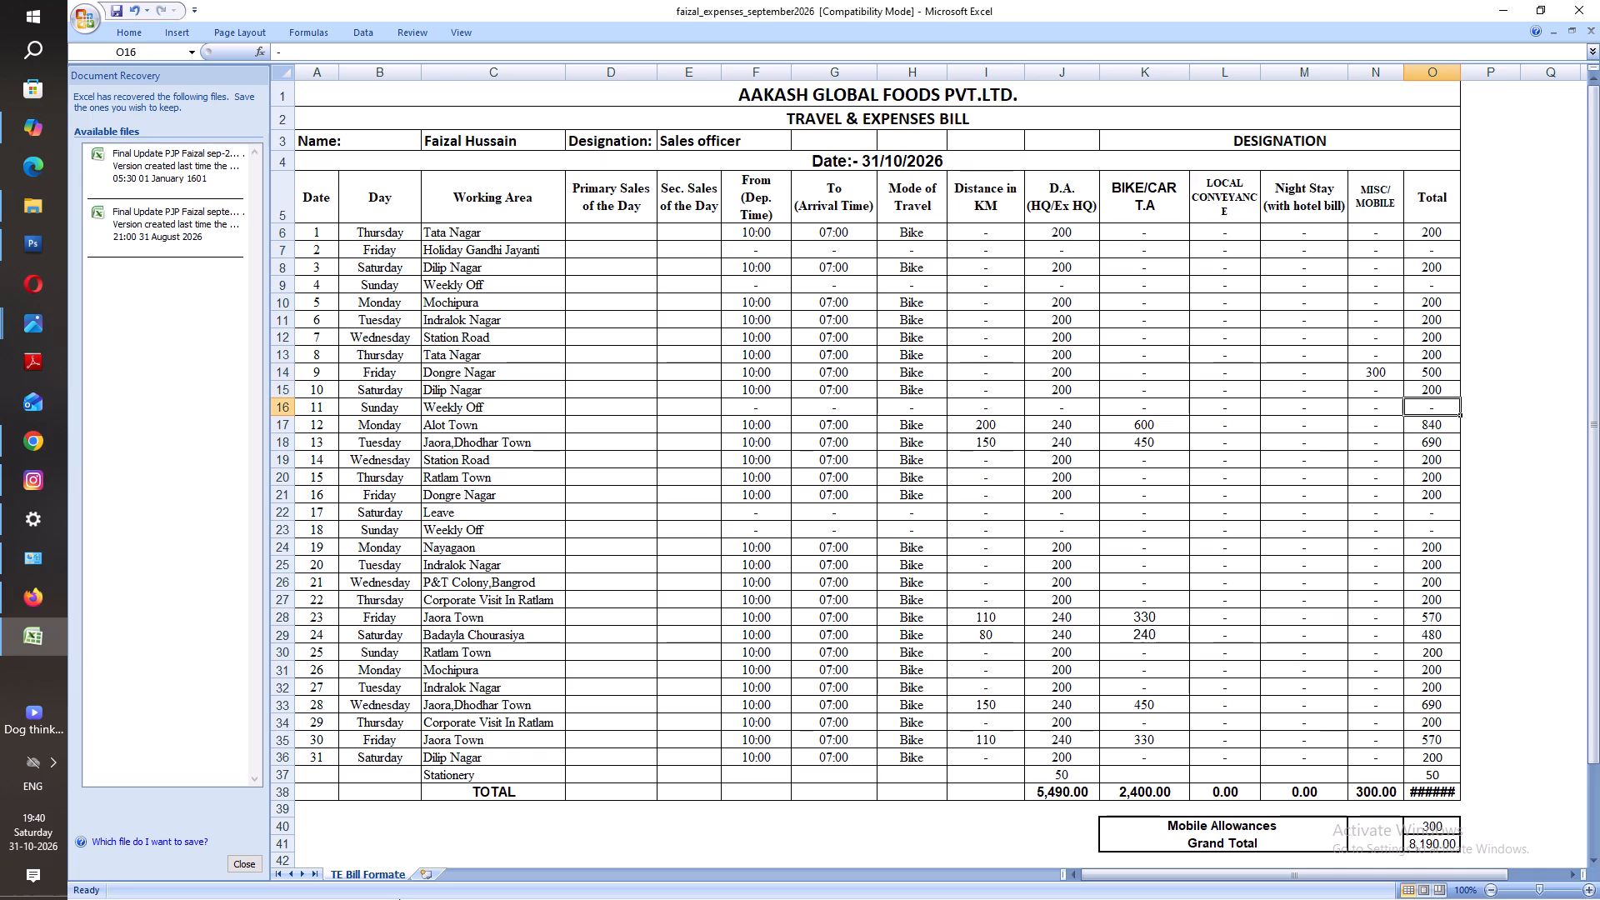
Review the daily Total entries for dates 12 to 22 against each day's D.A. and Bike/Car T.A.
key(Down)
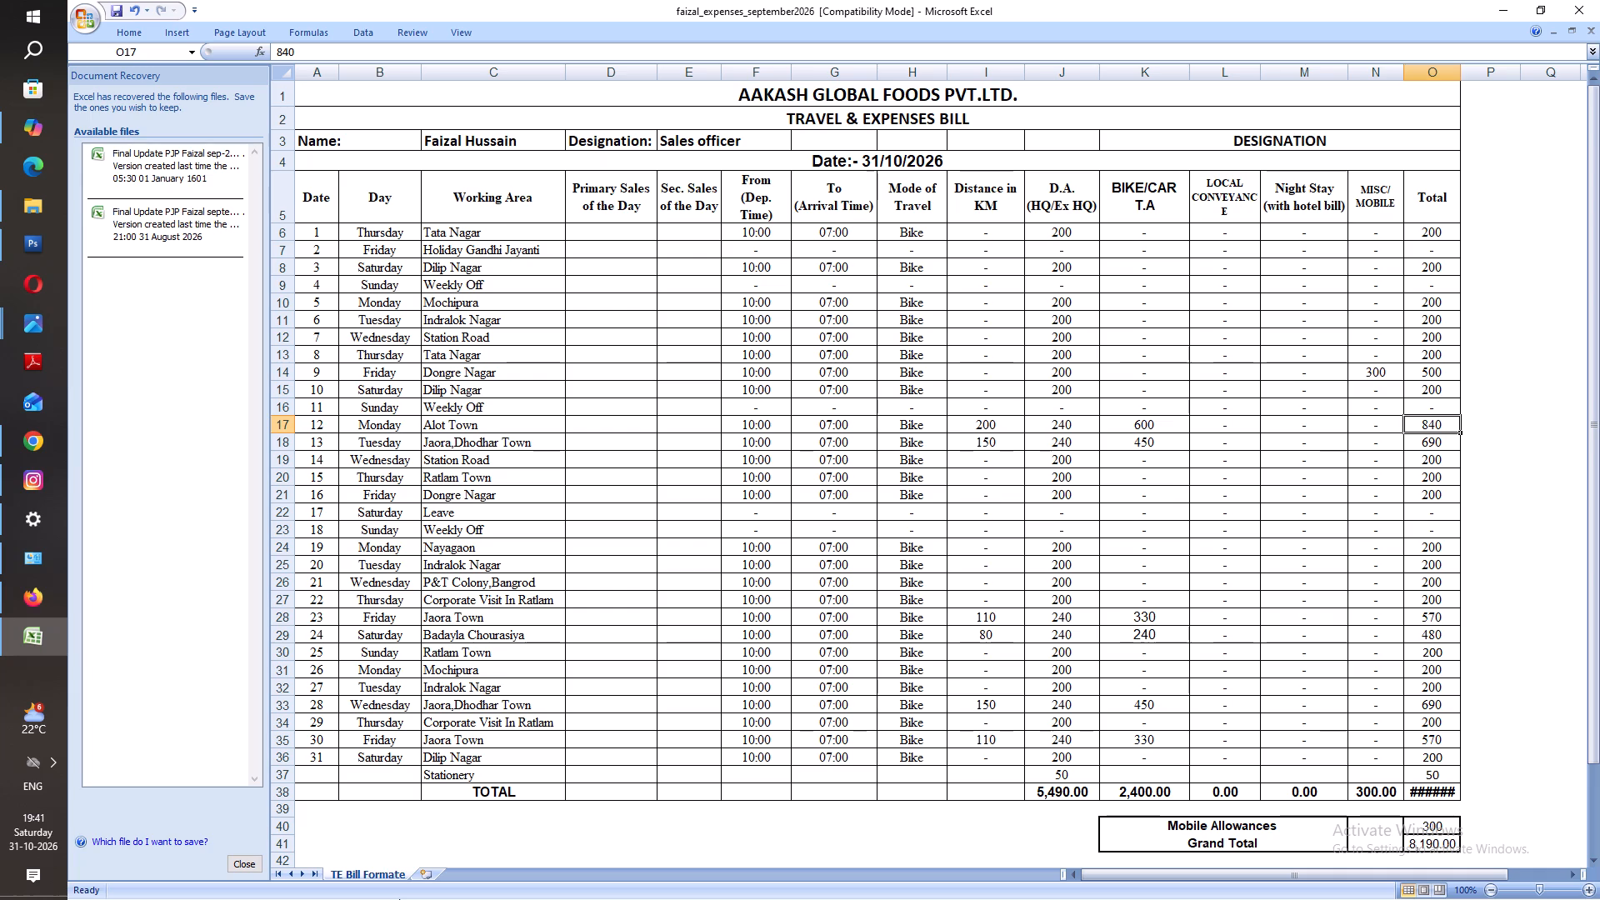
key(Down)
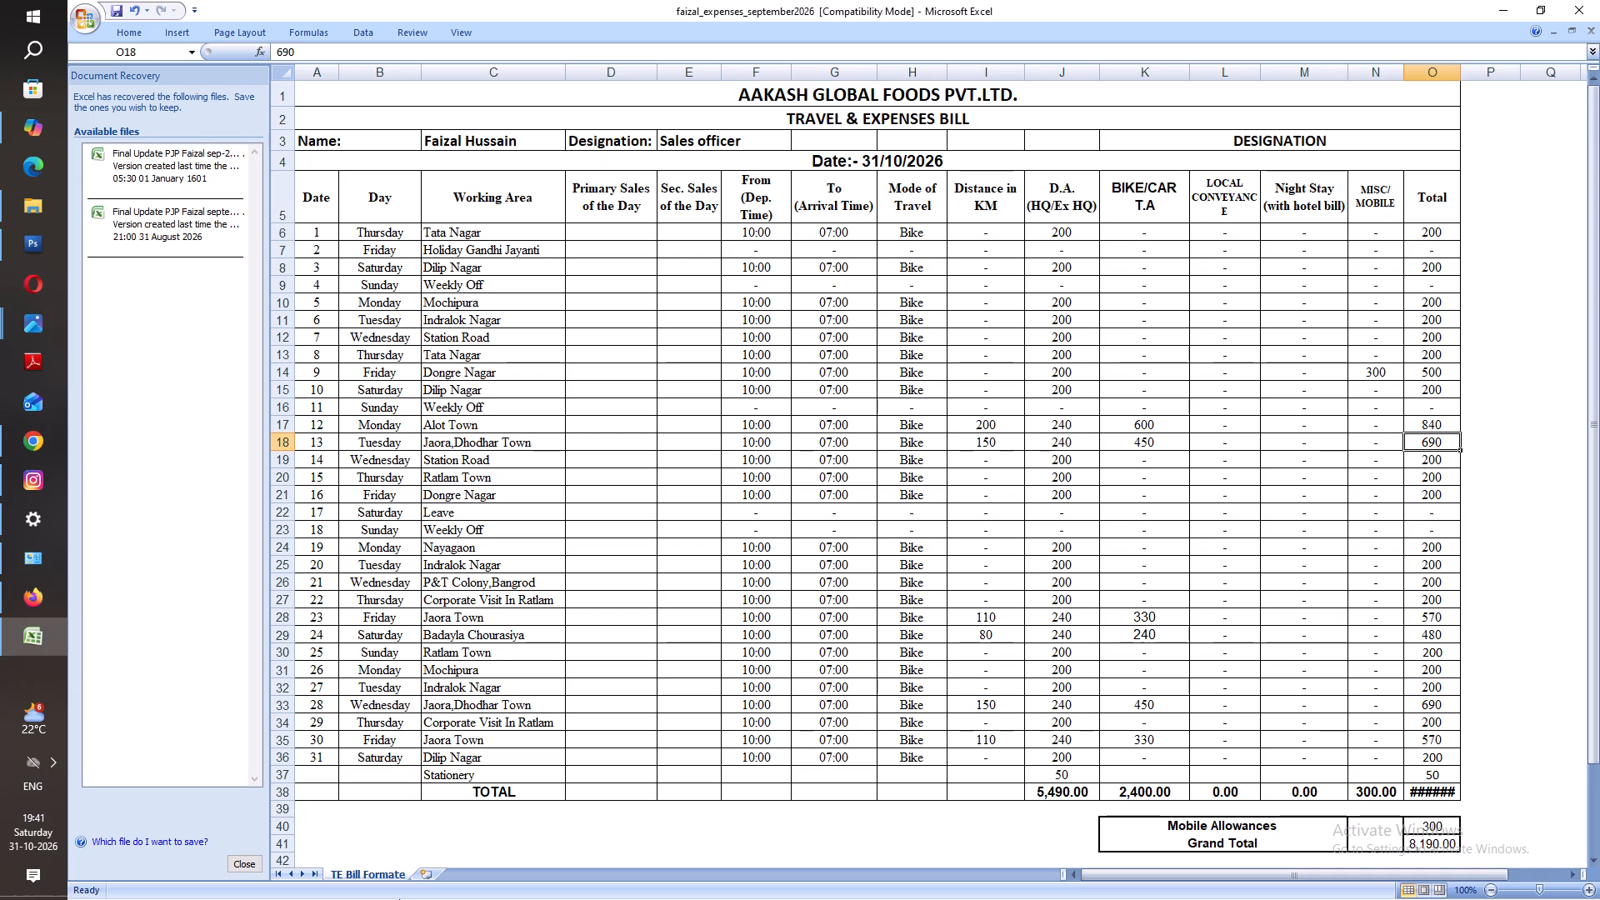
key(Down)
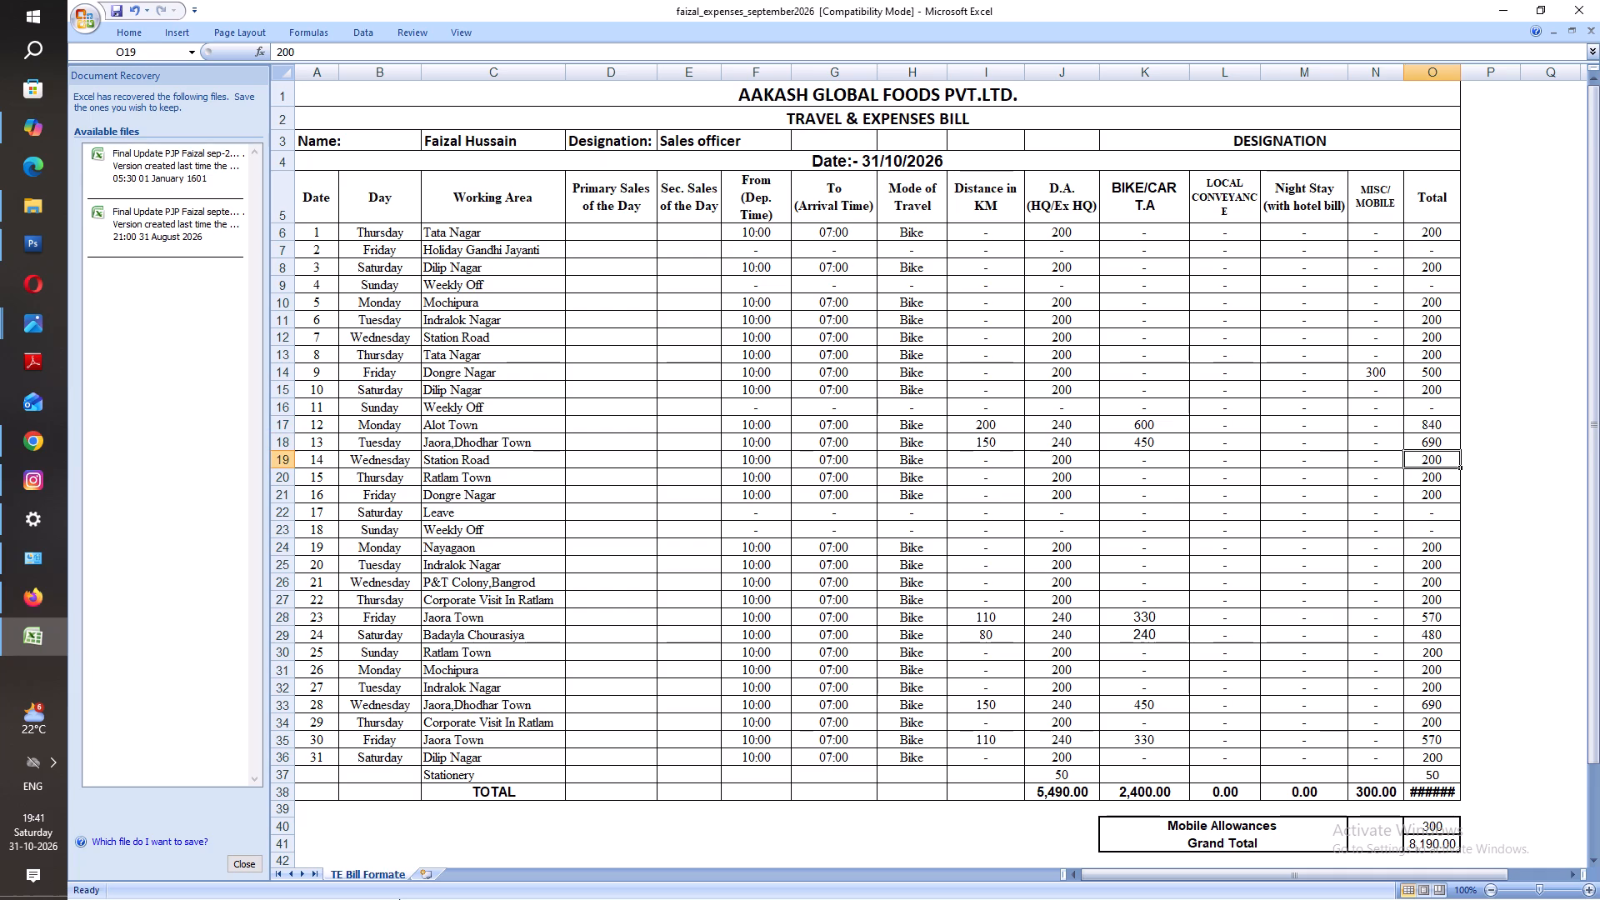
key(Down)
key(Down)
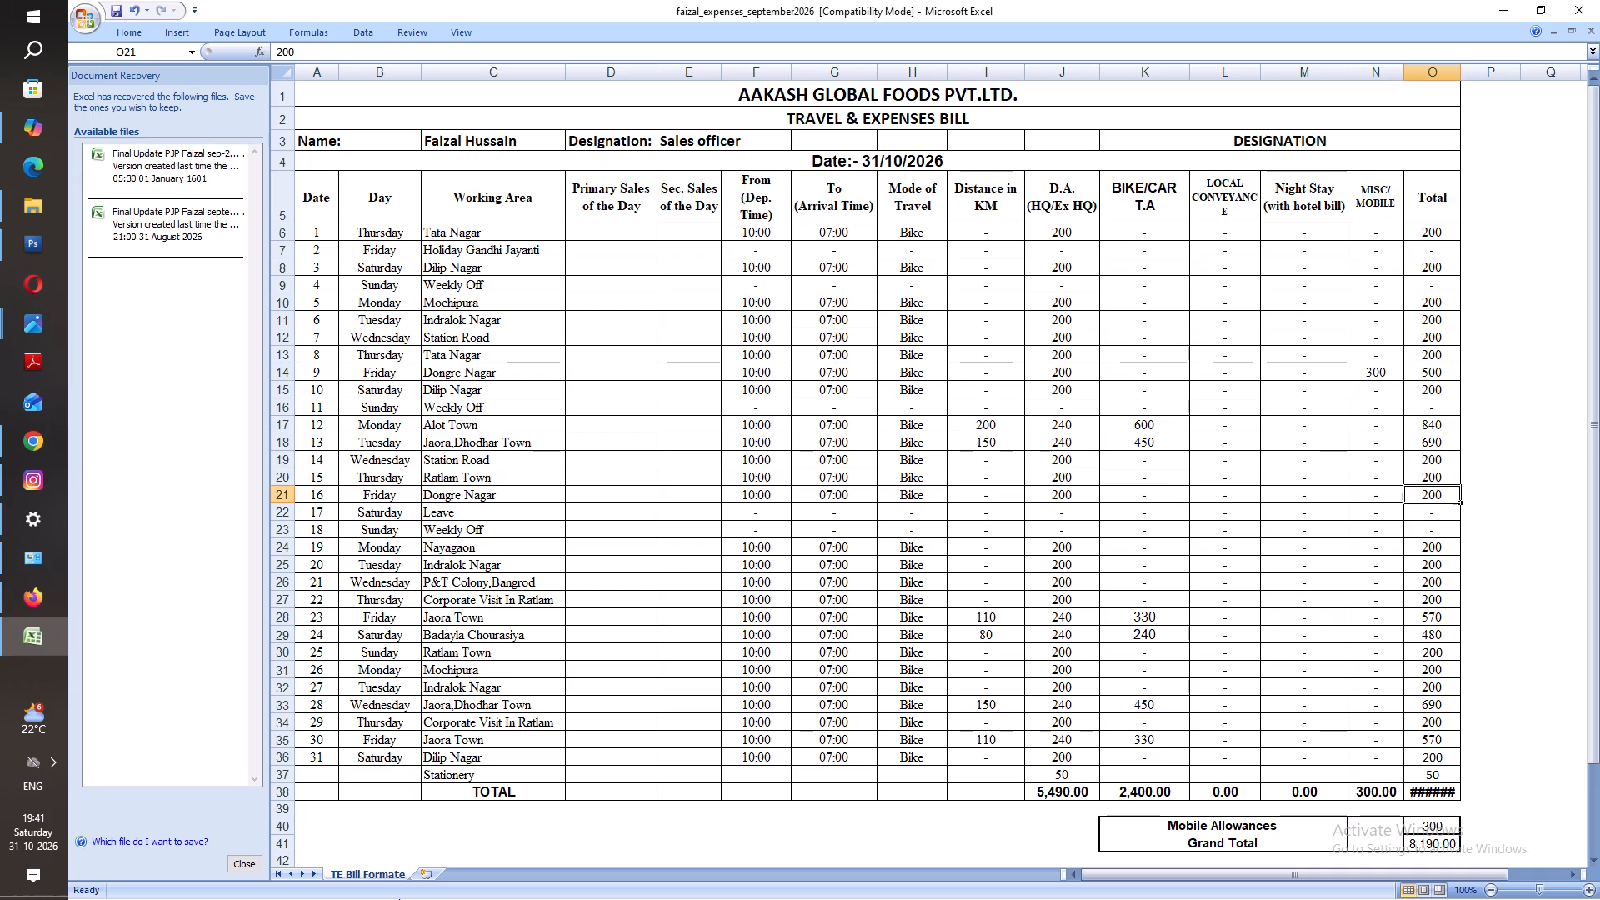
key(Down)
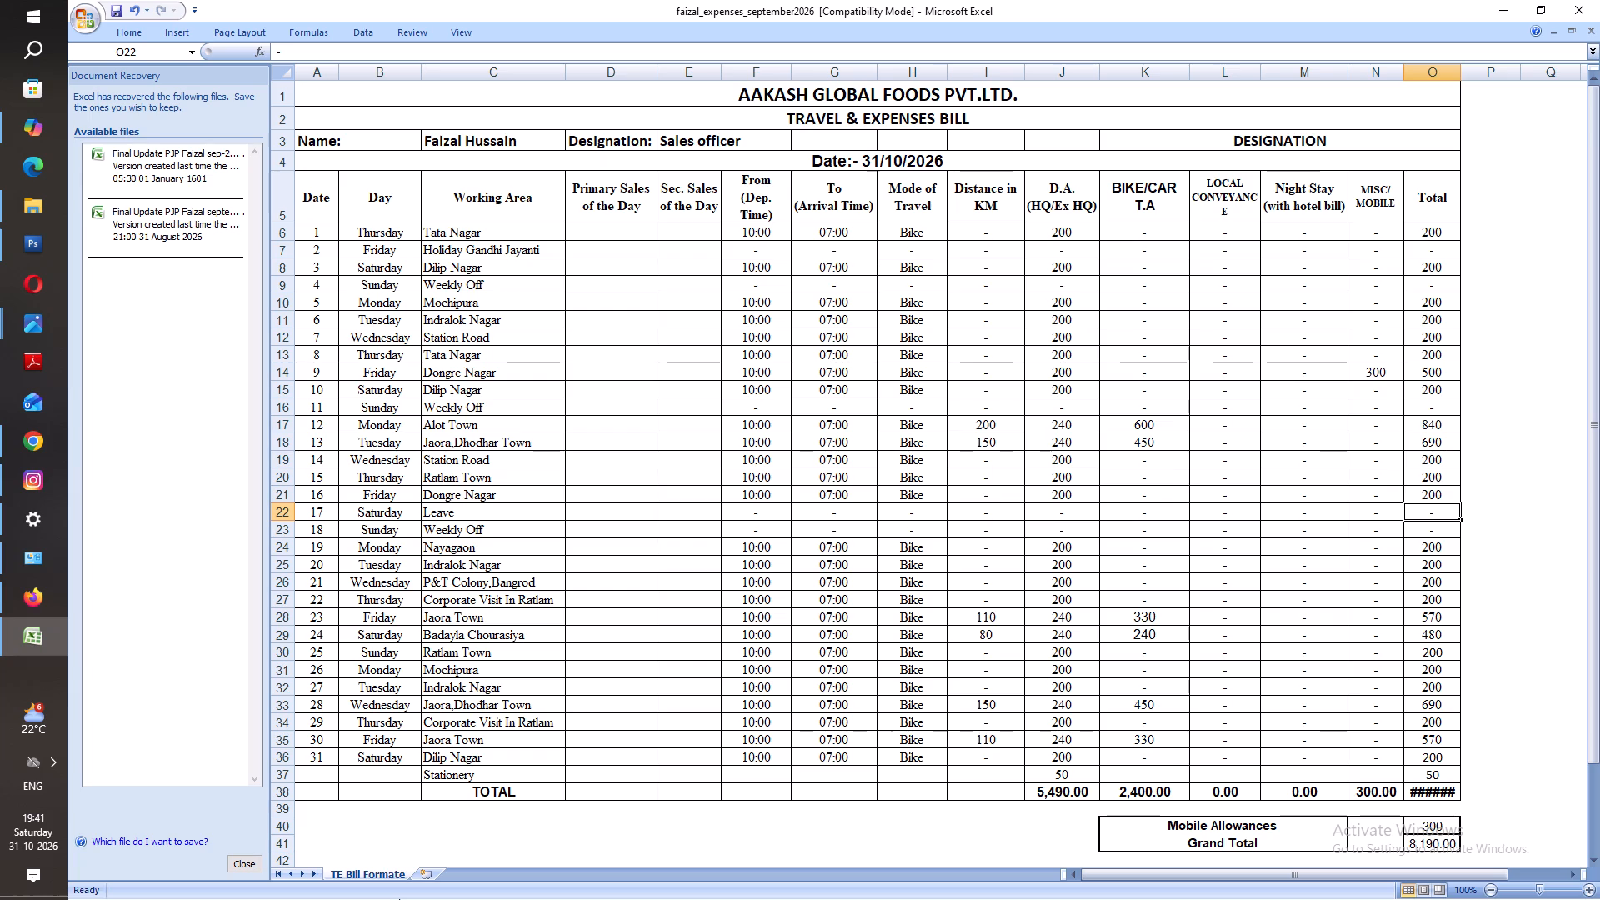
key(Down)
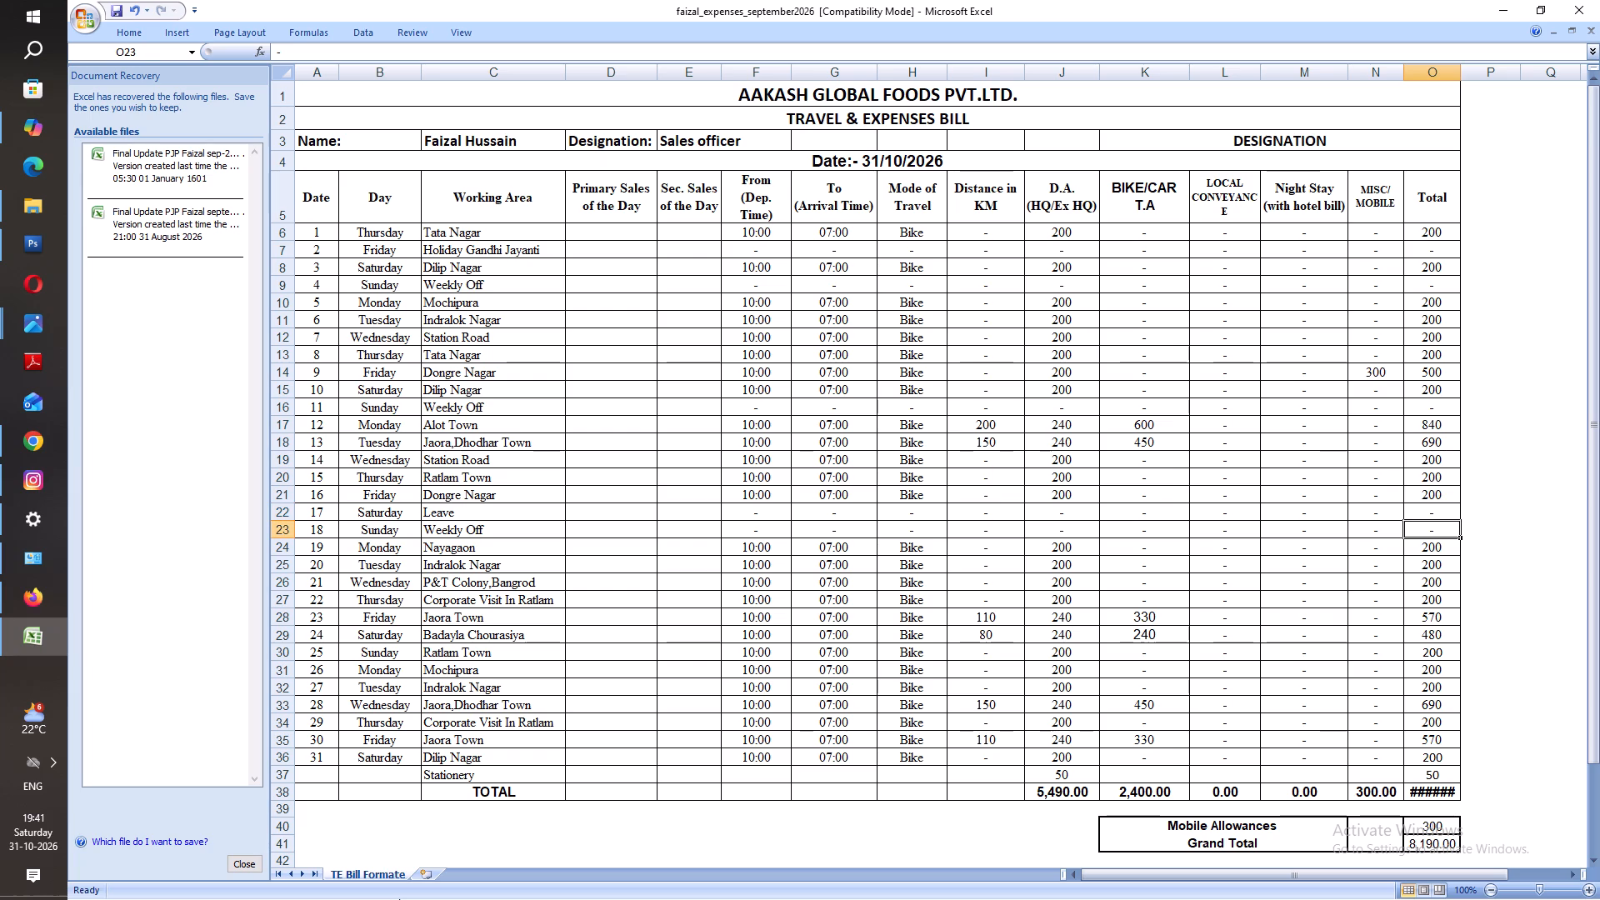
key(Down)
key(Down)
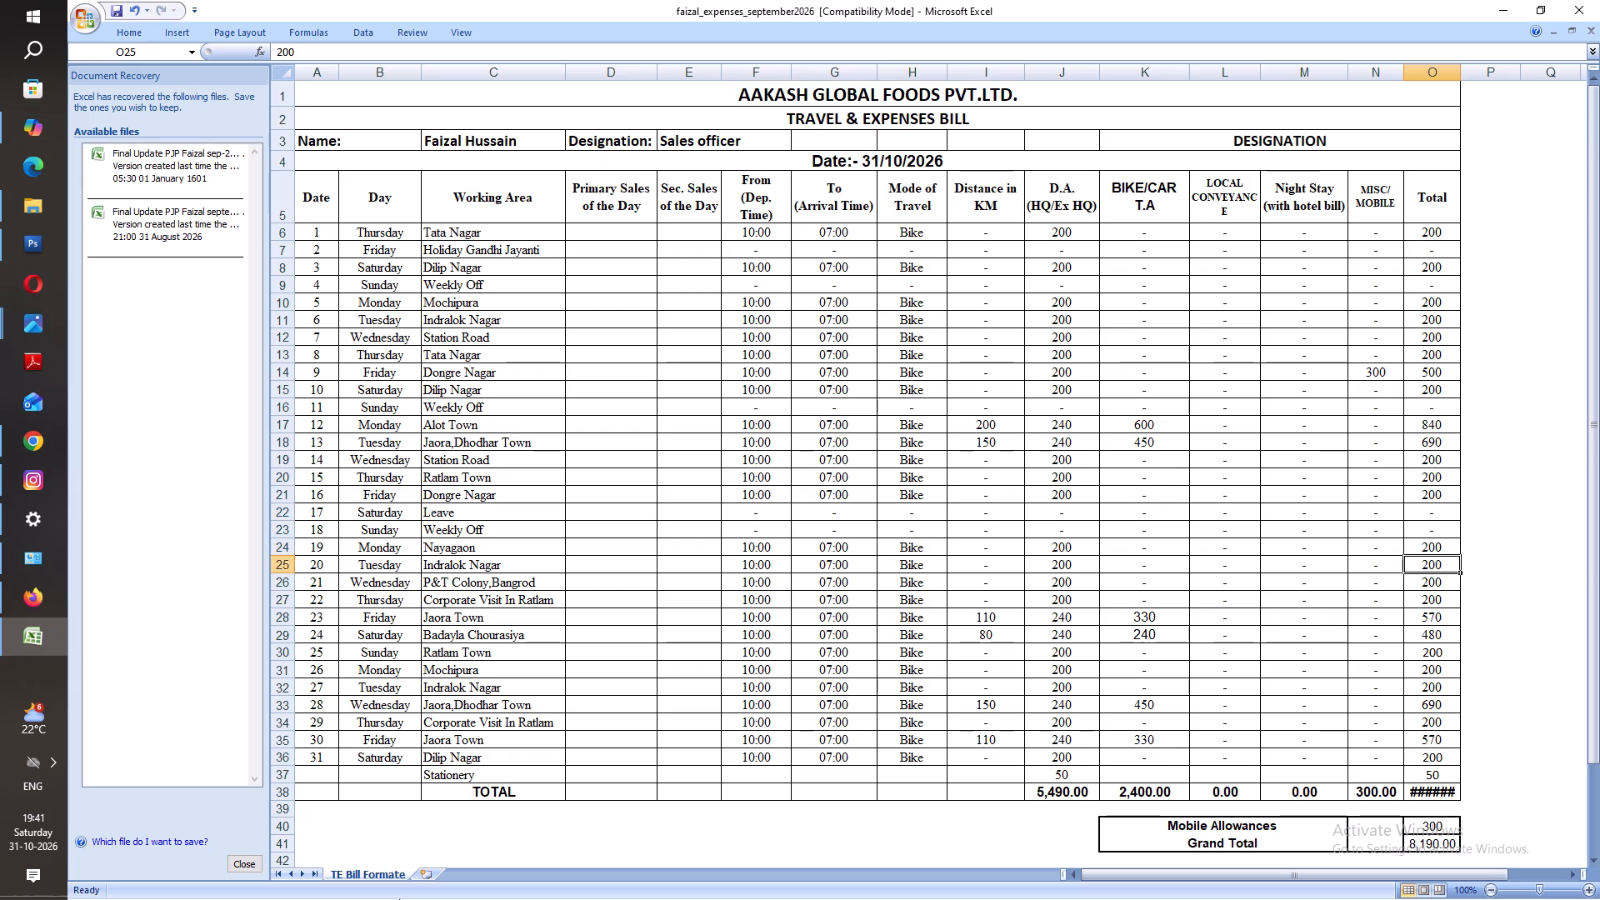
key(Down)
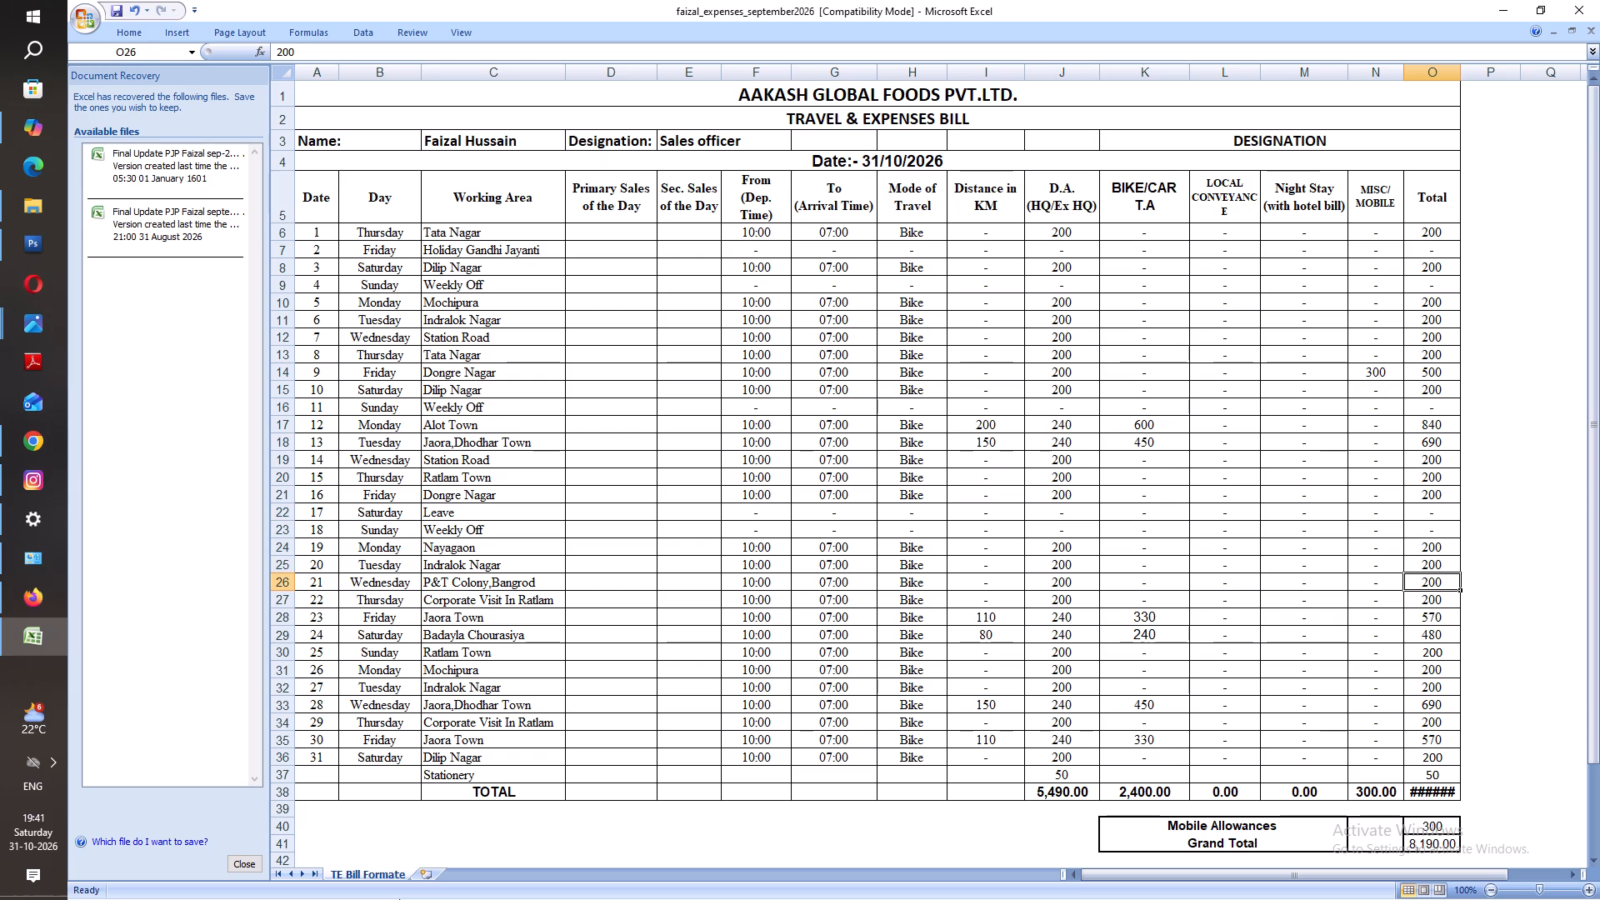
key(Down)
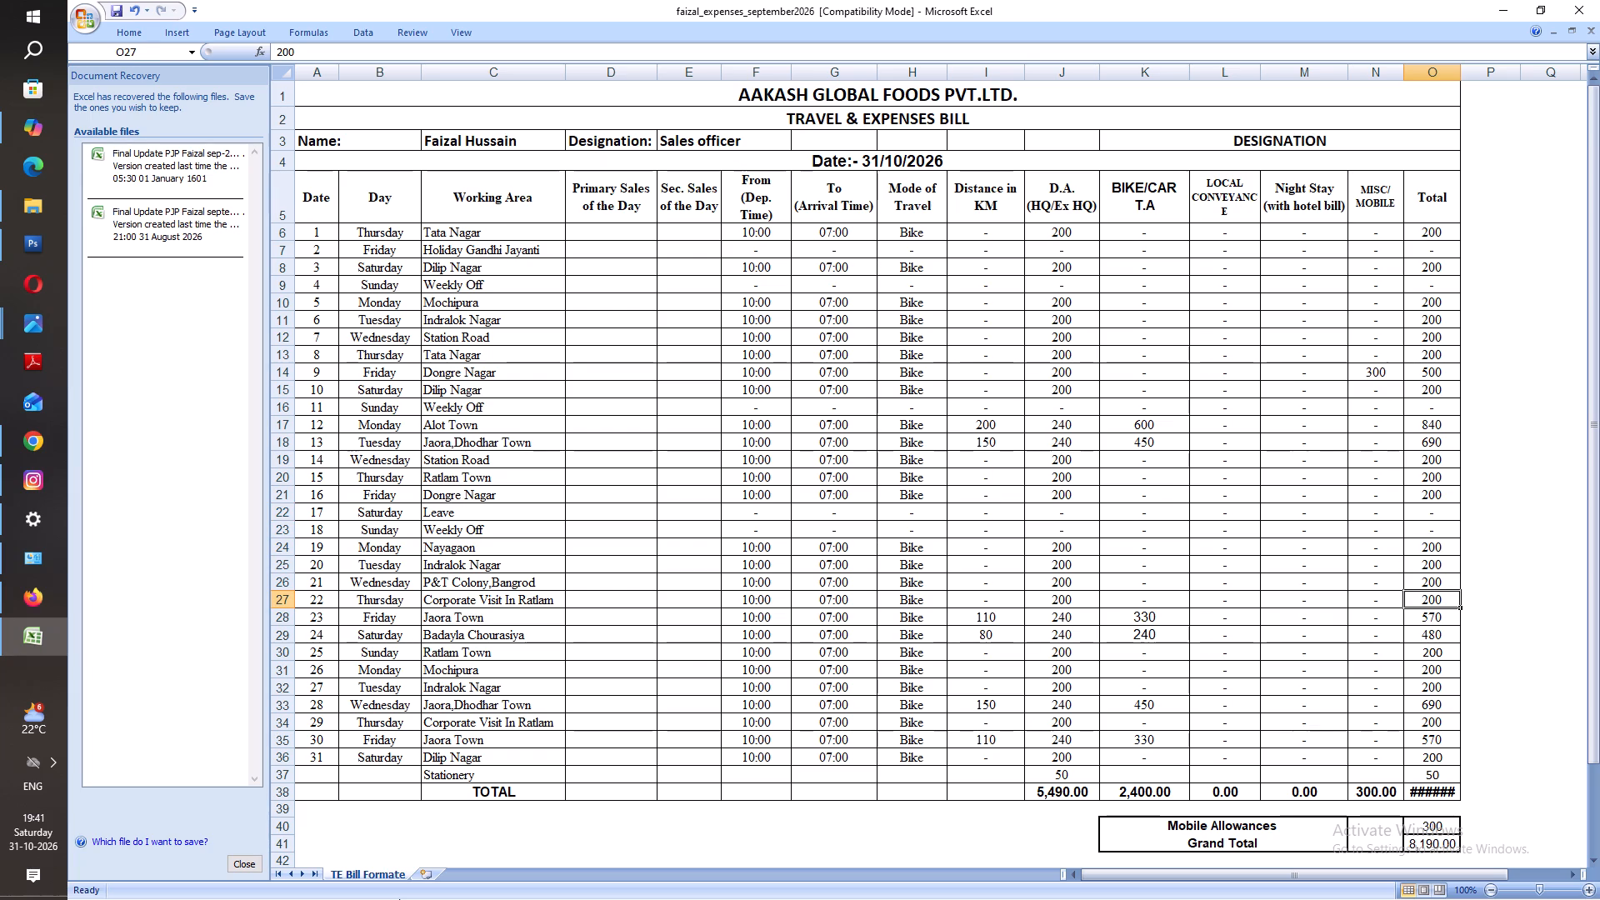
Review the daily Total entries for dates 23 to 30, checking the outstation days against their D.A. and Bike/Car T.A.
key(Down)
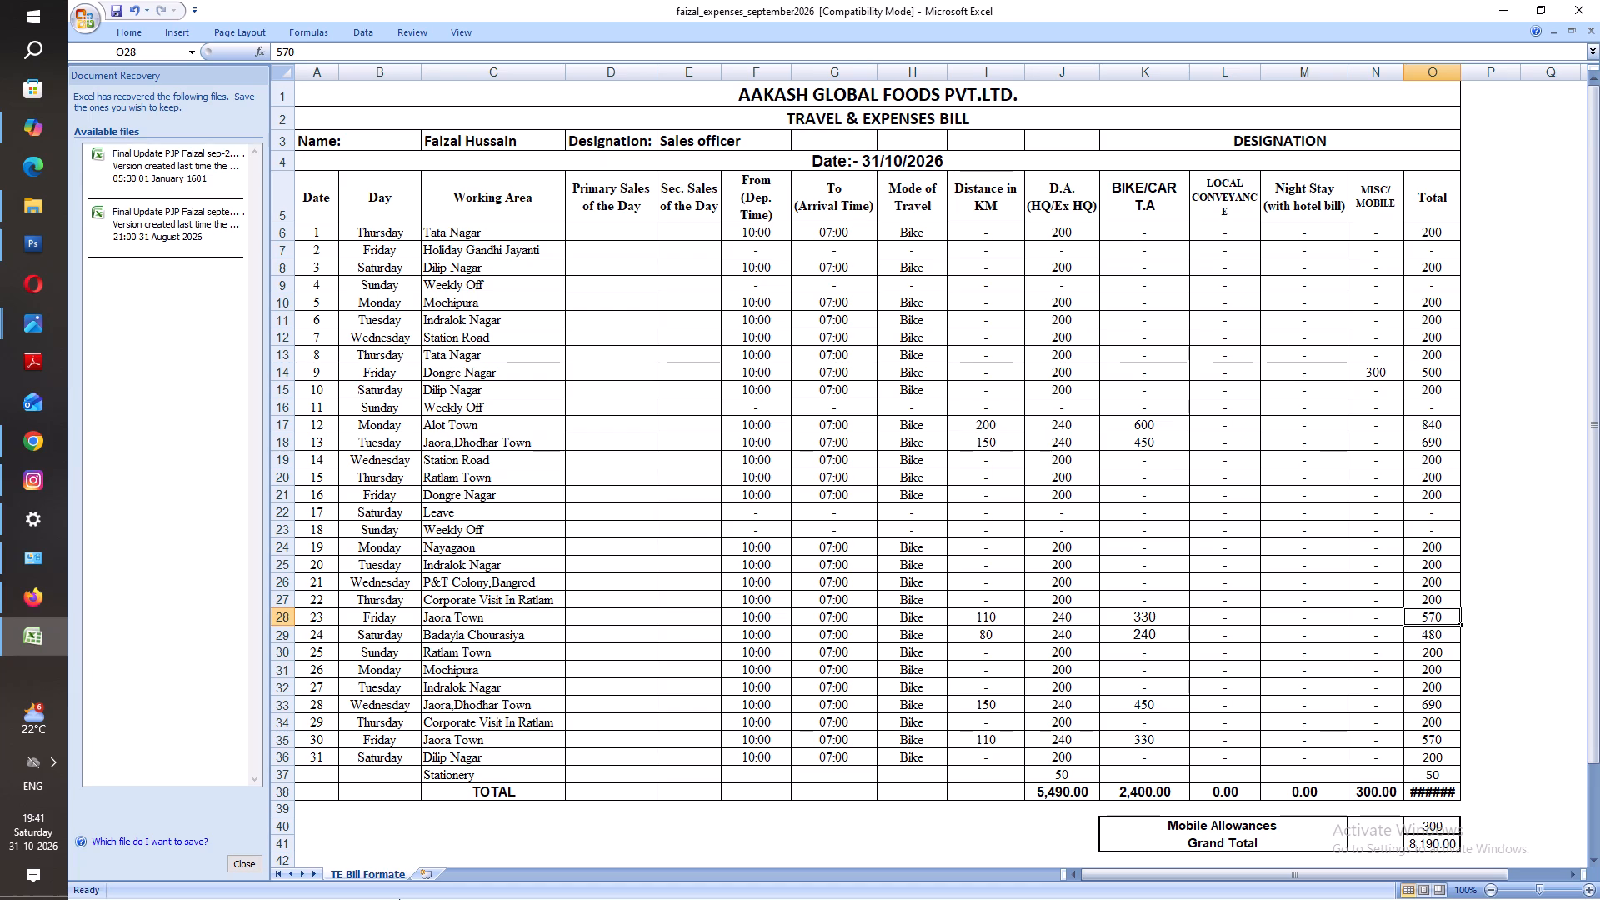
key(Down)
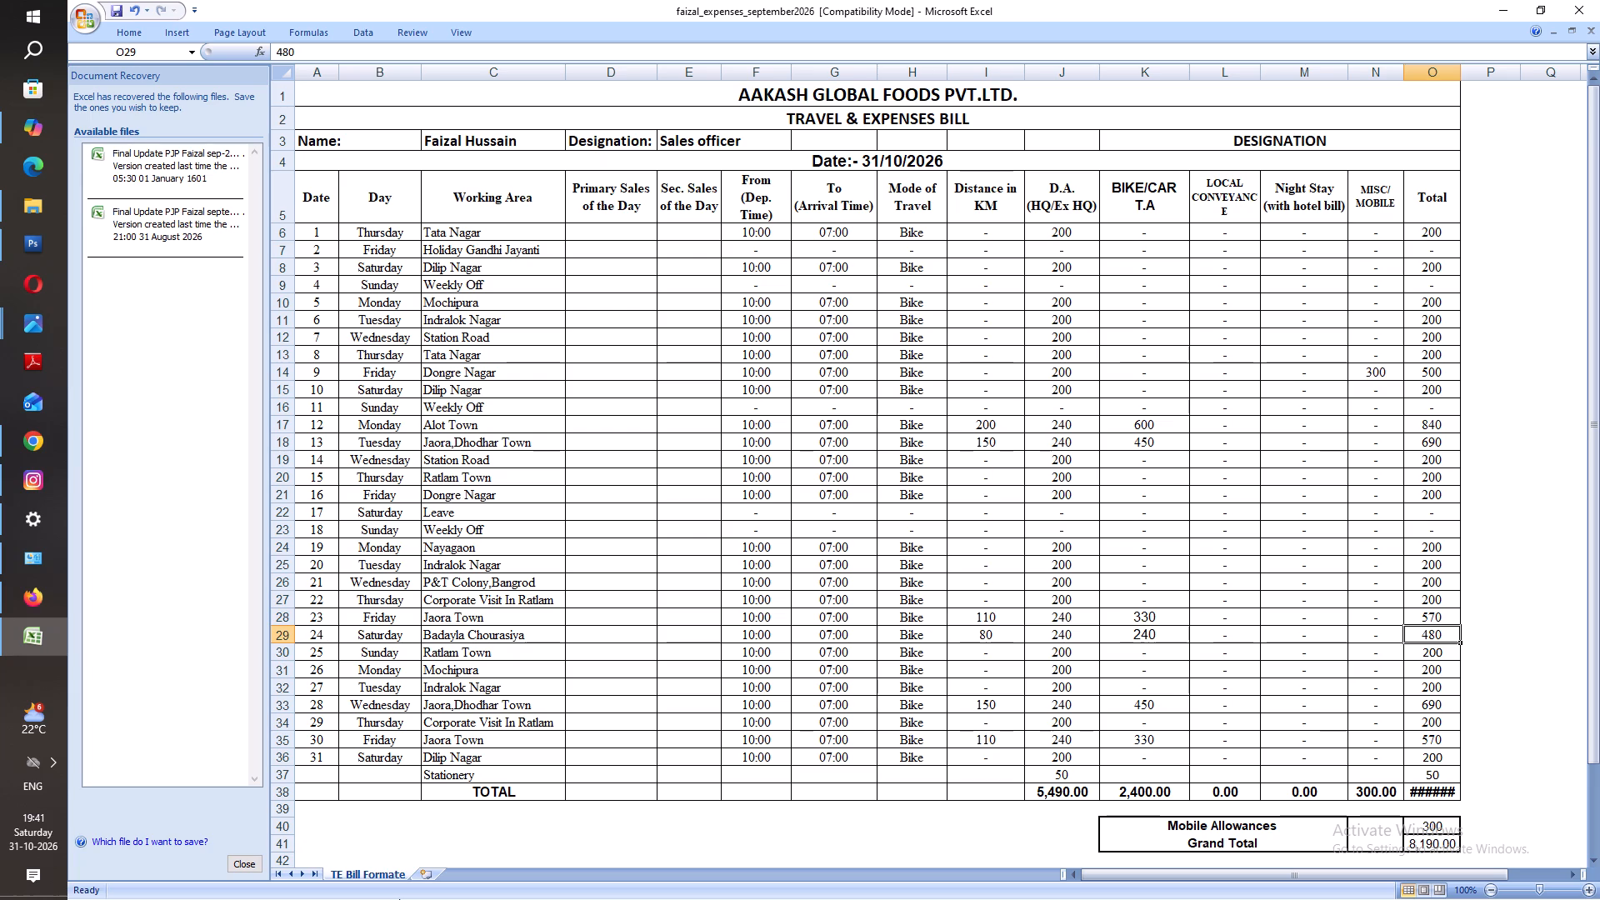
key(Down)
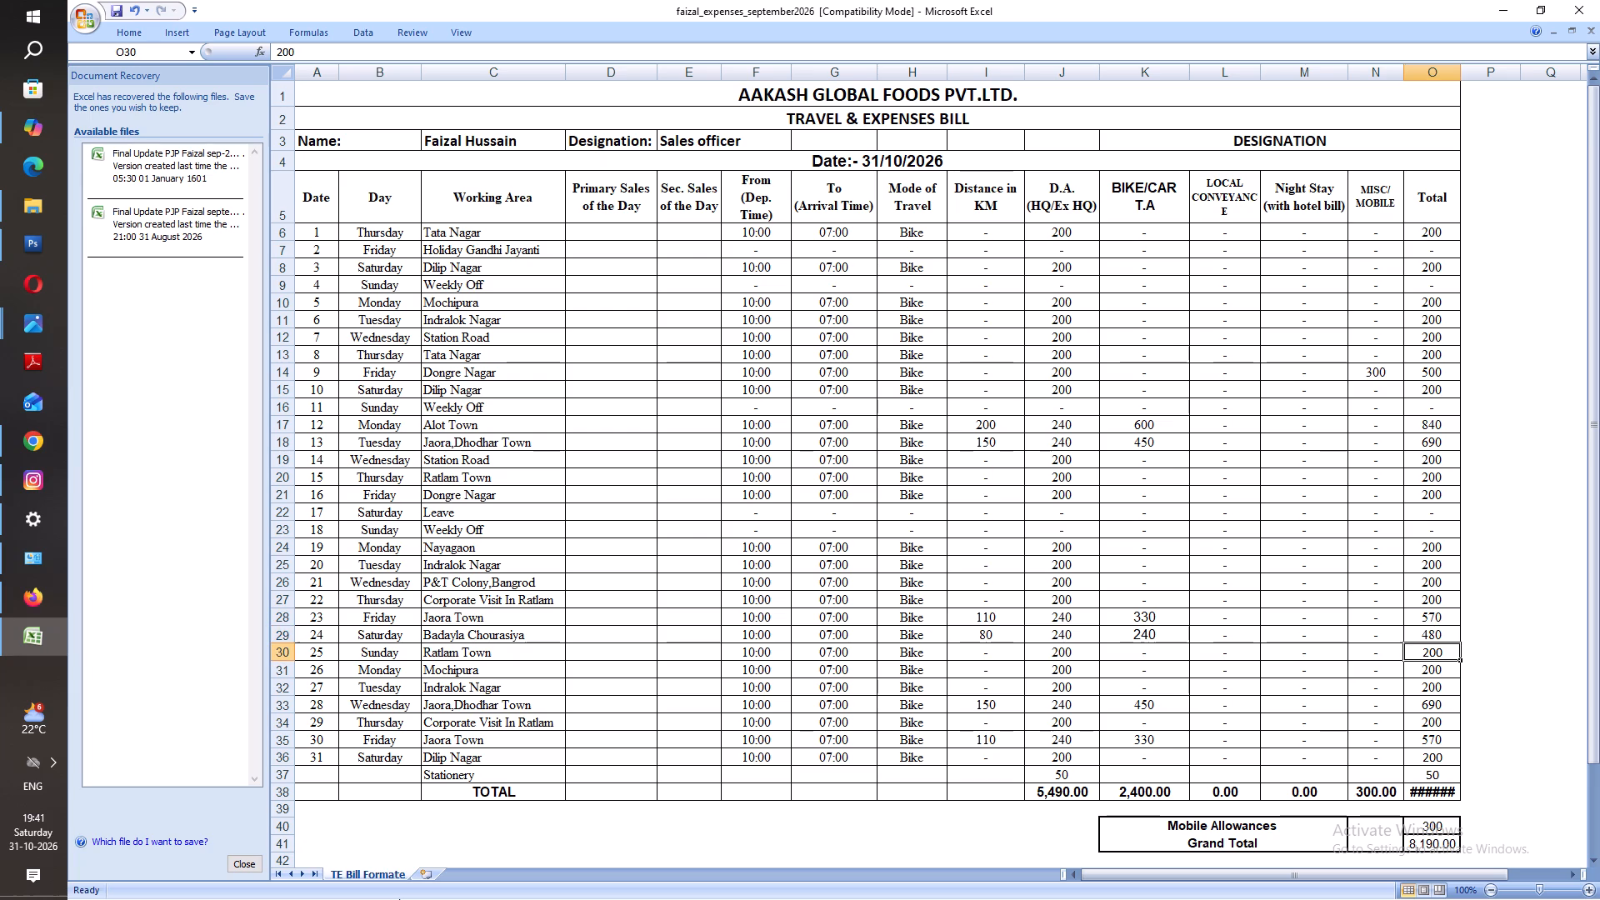
key(Down)
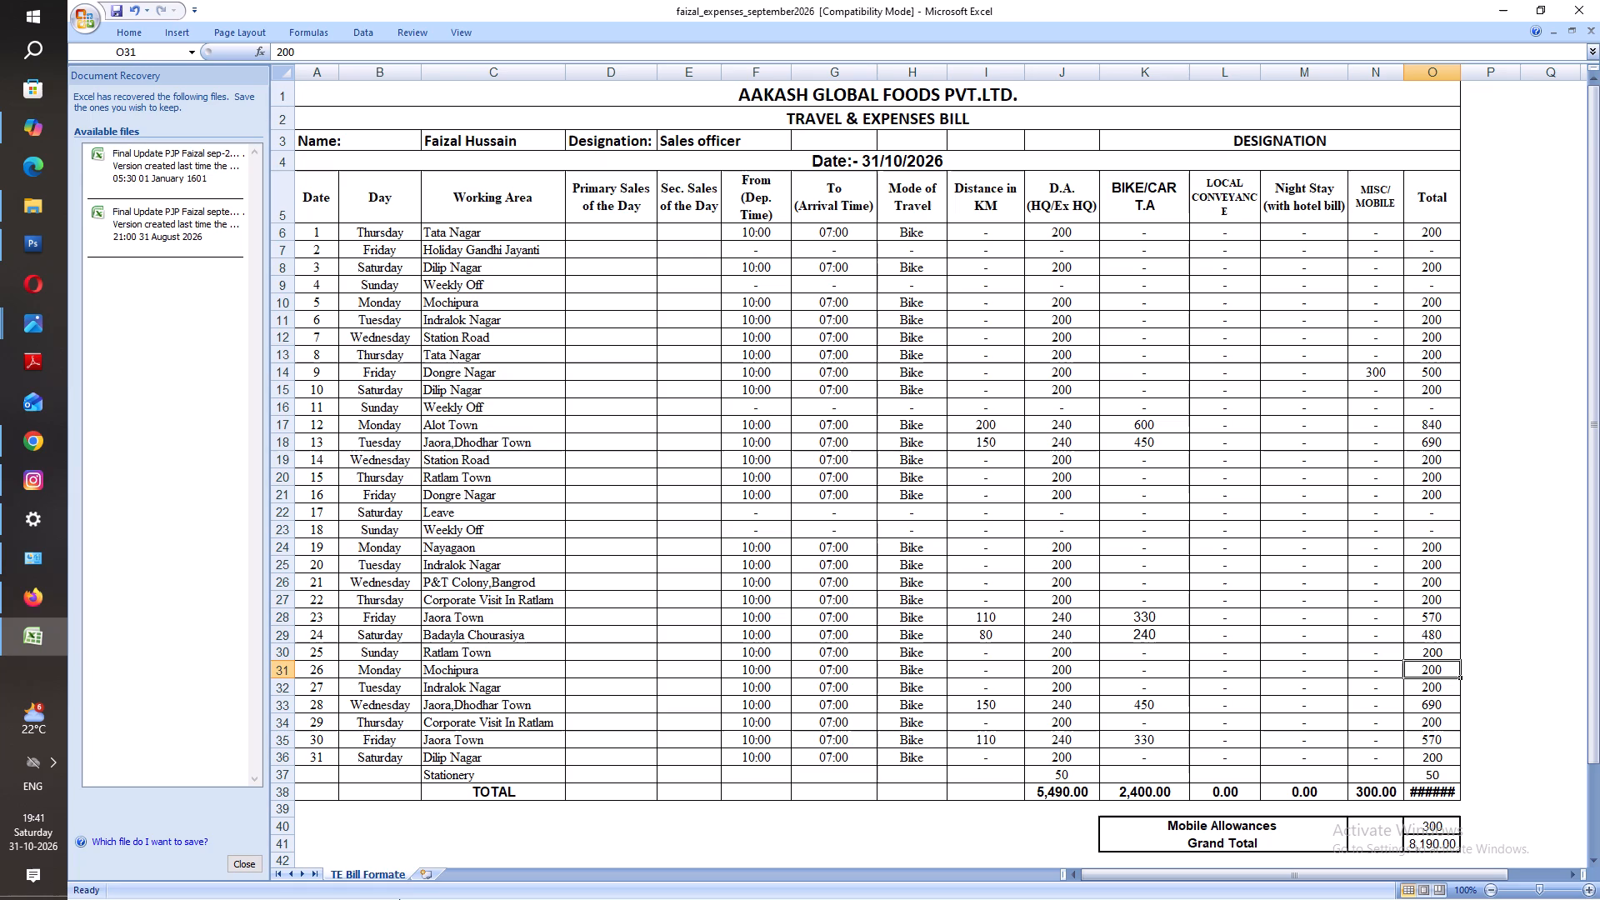
key(Down)
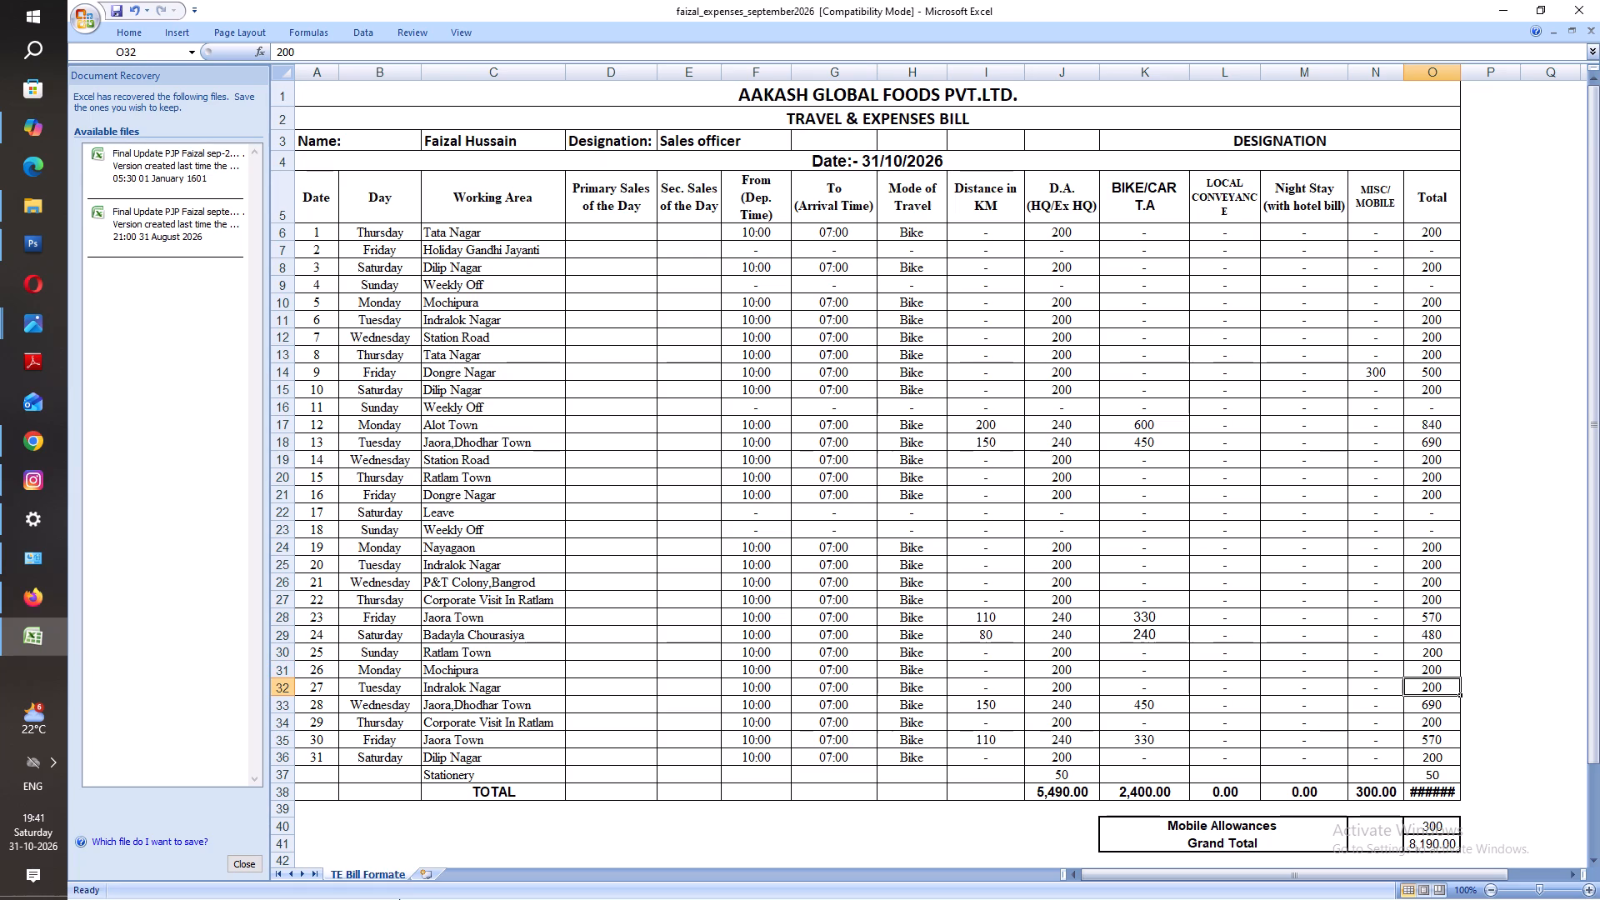
key(Down)
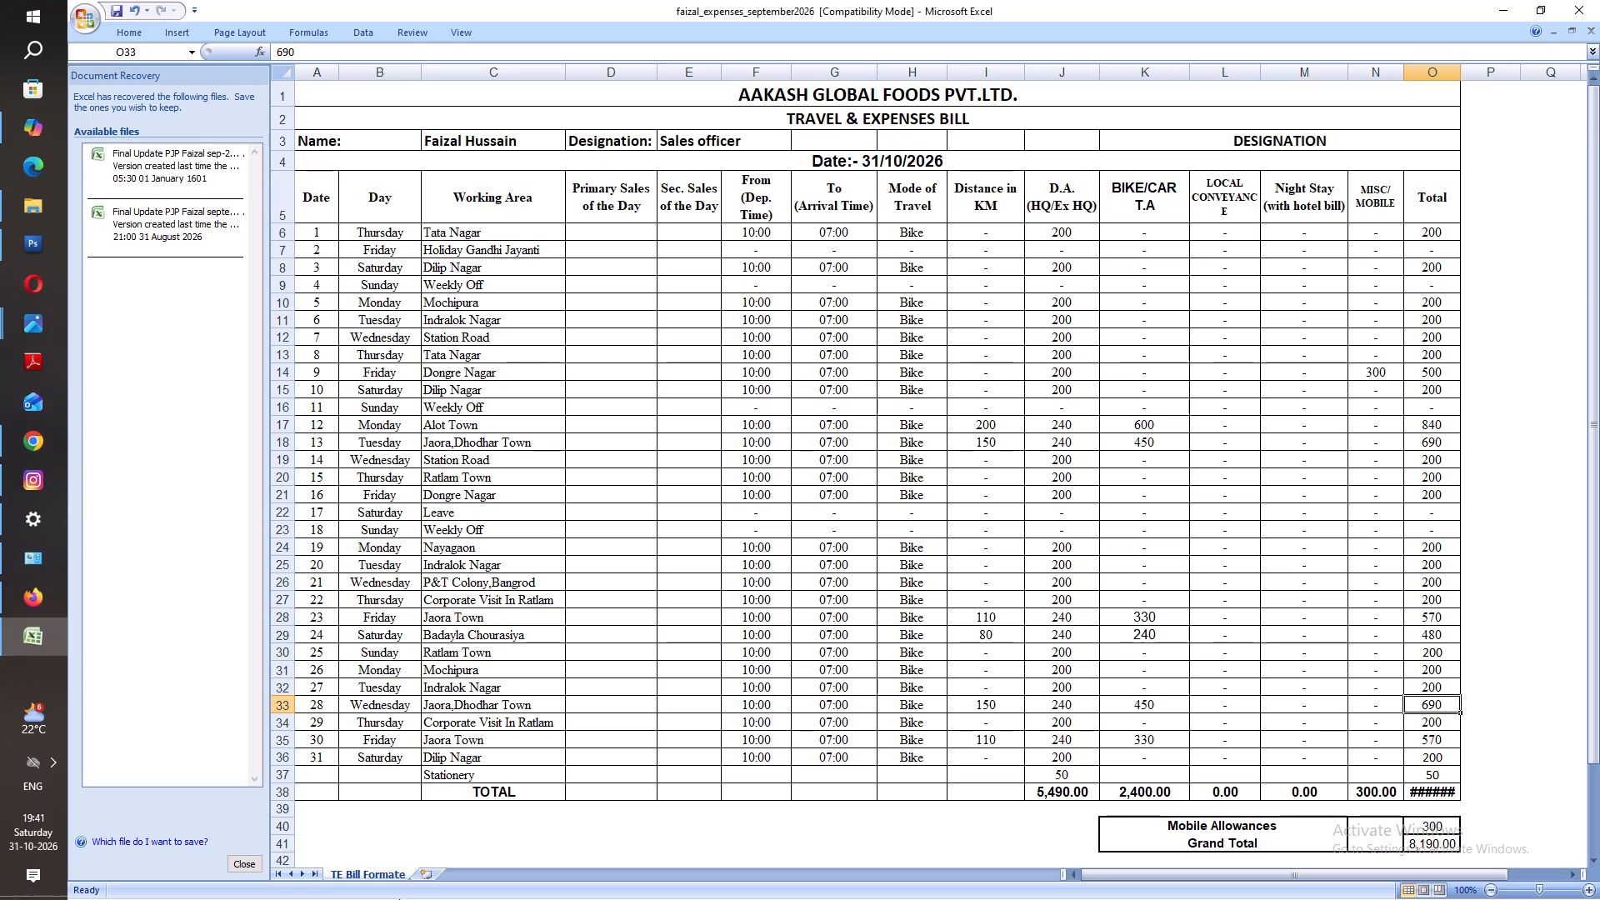
key(Down)
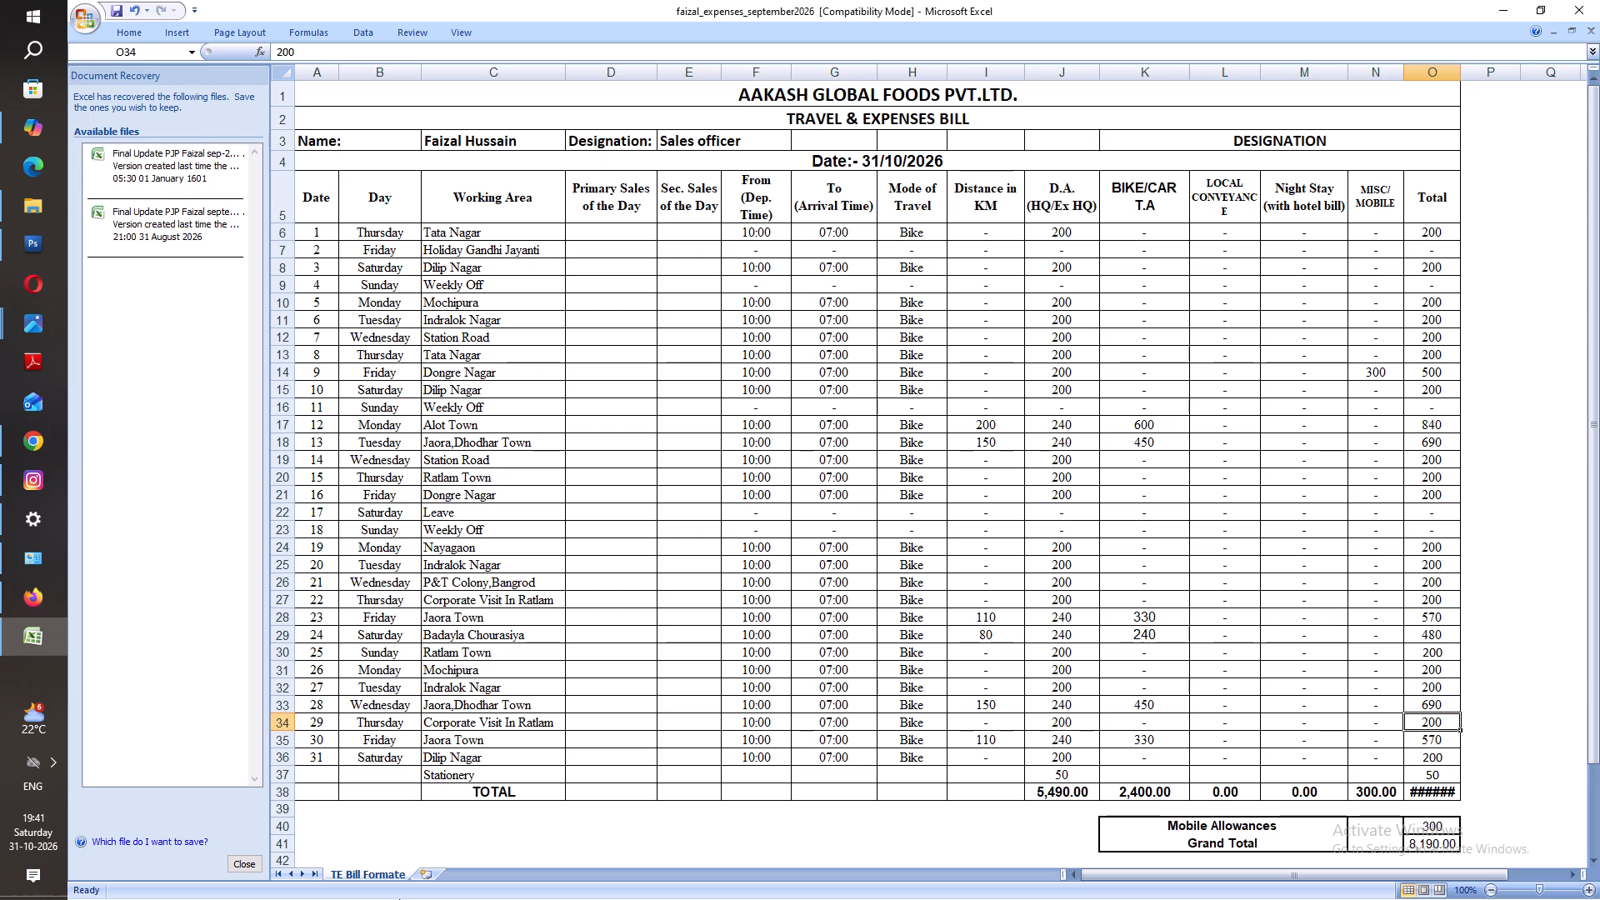
key(Down)
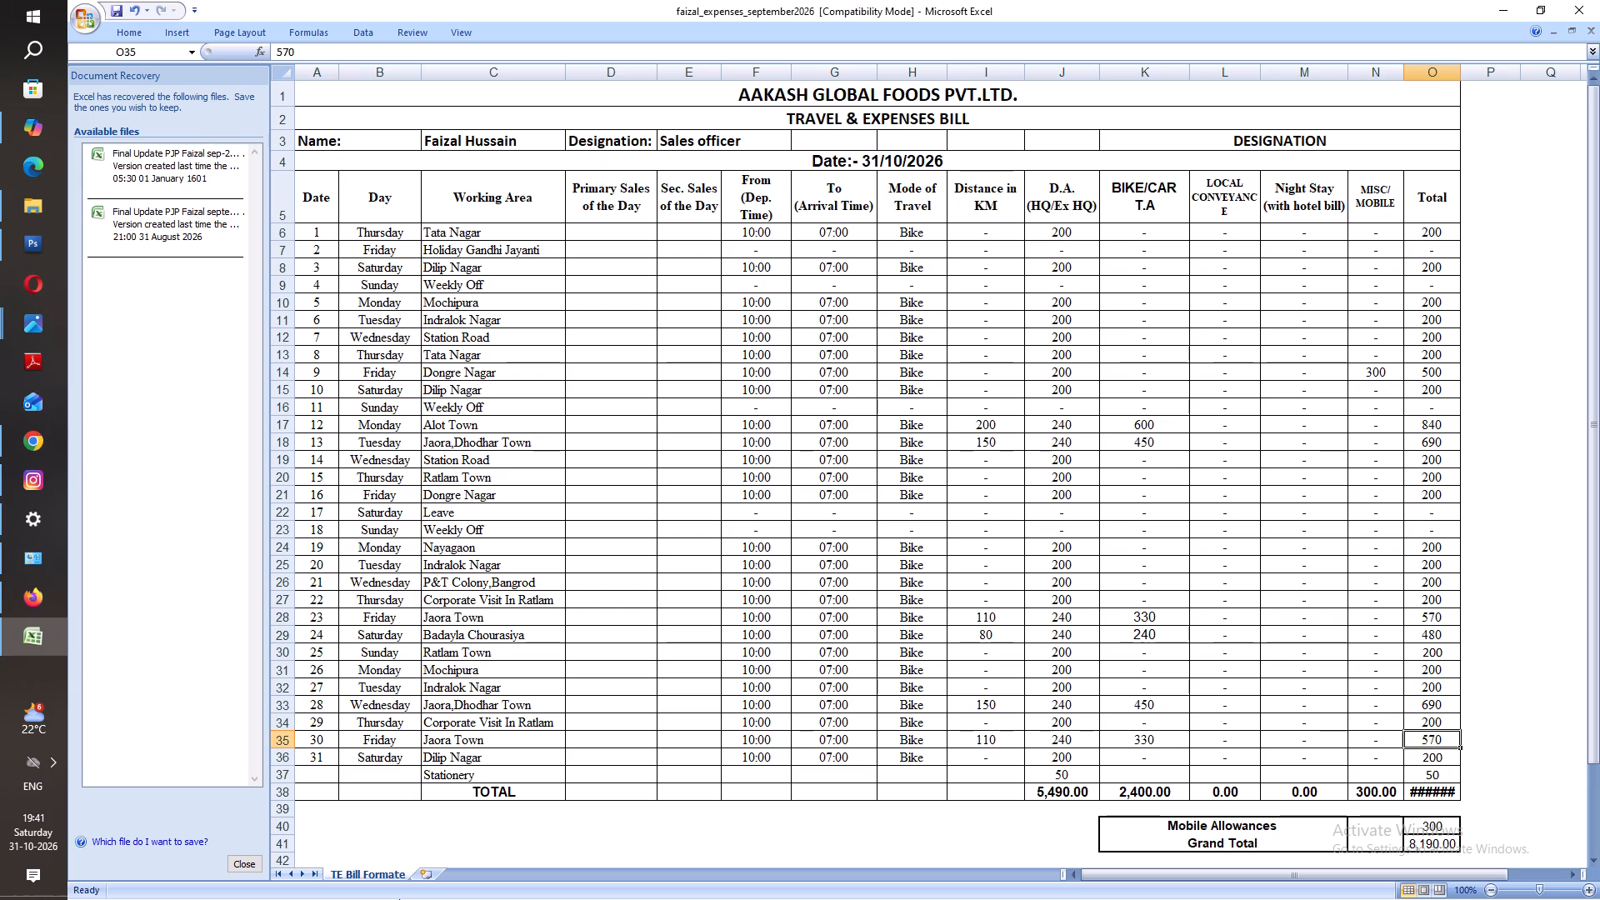
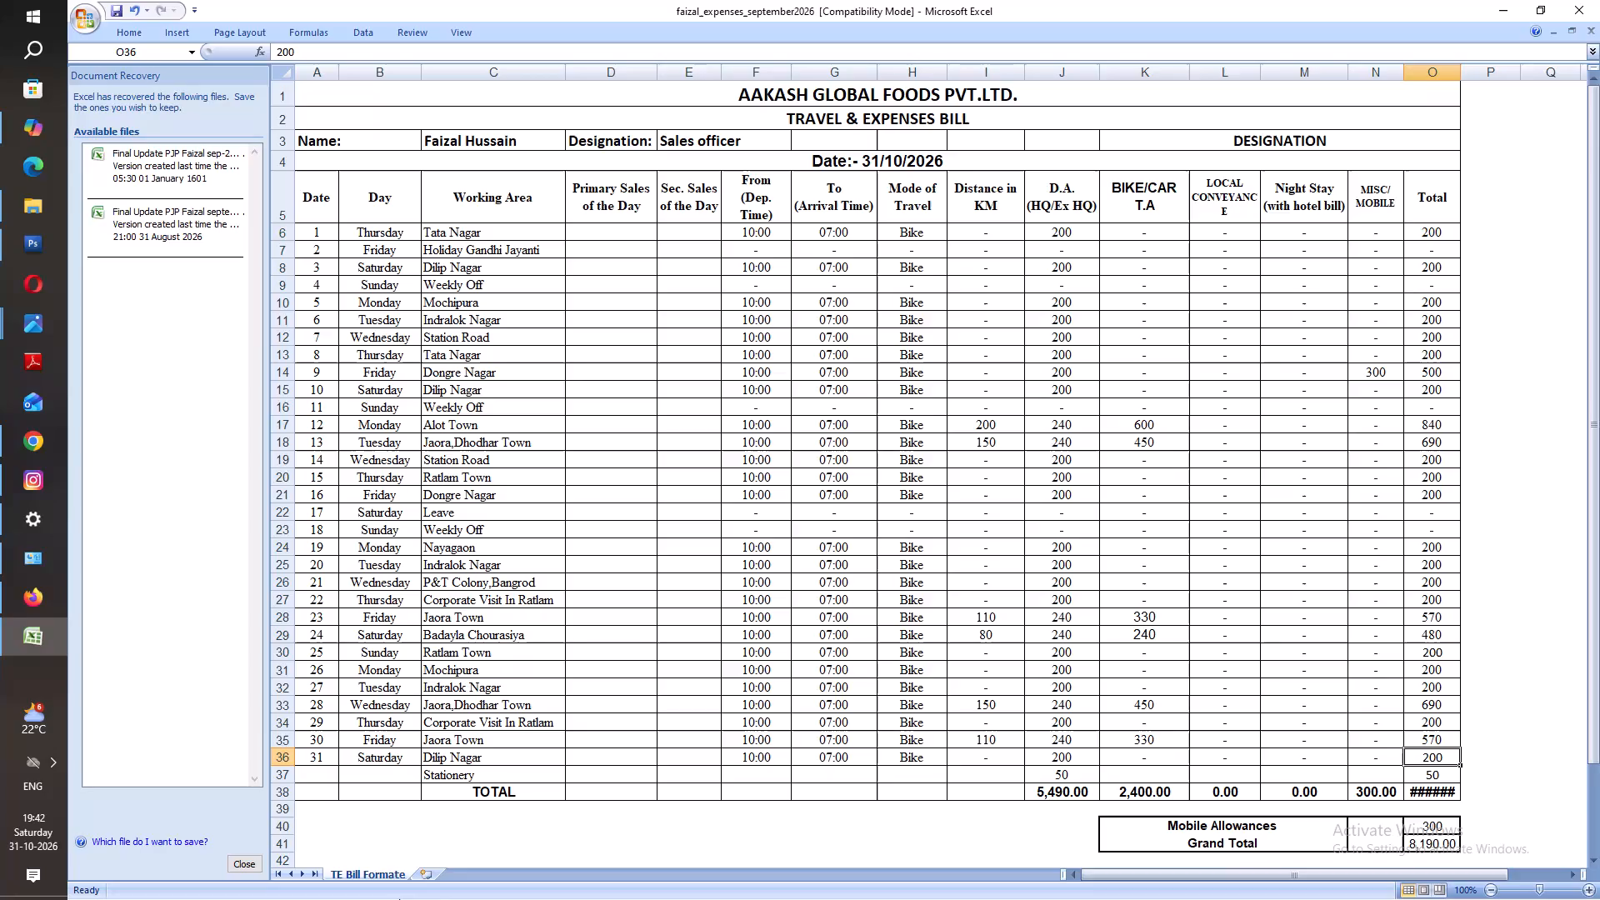
Review the closing entries of the Total column, from date 31 and Stationery through the TOTAL row, Mobile Allowances and Grand Total.
key(Down)
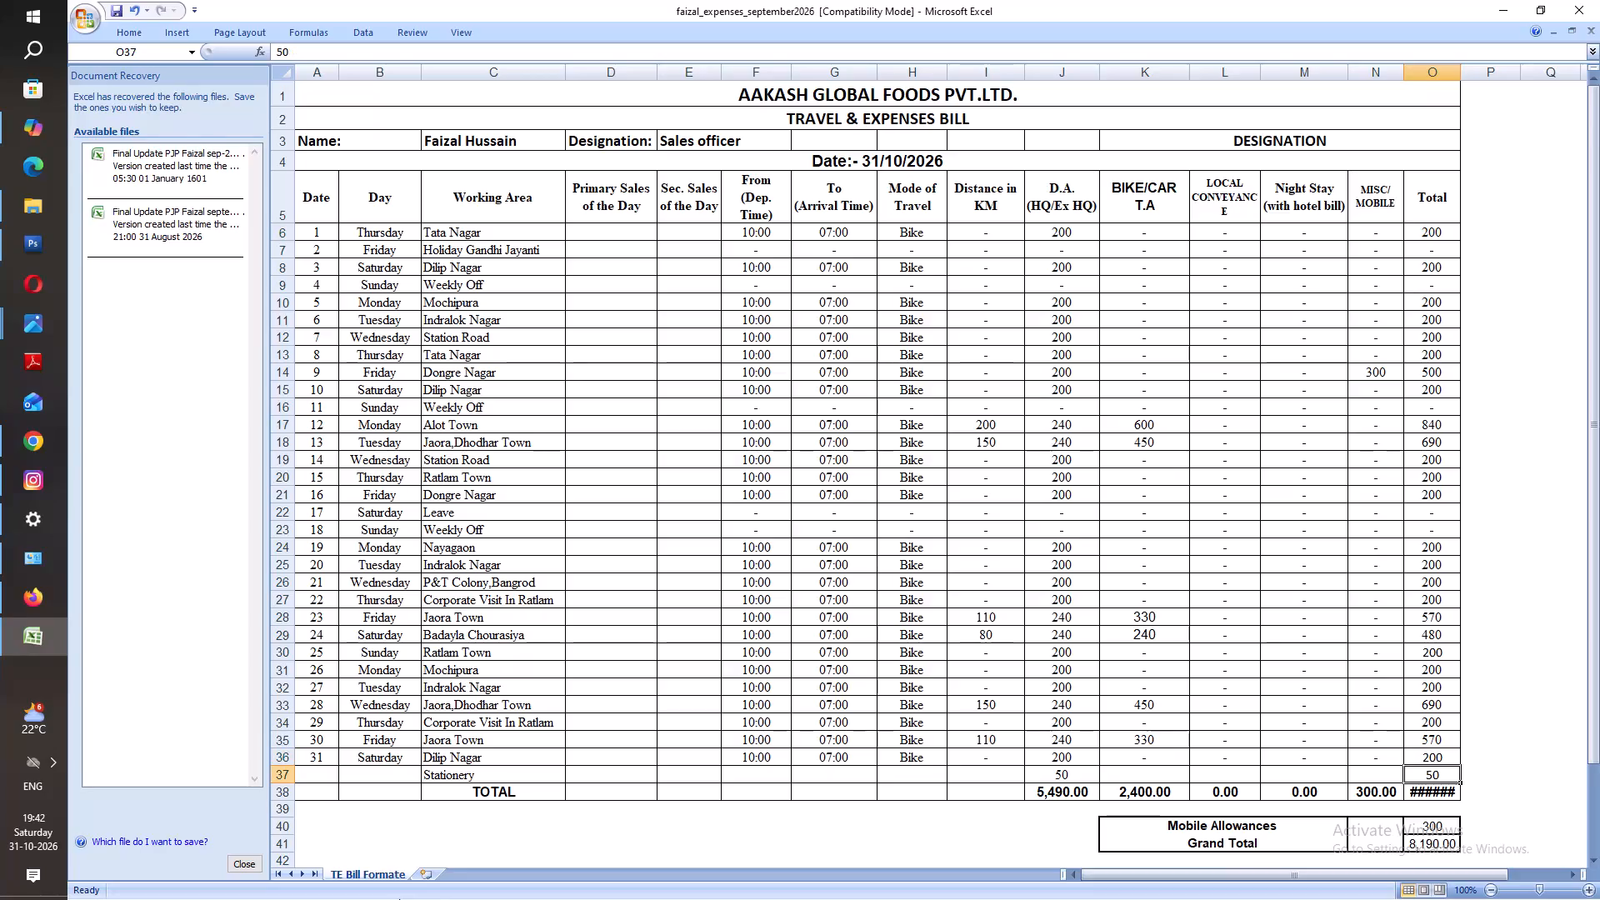
key(Down)
key(Down)
key(Down)
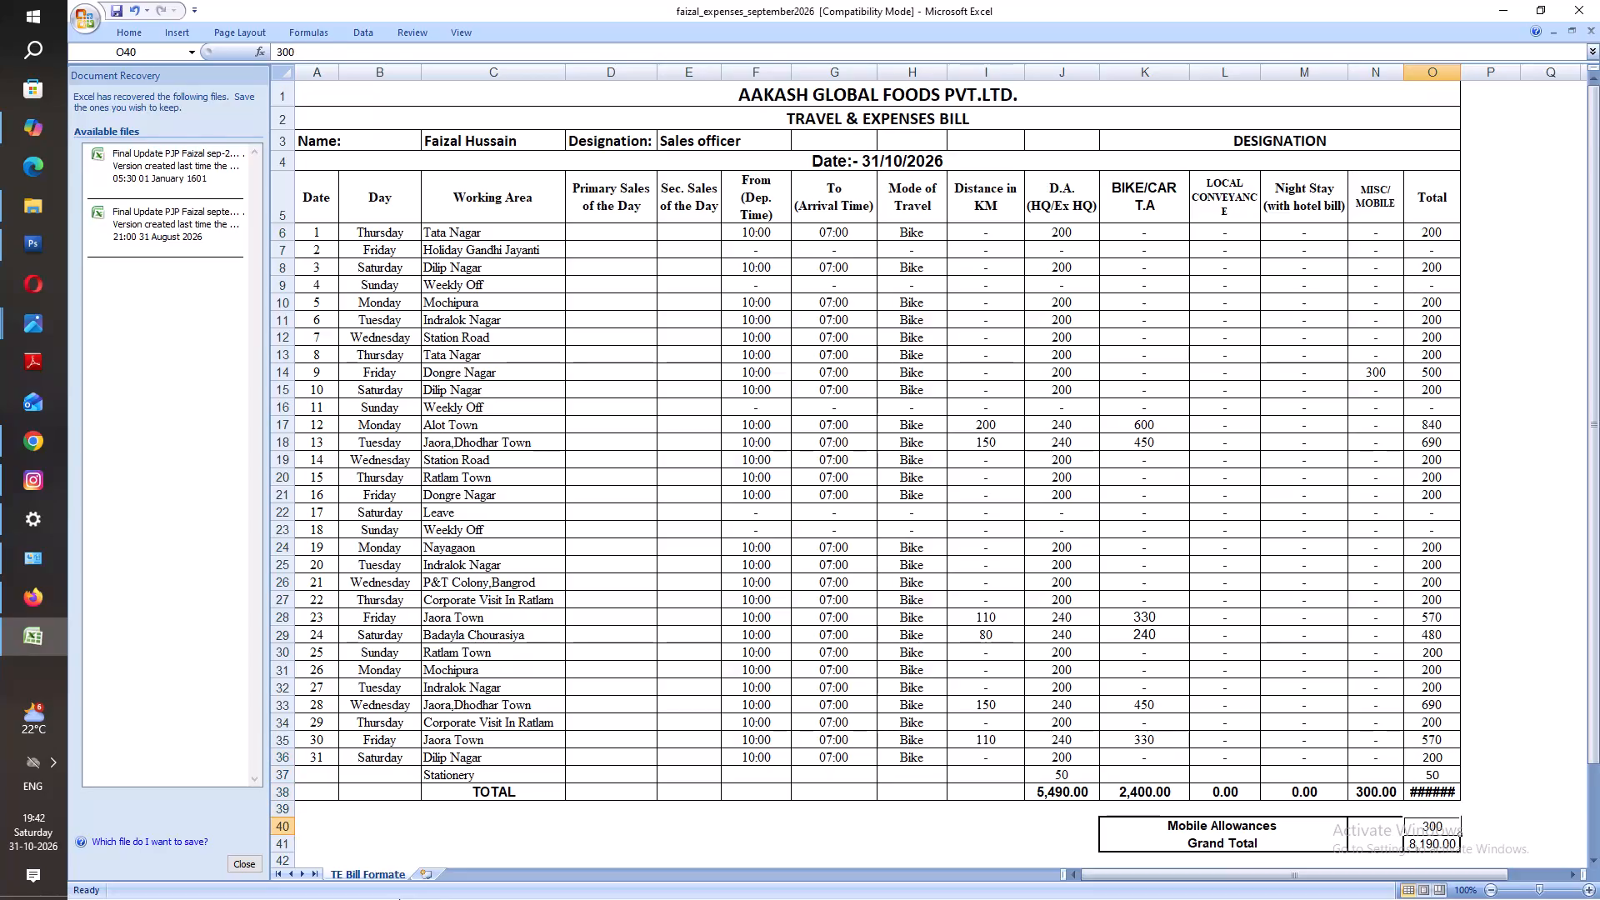
key(Down)
key(Down)
key(Down)
key(Down)
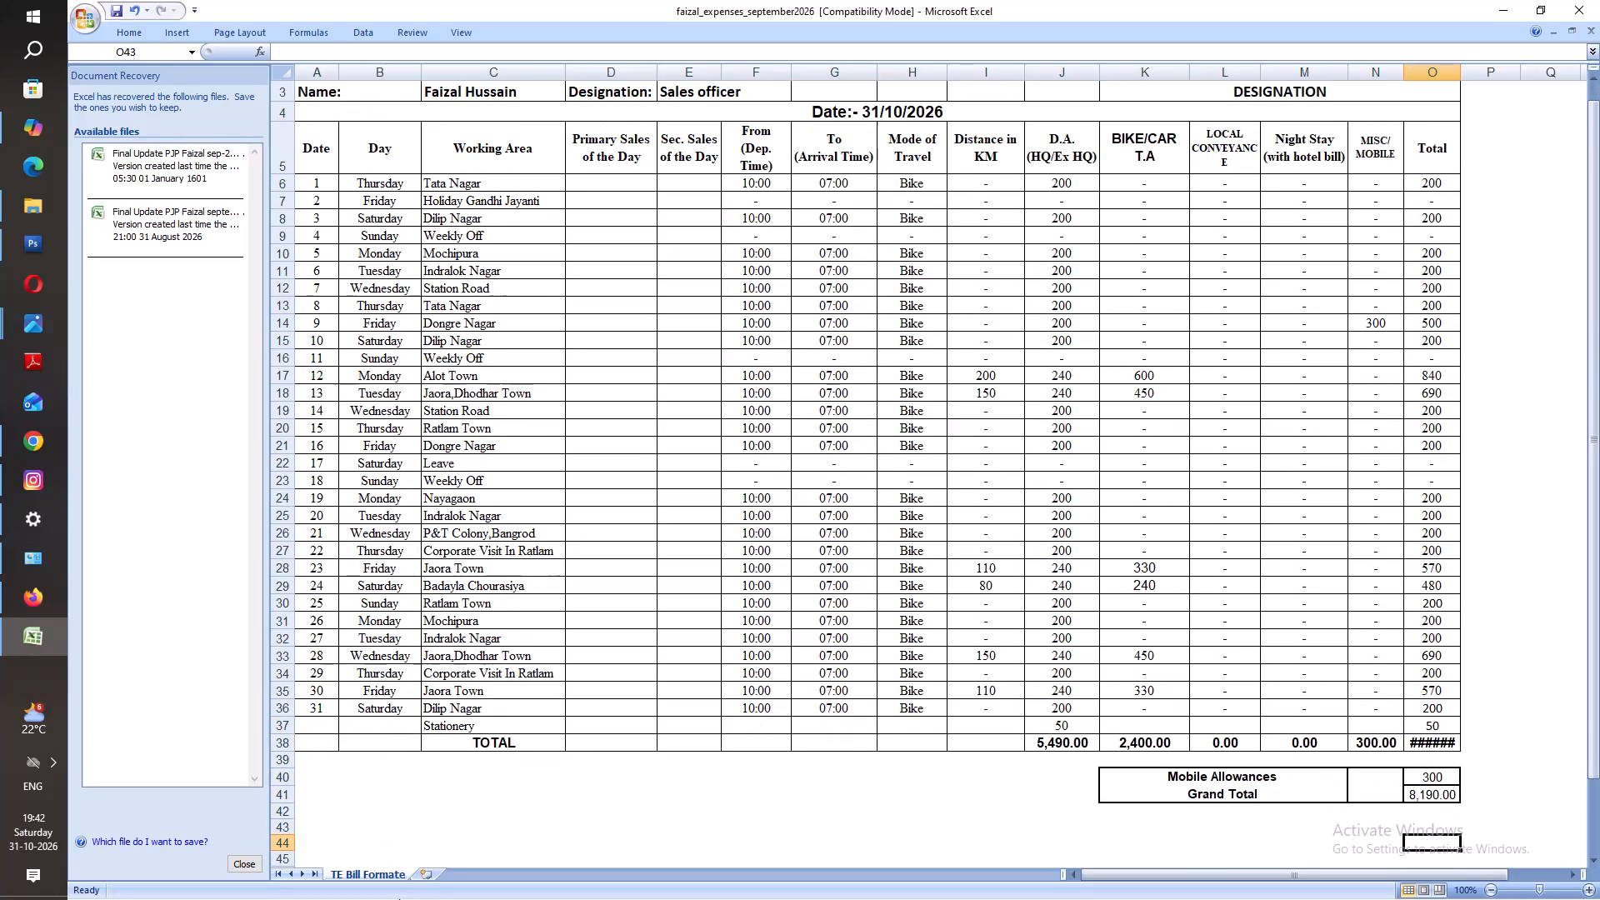
key(Up)
key(Up)
key(Up)
key(Up)
key(Up)
key(Up)
key(Up)
key(Up)
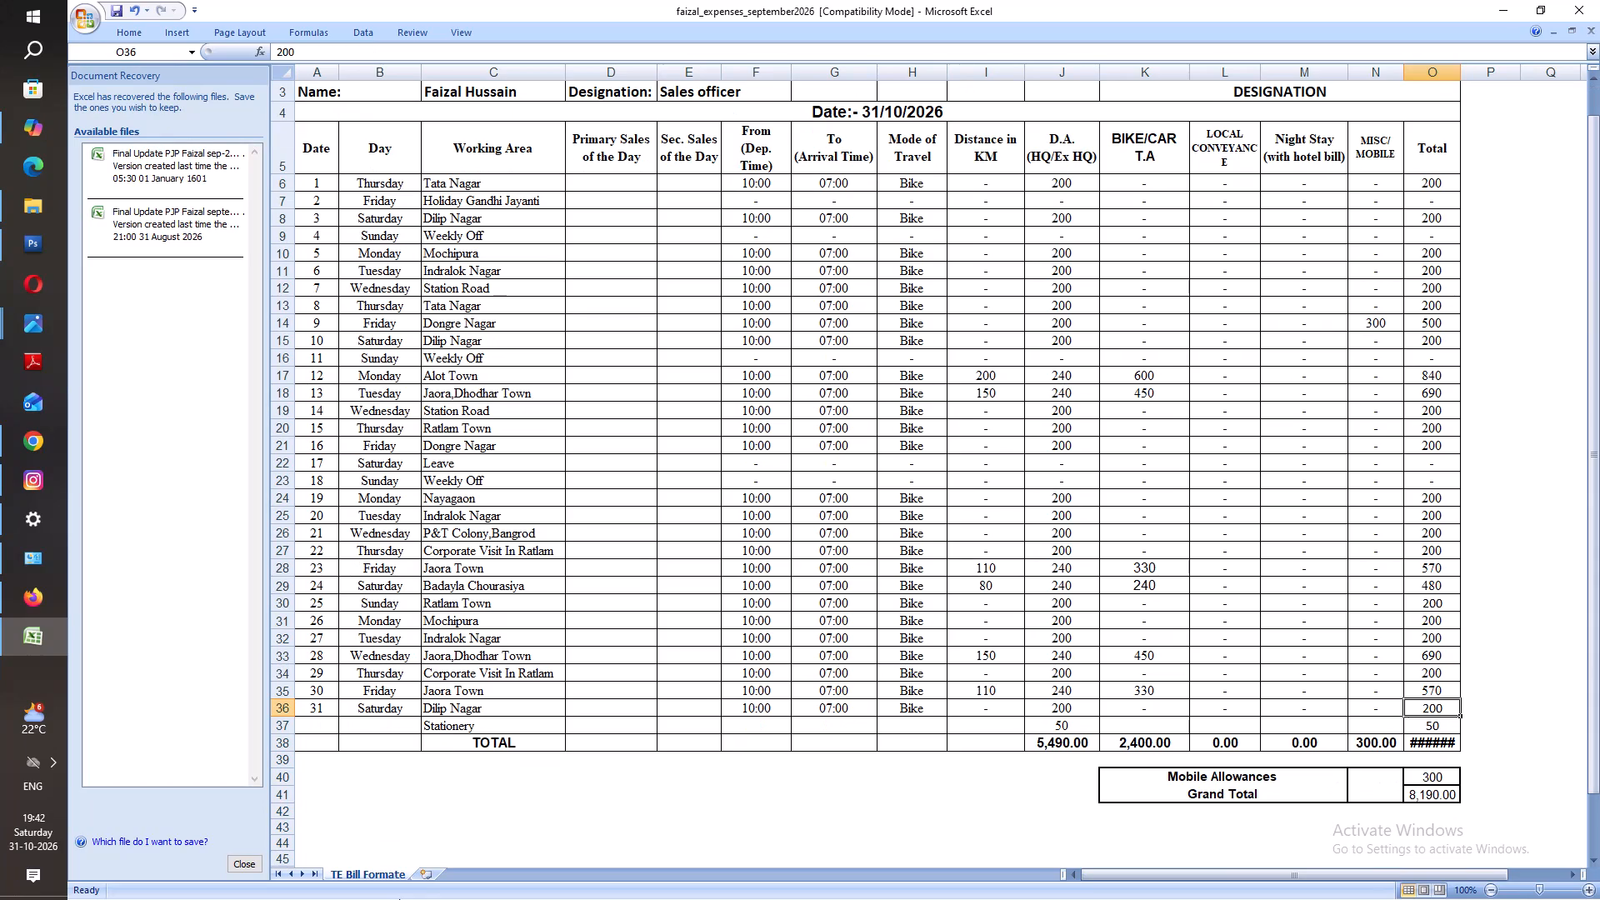
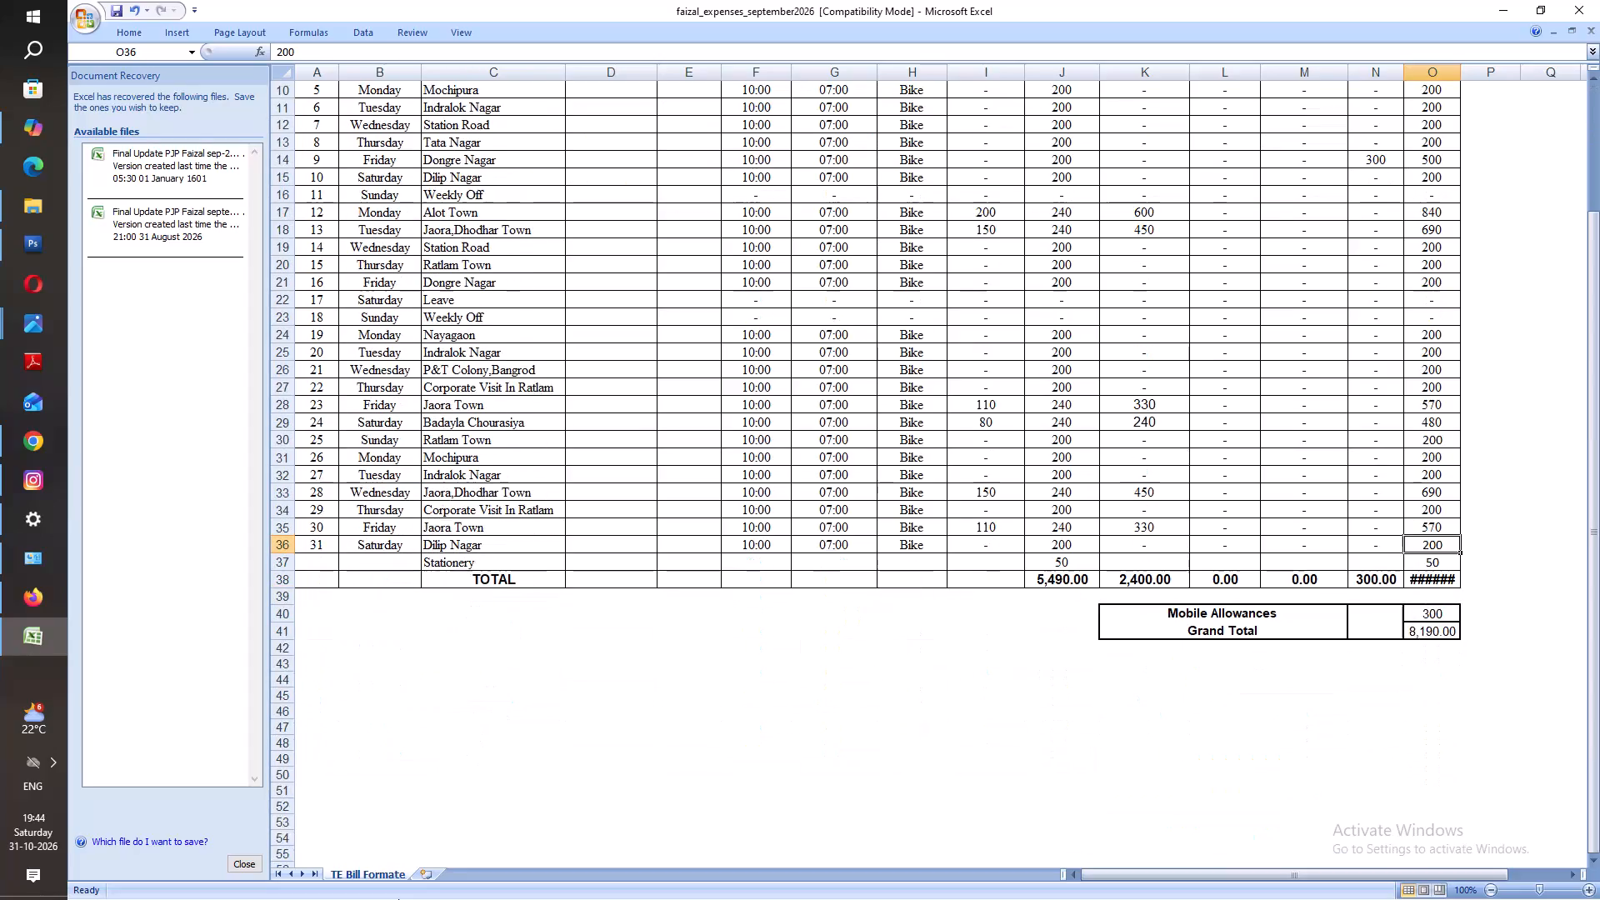
Save the completed October 2026 travel and expenses bill in the current workbook, keeping its existing file name.
scroll(398, 899, down, 8)
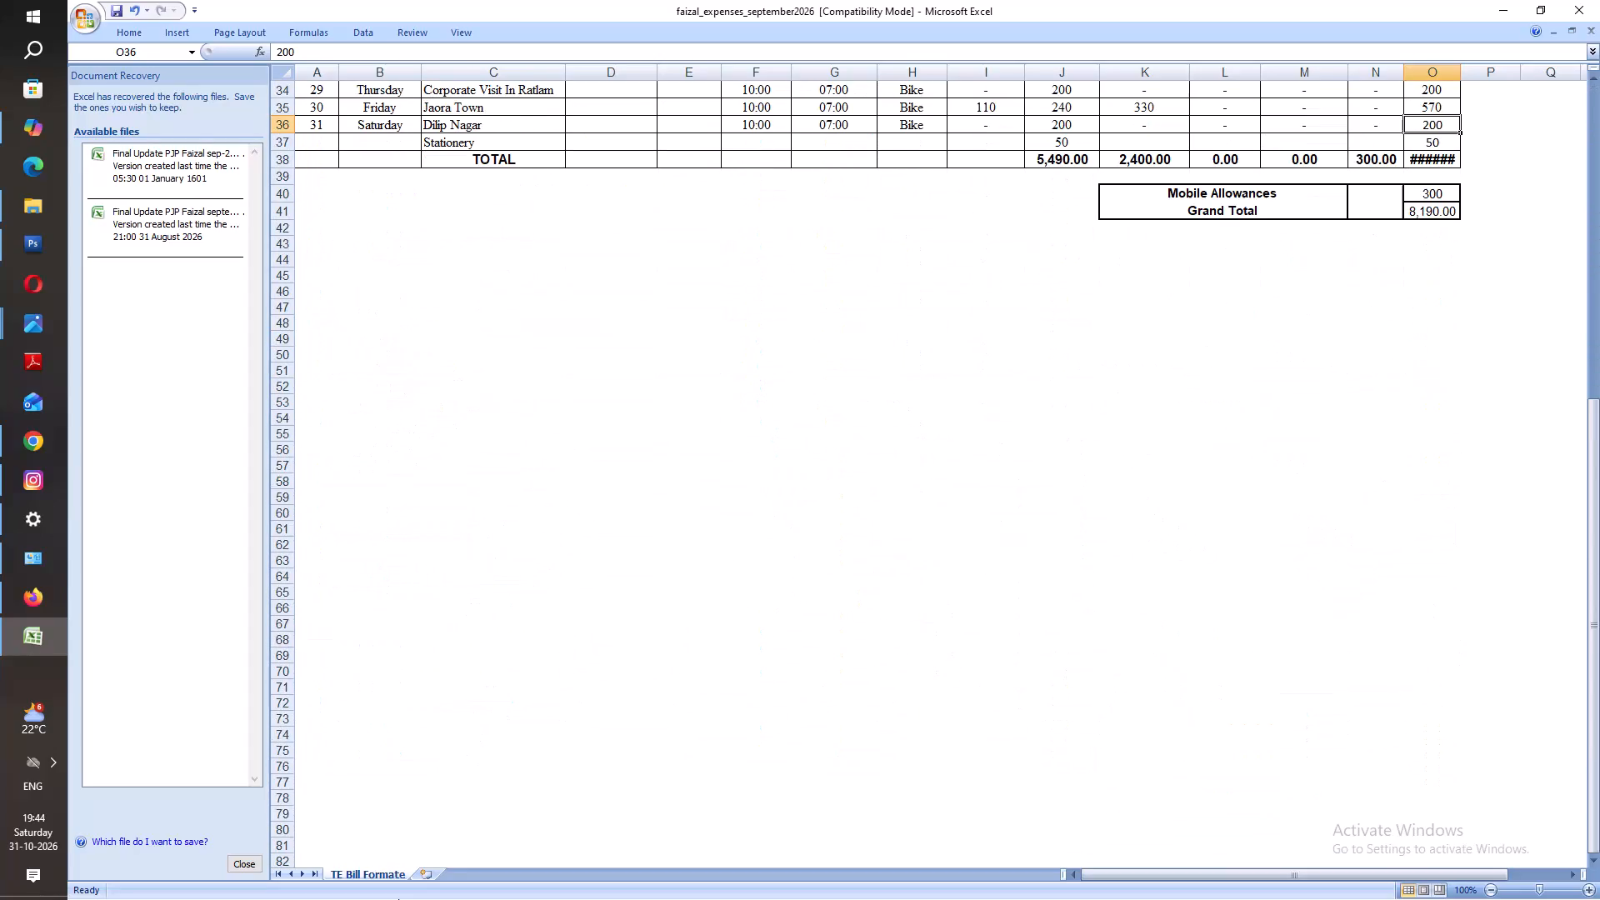
scroll(398, 899, down, 3)
scroll(398, 899, up, 18)
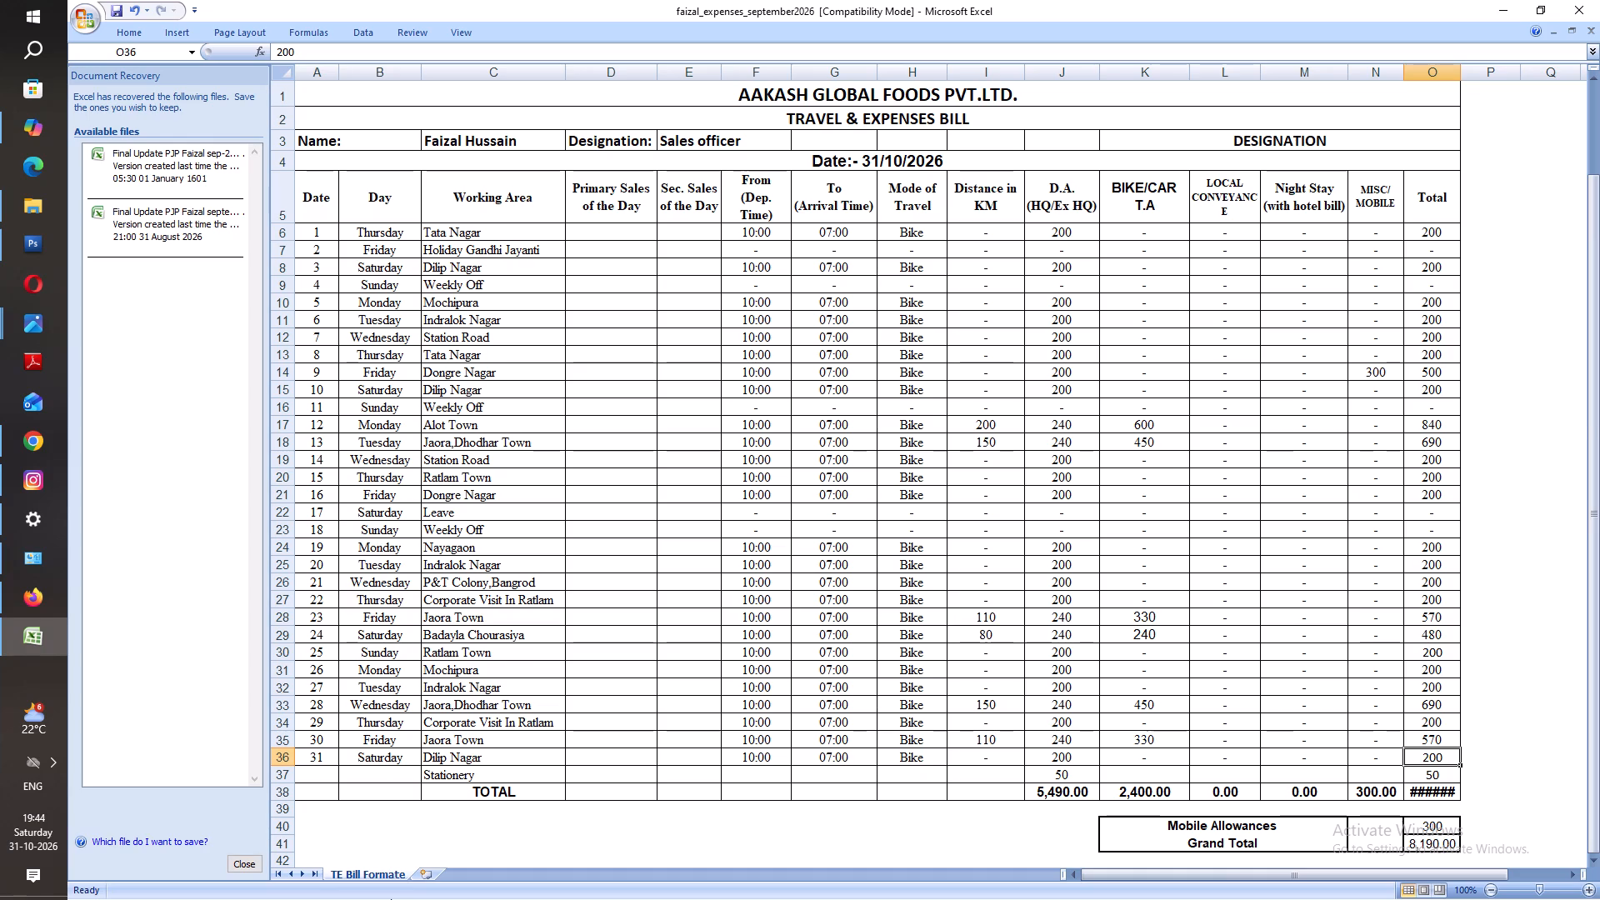
key(ctrl+s)
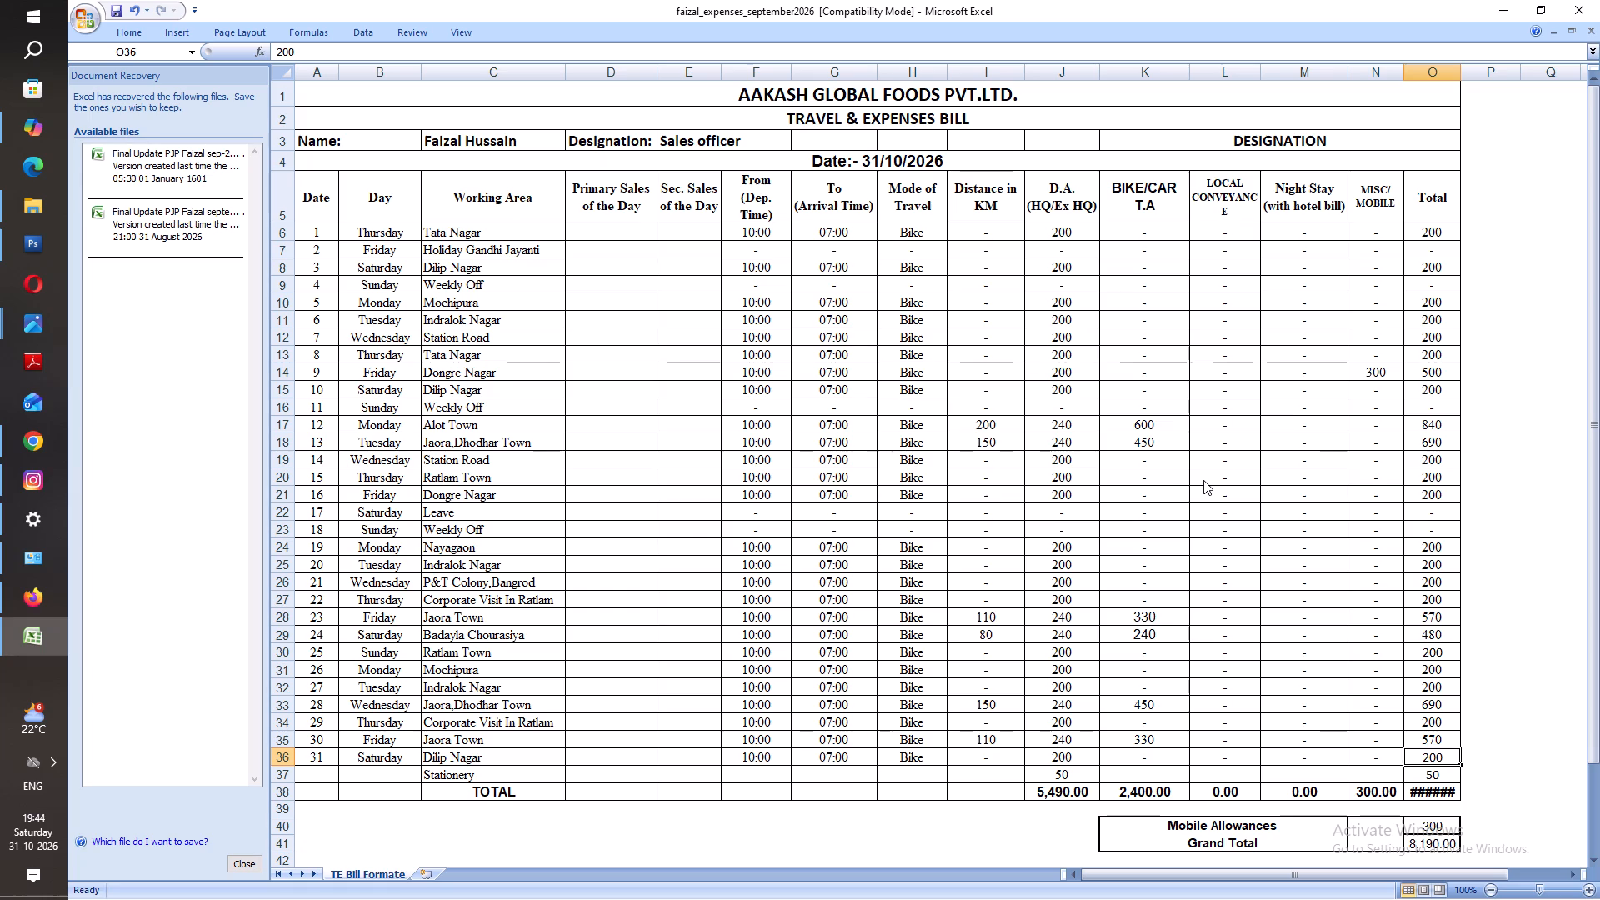
key(ctrl+s)
key(ctrl+s)
key(ctrl+s)
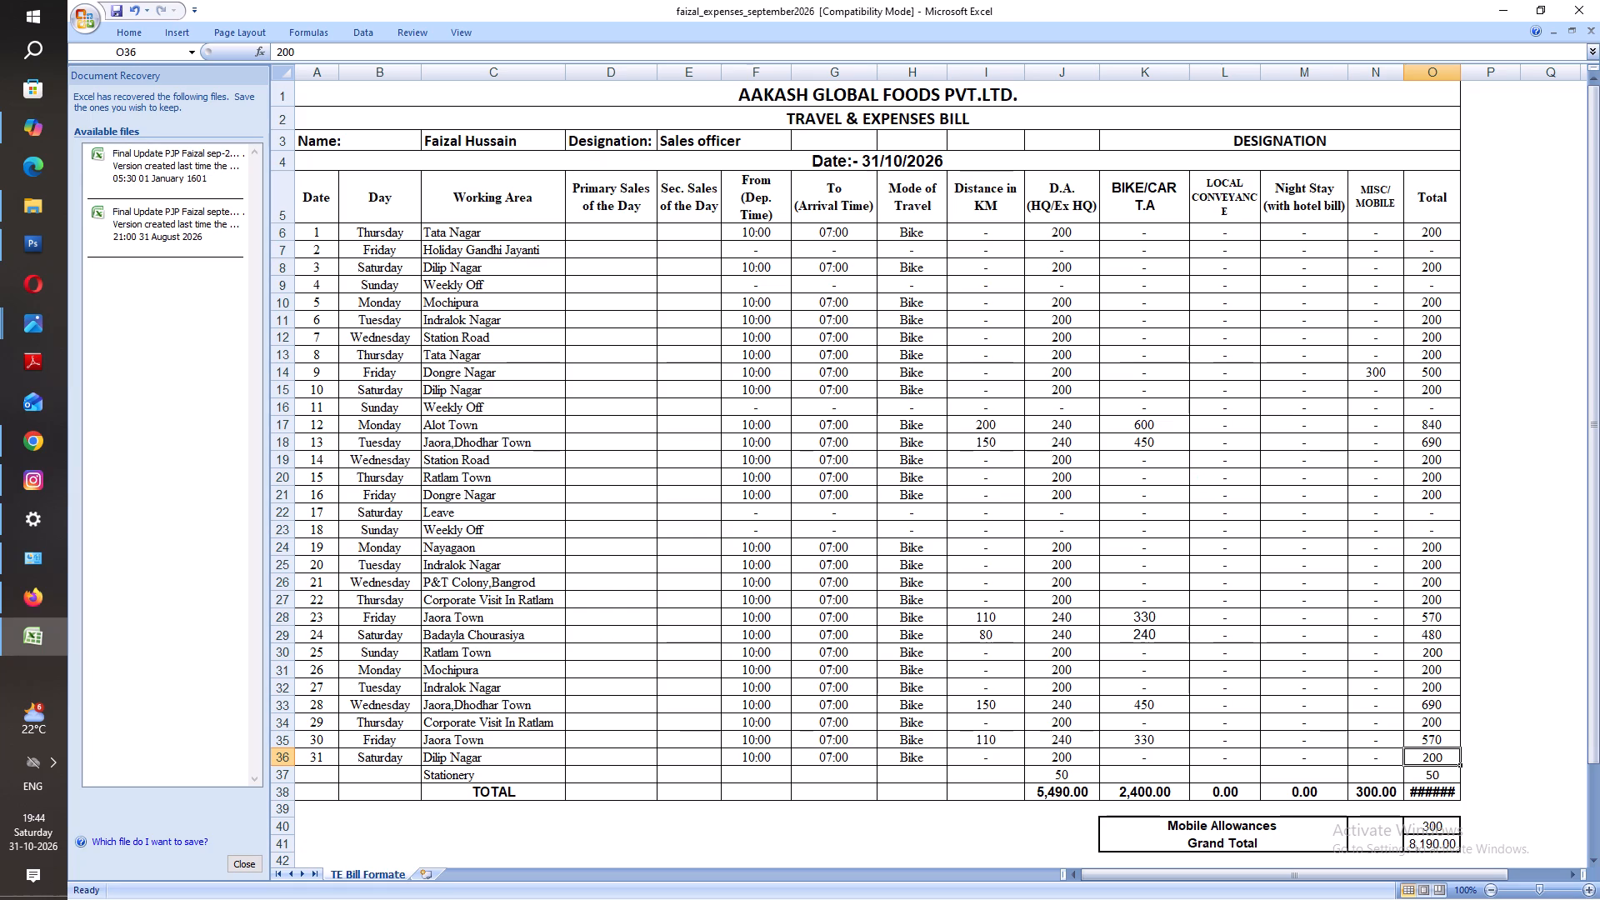
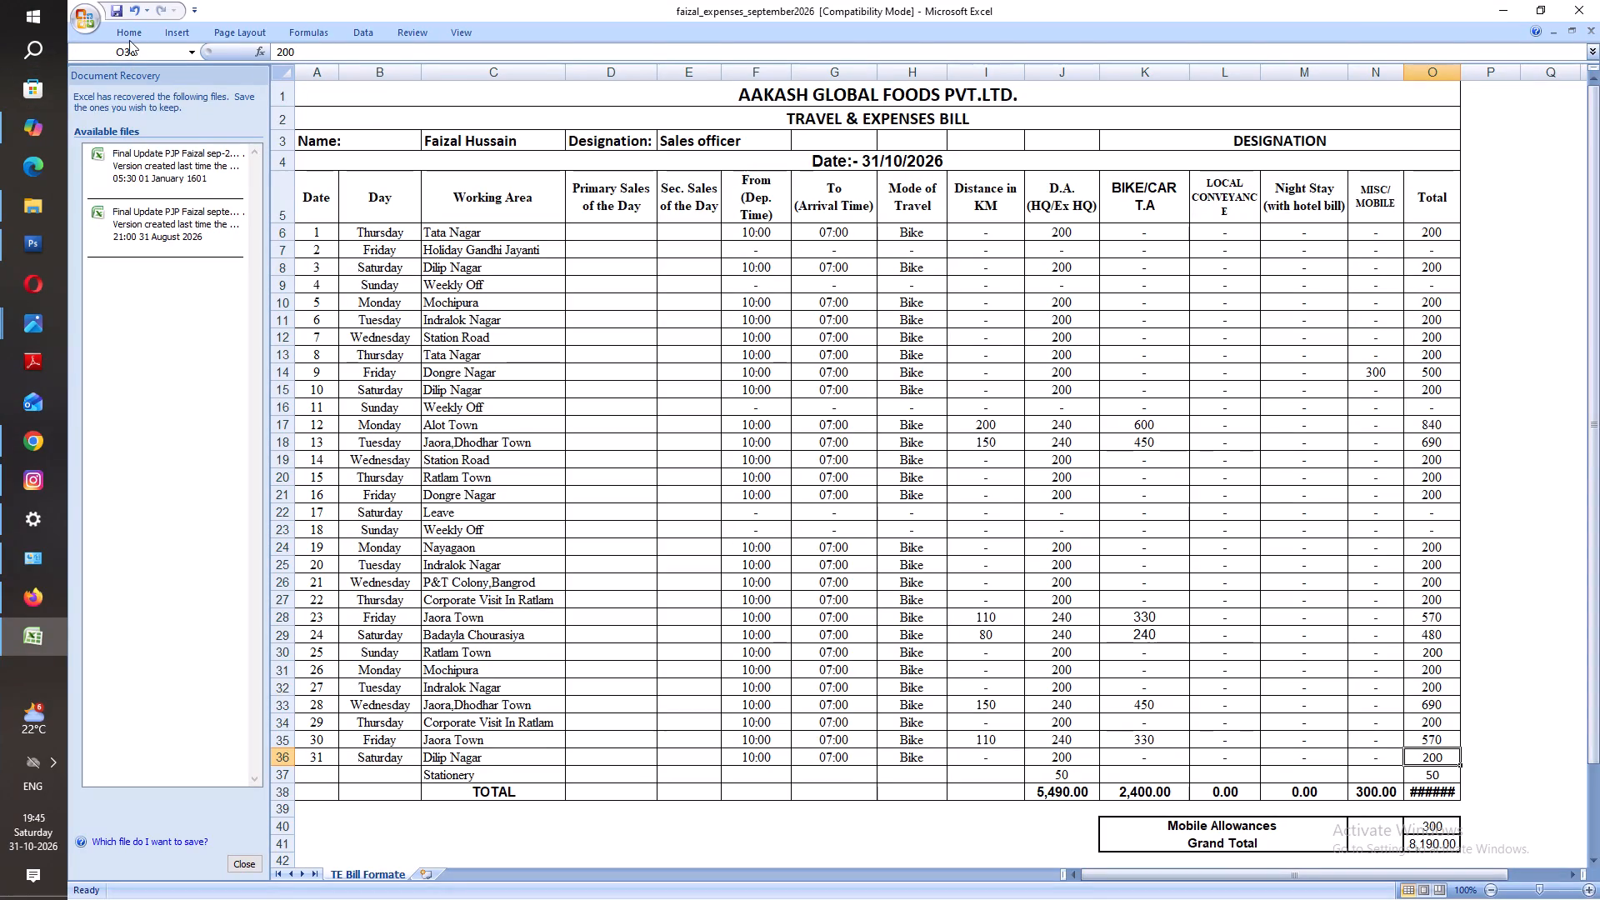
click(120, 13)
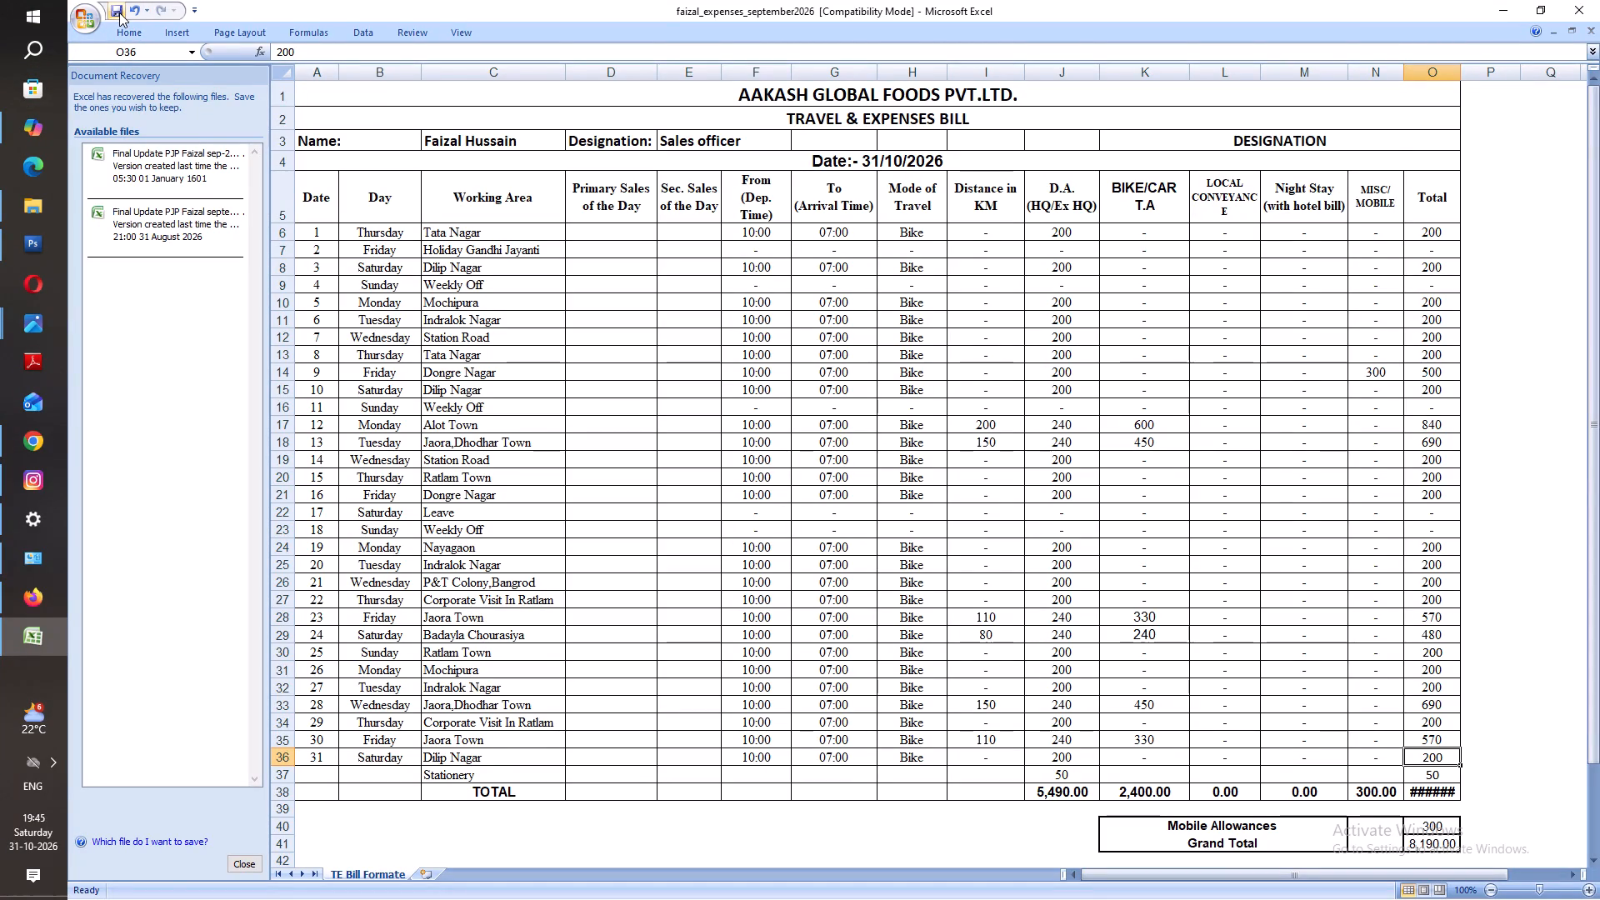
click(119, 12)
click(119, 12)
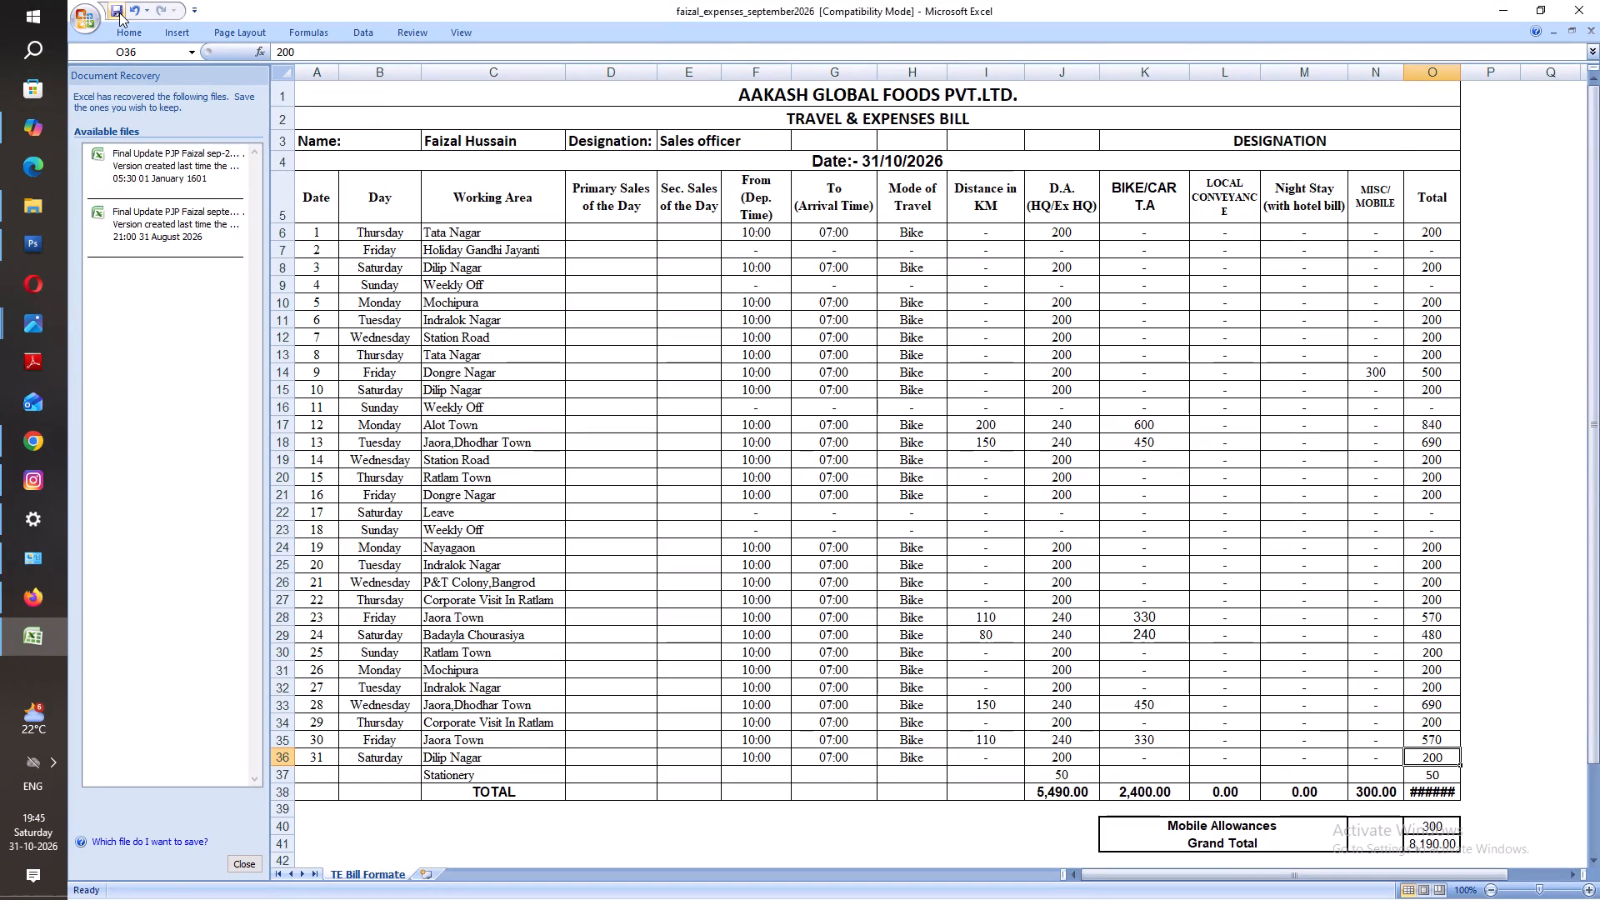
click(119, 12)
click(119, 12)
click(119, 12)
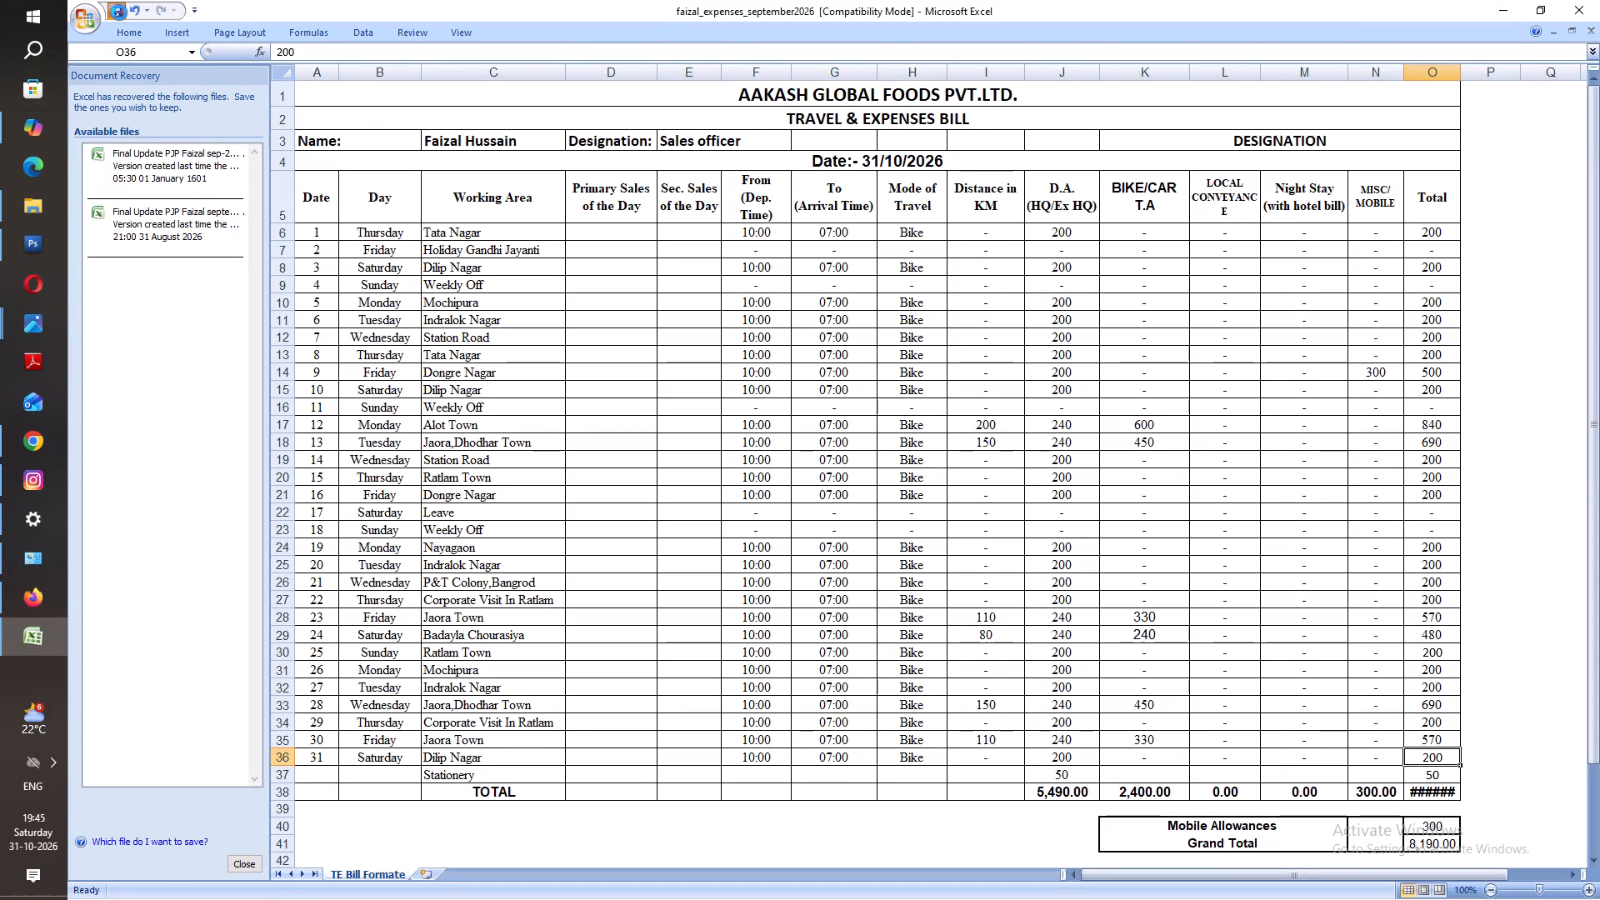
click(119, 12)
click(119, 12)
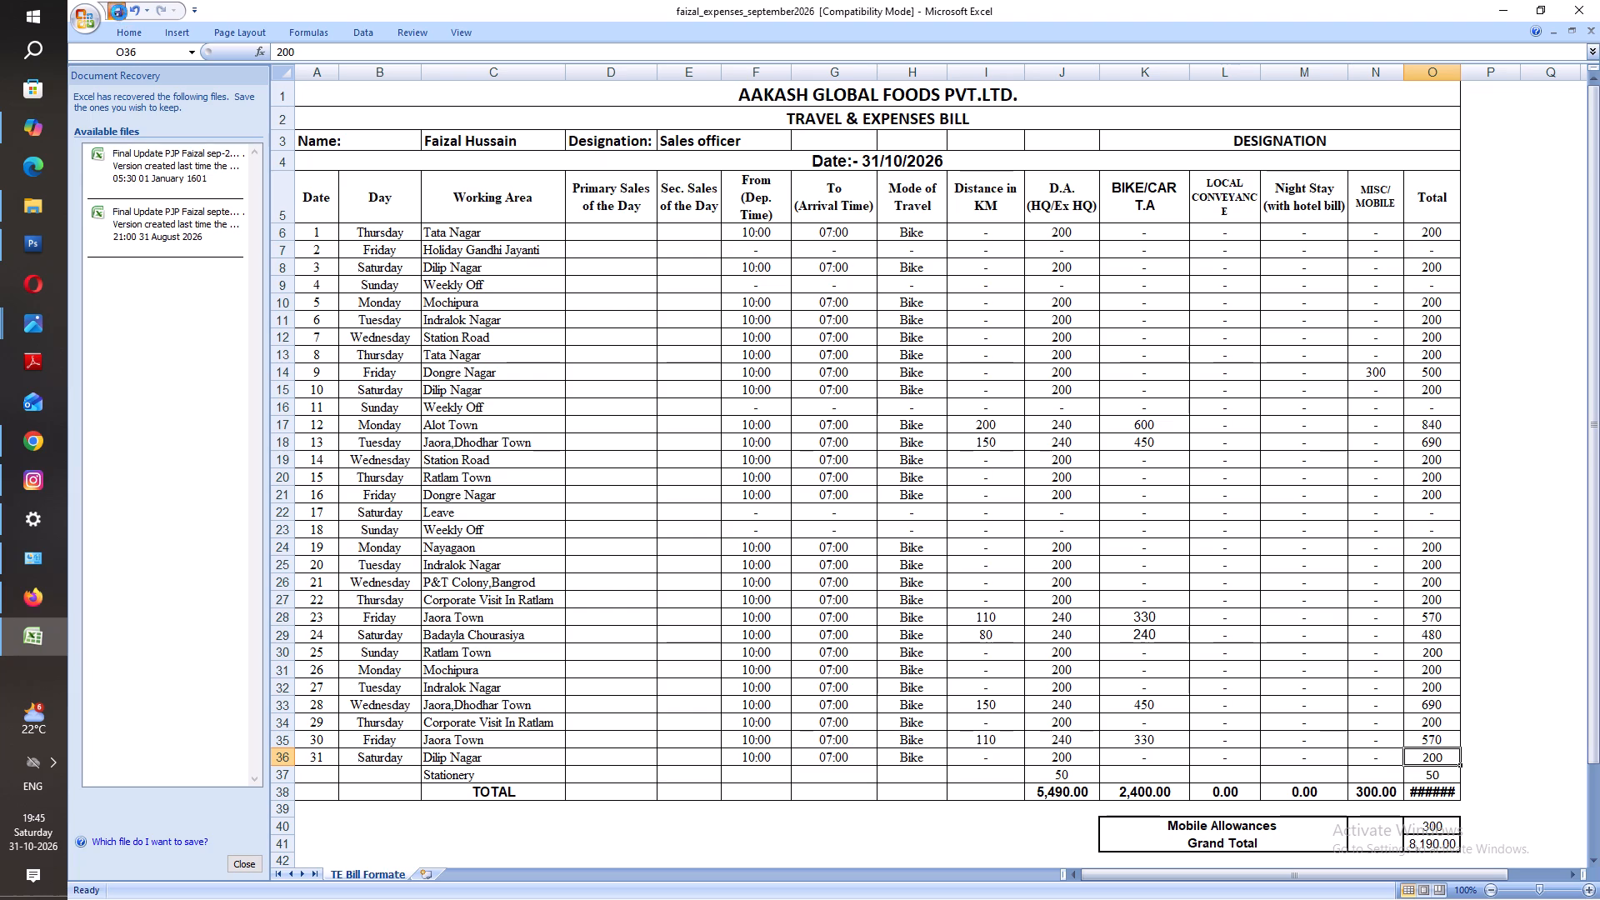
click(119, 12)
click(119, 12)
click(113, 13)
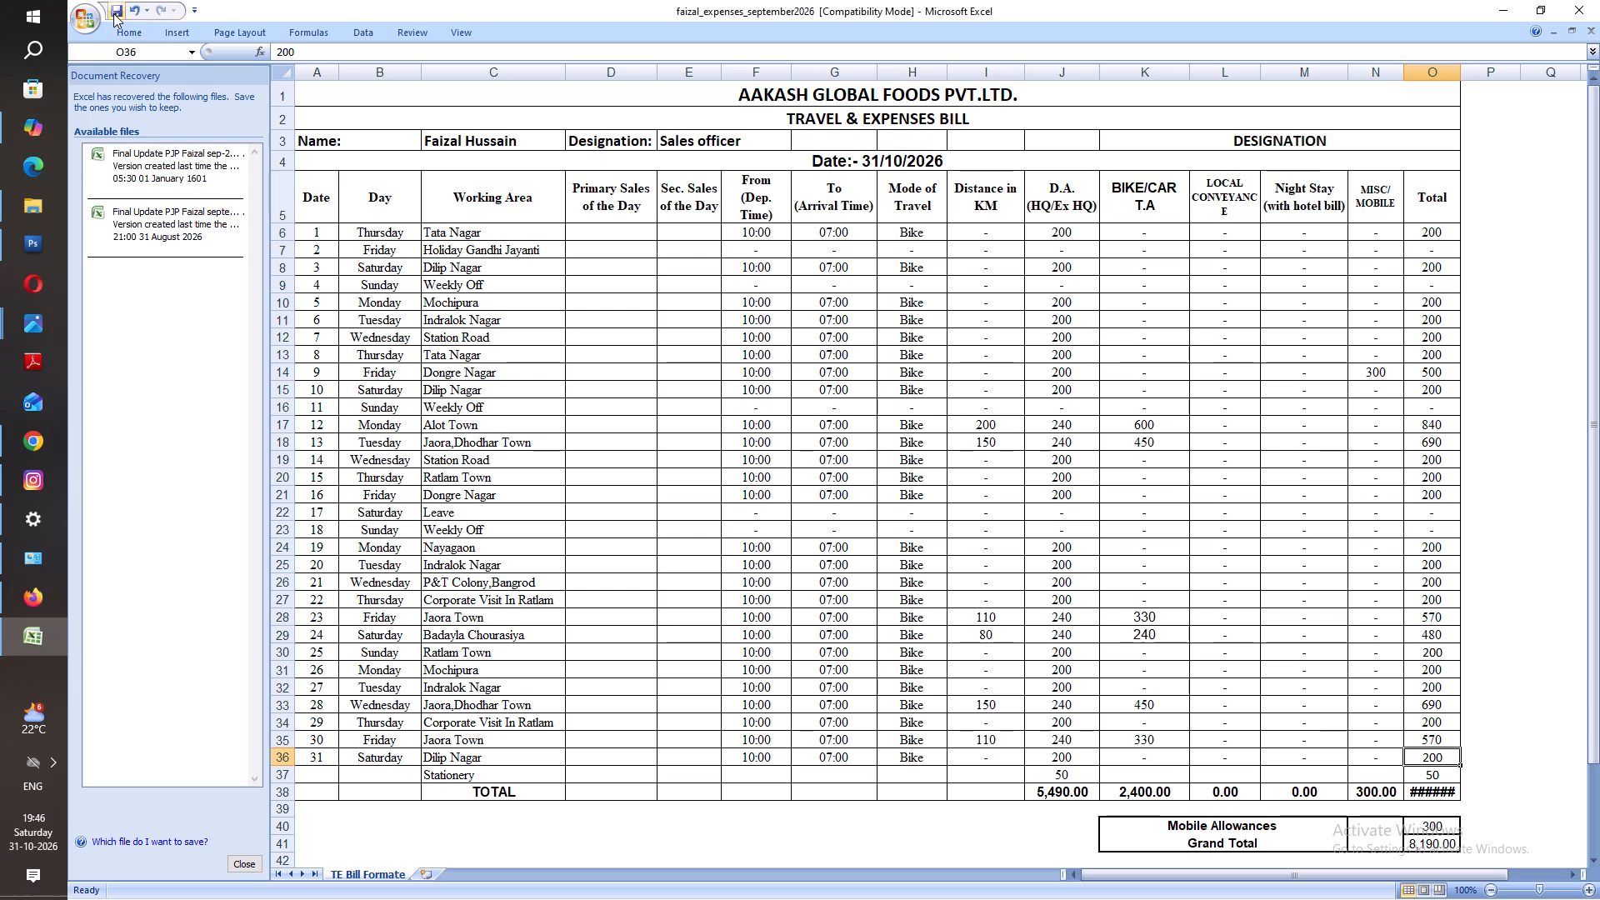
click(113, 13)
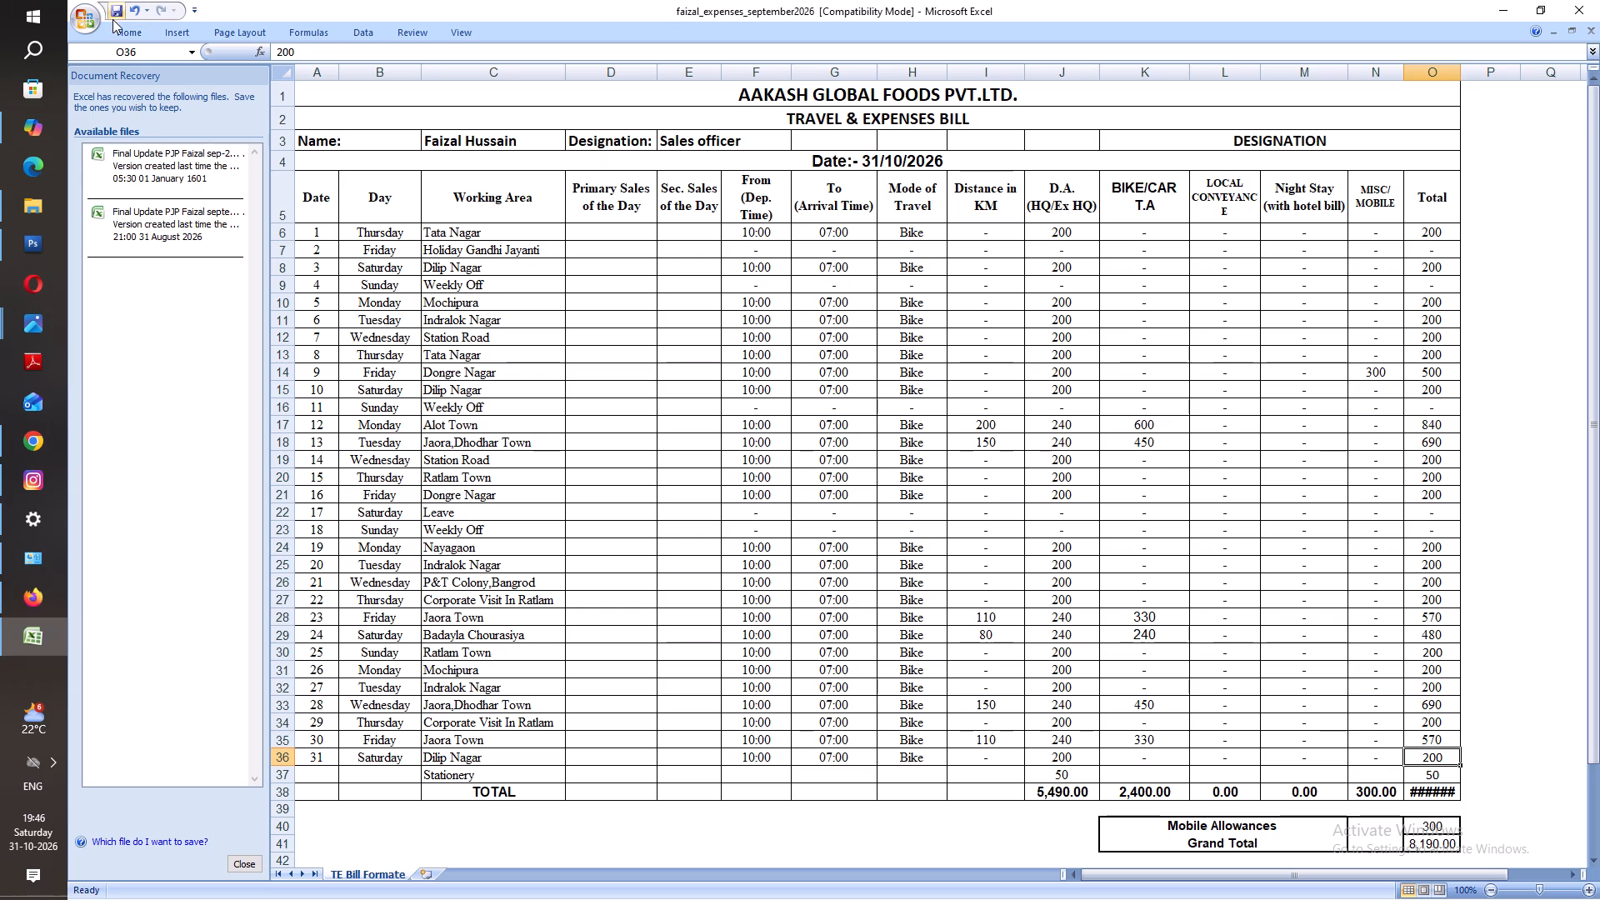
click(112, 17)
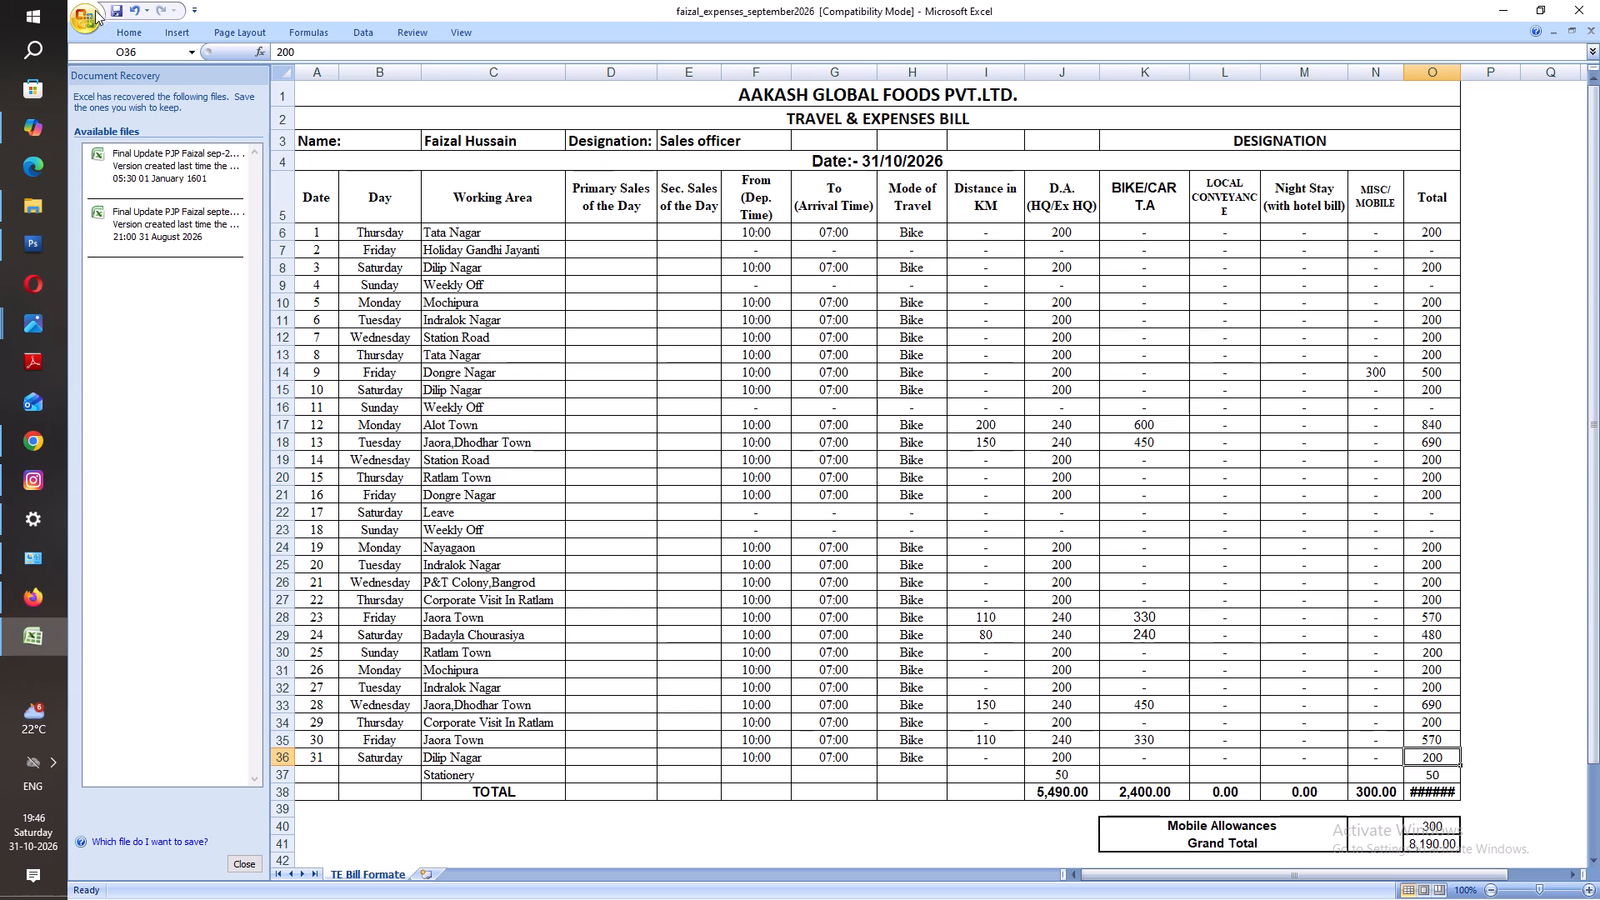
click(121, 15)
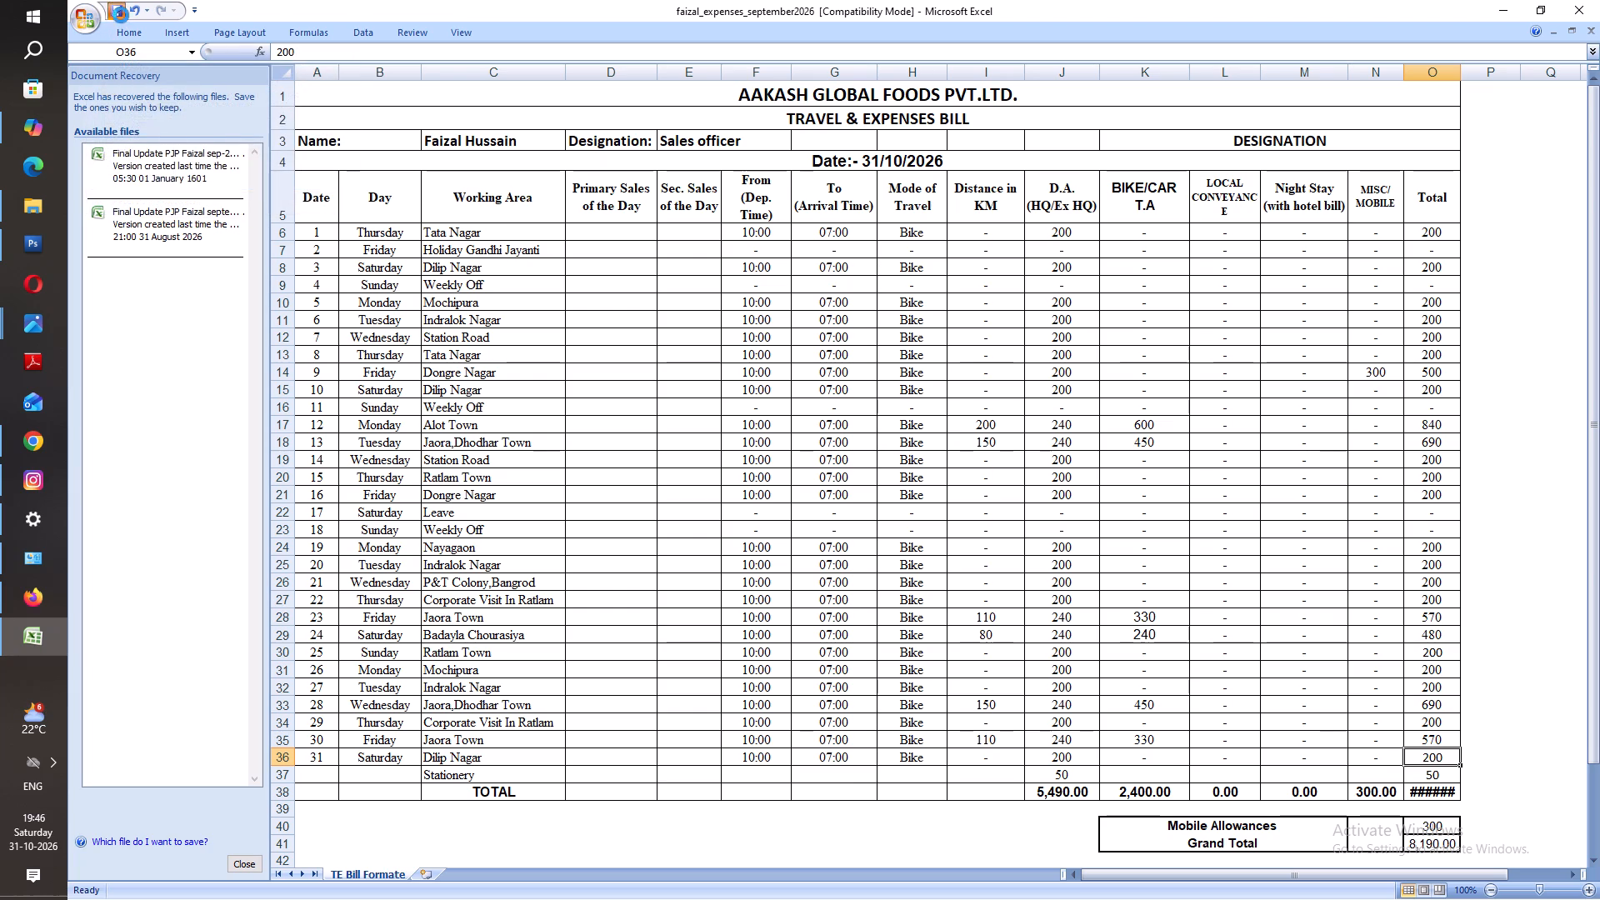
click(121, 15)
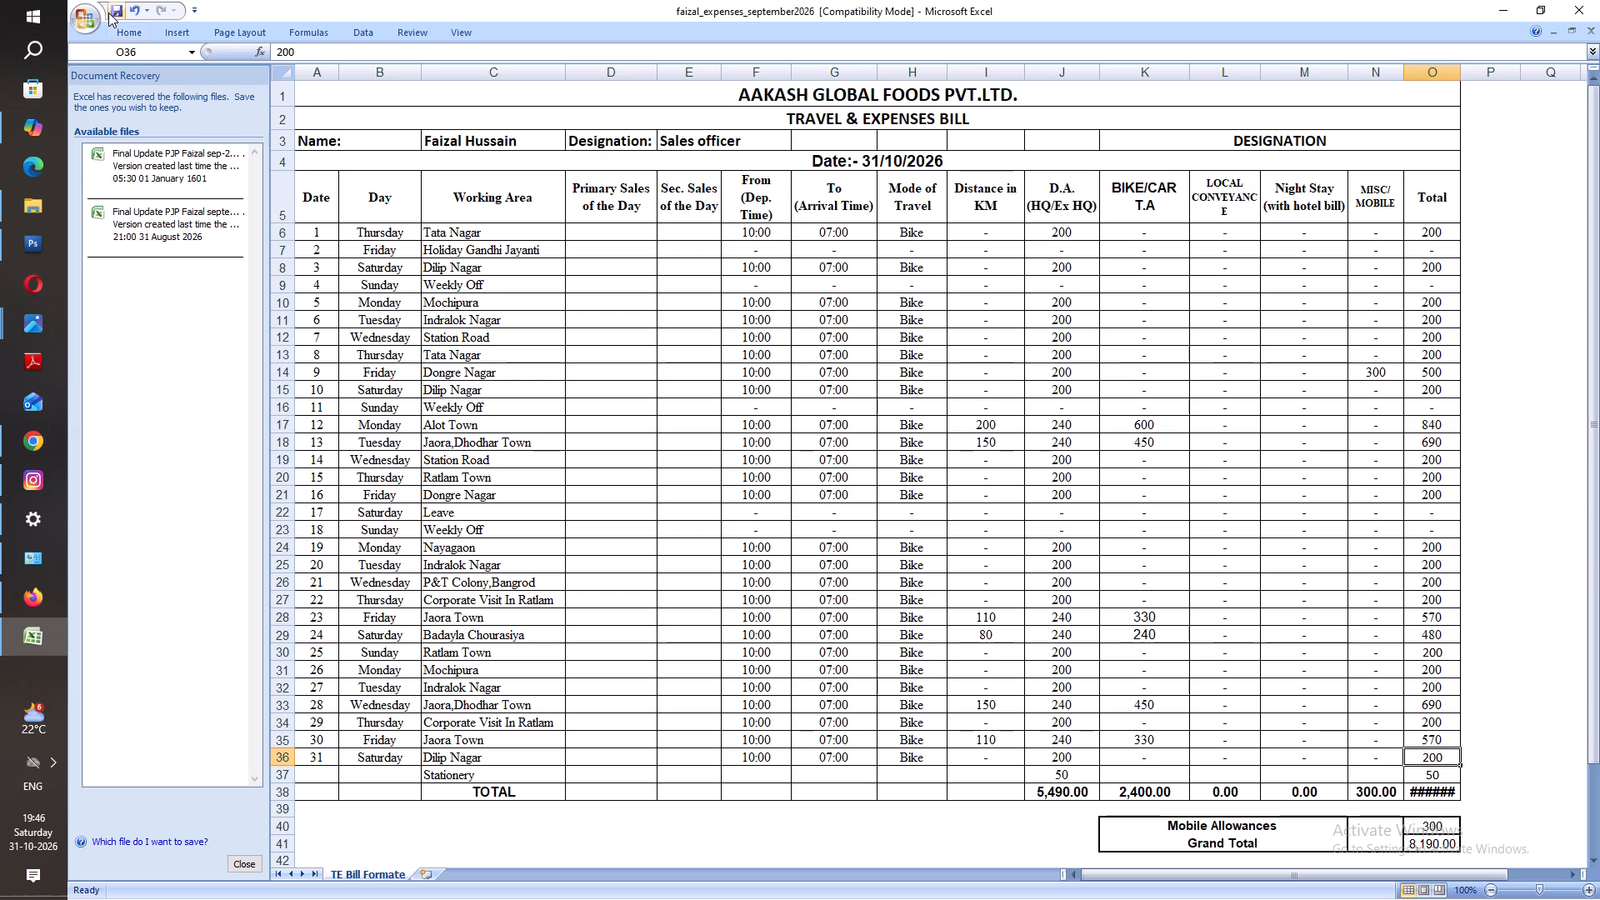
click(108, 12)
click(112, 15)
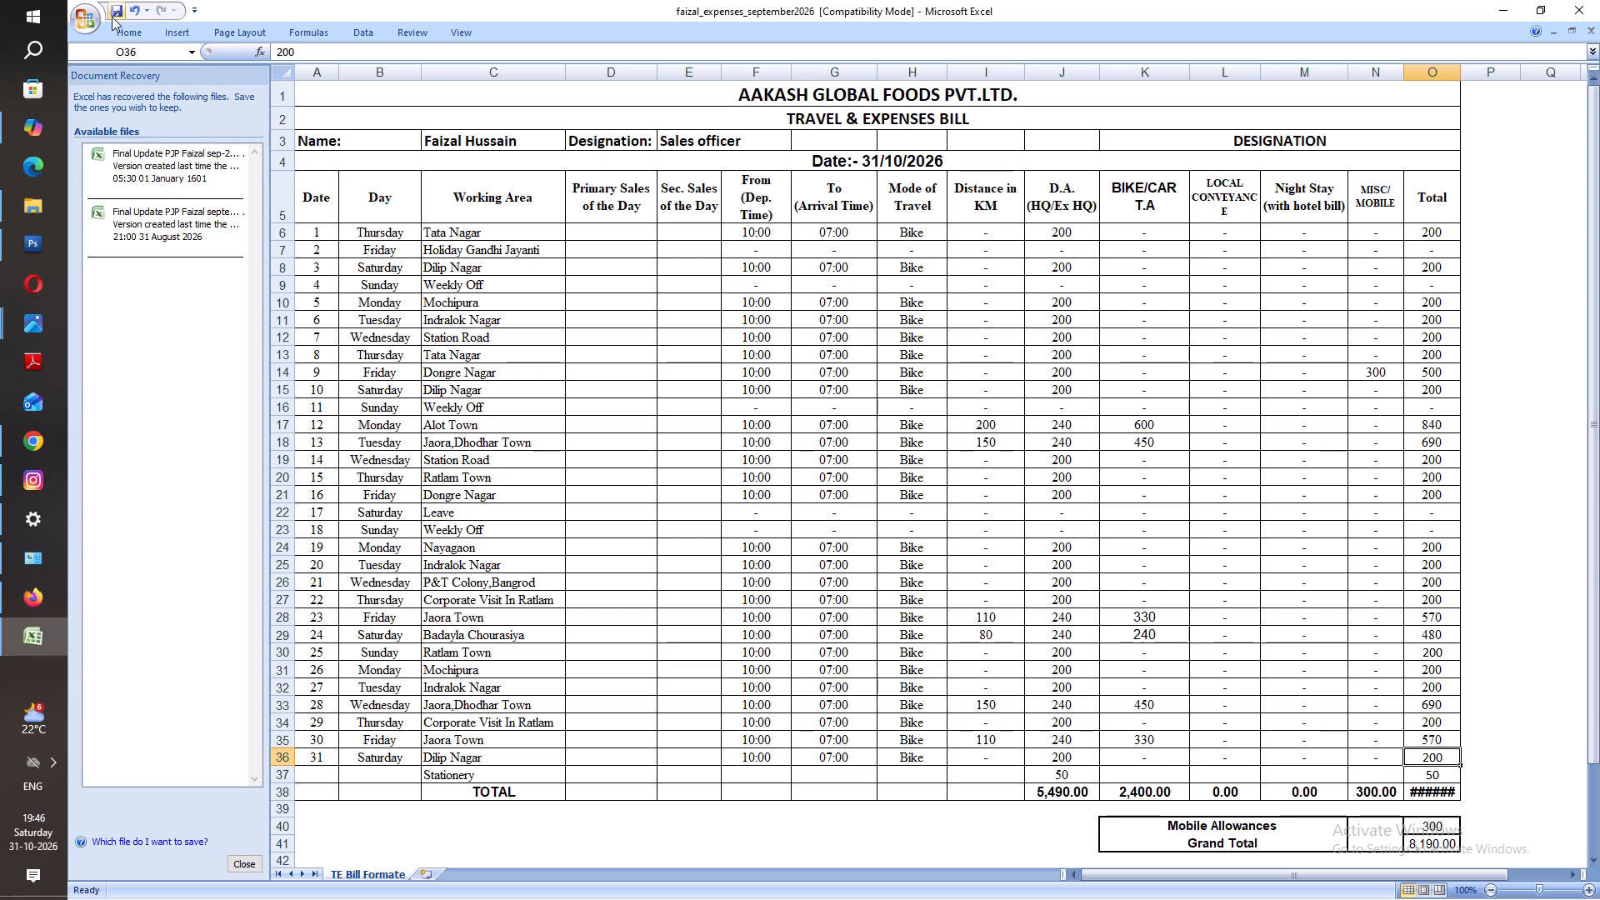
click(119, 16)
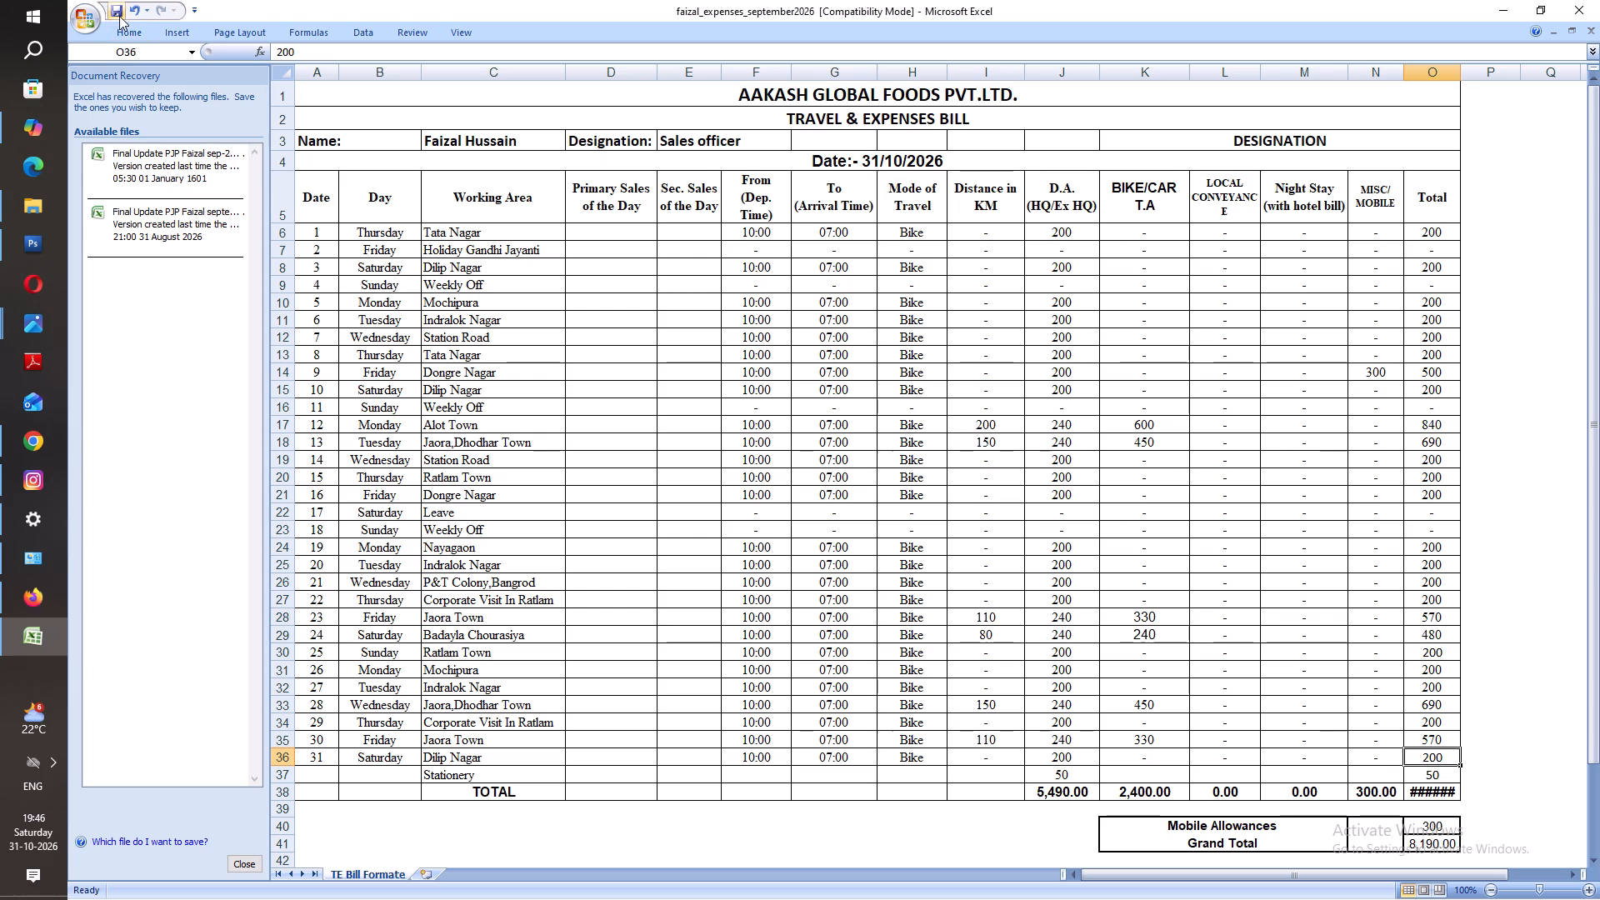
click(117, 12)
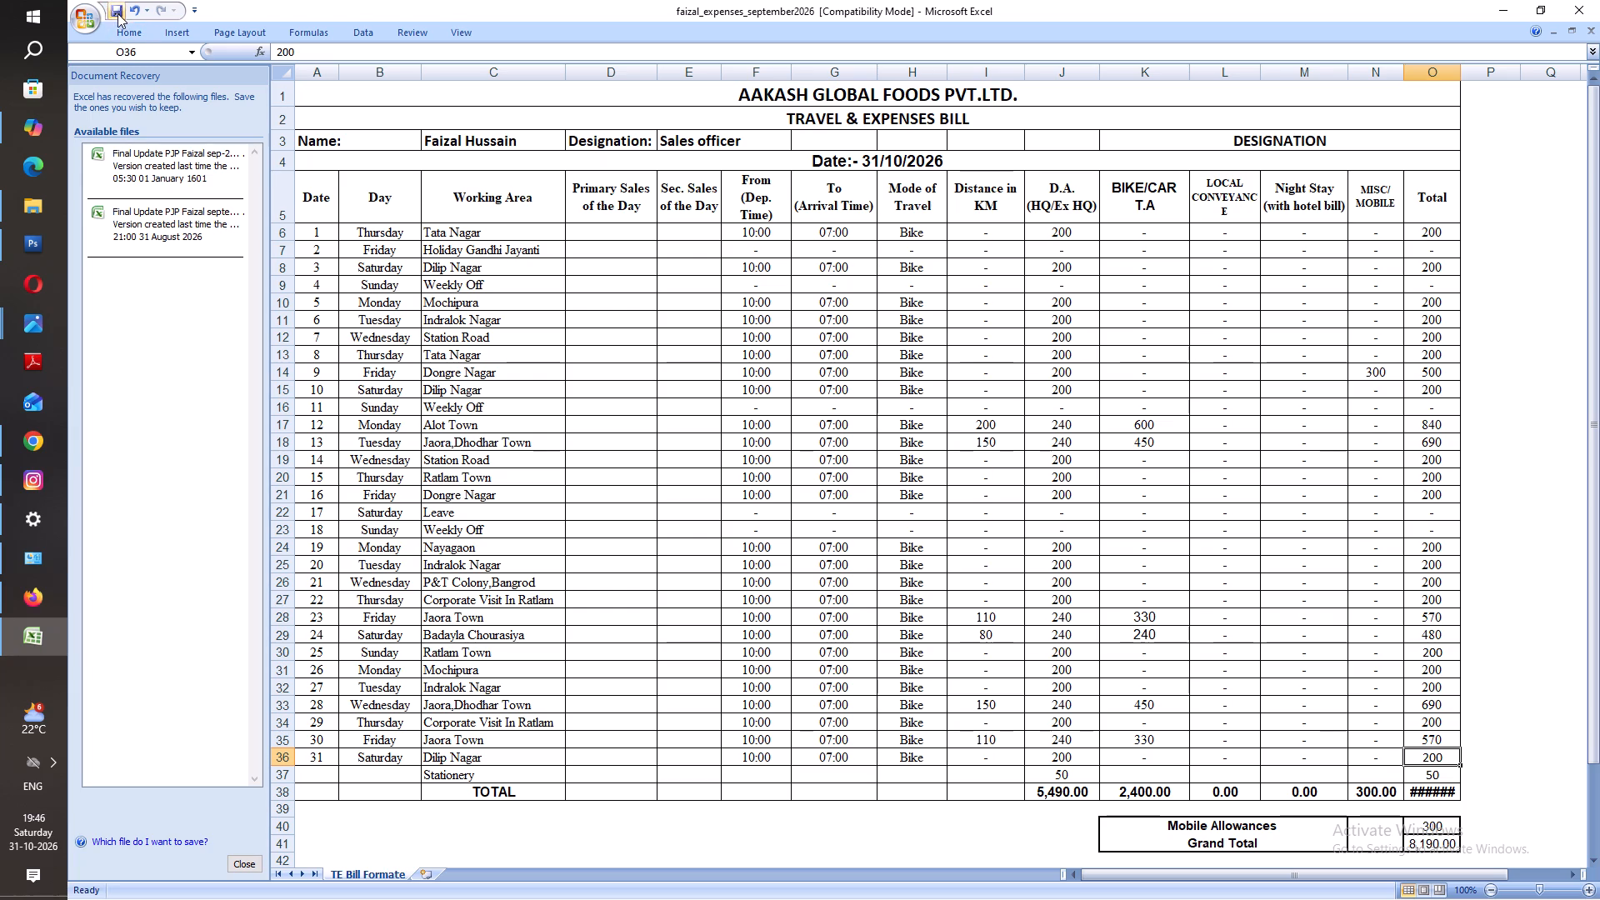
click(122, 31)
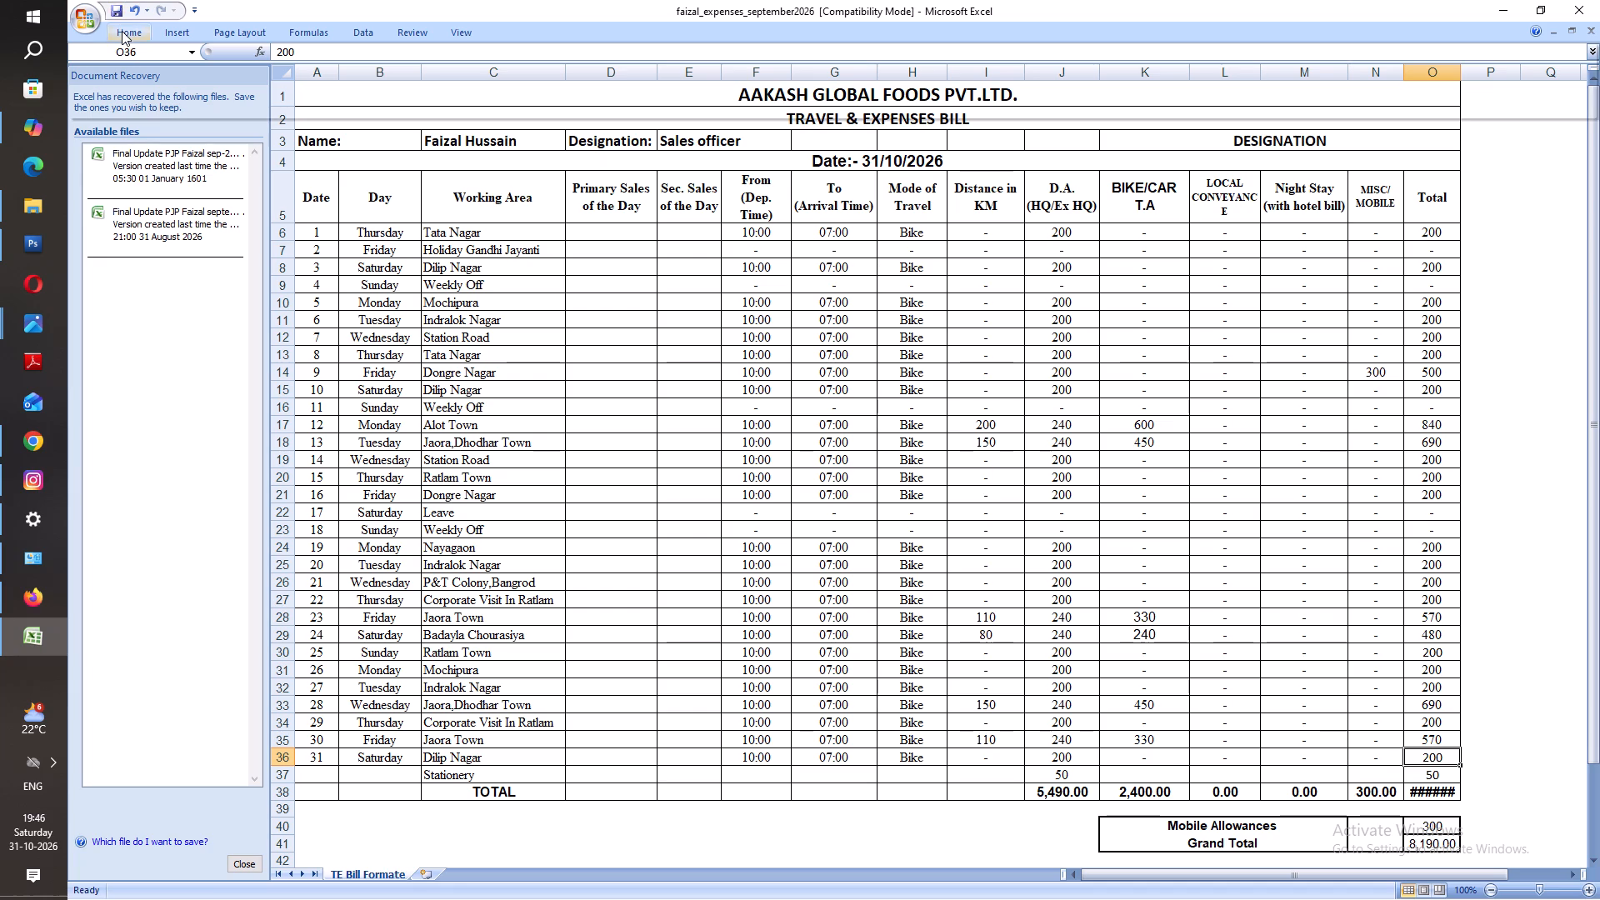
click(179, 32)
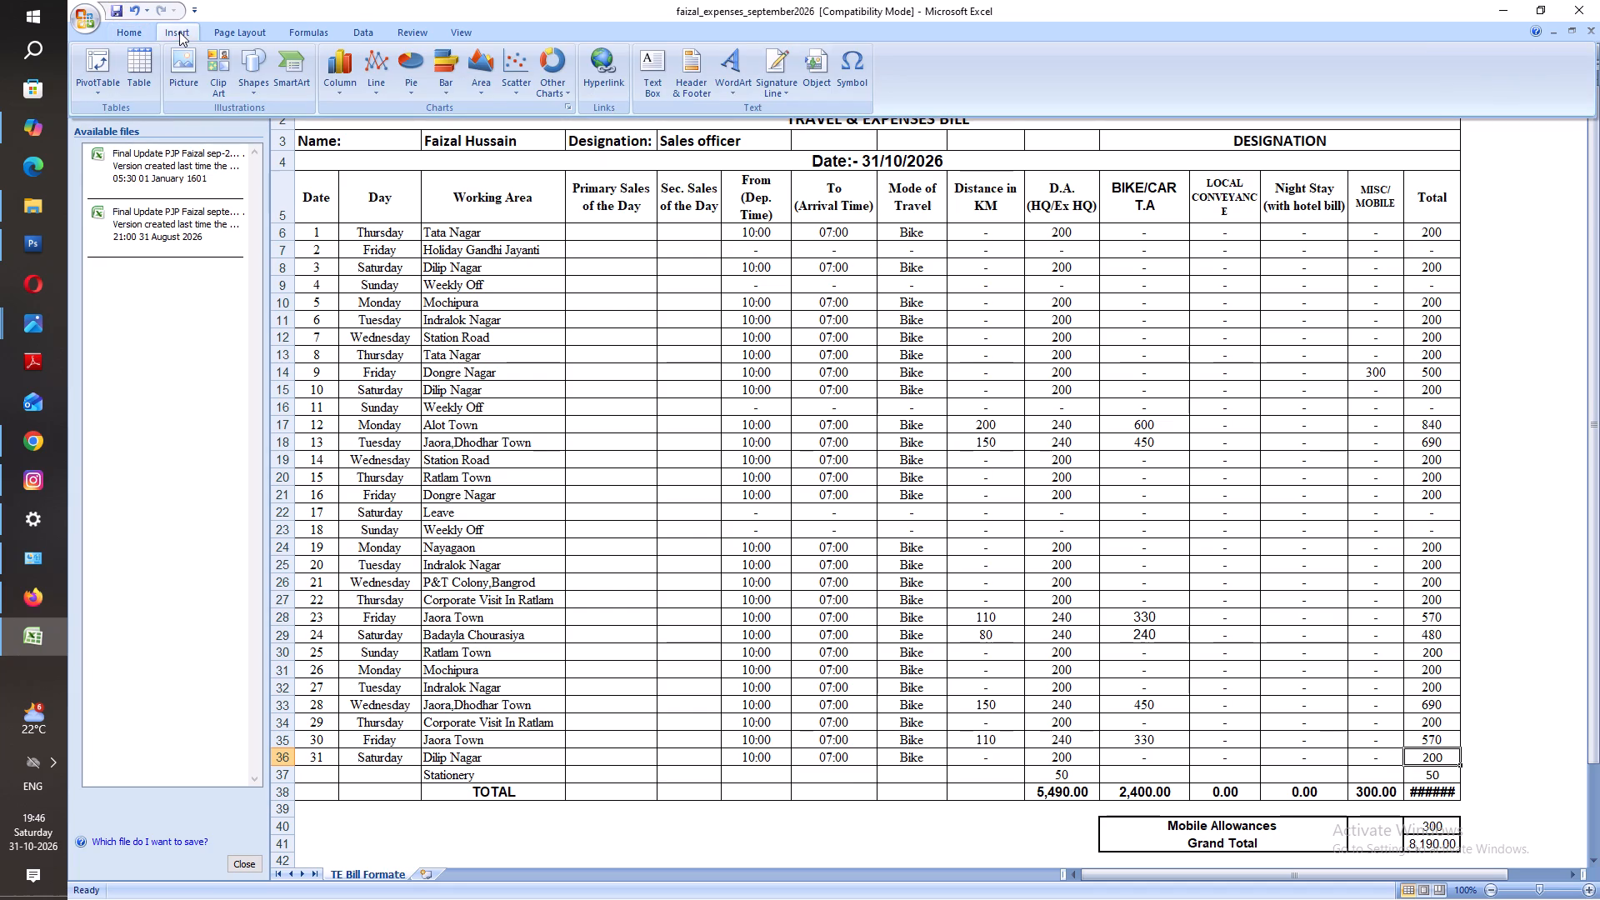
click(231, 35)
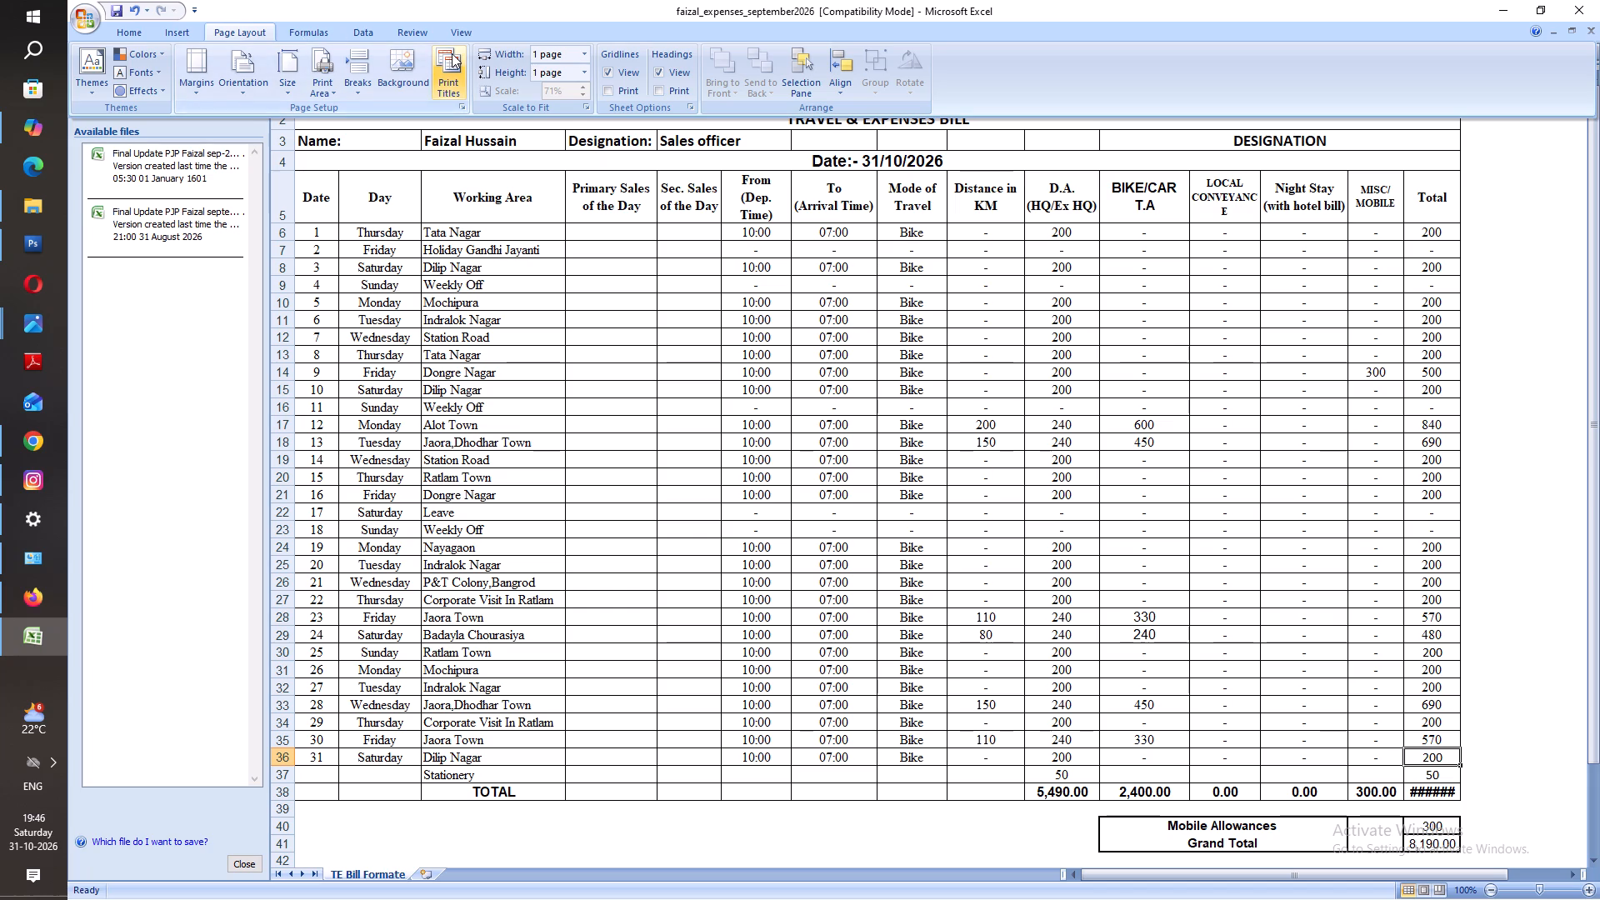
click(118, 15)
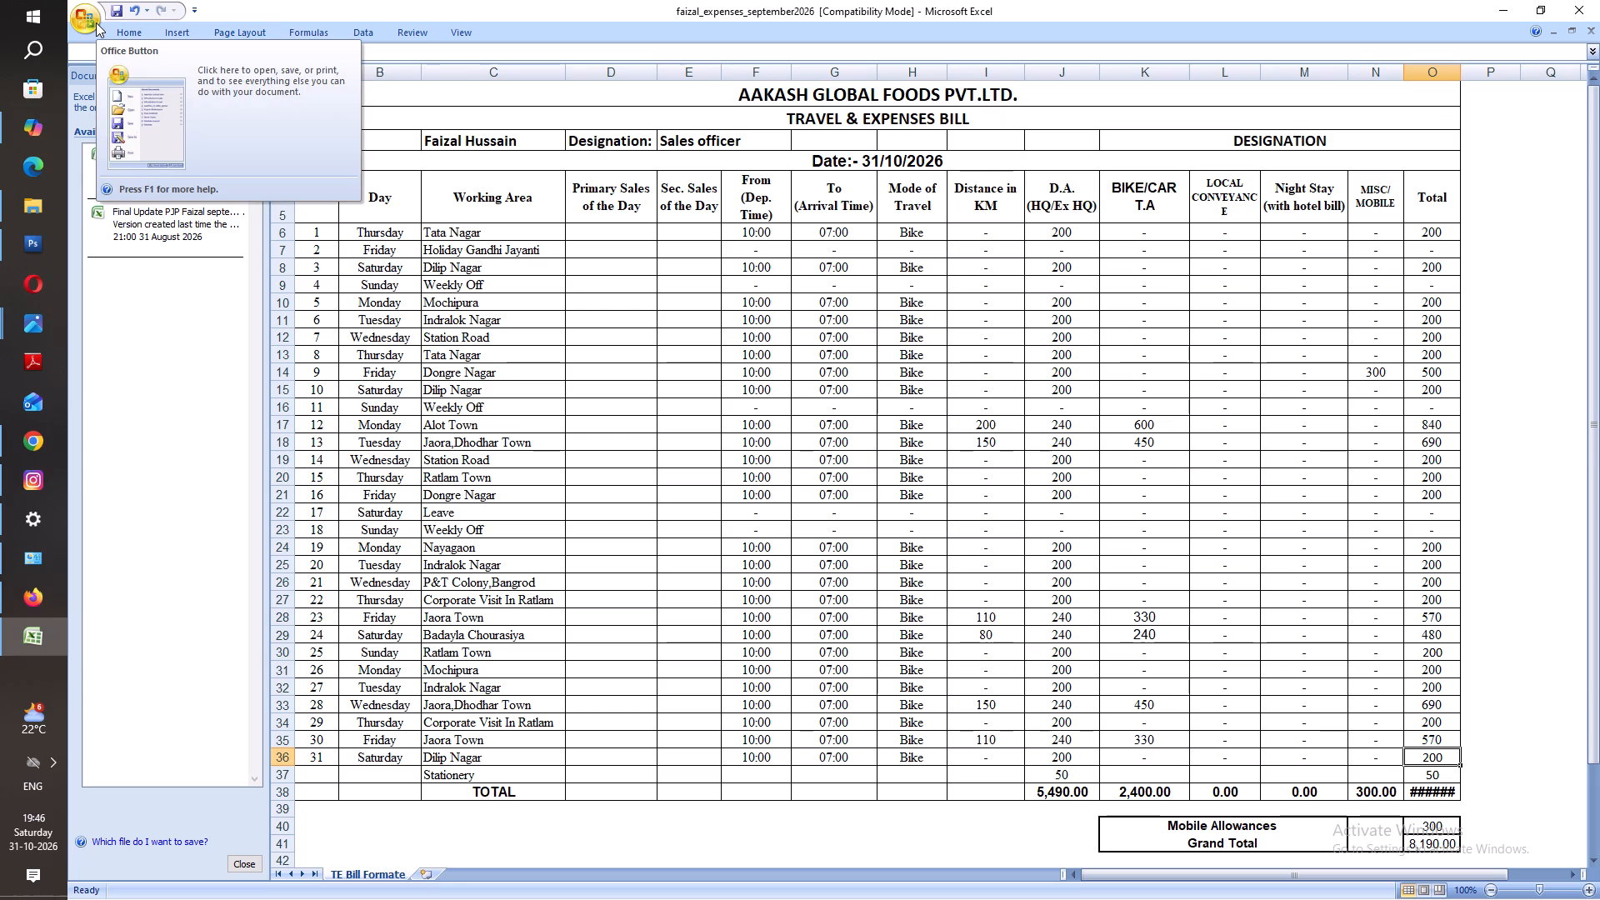
Save a copy of the bill in Downloads as faizal_expenses_October2026, keeping the Excel 97-2003 Workbook format.
click(96, 22)
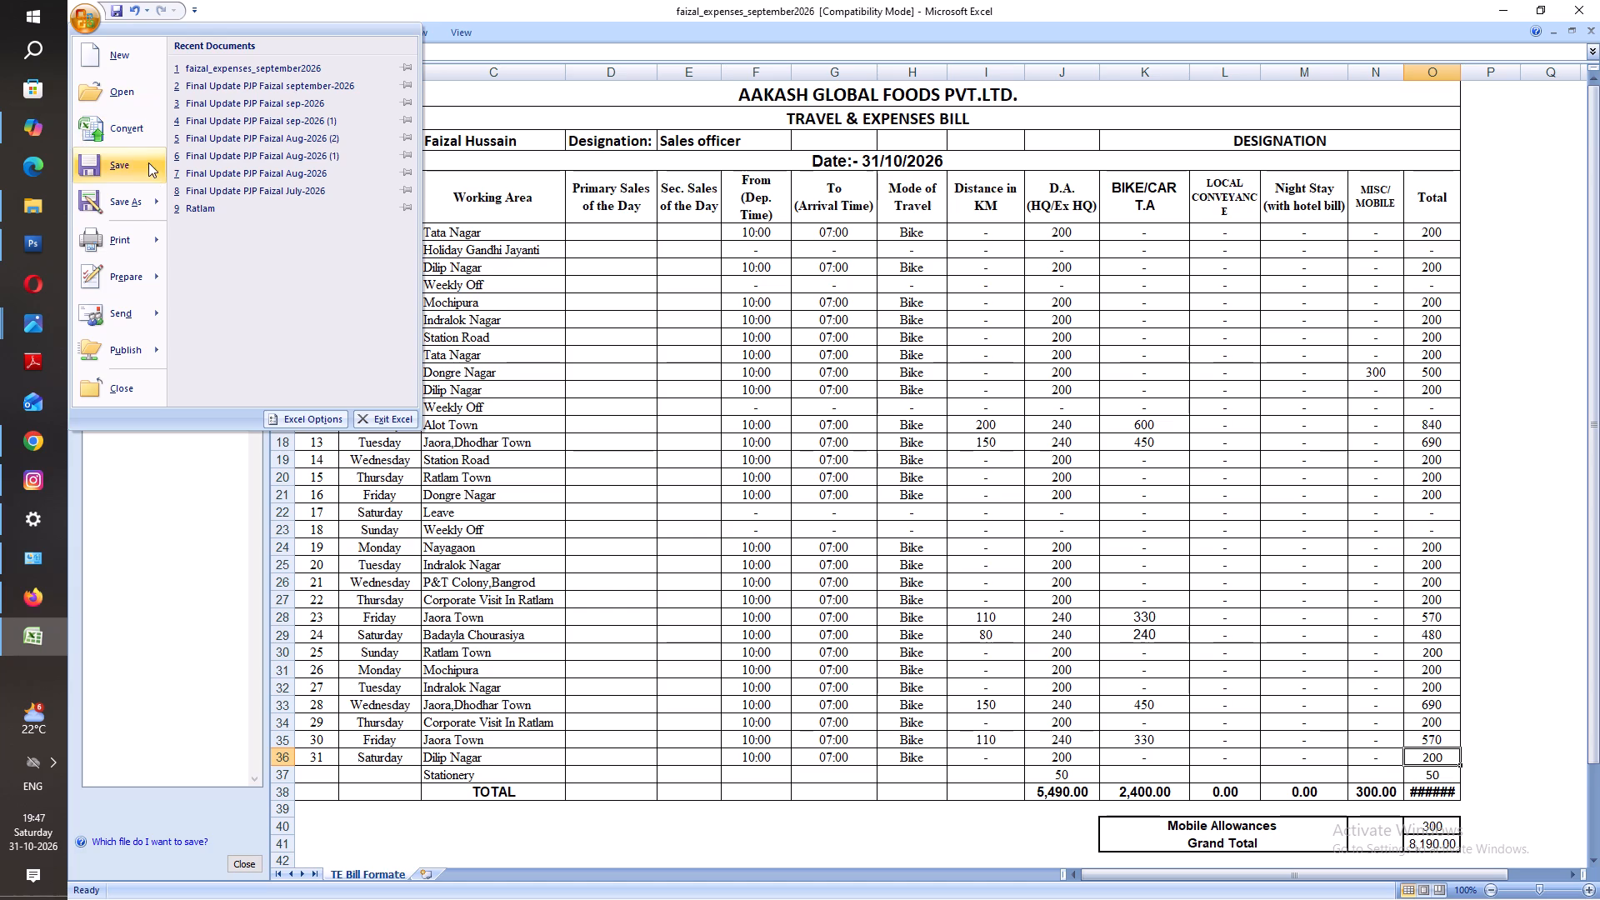
click(157, 207)
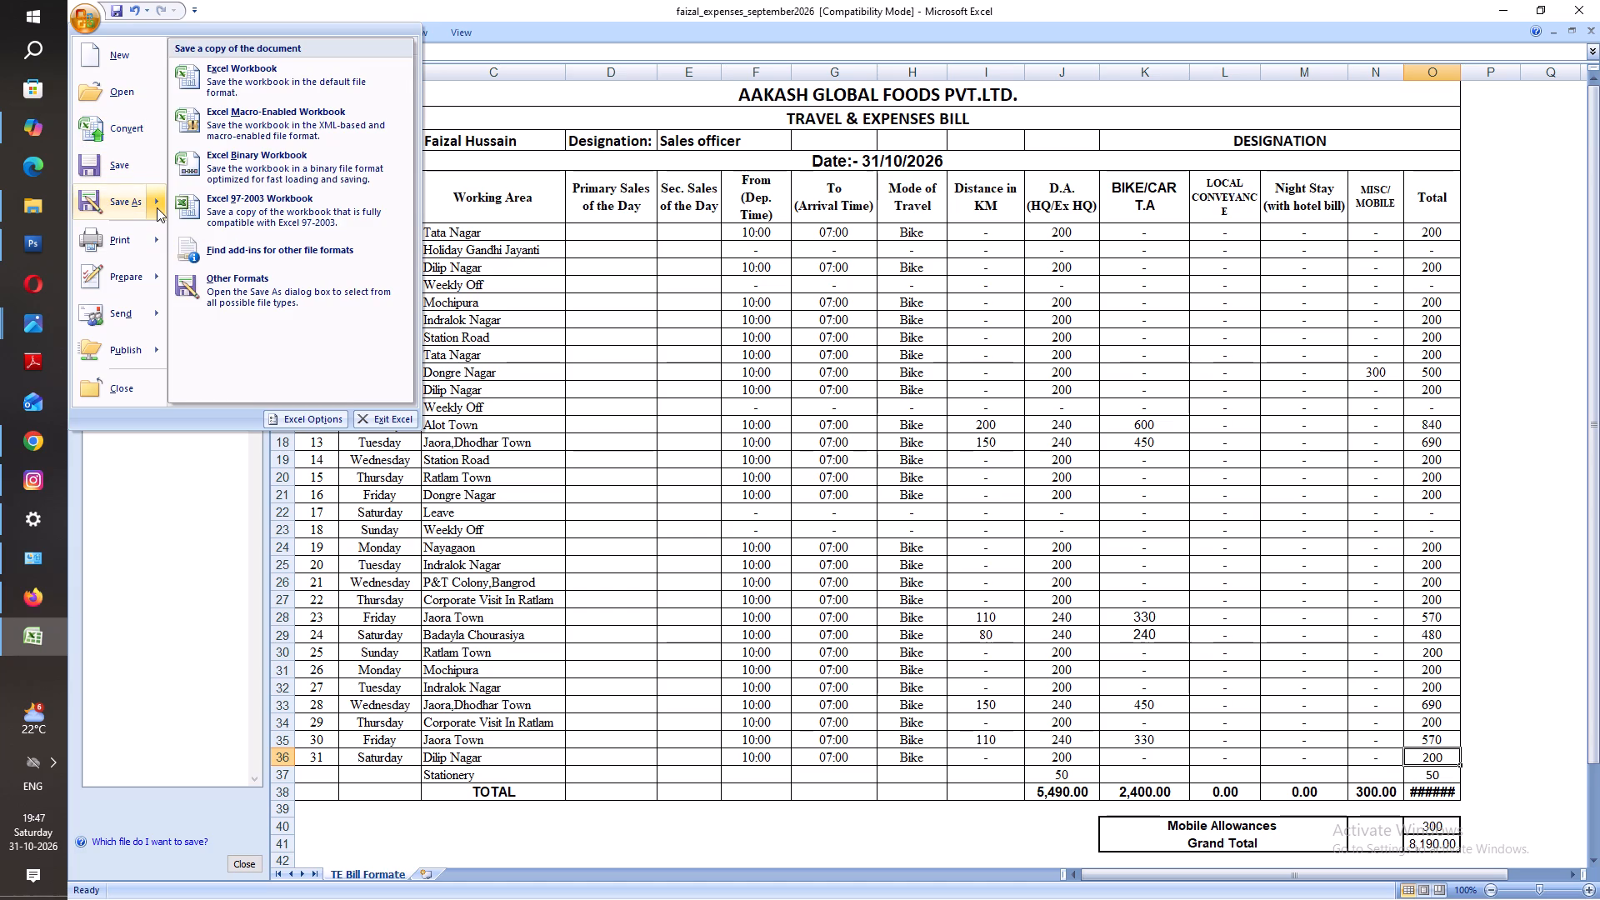
click(118, 195)
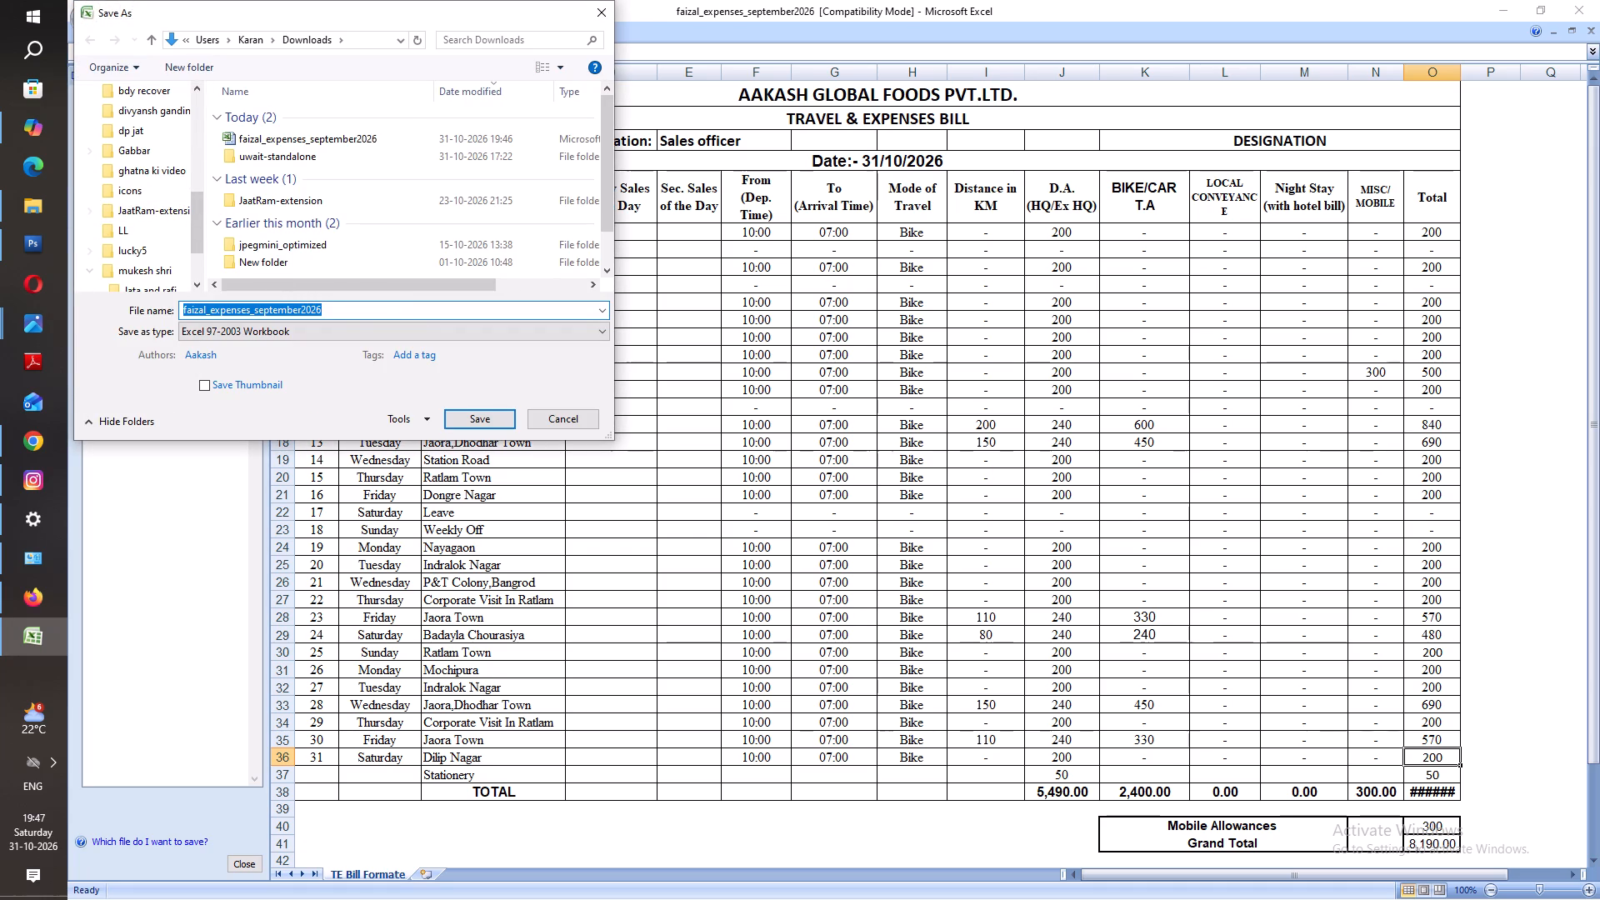
click(300, 308)
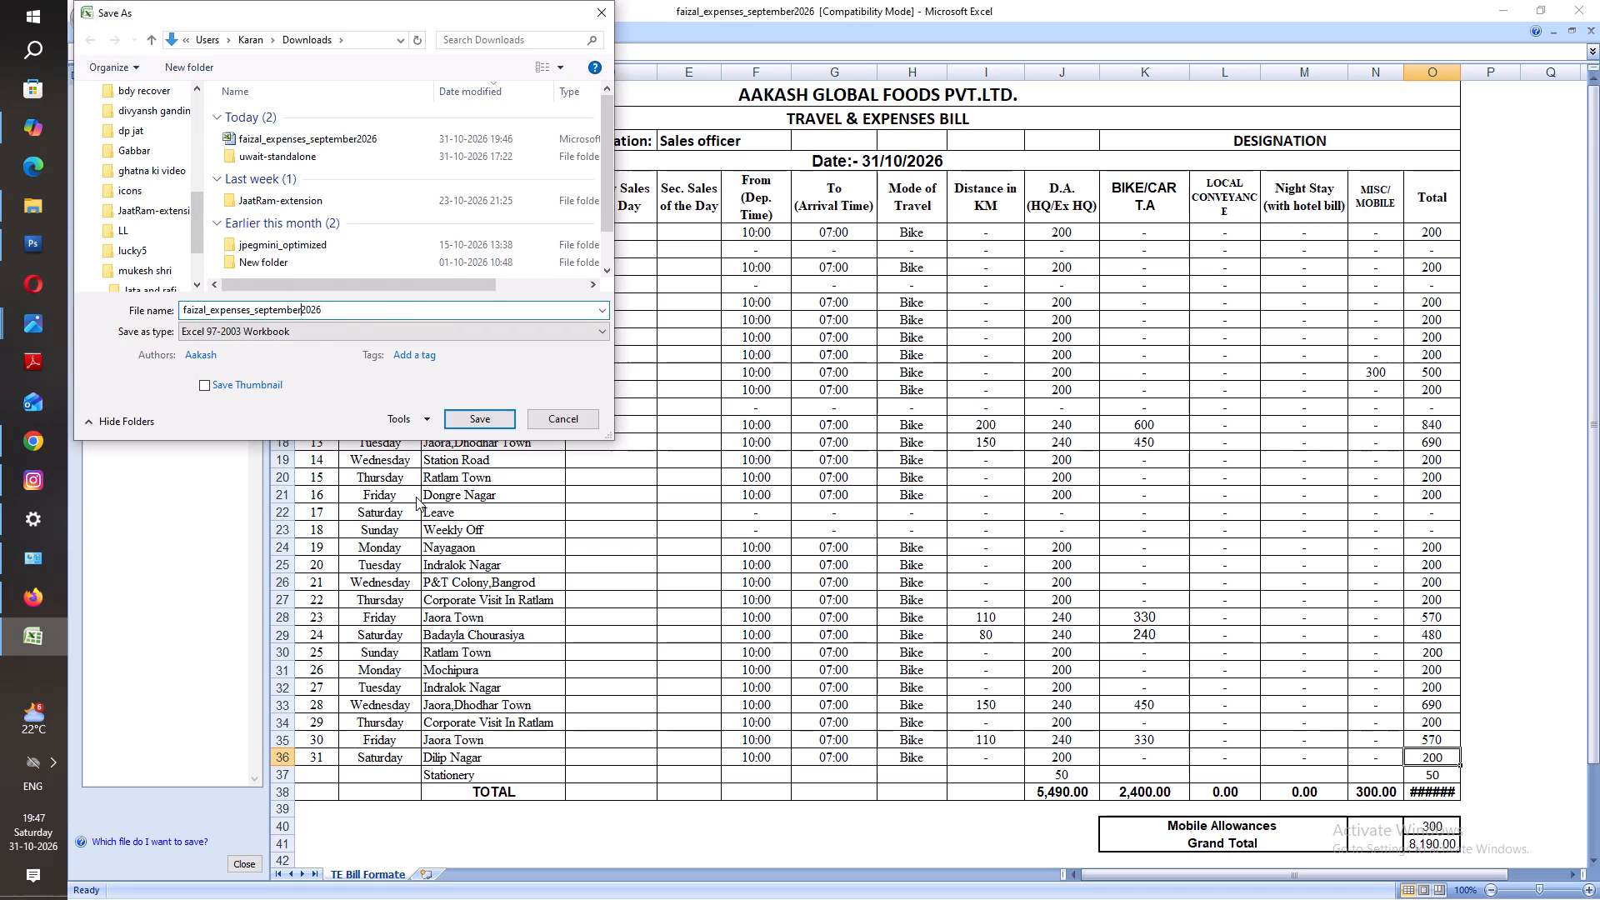
key(BackSpace)
key(BackSpace)
key(BackSpace)
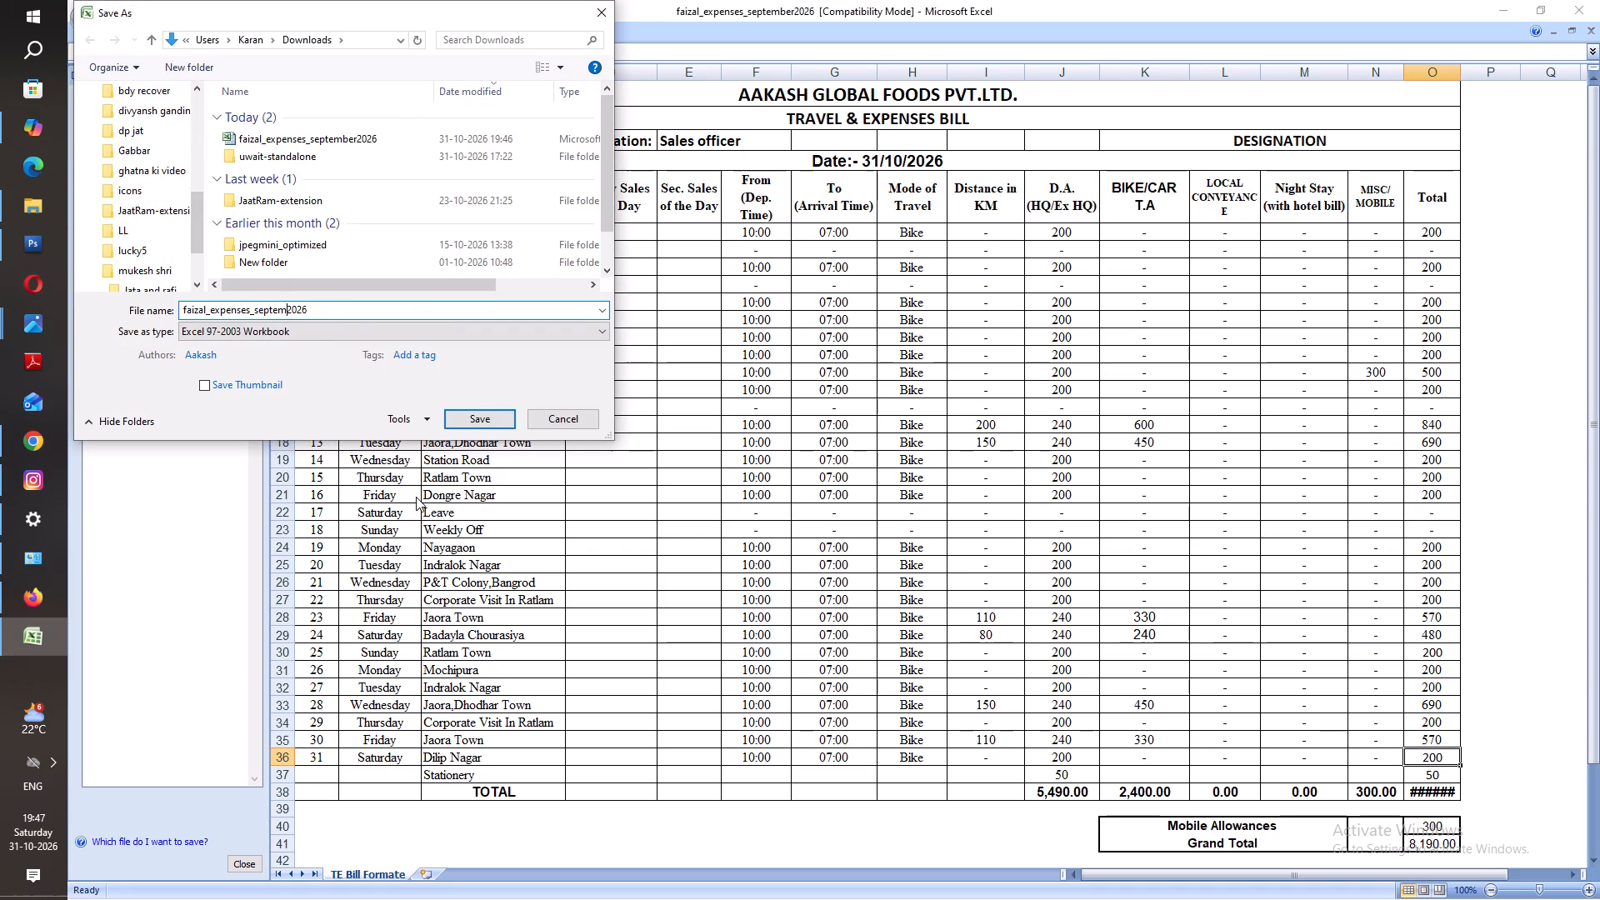
key(BackSpace)
key(BackSpace)
key(BackSpace)
key(BackSpace)
key(BackSpace)
key(BackSpace)
key(shift+o)
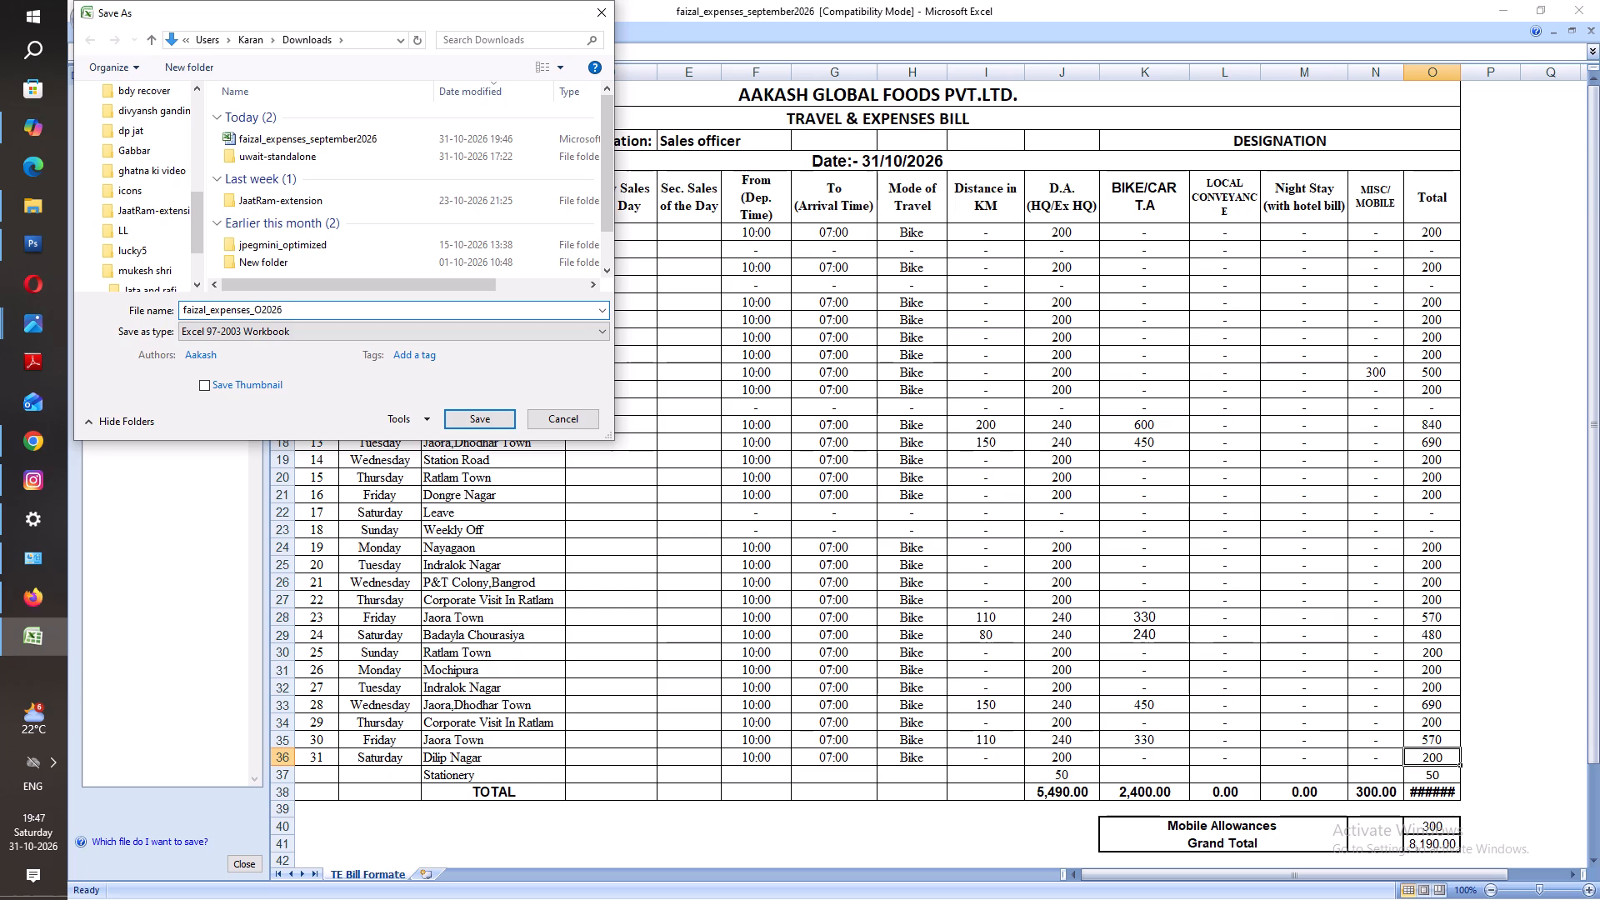
text(ct)
text(ober)
click(487, 414)
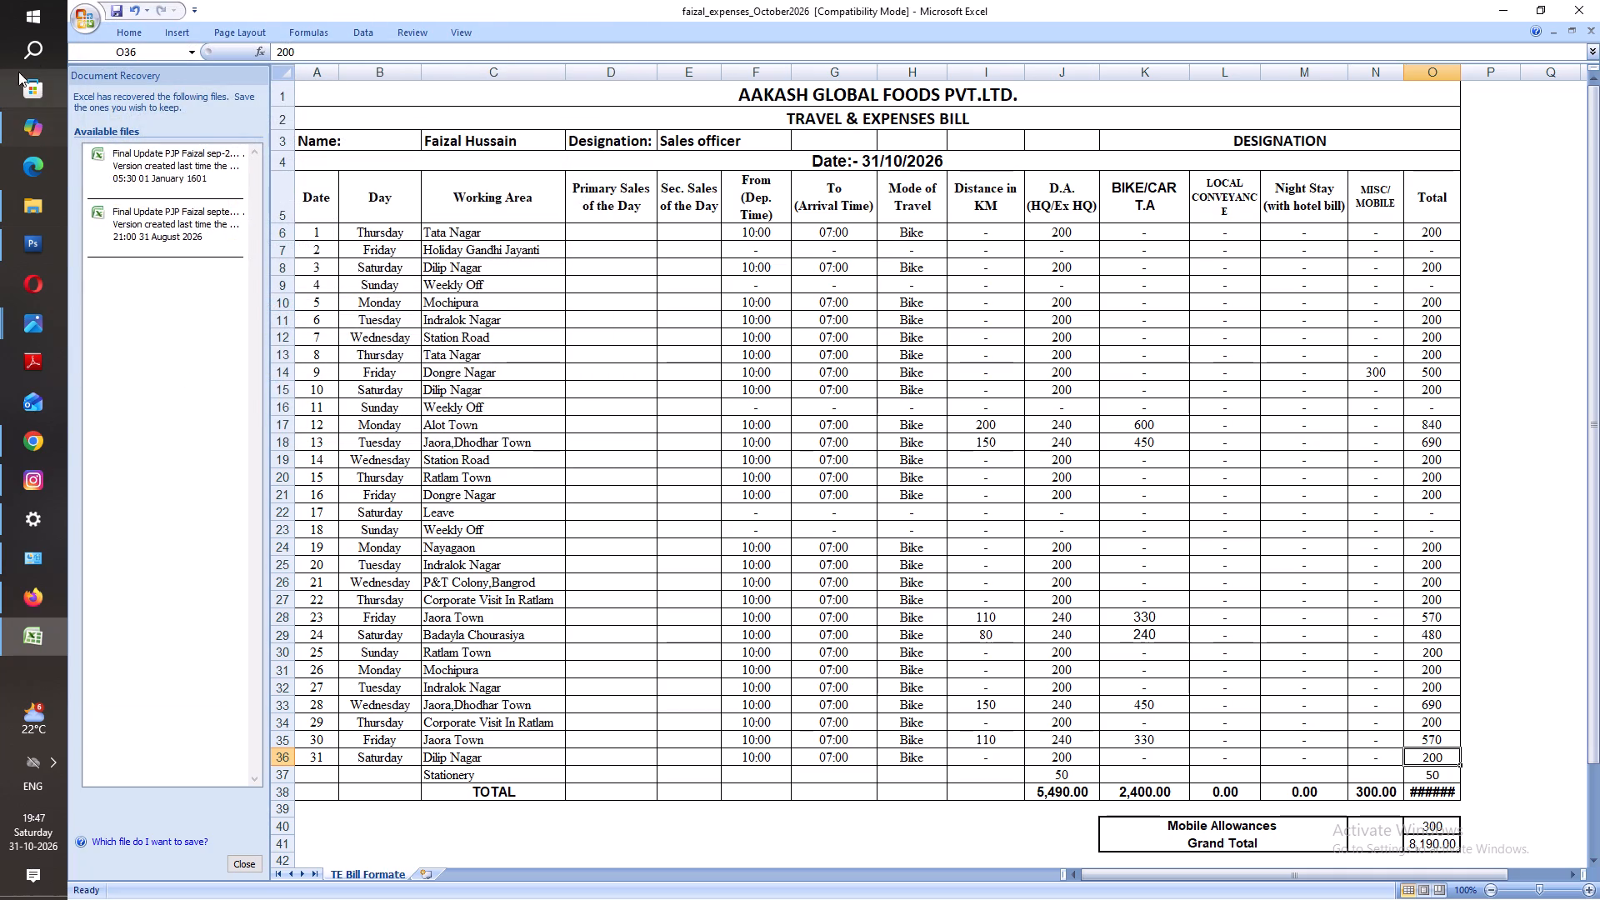
Examine the file formats offered by Save As for another format in which to save faizal_expenses_October2026.
click(74, 27)
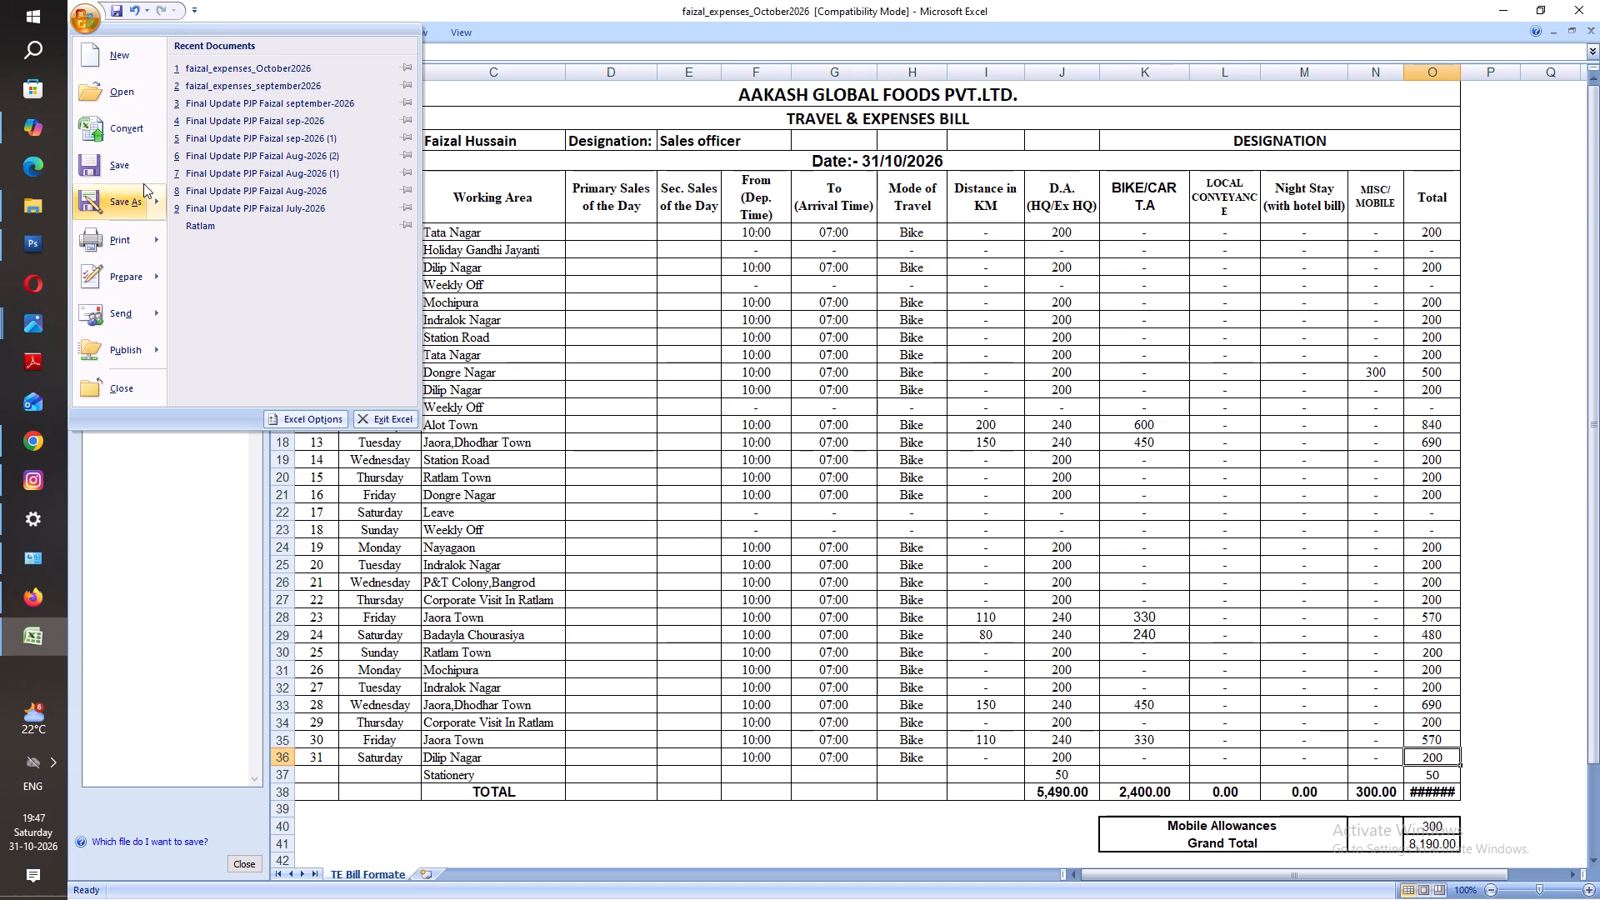
click(129, 202)
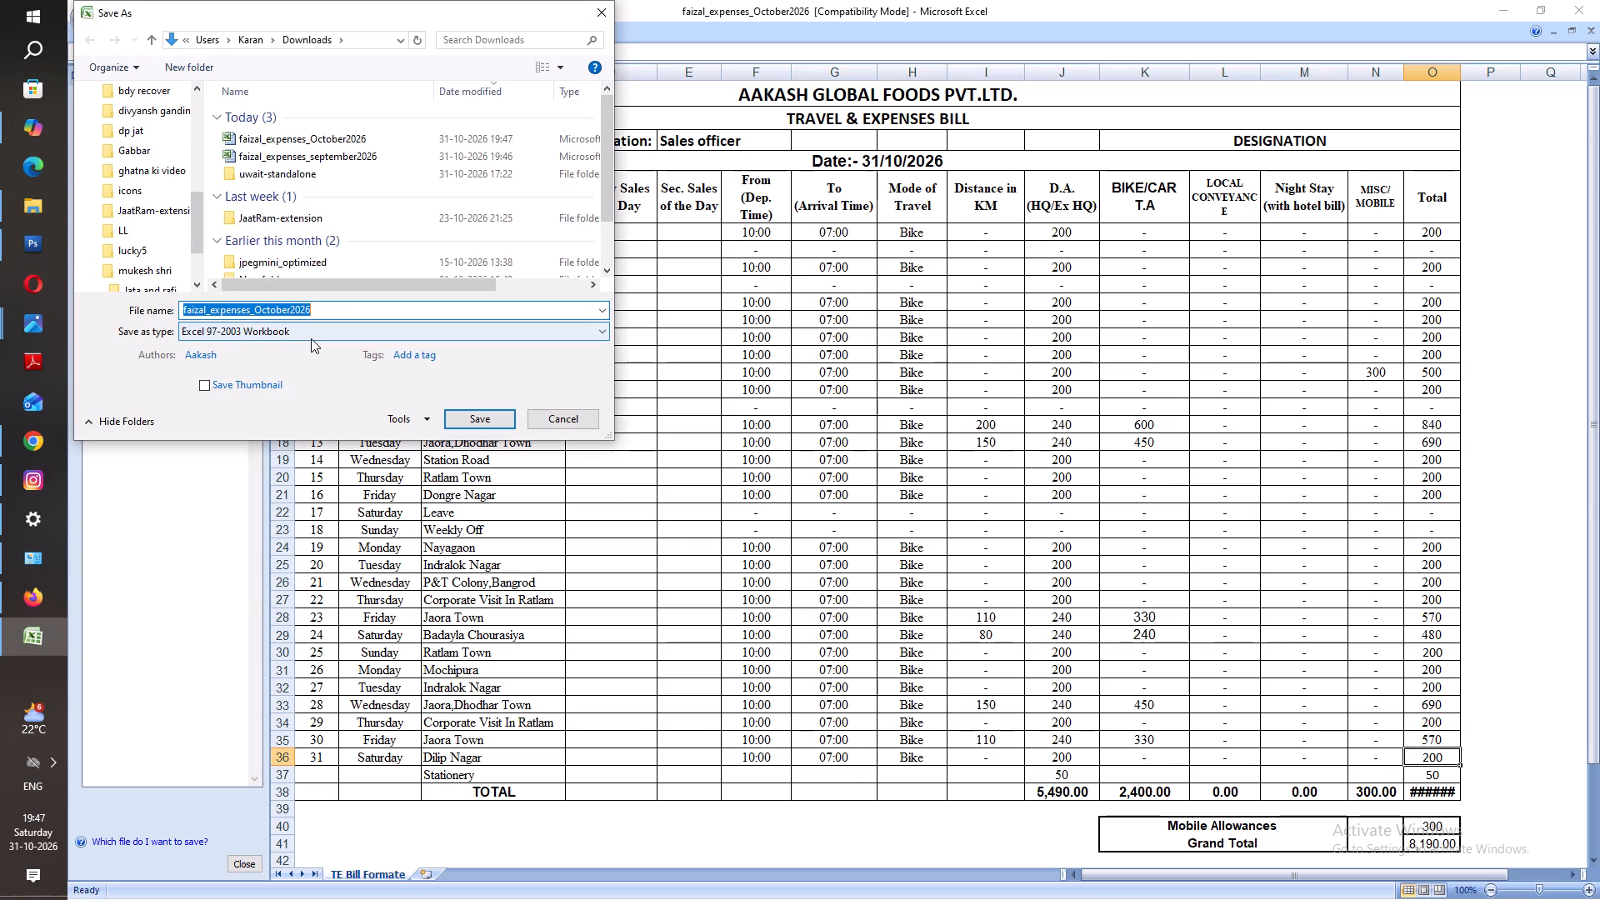
click(325, 333)
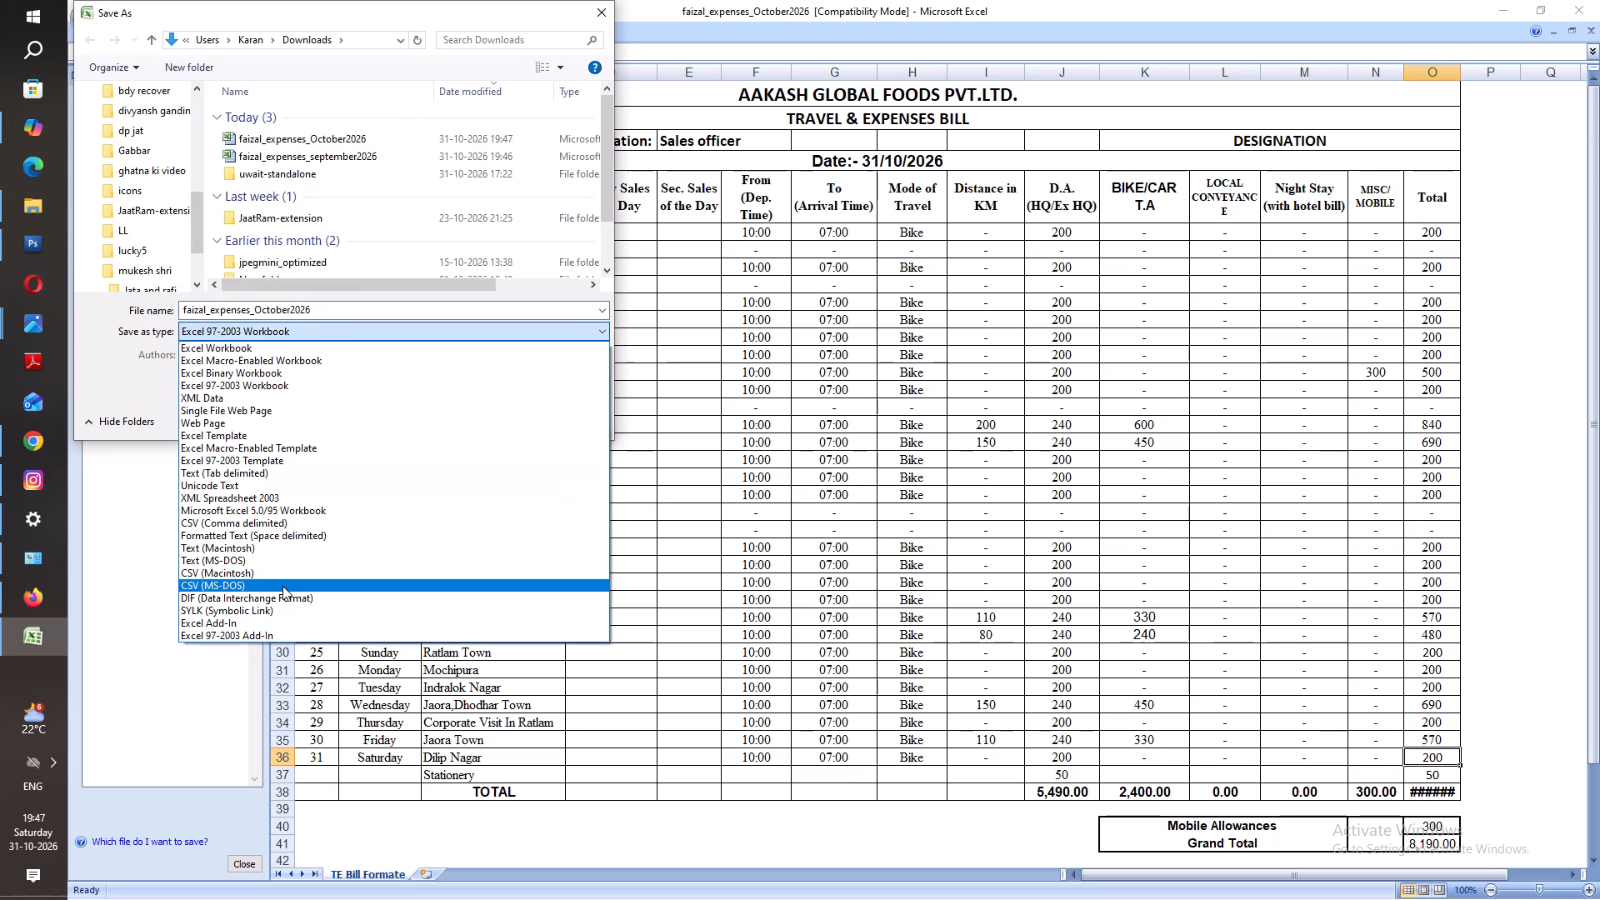
scroll(282, 586, up, 1)
scroll(282, 586, down, 2)
scroll(320, 490, down, 4)
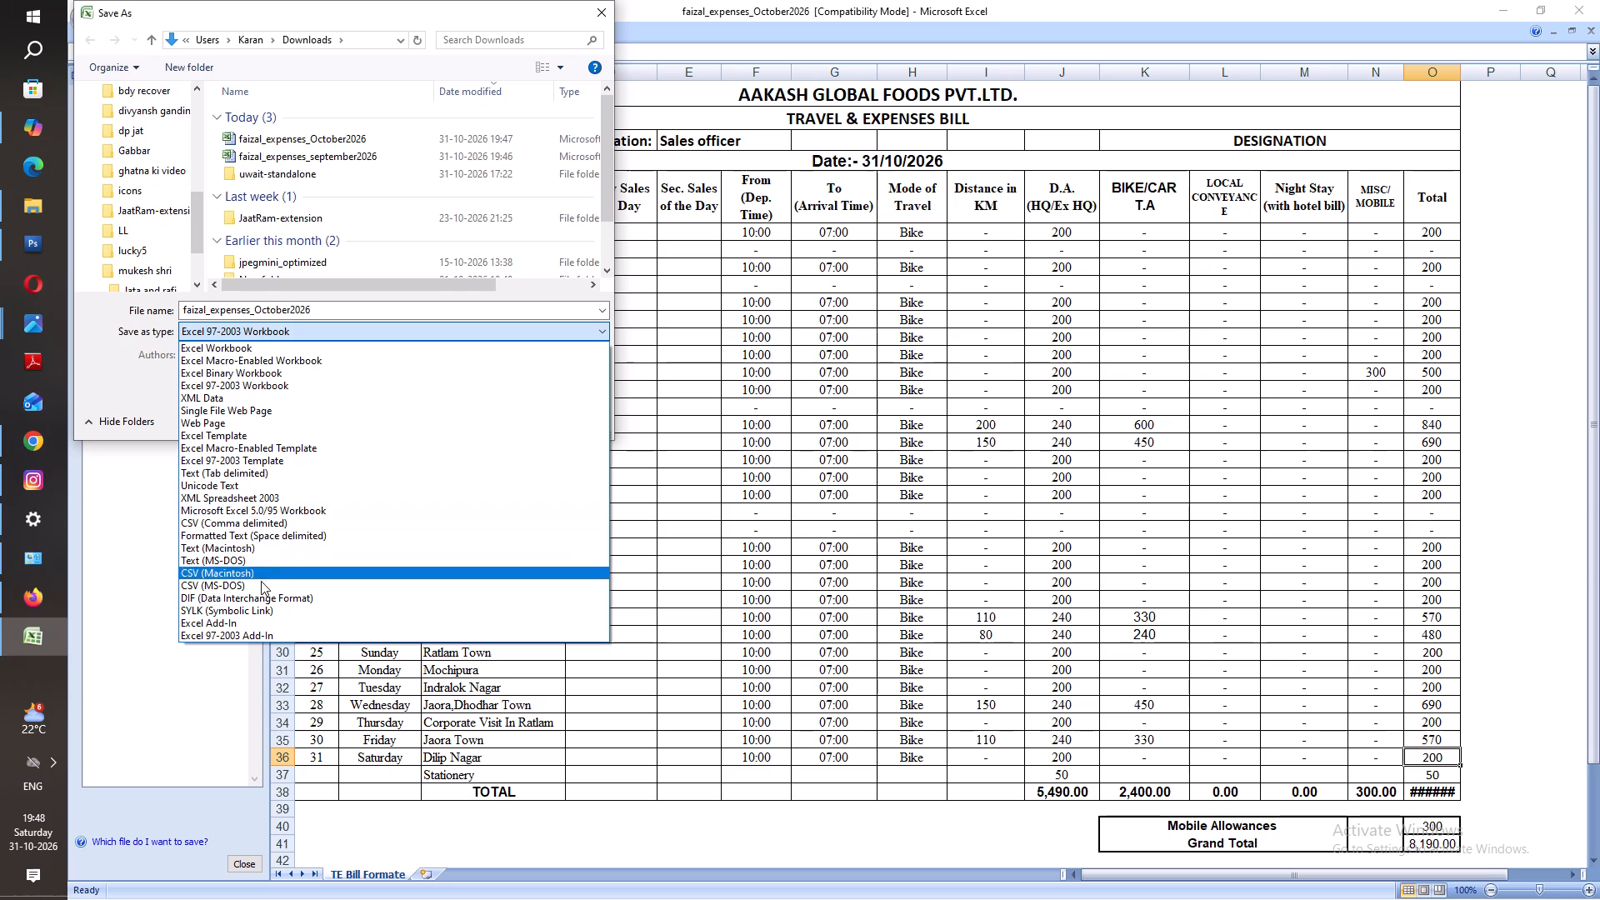
scroll(268, 472, down, 4)
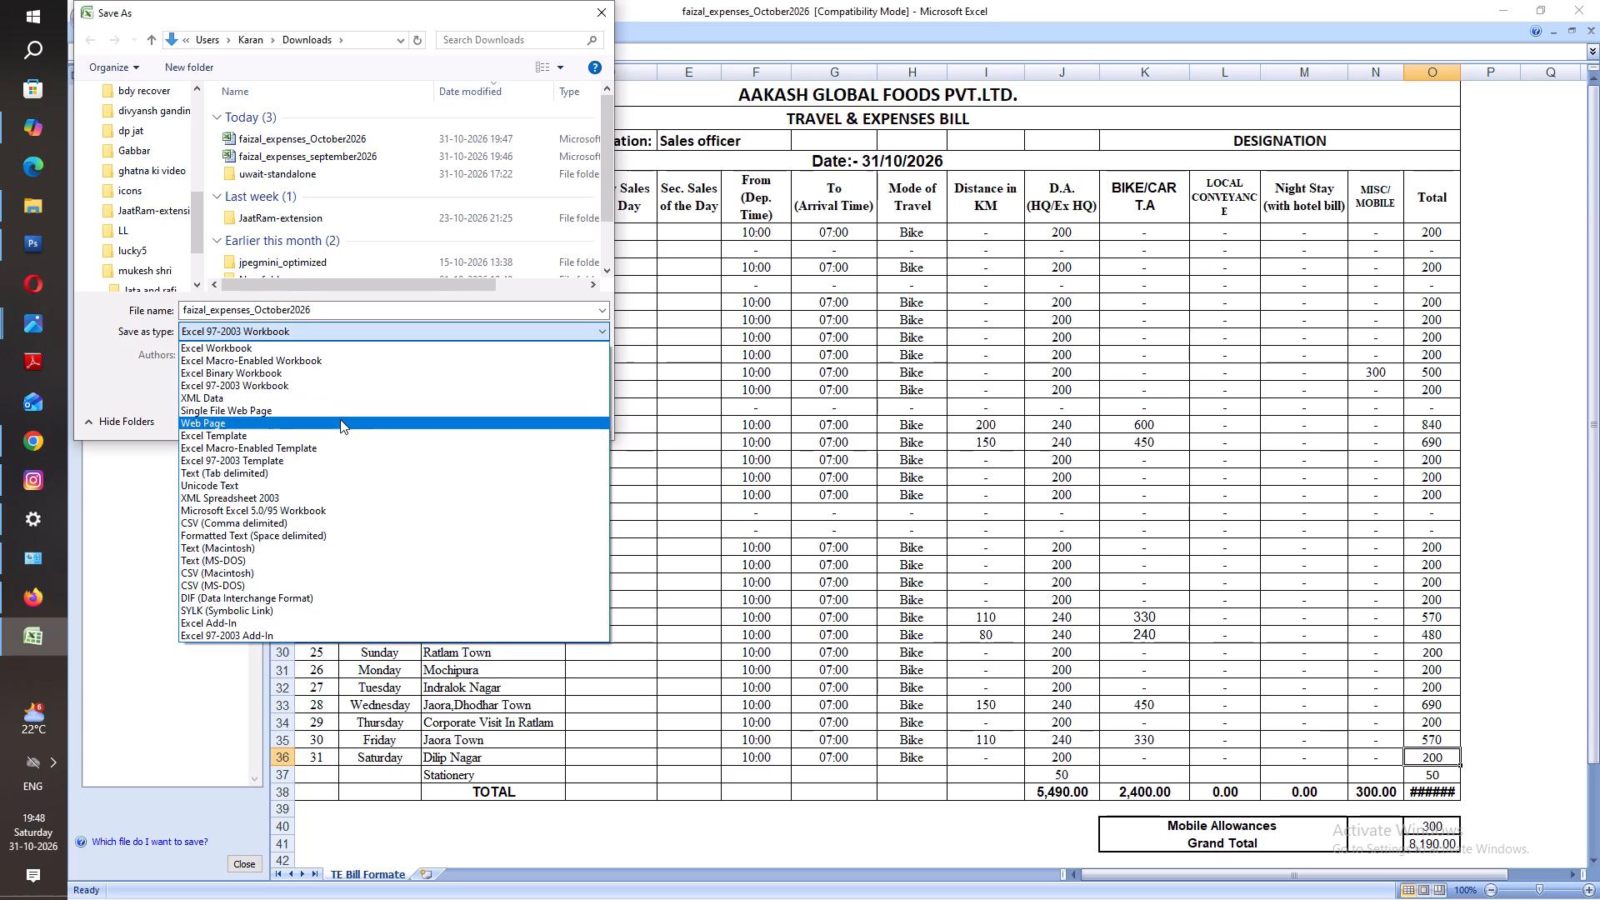
key(Down)
key(Down)
key(Down)
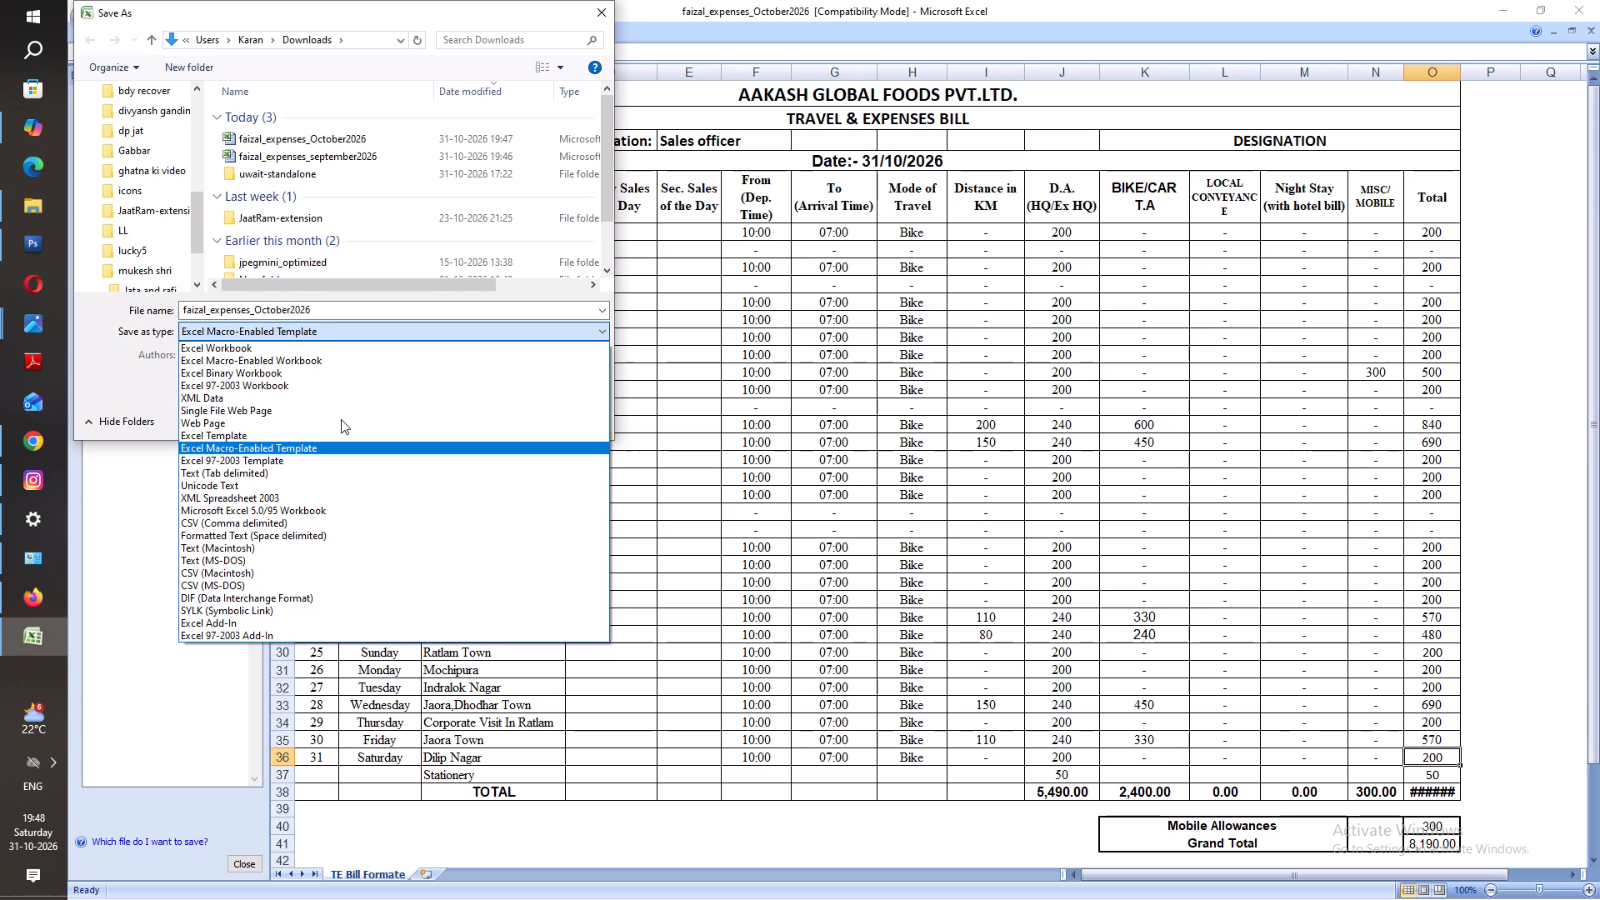
key(Down)
key(Down)
key(Down)
key(Down)
key(Down)
key(Down)
key(Down)
key(Down)
key(Down)
key(Down)
key(Down)
key(Down)
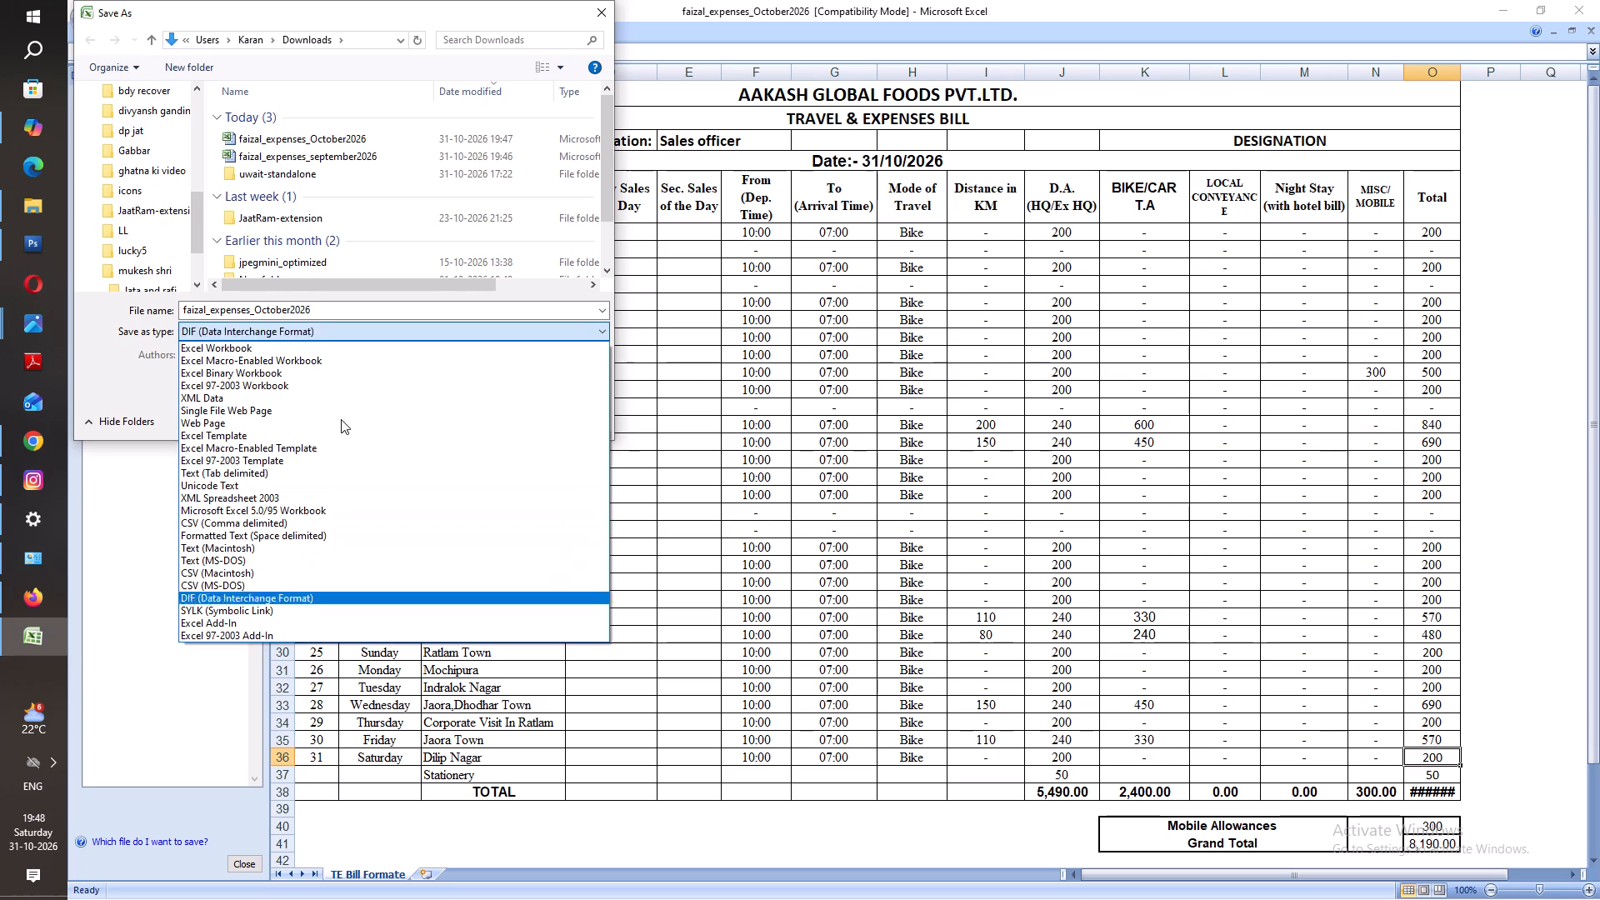
key(Down)
key(Down)
key(Down)
key(Down)
key(Down)
key(Down)
key(Down)
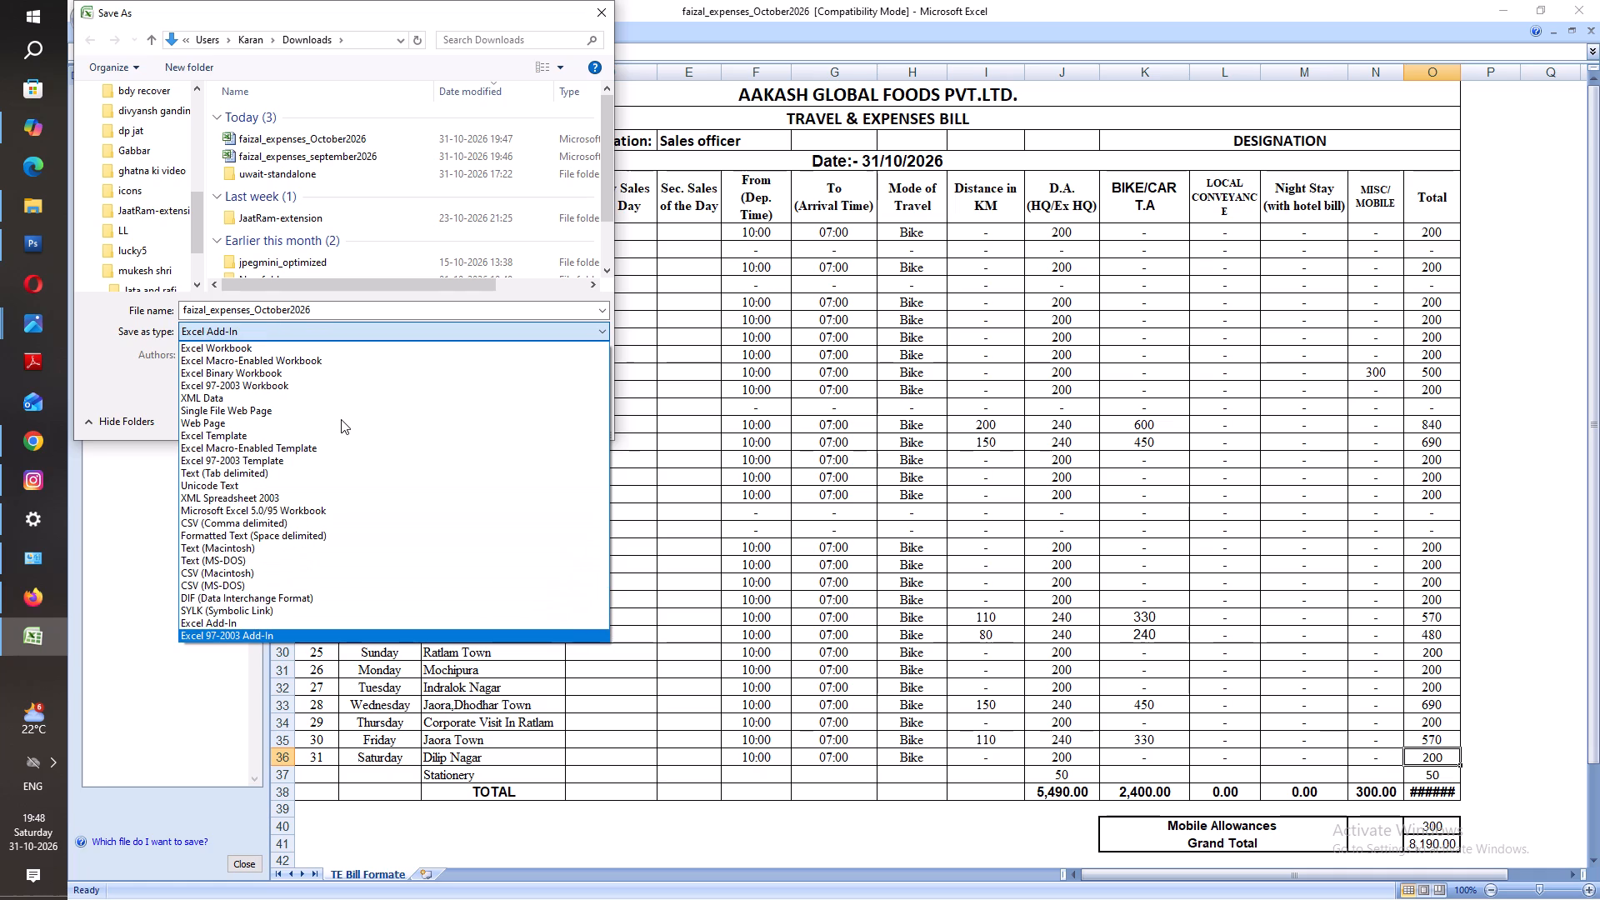
key(Up)
key(Up)
key(Up)
key(Up)
key(Up)
key(Up)
key(Up)
key(Up)
key(Up)
key(Up)
key(Up)
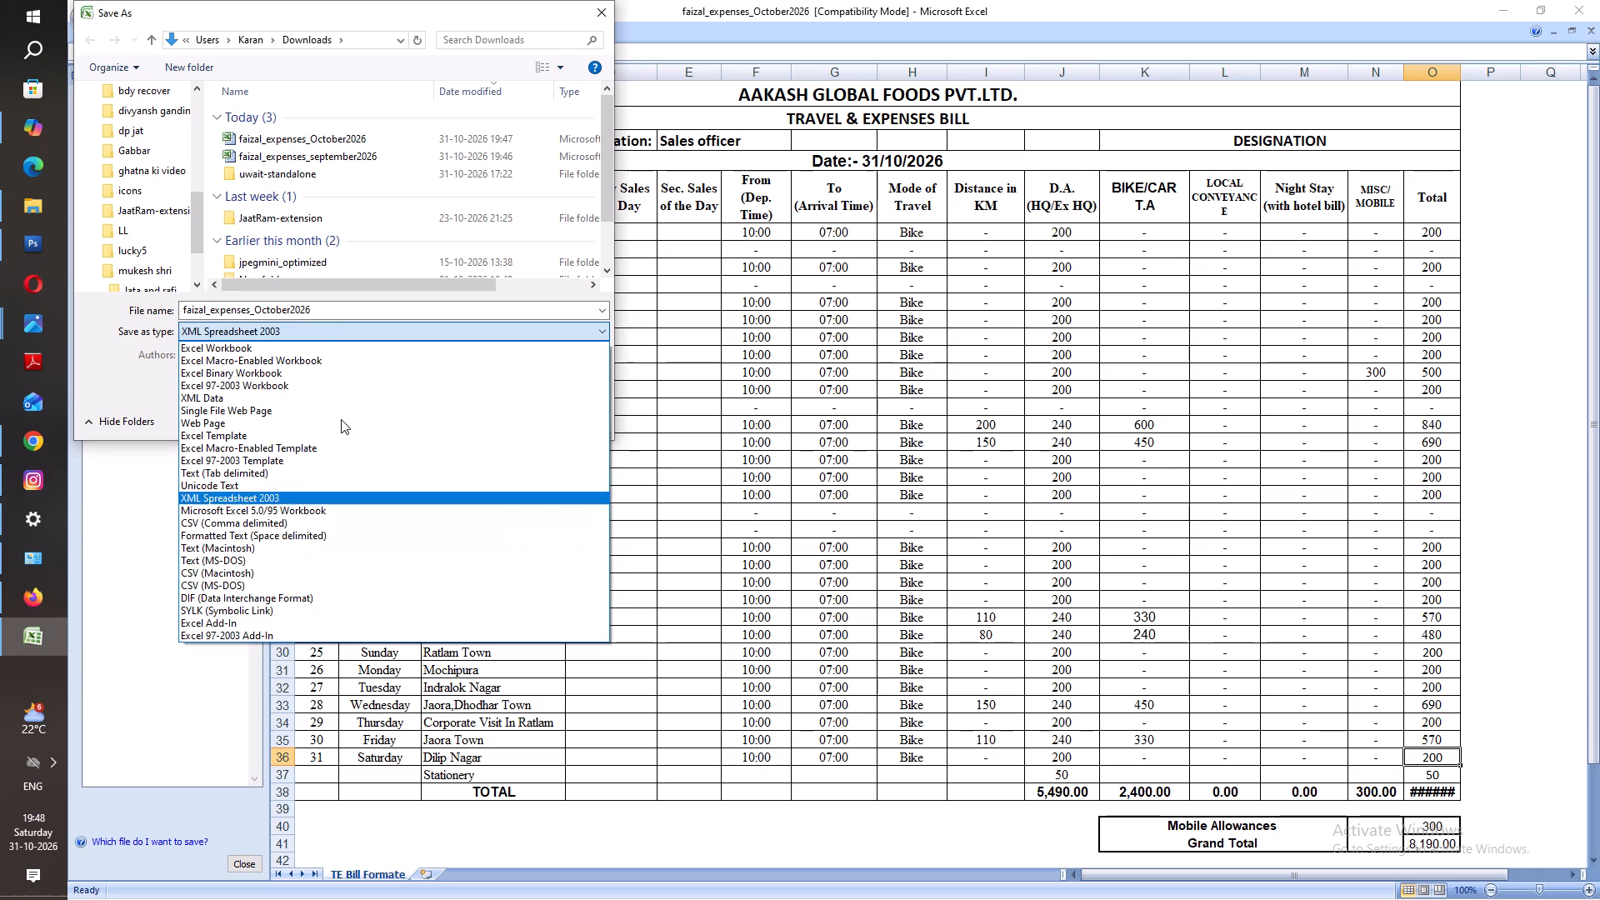
key(Up)
key(Up)
key(Up)
key(Up)
key(Up)
key(Up)
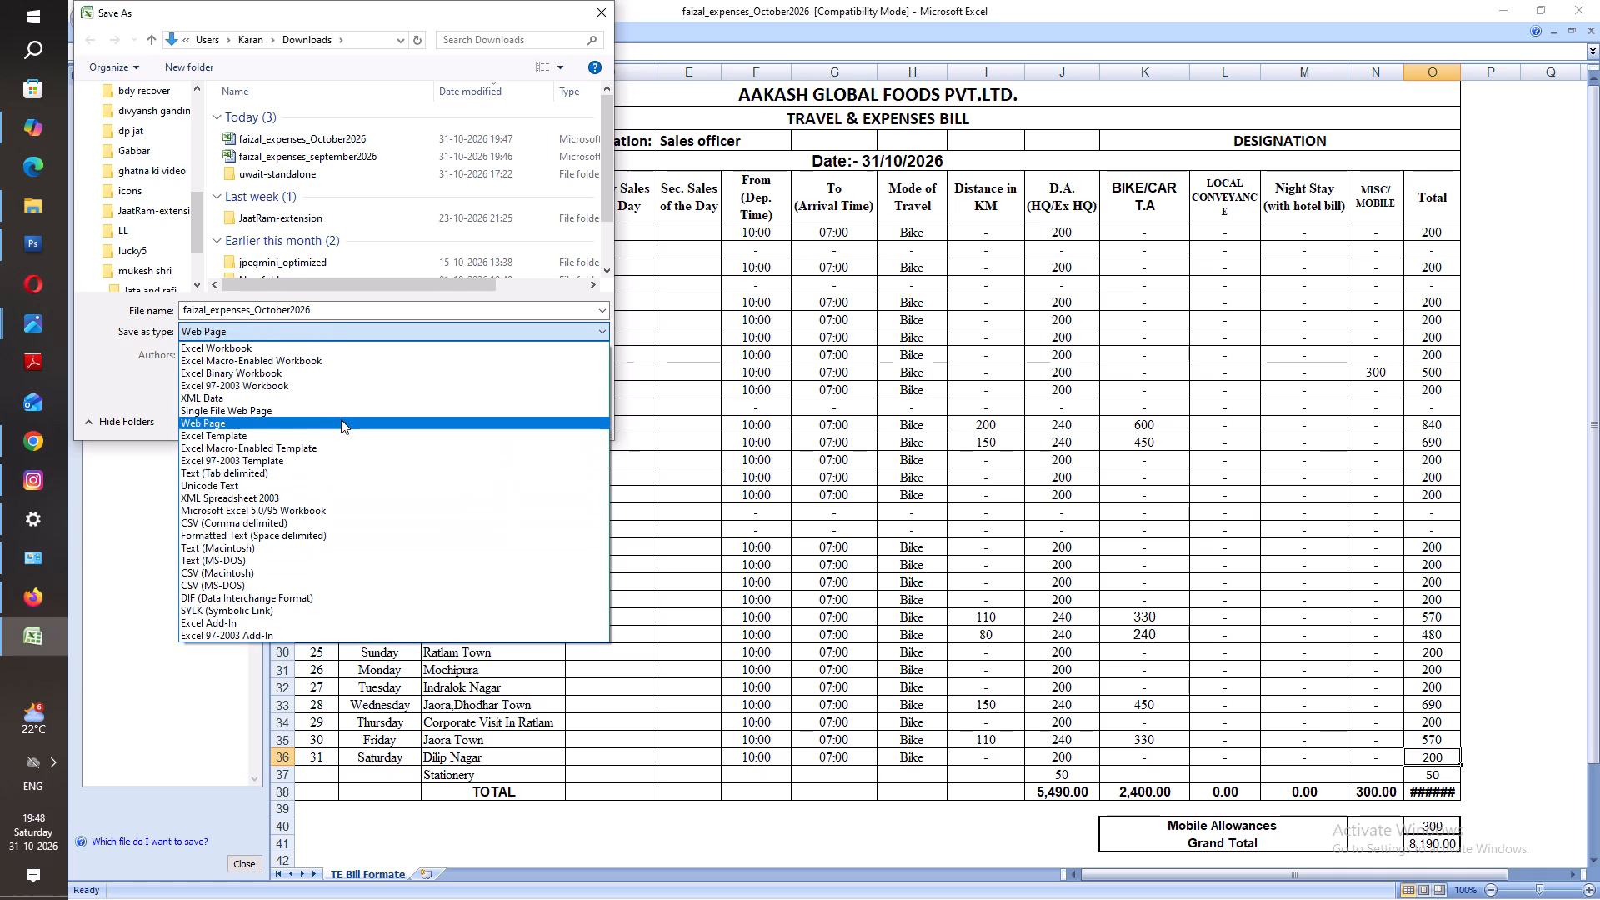
key(Up)
key(Up)
key(Up)
key(Up)
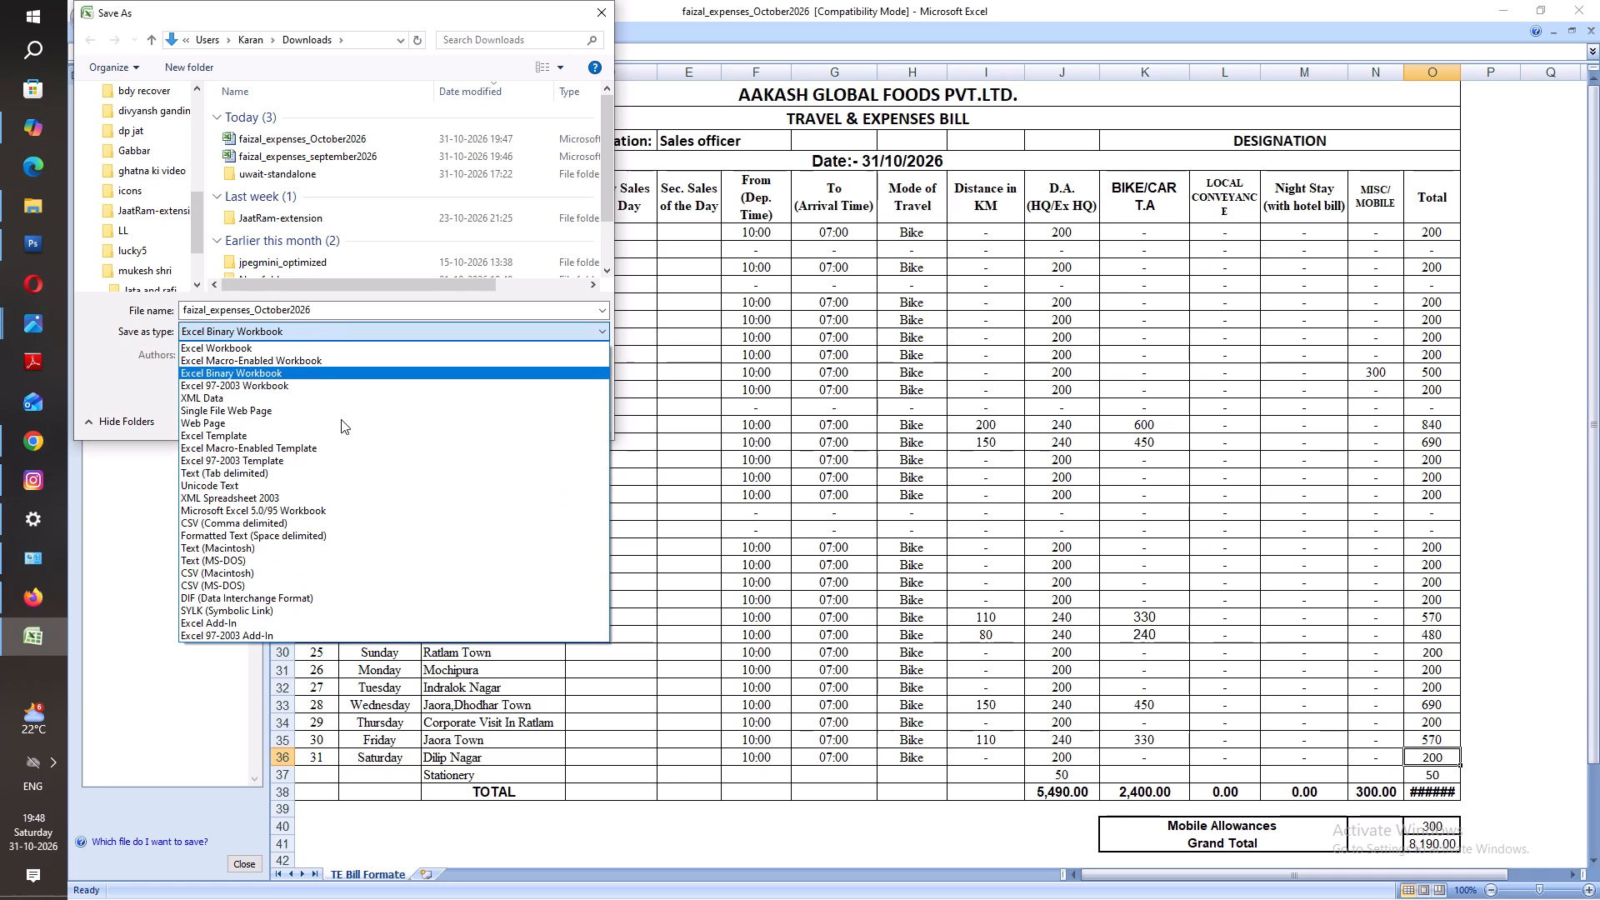
key(Up)
key(Up)
key(Up)
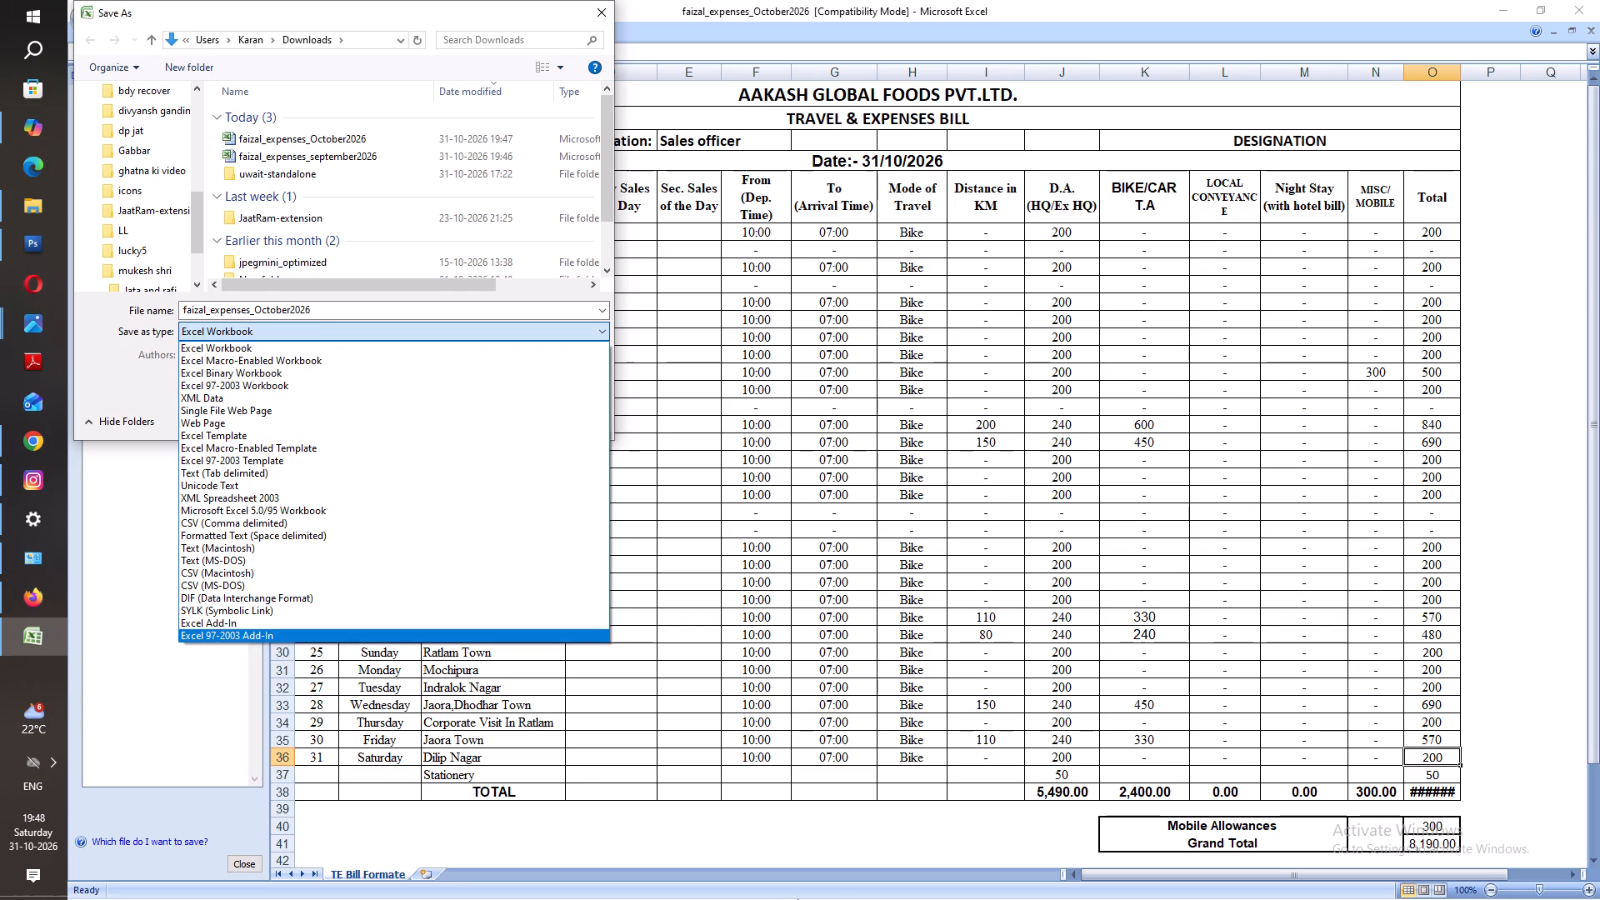
click(777, 837)
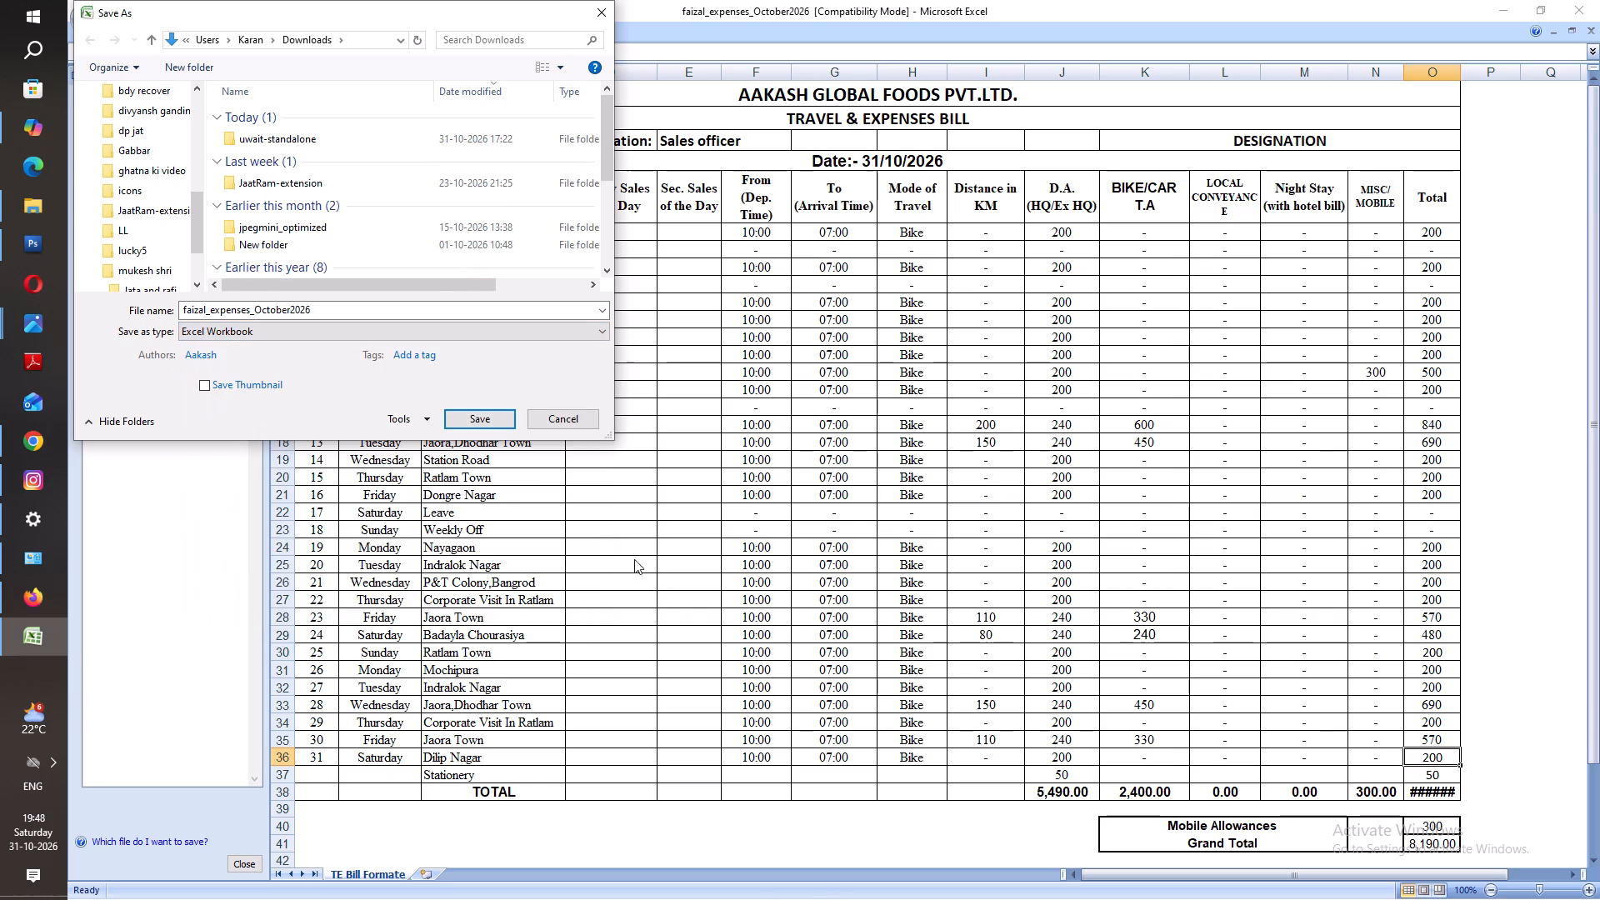
click(358, 337)
scroll(358, 337, down, 5)
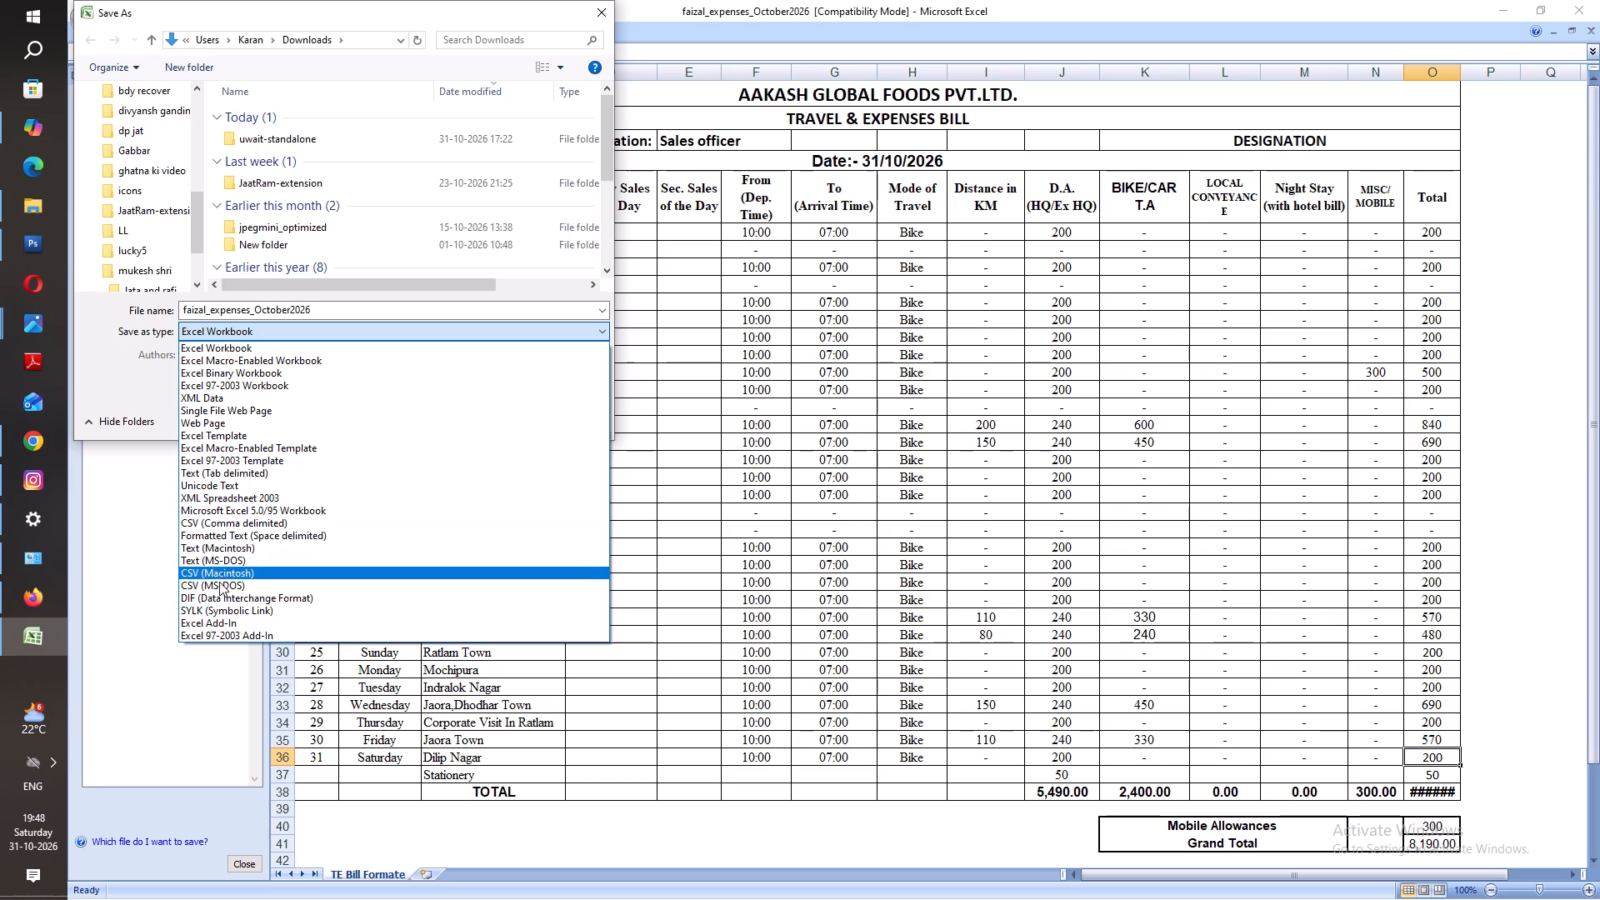
click(653, 847)
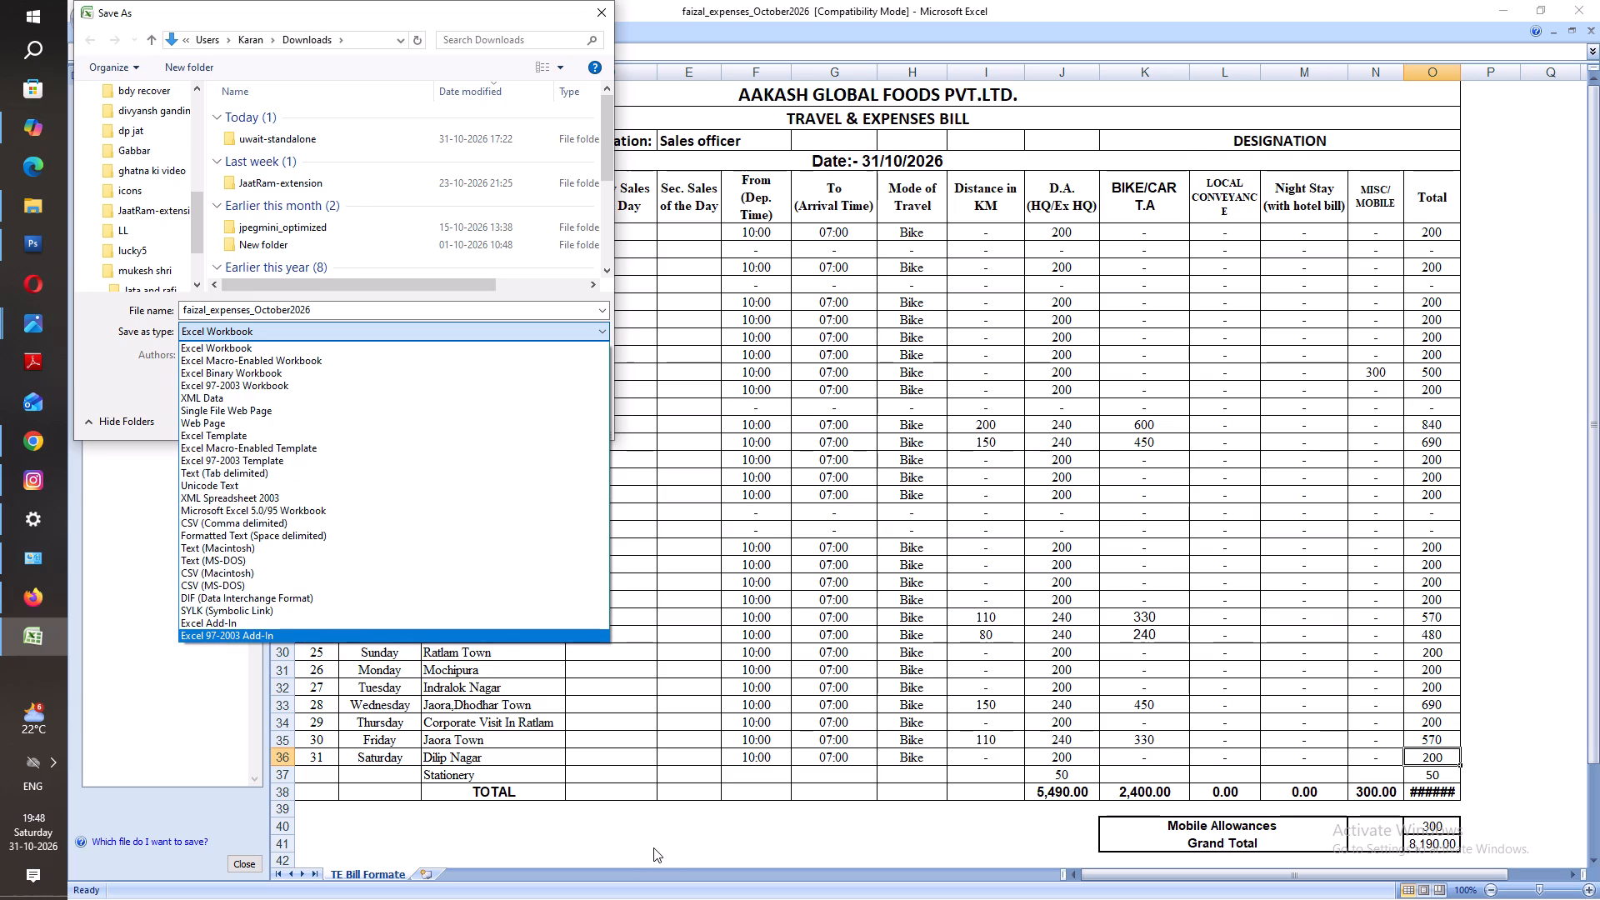
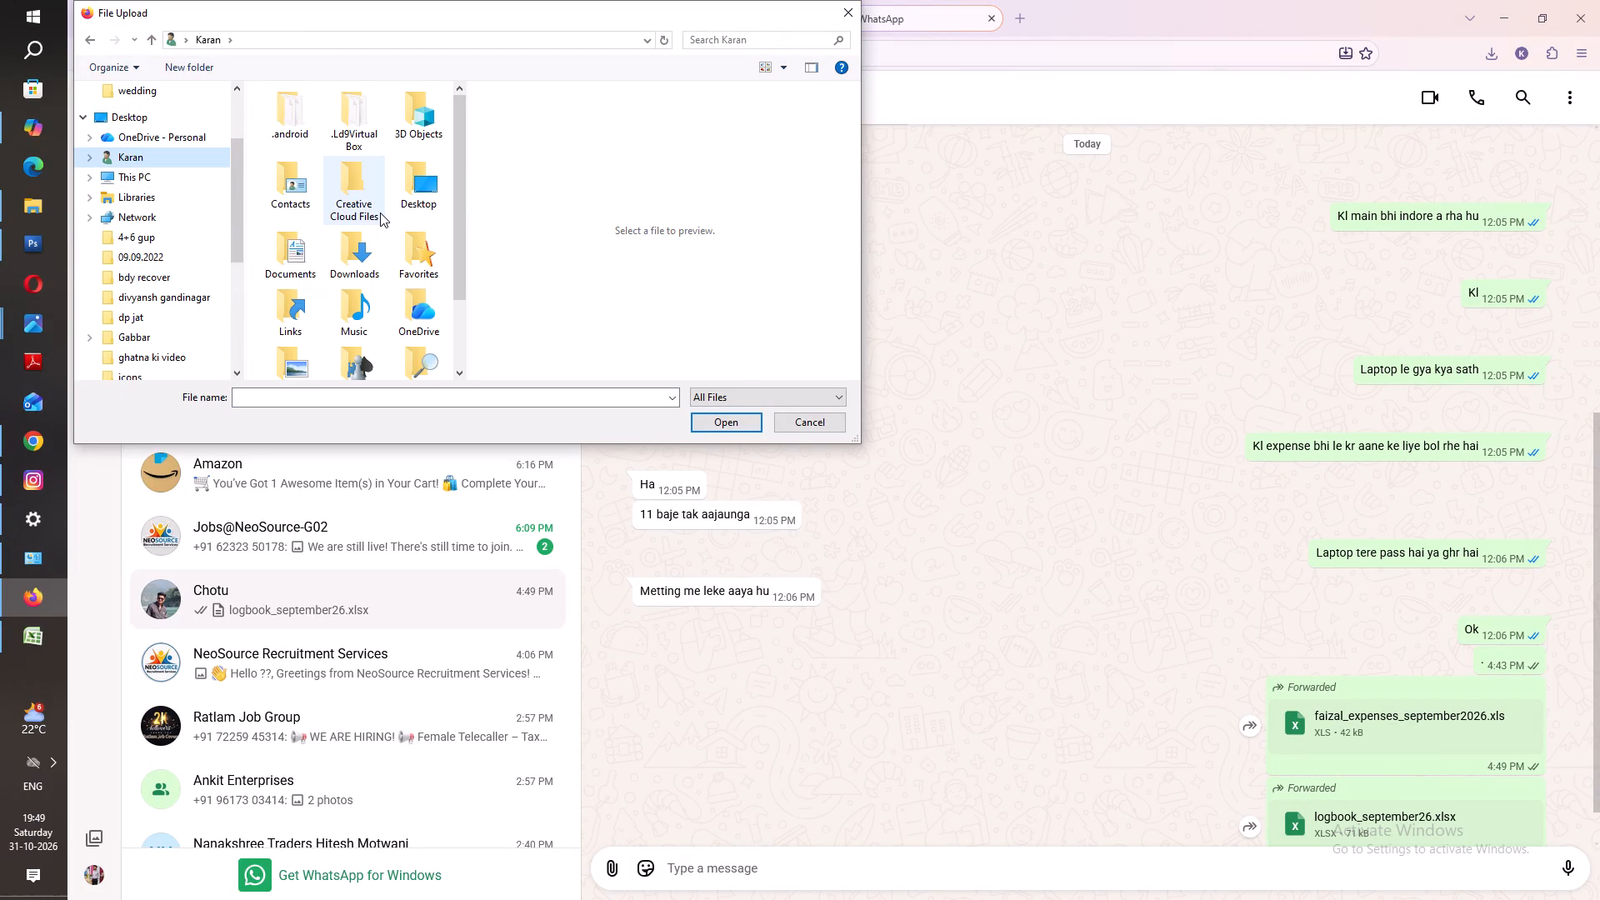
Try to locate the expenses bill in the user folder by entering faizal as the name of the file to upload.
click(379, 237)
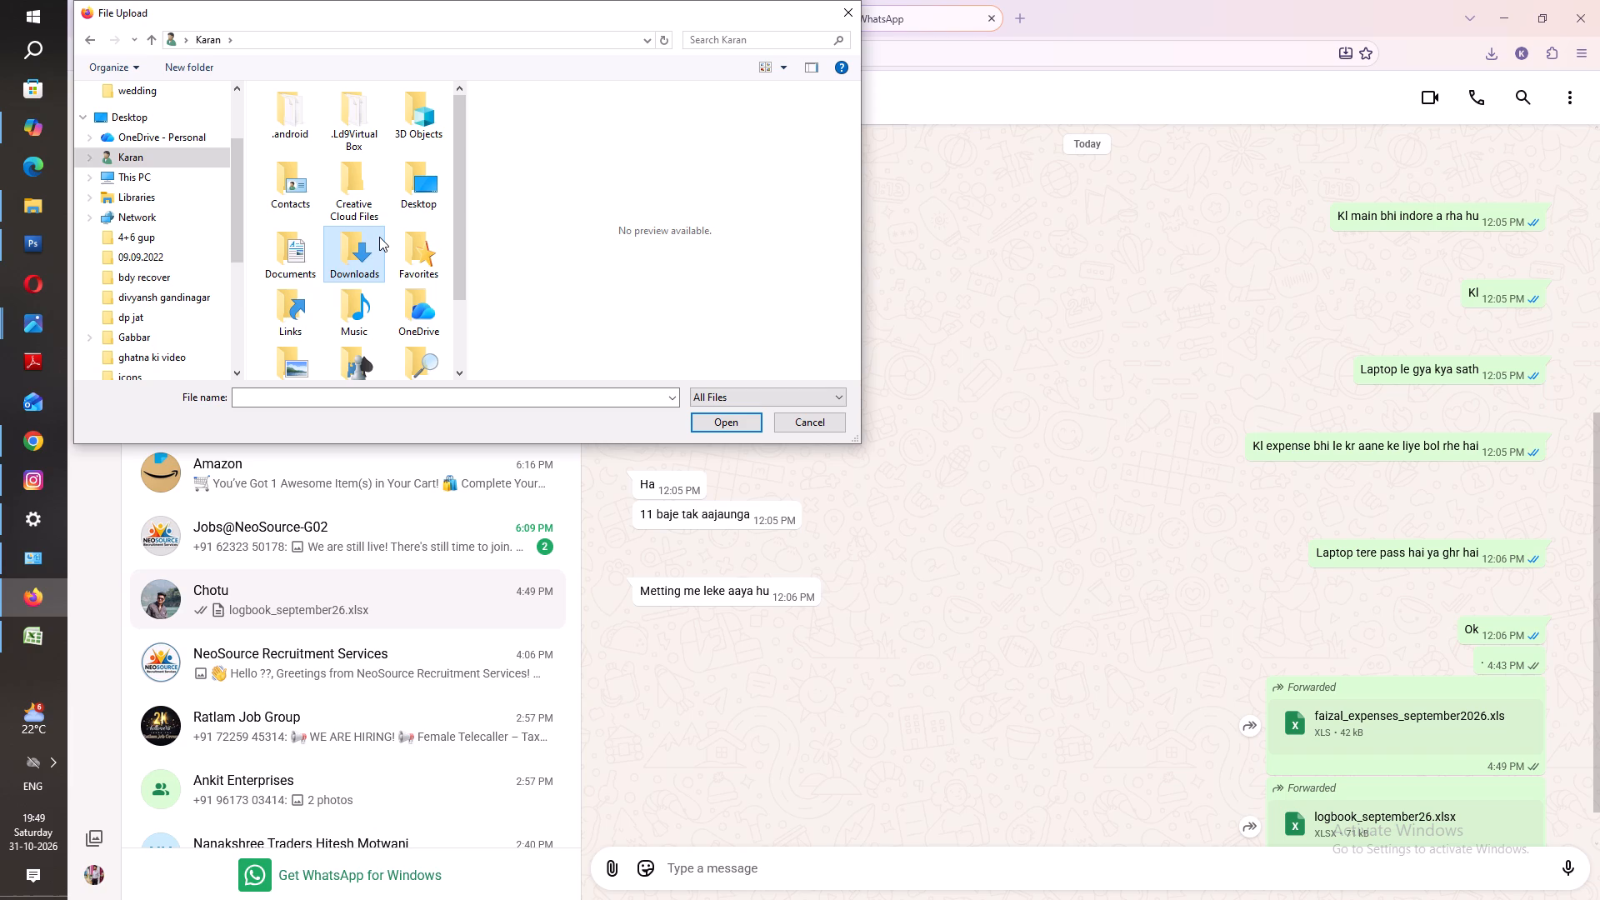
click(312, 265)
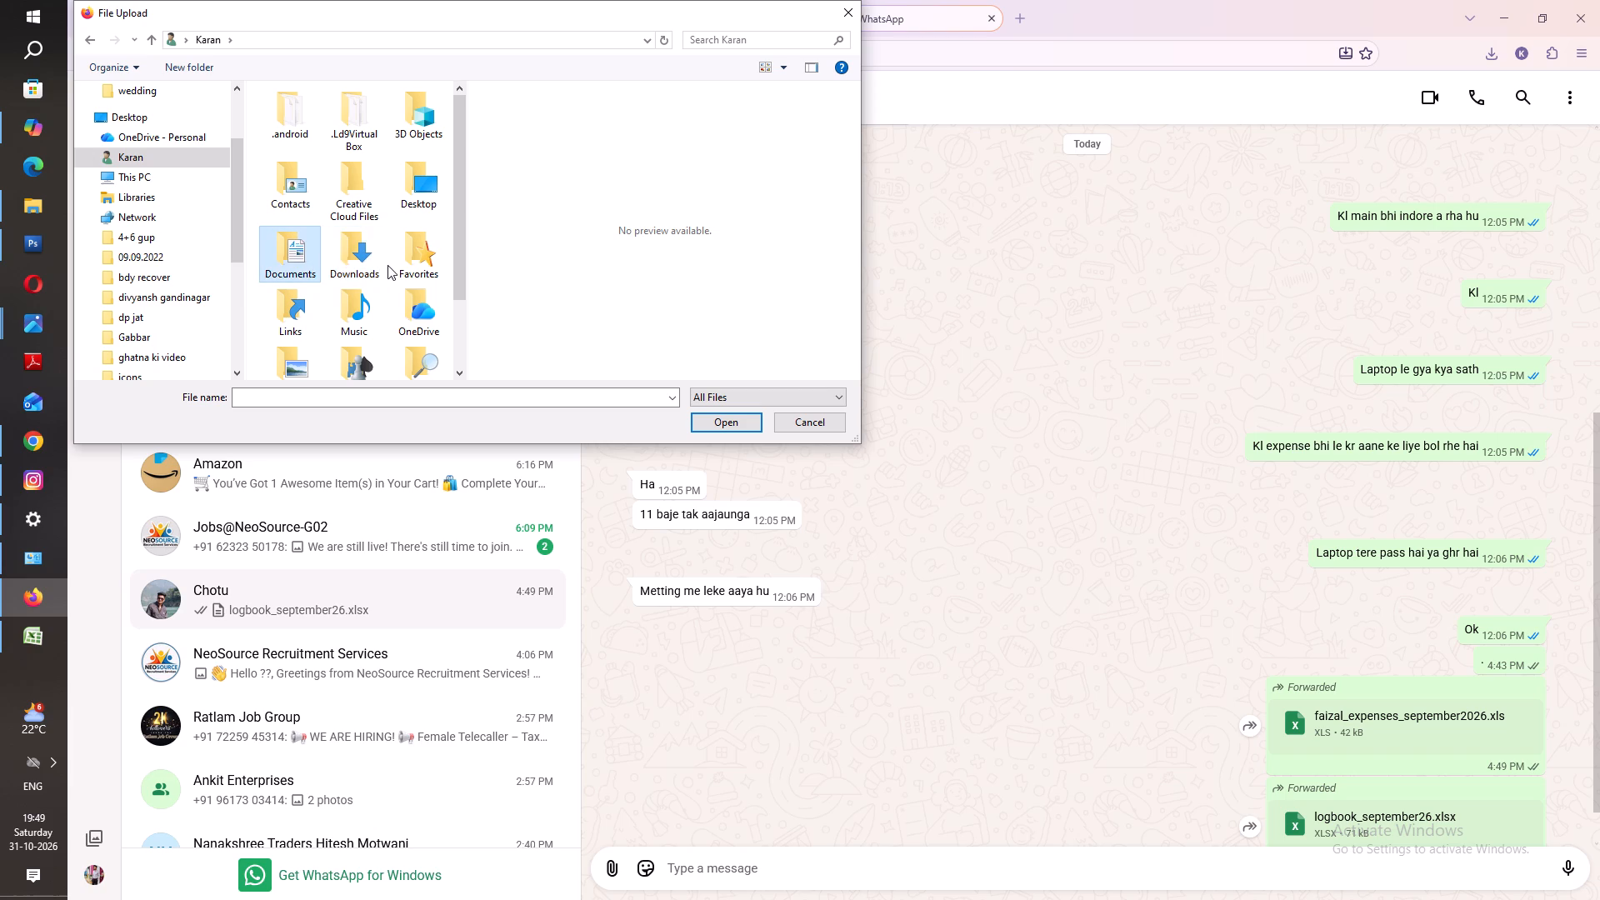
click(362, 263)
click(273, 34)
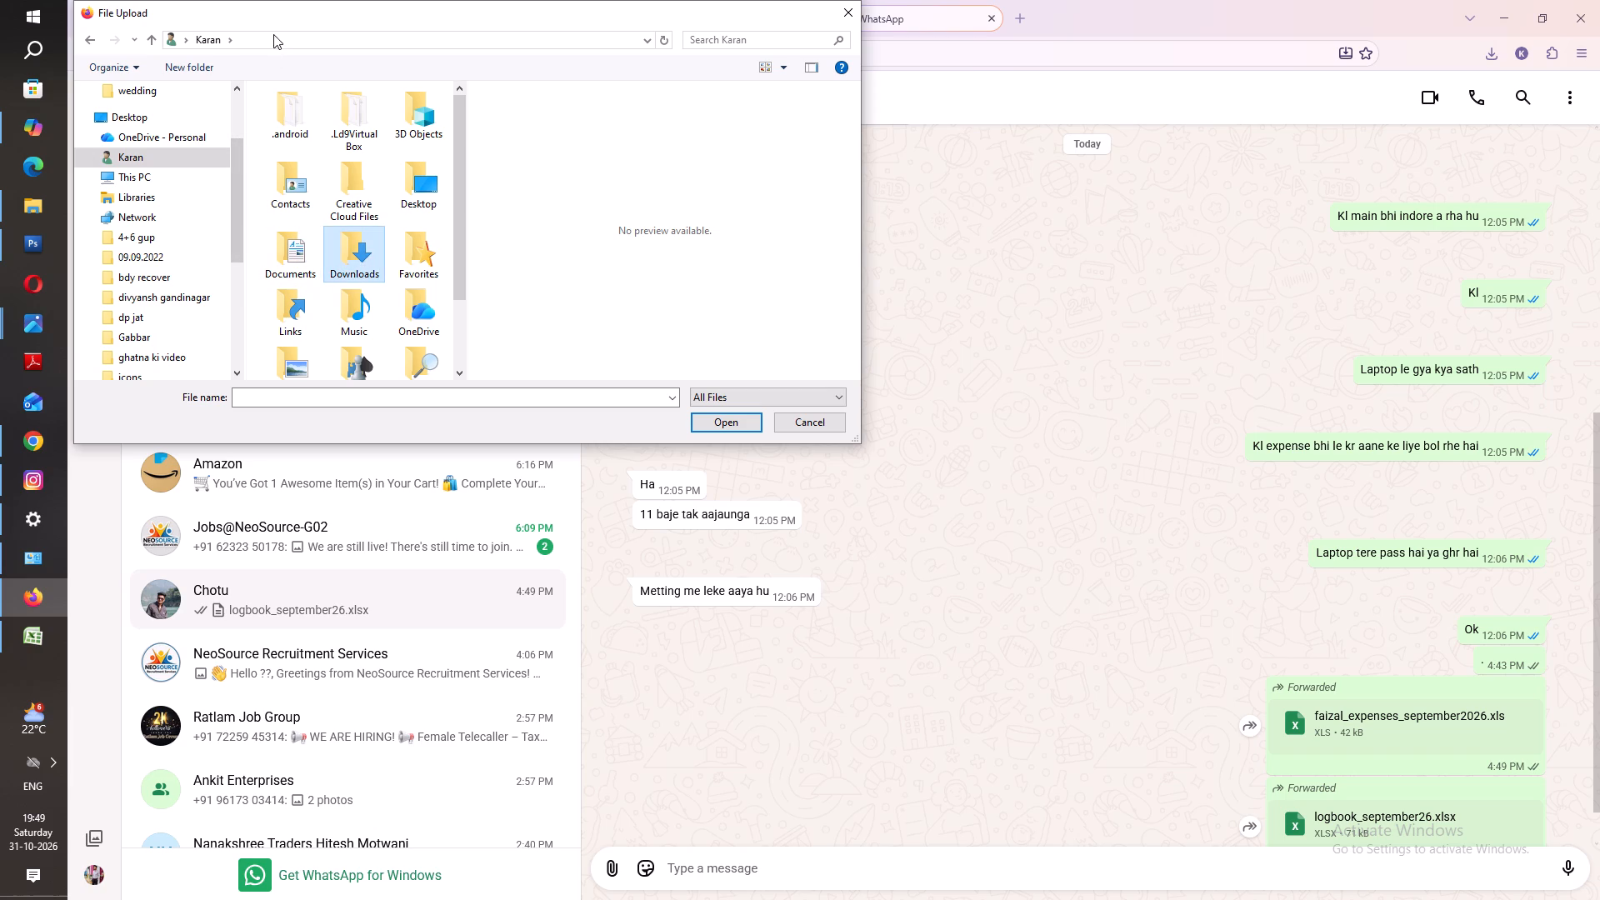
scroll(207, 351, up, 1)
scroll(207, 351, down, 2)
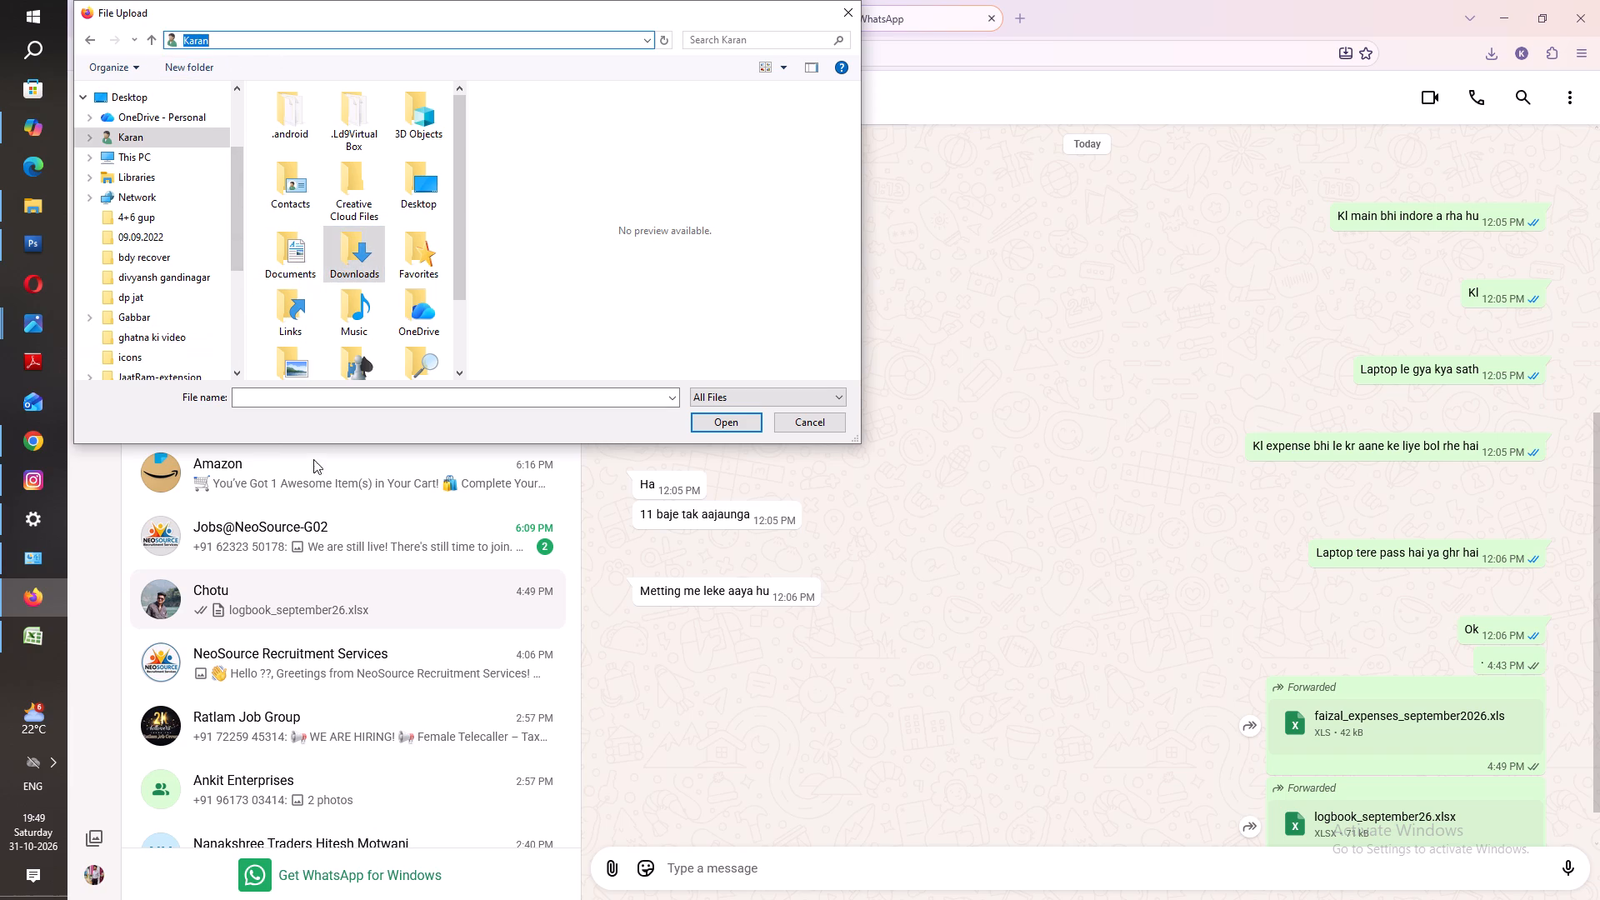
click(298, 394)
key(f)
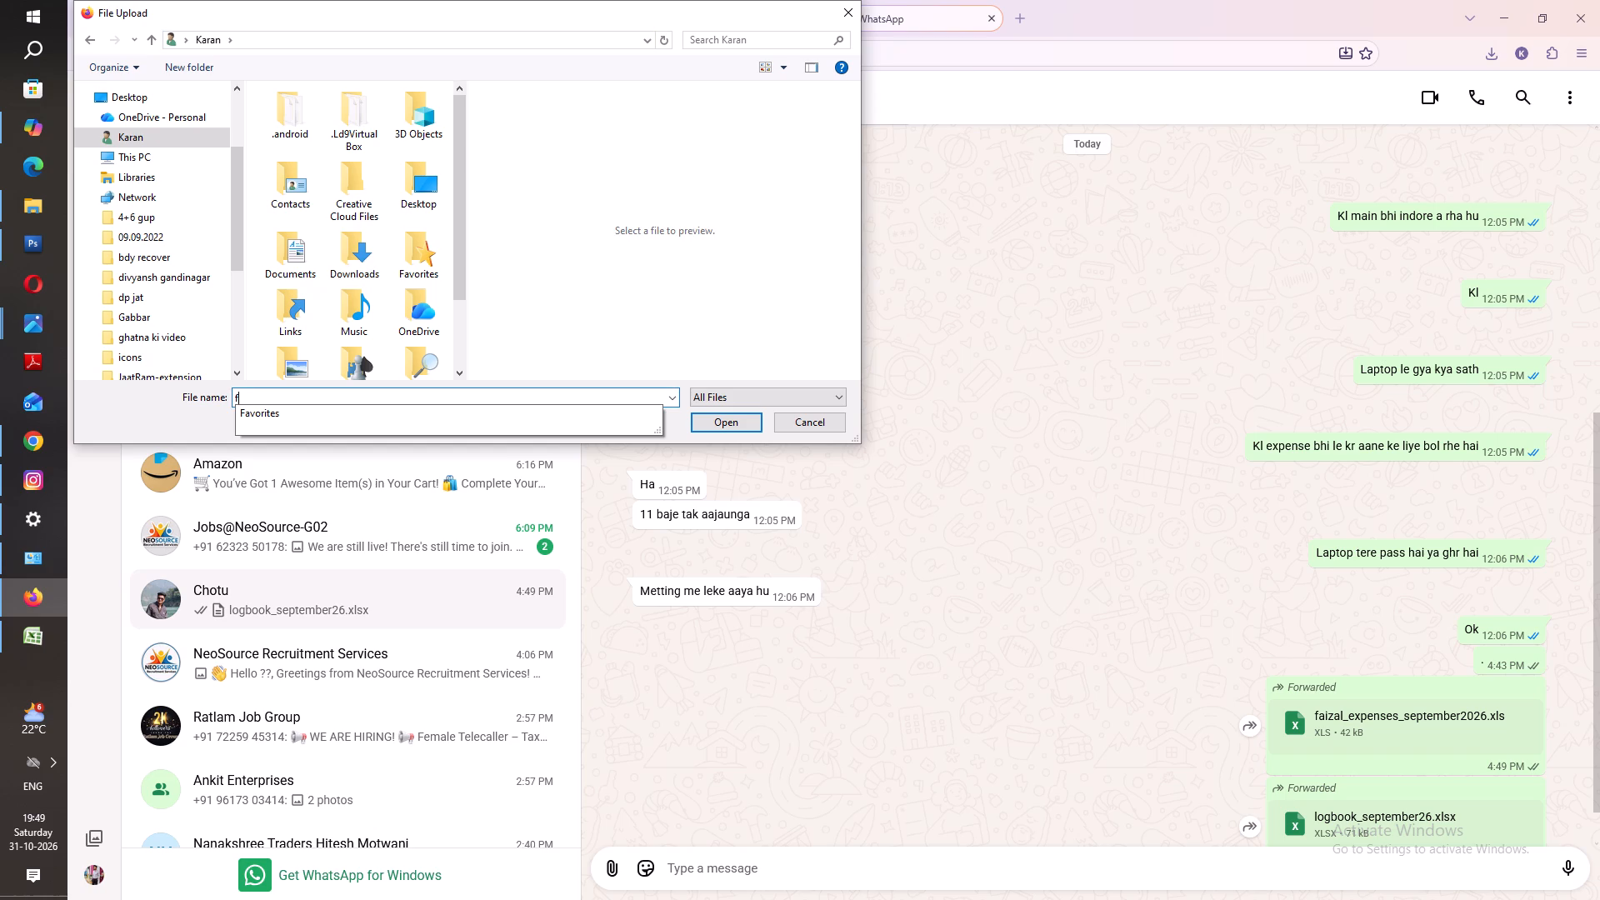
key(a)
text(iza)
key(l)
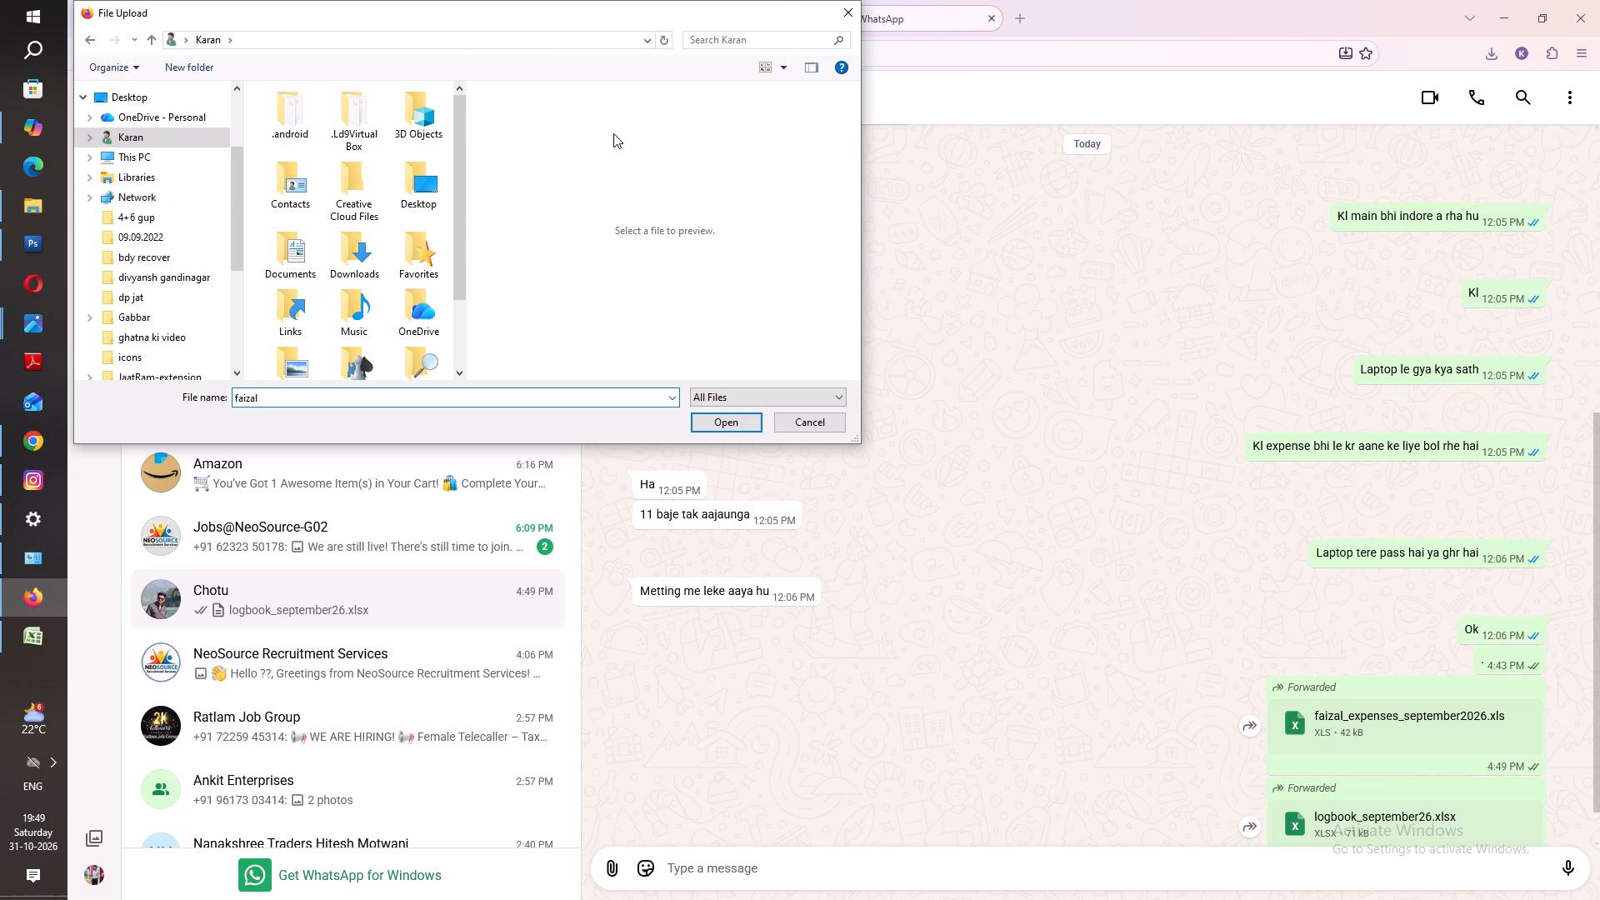
Search the user folder for faizal and choose the faizal_expenses_October2026 workbook modified at 19:47 as the WhatsApp chat attachment.
click(767, 44)
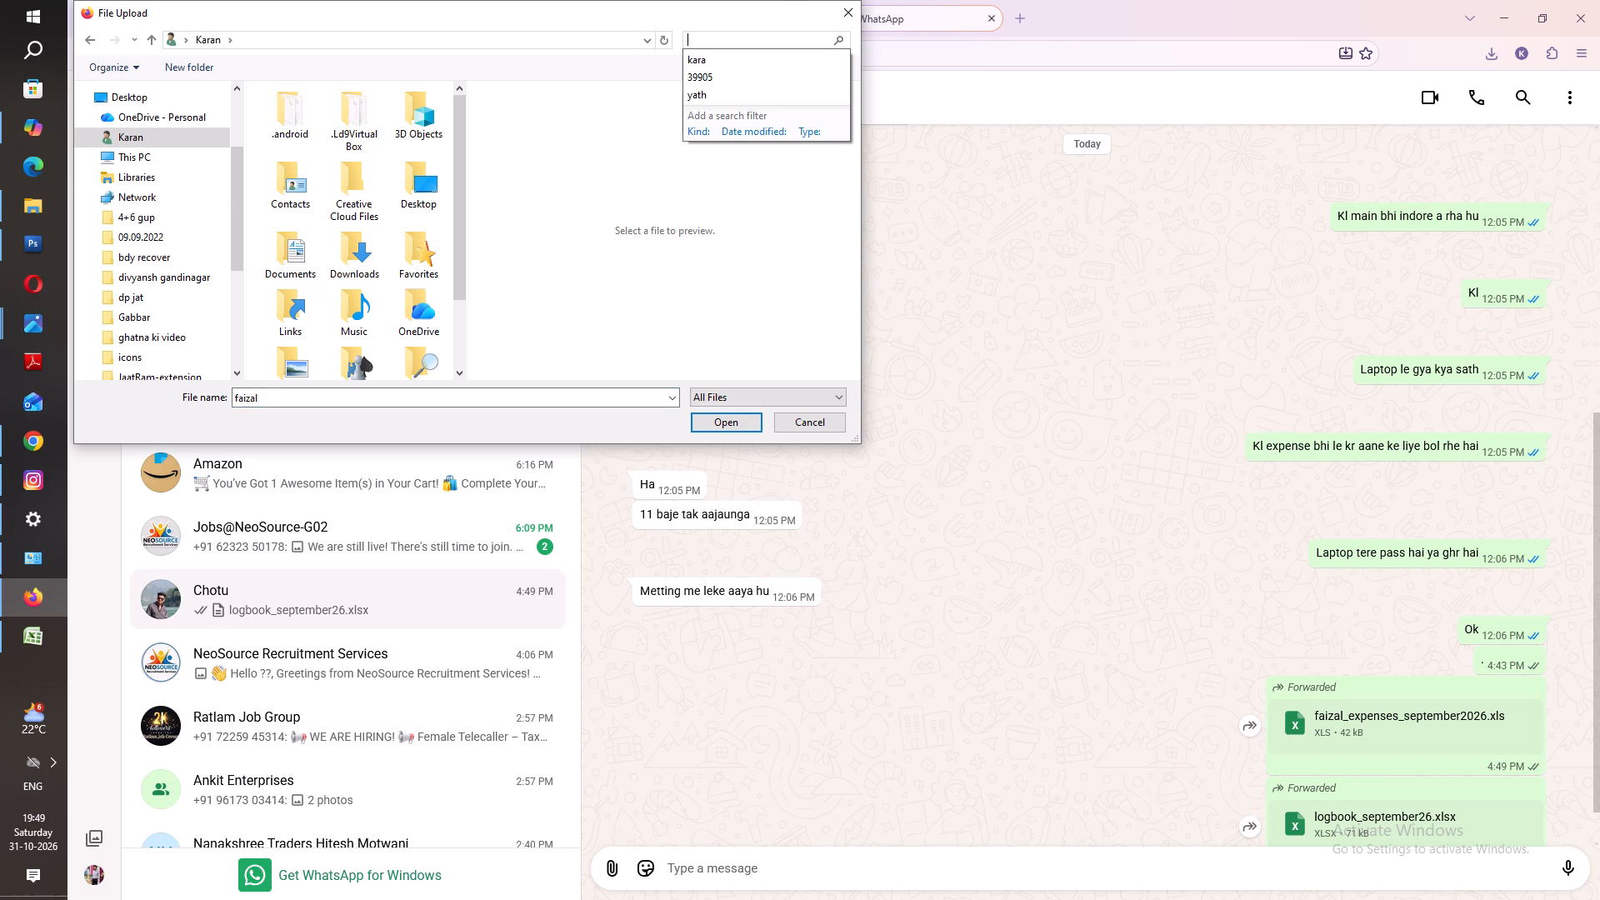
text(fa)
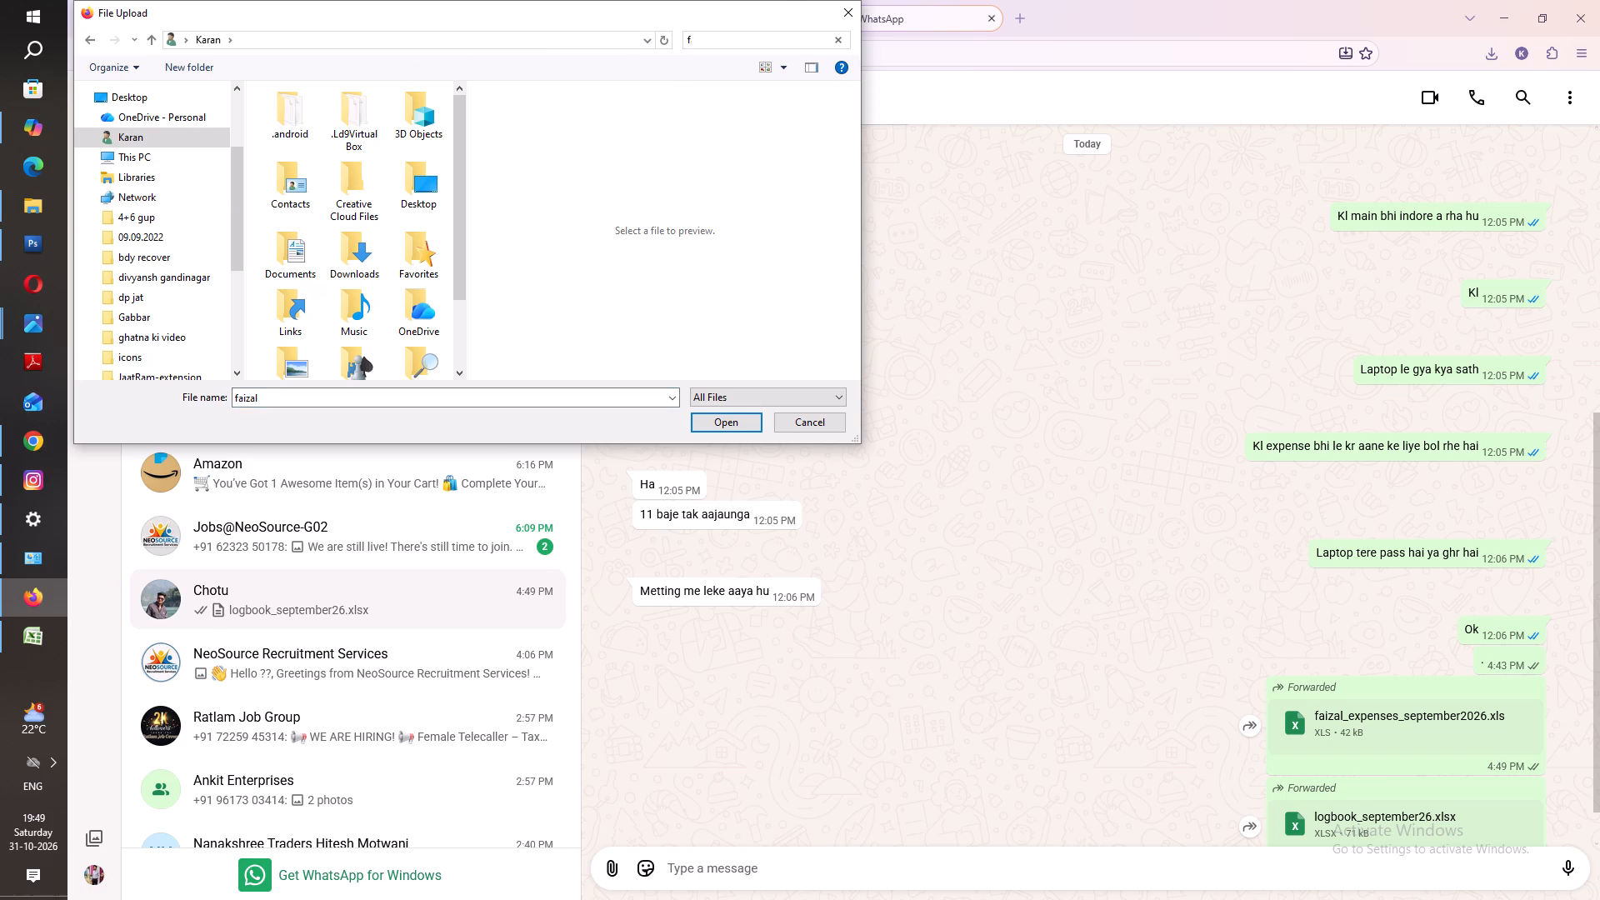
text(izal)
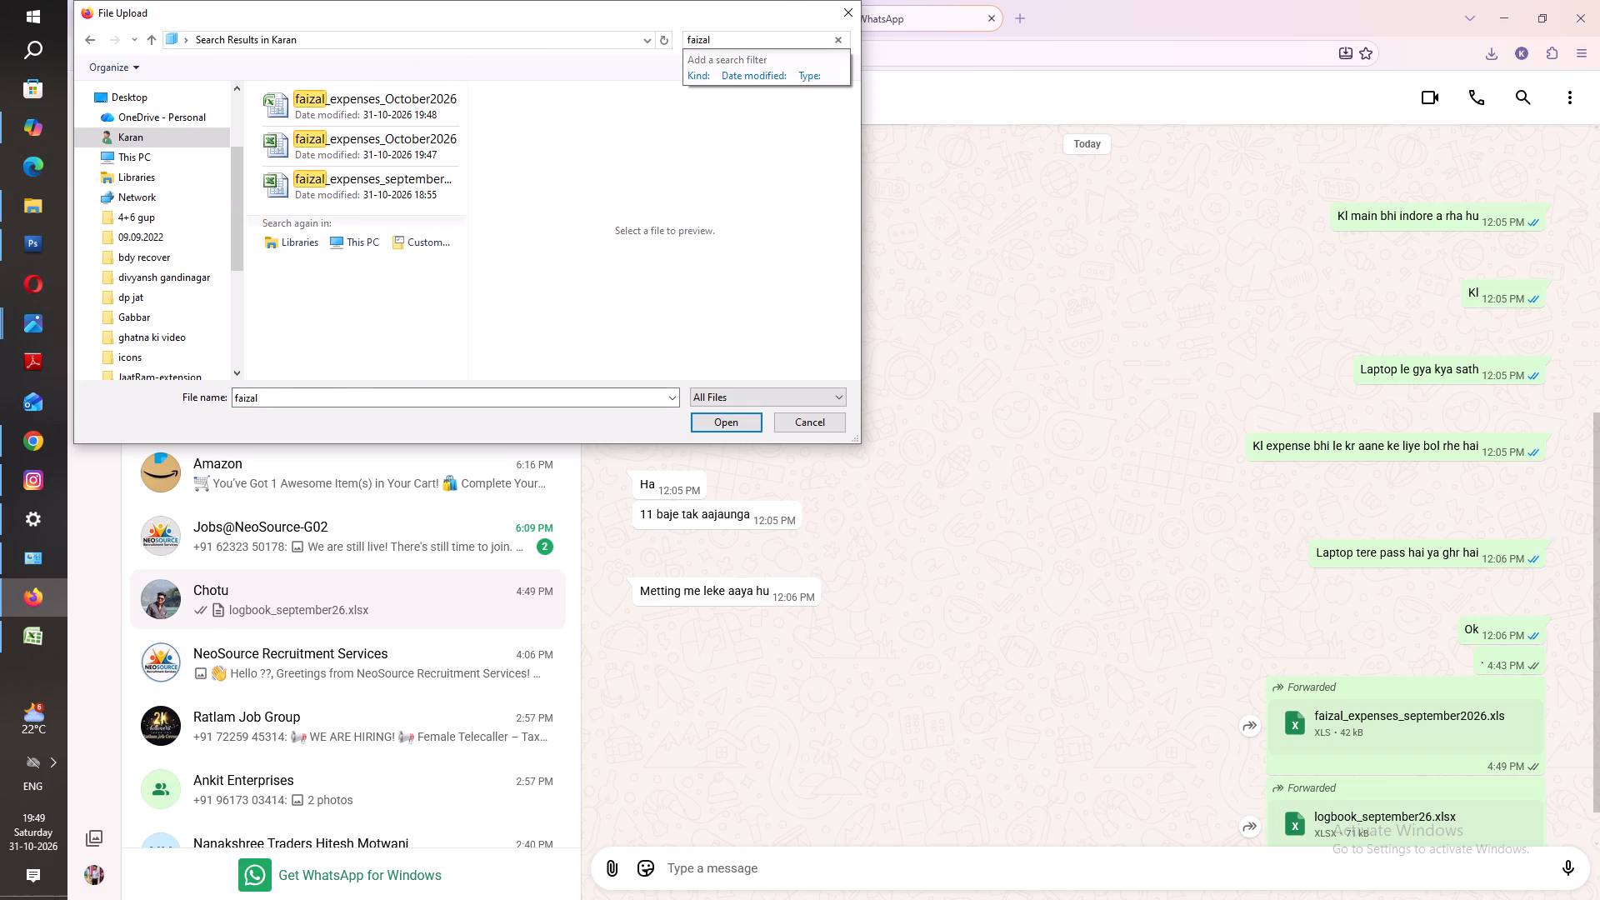
click(372, 113)
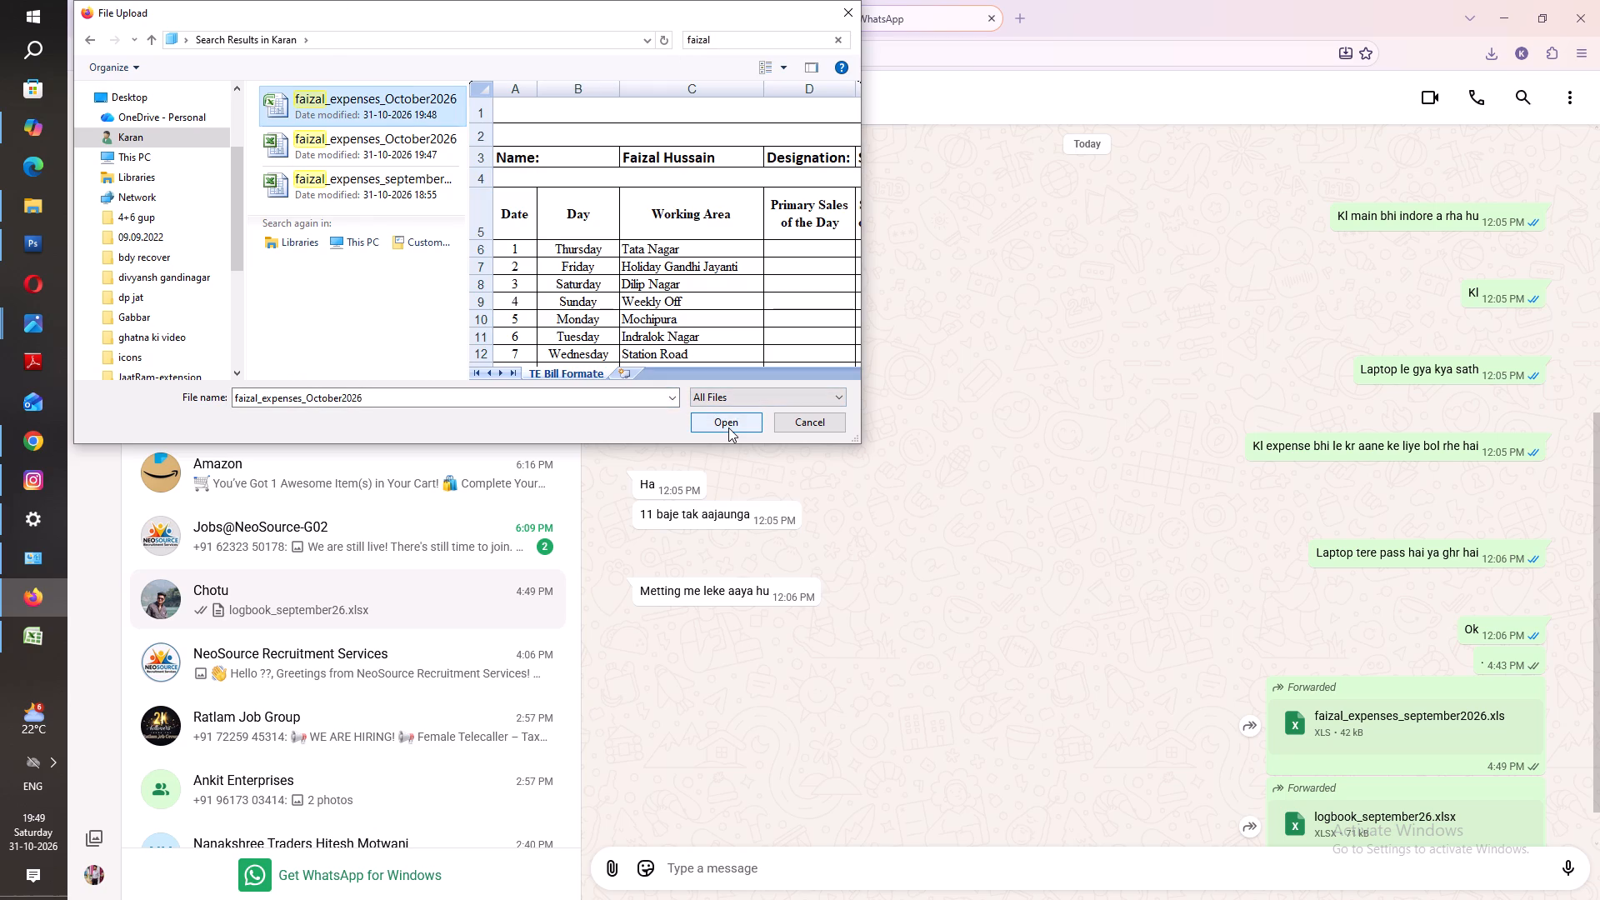
click(376, 138)
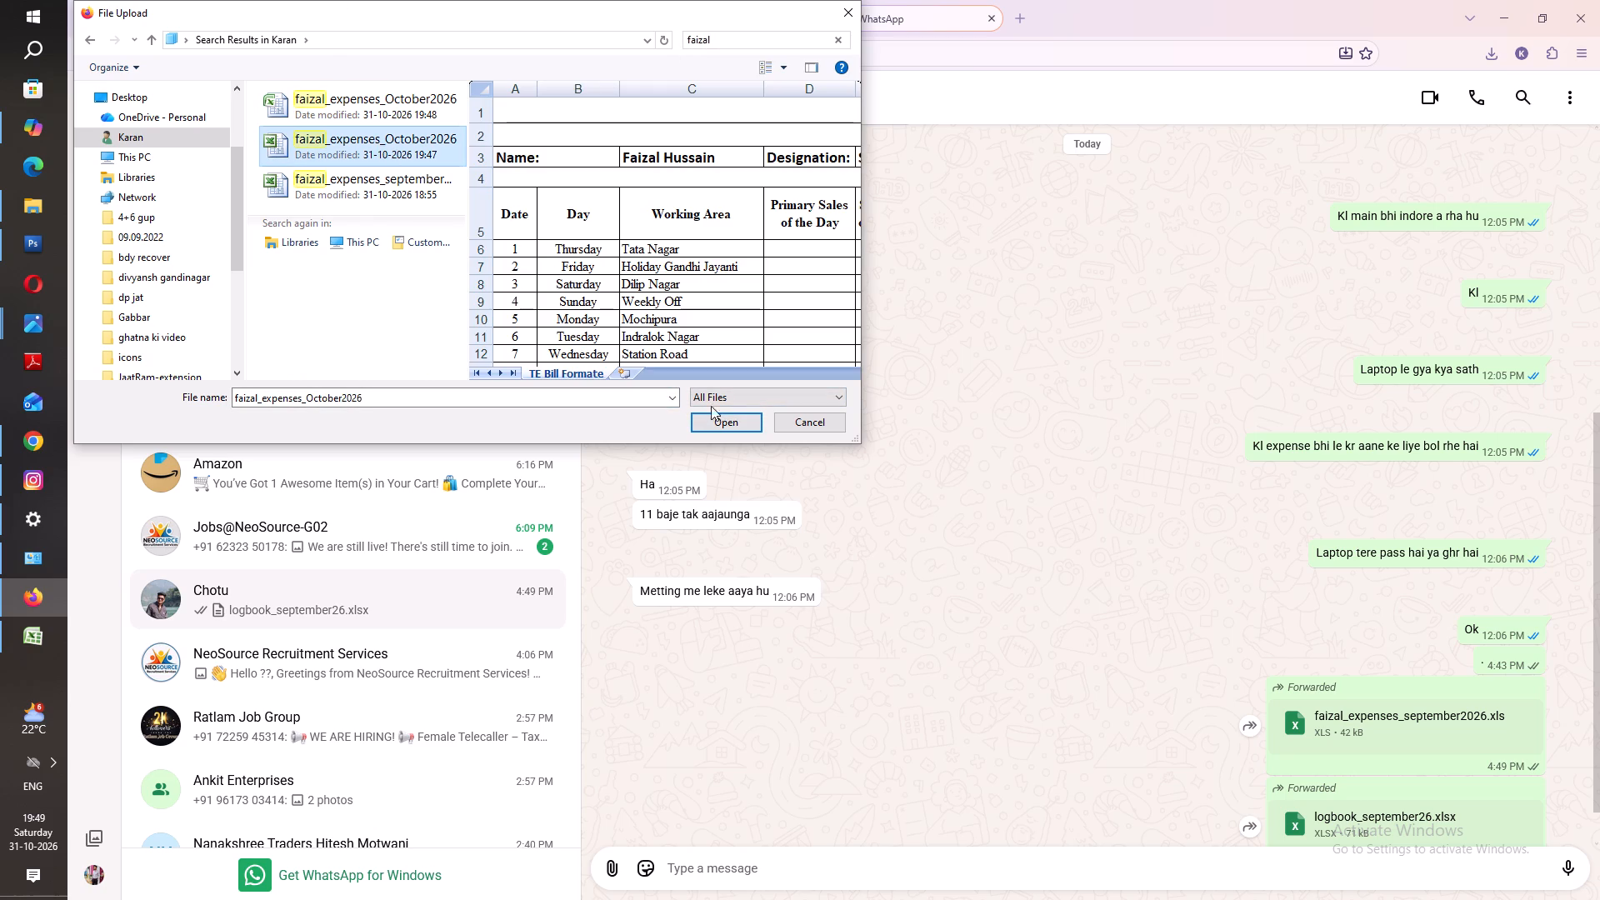